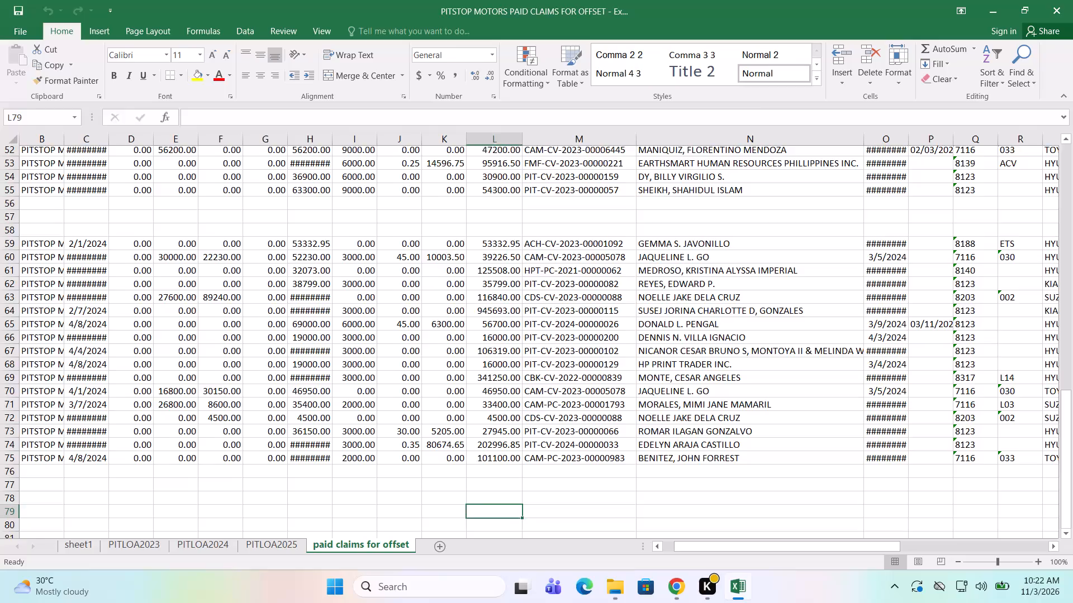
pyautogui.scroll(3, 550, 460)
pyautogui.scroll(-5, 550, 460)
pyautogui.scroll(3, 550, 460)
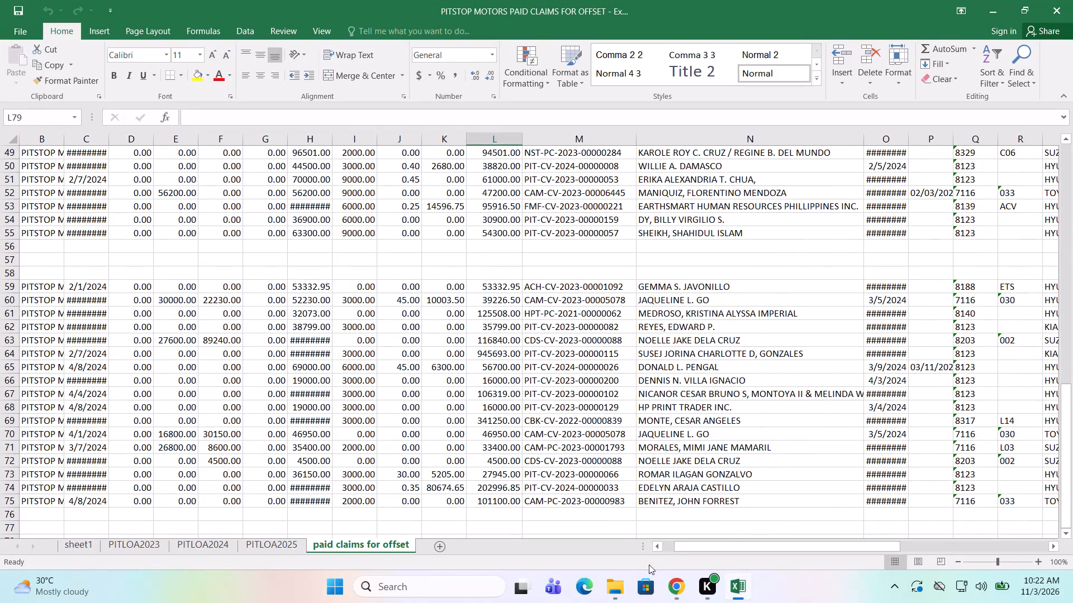
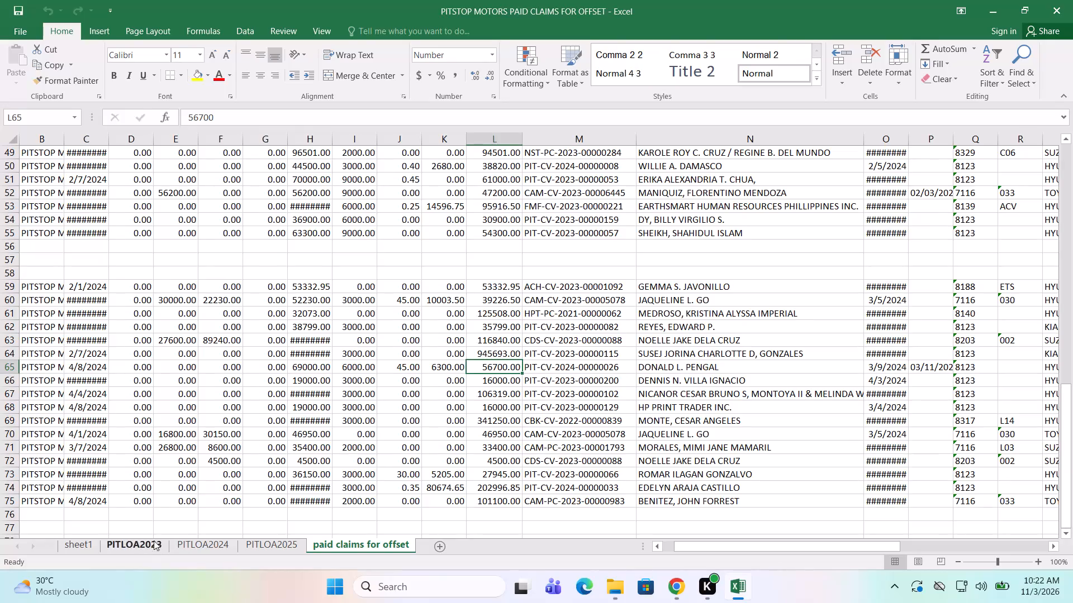
# From the PITLOA2023 sheet, search the entire workbook for all cells containing "roderick".
pyautogui.click(150, 533)
pyautogui.click(129, 549)
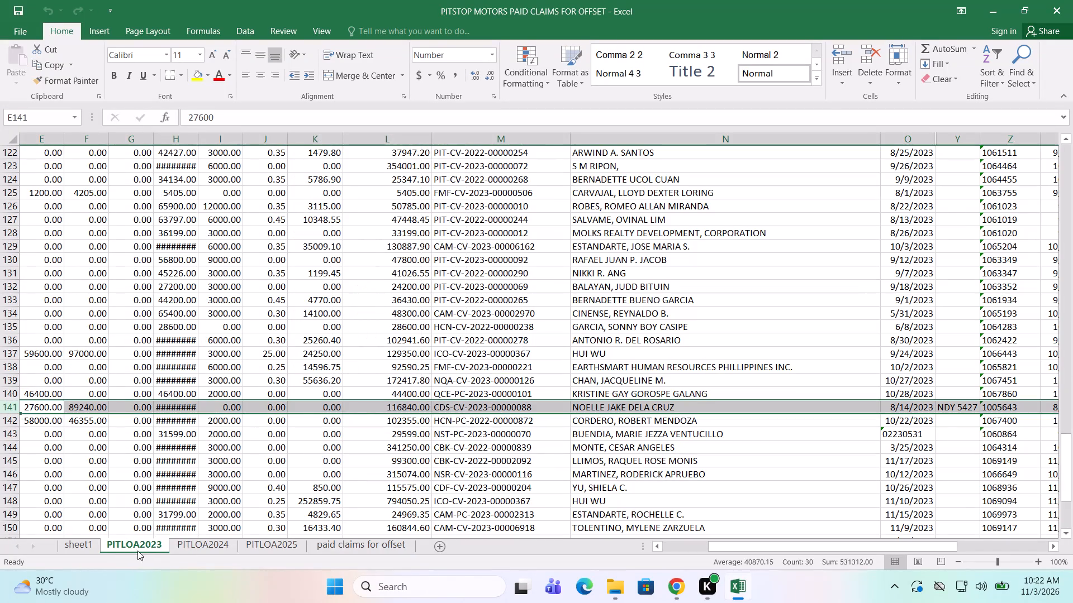
pyautogui.click(345, 445)
pyautogui.hotkey('ctrl', 'f')
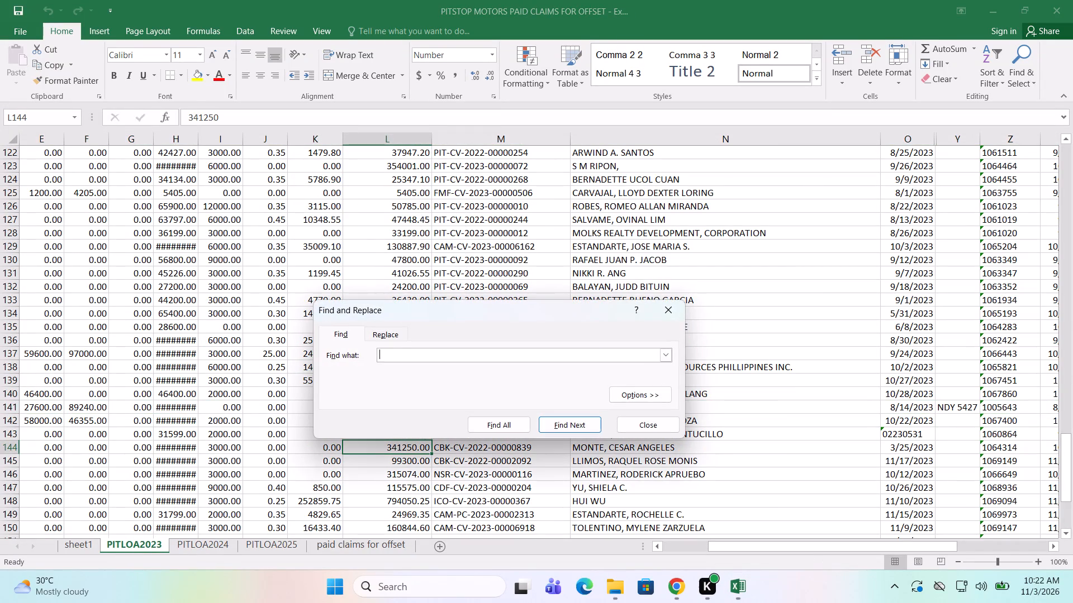
pyautogui.click(663, 393)
pyautogui.click(370, 395)
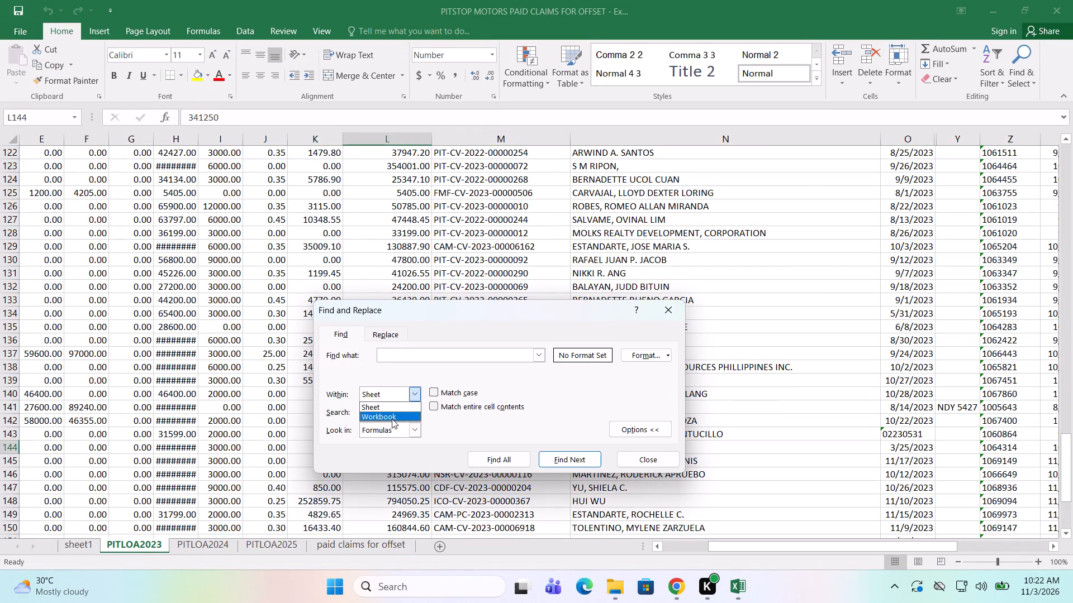
pyautogui.click(392, 419)
pyautogui.click(409, 357)
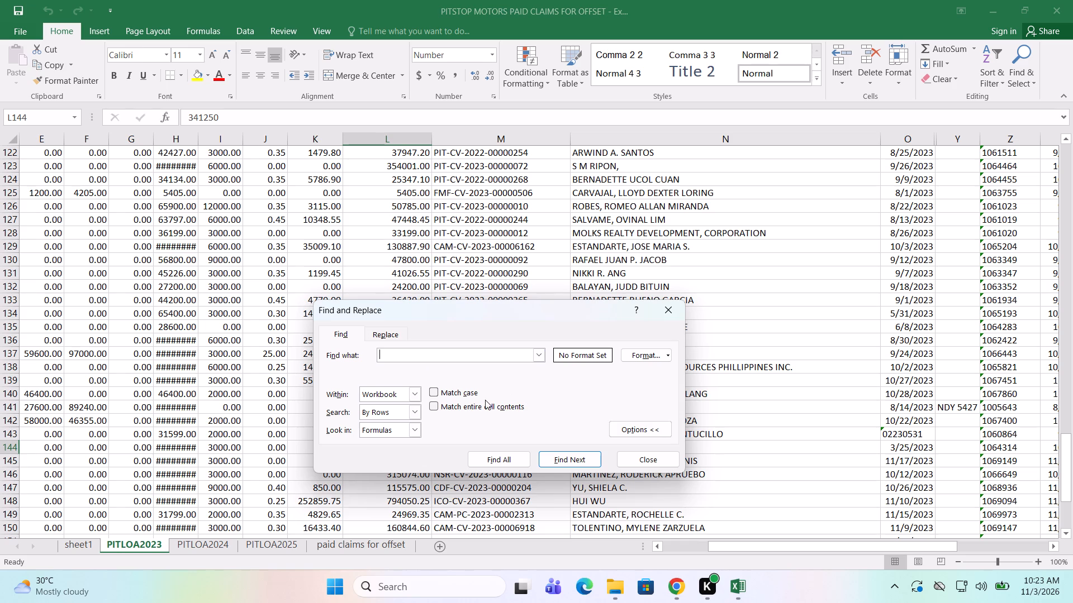
pyautogui.click(460, 351)
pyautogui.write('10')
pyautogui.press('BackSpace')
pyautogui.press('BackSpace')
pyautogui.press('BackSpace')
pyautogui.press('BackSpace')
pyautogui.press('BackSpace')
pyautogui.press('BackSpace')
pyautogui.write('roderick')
pyautogui.click(504, 454)
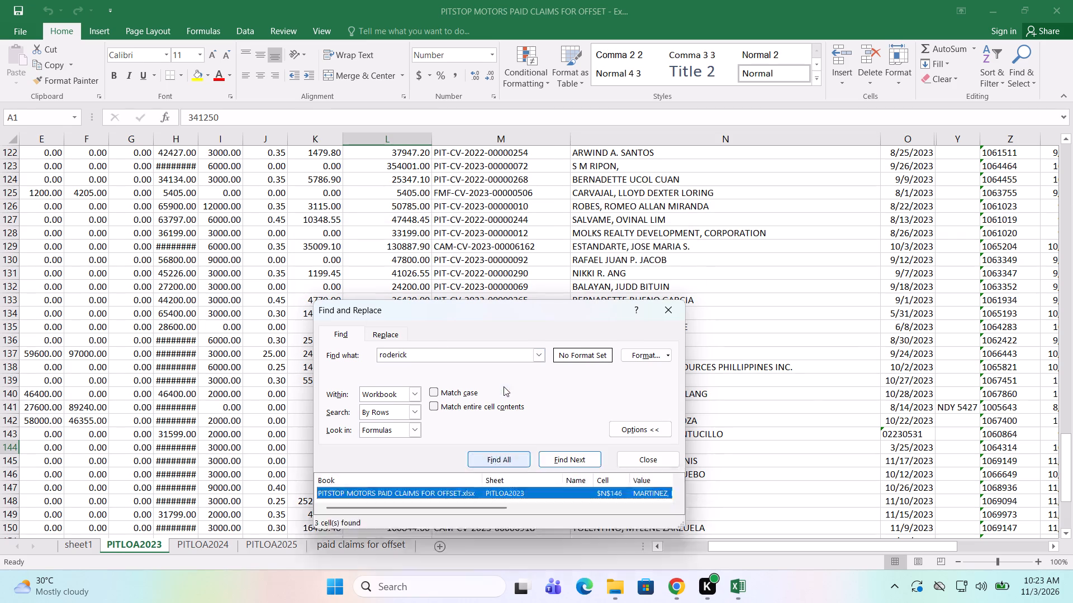
# Compare the matching entries in PITLOA2023 and paid claims for offset, checking the amount and policy number in PITLOA2023 row 156.
pyautogui.moveTo(645, 462); pyautogui.dragTo(647, 463)
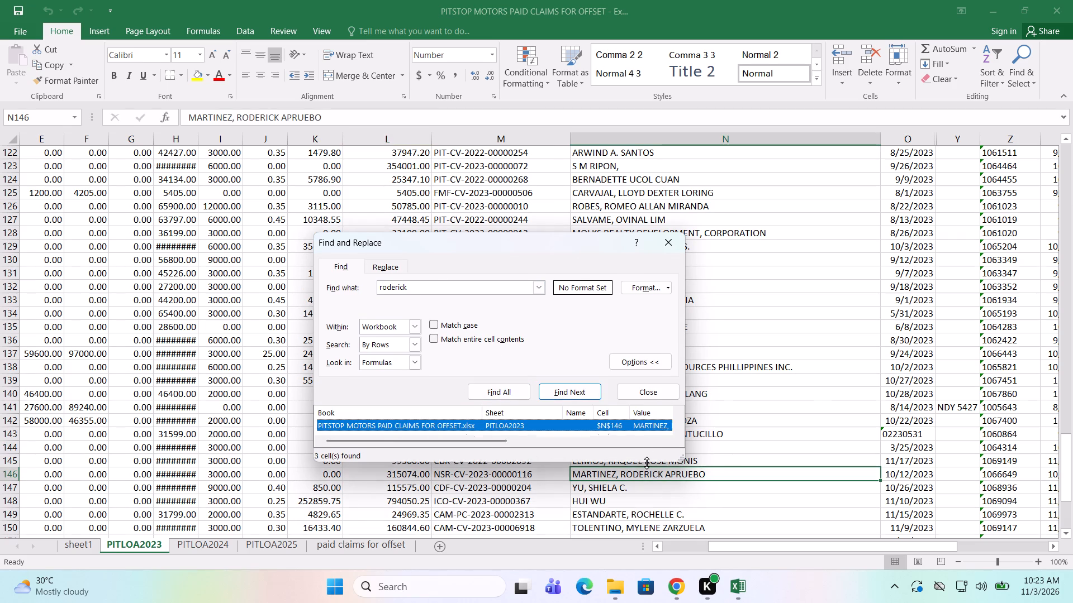
pyautogui.moveTo(647, 463); pyautogui.dragTo(646, 518)
pyautogui.scroll(-4, 561, 525)
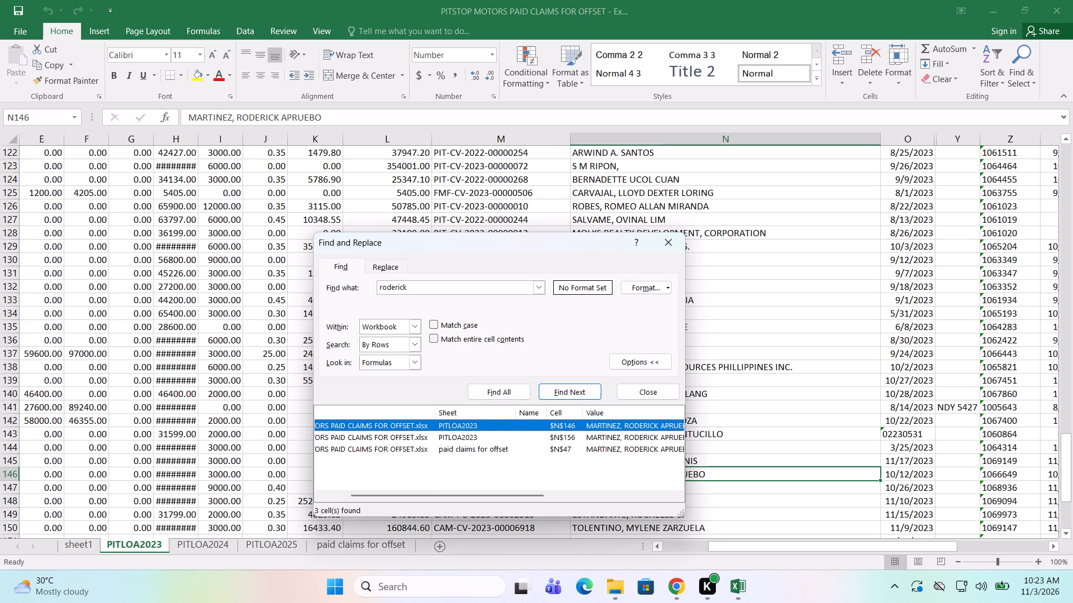
pyautogui.click(600, 438)
pyautogui.moveTo(533, 242); pyautogui.dragTo(621, 125)
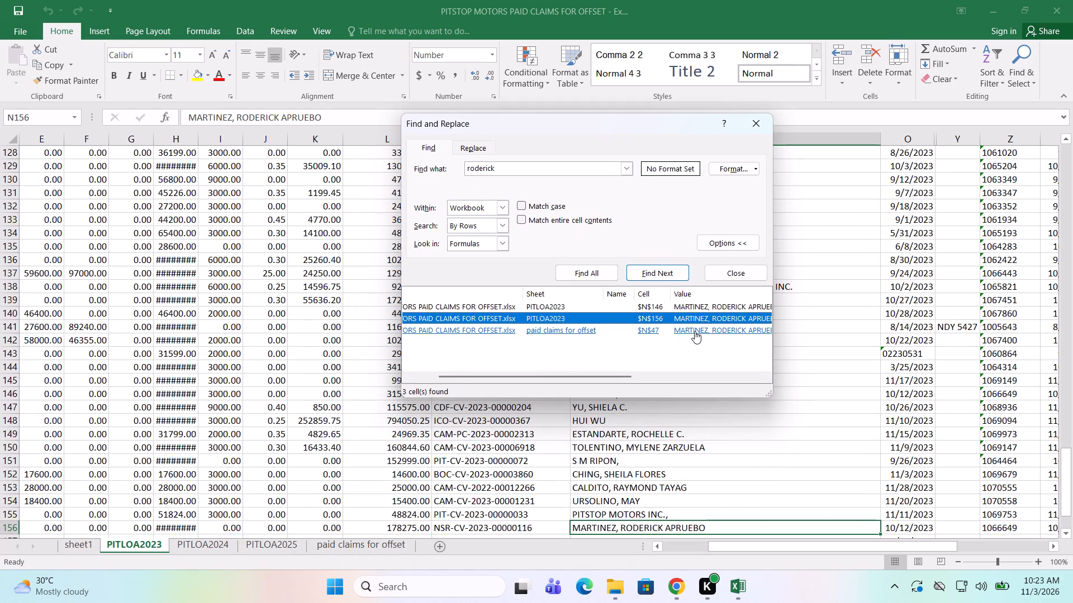
pyautogui.moveTo(695, 331); pyautogui.dragTo(695, 378)
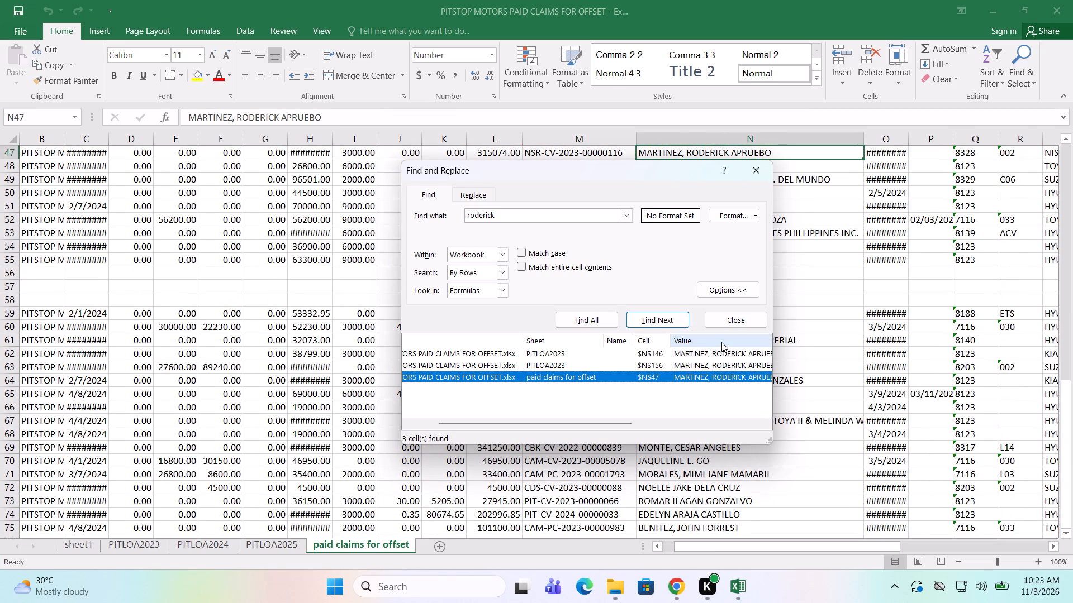
pyautogui.moveTo(721, 348); pyautogui.dragTo(721, 284)
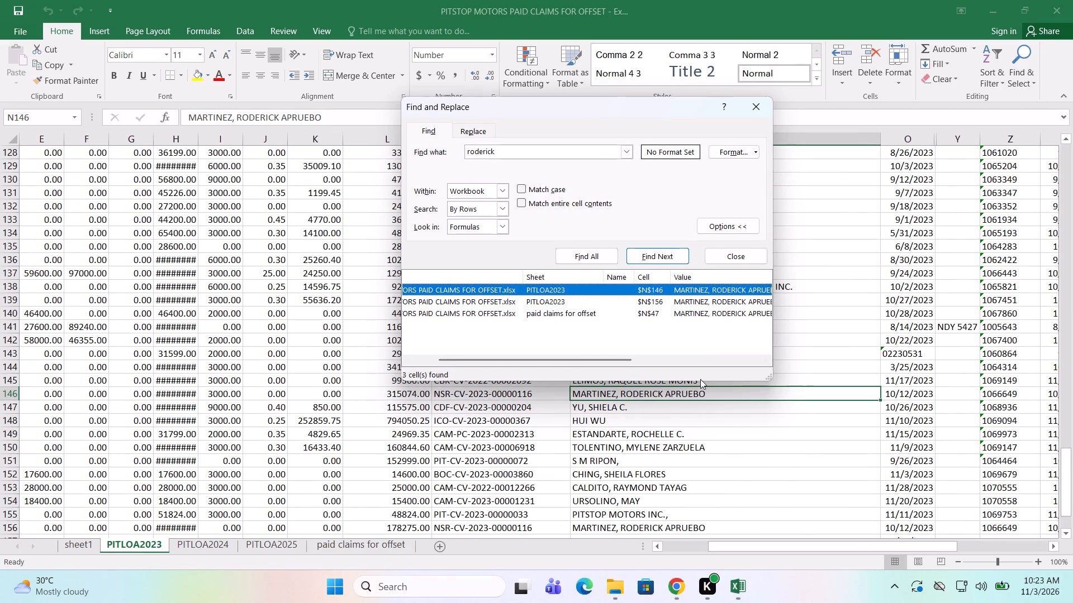
pyautogui.click(706, 300)
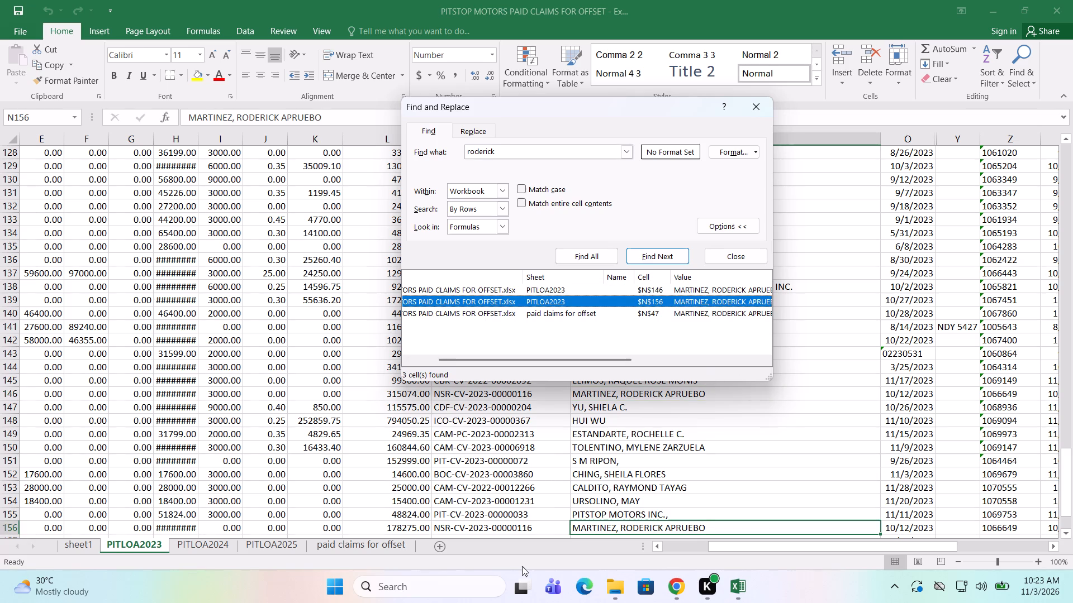
pyautogui.click(512, 528)
pyautogui.scroll(-1, 550, 517)
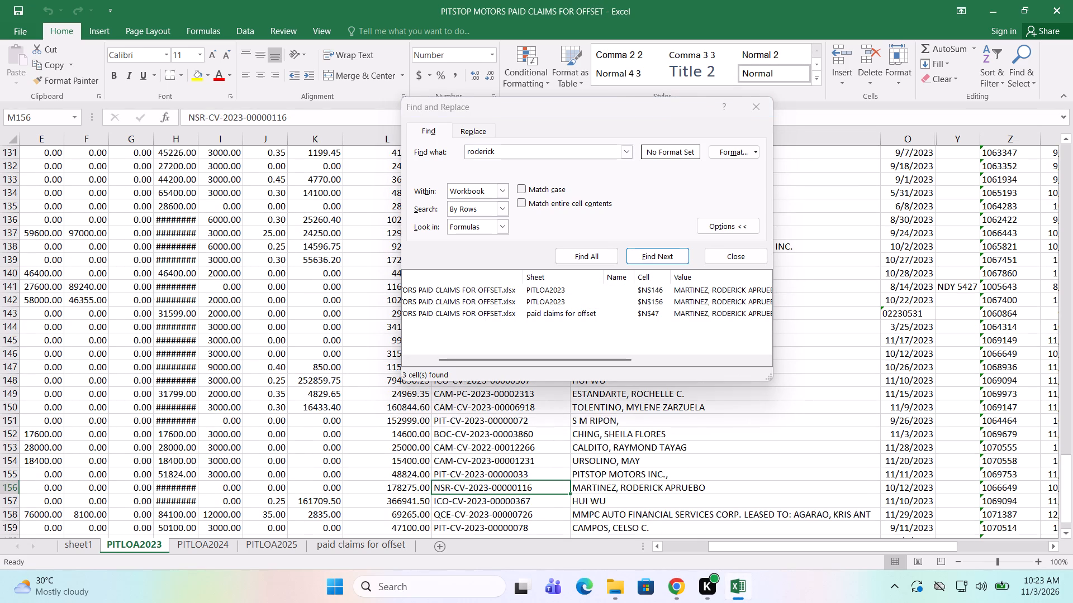
pyautogui.click(717, 300)
pyautogui.click(718, 283)
pyautogui.moveTo(718, 291); pyautogui.dragTo(718, 251)
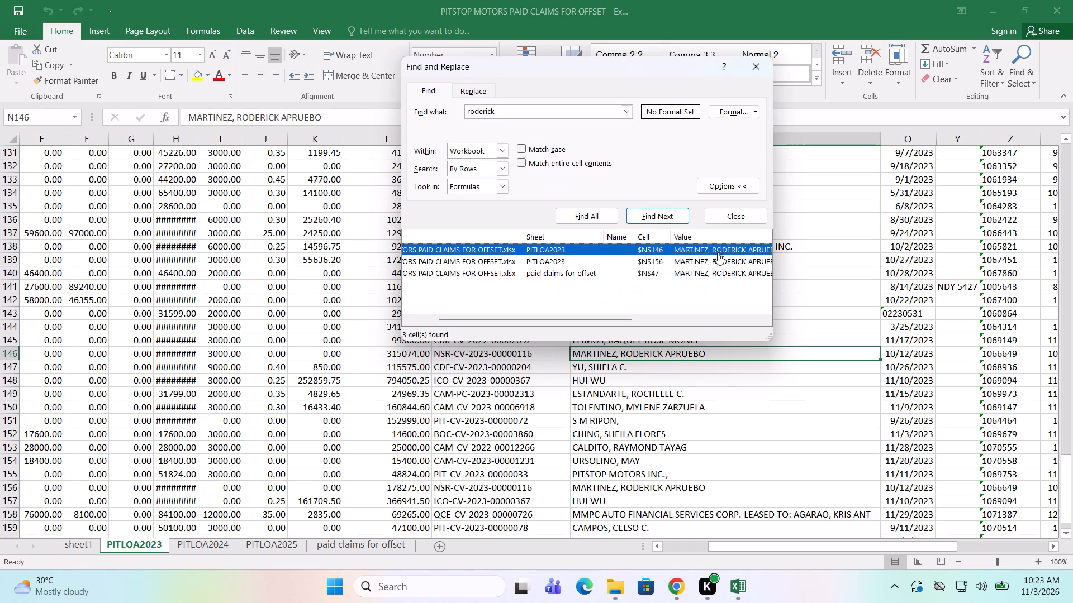
pyautogui.click(716, 266)
pyautogui.click(402, 489)
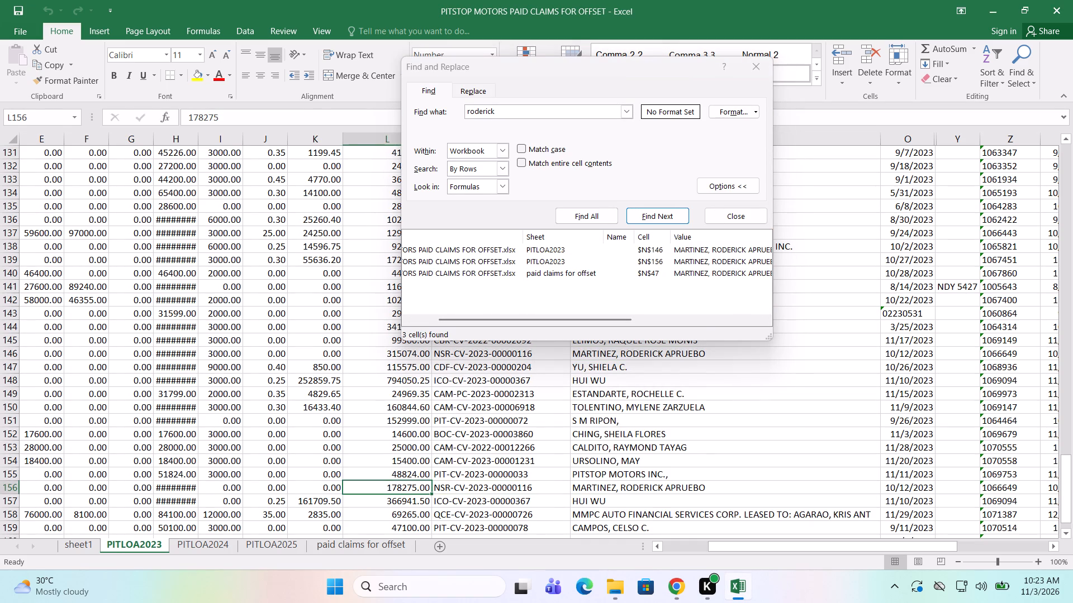
pyautogui.click(396, 491)
pyautogui.click(482, 491)
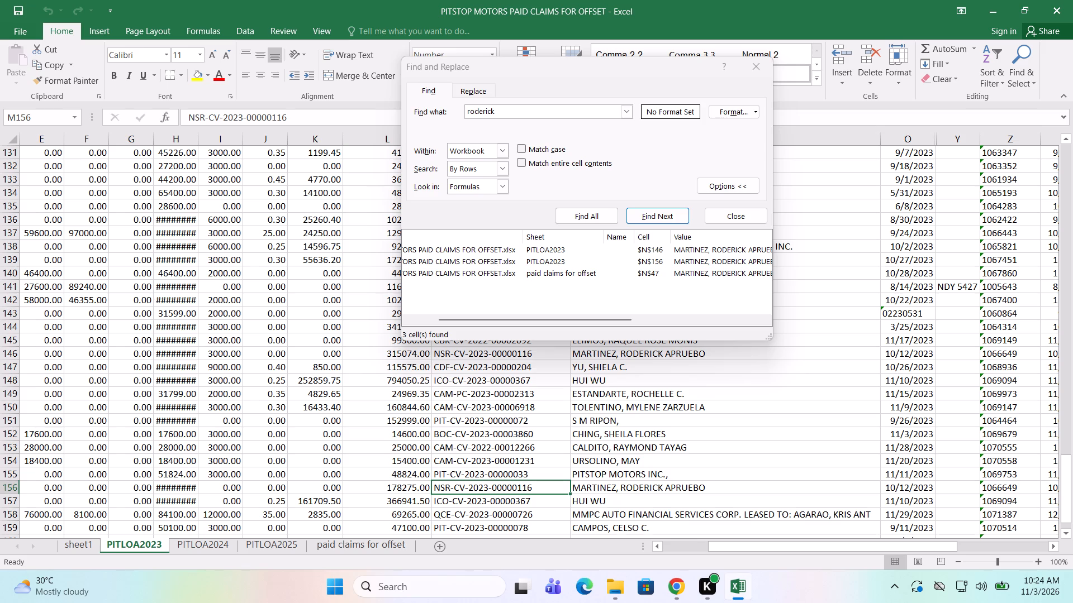
pyautogui.click(379, 491)
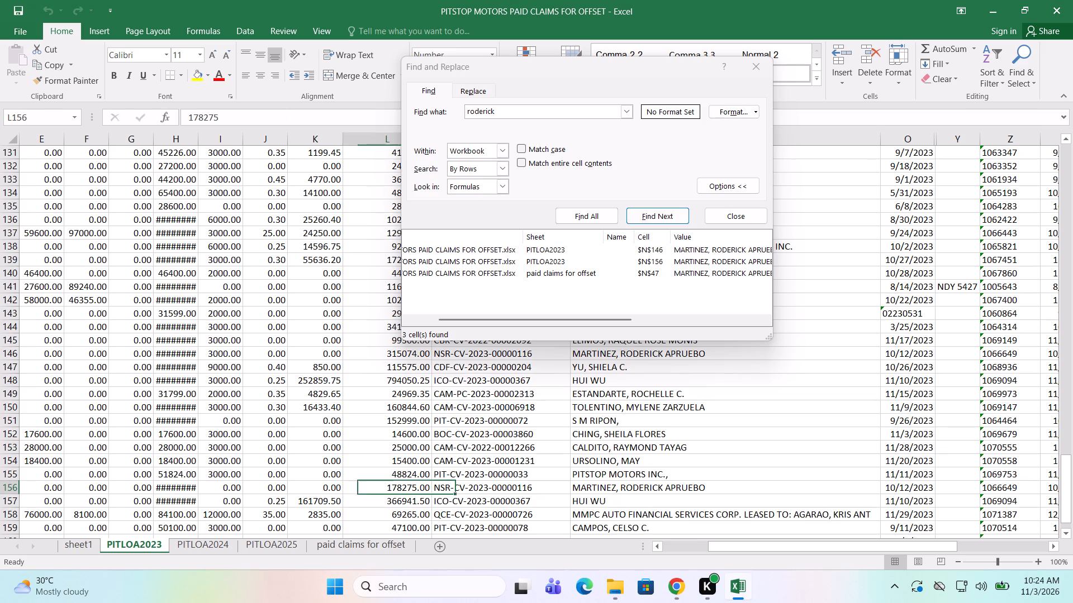
# Copy the whole of row 156 from PITLOA2023 and paste it into row 79 of the paid claims for offset sheet.
pyautogui.moveTo(240, 485); pyautogui.dragTo(231, 485)
pyautogui.click(13, 485)
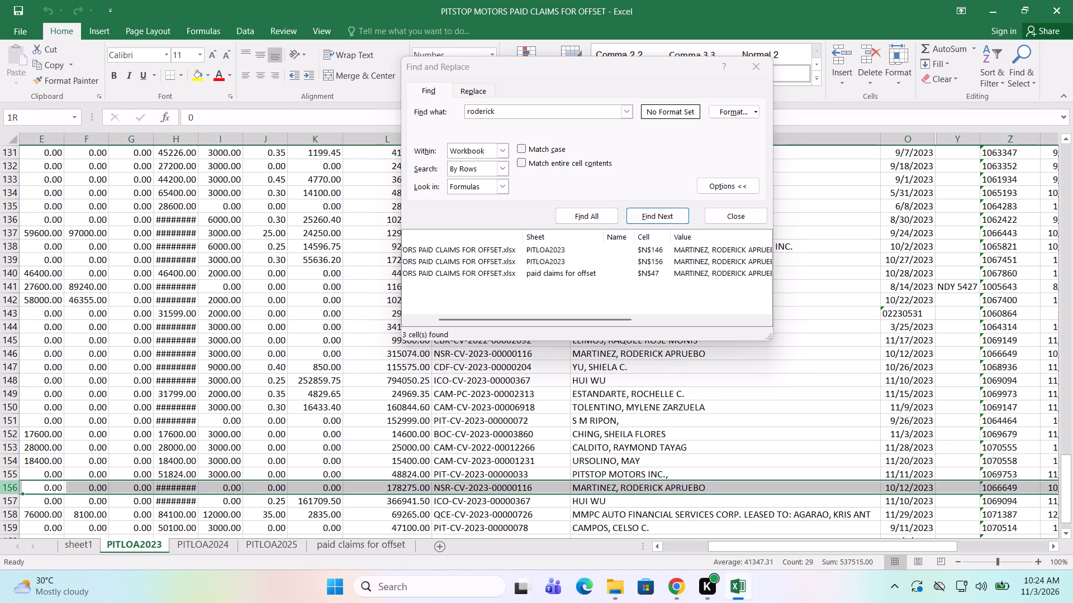
pyautogui.rightClick(13, 485)
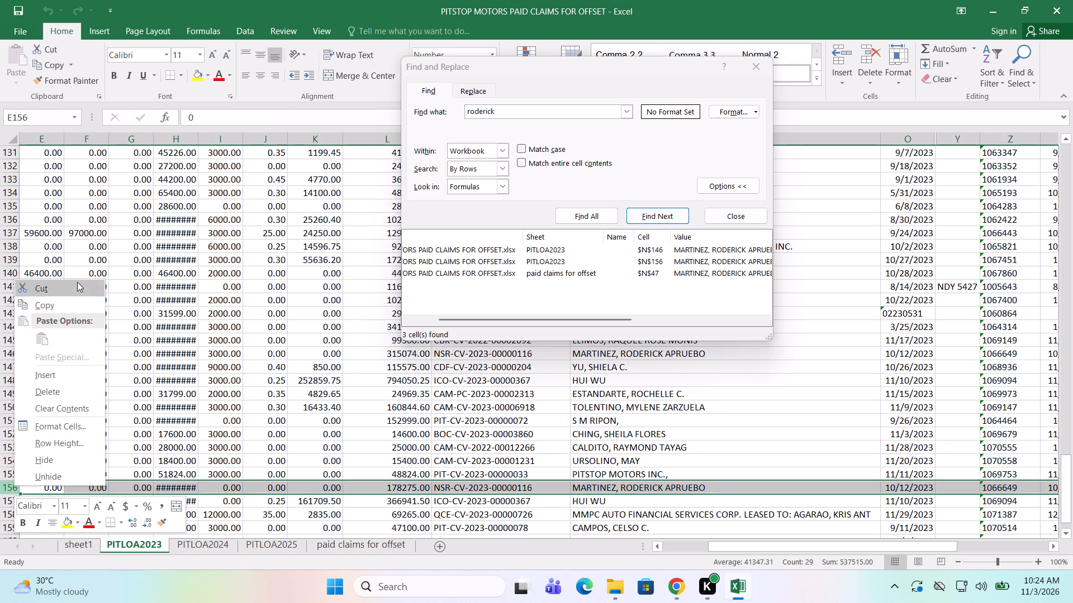
pyautogui.click(70, 298)
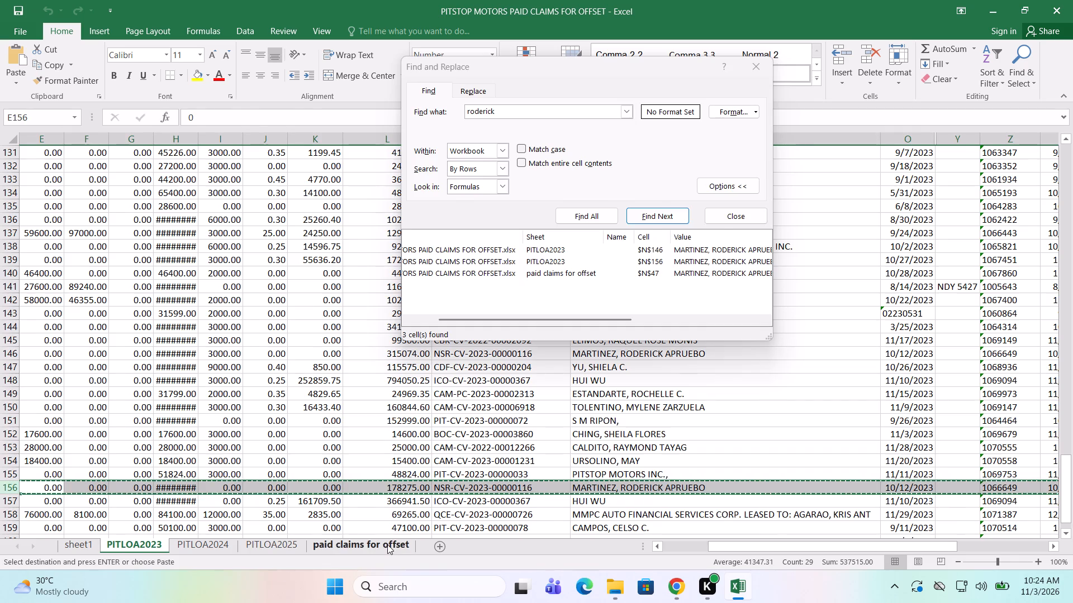
pyautogui.click(387, 544)
pyautogui.scroll(-6, 265, 480)
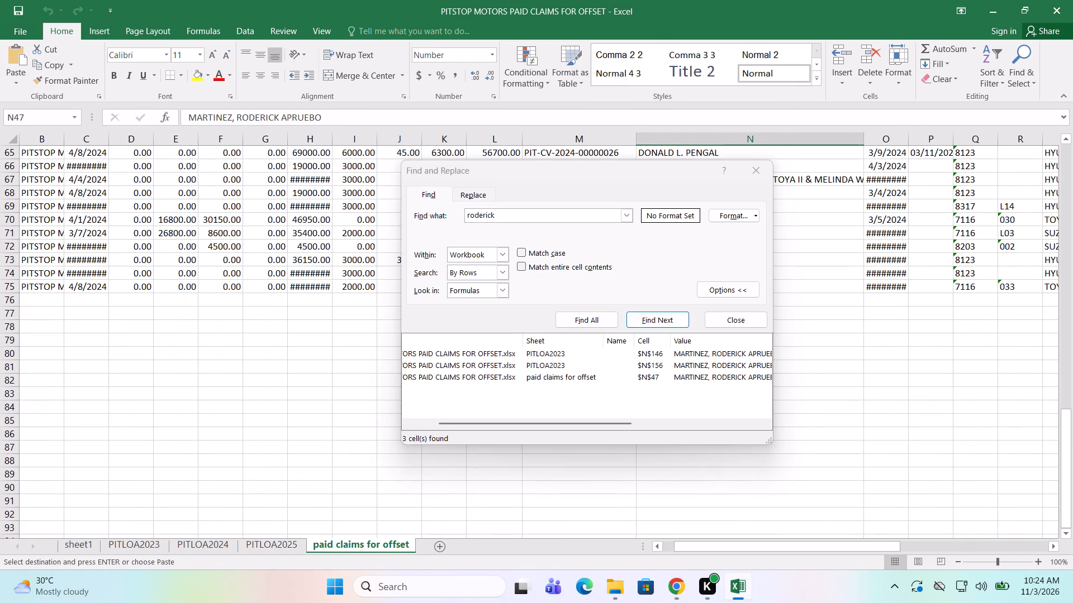
pyautogui.rightClick(16, 344)
pyautogui.hotkey('ctrl', 'v')
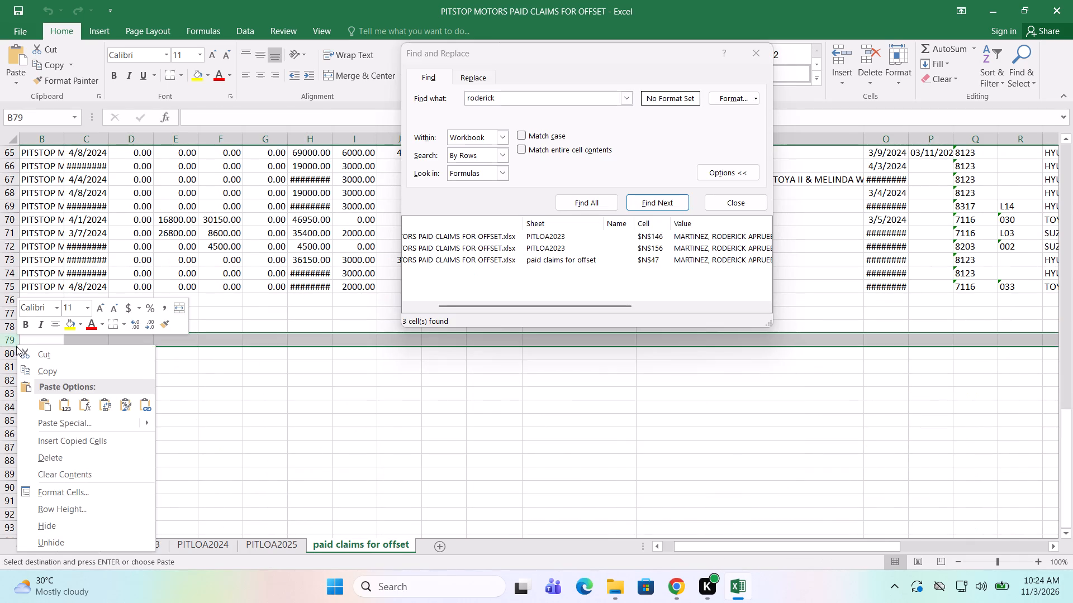
pyautogui.click(246, 380)
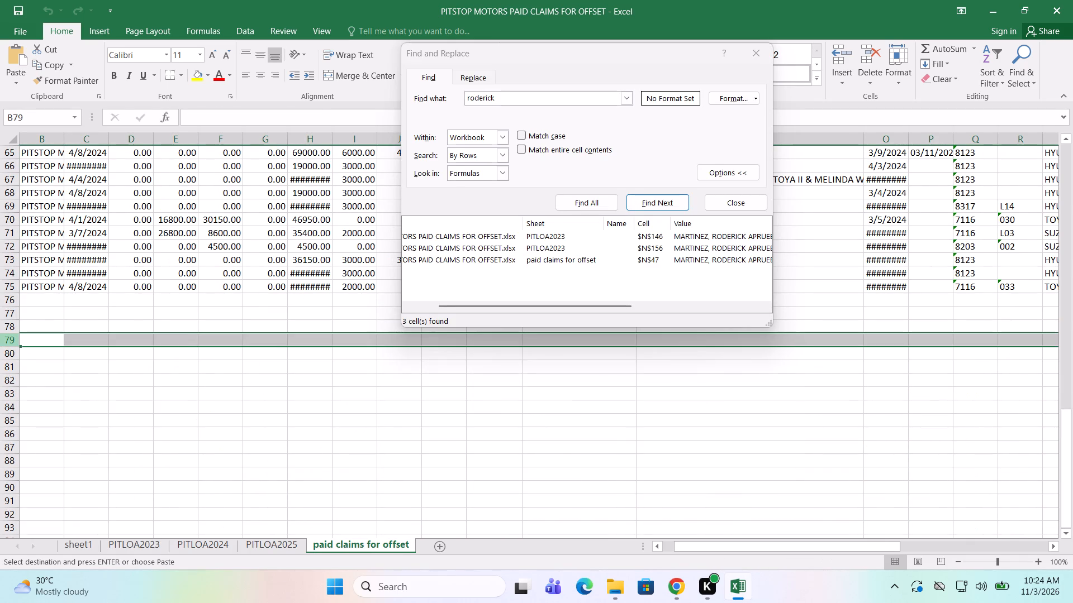
pyautogui.rightClick(8, 338)
pyautogui.hotkey('ctrl', 'v')
pyautogui.click(9, 340)
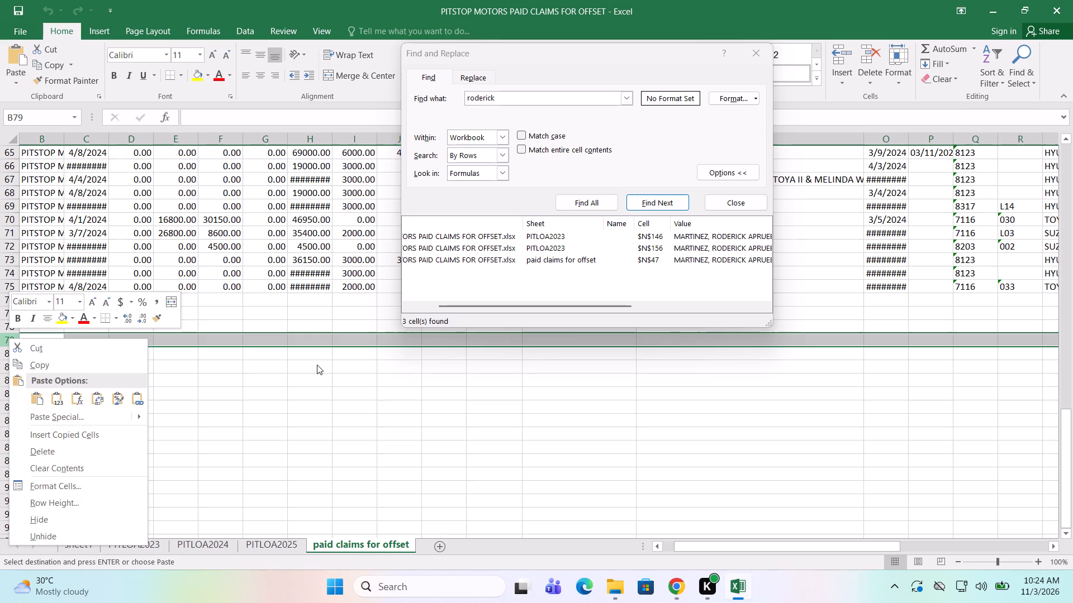
pyautogui.moveTo(317, 365); pyautogui.dragTo(312, 365)
pyautogui.hotkey('ctrl', 'v')
pyautogui.click(225, 381)
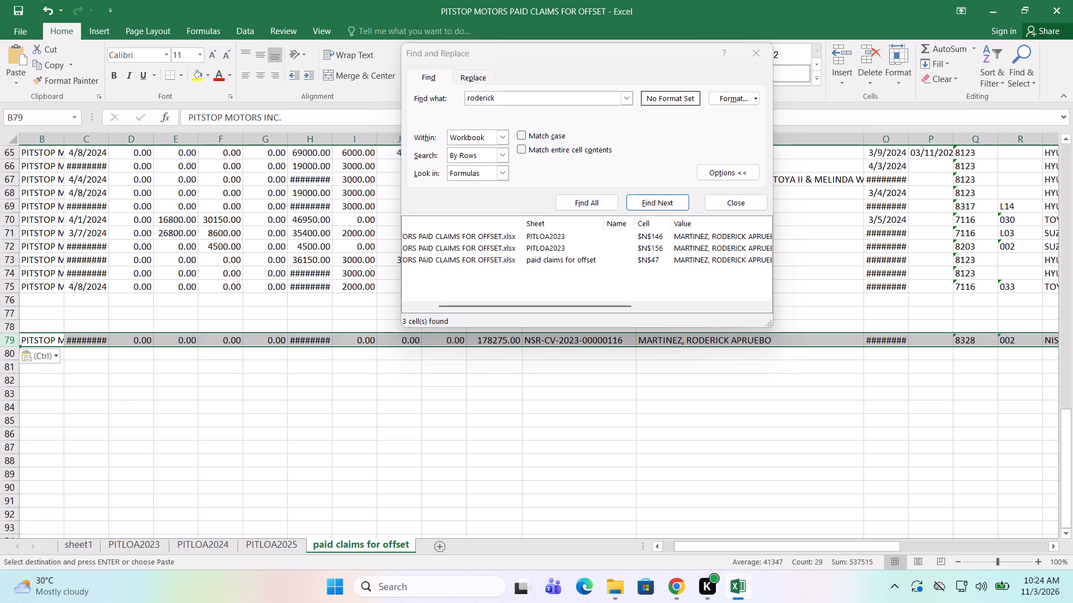
pyautogui.moveTo(708, 549); pyautogui.dragTo(580, 528)
pyautogui.click(217, 370)
pyautogui.click(138, 449)
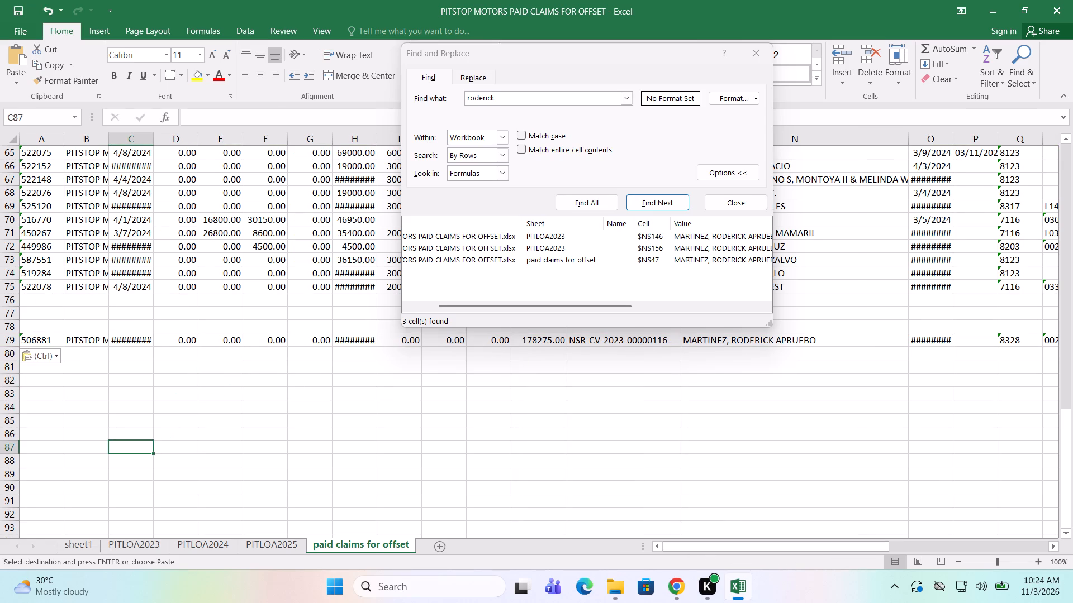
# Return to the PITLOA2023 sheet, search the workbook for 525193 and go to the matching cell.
pyautogui.click(137, 548)
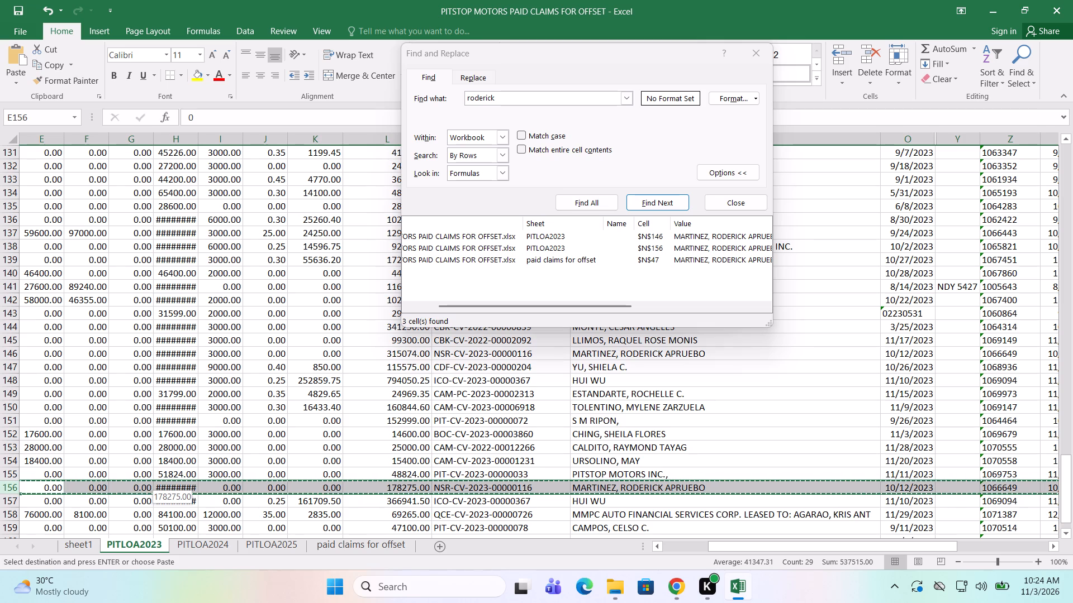
pyautogui.moveTo(507, 94); pyautogui.dragTo(433, 86)
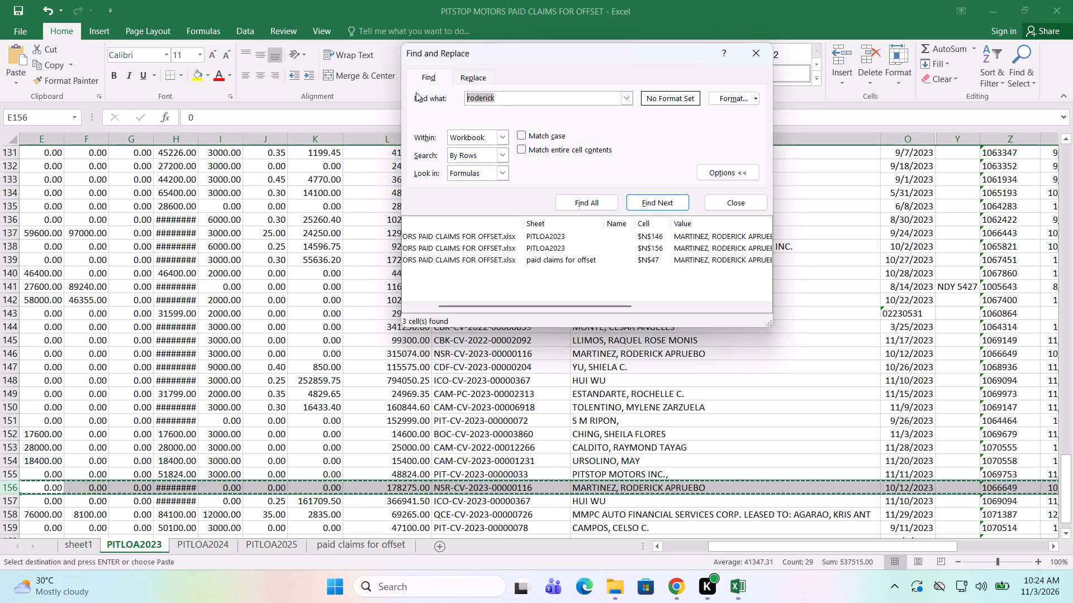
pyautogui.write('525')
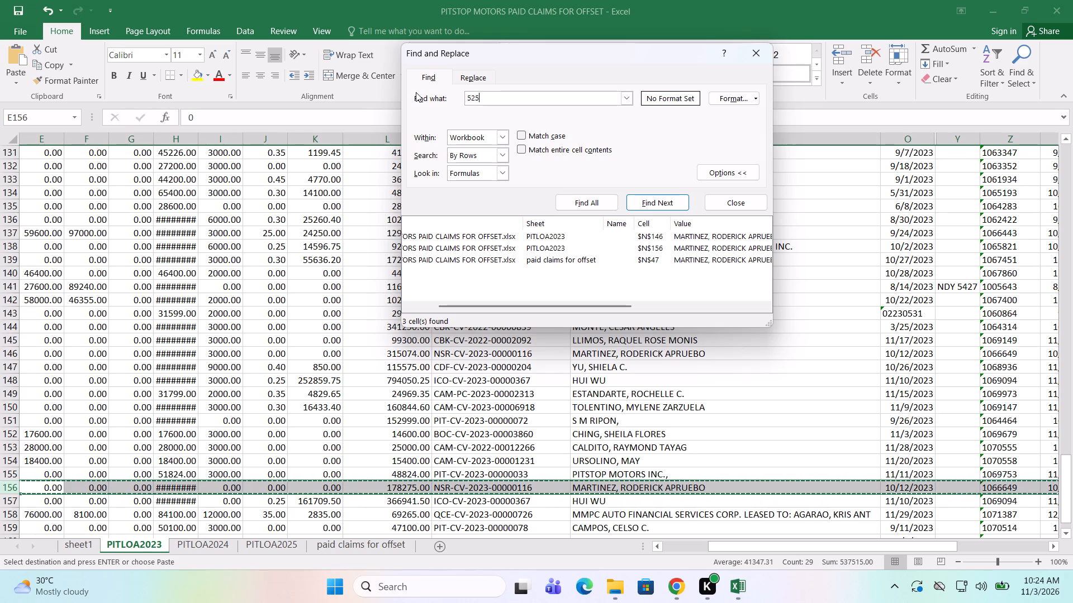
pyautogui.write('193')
pyautogui.click(569, 204)
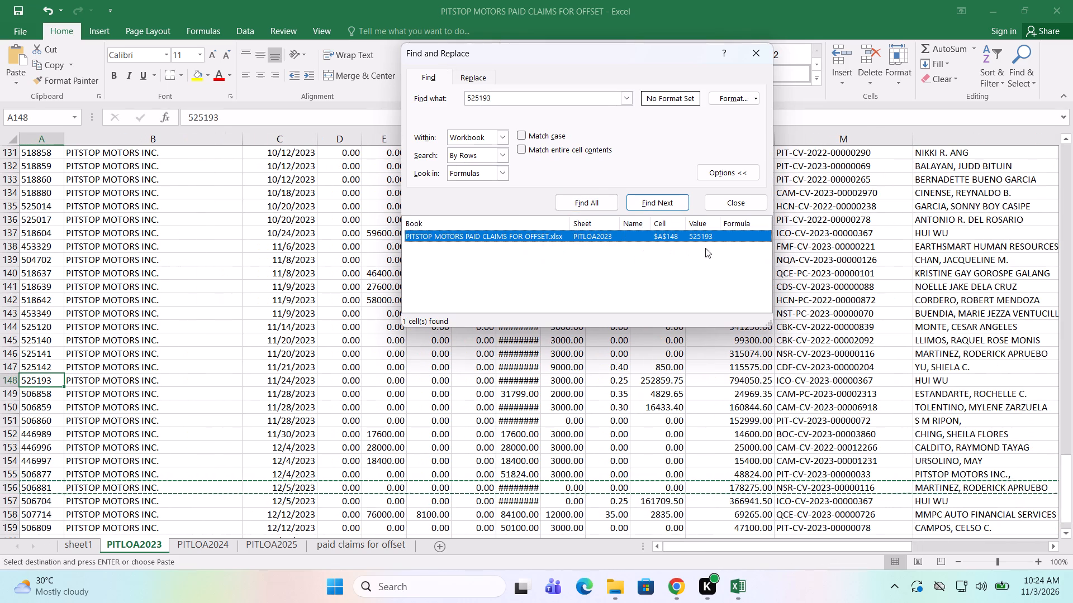
pyautogui.click(700, 235)
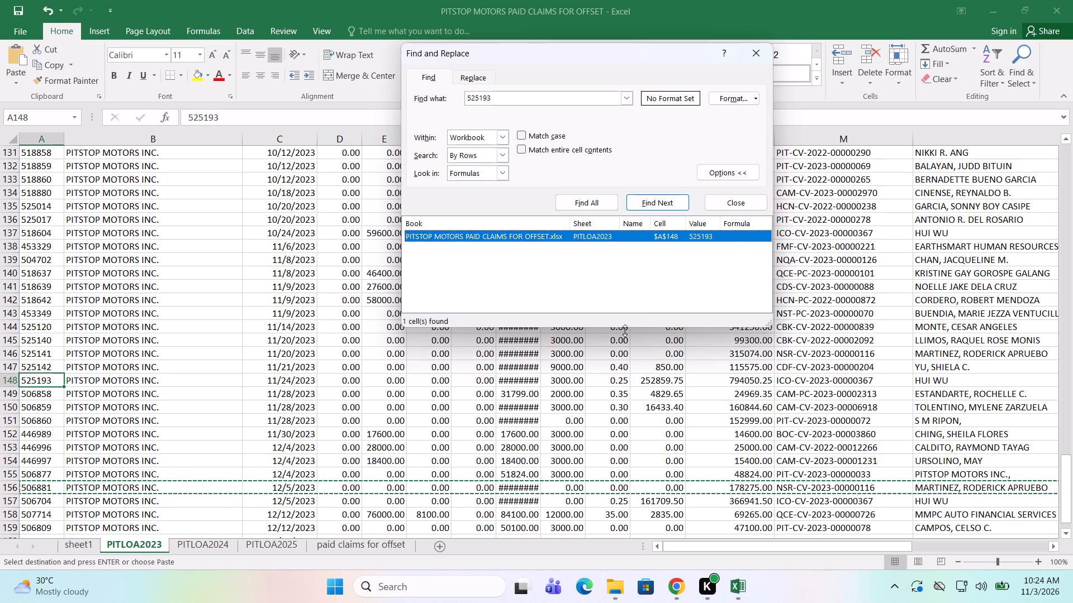
# Search the workbook for the assured named in PITLOA2023 row 148 and go through each matching cell.
pyautogui.click(11, 382)
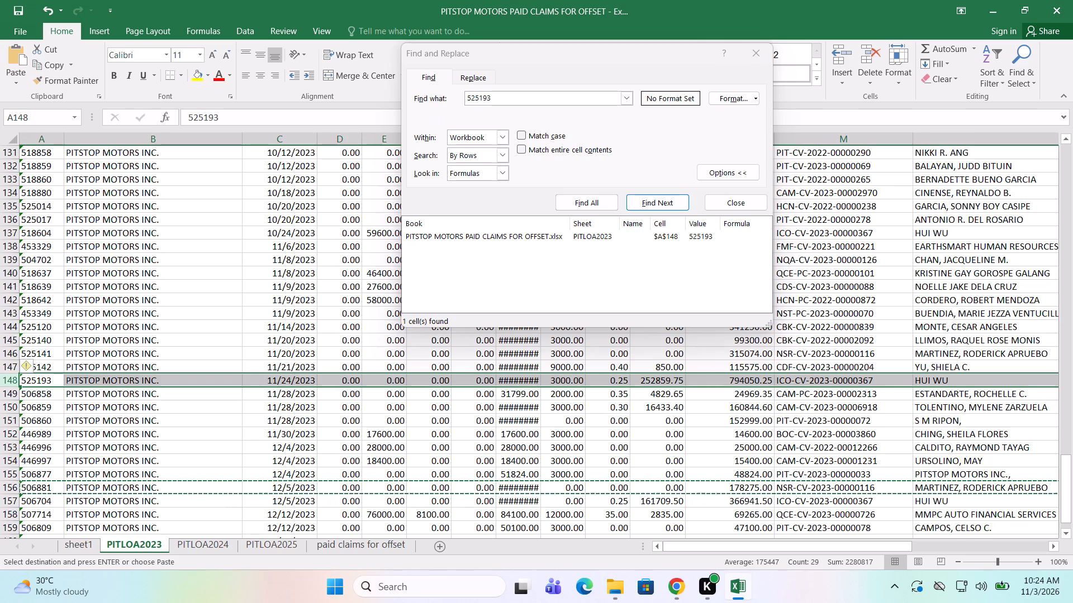
pyautogui.moveTo(502, 98); pyautogui.dragTo(410, 98)
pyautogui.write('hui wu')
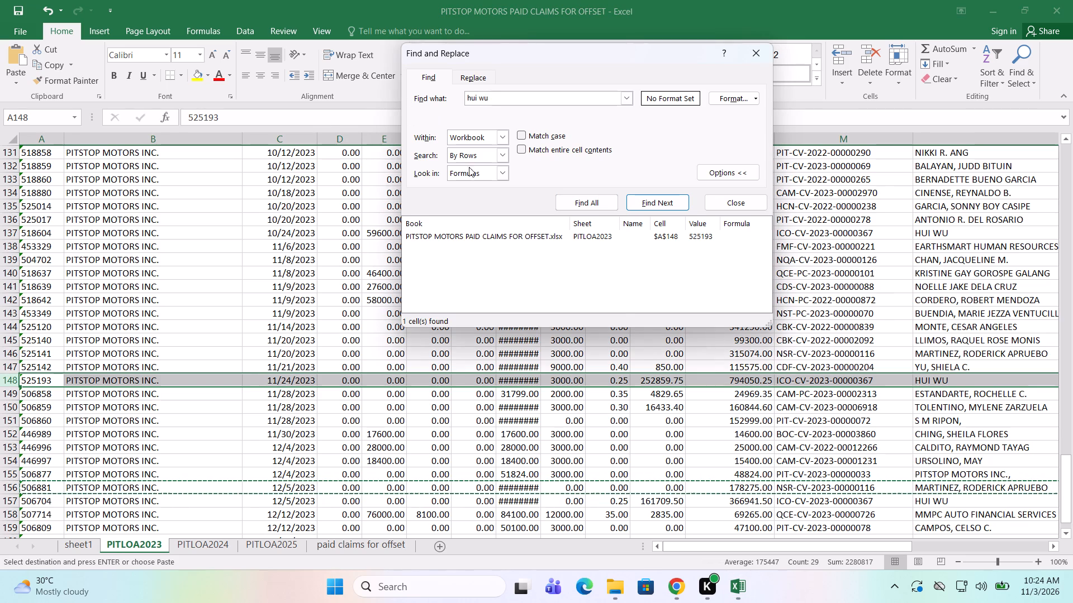
pyautogui.click(592, 196)
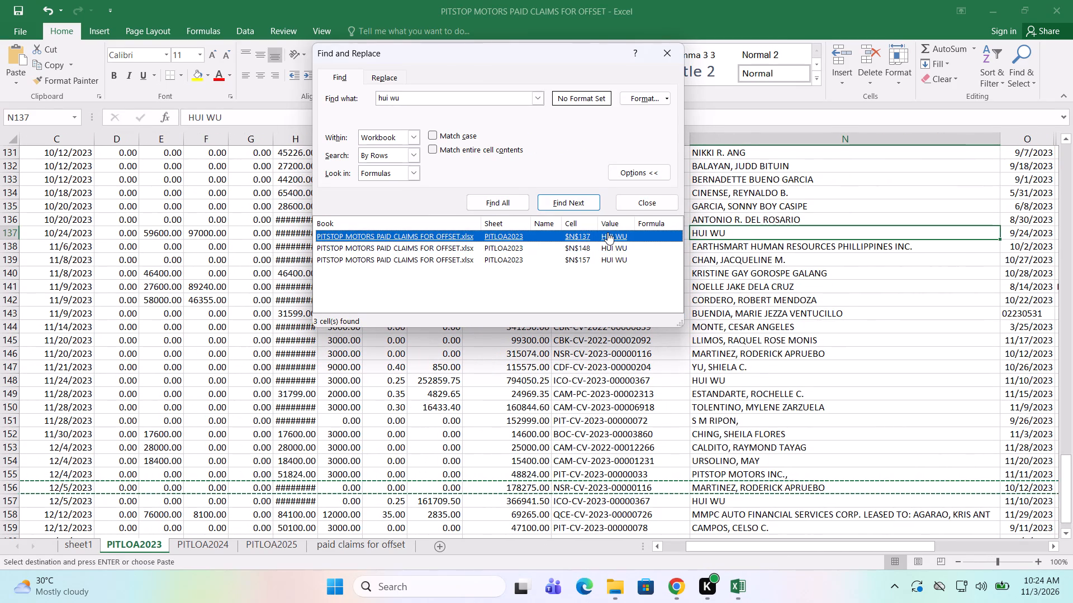
pyautogui.click(607, 232)
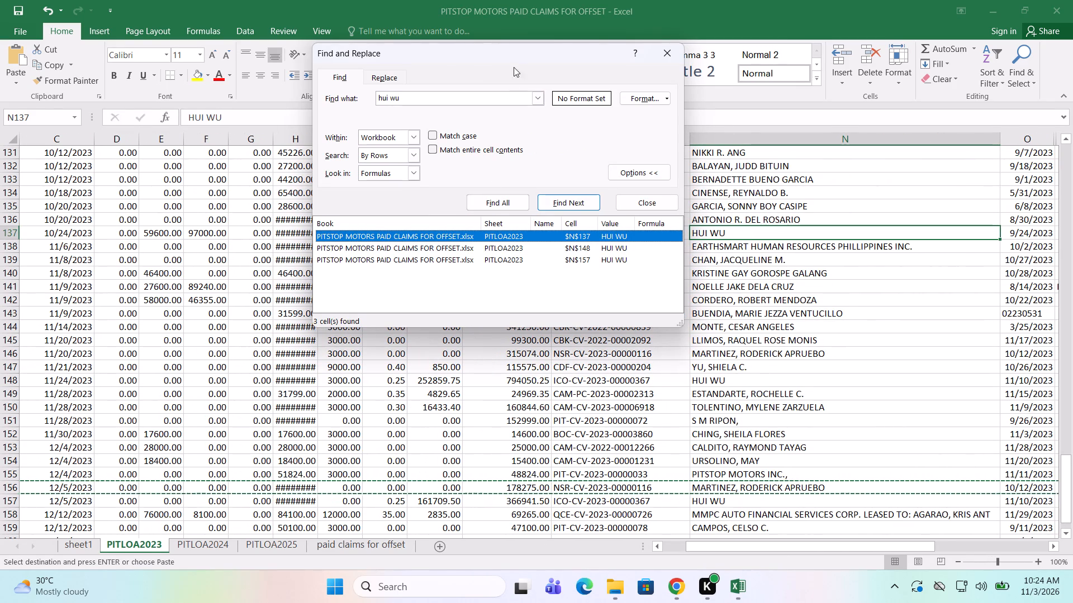
pyautogui.moveTo(516, 52); pyautogui.dragTo(626, 303)
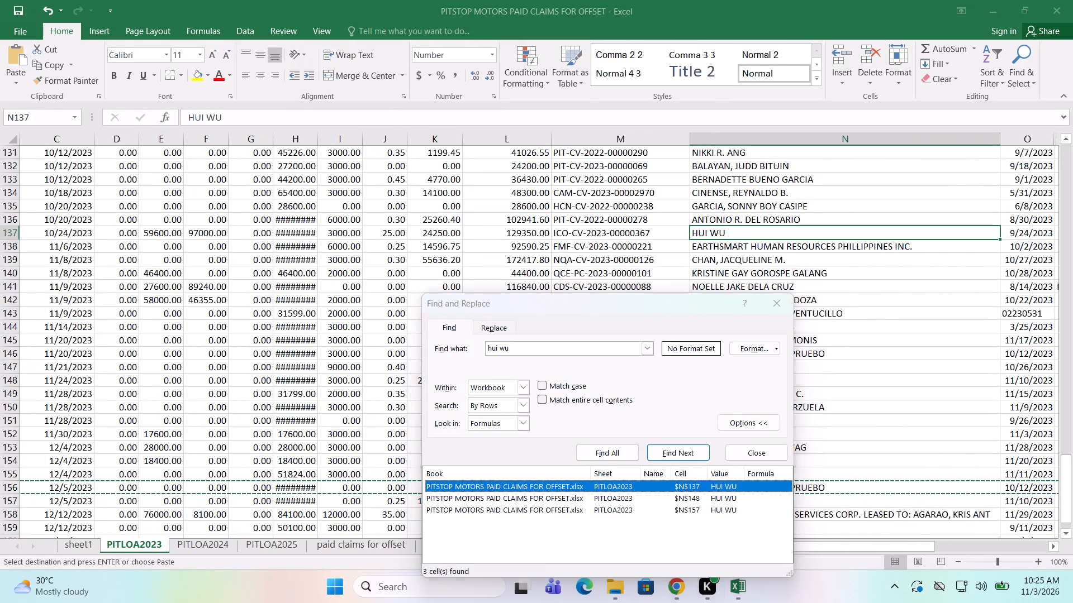
pyautogui.click(525, 234)
pyautogui.moveTo(720, 499); pyautogui.dragTo(611, 499)
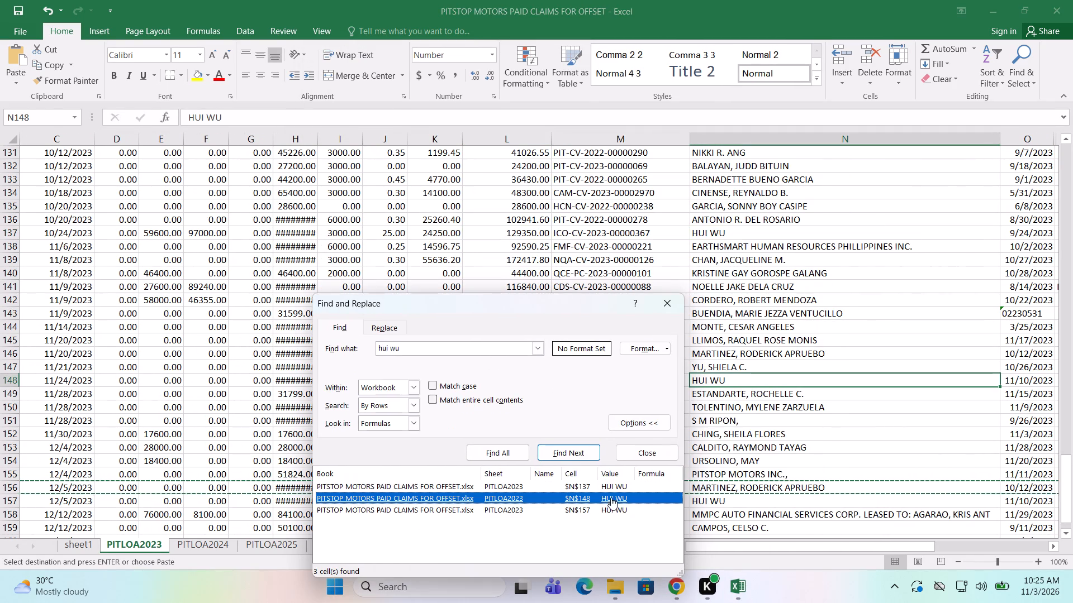
pyautogui.moveTo(490, 305); pyautogui.dragTo(191, 196)
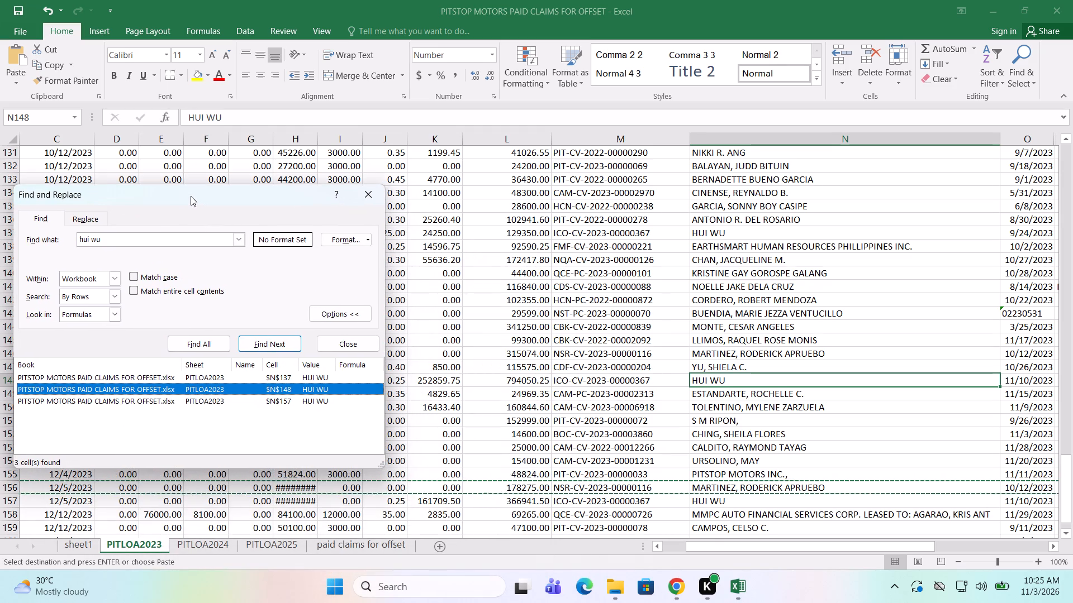
pyautogui.click(298, 399)
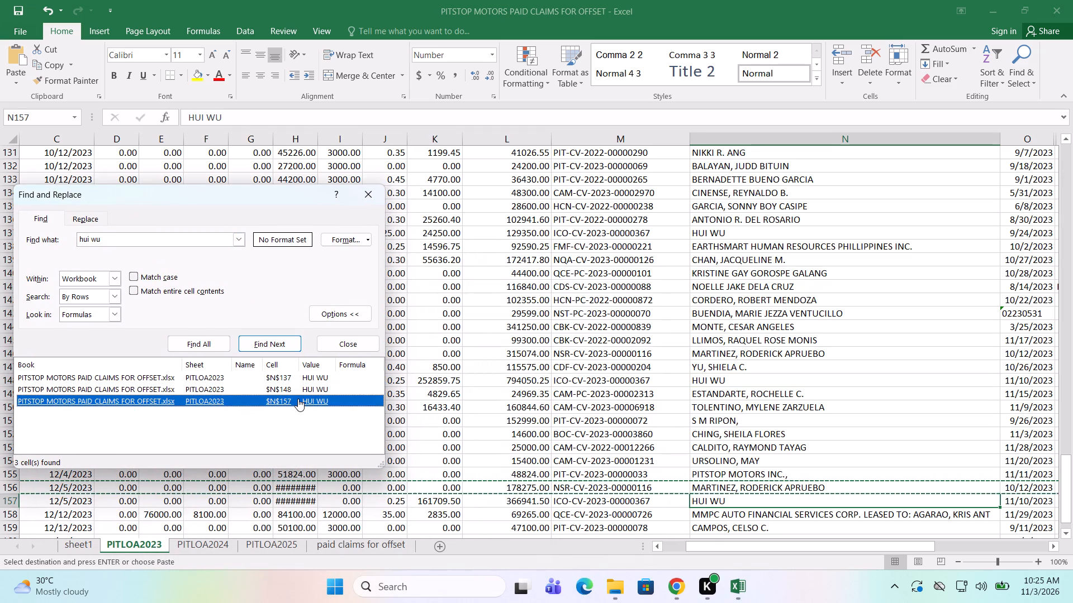
pyautogui.click(306, 378)
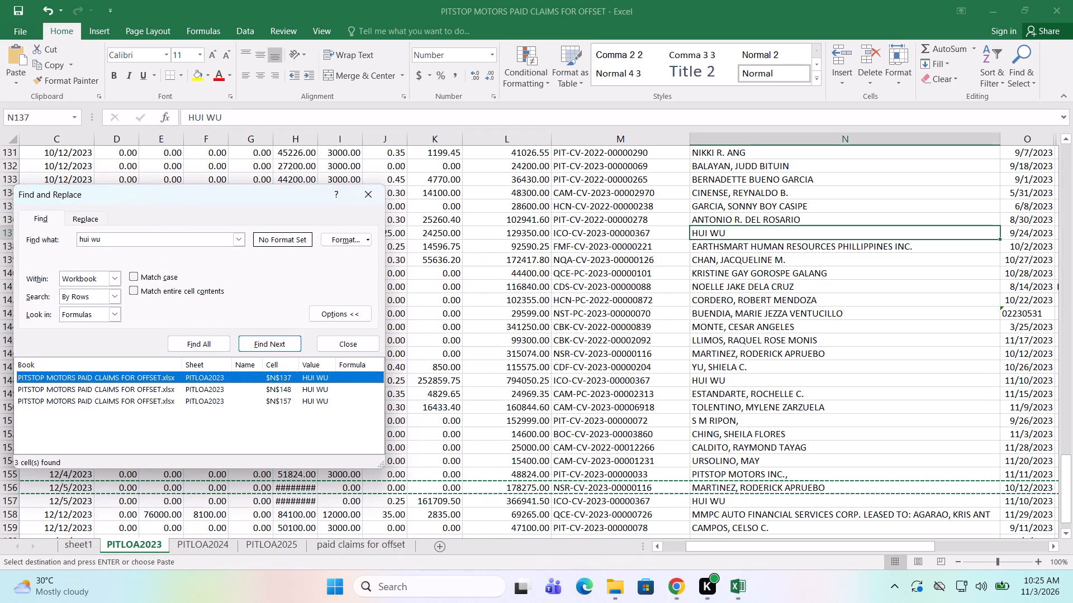
# Select the column L amounts of the assured's matching PITLOA2023 rows, ending with rows 148 and 157, to check their sum.
pyautogui.click(530, 232)
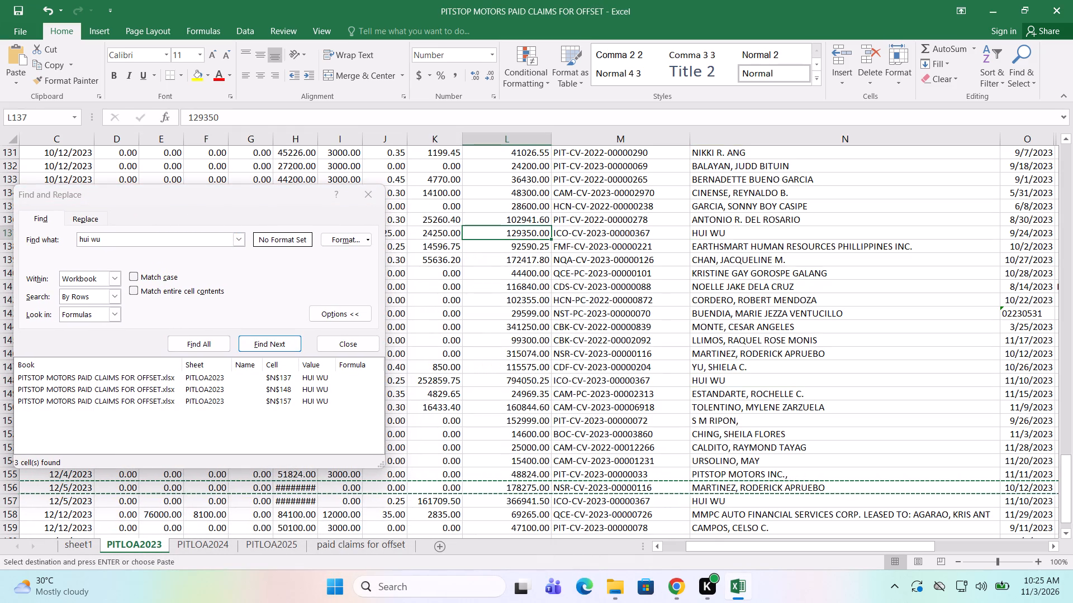
pyautogui.keyDown('ctrl'); pyautogui.click(528, 380); pyautogui.keyUp('ctrl')
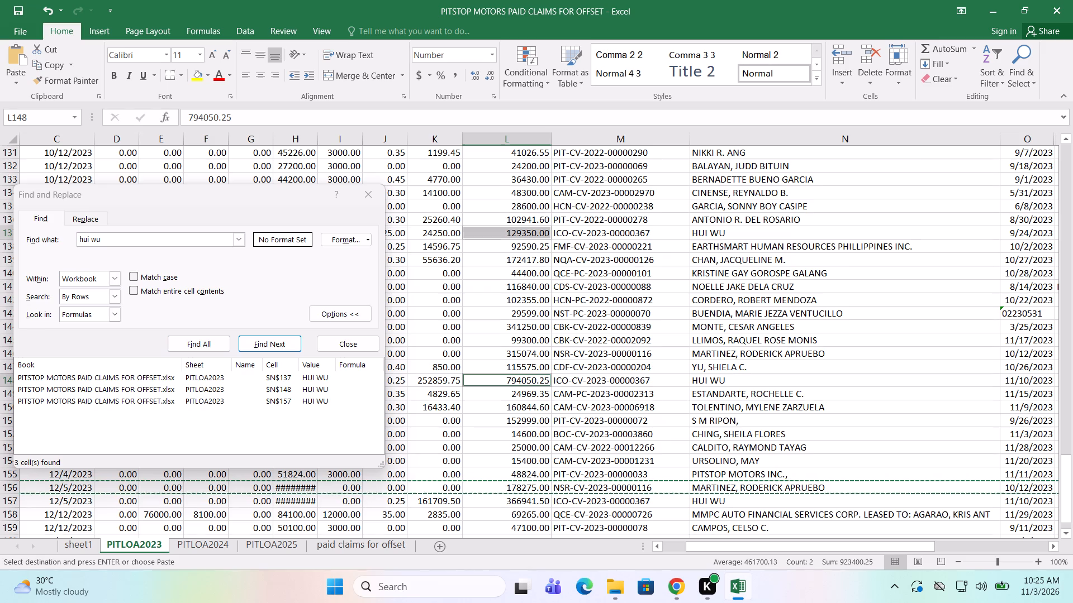
pyautogui.keyDown('ctrl'); pyautogui.click(523, 500); pyautogui.keyUp('ctrl')
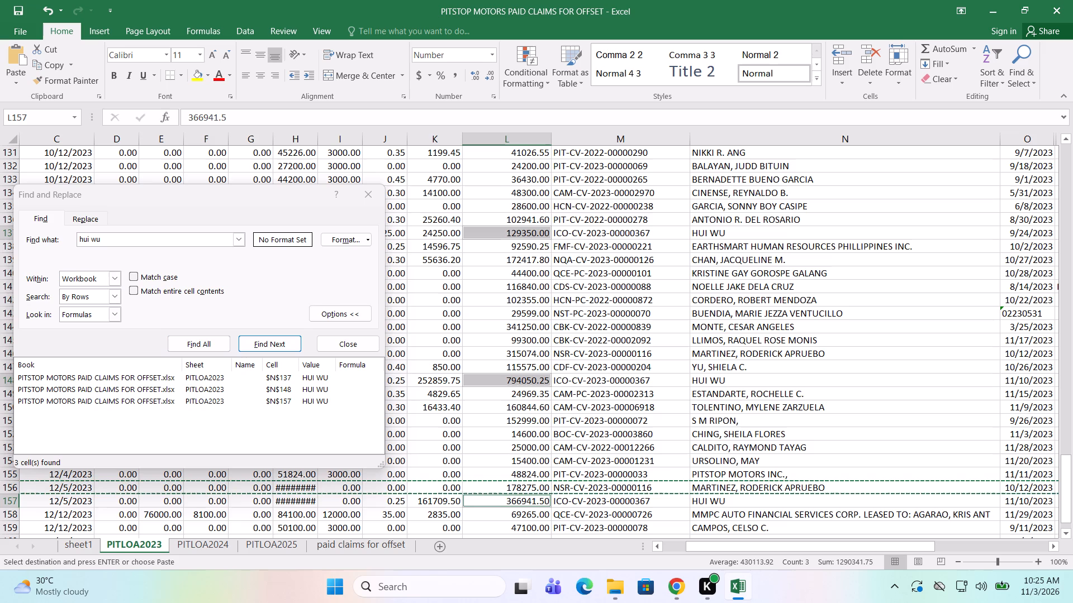
pyautogui.click(526, 383)
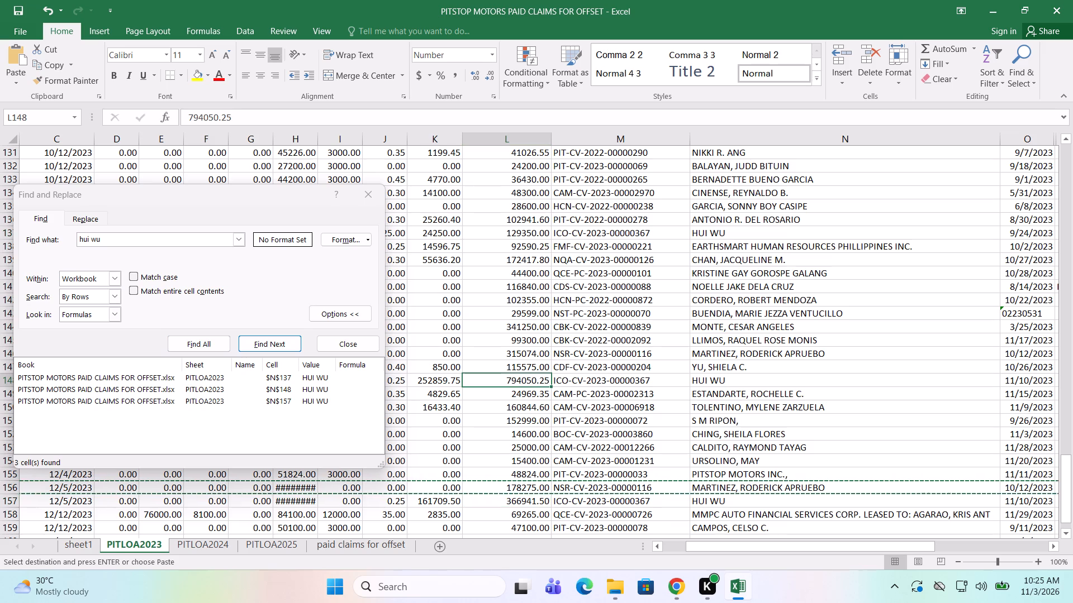
pyautogui.keyDown('ctrl'); pyautogui.click(530, 503); pyautogui.keyUp('ctrl')
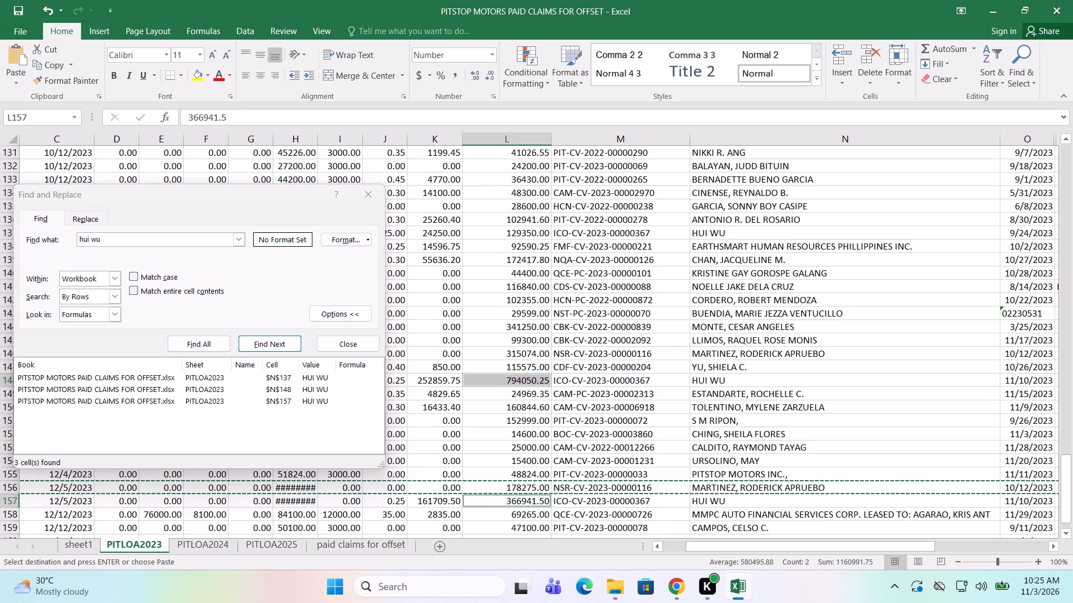
# Copy the whole of row 148 from PITLOA2023 and paste it into row 80 of the paid claims for offset sheet.
pyautogui.moveTo(279, 203); pyautogui.dragTo(644, 95)
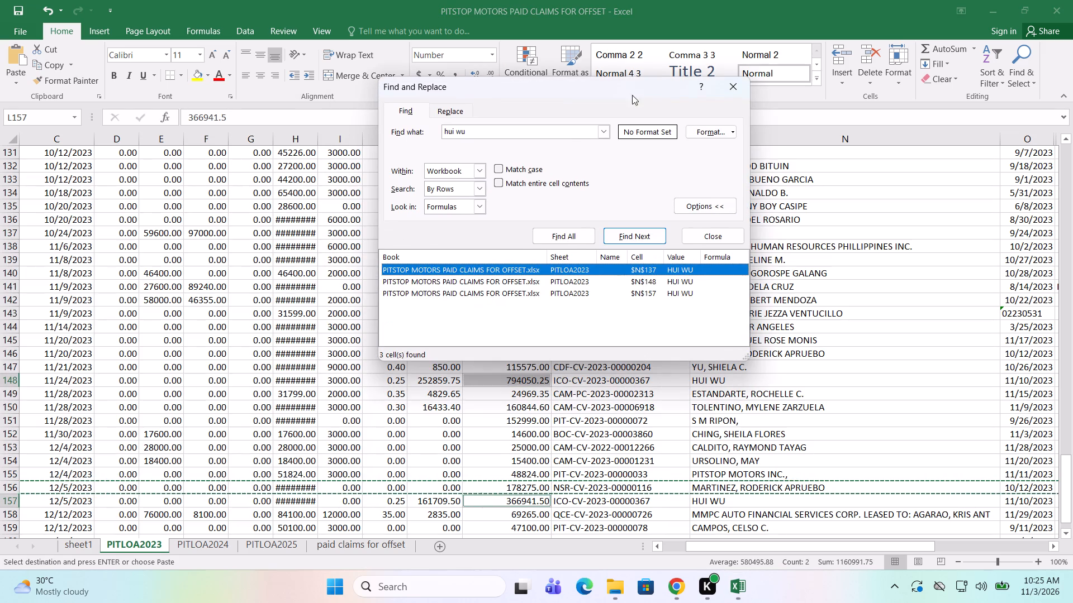
pyautogui.click(11, 379)
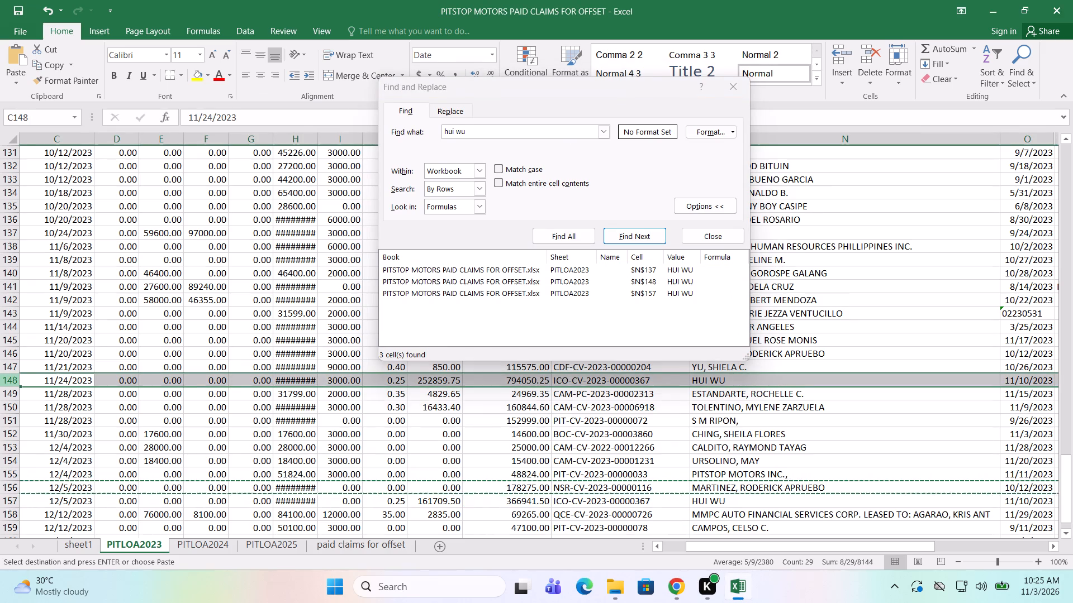
pyautogui.rightClick(11, 379)
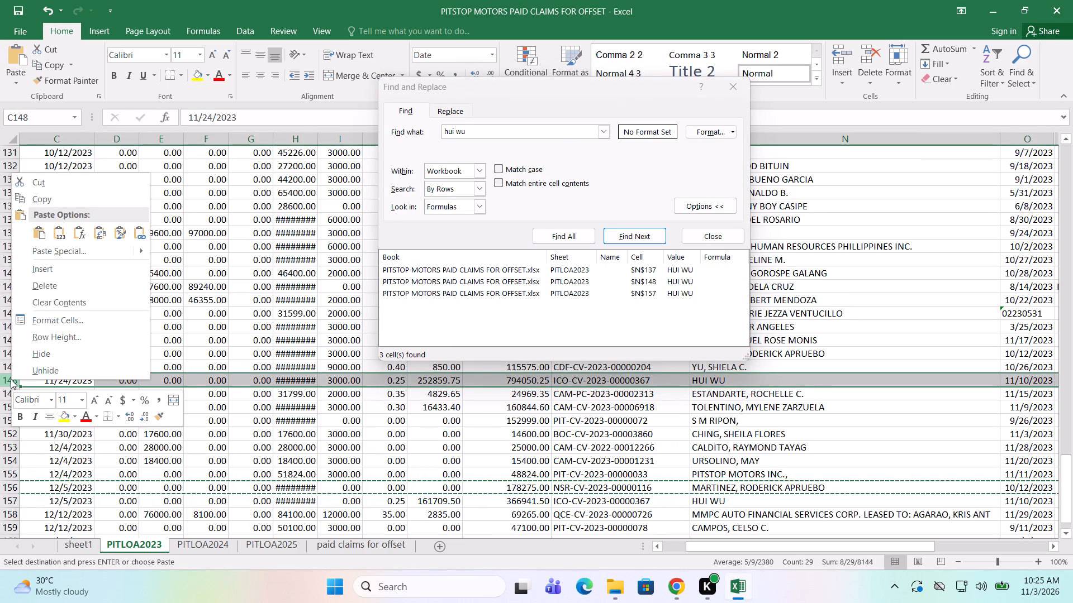
pyautogui.click(45, 201)
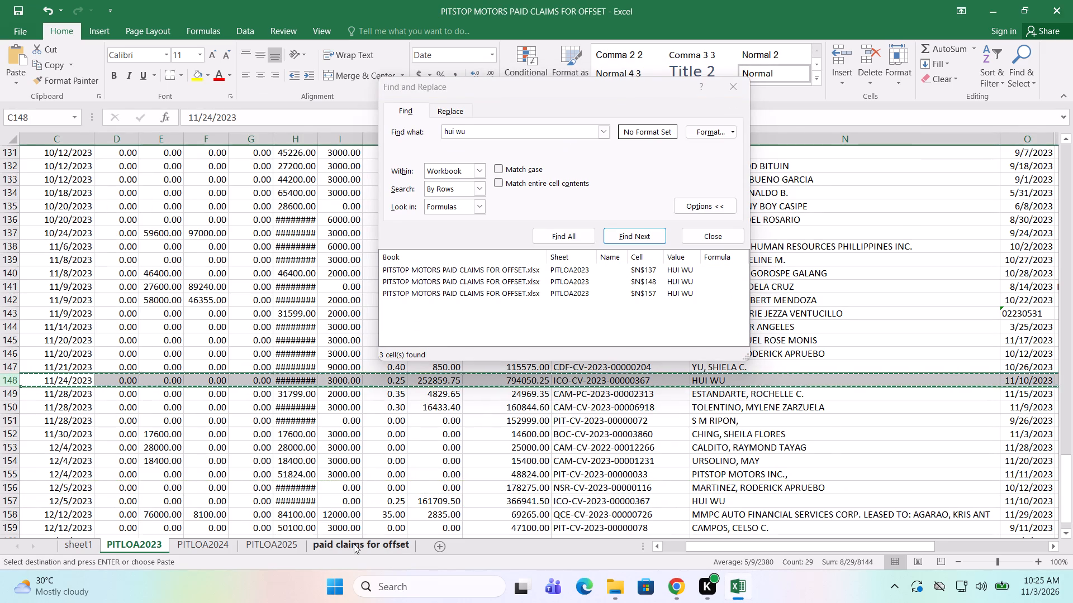
pyautogui.click(354, 544)
pyautogui.rightClick(4, 352)
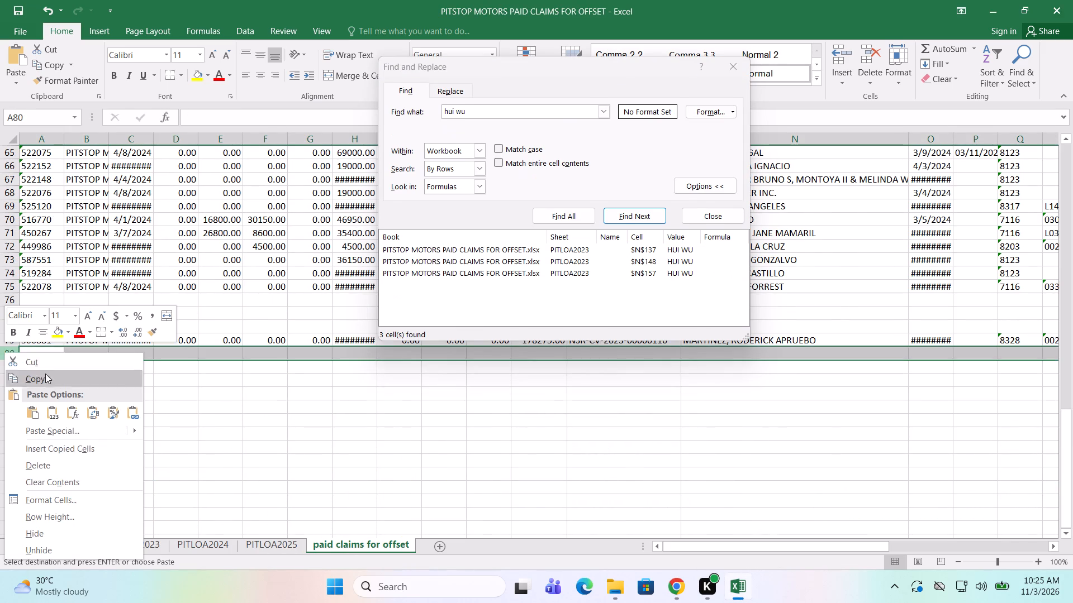
pyautogui.click(27, 404)
# Set the amount in cell L80 of the paid claims for offset sheet to 1160991.25.
pyautogui.click(529, 353)
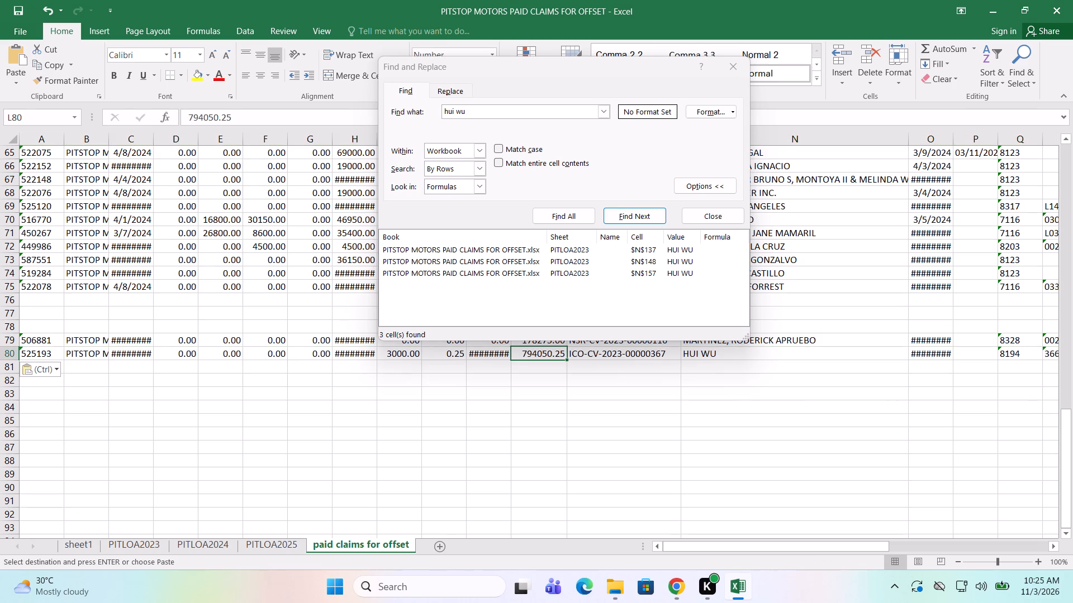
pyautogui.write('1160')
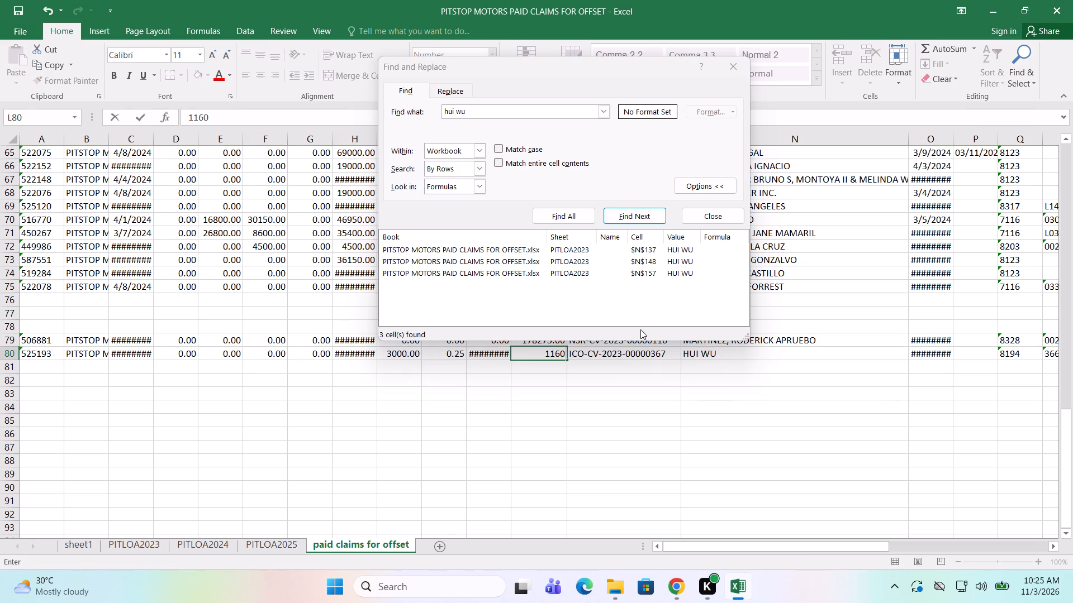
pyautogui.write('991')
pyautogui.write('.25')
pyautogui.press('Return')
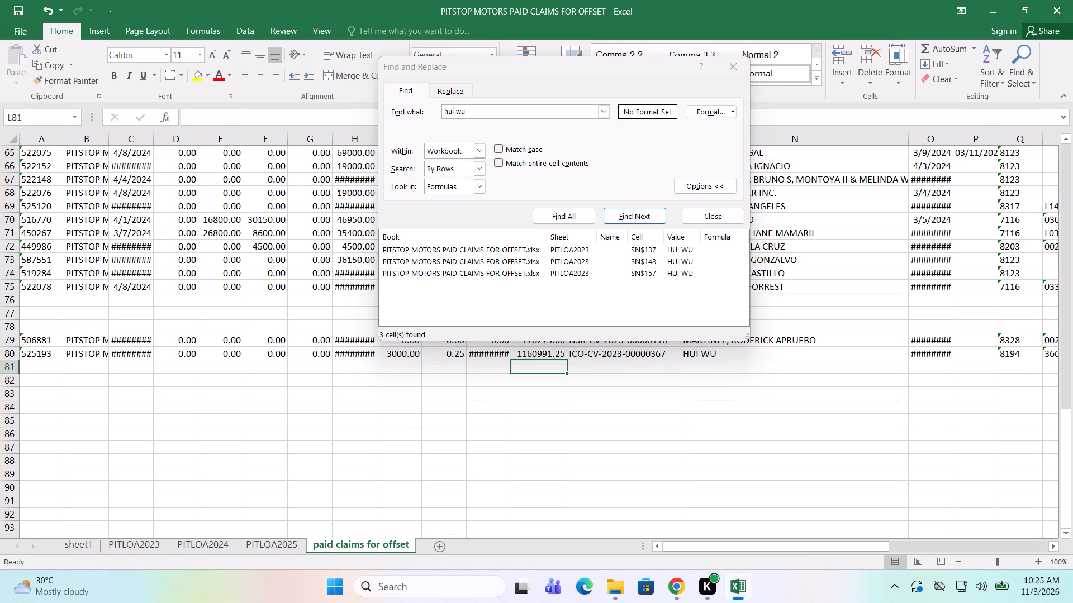
pyautogui.click(498, 400)
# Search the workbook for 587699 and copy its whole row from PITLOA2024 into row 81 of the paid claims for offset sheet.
pyautogui.click(159, 545)
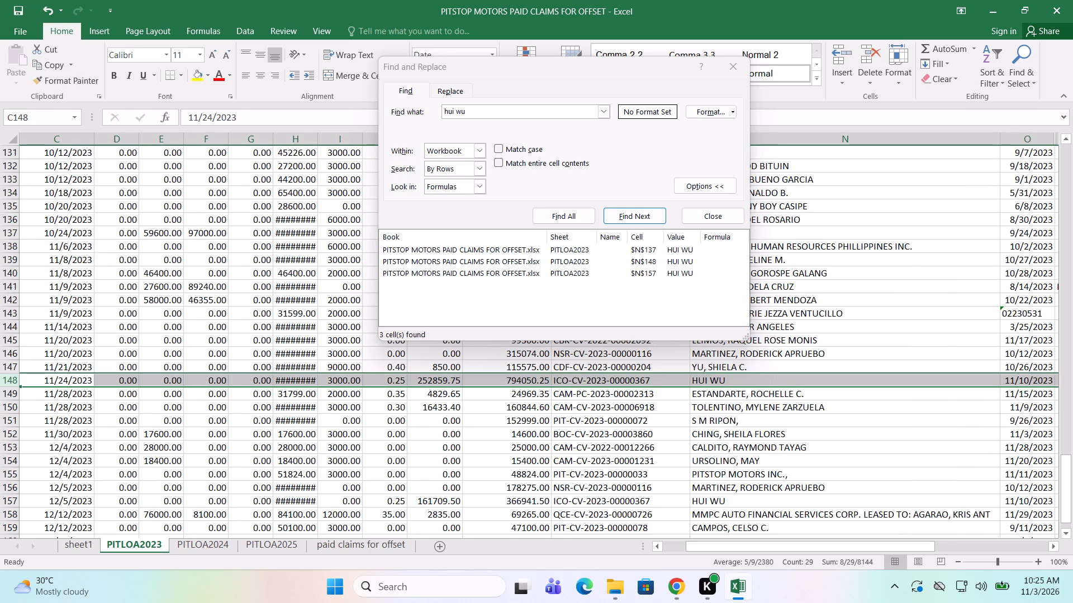
pyautogui.moveTo(490, 114); pyautogui.dragTo(390, 97)
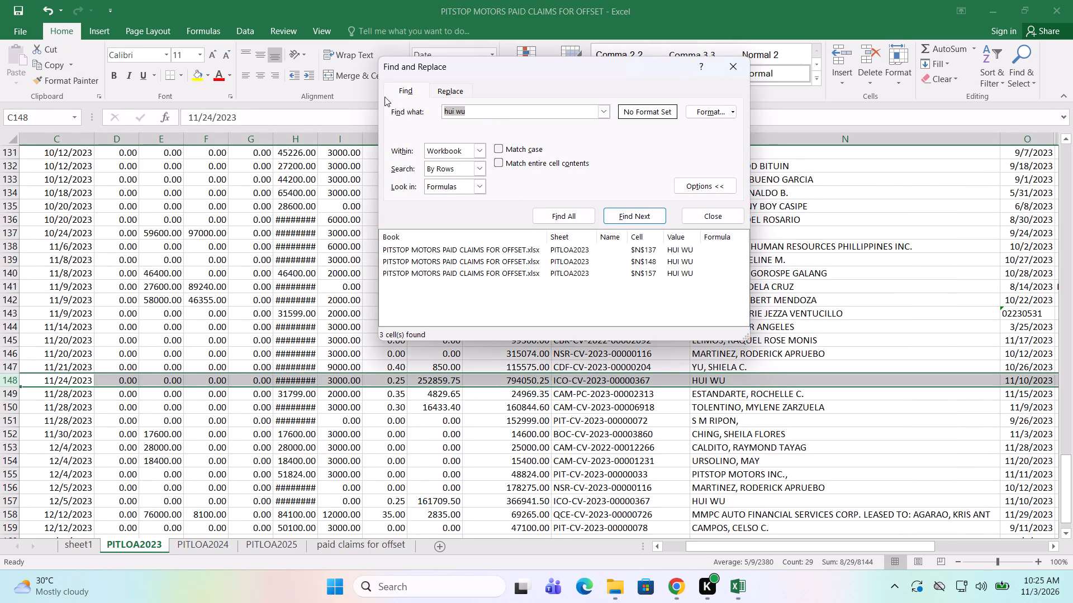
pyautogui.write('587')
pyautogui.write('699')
pyautogui.click(549, 215)
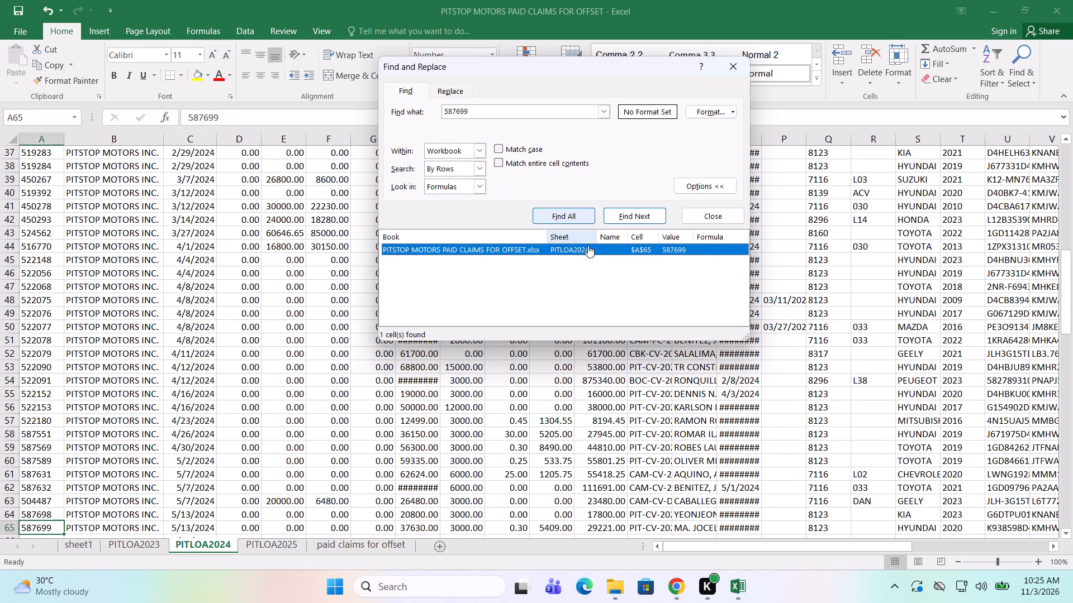
pyautogui.click(667, 249)
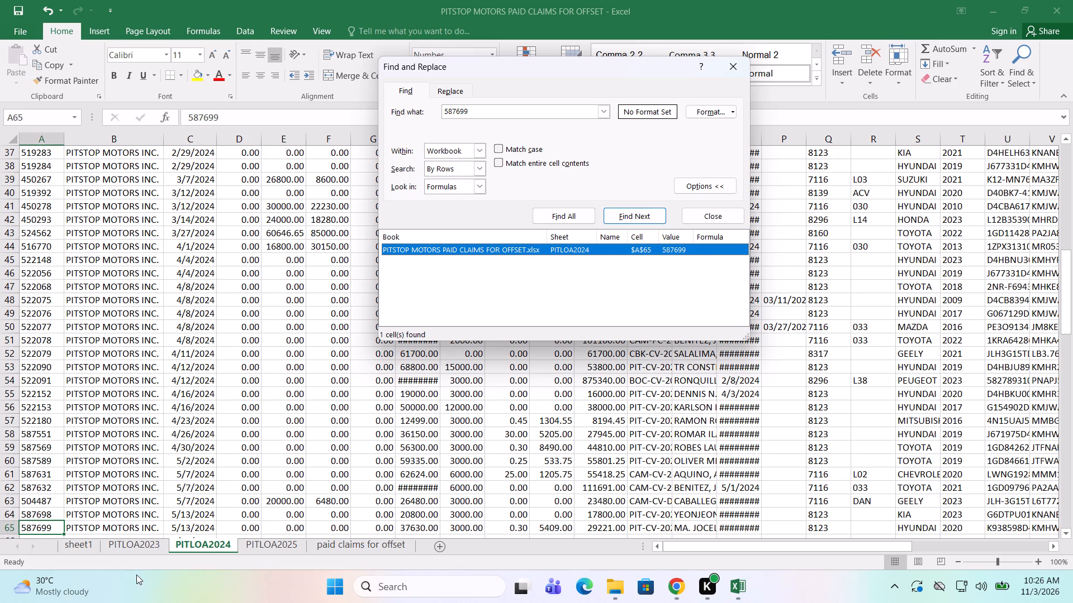
pyautogui.click(10, 530)
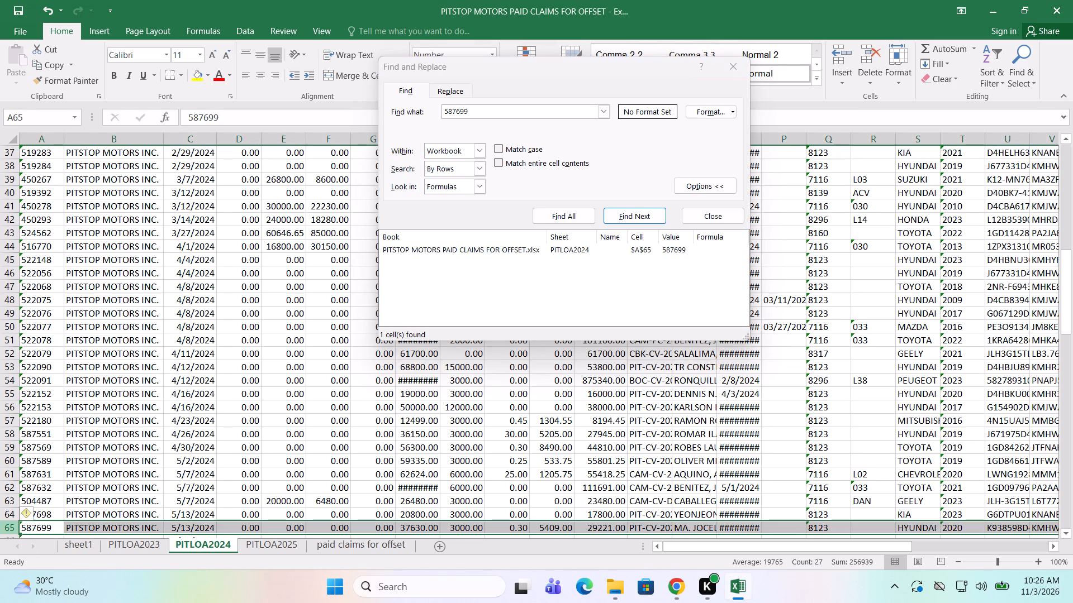
pyautogui.hotkey('ctrl', 'c')
pyautogui.click(396, 544)
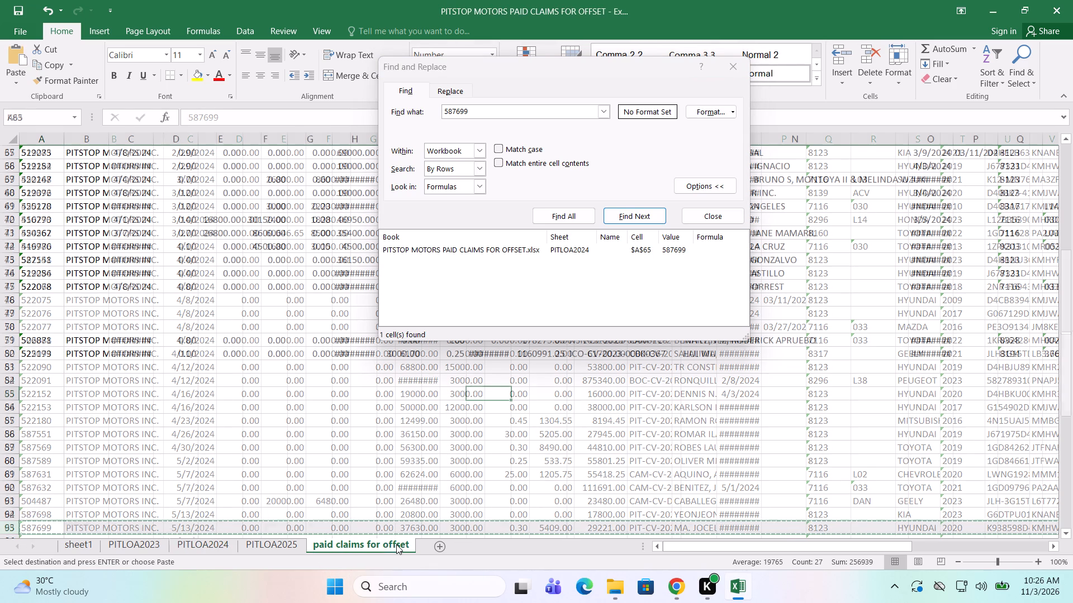
pyautogui.click(11, 366)
pyautogui.hotkey('ctrl', 'v')
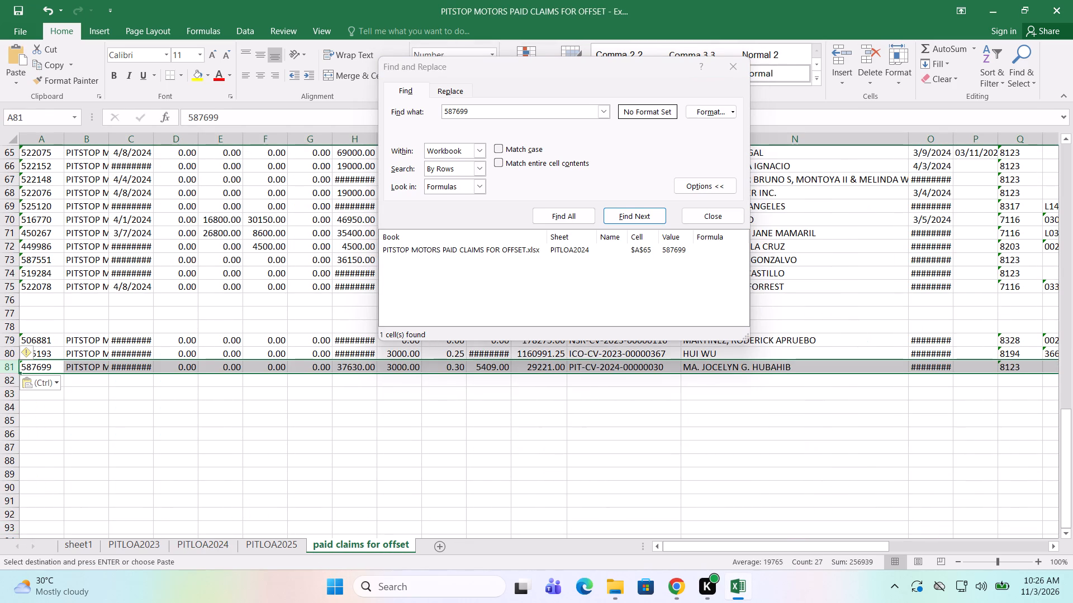
pyautogui.click(124, 543)
pyautogui.moveTo(496, 114); pyautogui.dragTo(412, 113)
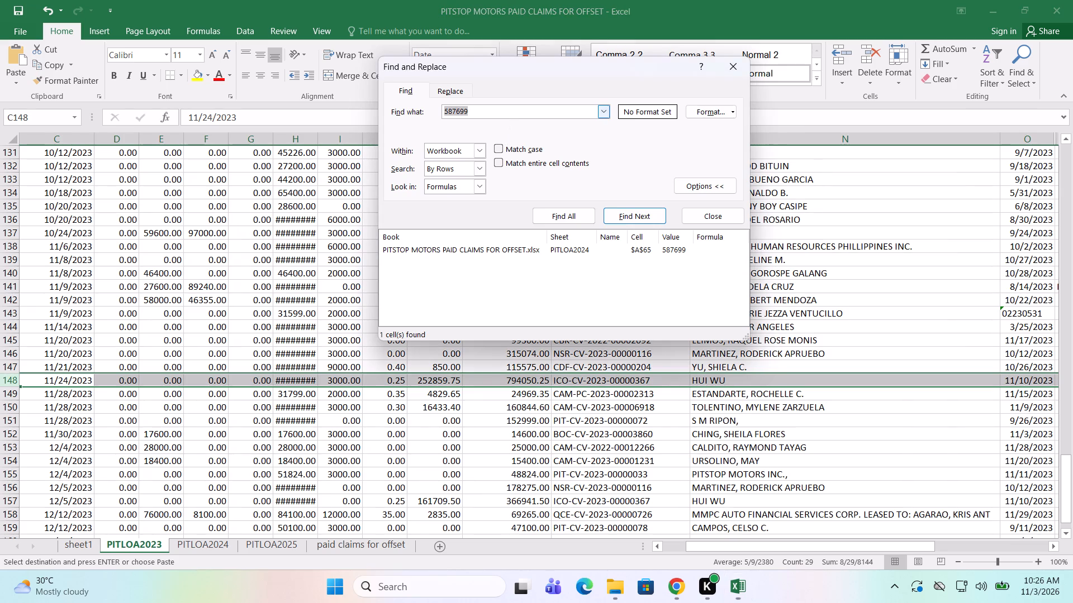
pyautogui.moveTo(412, 113); pyautogui.dragTo(407, 113)
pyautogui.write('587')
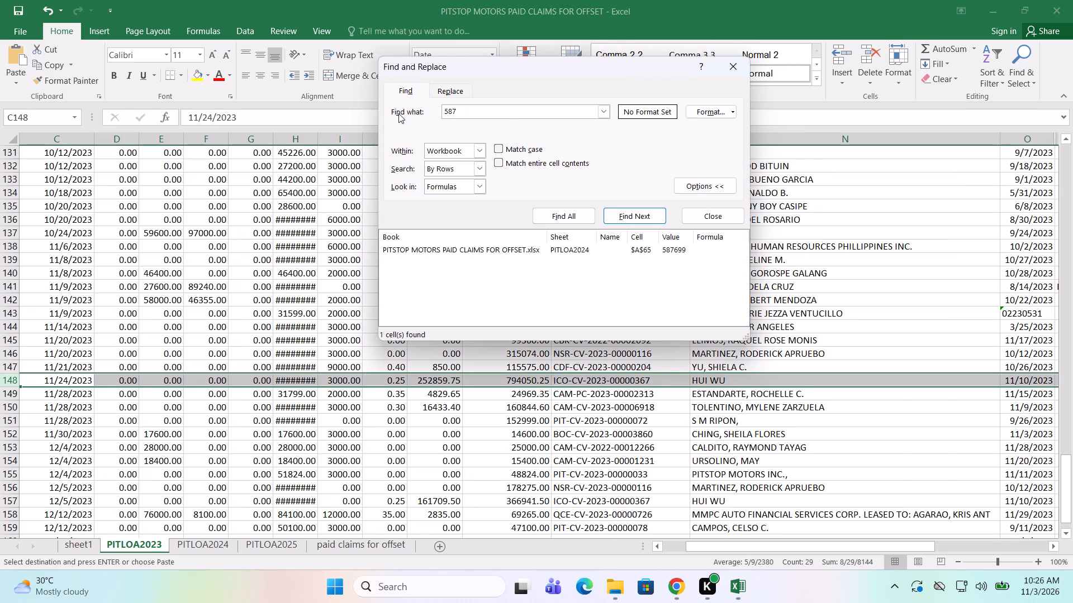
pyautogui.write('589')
pyautogui.click(562, 221)
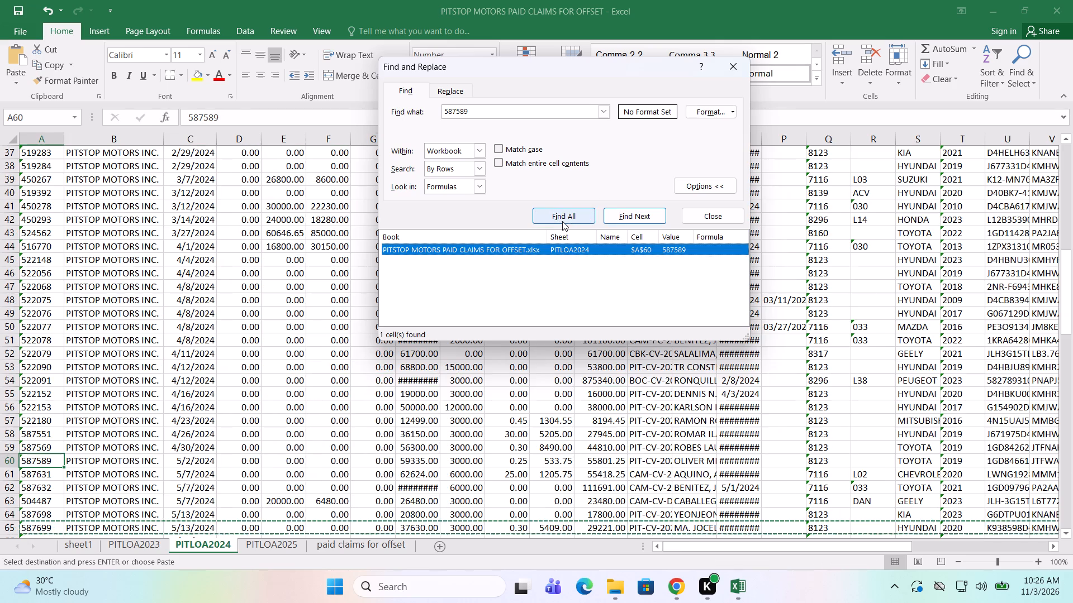
pyautogui.click(11, 458)
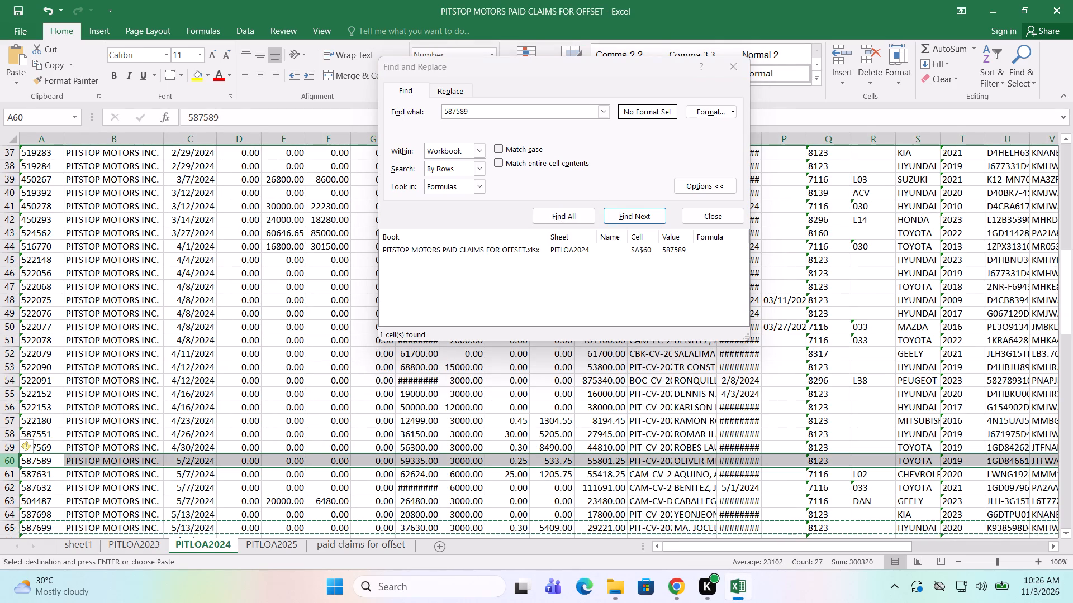
pyautogui.hotkey('ctrl', 'c')
pyautogui.click(387, 546)
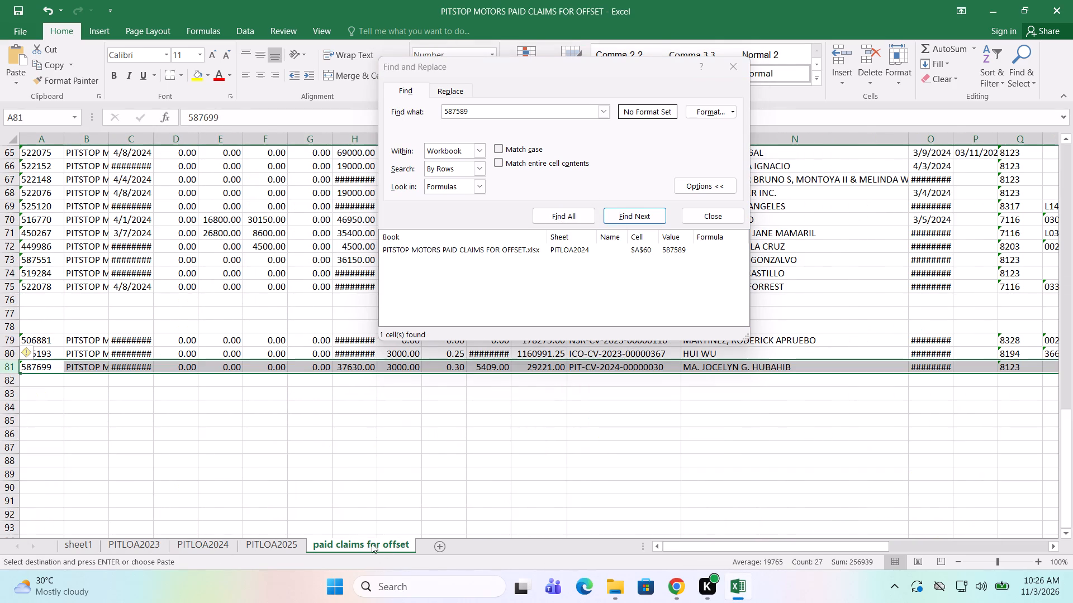
pyautogui.click(8, 383)
pyautogui.hotkey('ctrl', 'v')
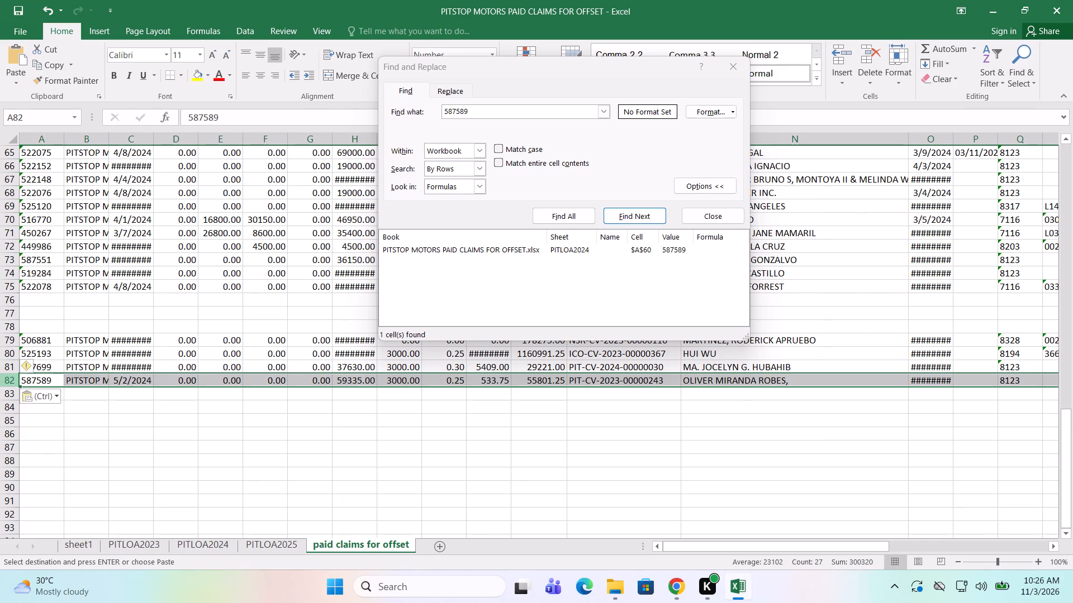
pyautogui.click(126, 541)
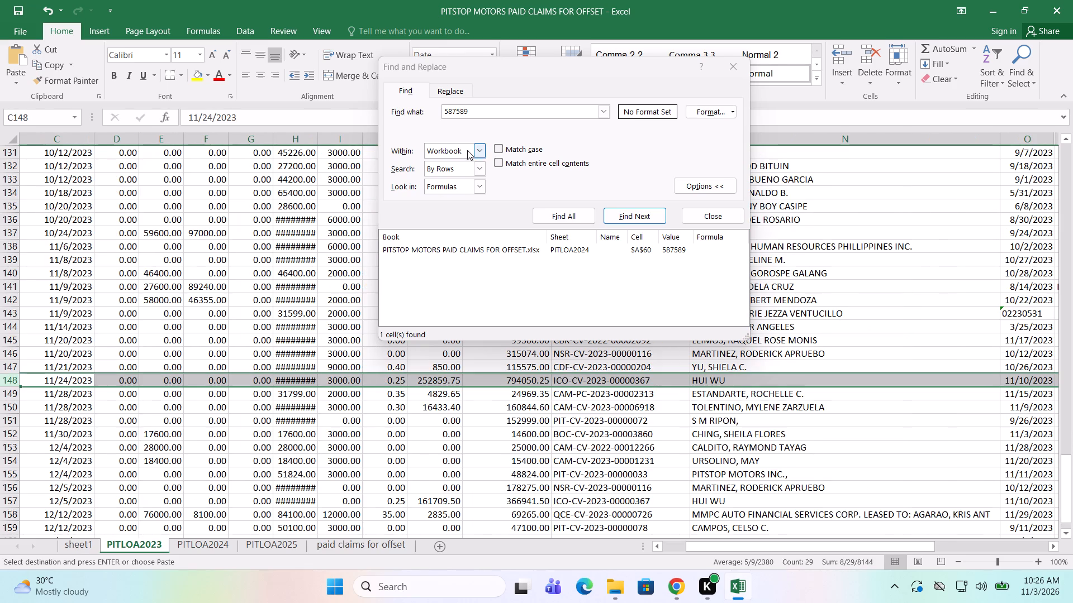
pyautogui.moveTo(498, 111); pyautogui.dragTo(393, 111)
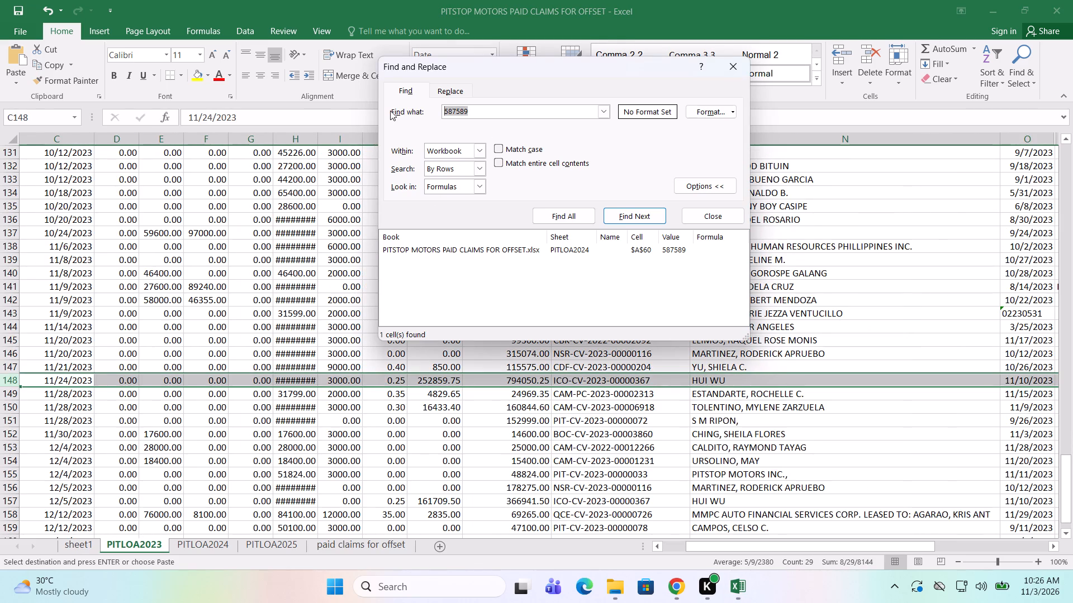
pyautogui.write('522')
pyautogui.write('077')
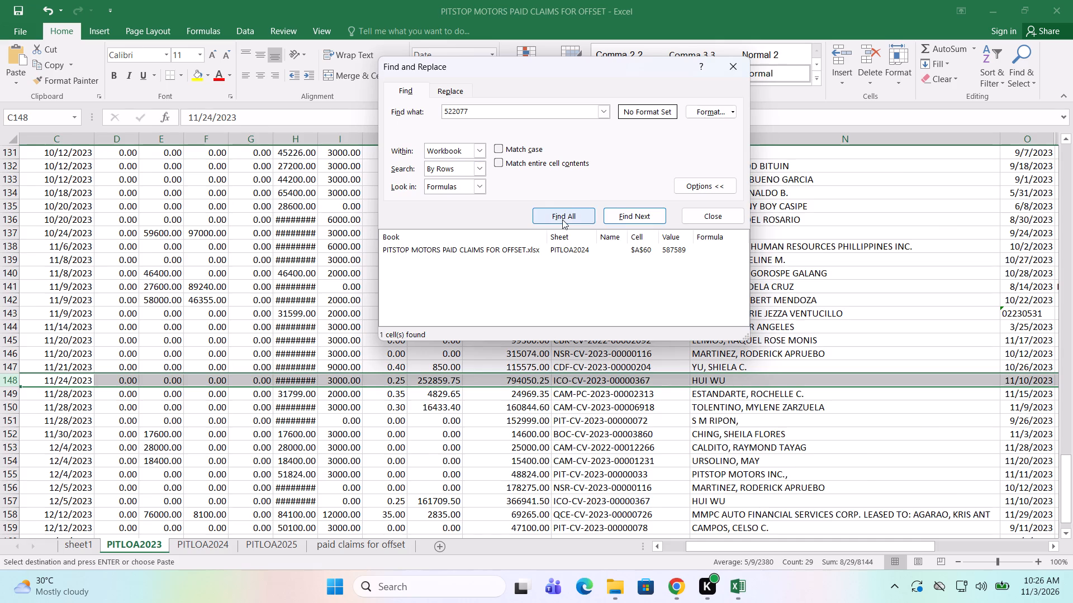
pyautogui.click(562, 219)
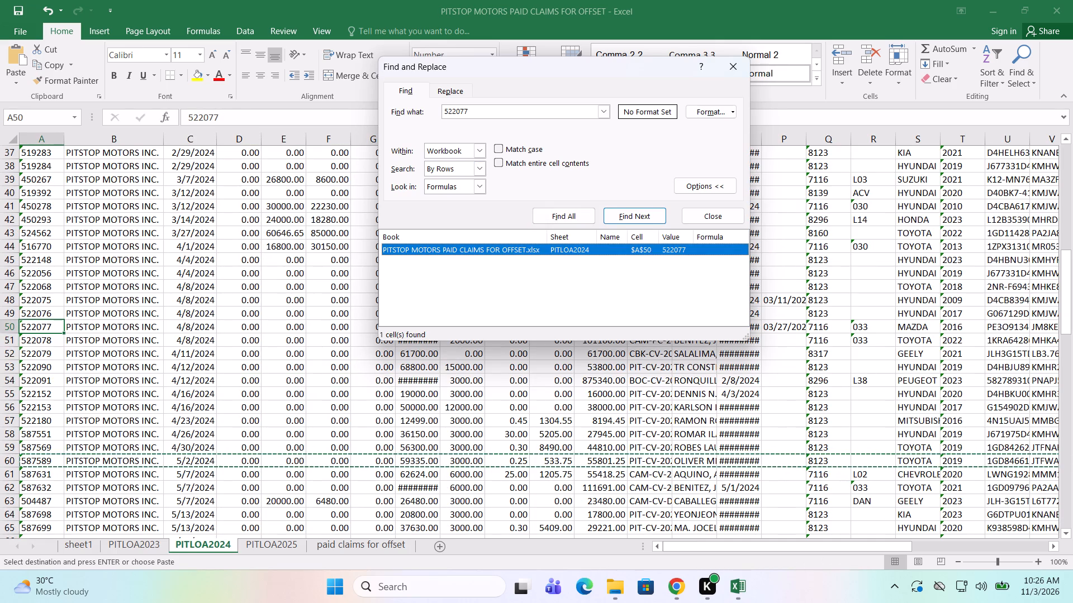
pyautogui.click(13, 327)
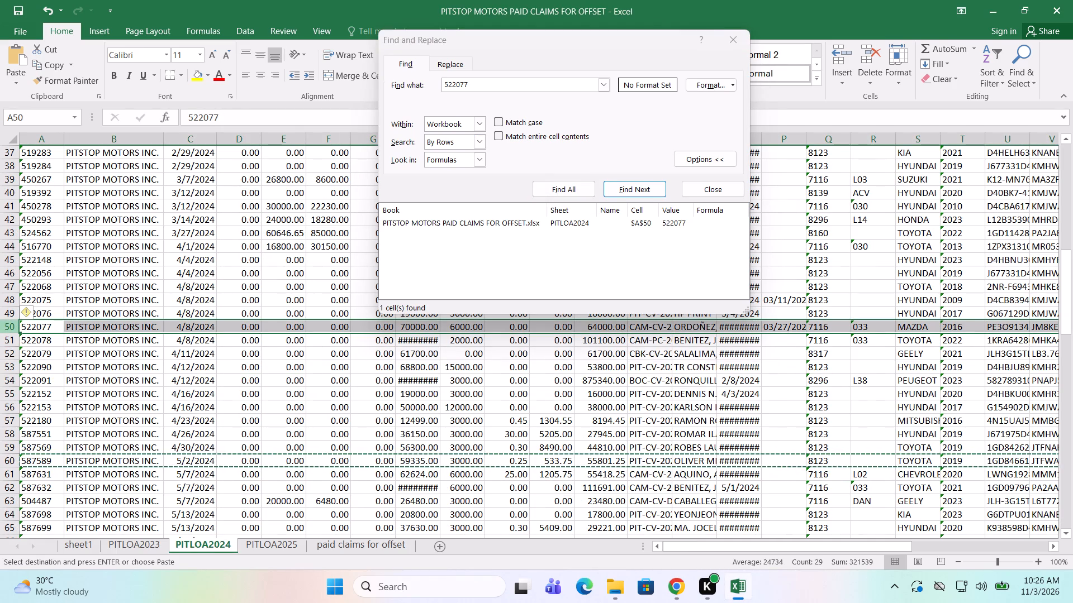
pyautogui.hotkey('ctrl', 'c')
pyautogui.click(368, 548)
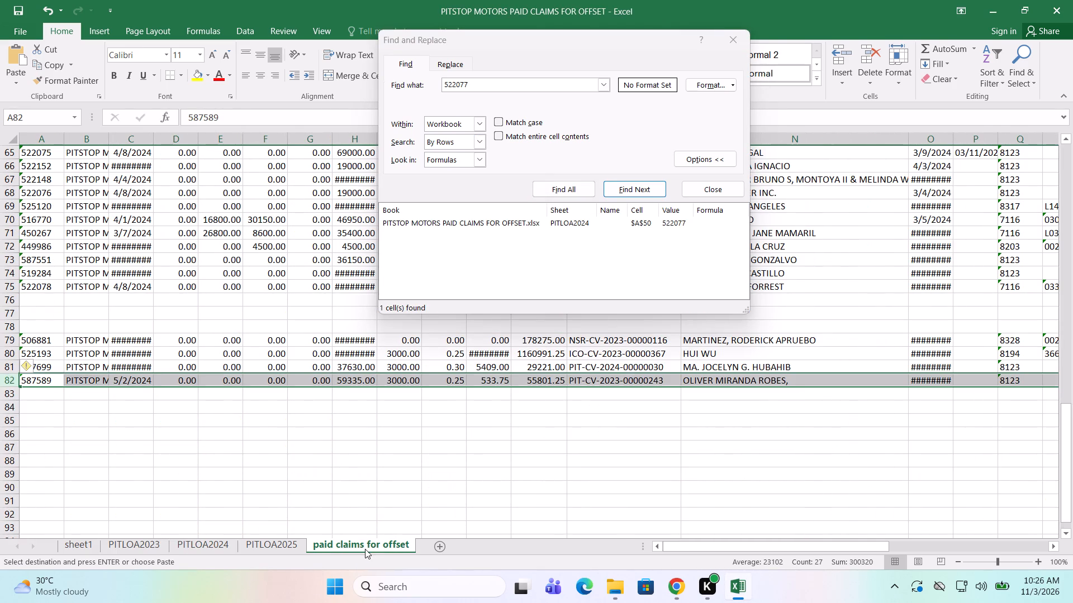
pyautogui.click(13, 394)
pyautogui.hotkey('ctrl', 'v')
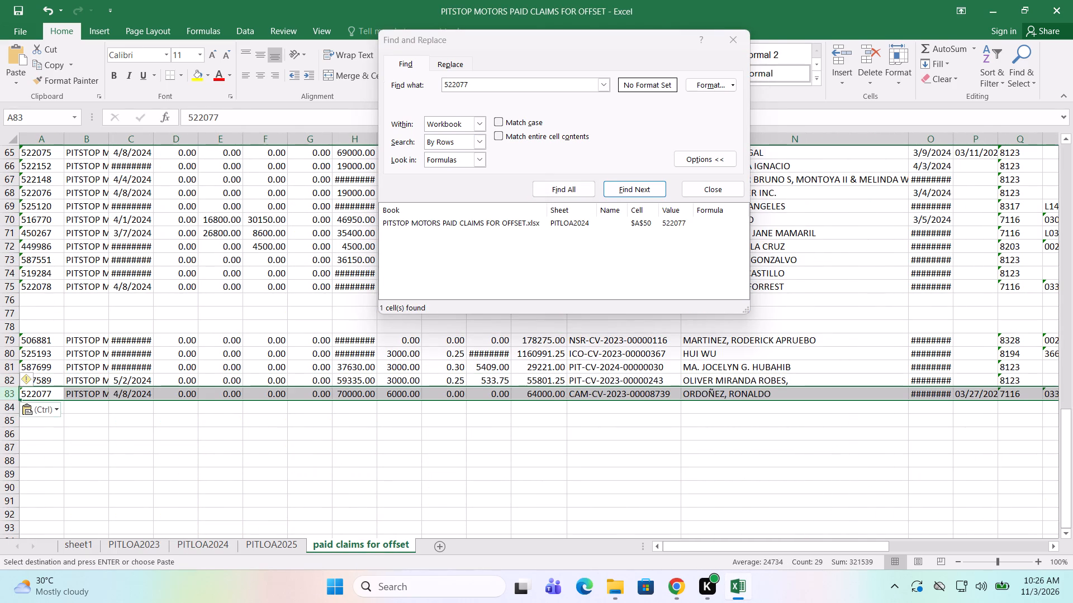
pyautogui.click(134, 544)
pyautogui.moveTo(476, 89); pyautogui.dragTo(391, 88)
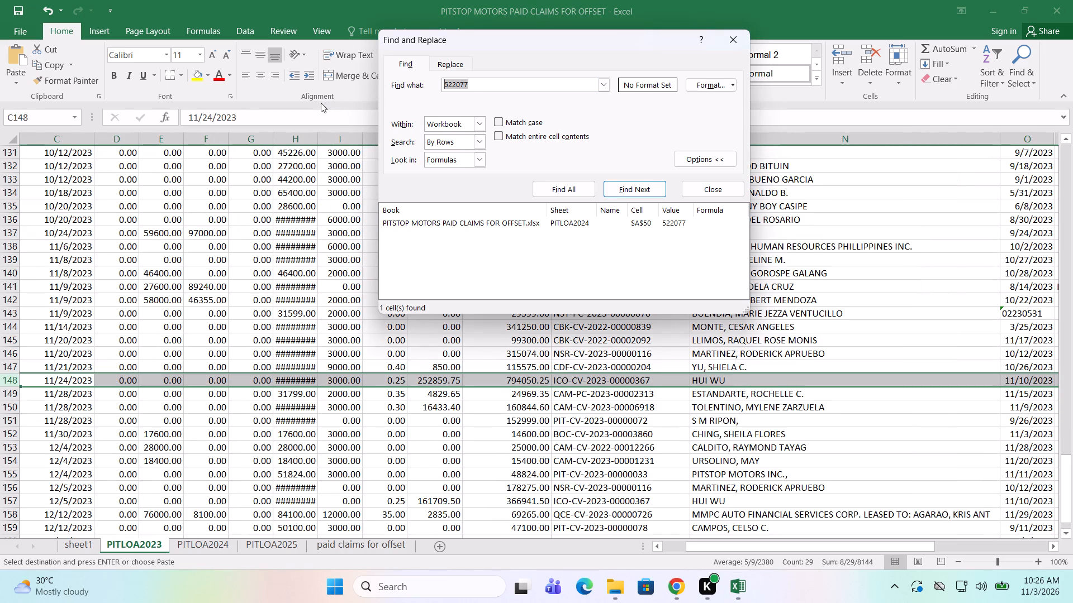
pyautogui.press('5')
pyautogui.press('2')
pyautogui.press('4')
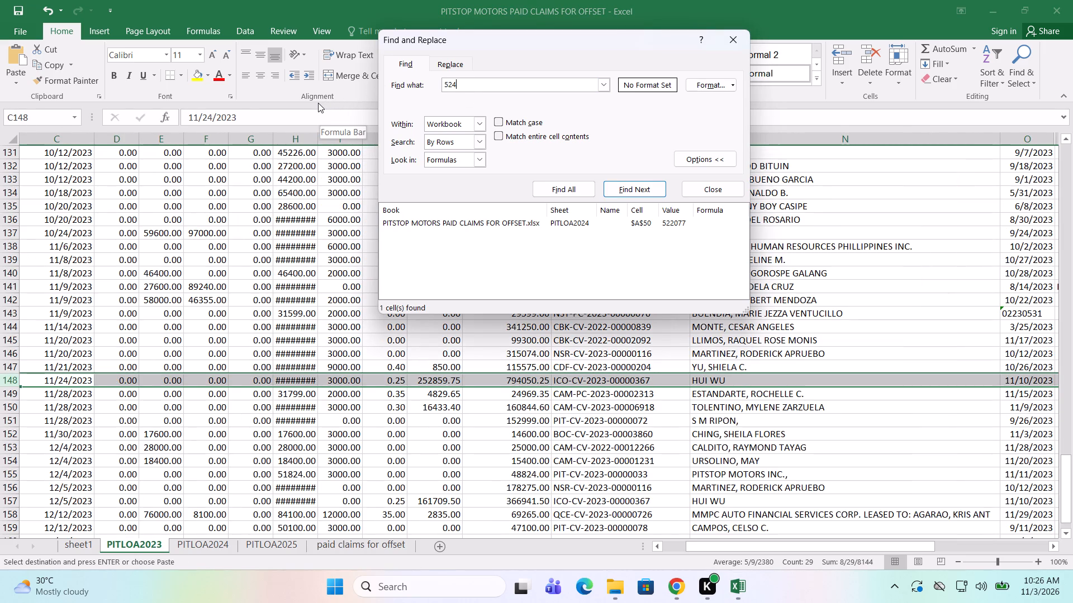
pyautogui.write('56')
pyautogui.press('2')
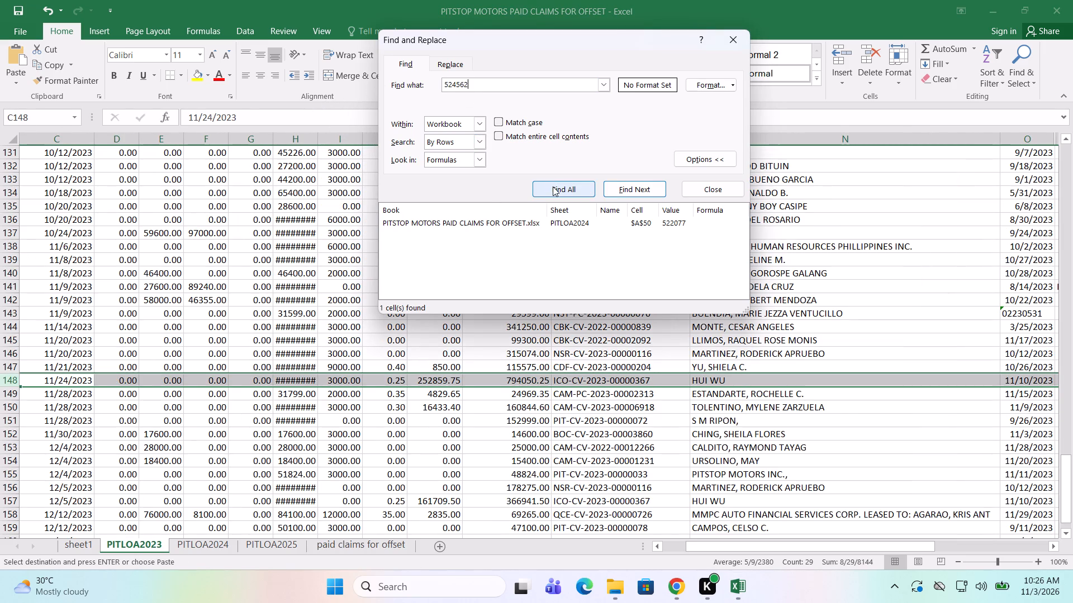
pyautogui.click(553, 186)
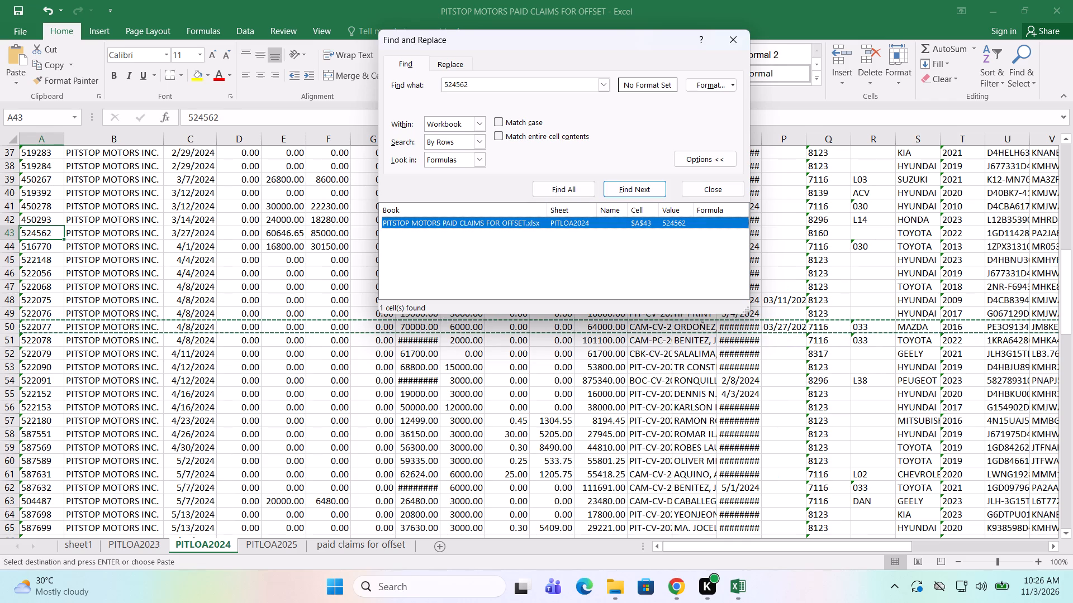
pyautogui.moveTo(461, 41); pyautogui.dragTo(775, 49)
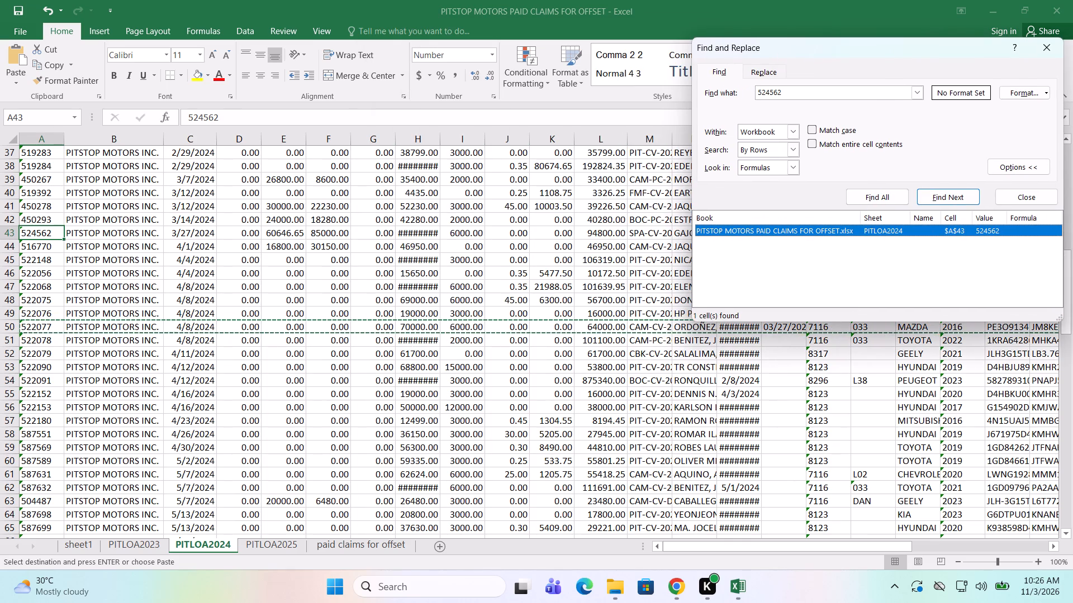
pyautogui.click(11, 235)
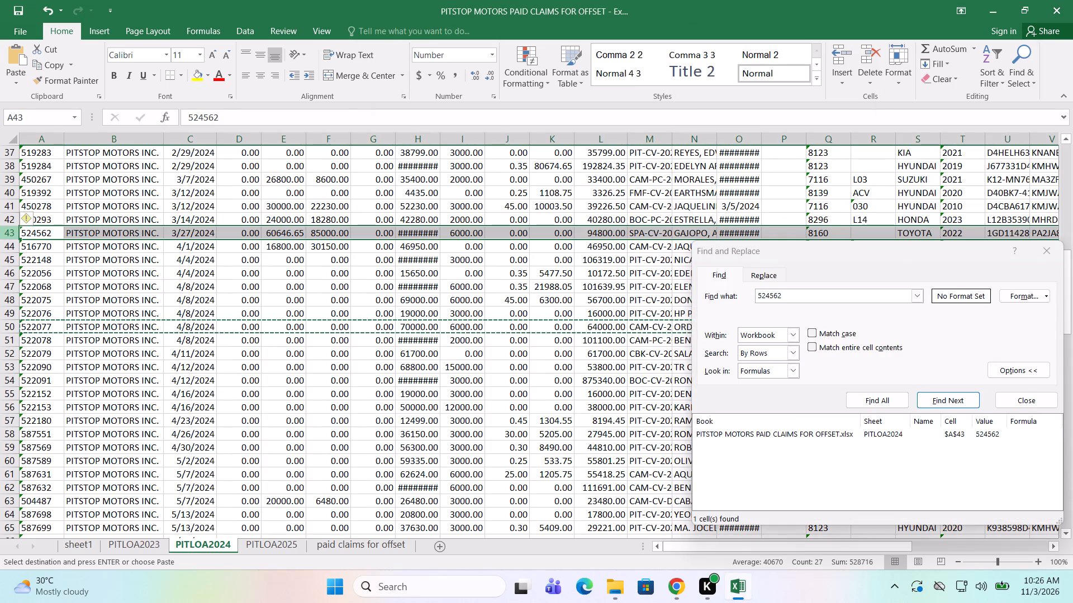
pyautogui.hotkey('ctrl', 'c')
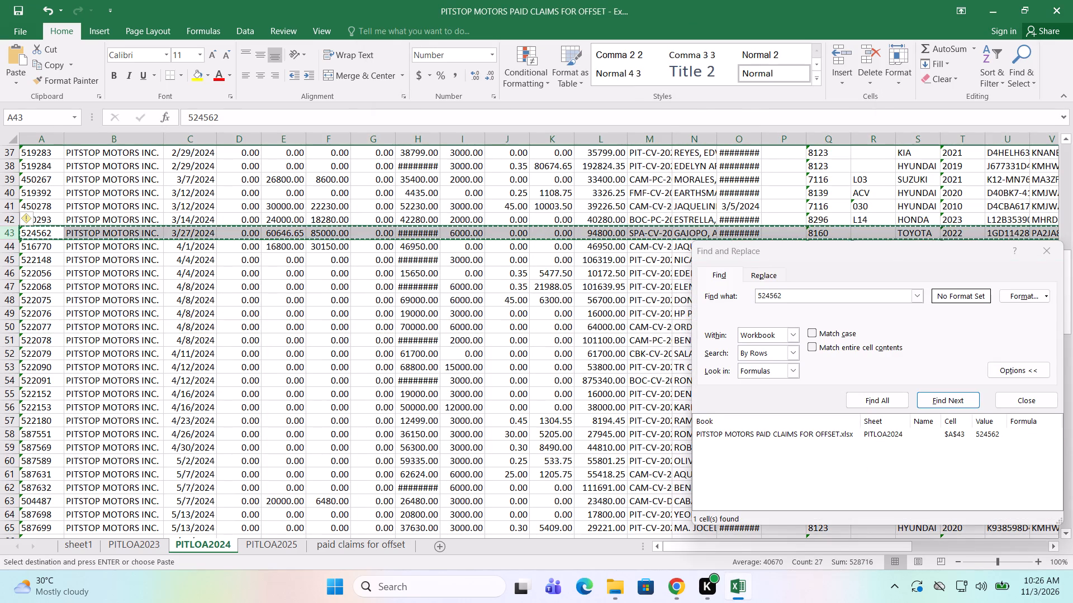
pyautogui.click(368, 543)
pyautogui.click(11, 411)
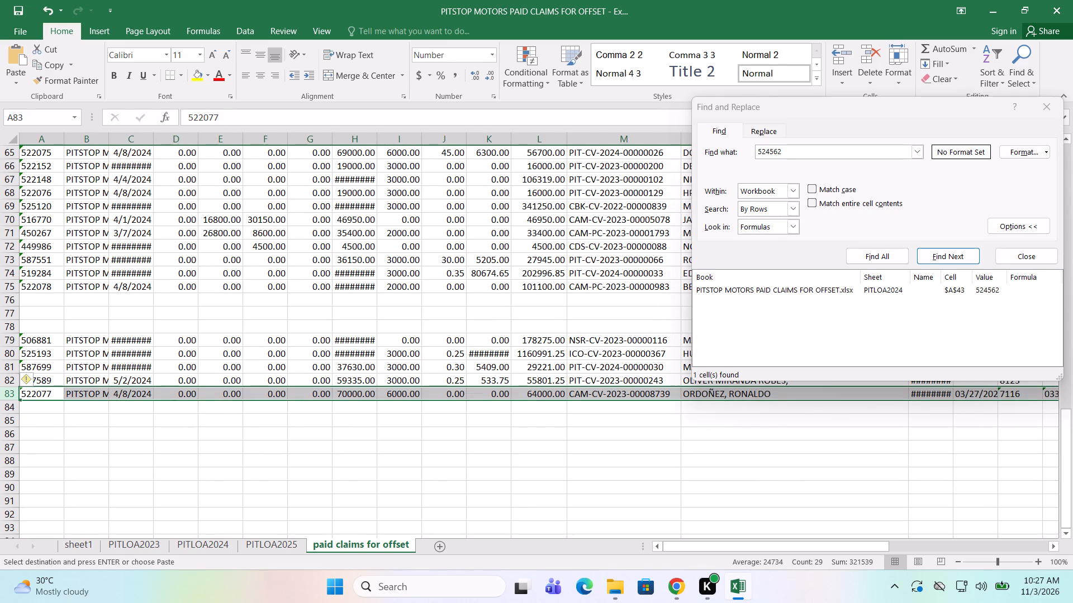
pyautogui.click(7, 406)
pyautogui.hotkey('ctrl', 'v')
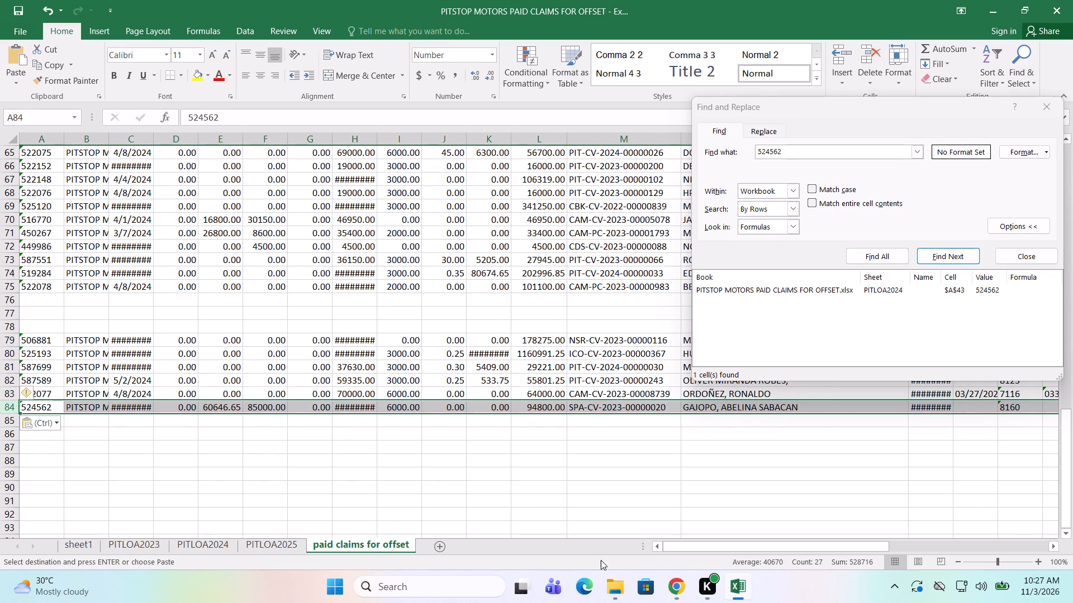
pyautogui.click(143, 542)
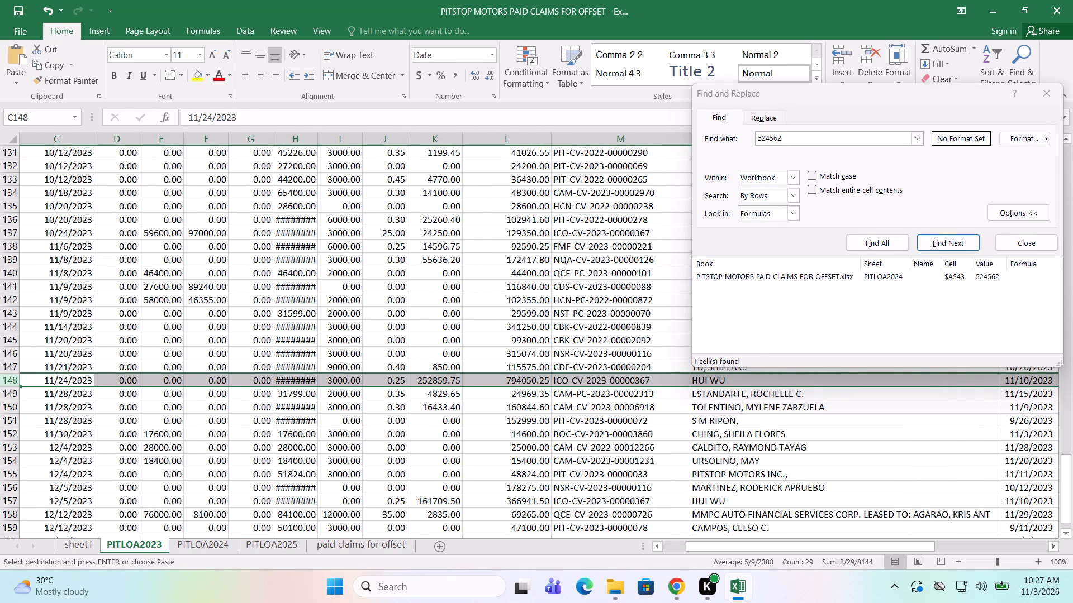
pyautogui.moveTo(860, 142); pyautogui.dragTo(670, 141)
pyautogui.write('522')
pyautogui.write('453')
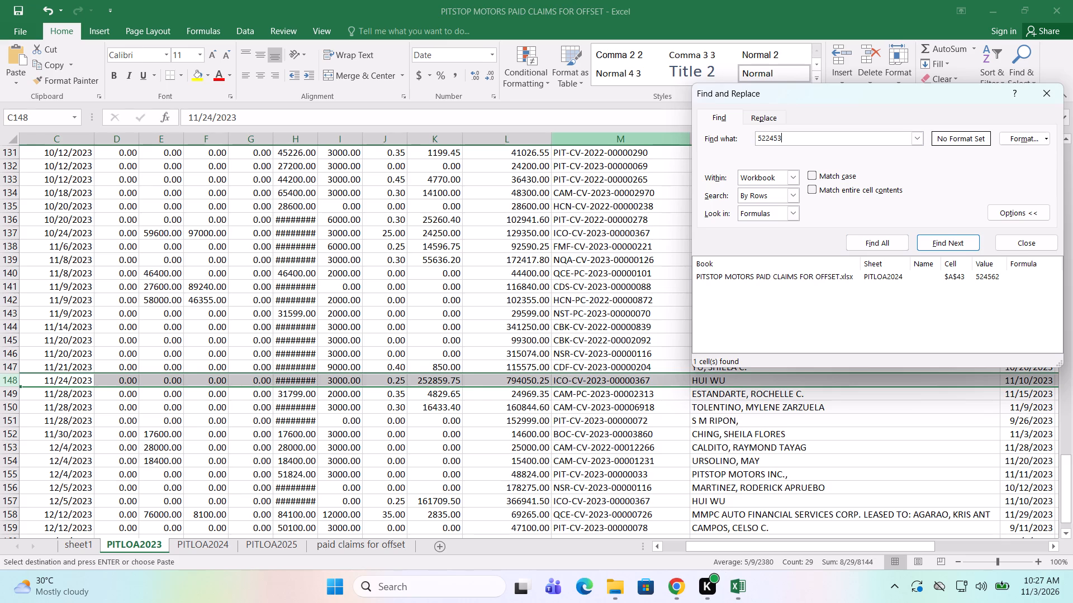
pyautogui.click(894, 234)
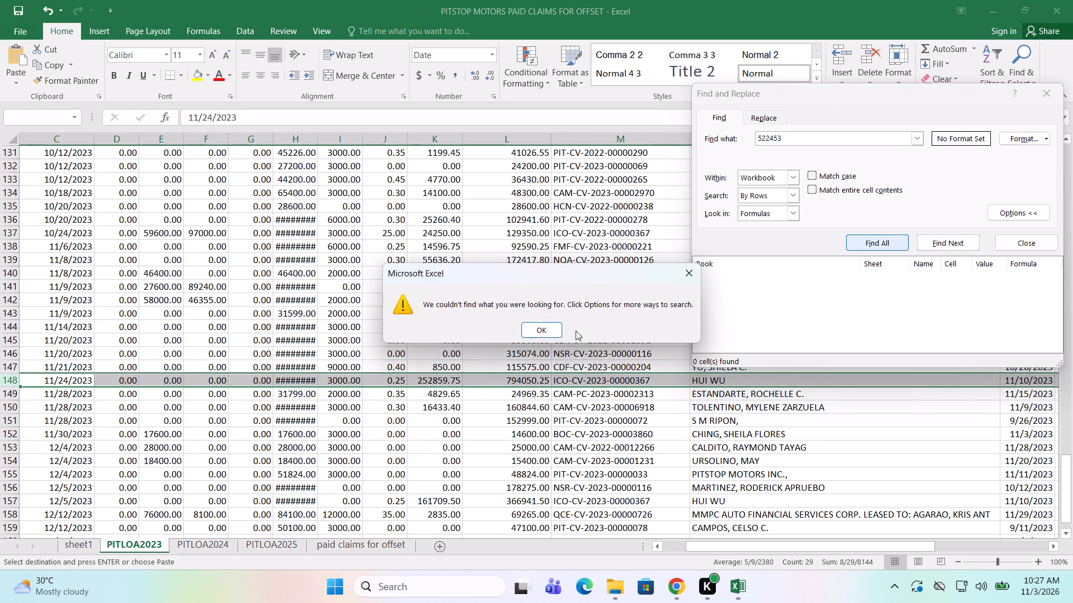
pyautogui.click(551, 331)
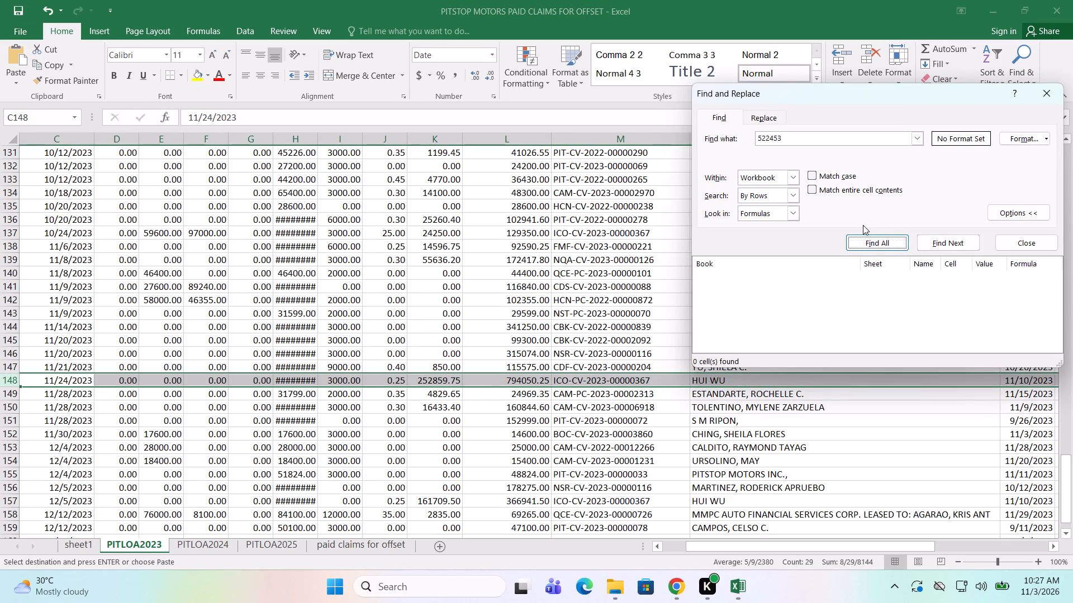
pyautogui.click(872, 243)
pyautogui.moveTo(794, 133); pyautogui.dragTo(755, 132)
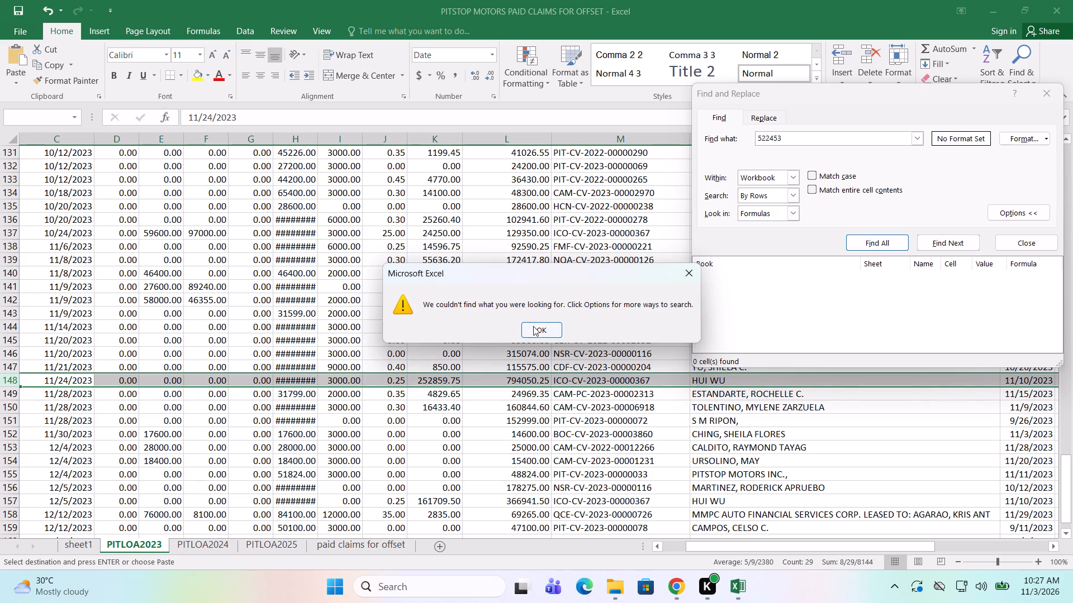
pyautogui.click(533, 326)
# Search the workbook for karlson and copy the matching claim's whole row from PITLOA2024 into row 85 of the paid claims for offset sheet.
pyautogui.moveTo(842, 141); pyautogui.dragTo(664, 143)
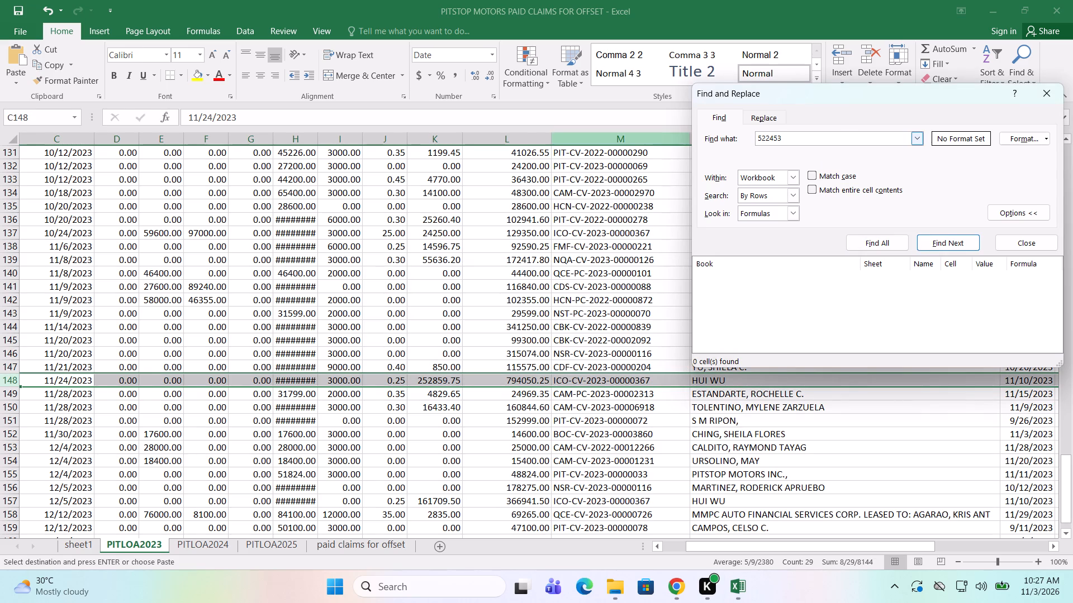
pyautogui.moveTo(815, 136); pyautogui.dragTo(709, 143)
pyautogui.moveTo(810, 138); pyautogui.dragTo(747, 137)
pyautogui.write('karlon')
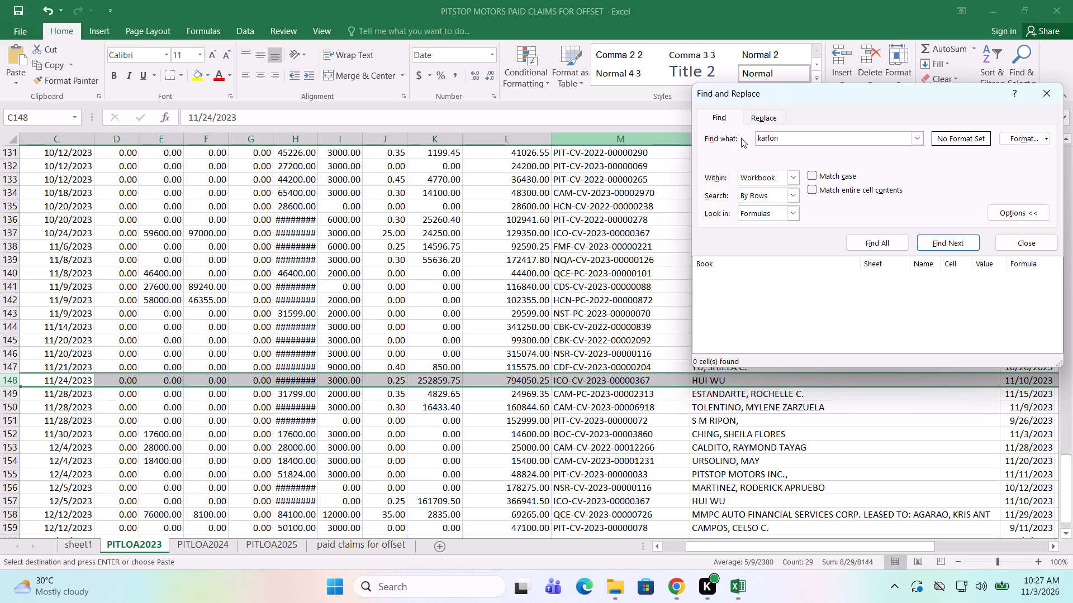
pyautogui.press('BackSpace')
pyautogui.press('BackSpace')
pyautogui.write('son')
pyautogui.click(872, 245)
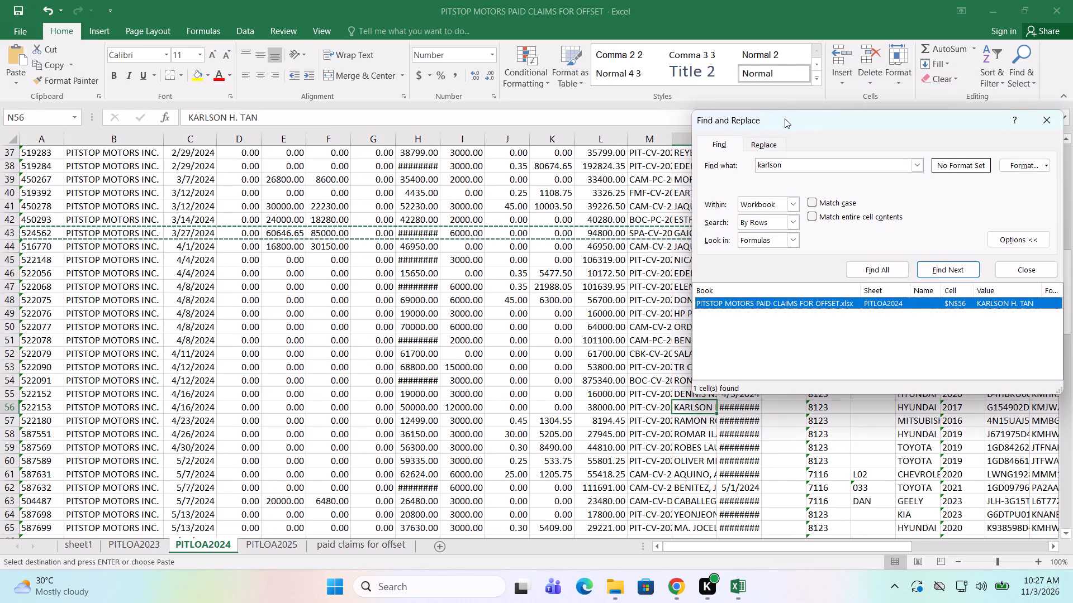
pyautogui.moveTo(784, 118); pyautogui.dragTo(664, 241)
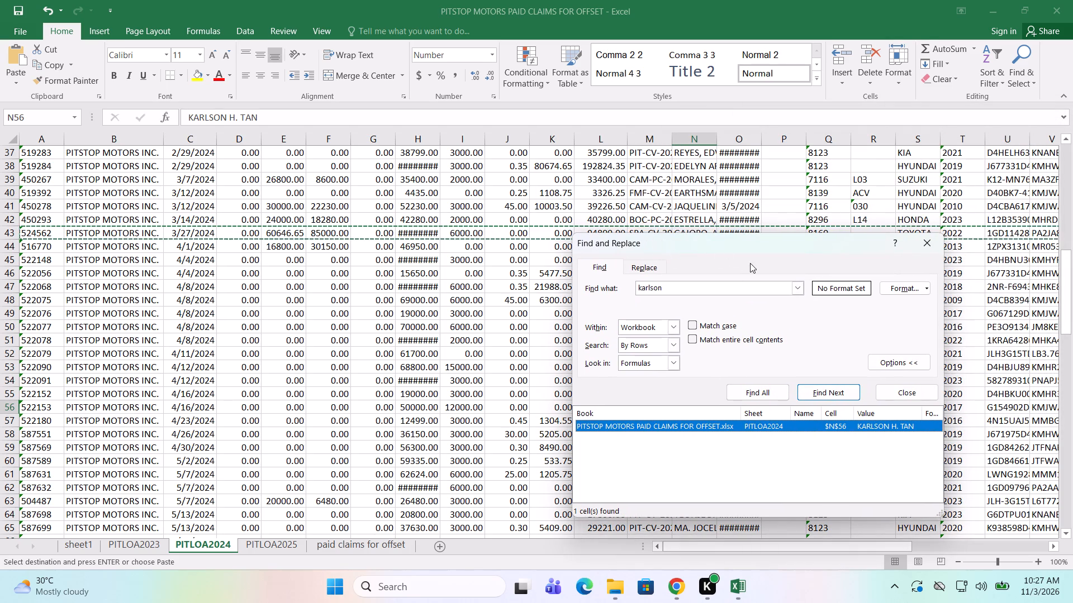
pyautogui.moveTo(767, 241); pyautogui.dragTo(653, 85)
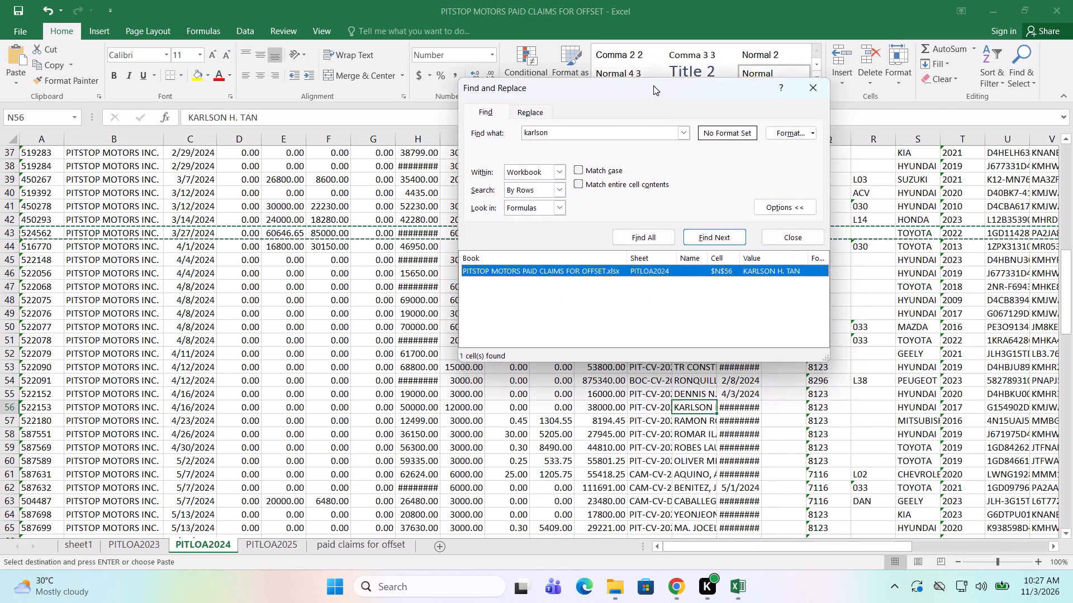
pyautogui.moveTo(653, 85); pyautogui.dragTo(647, 12)
pyautogui.click(11, 404)
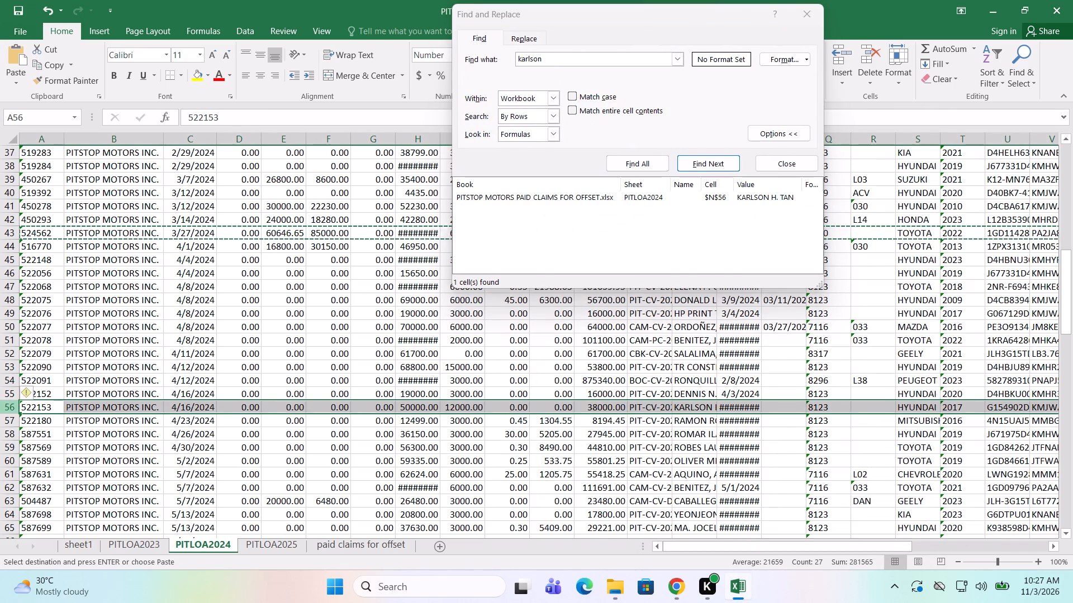
pyautogui.hotkey('ctrl', 'c')
pyautogui.click(381, 548)
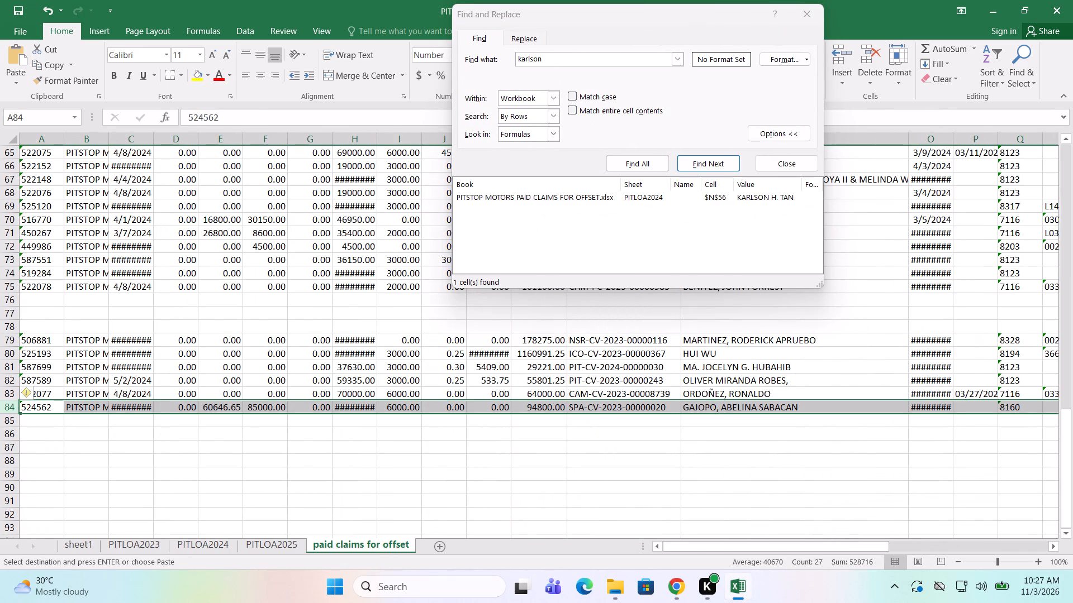
pyautogui.click(5, 424)
pyautogui.click(7, 421)
pyautogui.hotkey('ctrl', 'v')
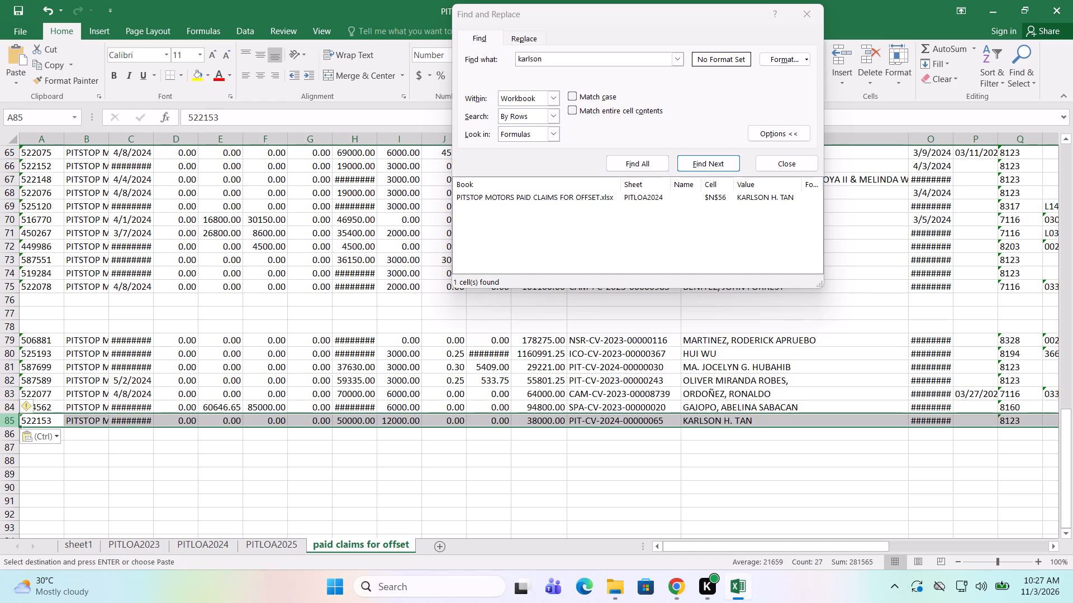
pyautogui.click(6, 340)
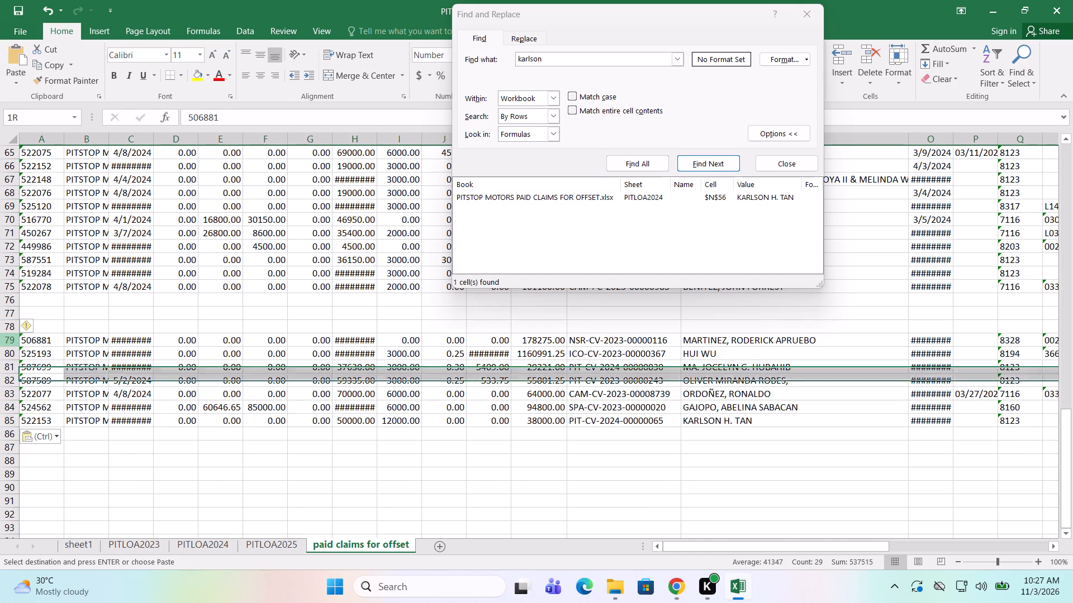
pyautogui.click(196, 80)
pyautogui.click(174, 470)
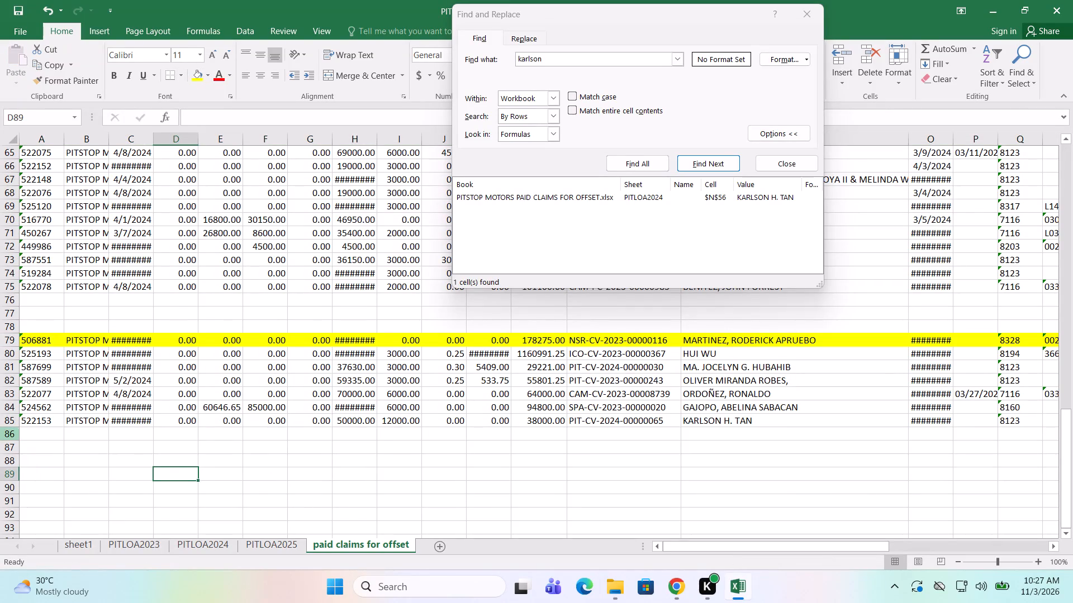
pyautogui.click(18, 434)
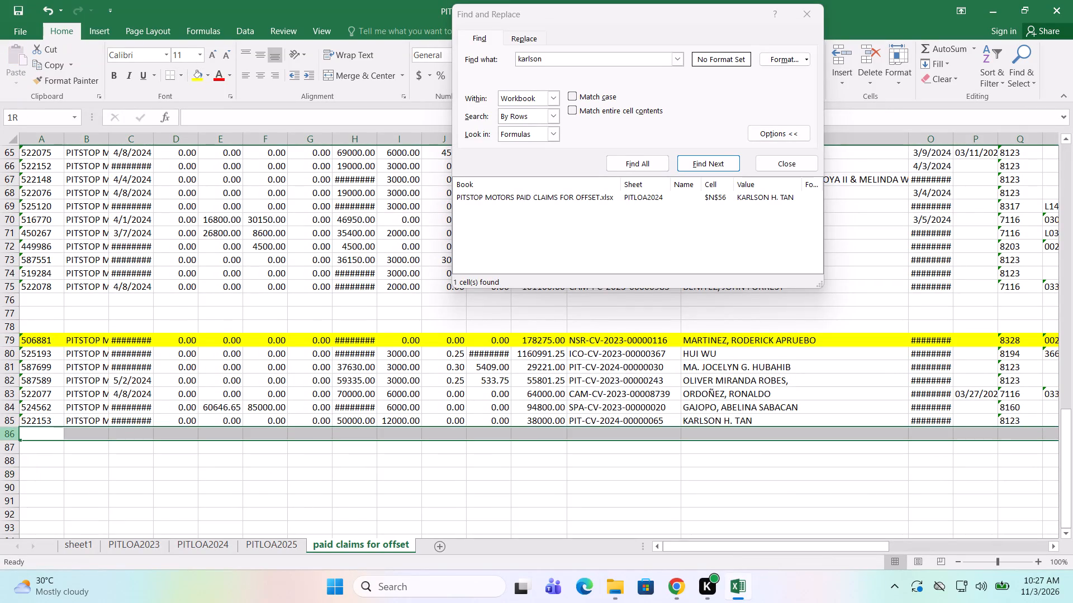
pyautogui.click(127, 538)
pyautogui.click(127, 544)
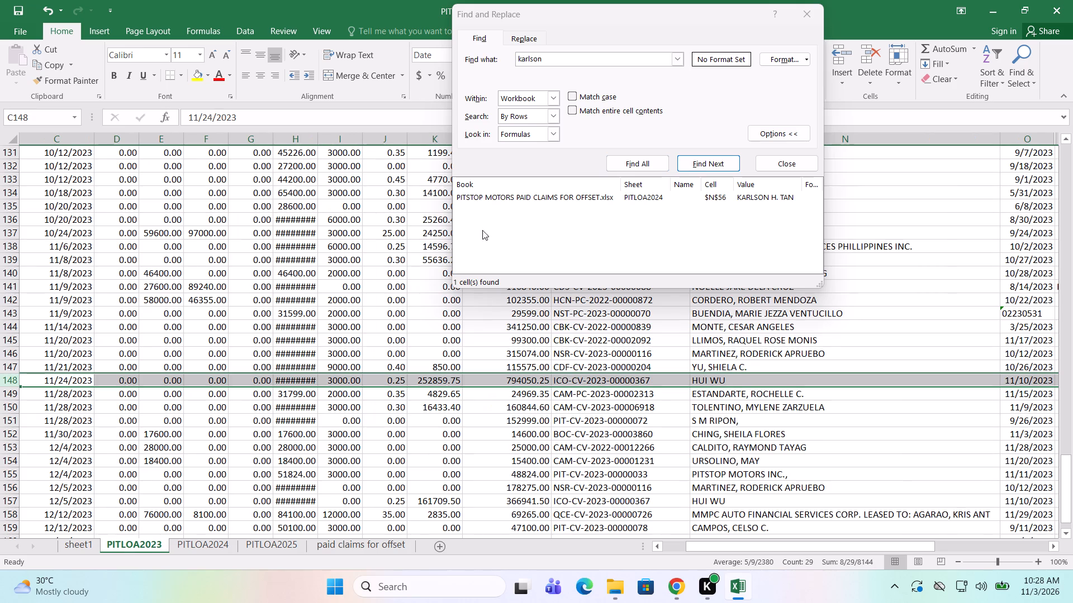
pyautogui.moveTo(602, 65); pyautogui.dragTo(489, 55)
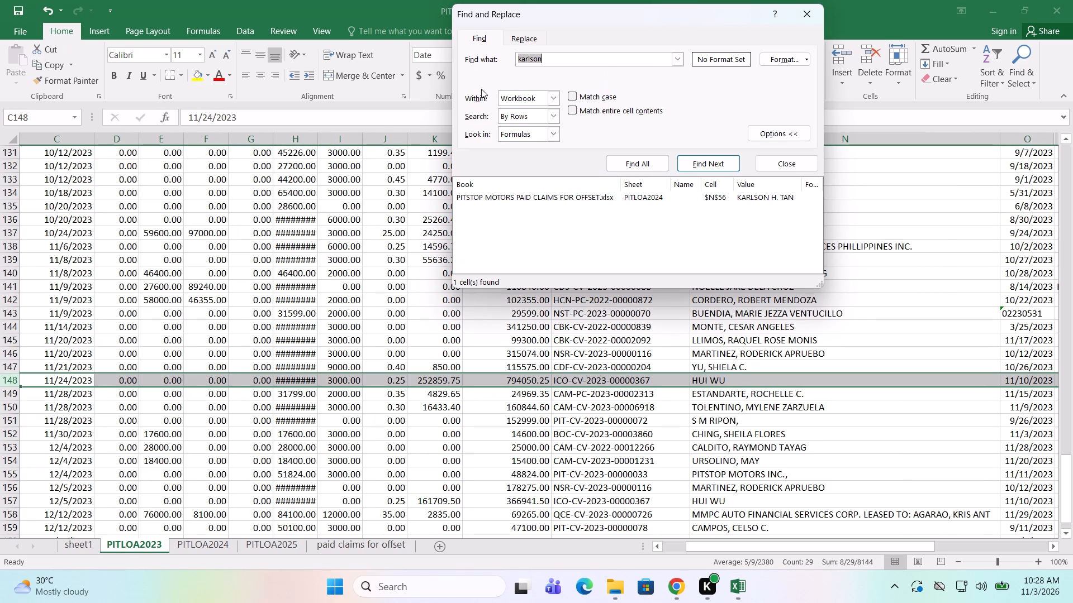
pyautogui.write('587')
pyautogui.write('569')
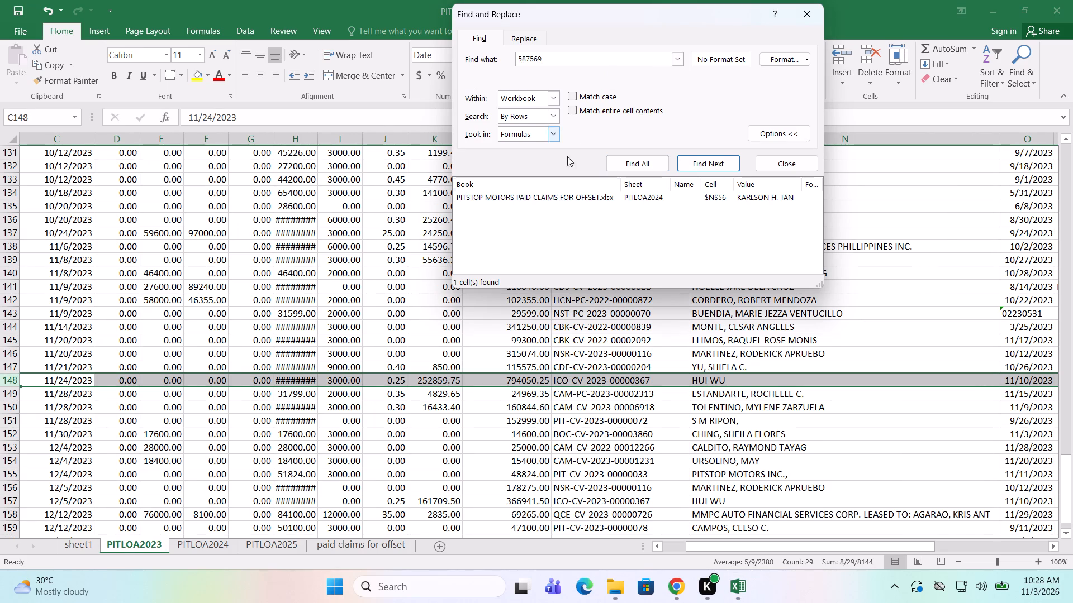
pyautogui.click(642, 175)
pyautogui.click(642, 163)
pyautogui.click(751, 194)
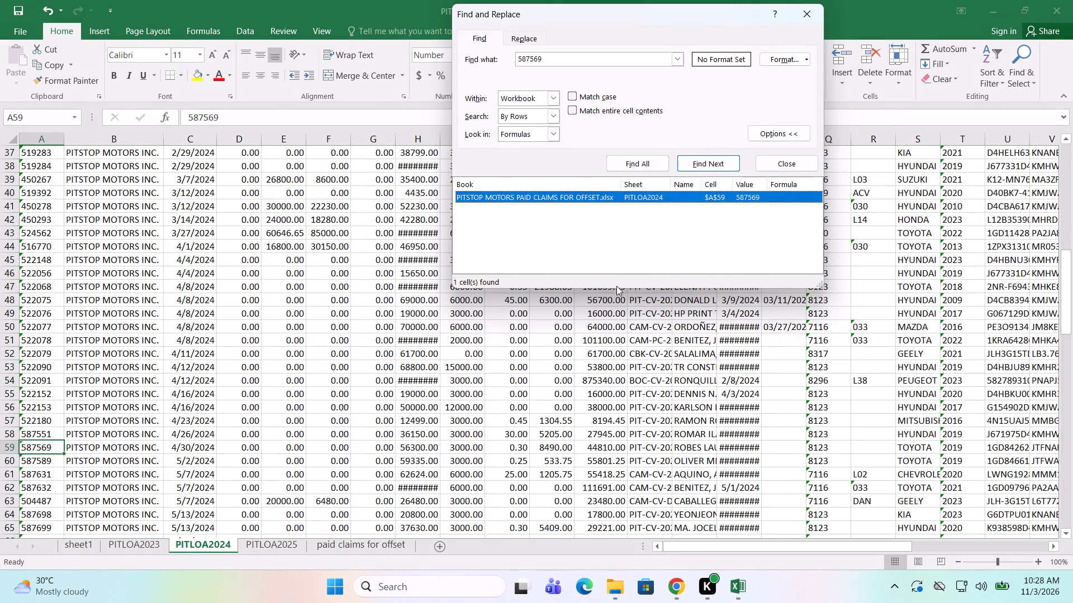
pyautogui.click(10, 449)
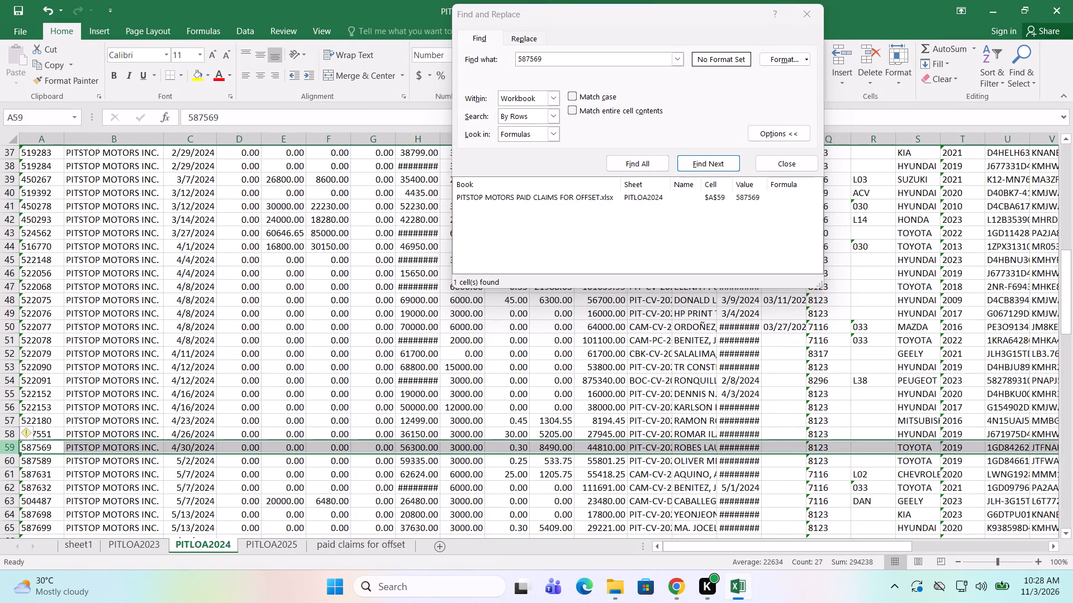
pyautogui.hotkey('ctrl', 'c')
pyautogui.click(382, 543)
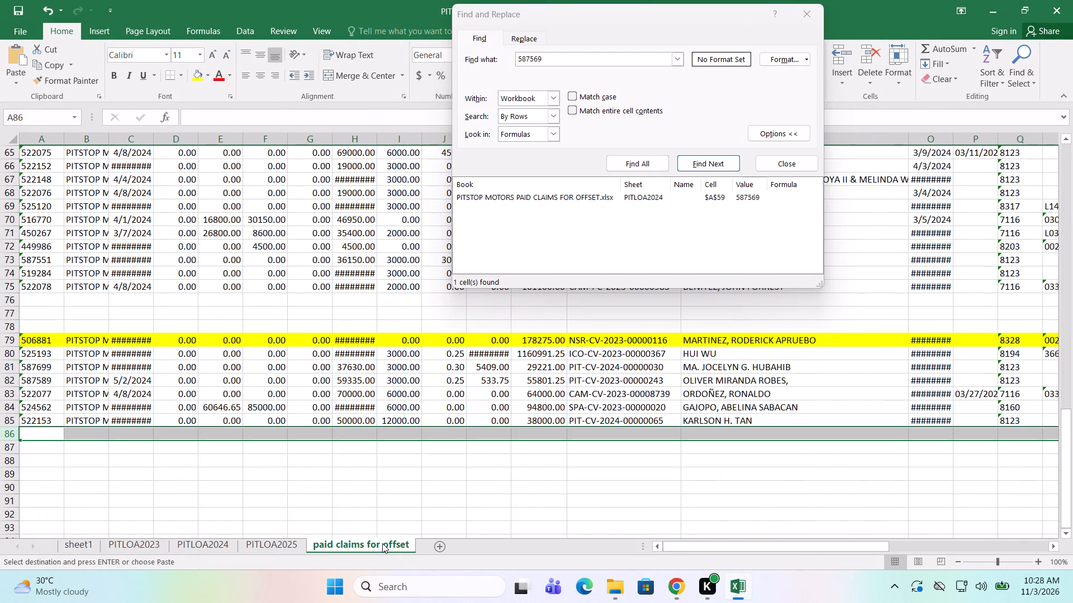
pyautogui.click(12, 434)
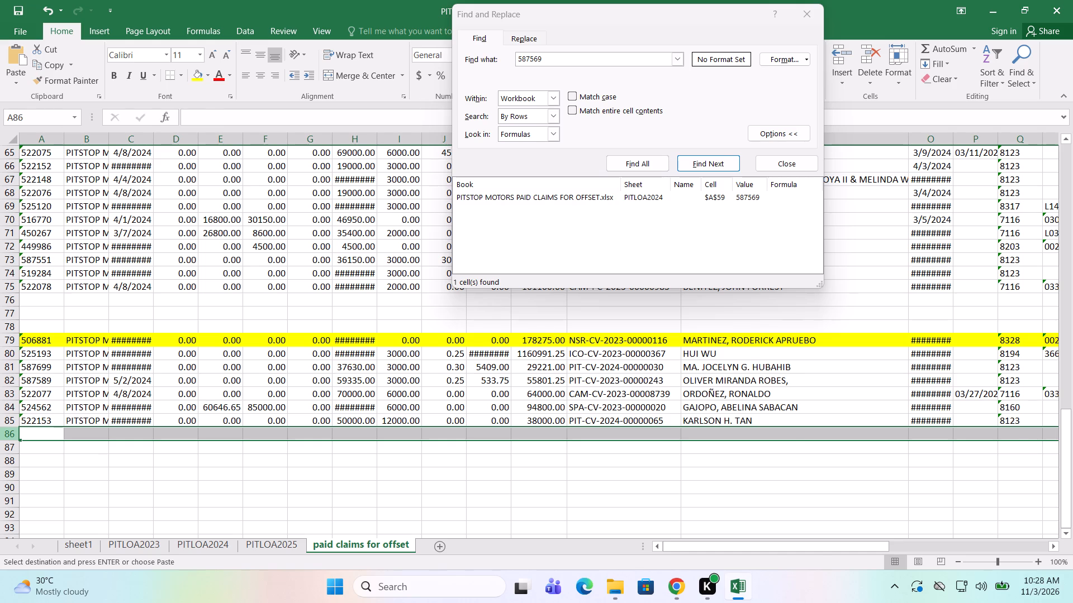
pyautogui.hotkey('ctrl', 'v')
pyautogui.click(224, 462)
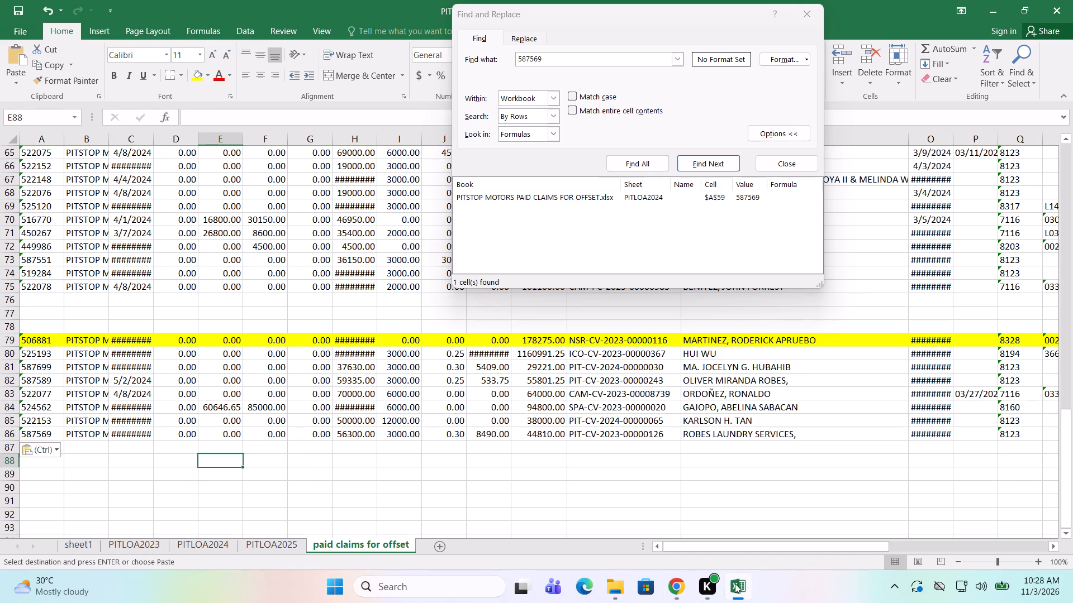
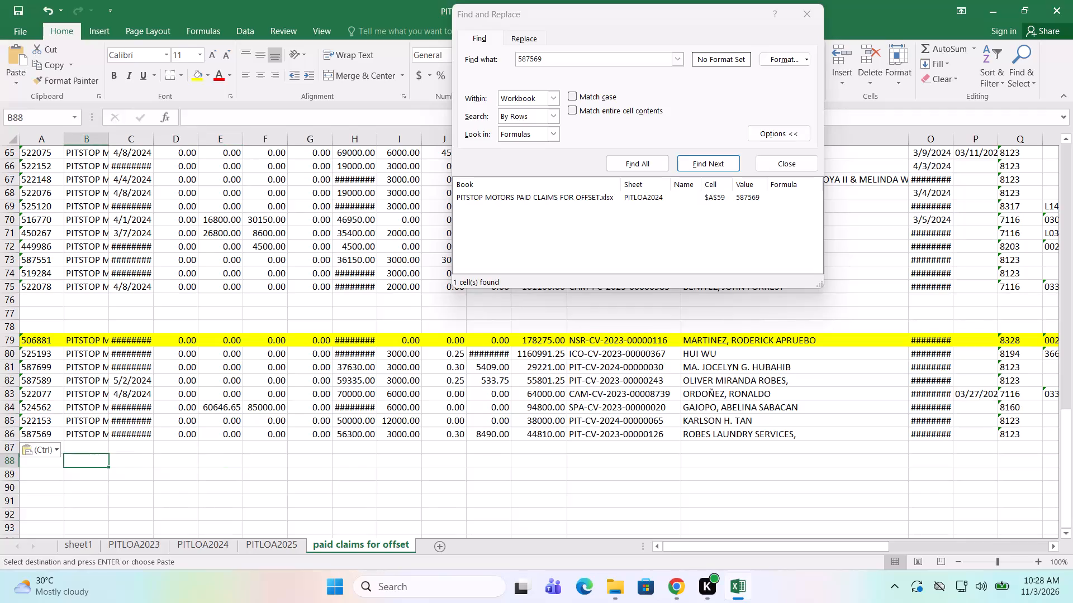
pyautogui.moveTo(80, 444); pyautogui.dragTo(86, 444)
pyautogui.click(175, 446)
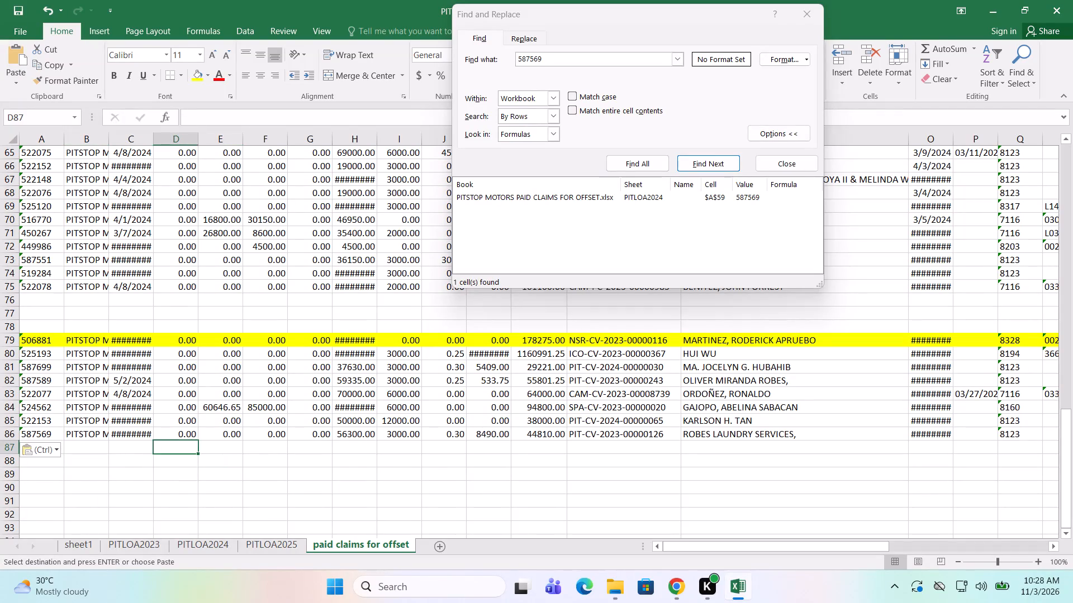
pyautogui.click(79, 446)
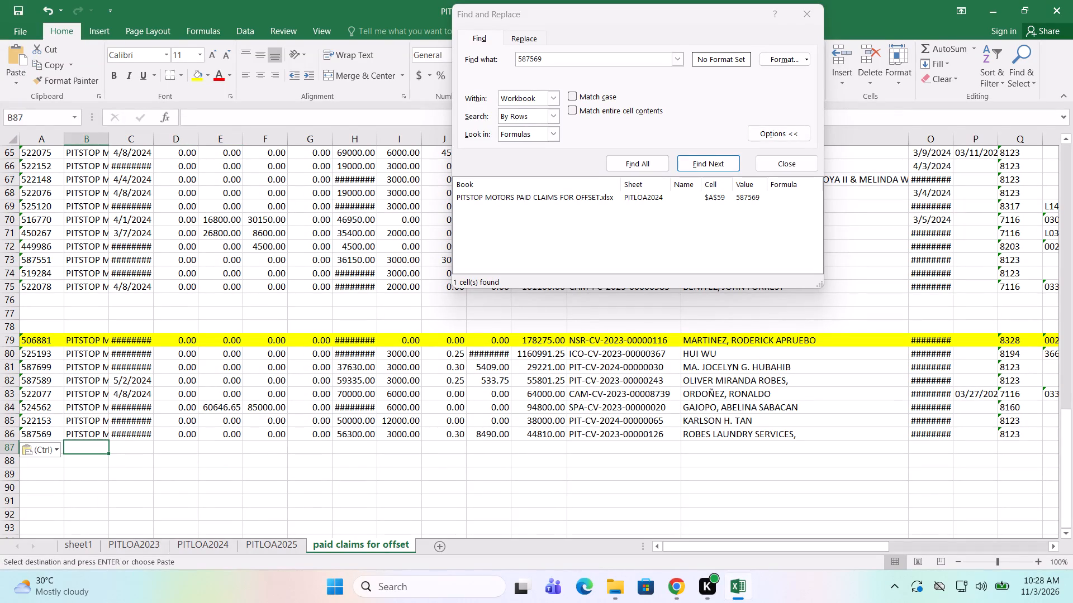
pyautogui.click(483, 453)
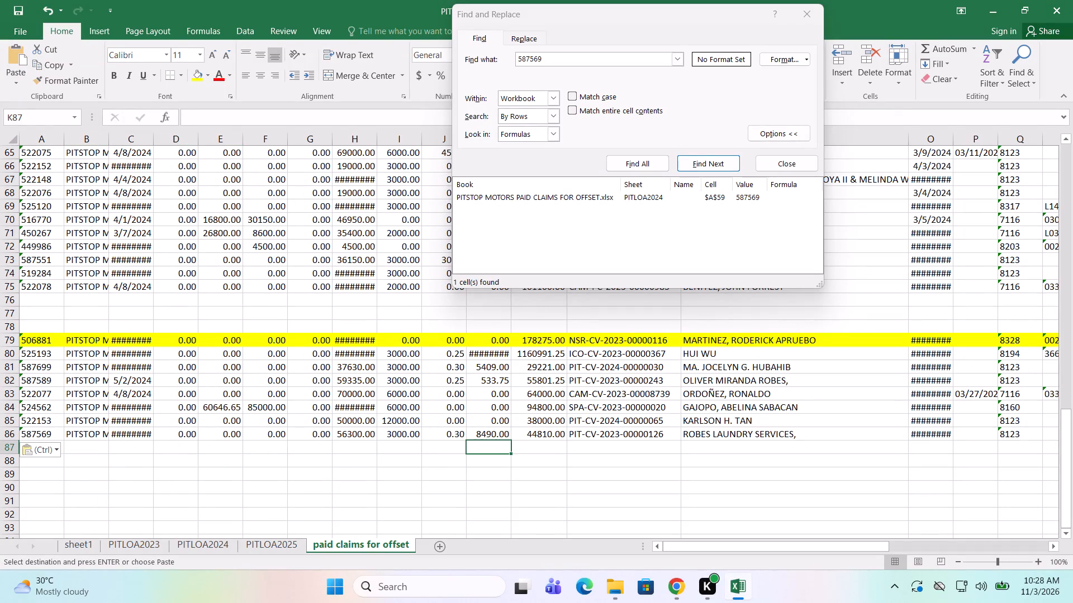
pyautogui.moveTo(557, 59); pyautogui.dragTo(479, 56)
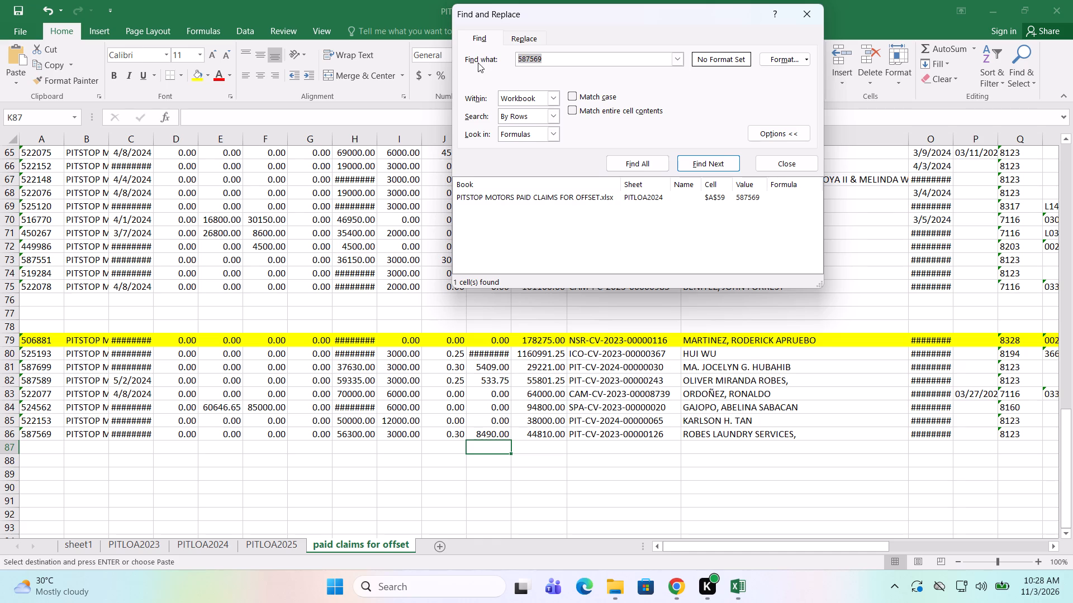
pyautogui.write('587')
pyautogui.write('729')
pyautogui.click(635, 164)
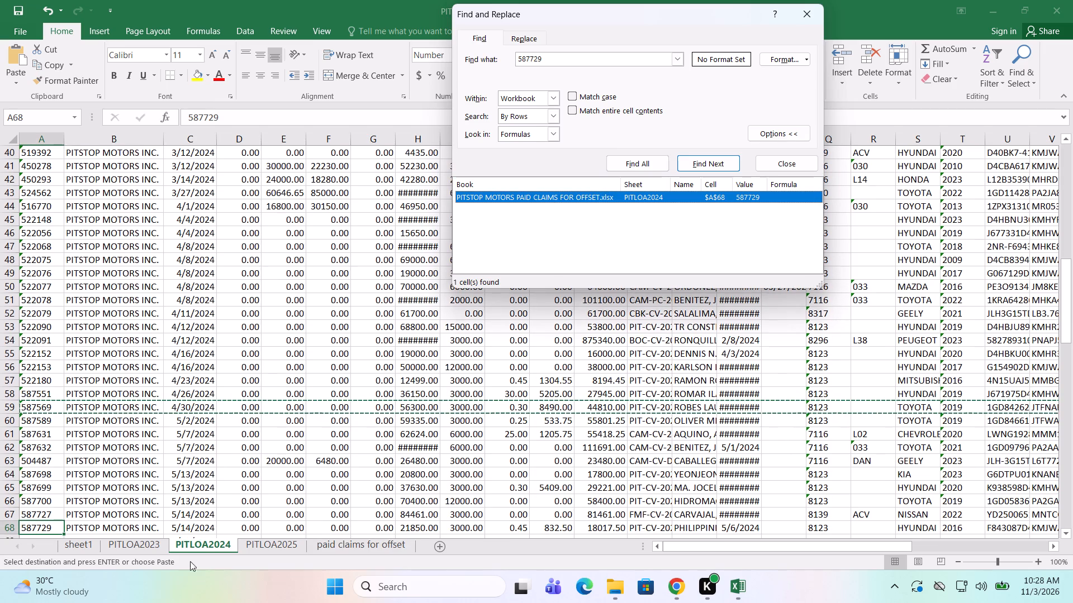
# Look over sheet1 and PITLOA2023, and review the paid claims for offset list up to its first rows.
pyautogui.click(136, 549)
pyautogui.click(80, 550)
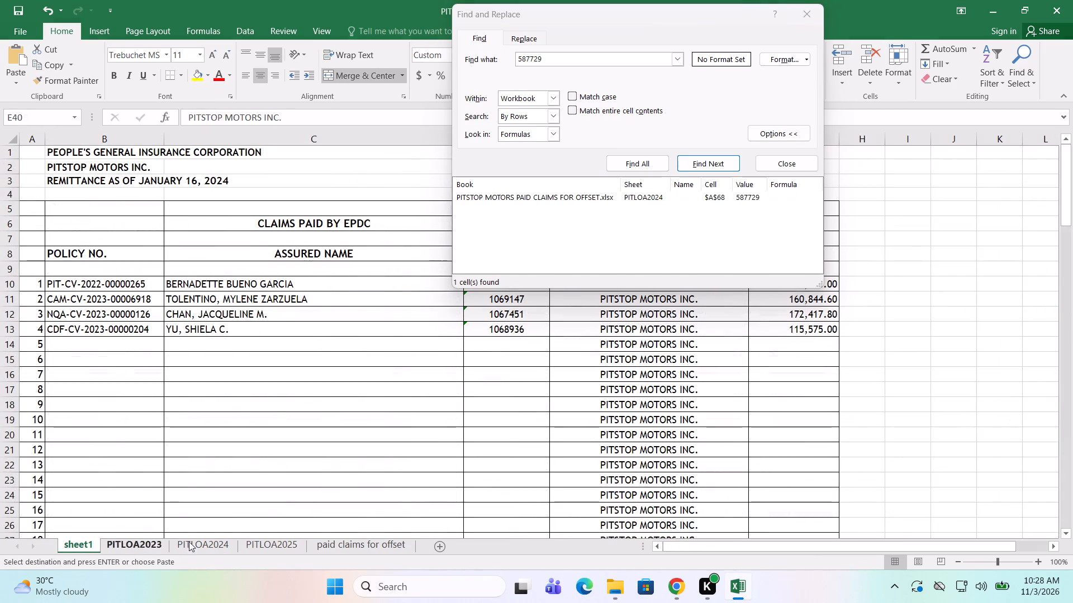
pyautogui.click(406, 445)
pyautogui.click(135, 544)
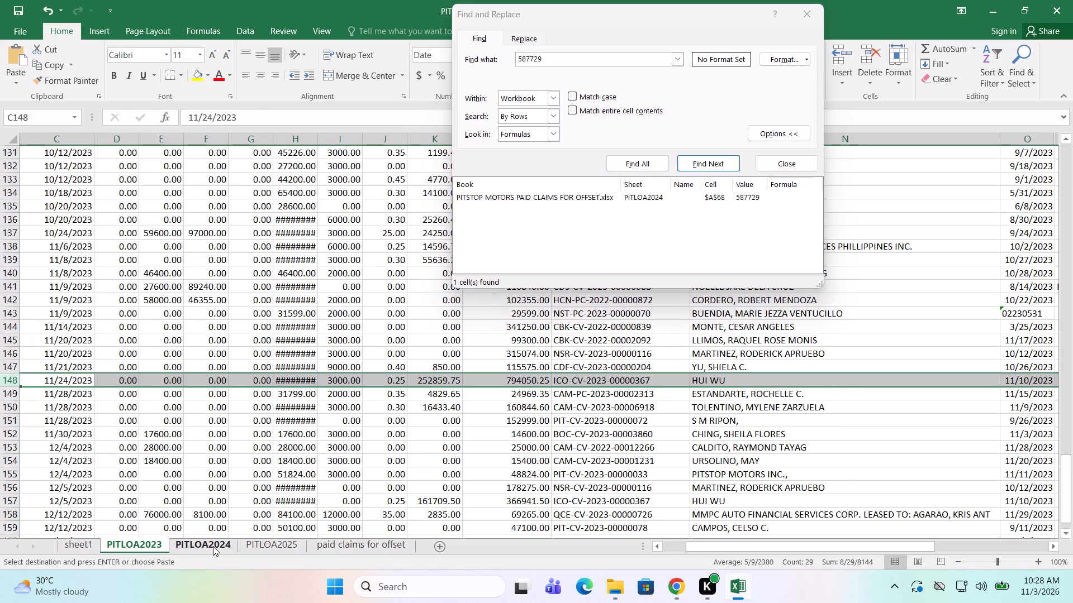
pyautogui.click(280, 540)
pyautogui.click(363, 542)
pyautogui.scroll(5, 479, 367)
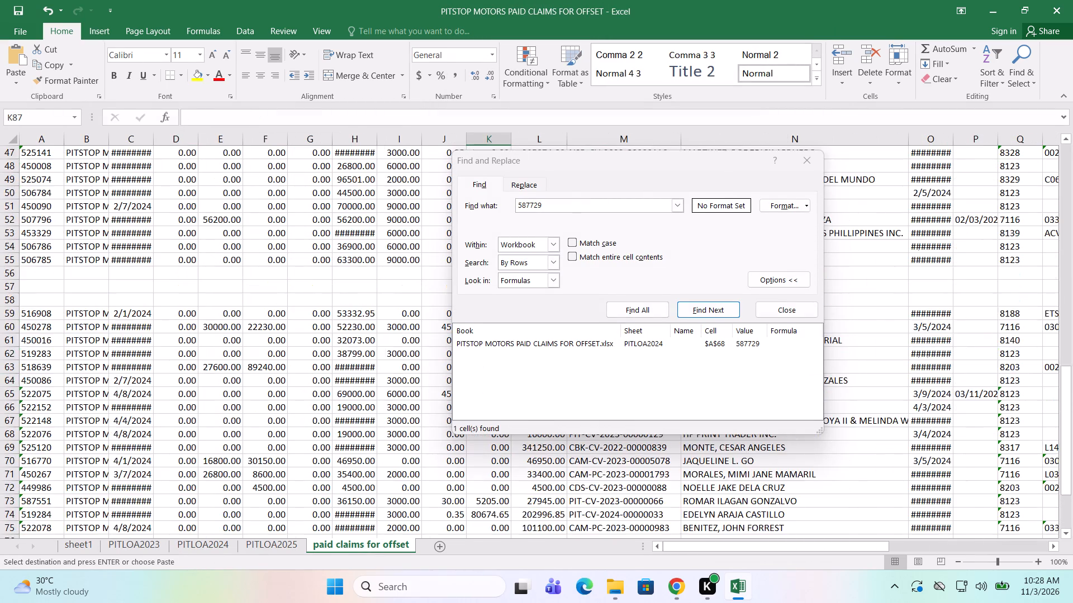
pyautogui.scroll(7, 442, 314)
pyautogui.scroll(10, 355, 247)
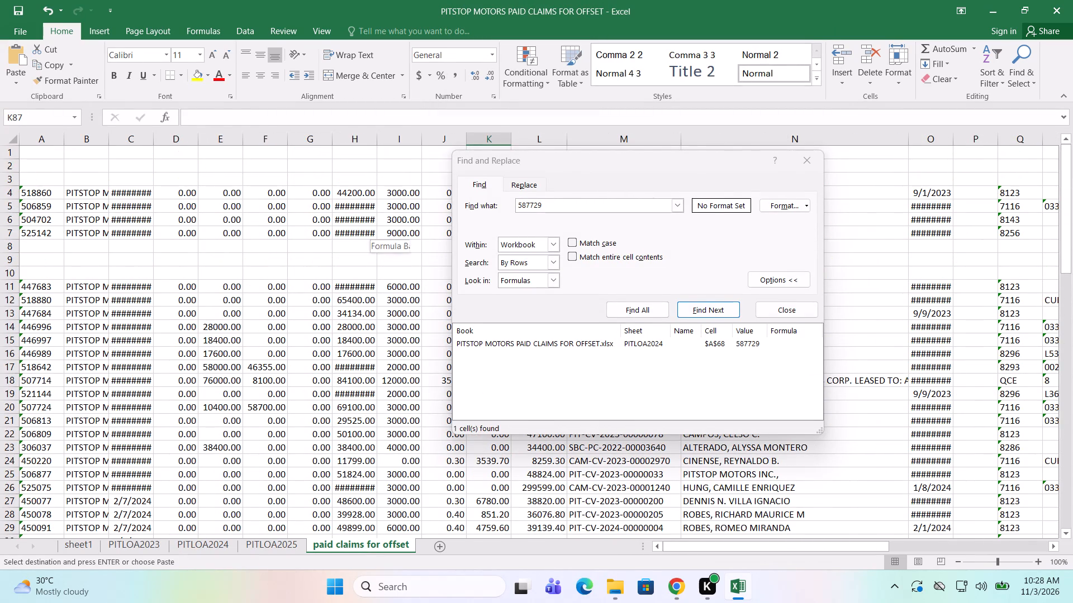
pyautogui.scroll(5, 375, 236)
pyautogui.moveTo(530, 161); pyautogui.dragTo(541, 323)
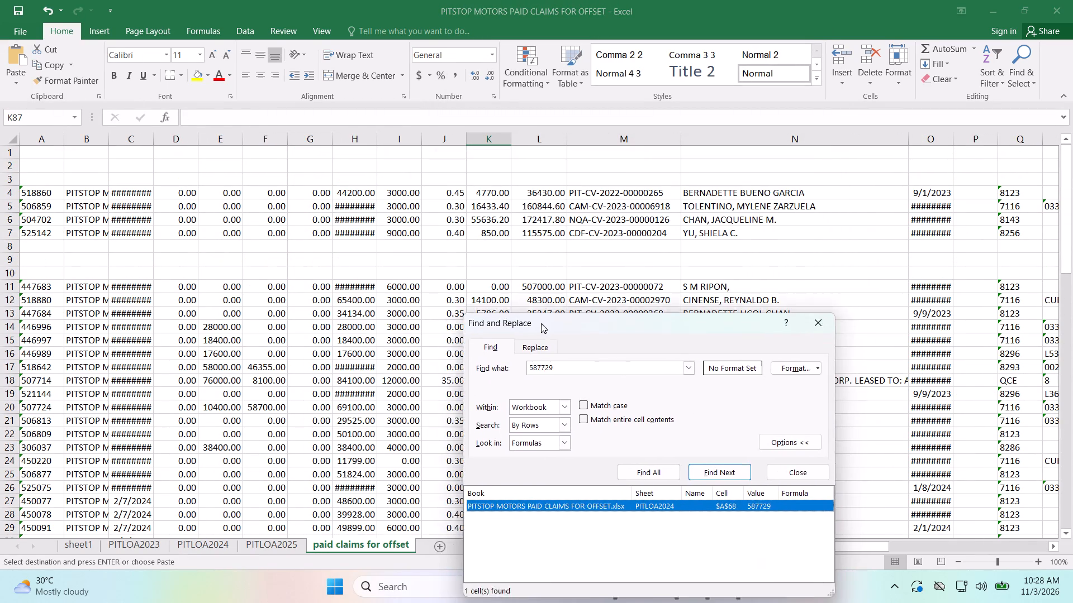
pyautogui.moveTo(541, 323); pyautogui.dragTo(504, 161)
# Replace the remittance date heading in cell B3 of sheet1 with CLAIMS PAID BY EPDC FOR OFFSET.
pyautogui.click(75, 545)
pyautogui.click(200, 396)
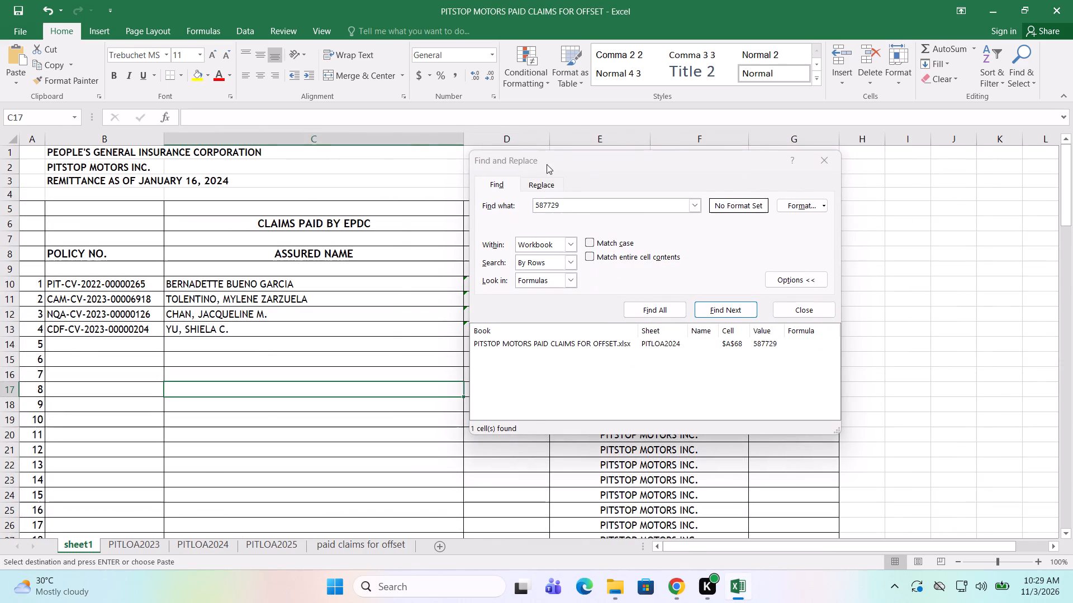
pyautogui.moveTo(547, 164); pyautogui.dragTo(411, 262)
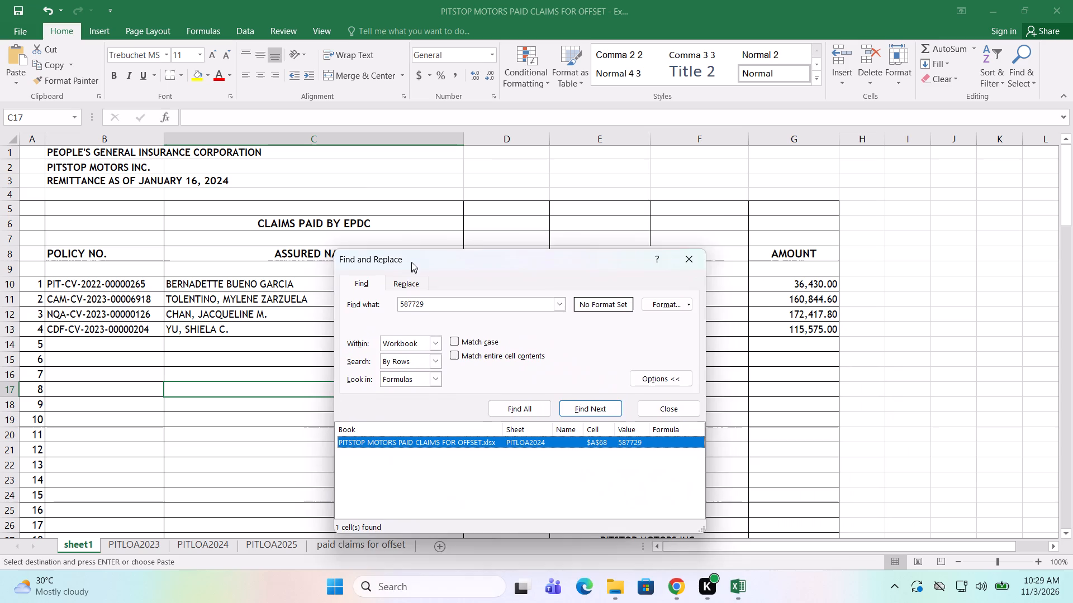
pyautogui.moveTo(411, 262); pyautogui.dragTo(447, 160)
pyautogui.moveTo(81, 181); pyautogui.dragTo(95, 186)
pyautogui.press('BackSpace')
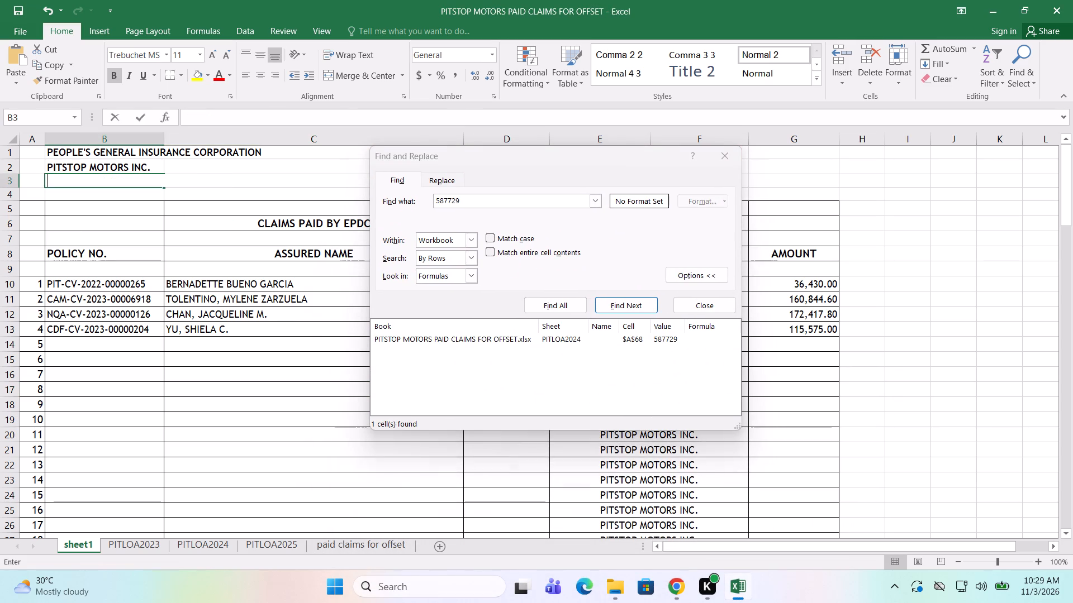
pyautogui.click(317, 363)
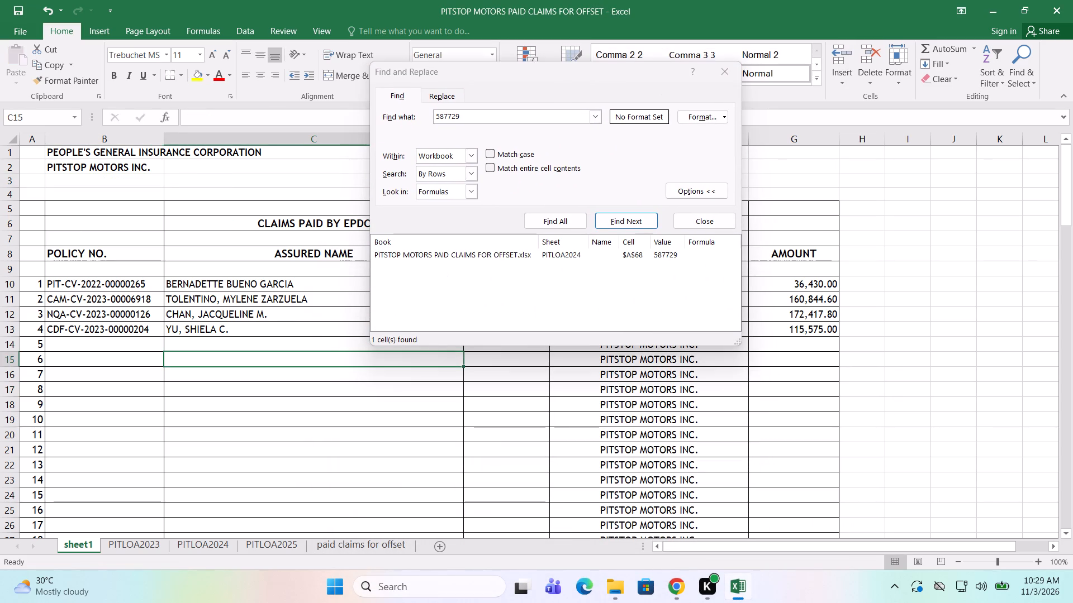
pyautogui.click(111, 182)
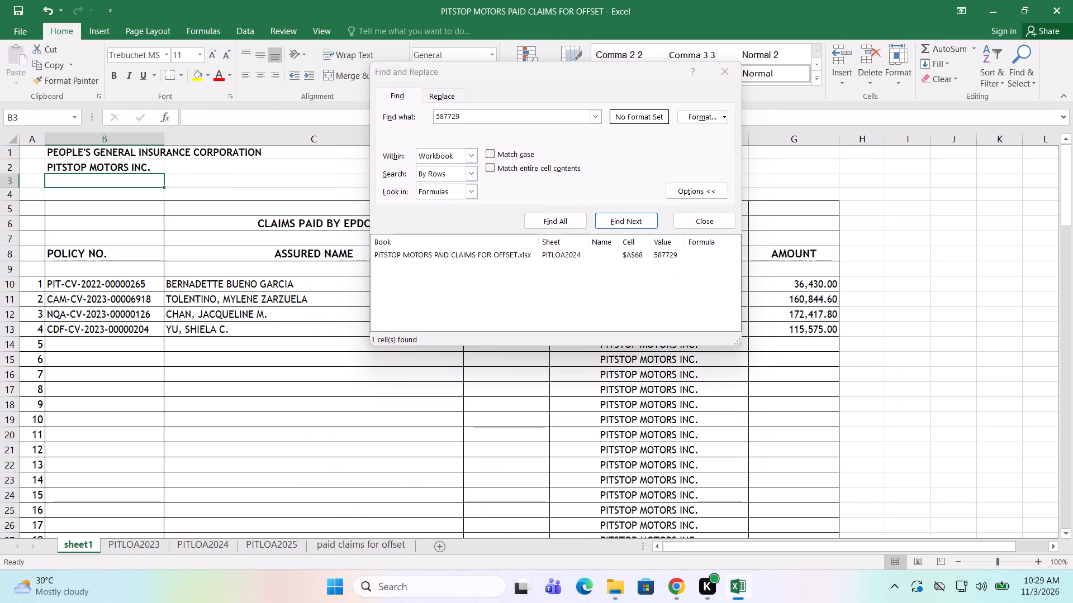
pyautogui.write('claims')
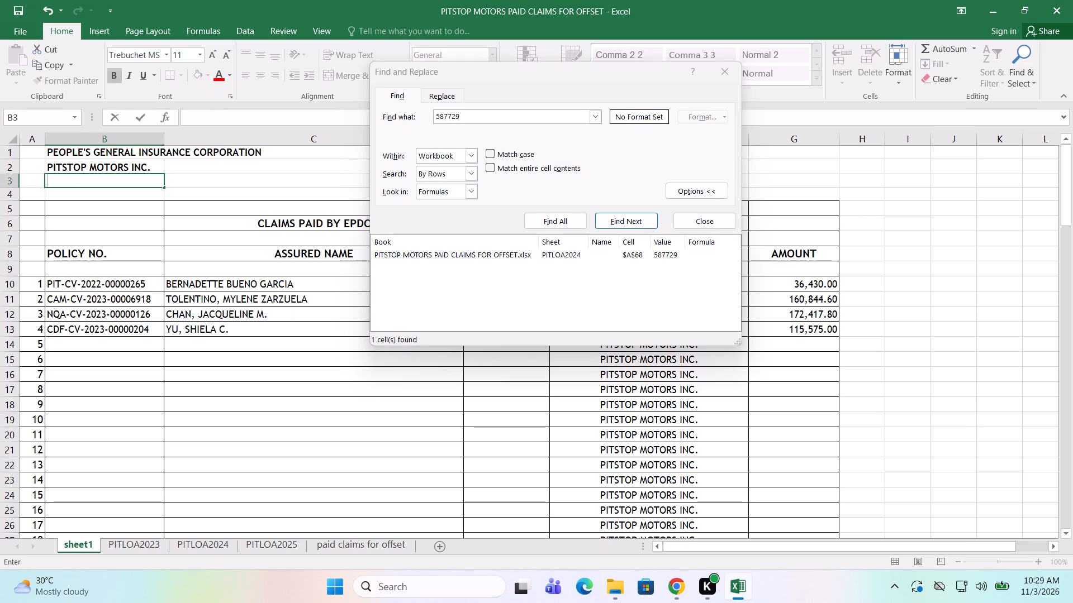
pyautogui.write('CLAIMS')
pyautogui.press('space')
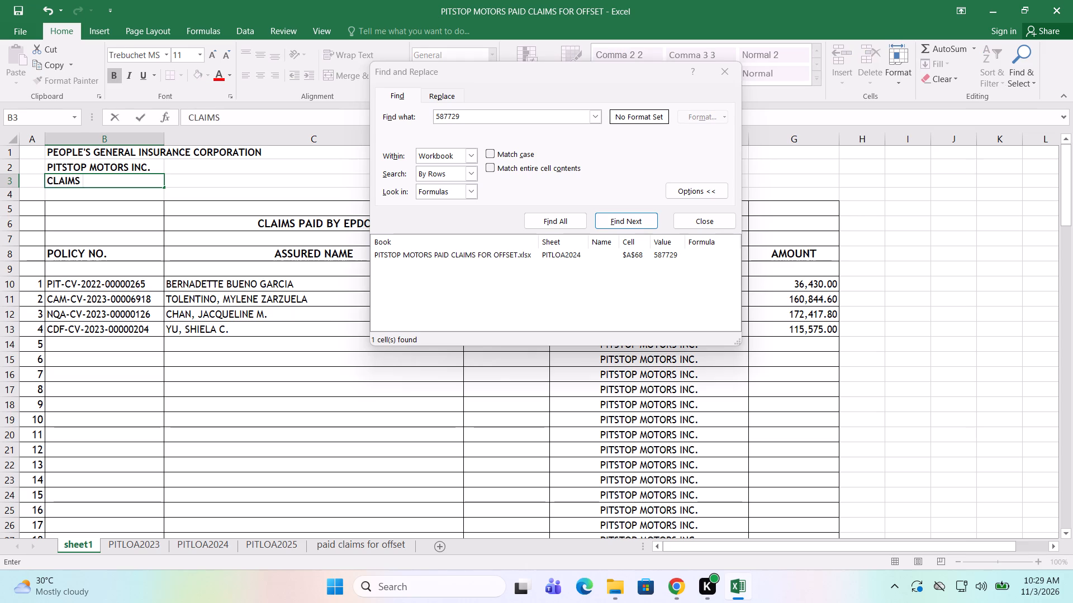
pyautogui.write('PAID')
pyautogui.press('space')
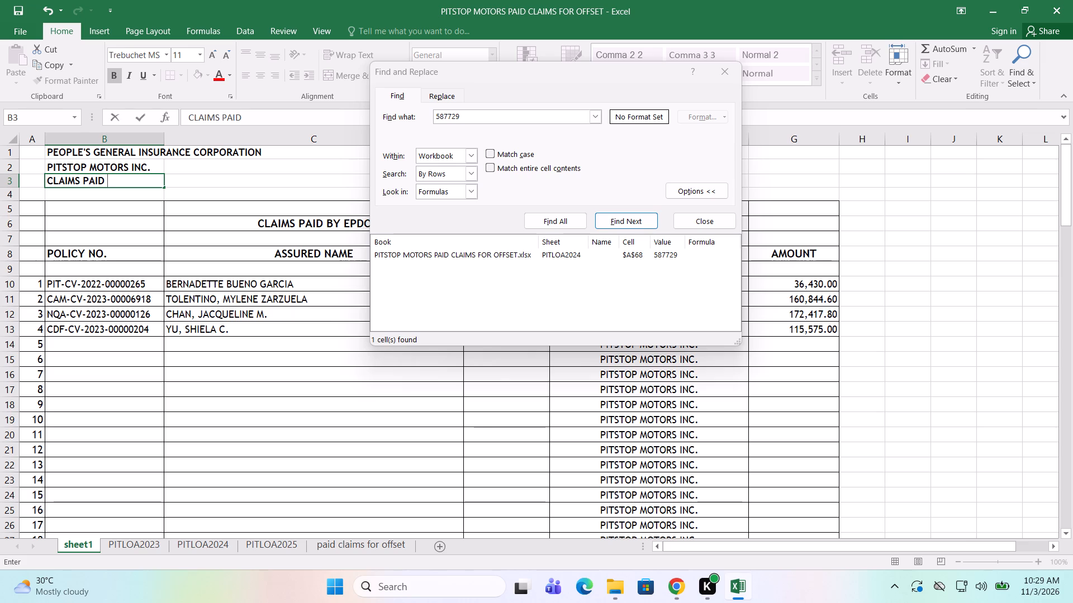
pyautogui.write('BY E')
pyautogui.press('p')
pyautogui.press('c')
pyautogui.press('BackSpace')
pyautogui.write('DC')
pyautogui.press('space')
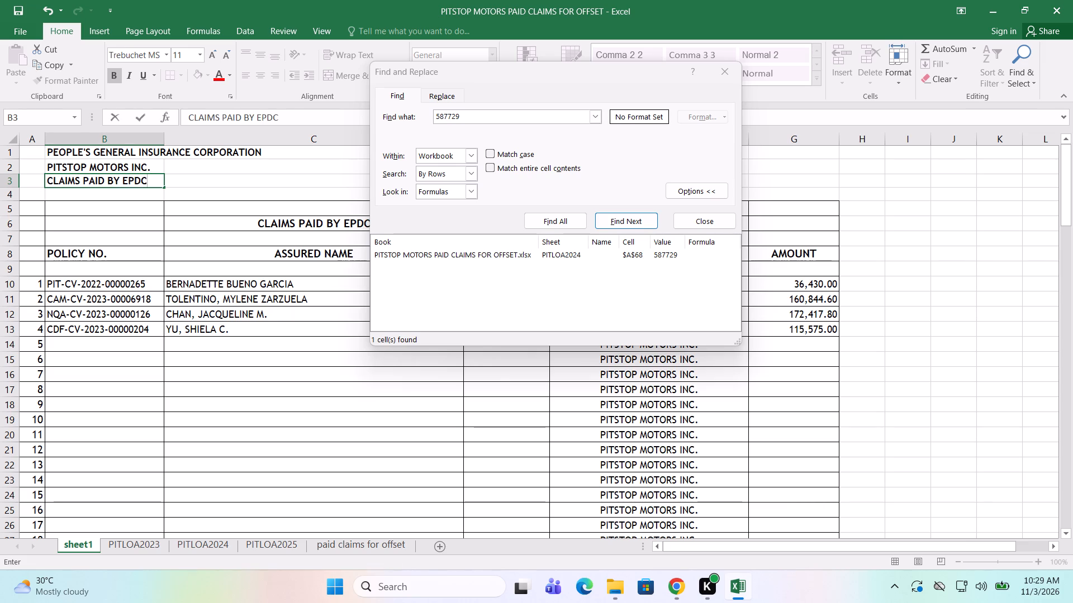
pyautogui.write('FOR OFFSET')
pyautogui.click(272, 228)
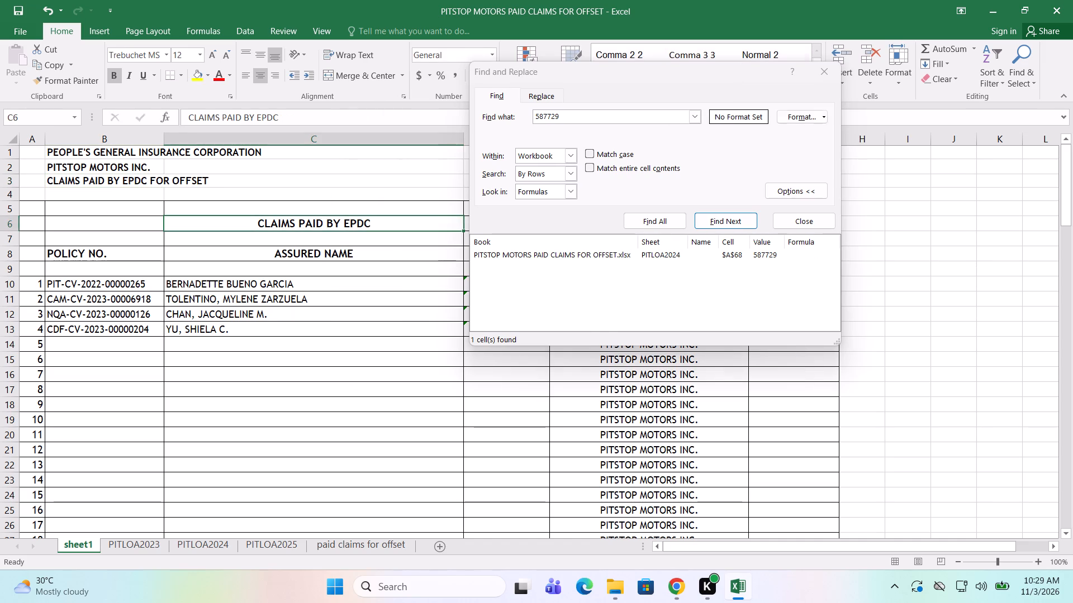
# Delete the CLAIMS PAID BY EPDC row and the two blank rows around it above sheet1's column headers, and close Find and Replace.
pyautogui.rightClick(9, 223)
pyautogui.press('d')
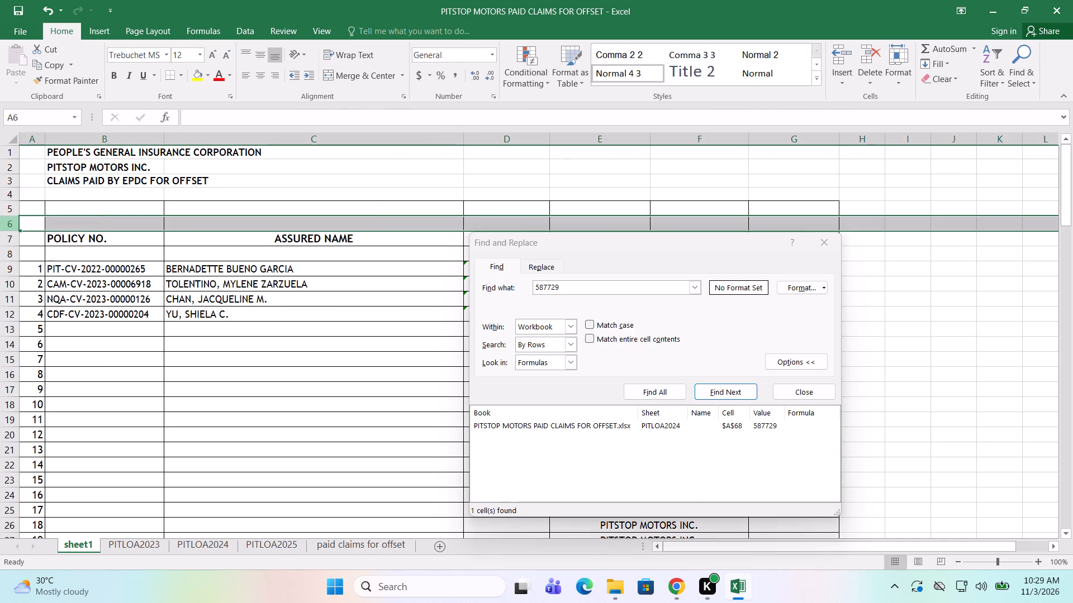
pyautogui.rightClick(13, 208)
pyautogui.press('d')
pyautogui.rightClick(13, 208)
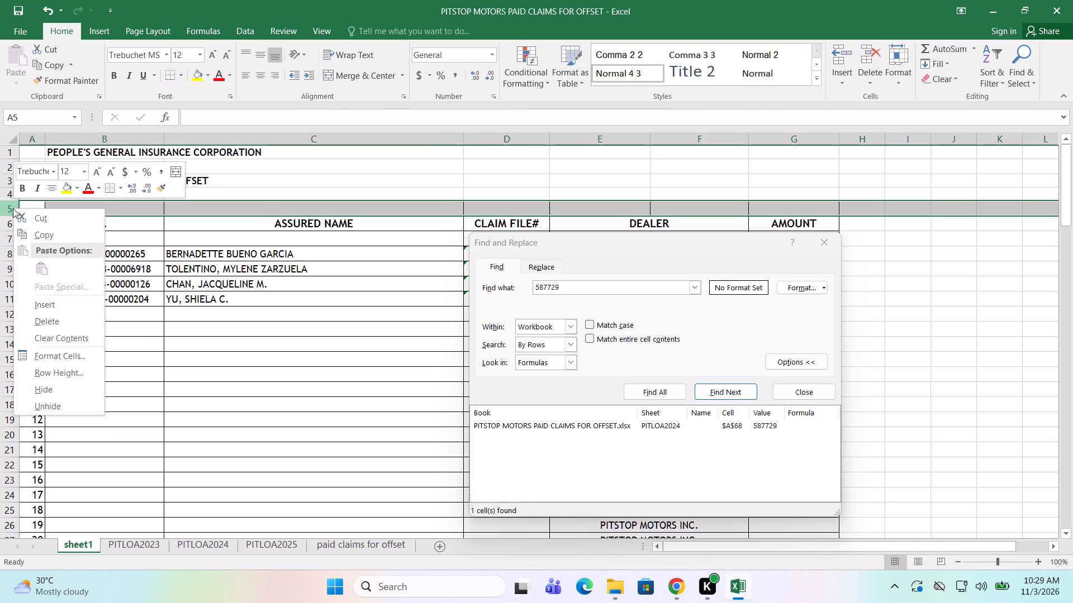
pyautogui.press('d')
pyautogui.moveTo(253, 403); pyautogui.dragTo(262, 404)
pyautogui.scroll(-1, 288, 423)
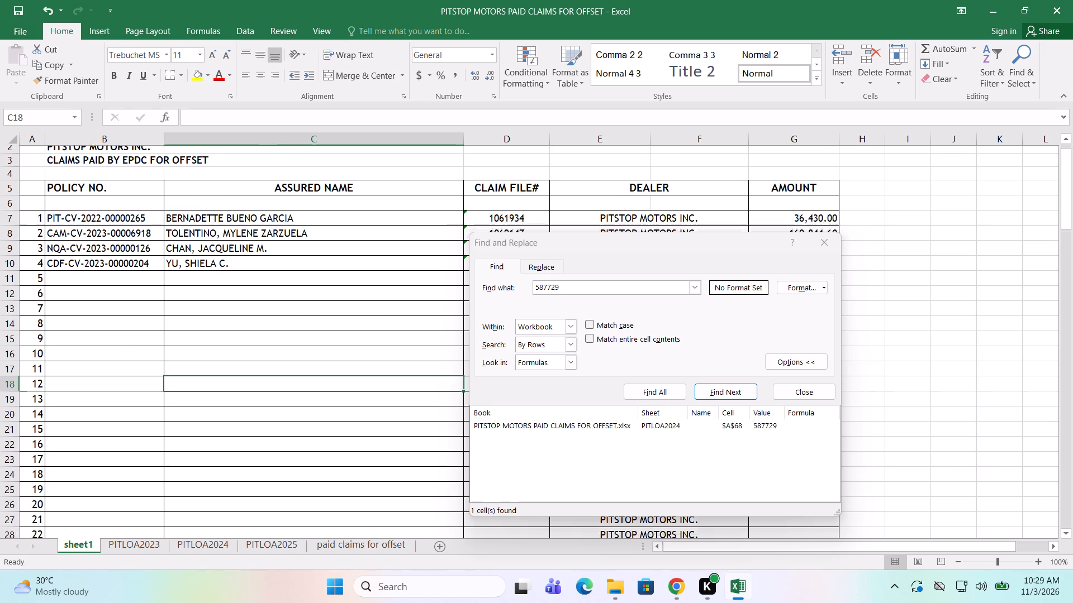
pyautogui.scroll(-1, 288, 423)
pyautogui.click(792, 394)
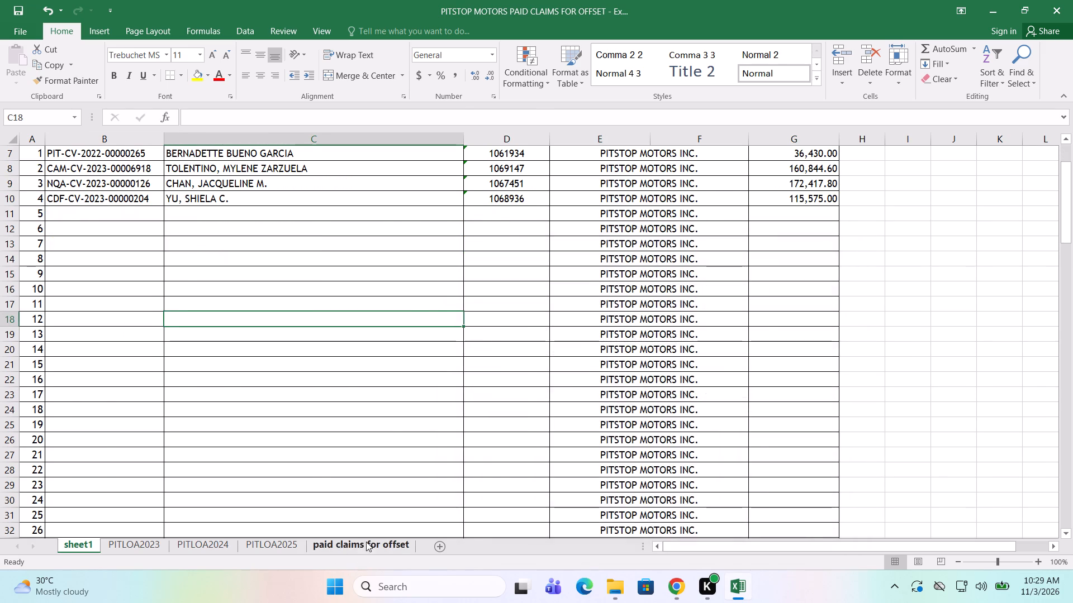
# Search the whole workbook for GEOANALYTICS, starting from the PITLOA2024 sheet.
pyautogui.click(366, 542)
pyautogui.click(256, 551)
pyautogui.click(206, 549)
pyautogui.click(148, 536)
pyautogui.click(300, 428)
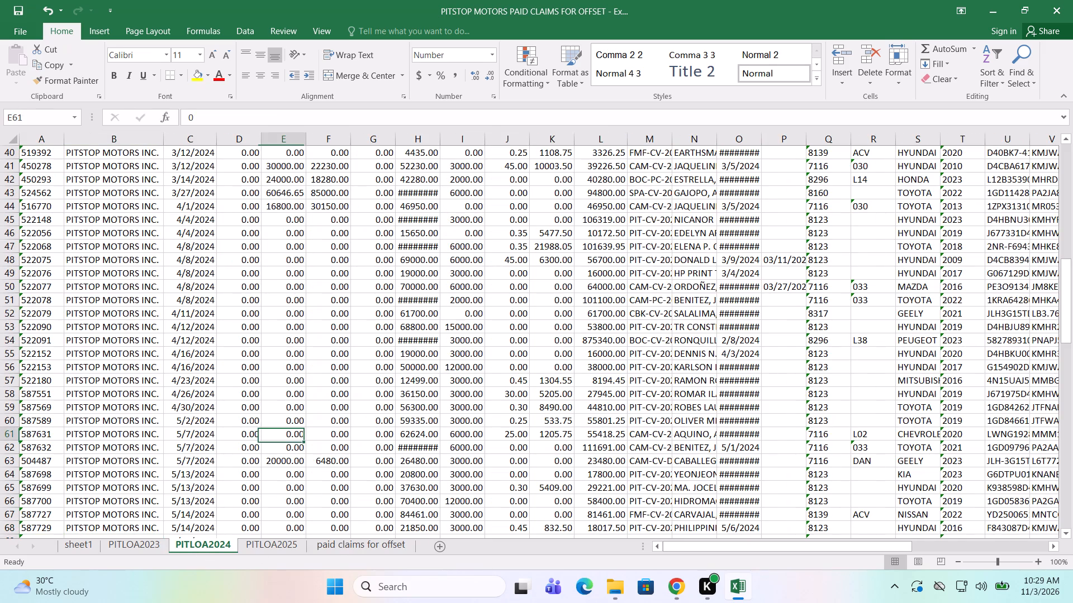
pyautogui.hotkey('ctrl', 'f')
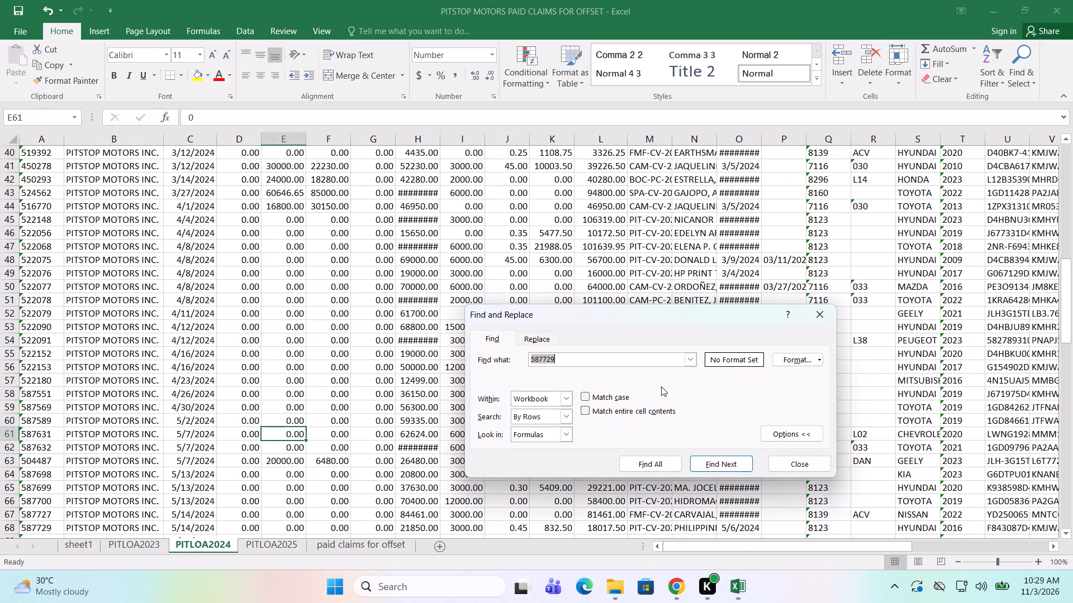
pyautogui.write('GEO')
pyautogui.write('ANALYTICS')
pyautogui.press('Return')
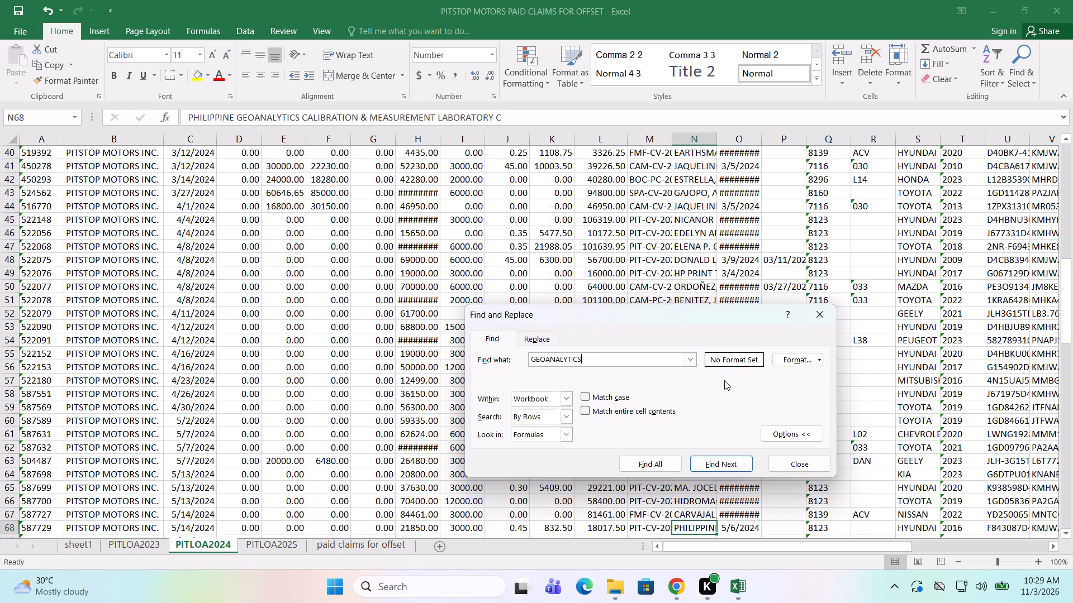
pyautogui.moveTo(693, 317); pyautogui.dragTo(686, 228)
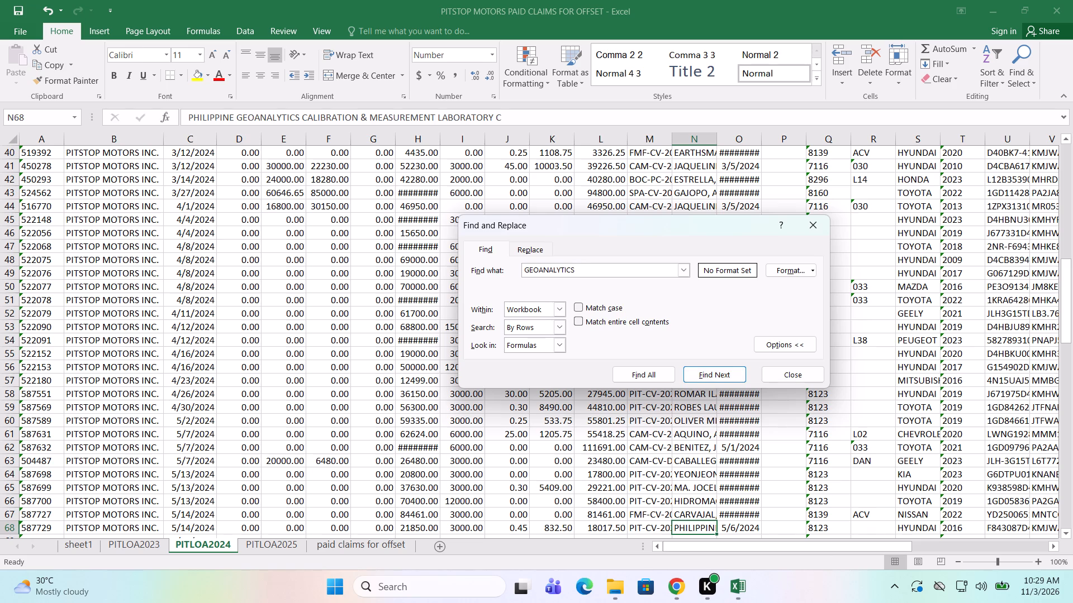
# Copy the Philippine Geoanalytics row, claim 587729, from PITLOA2024 into row 87 of the paid claims for offset sheet.
pyautogui.click(1, 529)
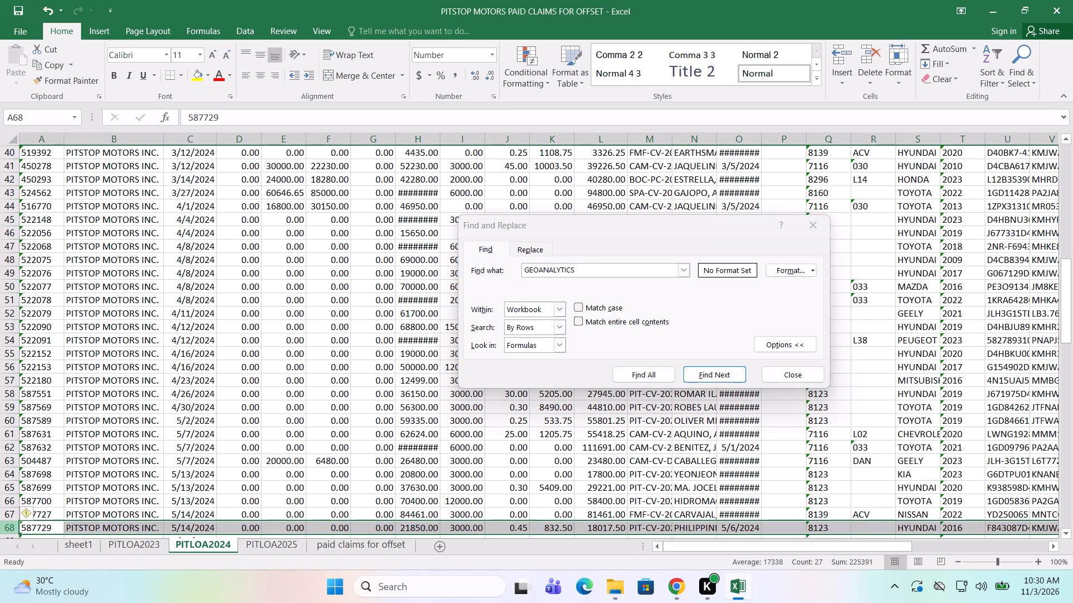
pyautogui.hotkey('ctrl', 'c')
pyautogui.click(349, 539)
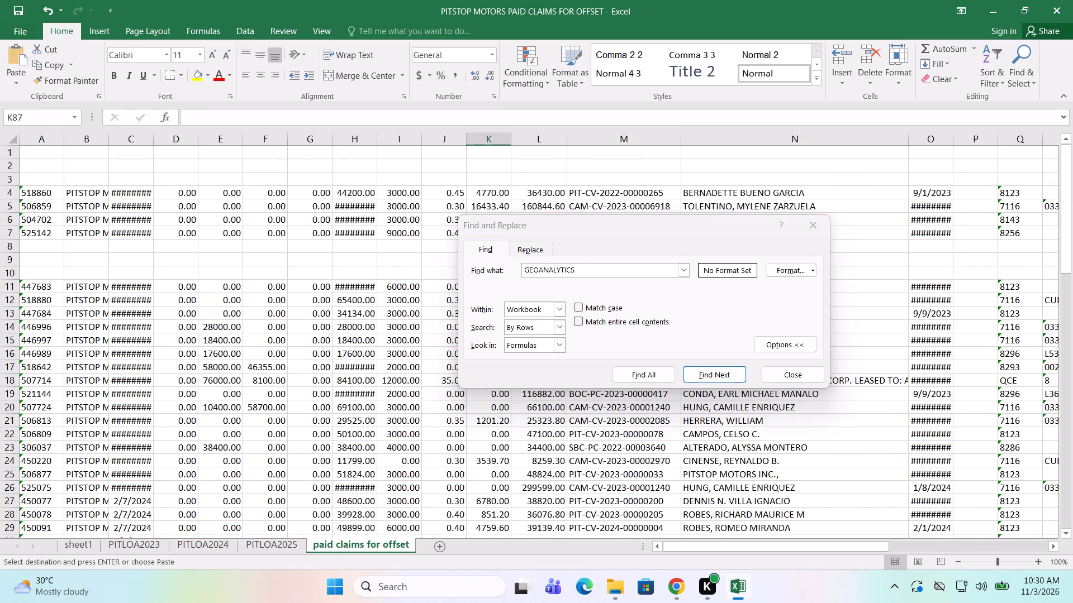
pyautogui.scroll(-6, 344, 376)
pyautogui.scroll(-4, 302, 485)
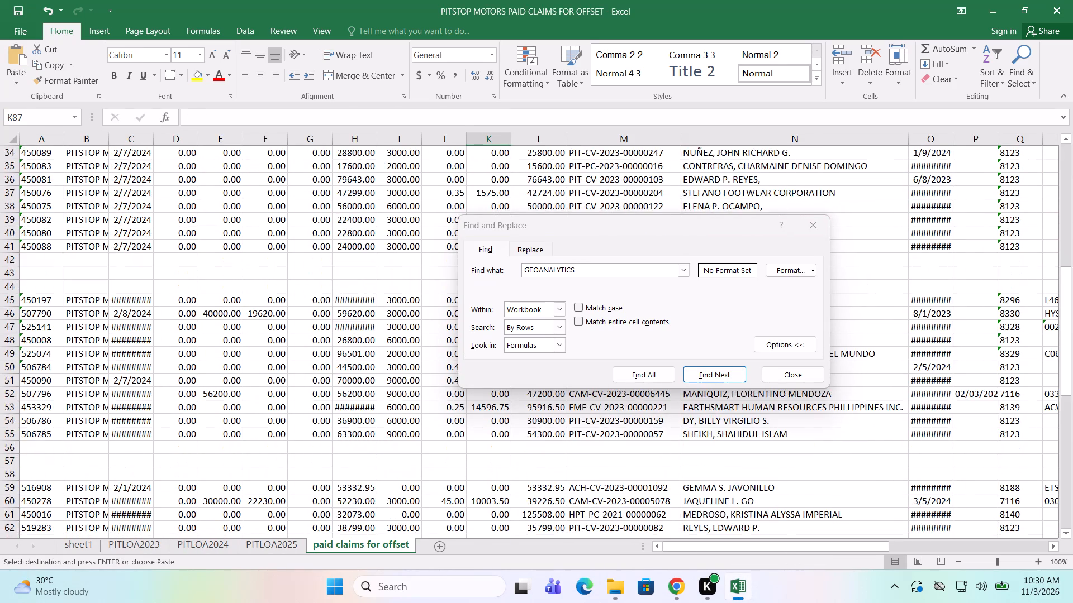
pyautogui.scroll(-16, 309, 461)
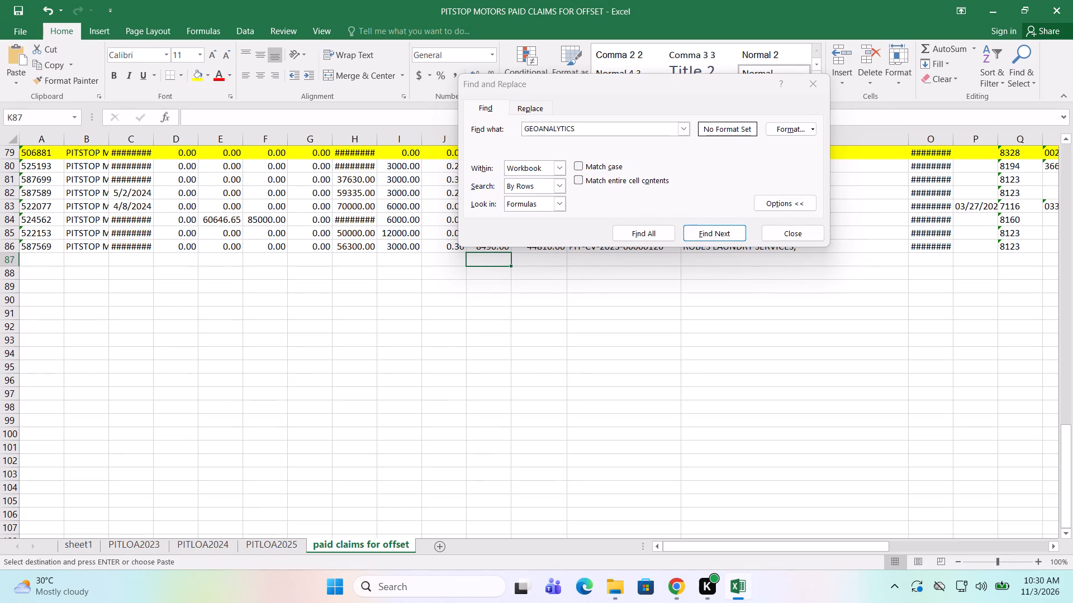
pyautogui.rightClick(13, 259)
pyautogui.hotkey('ctrl', 'v')
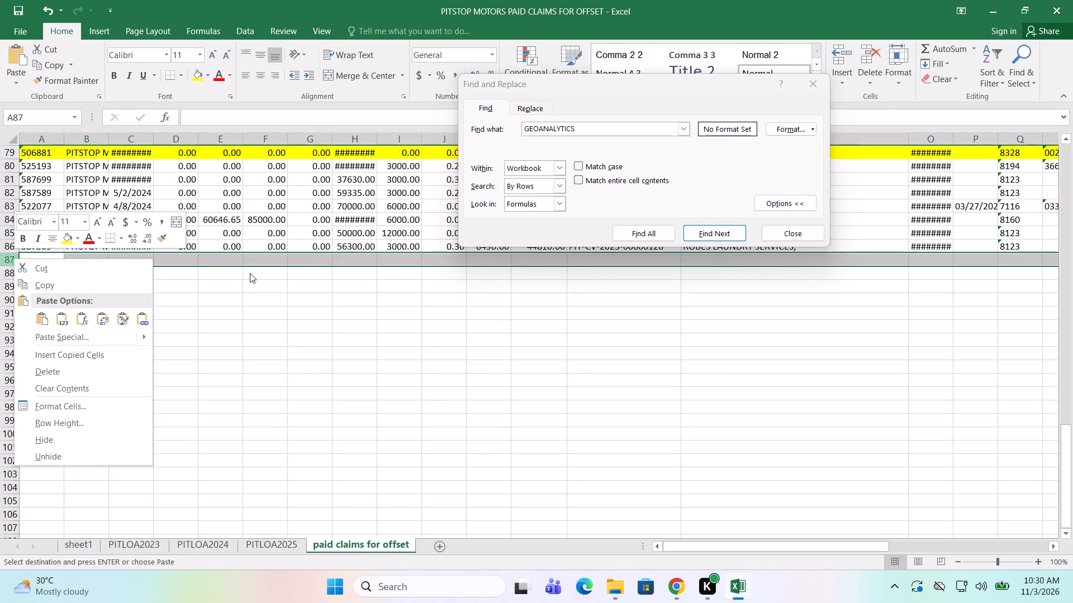
pyautogui.click(289, 286)
pyautogui.hotkey('ctrl', 'v')
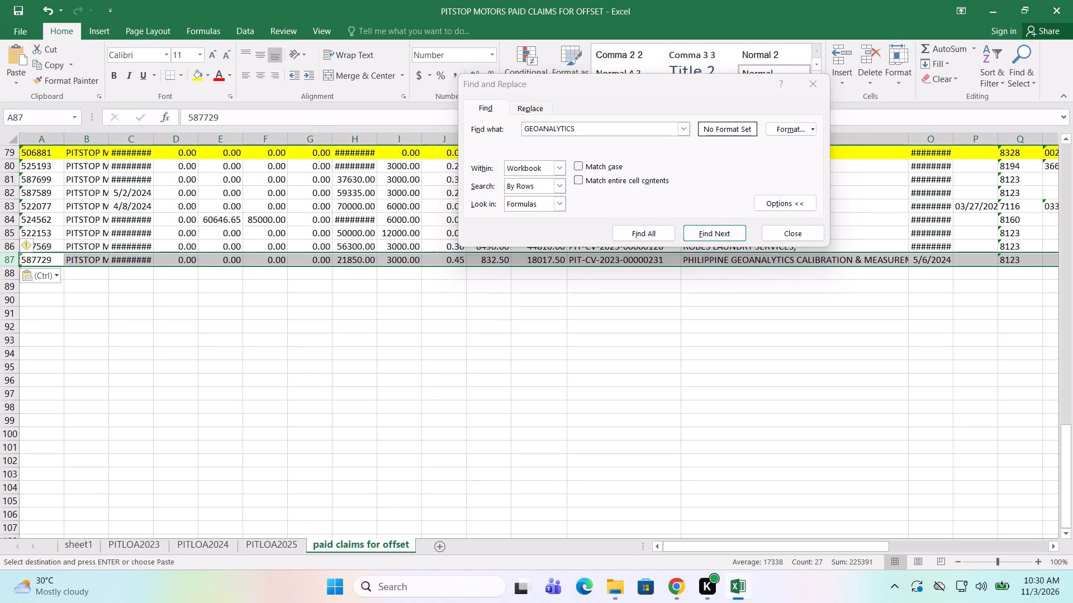
pyautogui.moveTo(396, 362); pyautogui.dragTo(402, 362)
pyautogui.click(120, 541)
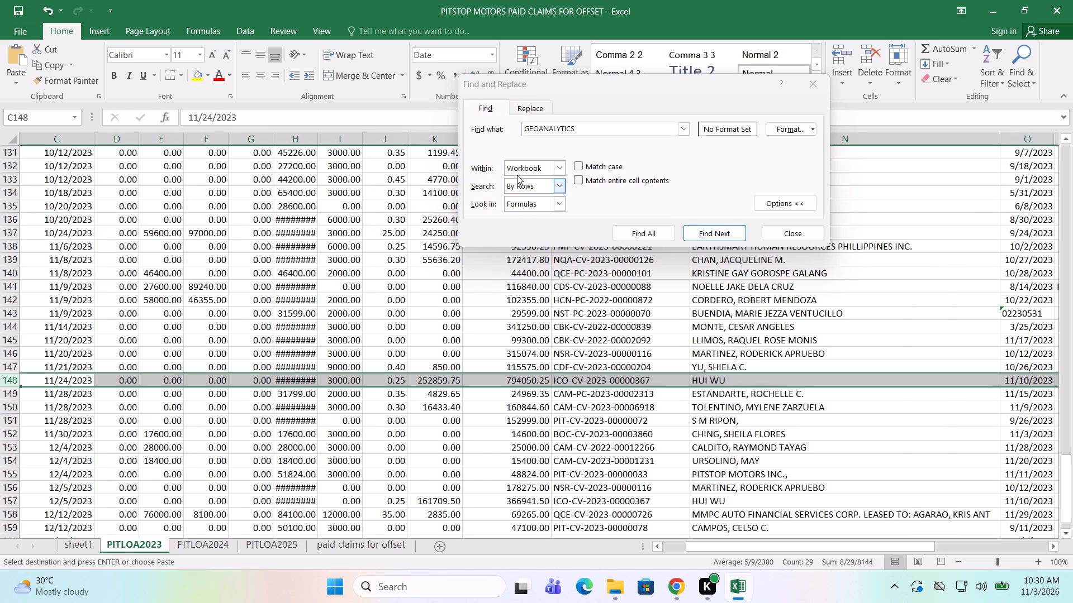
pyautogui.click(580, 122)
pyautogui.moveTo(582, 130); pyautogui.dragTo(513, 130)
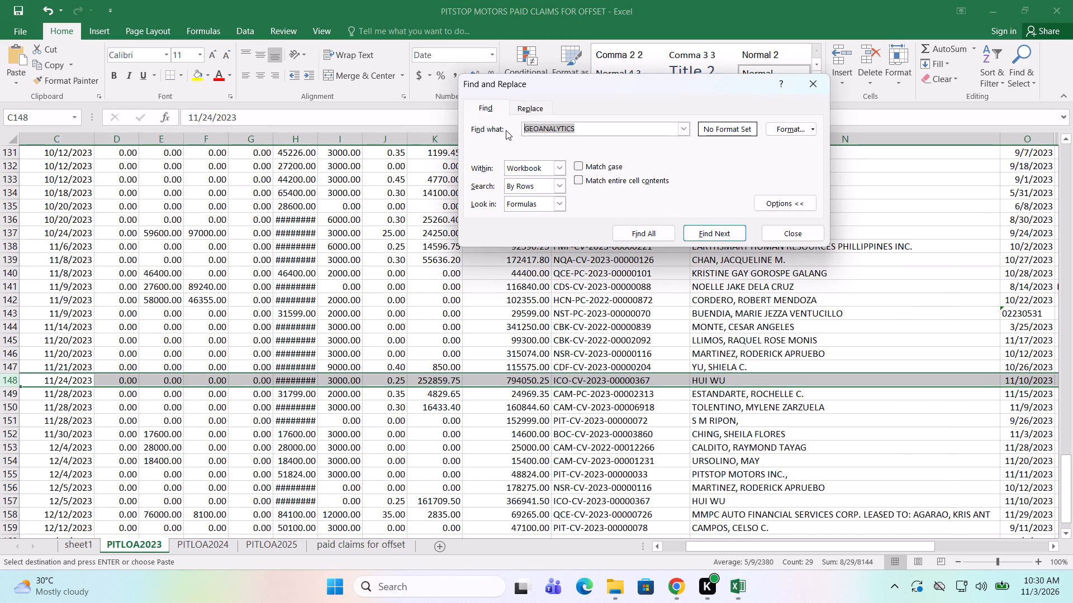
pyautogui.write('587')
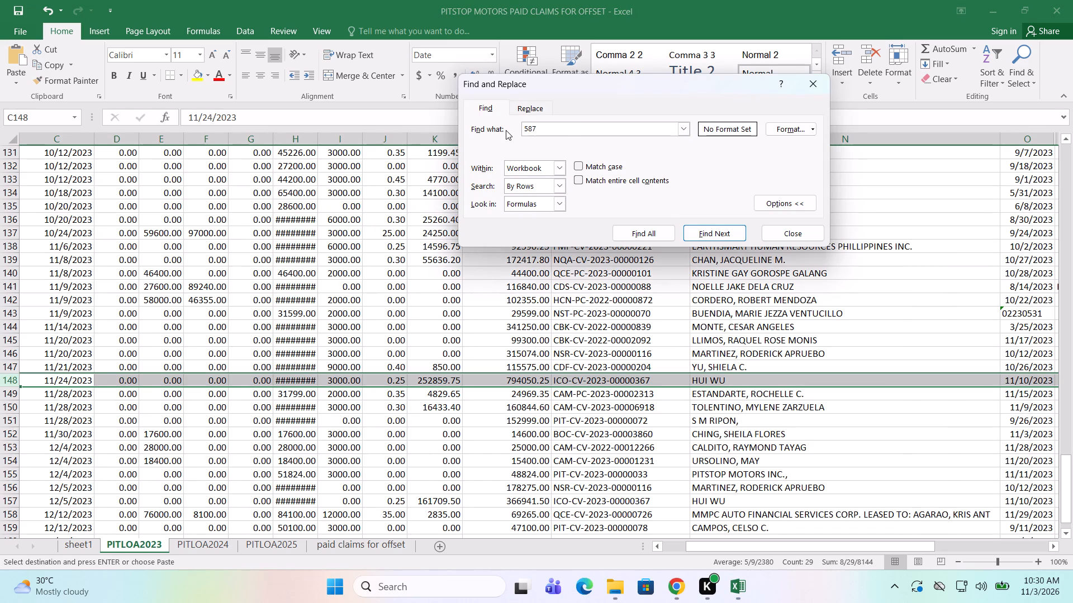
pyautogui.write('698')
pyautogui.click(639, 224)
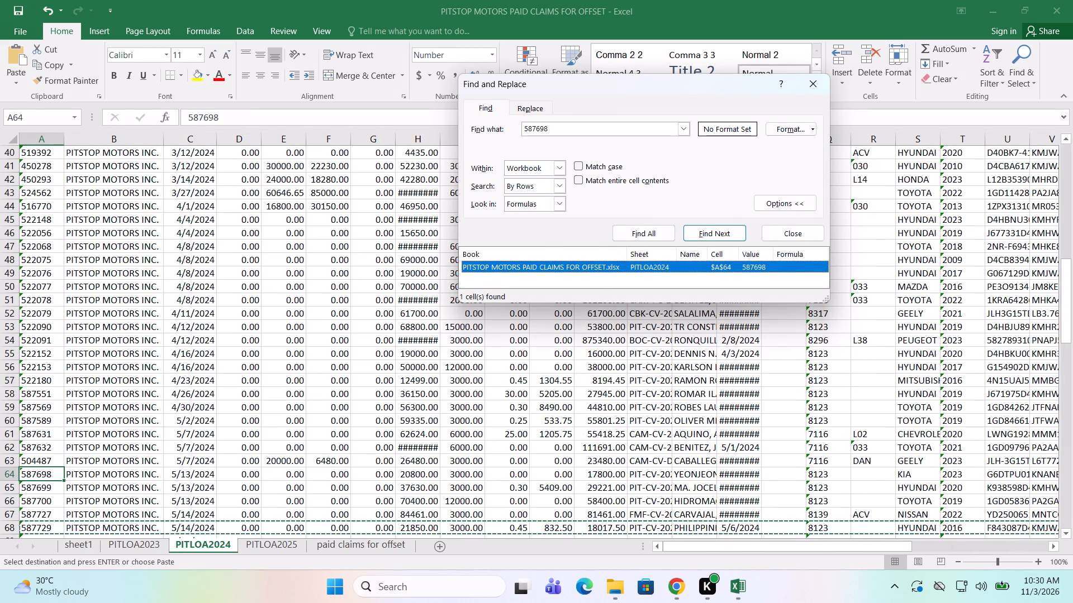
pyautogui.click(7, 475)
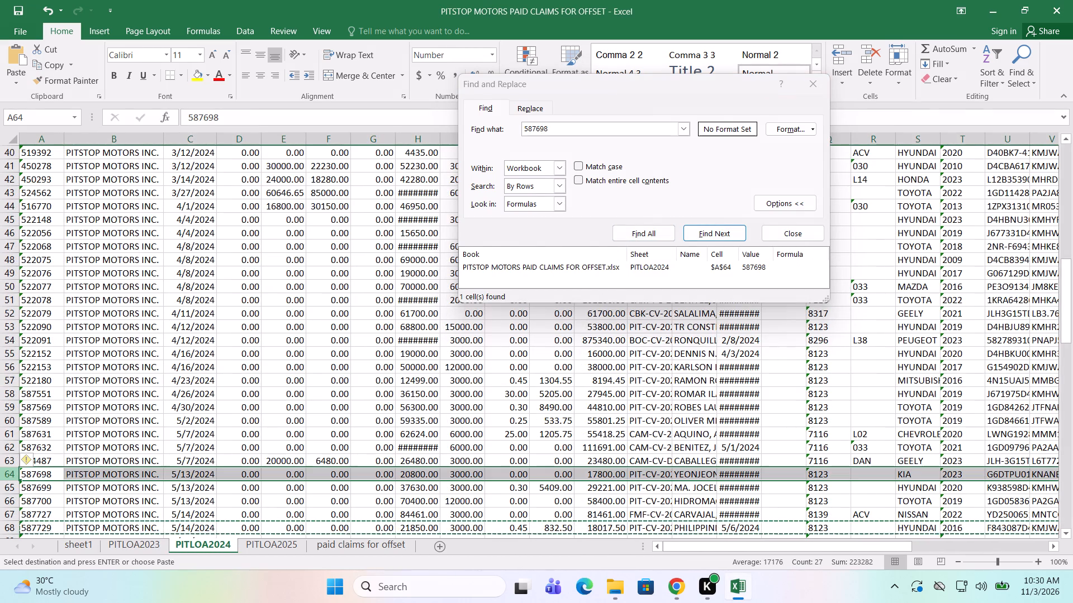
pyautogui.hotkey('ctrl', 'c')
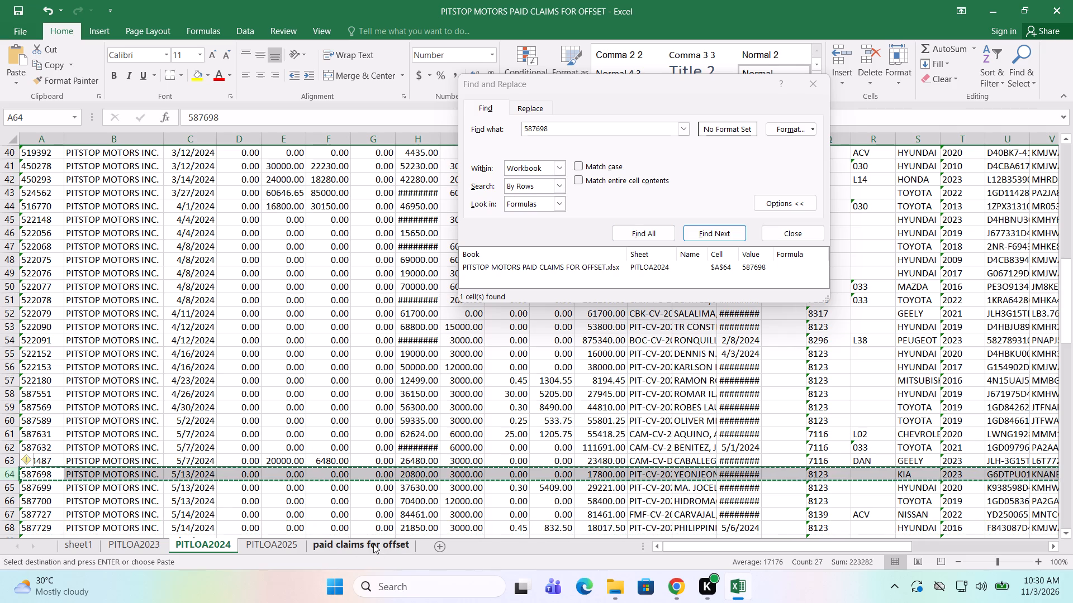
pyautogui.click(373, 544)
pyautogui.click(16, 271)
pyautogui.hotkey('ctrl', 'v')
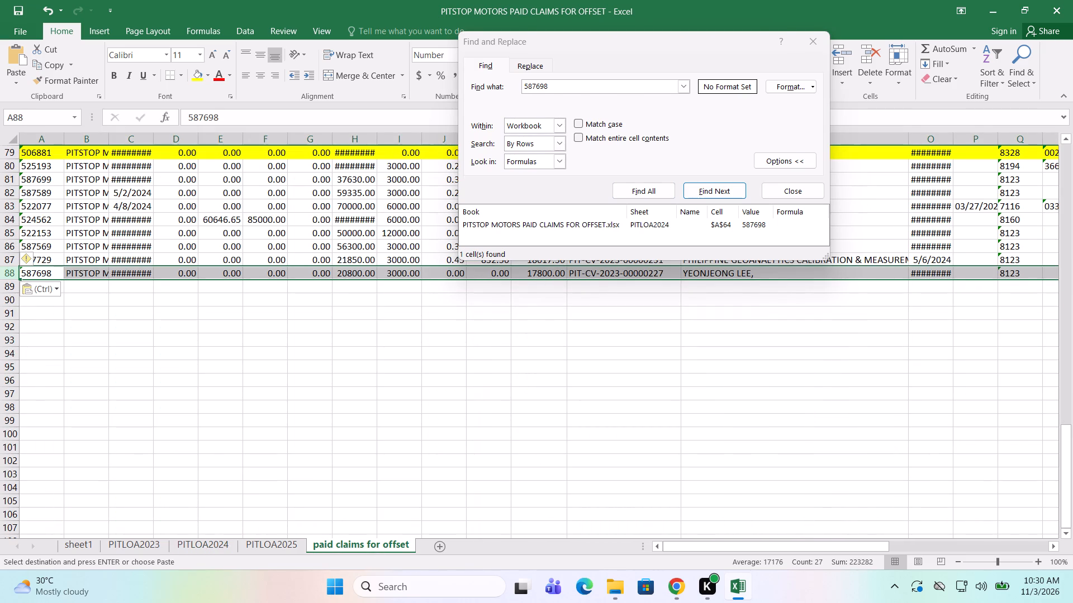
pyautogui.click(129, 542)
pyautogui.click(592, 83)
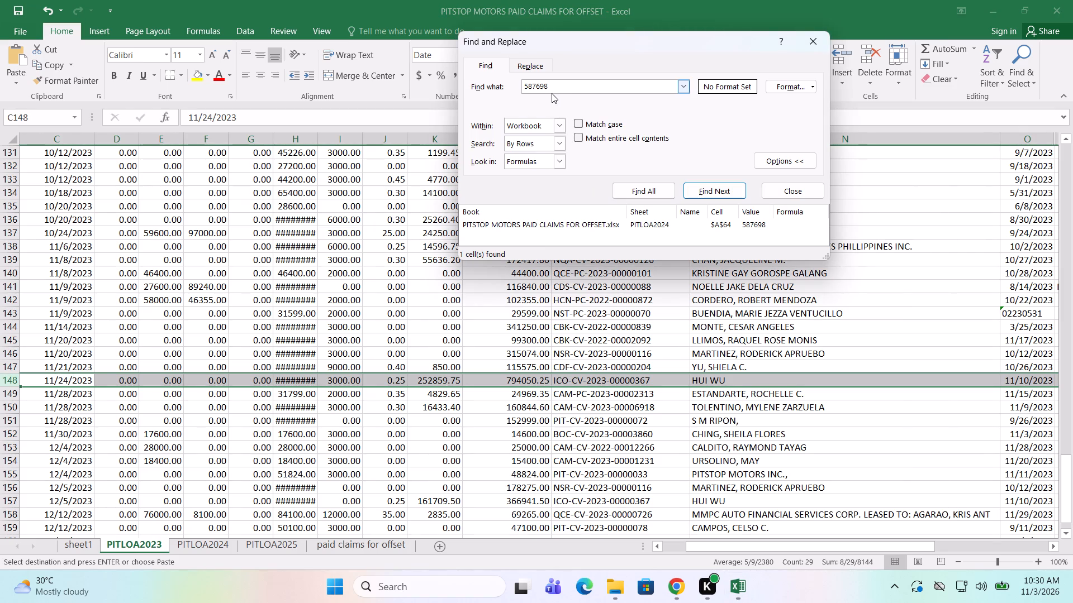
pyautogui.press('BackSpace')
pyautogui.press('BackSpace')
pyautogui.press('BackSpace')
pyautogui.press('BackSpace')
pyautogui.press('BackSpace')
pyautogui.press('BackSpace')
pyautogui.press('BackSpace')
pyautogui.press('BackSpace')
pyautogui.press('BackSpace')
pyautogui.press('BackSpace')
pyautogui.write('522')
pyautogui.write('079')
pyautogui.click(640, 191)
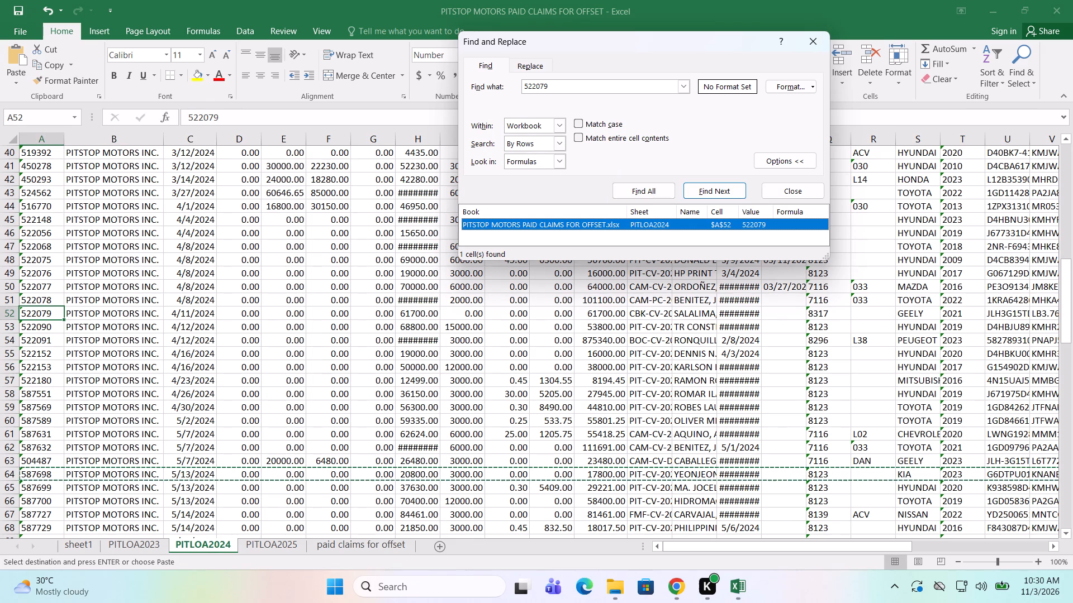
pyautogui.click(11, 316)
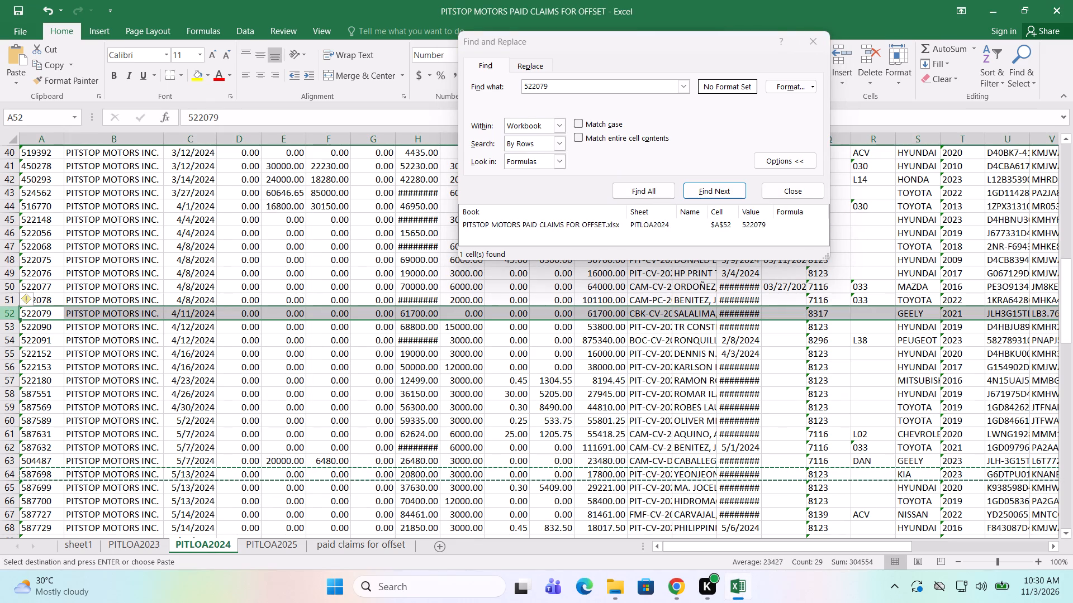
pyautogui.hotkey('ctrl', 'c')
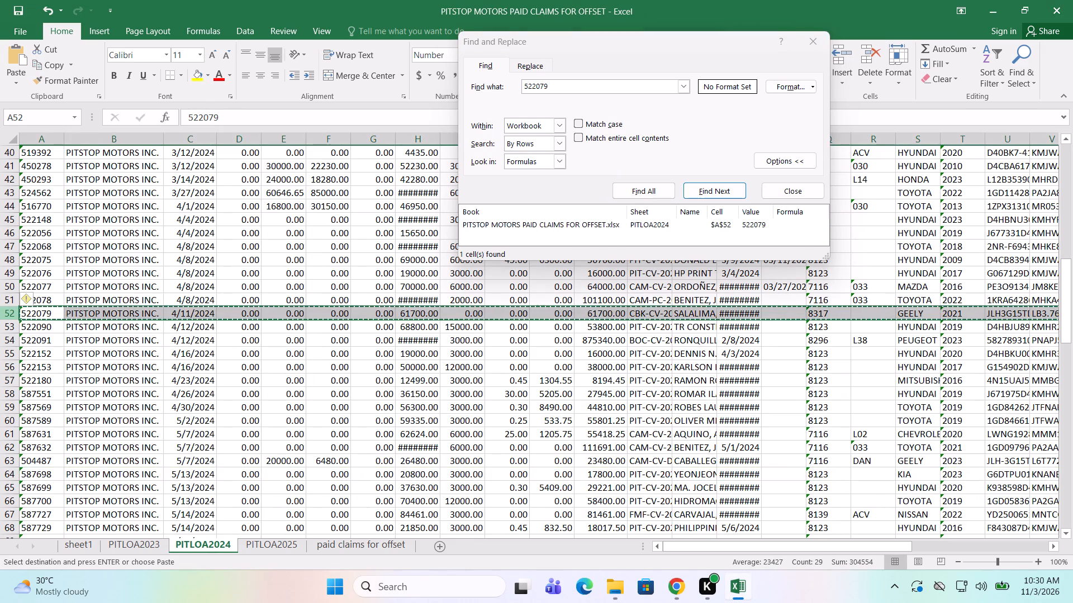
pyautogui.click(375, 546)
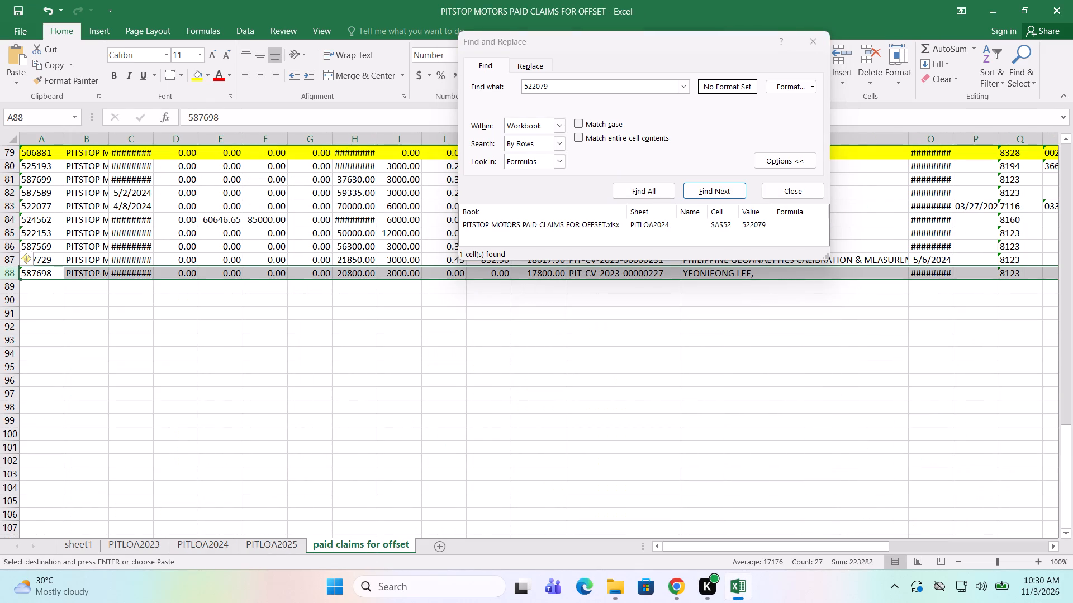
pyautogui.rightClick(12, 285)
pyautogui.hotkey('ctrl', 'v')
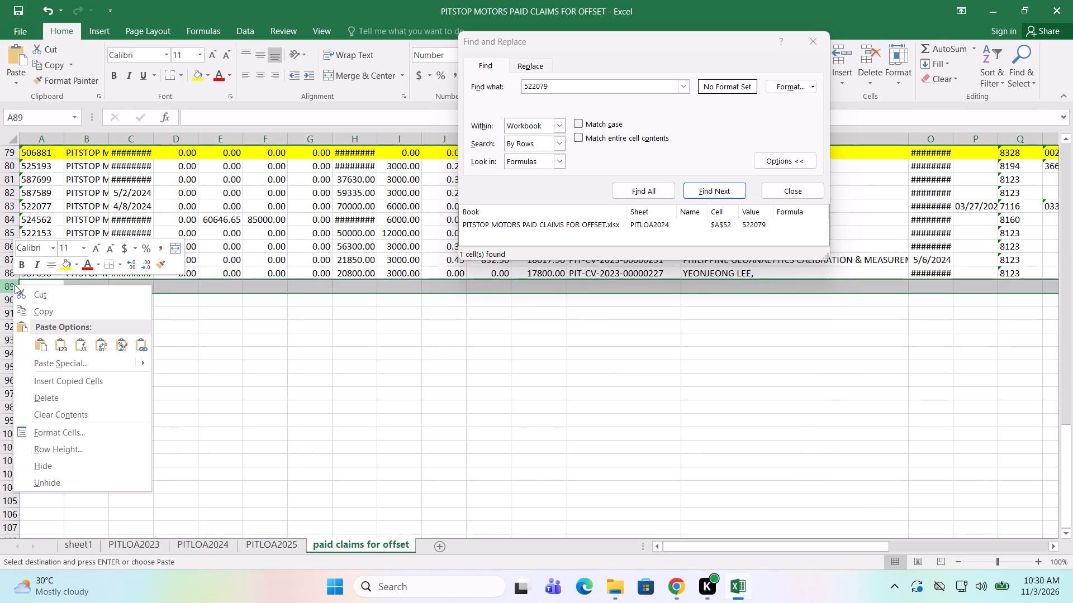
pyautogui.click(245, 299)
pyautogui.hotkey('ctrl', 'v')
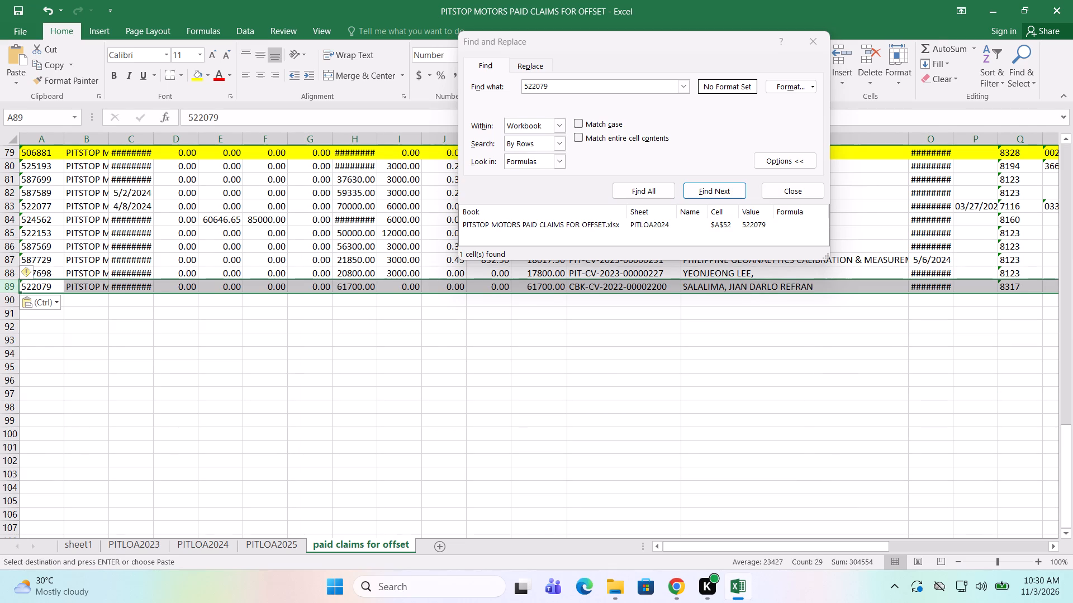
pyautogui.click(121, 543)
pyautogui.moveTo(580, 89); pyautogui.dragTo(471, 88)
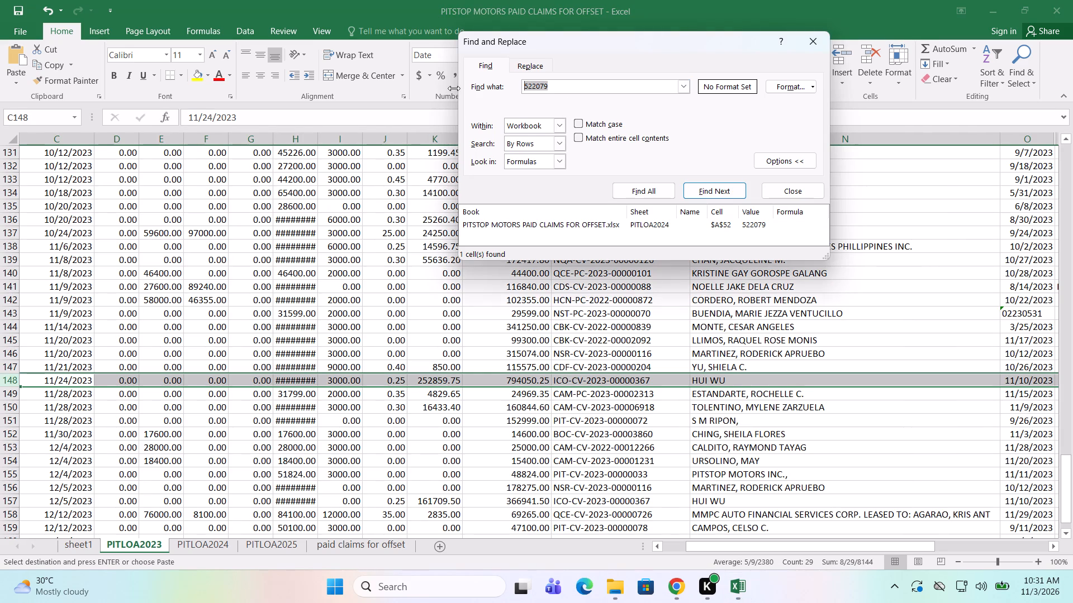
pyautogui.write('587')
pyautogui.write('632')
pyautogui.click(652, 184)
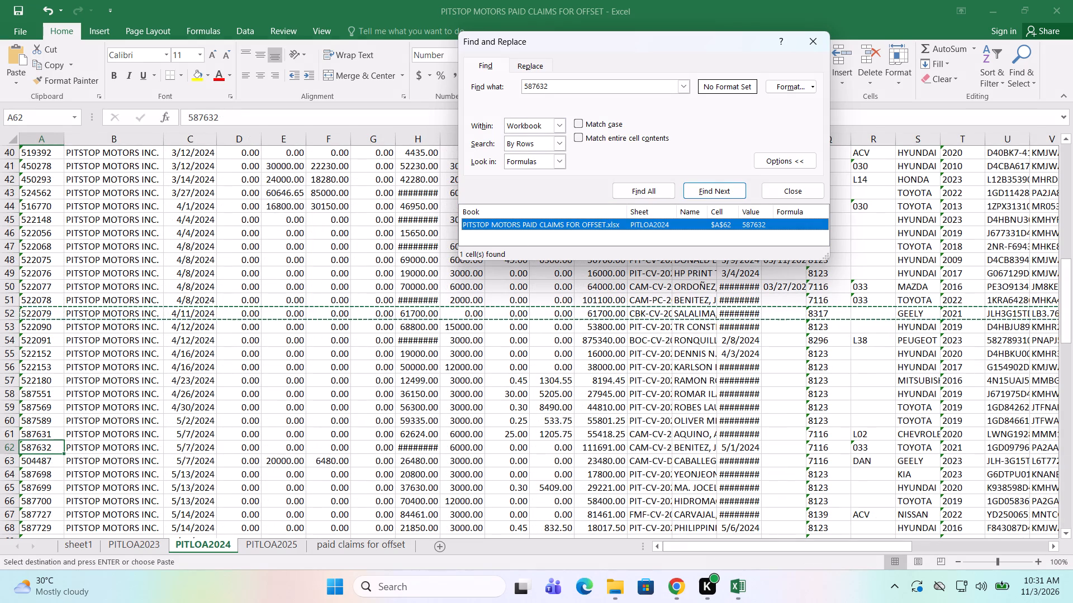
pyautogui.click(8, 449)
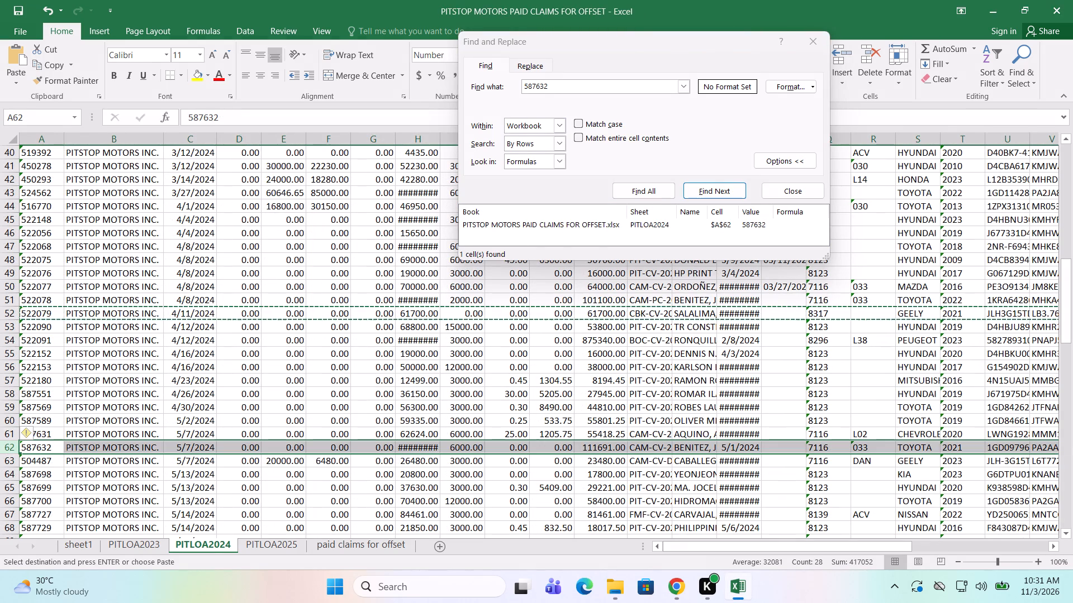
pyautogui.hotkey('ctrl', 'c')
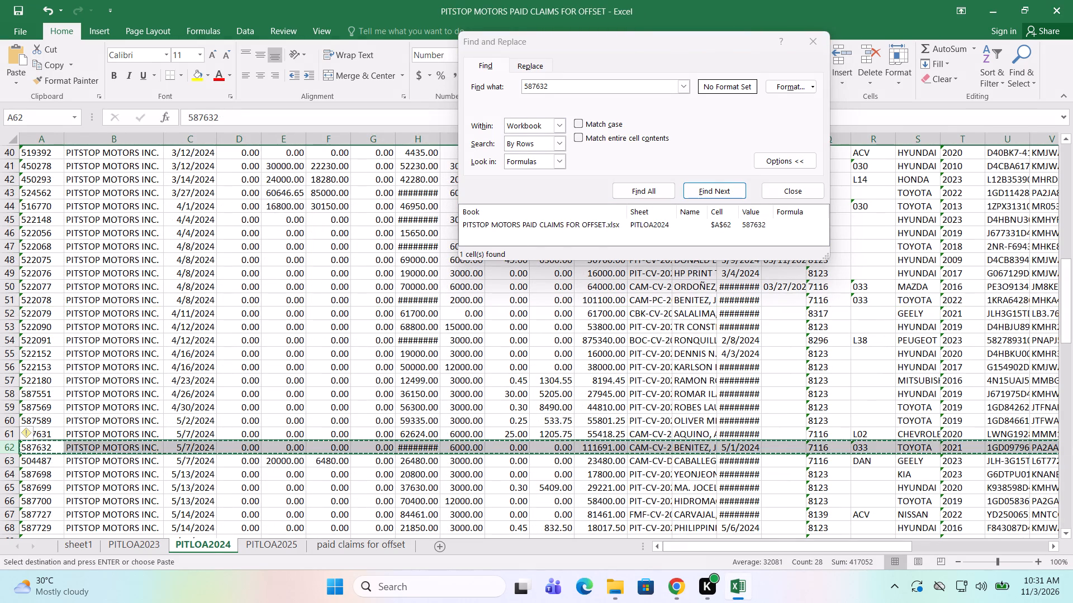
pyautogui.click(369, 545)
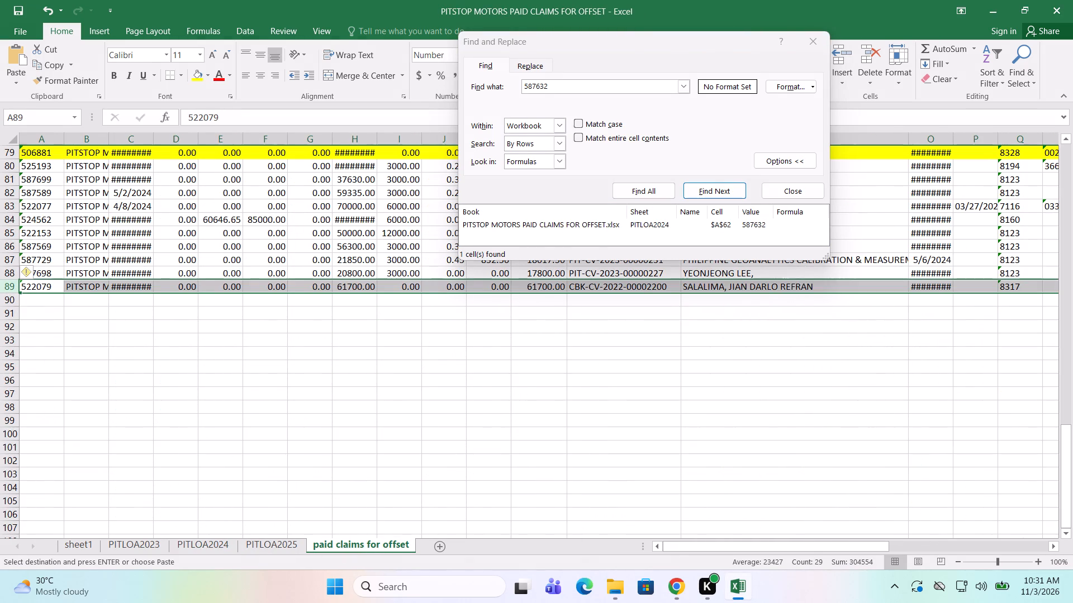
pyautogui.click(12, 301)
pyautogui.hotkey('ctrl', 'v')
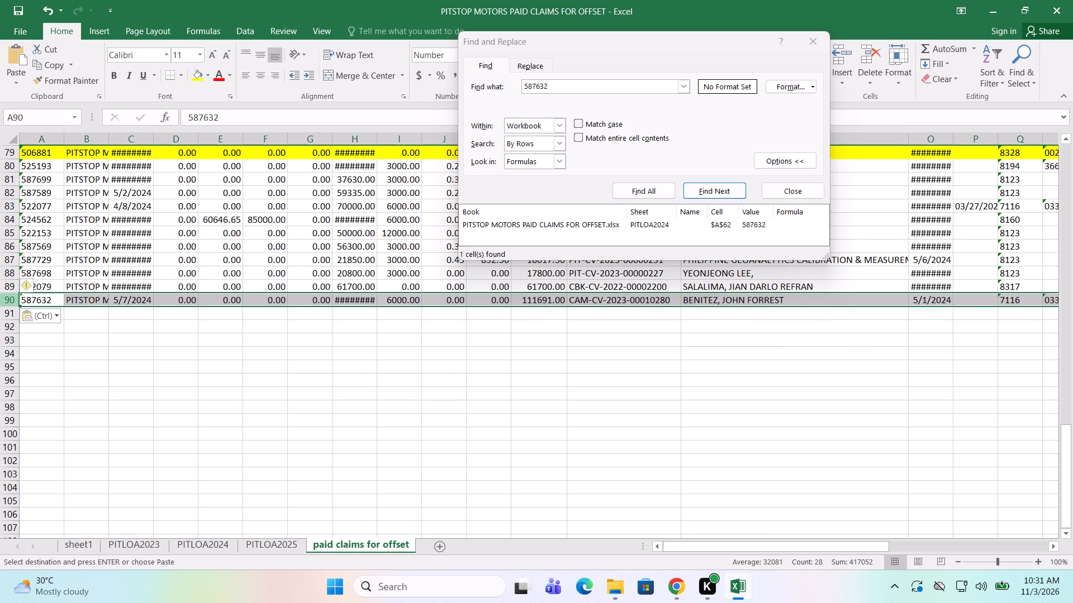
pyautogui.click(126, 540)
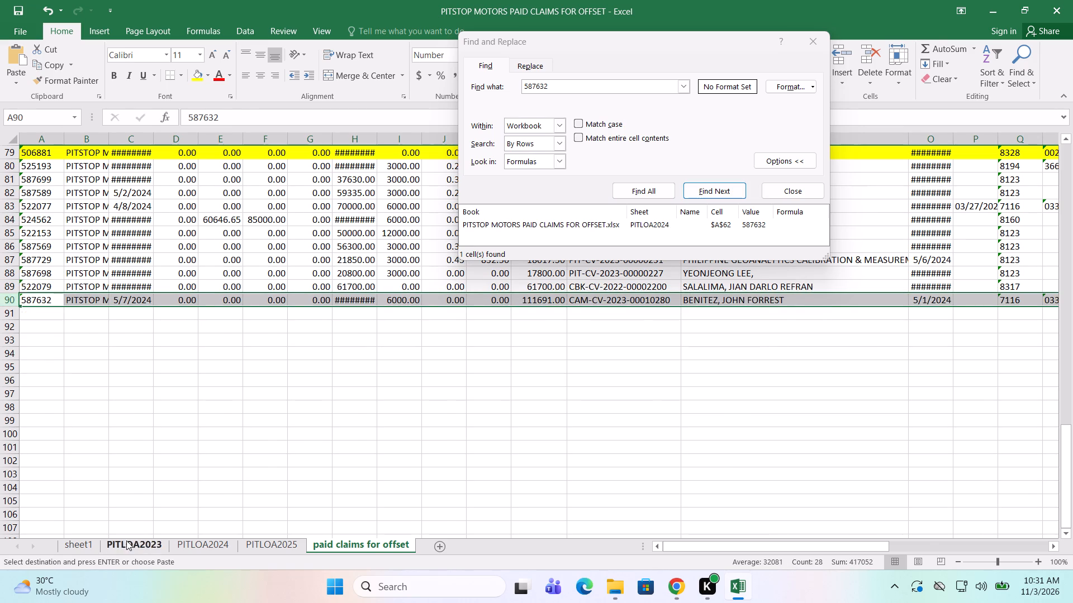
pyautogui.moveTo(566, 89); pyautogui.dragTo(454, 88)
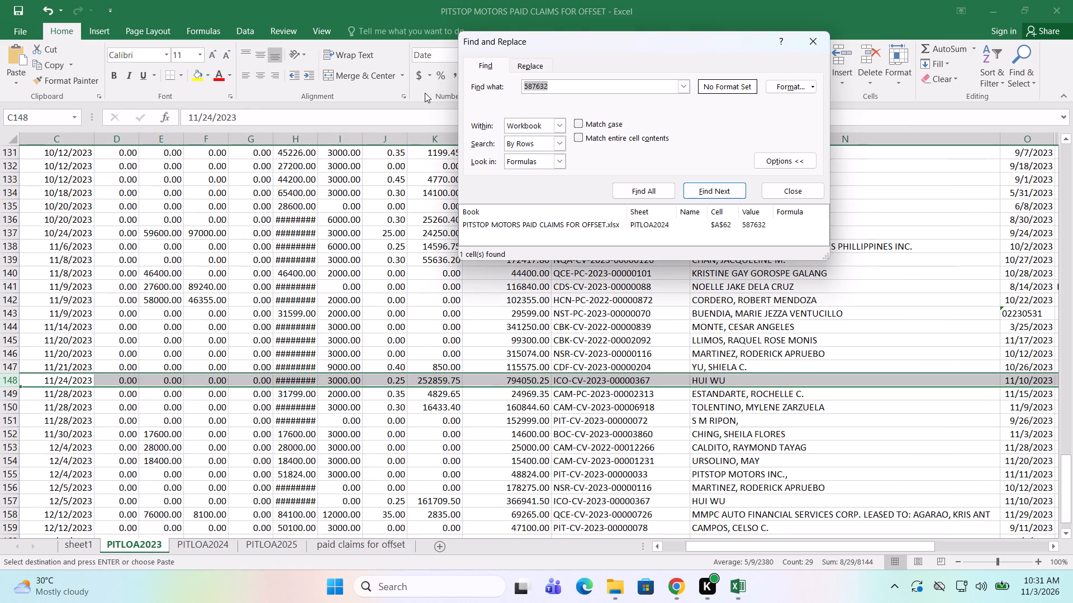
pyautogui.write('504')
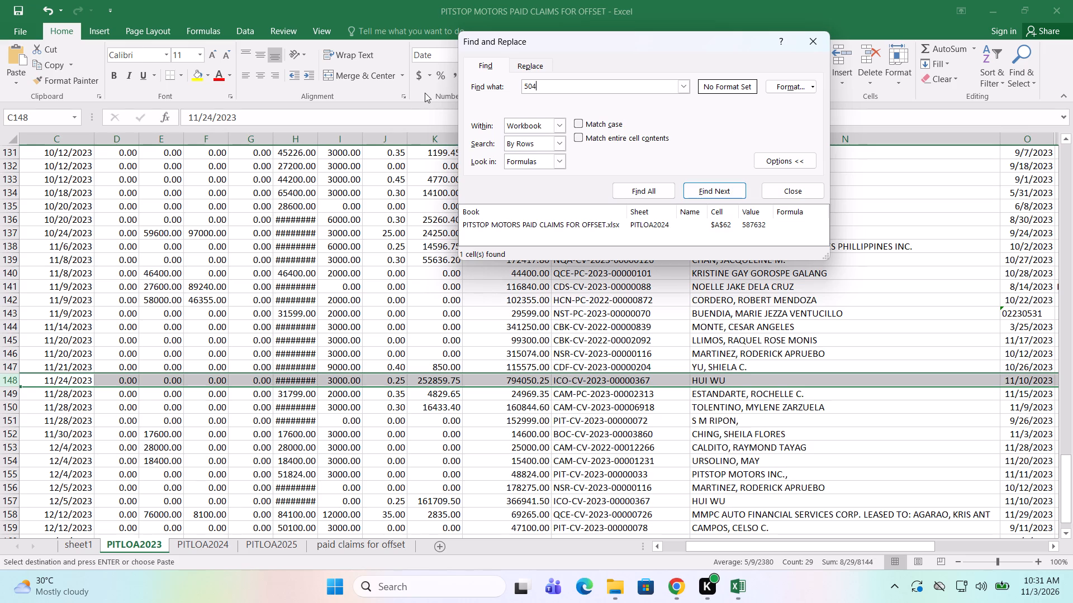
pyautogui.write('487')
pyautogui.click(671, 190)
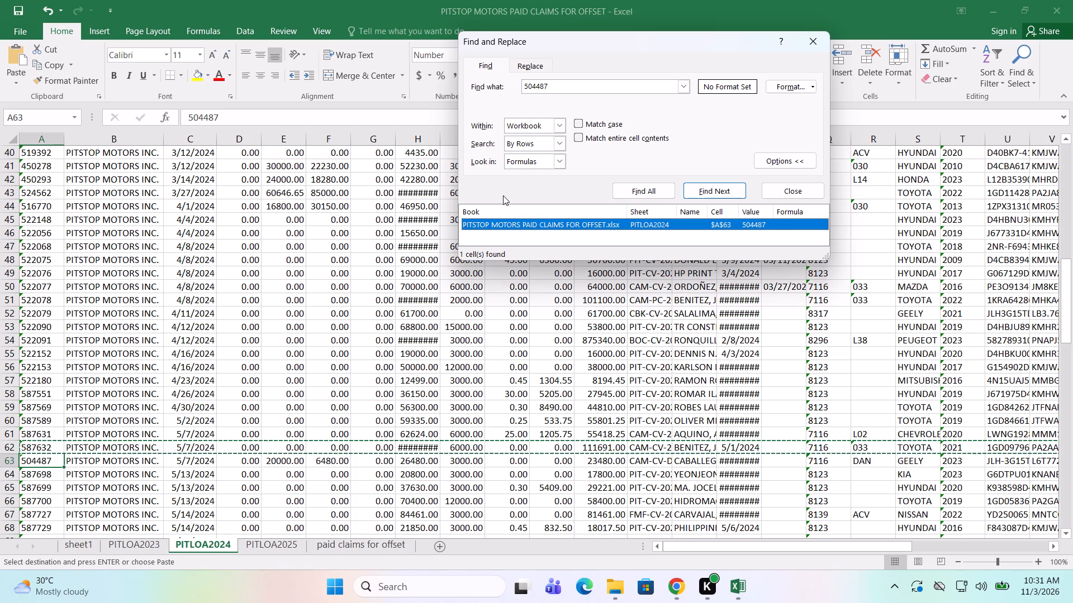
pyautogui.click(7, 461)
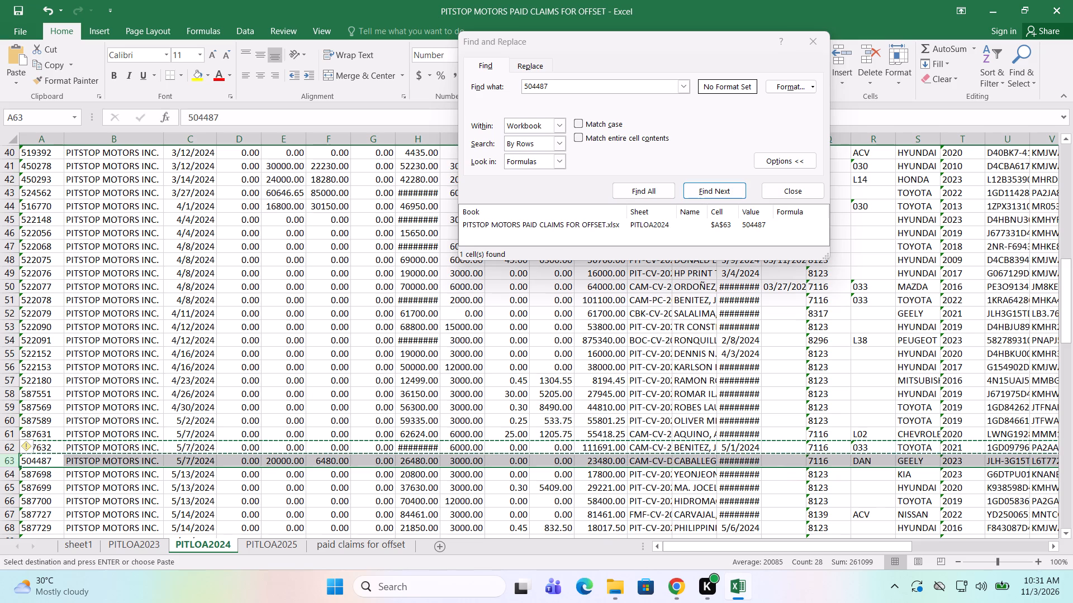
pyautogui.hotkey('ctrl', 'c')
pyautogui.click(372, 544)
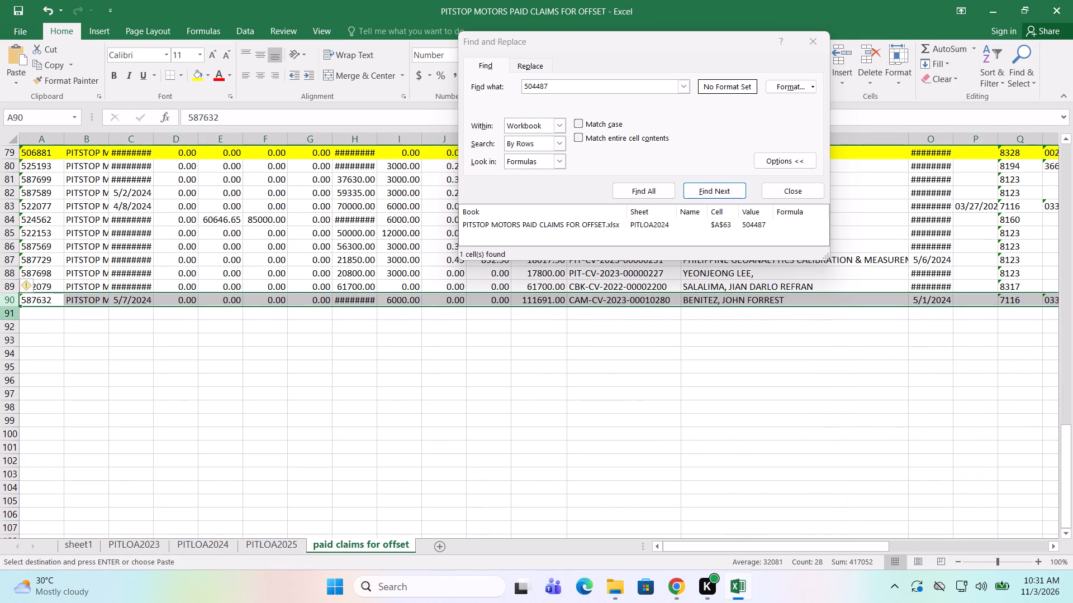
pyautogui.click(7, 313)
pyautogui.hotkey('ctrl', 'v')
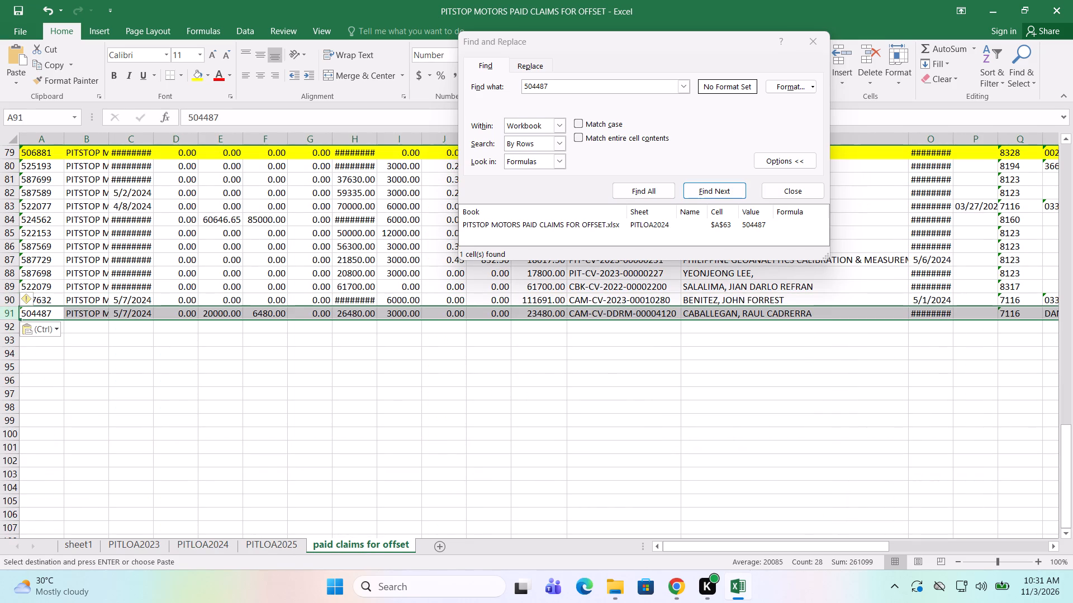
pyautogui.click(135, 547)
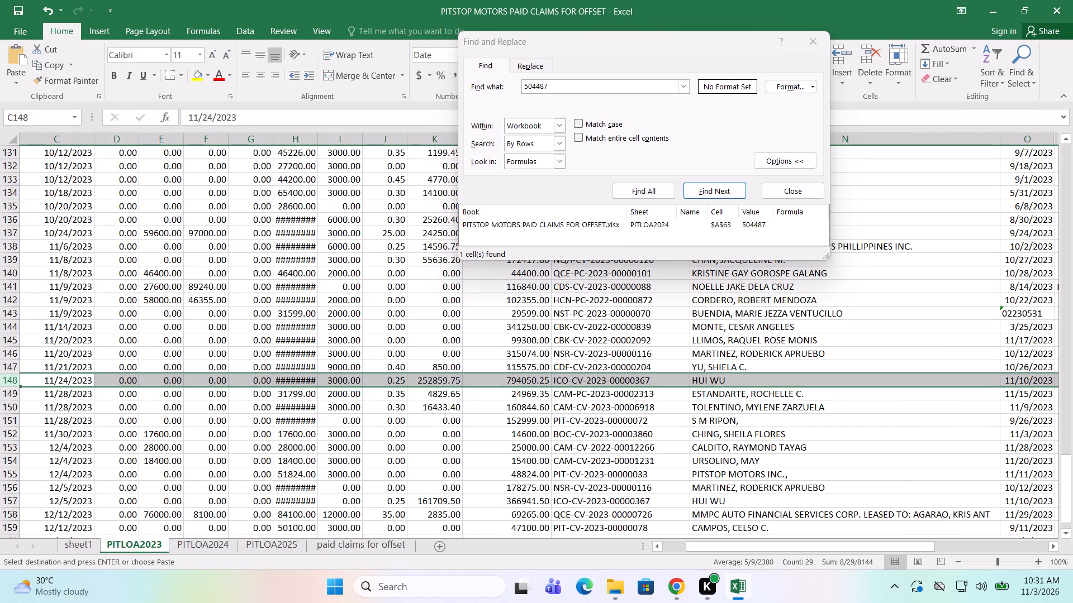
pyautogui.moveTo(613, 85); pyautogui.dragTo(433, 83)
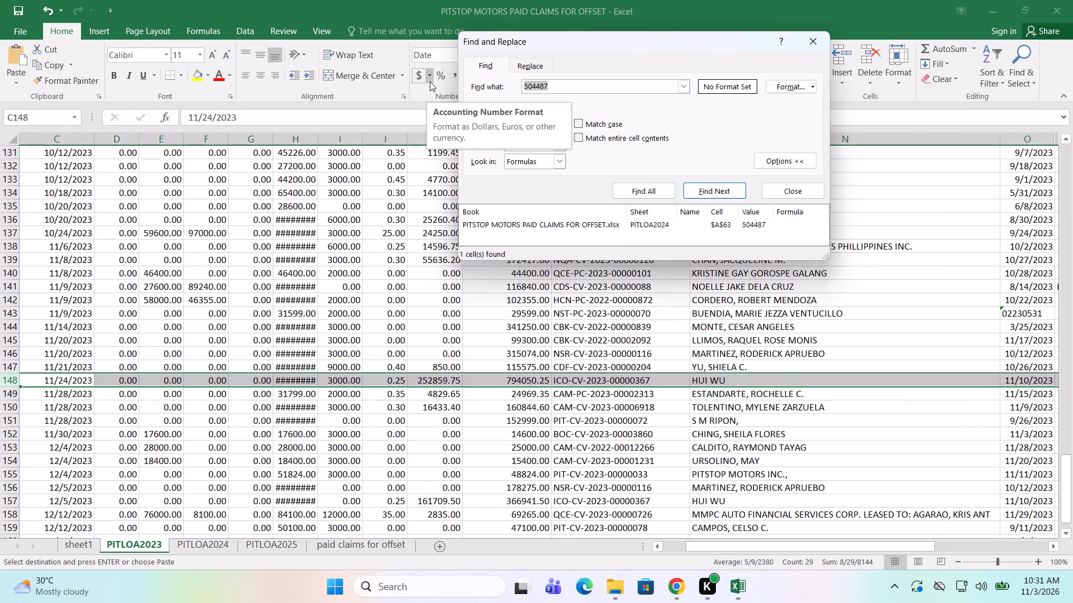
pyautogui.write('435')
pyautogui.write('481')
pyautogui.click(625, 195)
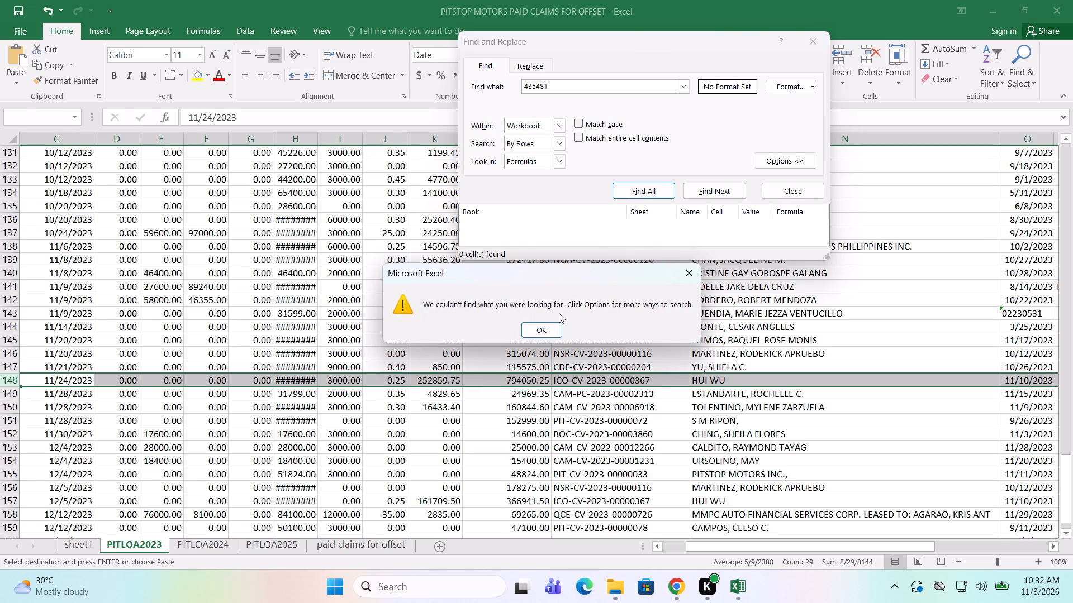
pyautogui.click(553, 334)
pyautogui.click(542, 85)
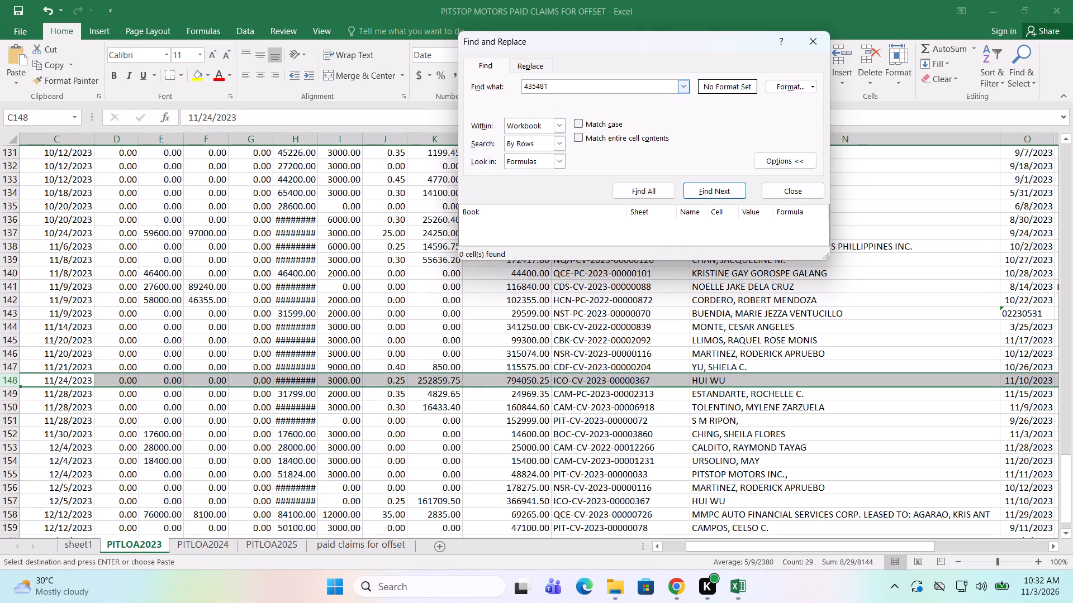
pyautogui.press('BackSpace')
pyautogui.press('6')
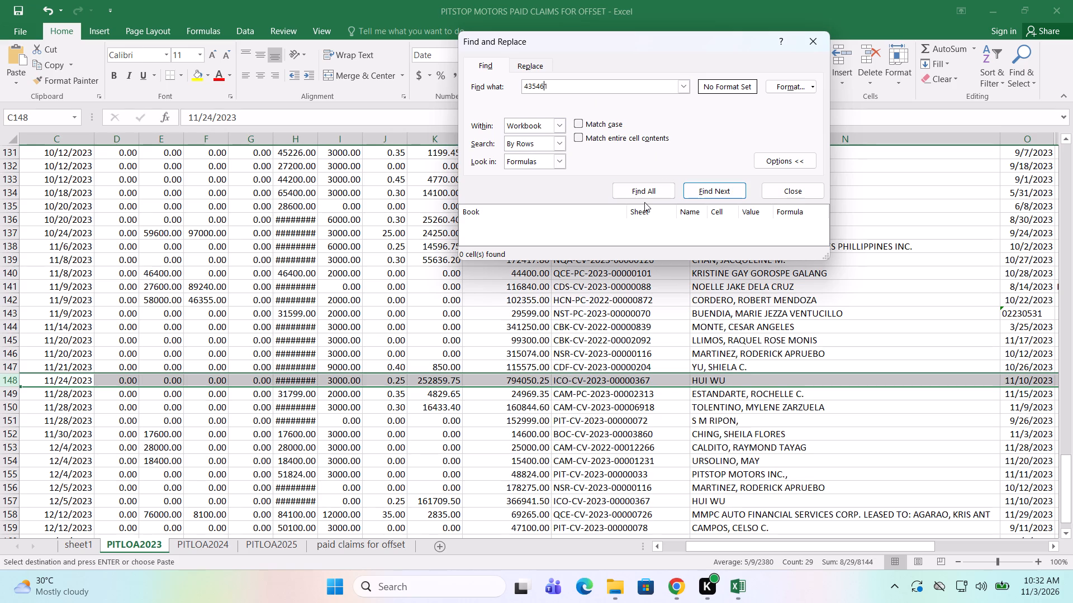
pyautogui.click(644, 202)
pyautogui.click(642, 189)
pyautogui.click(544, 329)
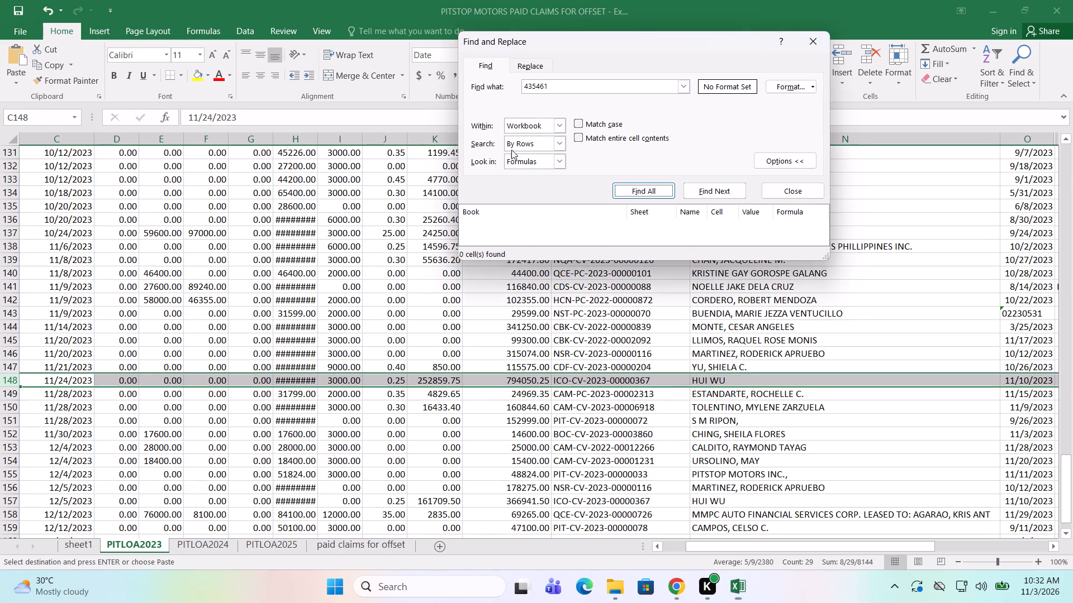
pyautogui.moveTo(577, 85); pyautogui.dragTo(438, 76)
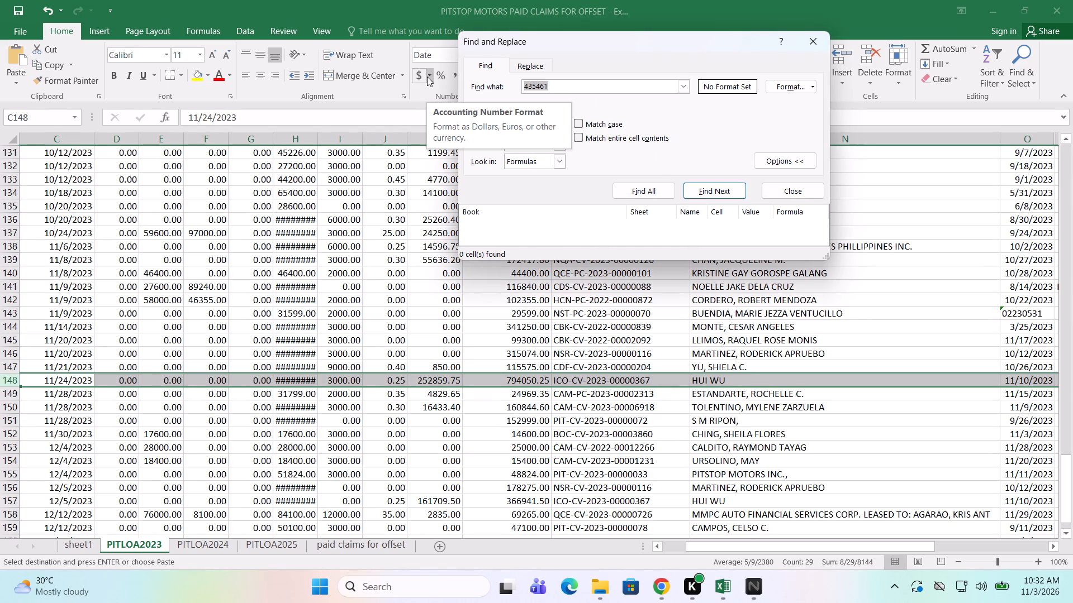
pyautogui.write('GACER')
pyautogui.click(655, 184)
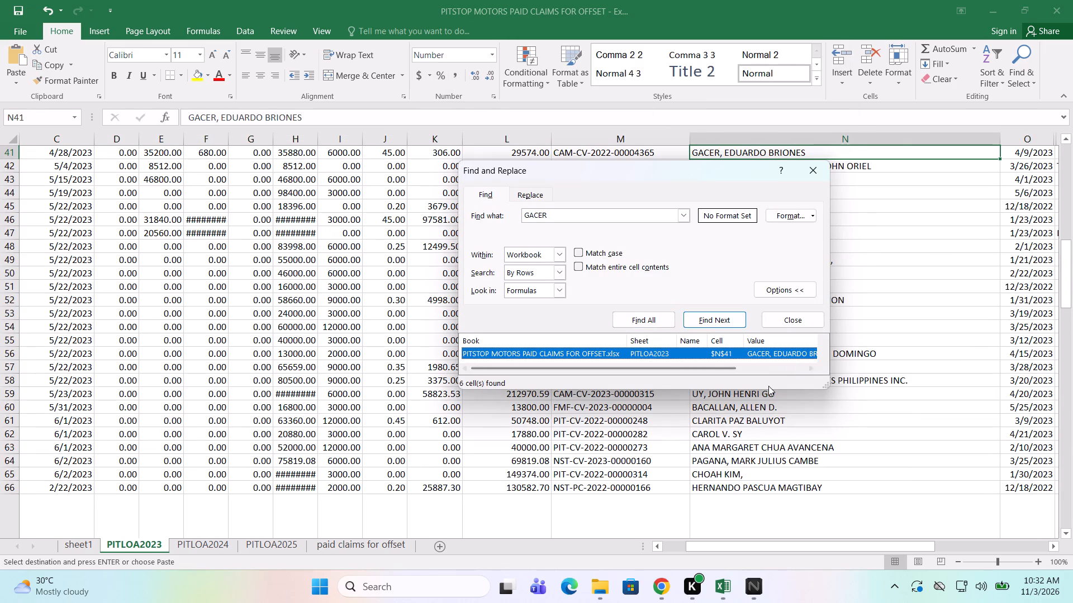
pyautogui.moveTo(769, 392); pyautogui.dragTo(774, 418)
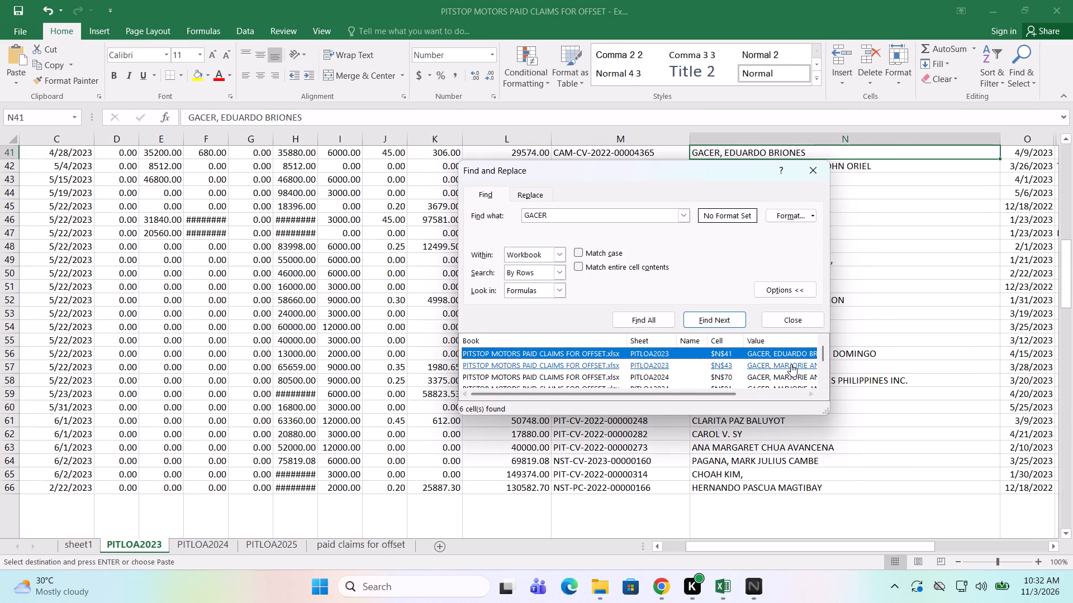
pyautogui.moveTo(791, 364); pyautogui.dragTo(791, 391)
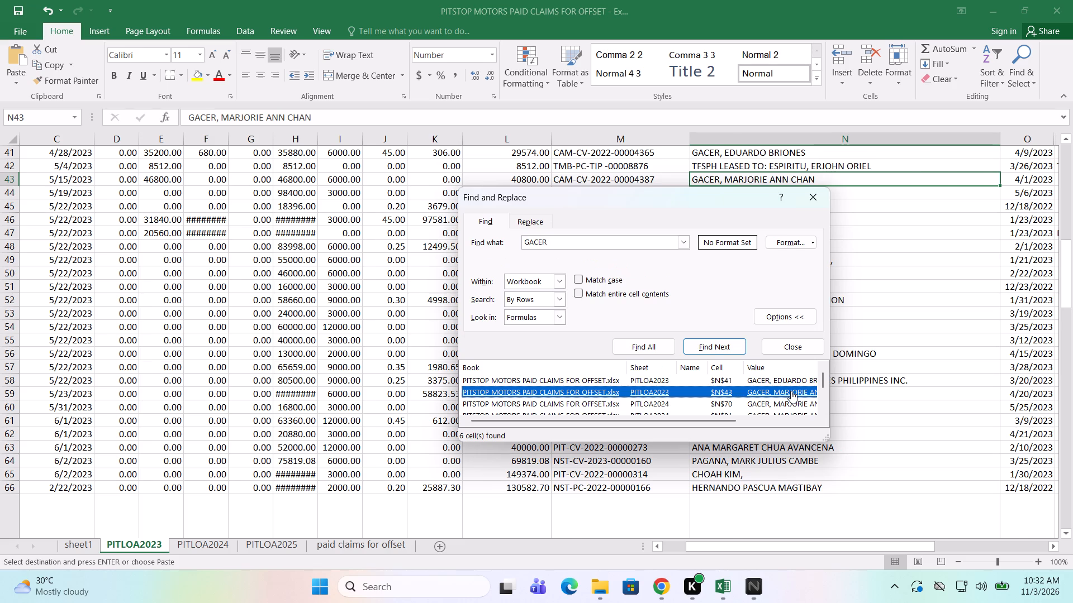
pyautogui.press('Down')
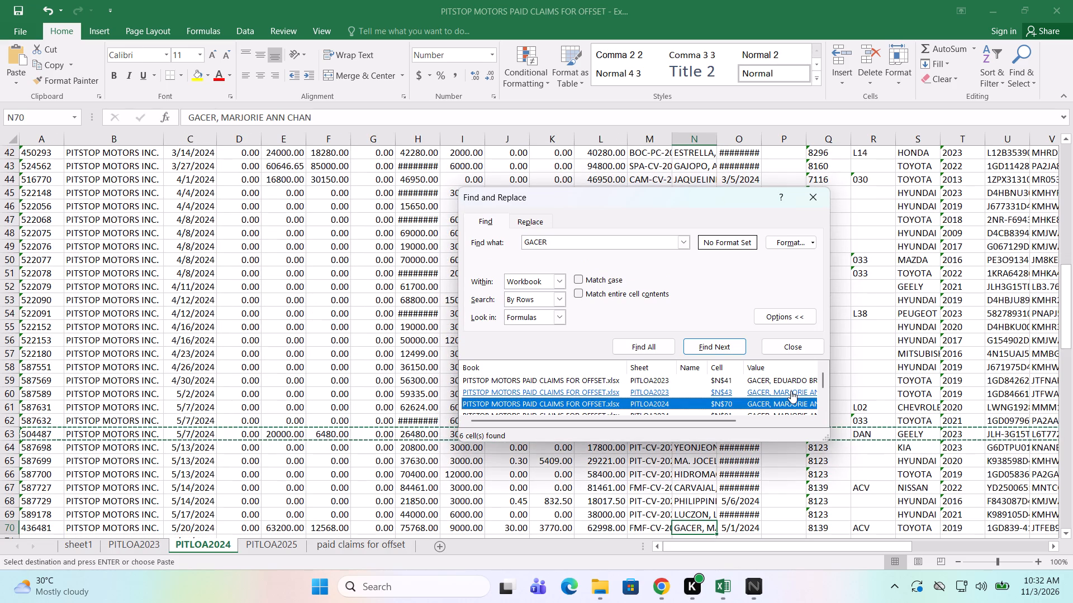
pyautogui.click(10, 530)
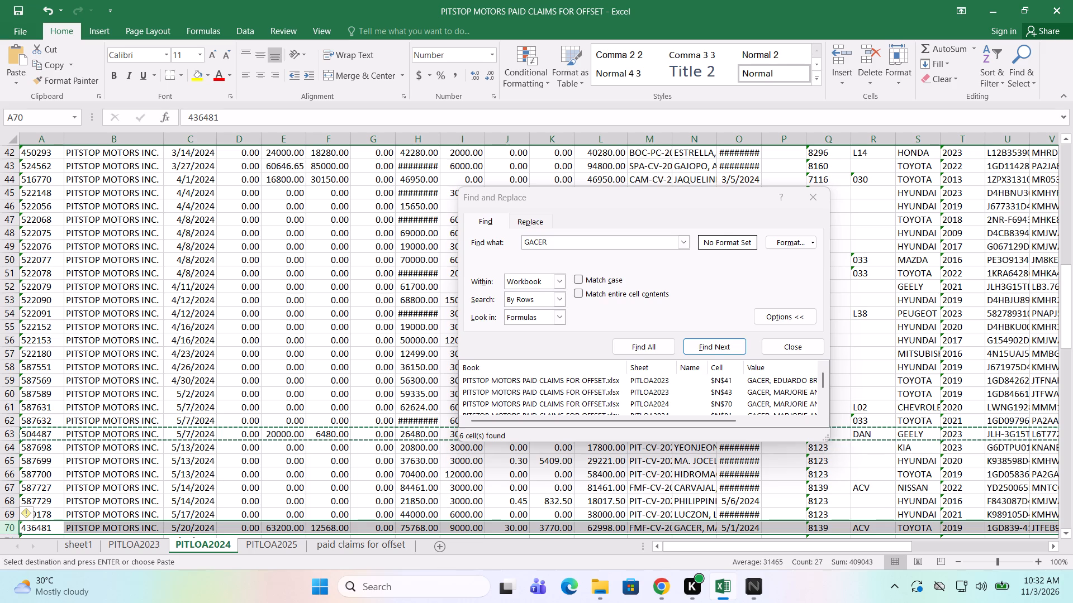
pyautogui.hotkey('ctrl', 'c')
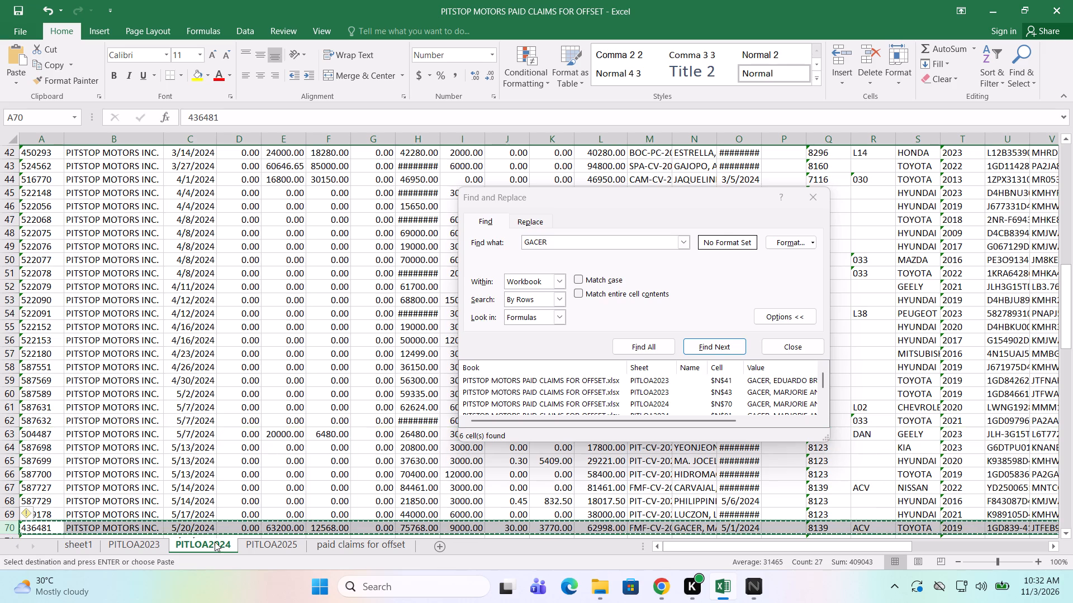
pyautogui.click(361, 543)
pyautogui.click(9, 327)
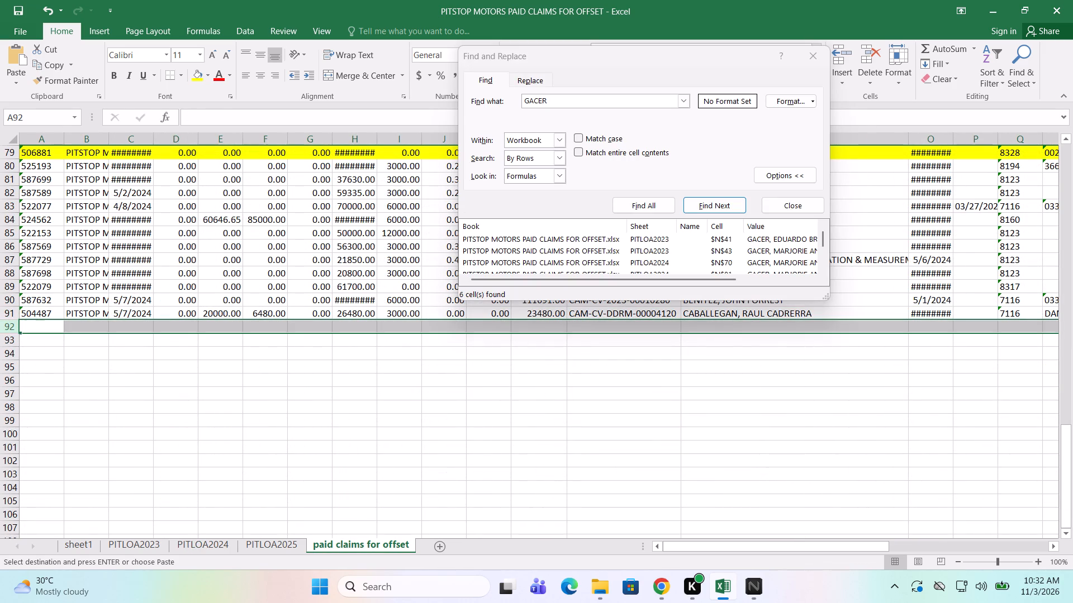
pyautogui.hotkey('ctrl', 'v')
pyautogui.click(147, 541)
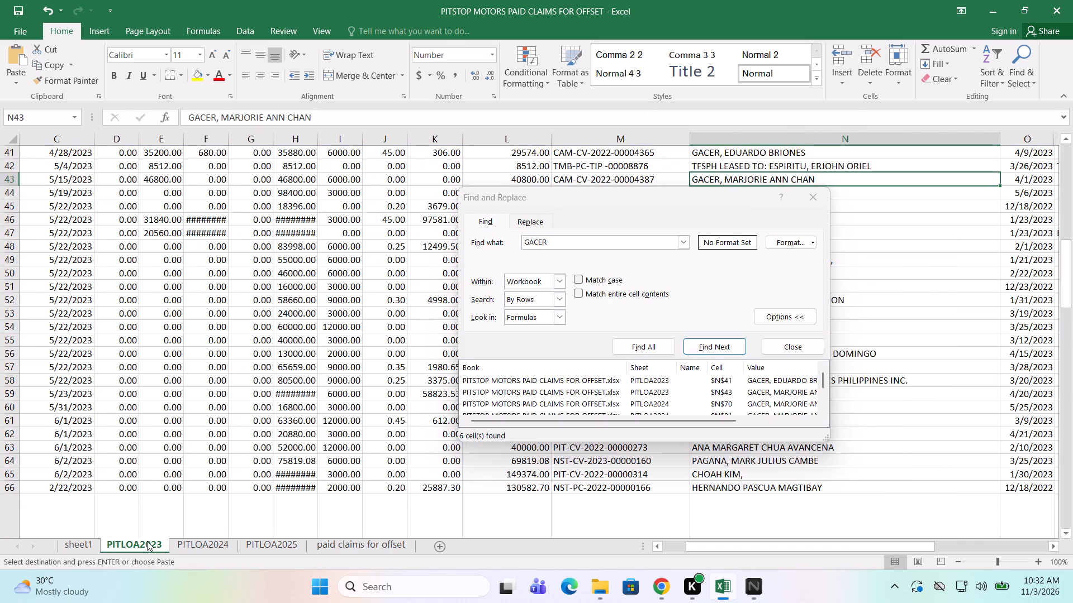
pyautogui.click(593, 241)
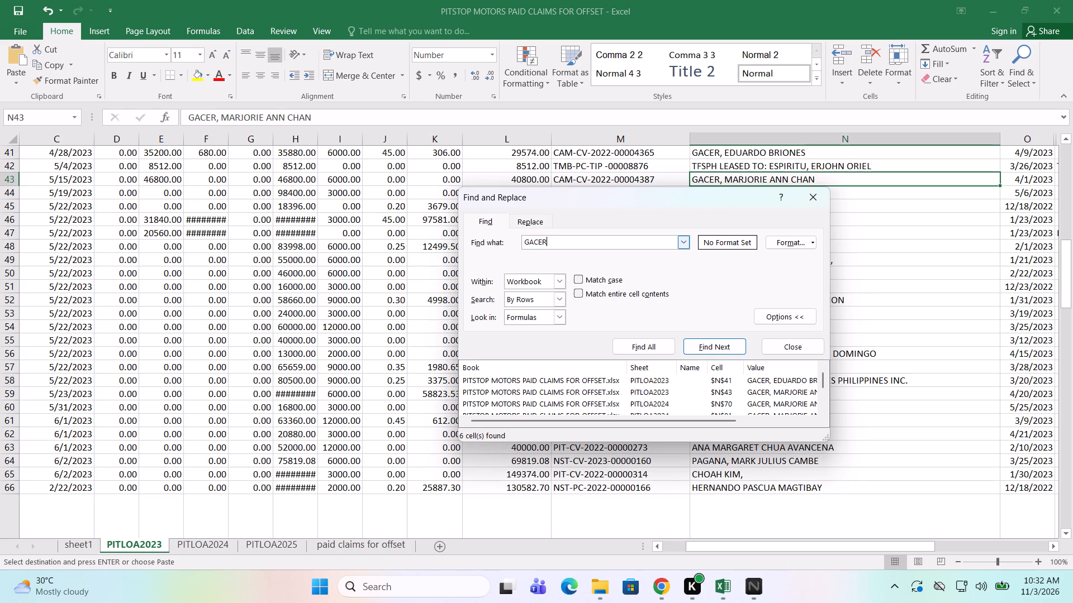
pyautogui.moveTo(587, 241); pyautogui.dragTo(482, 247)
pyautogui.moveTo(586, 237); pyautogui.dragTo(502, 234)
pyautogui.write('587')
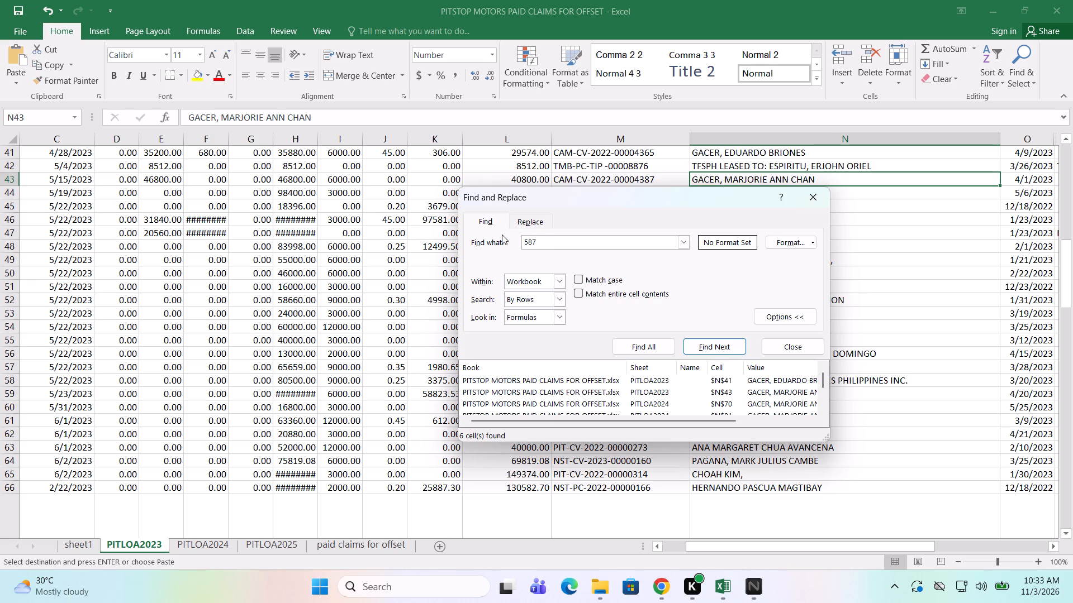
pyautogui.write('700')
pyautogui.click(651, 346)
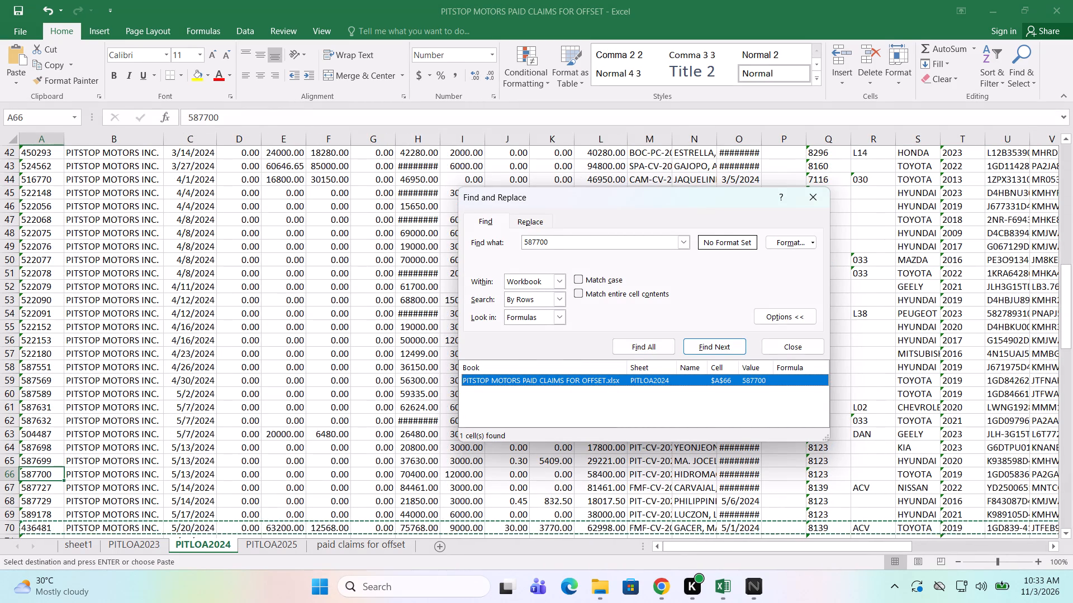
pyautogui.click(7, 475)
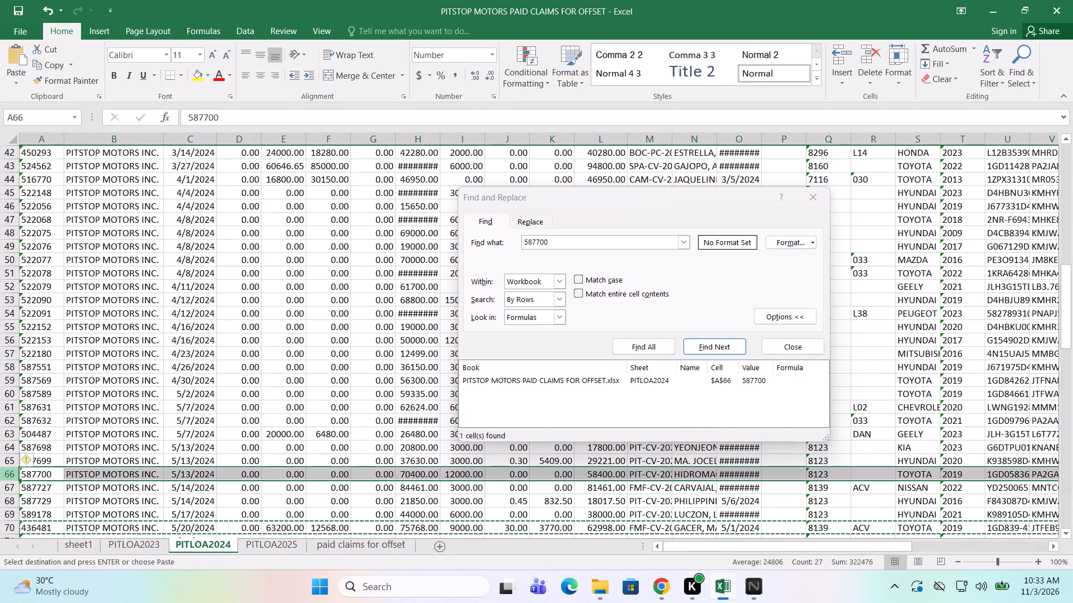
pyautogui.hotkey('ctrl', 'c')
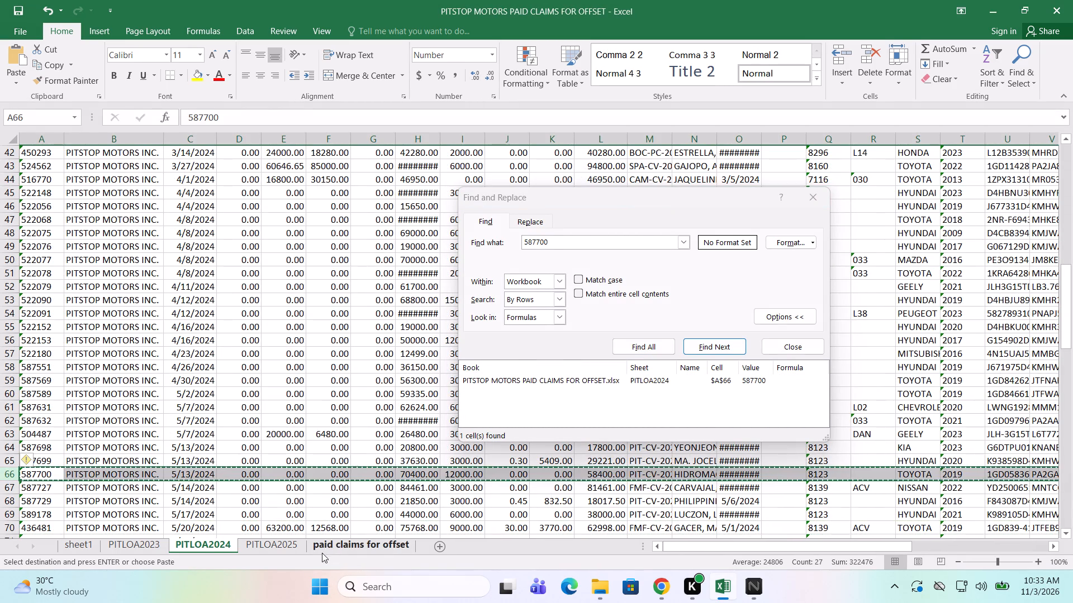
pyautogui.click(360, 543)
pyautogui.click(10, 342)
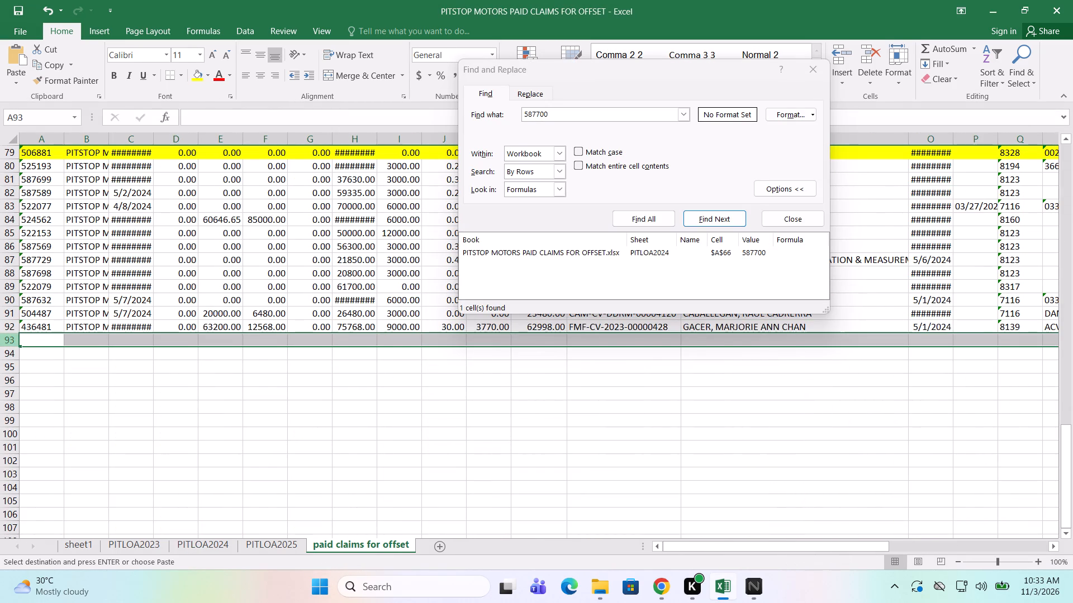
pyautogui.hotkey('ctrl', 'v')
pyautogui.click(141, 542)
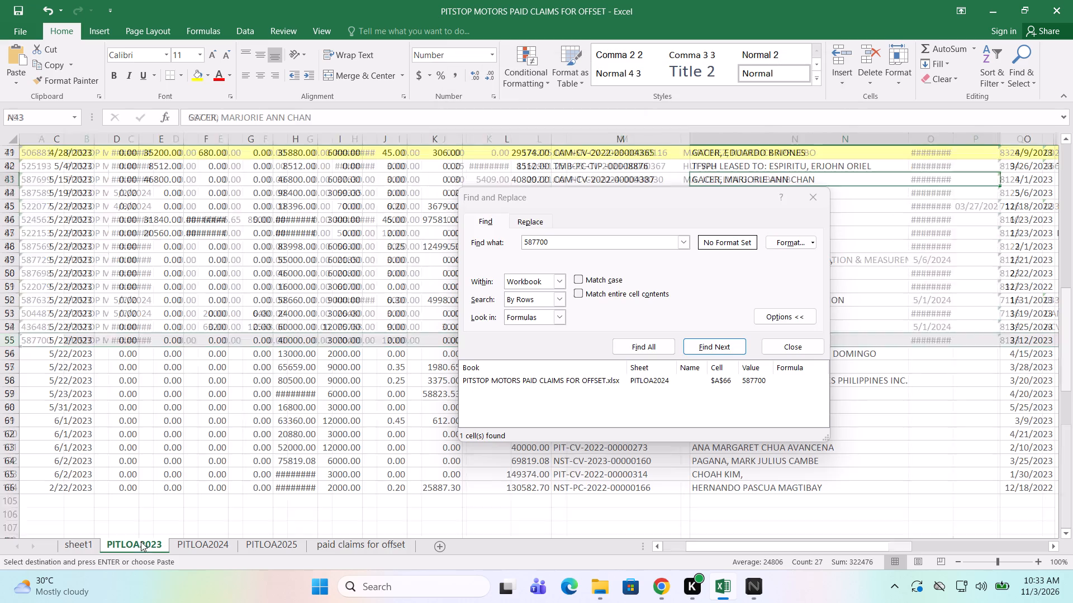
pyautogui.moveTo(583, 245); pyautogui.dragTo(402, 245)
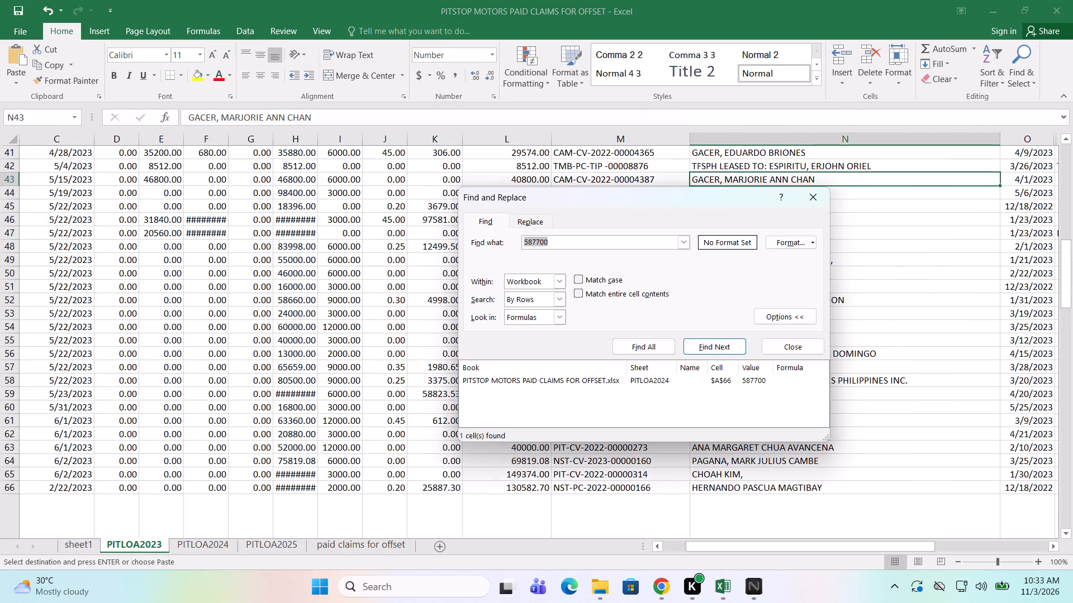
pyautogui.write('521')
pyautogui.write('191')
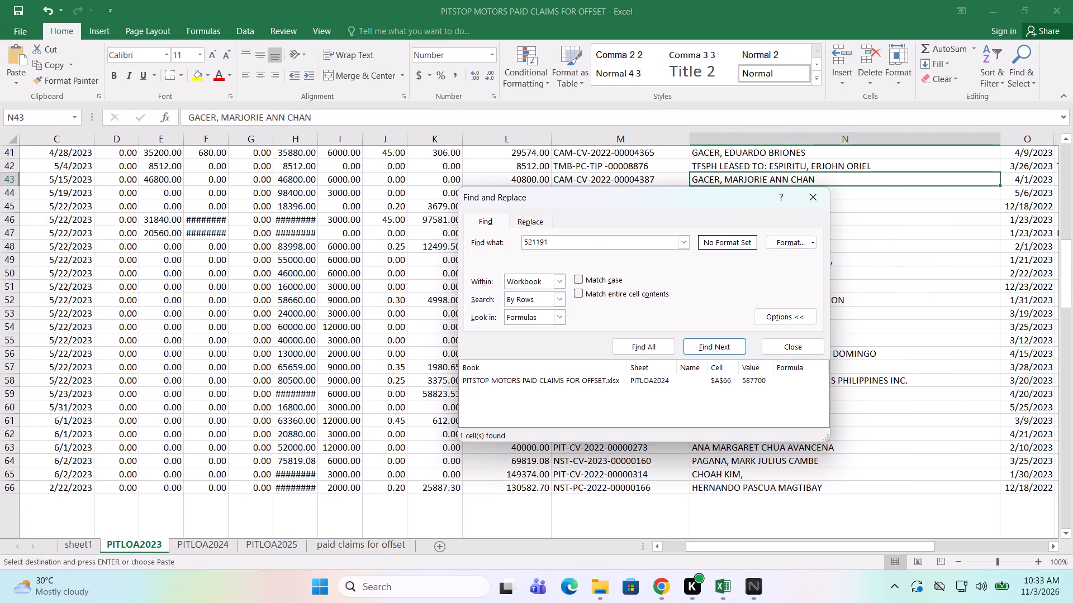
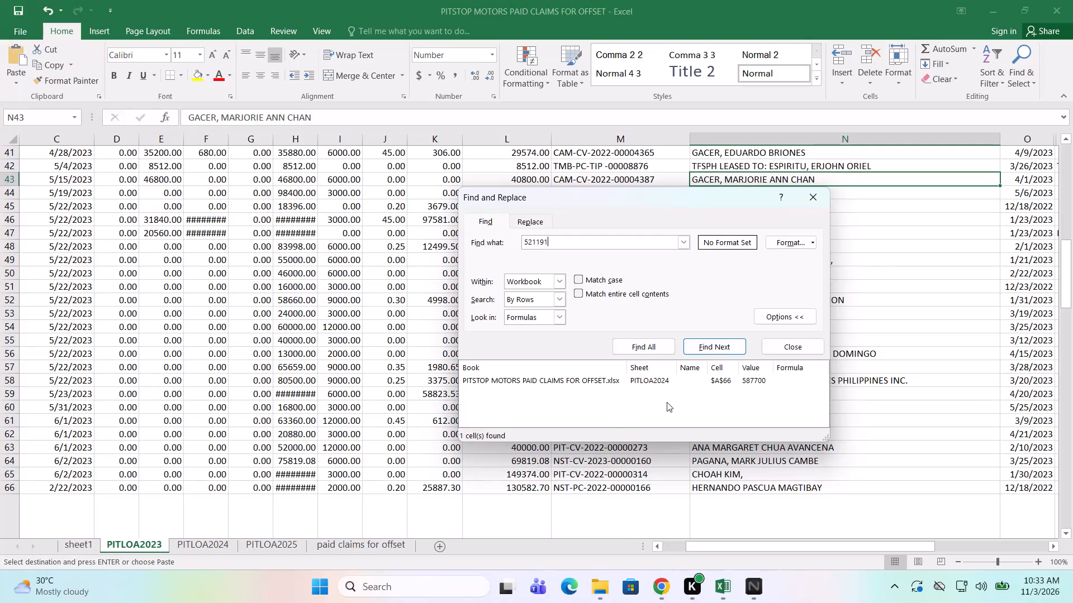
pyautogui.click(643, 350)
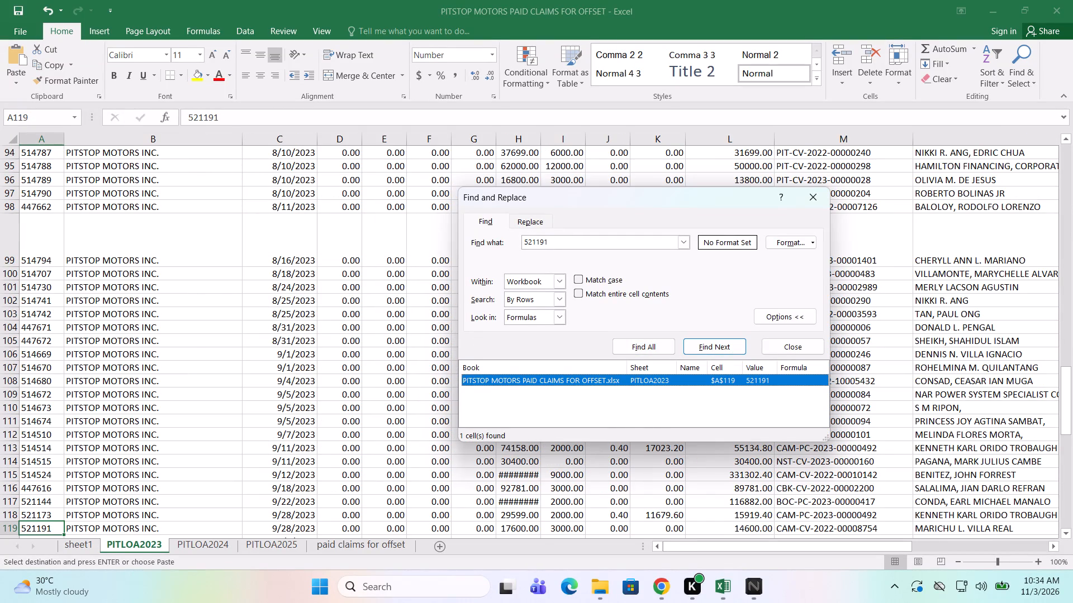
pyautogui.click(371, 539)
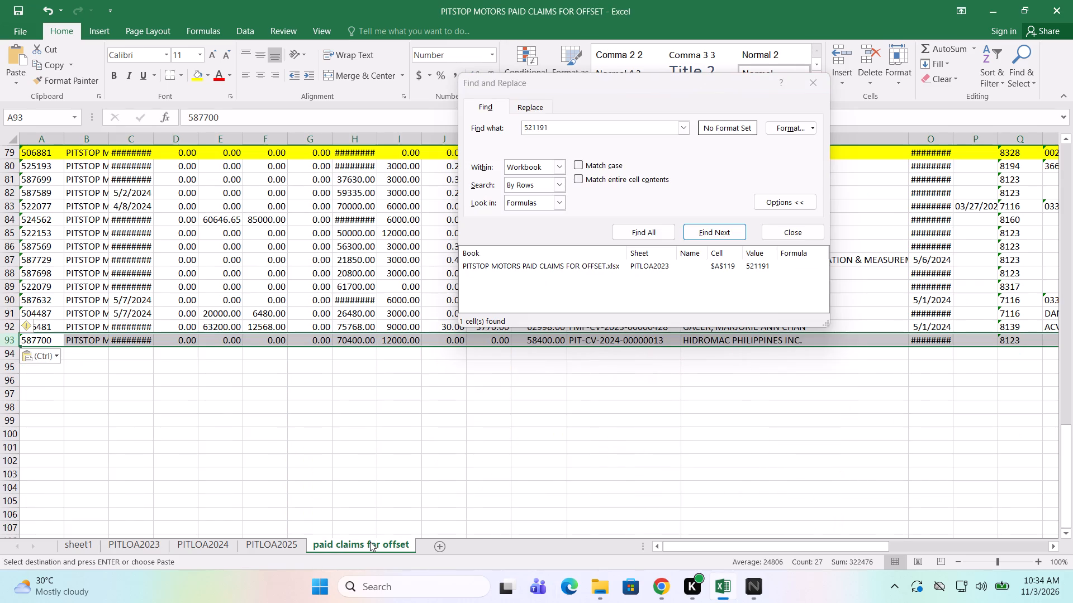
pyautogui.click(126, 544)
pyautogui.click(13, 527)
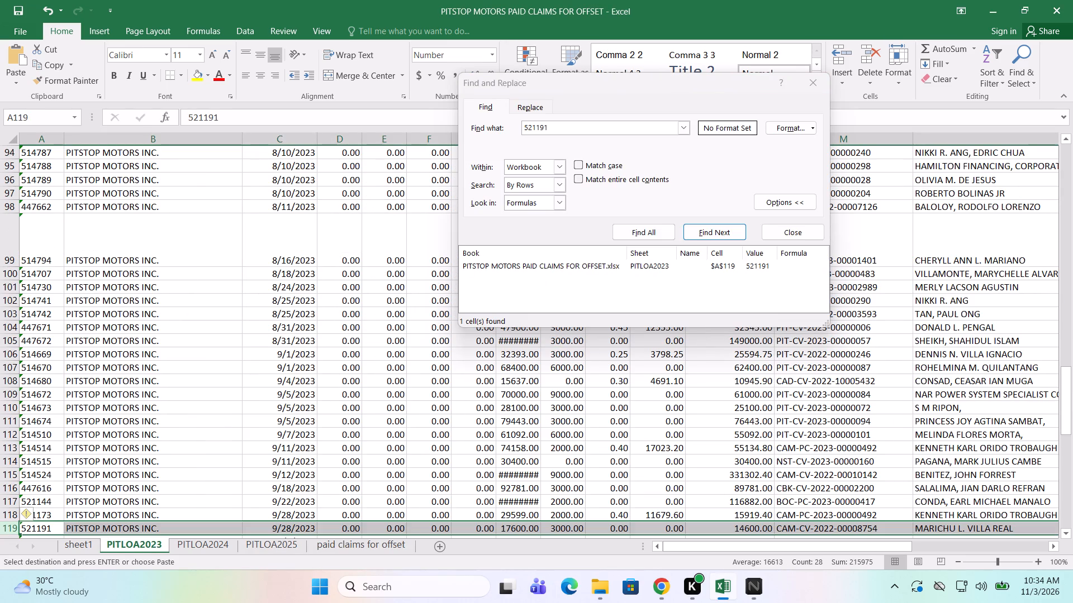
pyautogui.hotkey('ctrl', 'c')
pyautogui.click(378, 544)
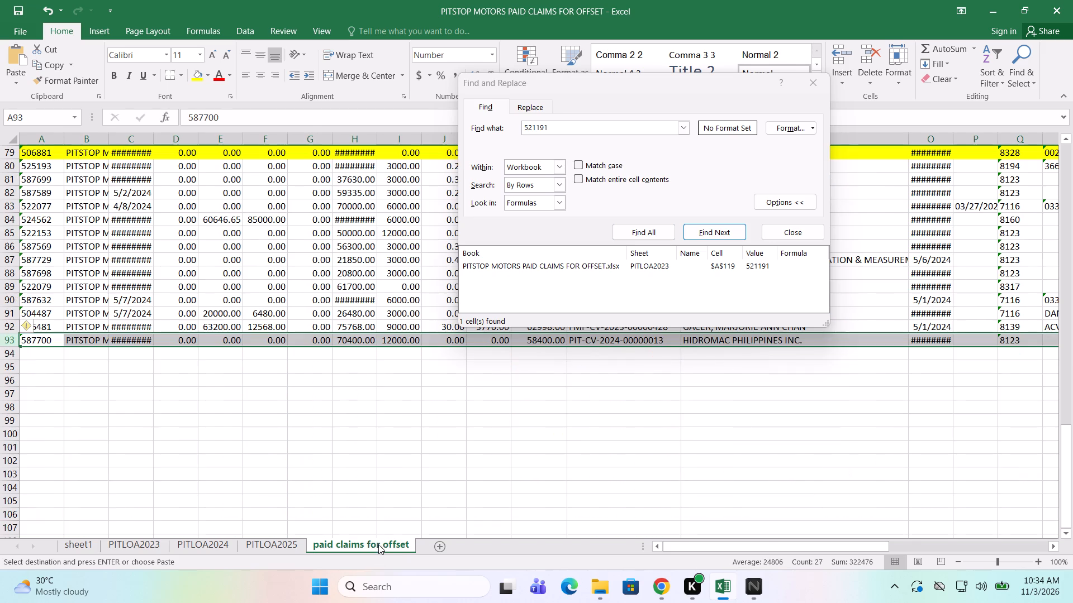
pyautogui.click(15, 356)
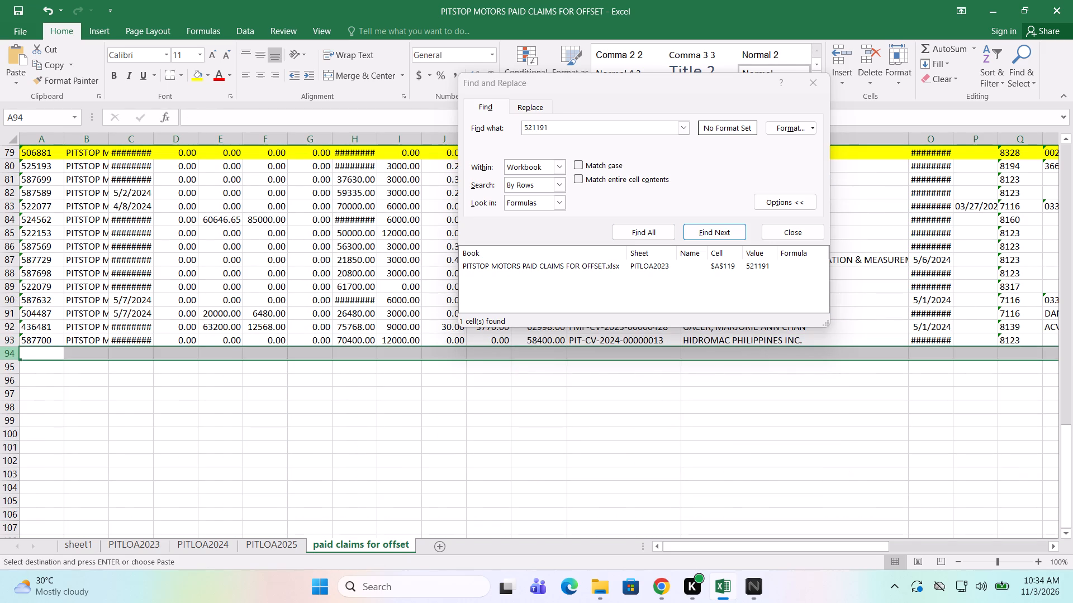
pyautogui.hotkey('ctrl', 'v')
pyautogui.click(137, 543)
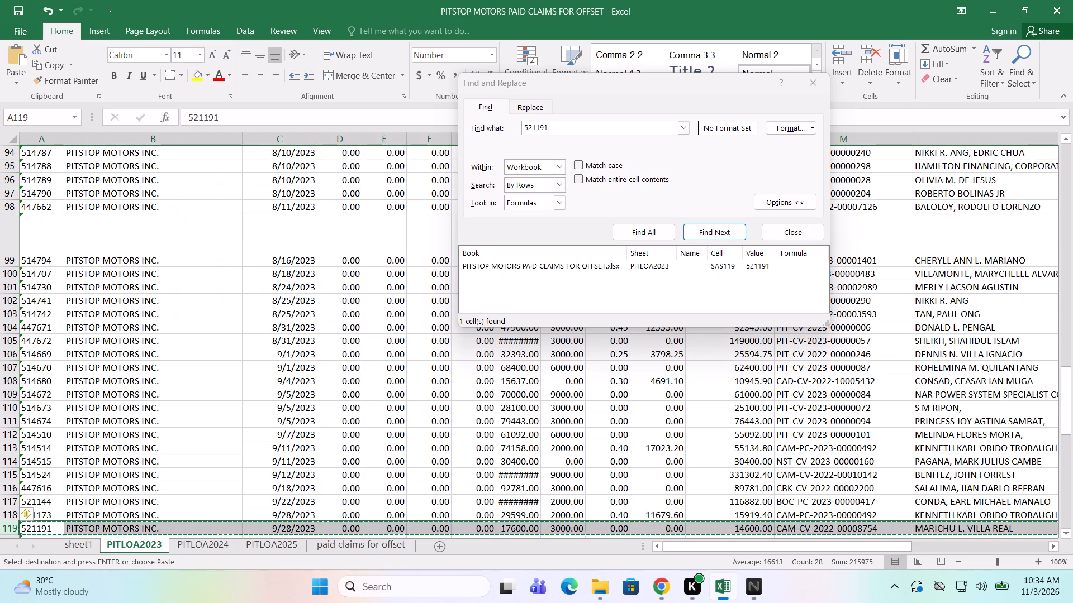
pyautogui.moveTo(577, 128); pyautogui.dragTo(474, 126)
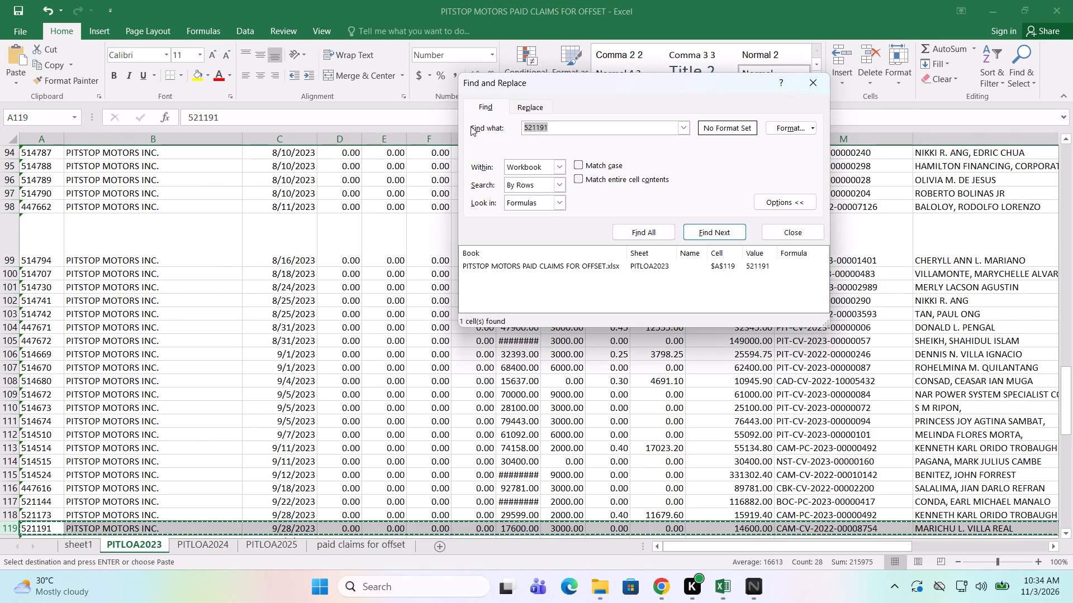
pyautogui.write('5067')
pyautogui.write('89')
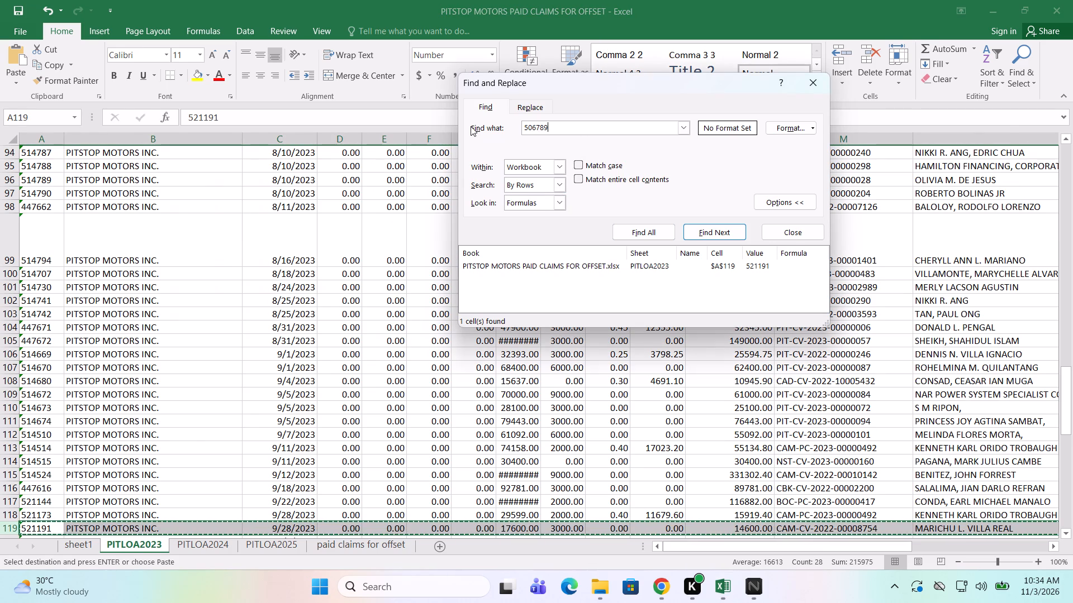
pyautogui.click(649, 232)
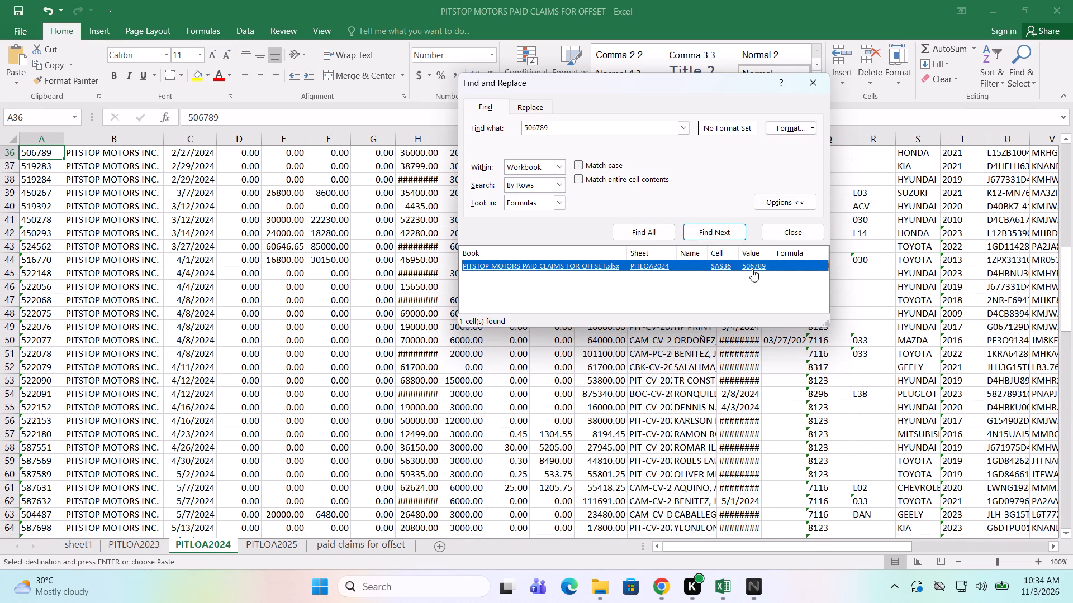
pyautogui.click(752, 269)
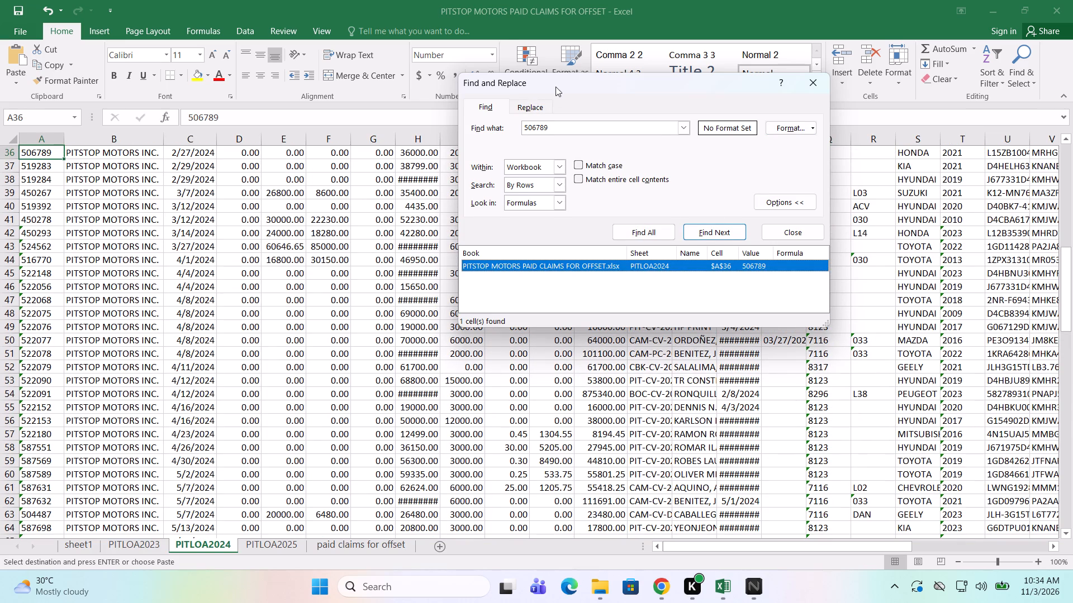
pyautogui.moveTo(556, 87); pyautogui.dragTo(610, 204)
pyautogui.click(13, 150)
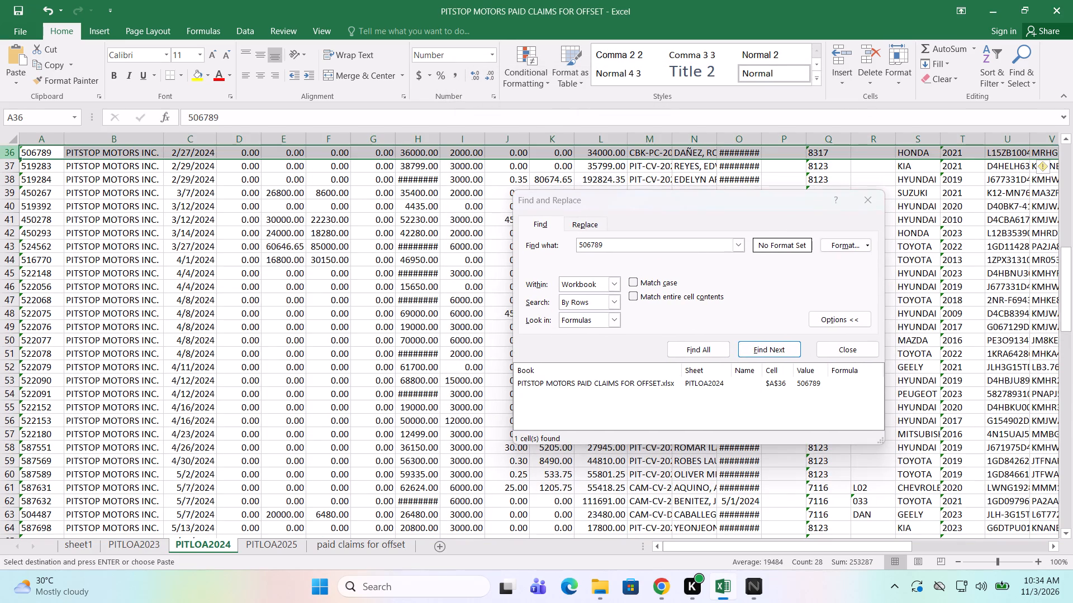
pyautogui.hotkey('ctrl', 'c')
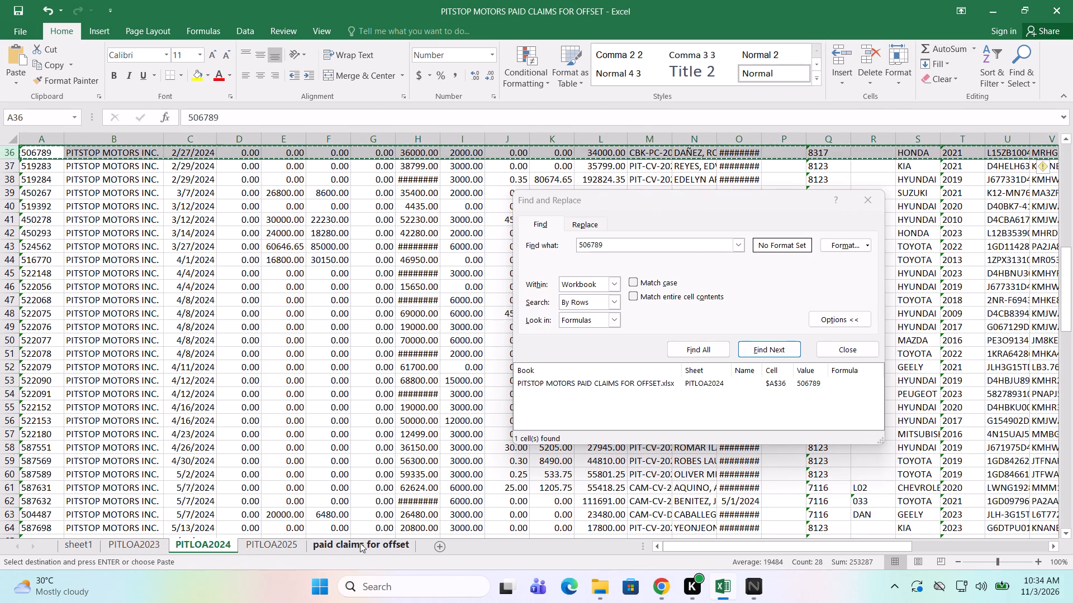
pyautogui.click(360, 543)
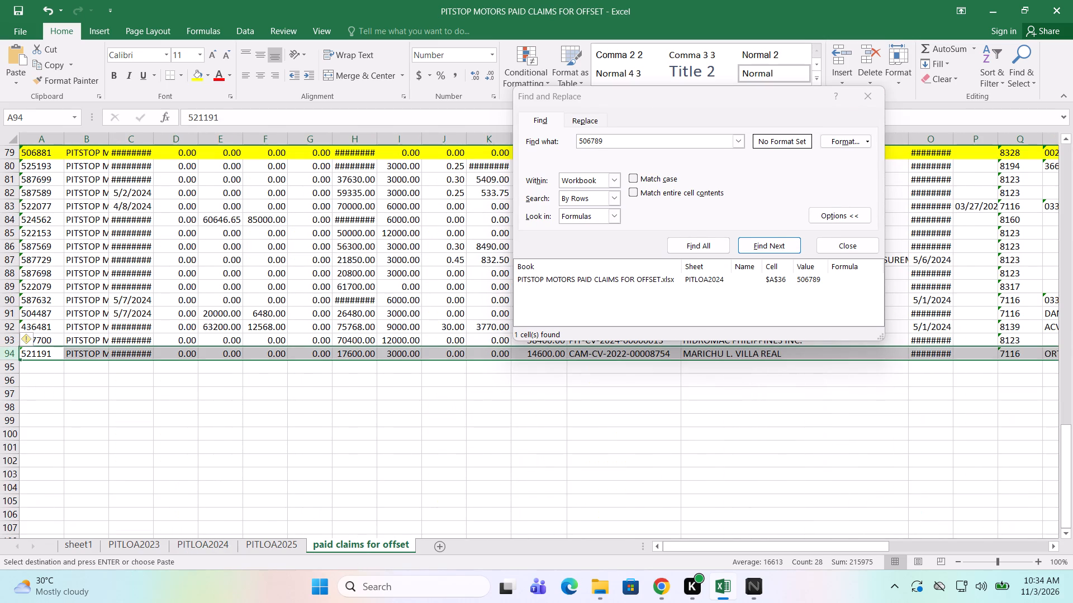
pyautogui.rightClick(12, 368)
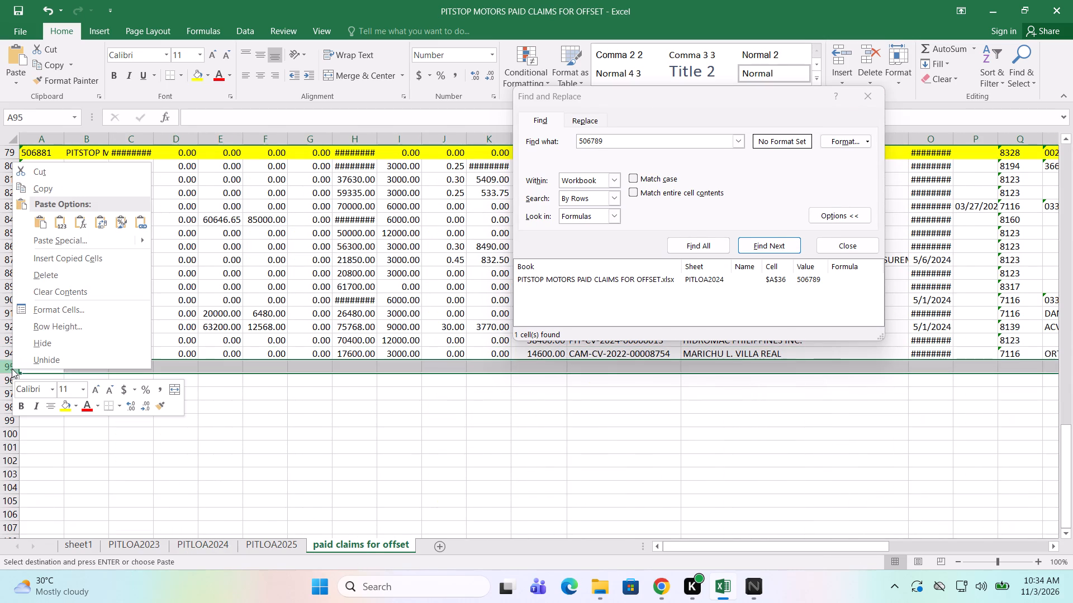
pyautogui.click(319, 438)
pyautogui.hotkey('ctrl', 'v')
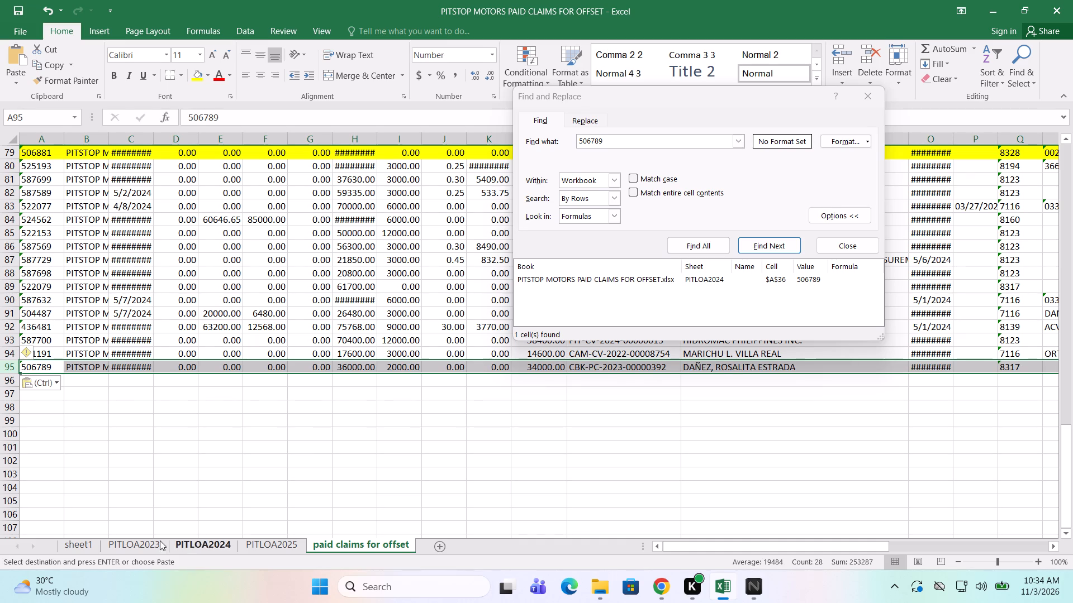
pyautogui.click(139, 544)
pyautogui.moveTo(636, 147); pyautogui.dragTo(554, 143)
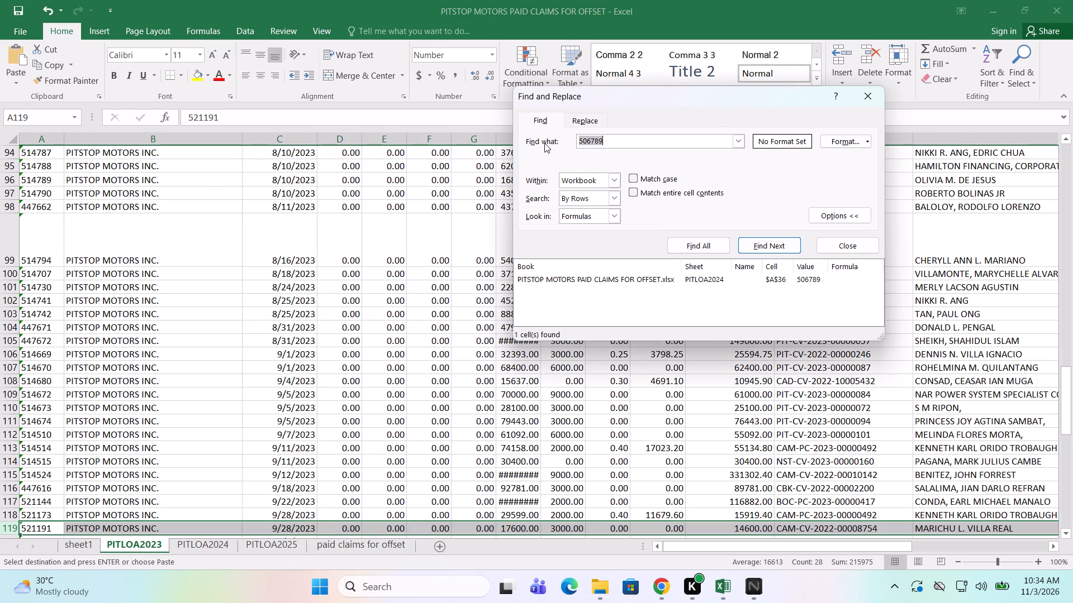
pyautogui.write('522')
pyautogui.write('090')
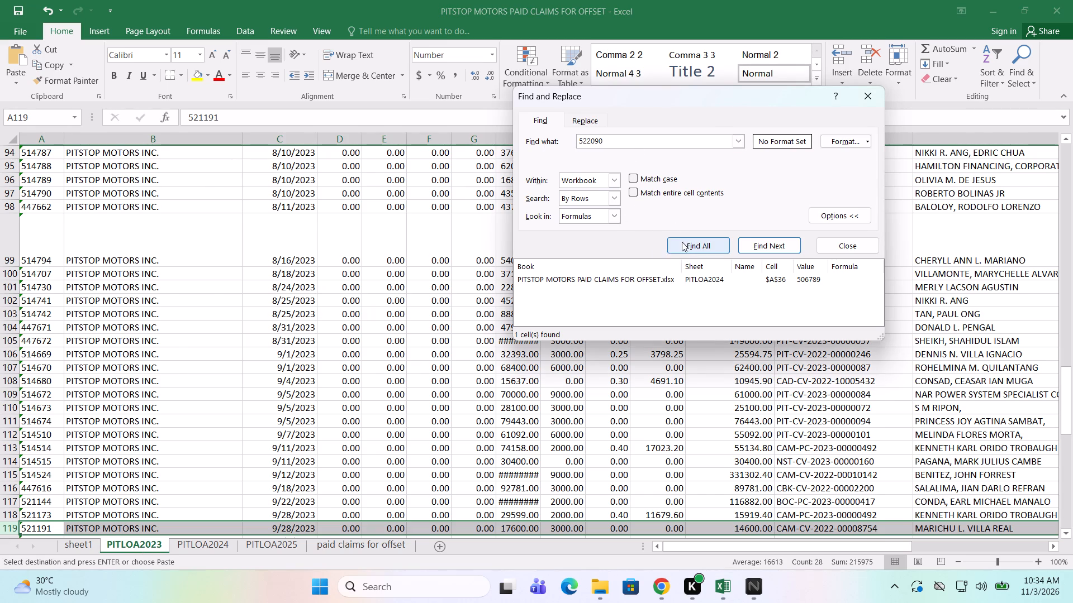
pyautogui.click(686, 251)
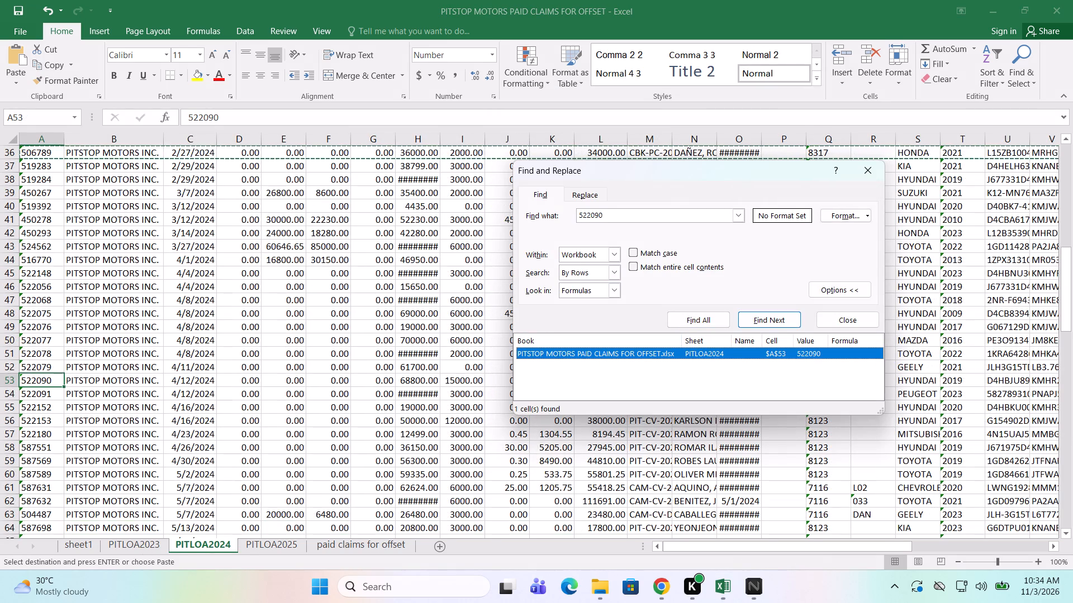
pyautogui.click(7, 382)
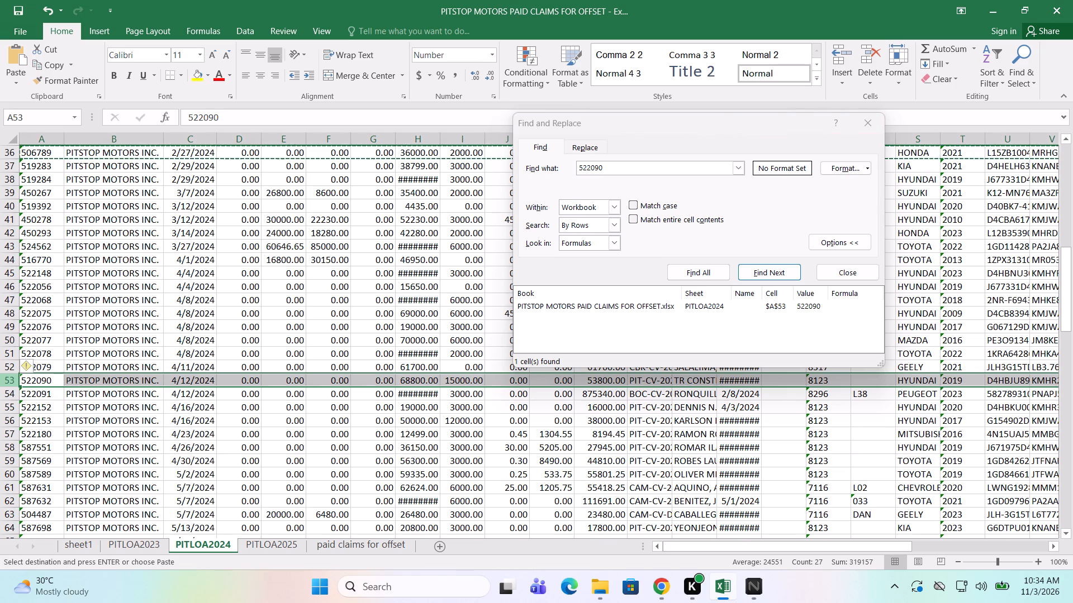
pyautogui.hotkey('ctrl', 'c')
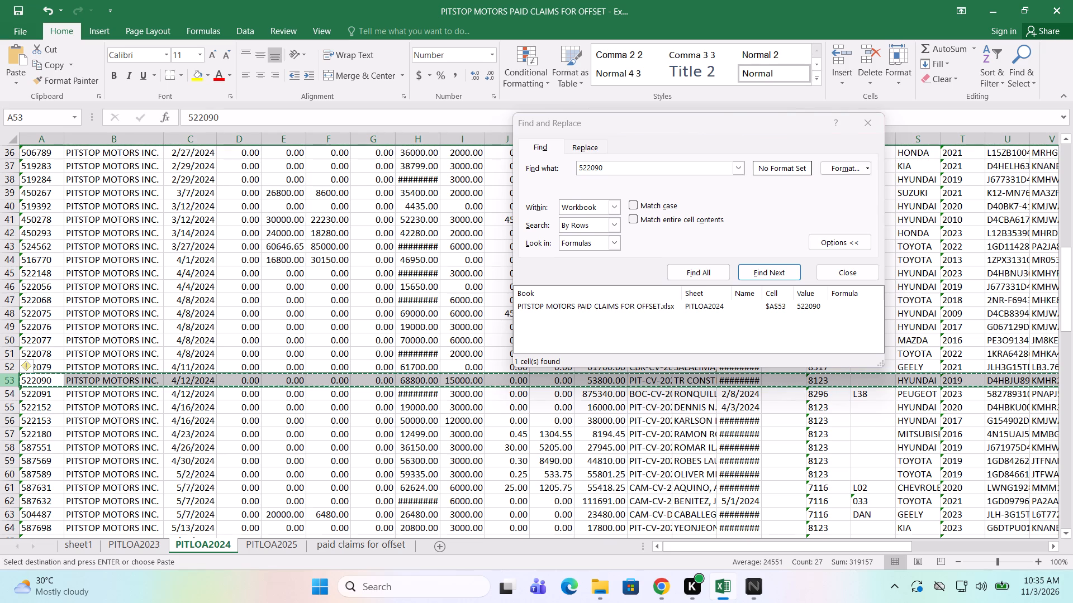
pyautogui.click(378, 542)
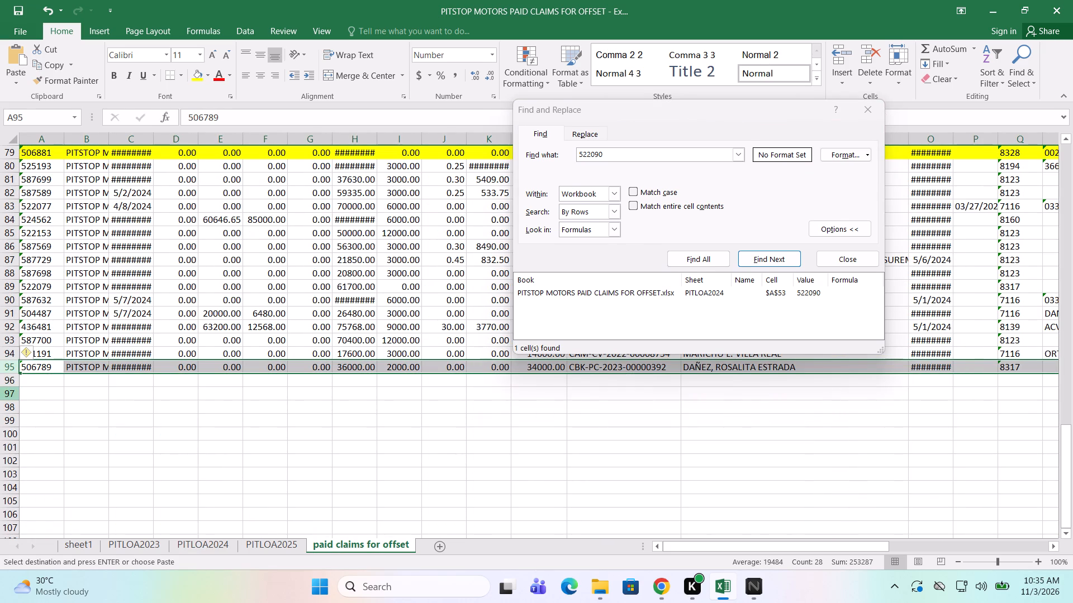
pyautogui.click(7, 384)
pyautogui.click(8, 382)
pyautogui.hotkey('ctrl', 'v')
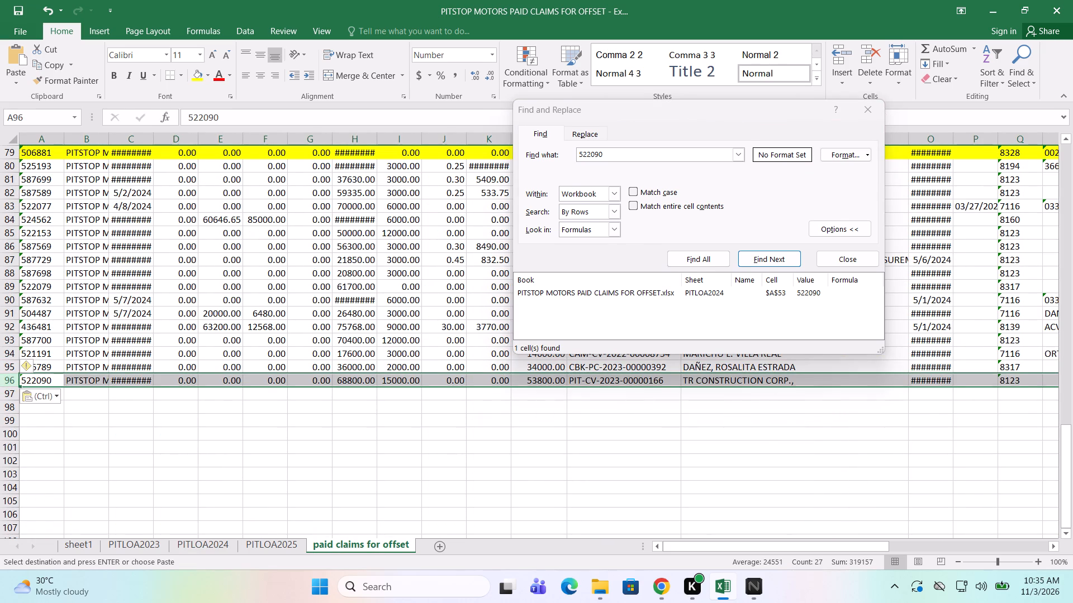
pyautogui.click(136, 542)
pyautogui.scroll(-1, 166, 484)
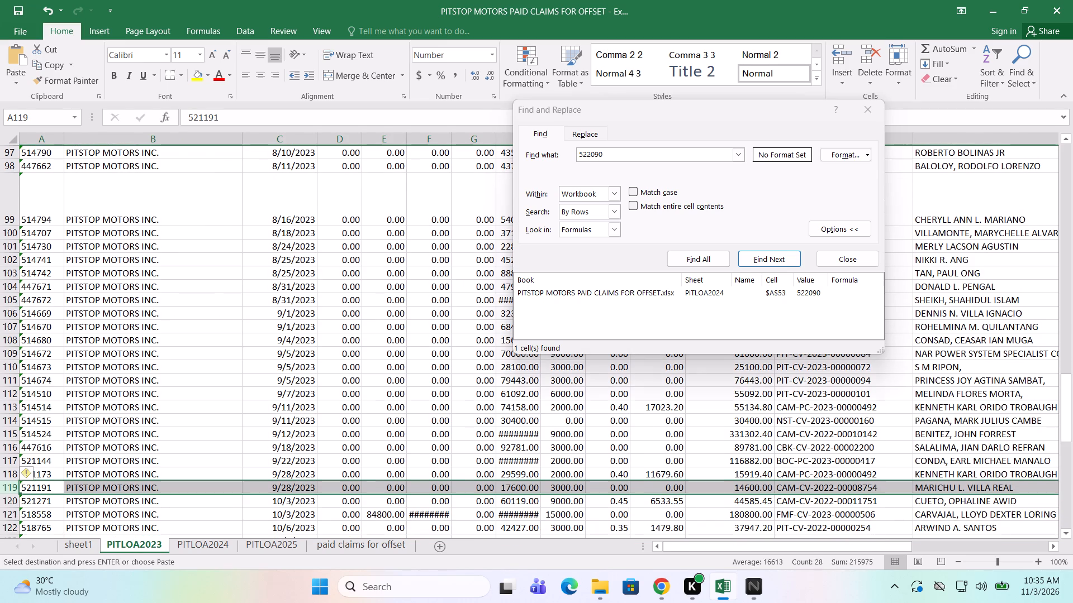
pyautogui.moveTo(622, 156); pyautogui.dragTo(551, 153)
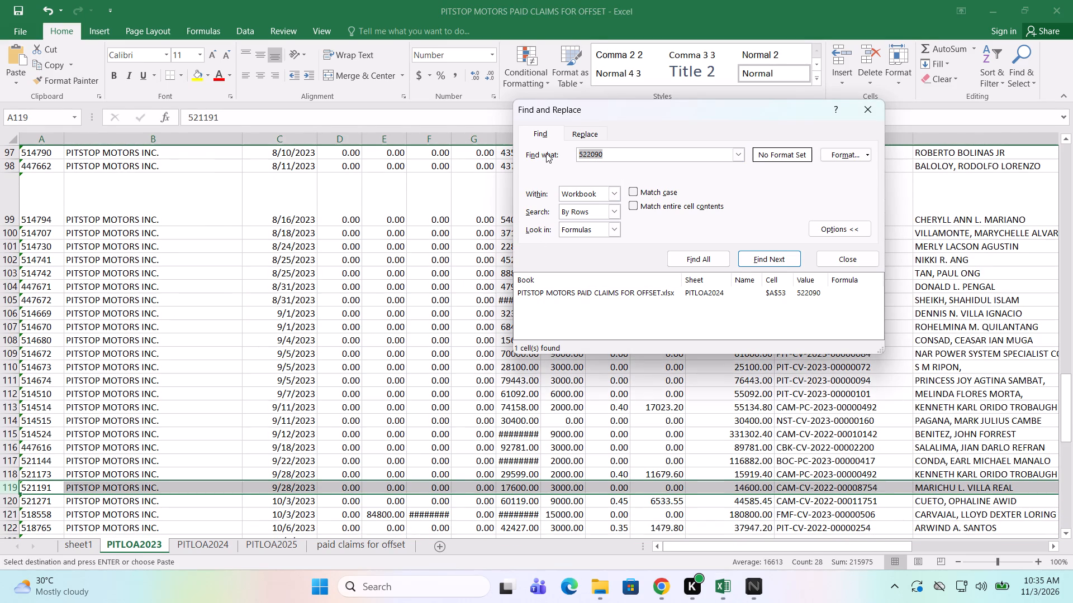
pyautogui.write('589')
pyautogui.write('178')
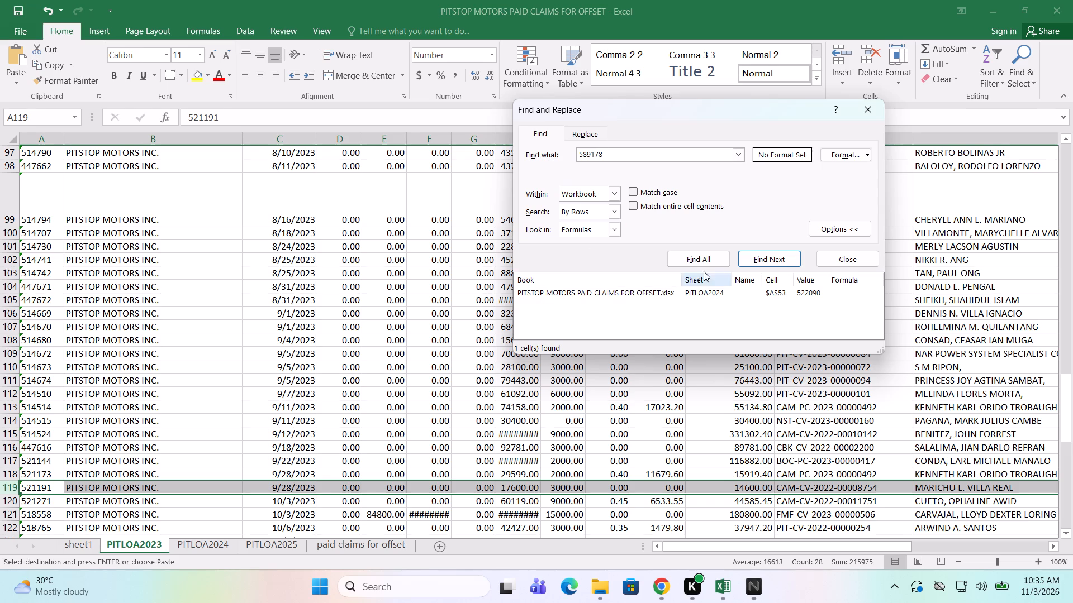
pyautogui.click(710, 264)
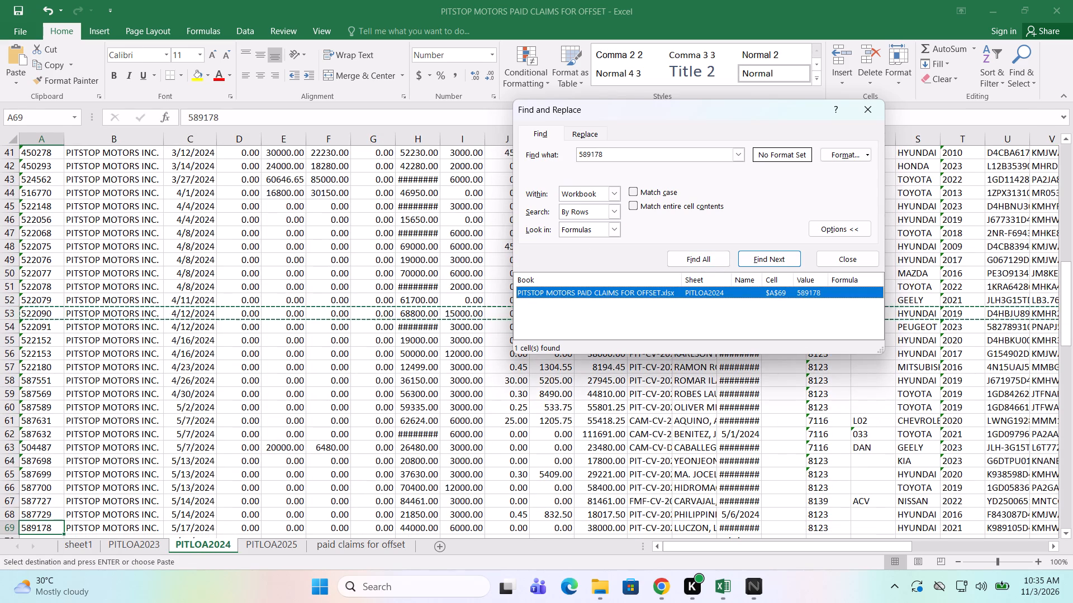
pyautogui.click(12, 526)
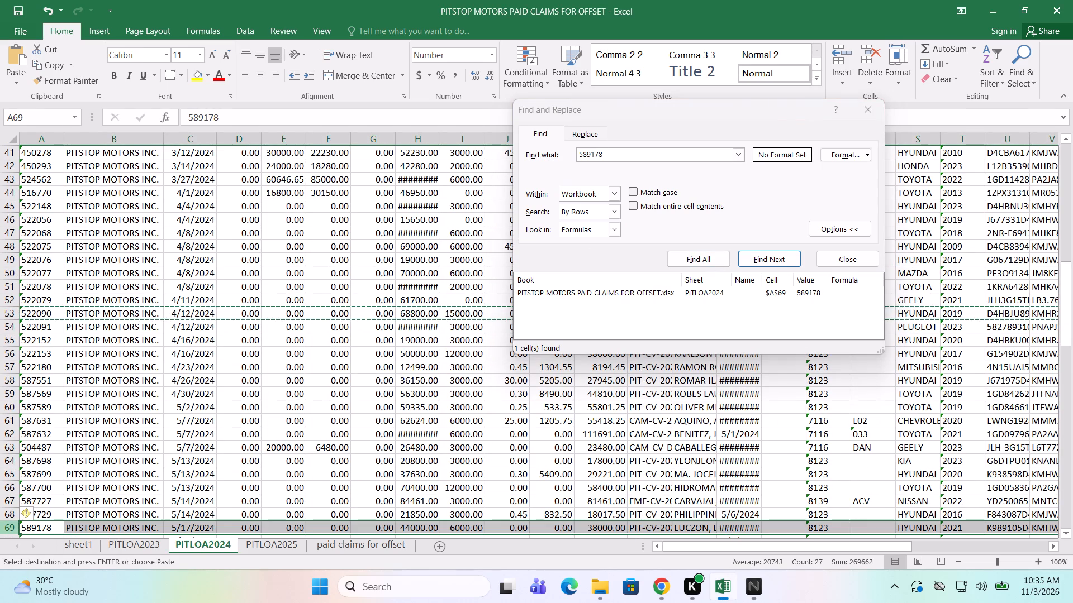
pyautogui.hotkey('ctrl', 'c')
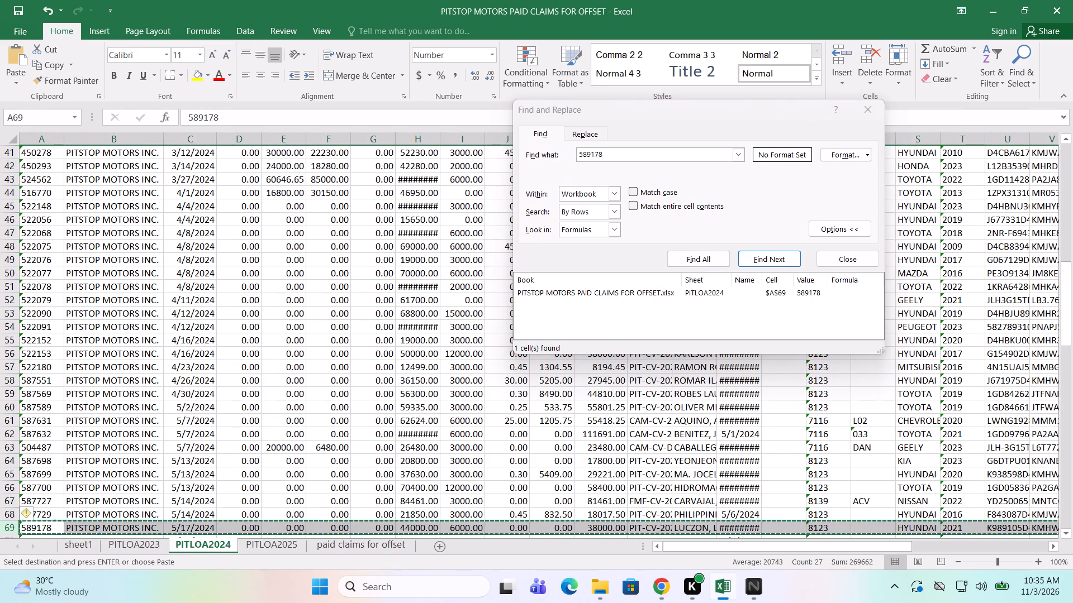
pyautogui.click(346, 545)
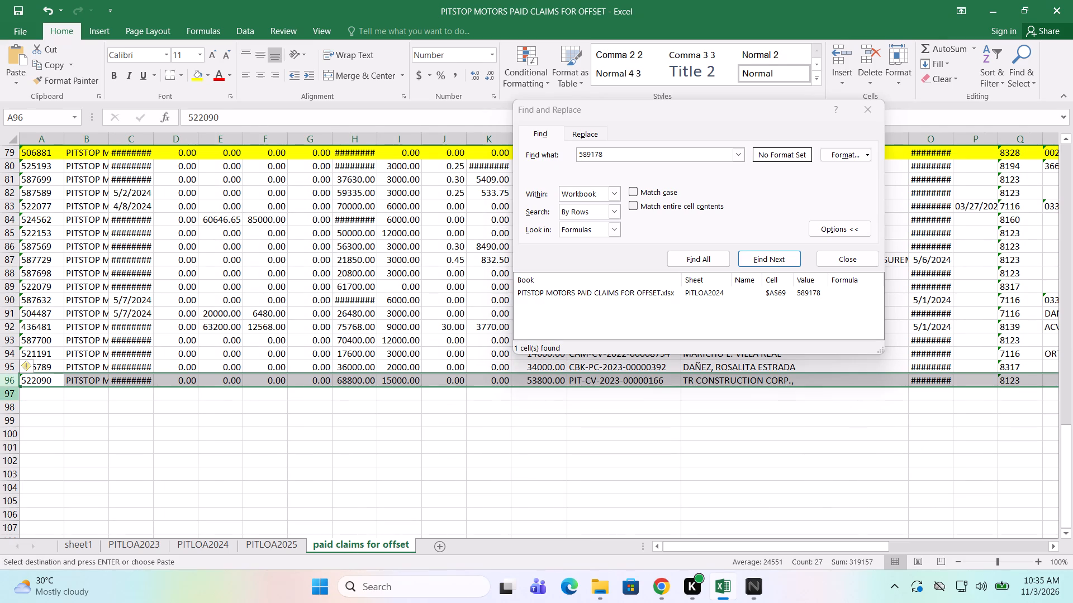
pyautogui.click(15, 393)
pyautogui.hotkey('ctrl', 'v')
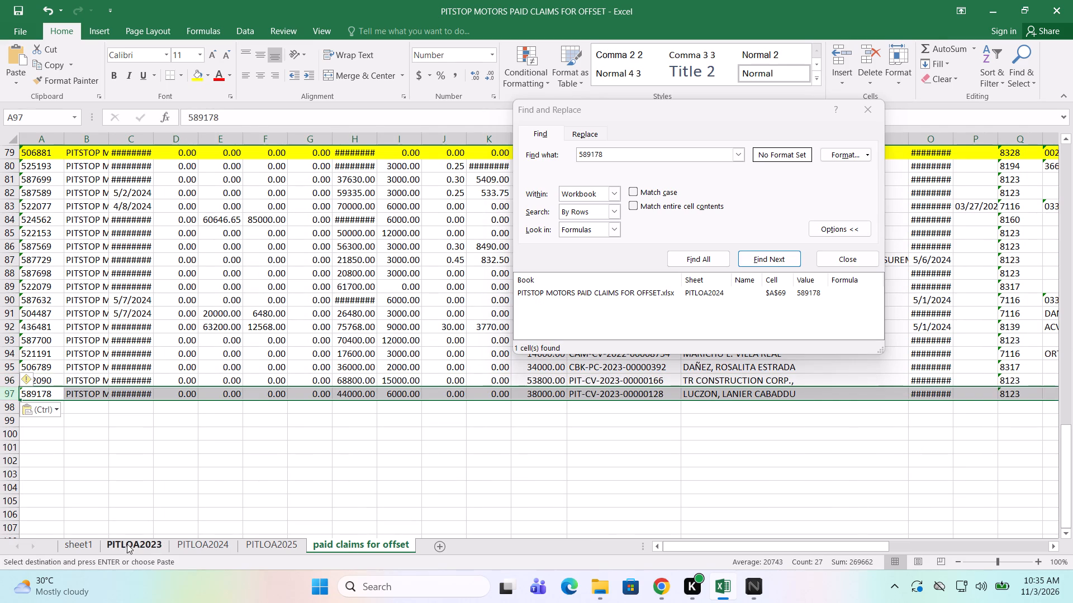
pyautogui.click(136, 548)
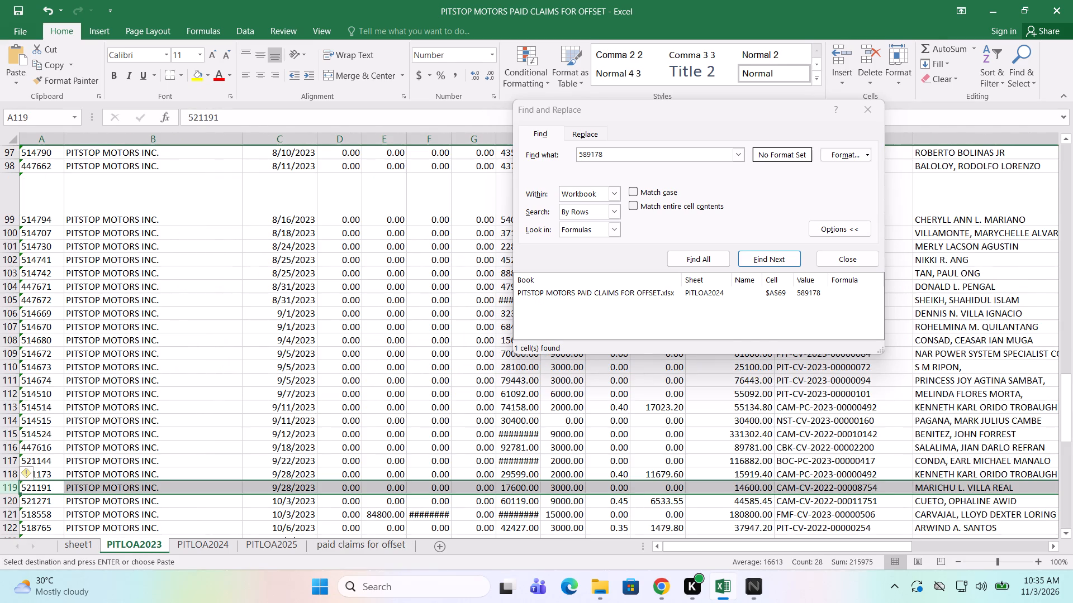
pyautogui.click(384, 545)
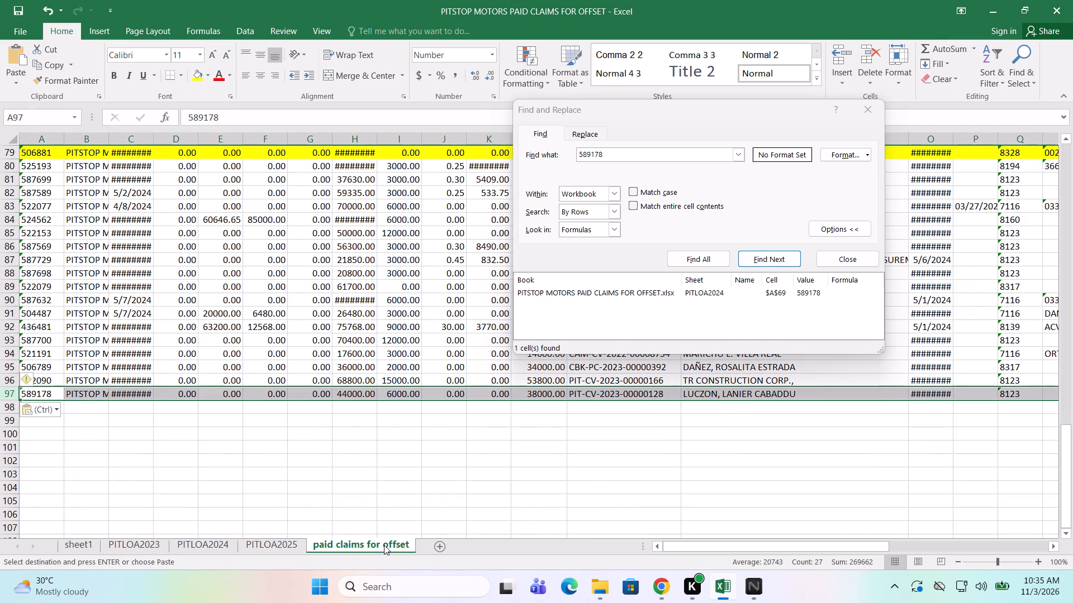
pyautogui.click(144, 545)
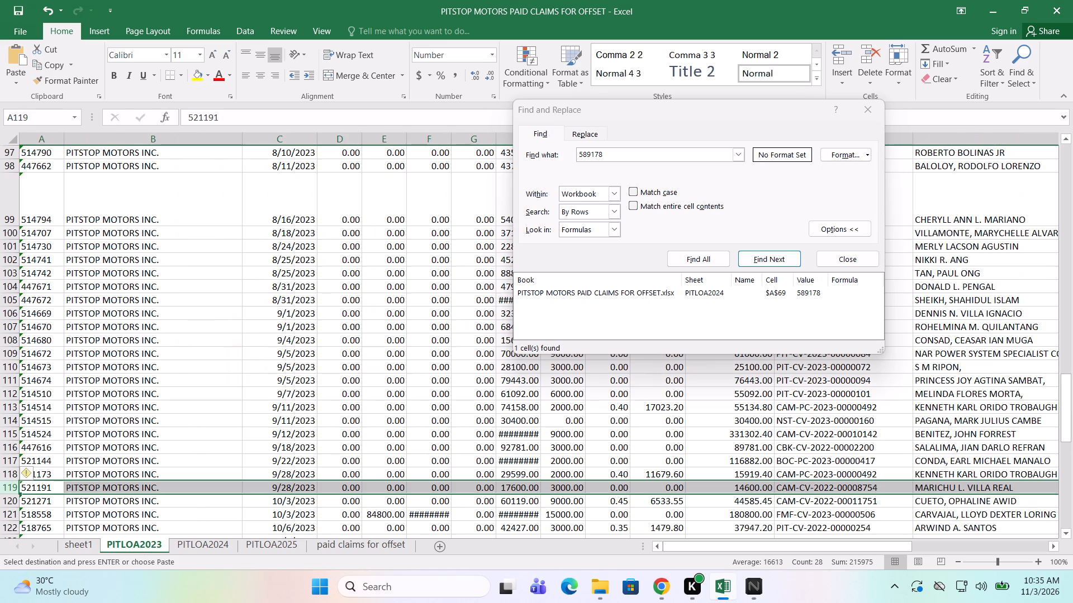
pyautogui.moveTo(620, 155); pyautogui.dragTo(539, 153)
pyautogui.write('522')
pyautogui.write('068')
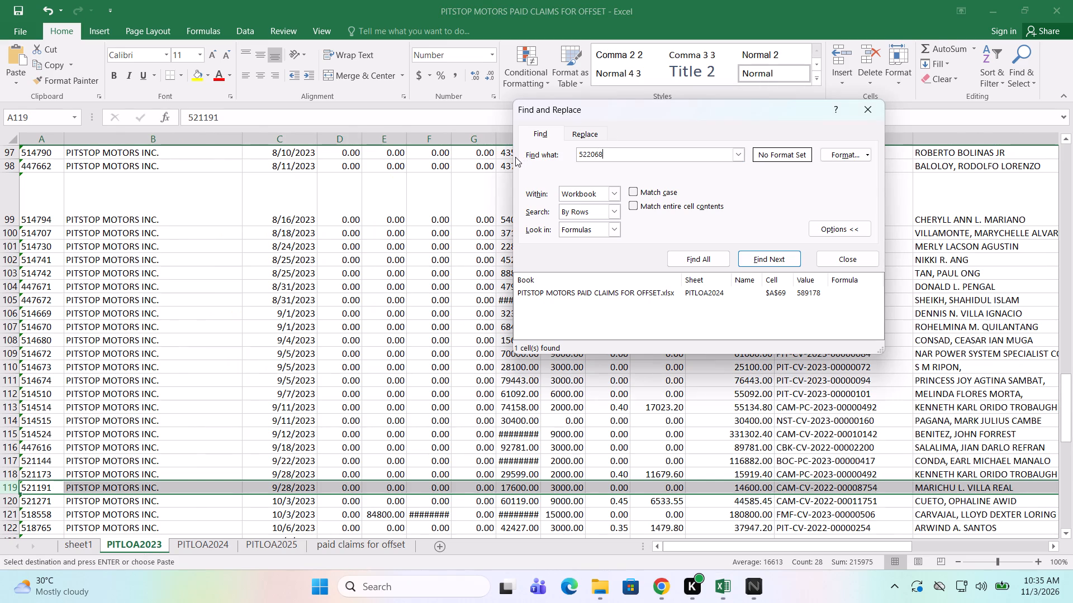
pyautogui.click(704, 262)
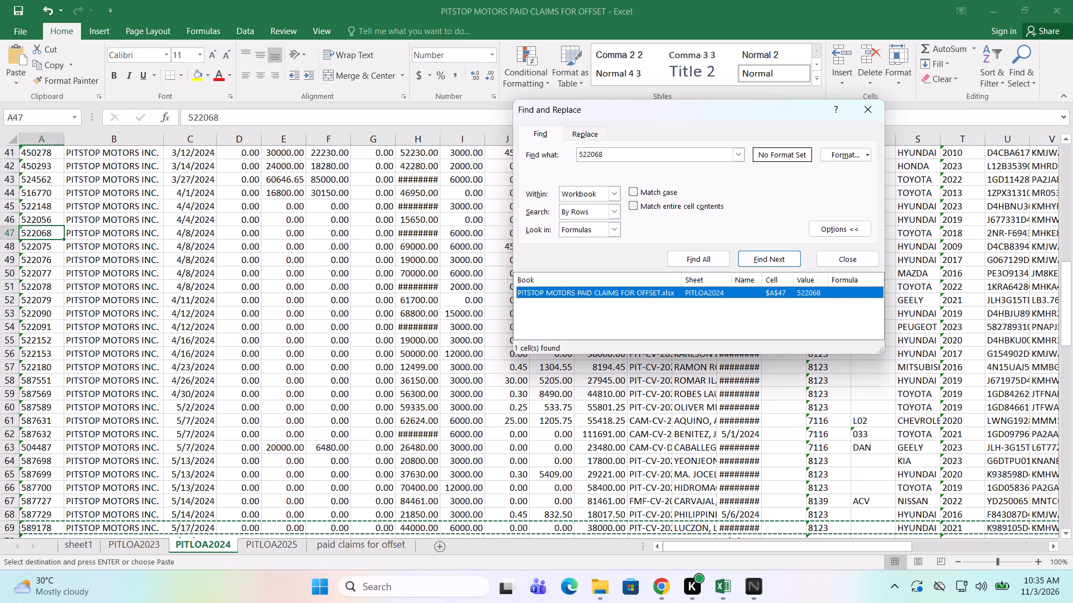
pyautogui.click(10, 230)
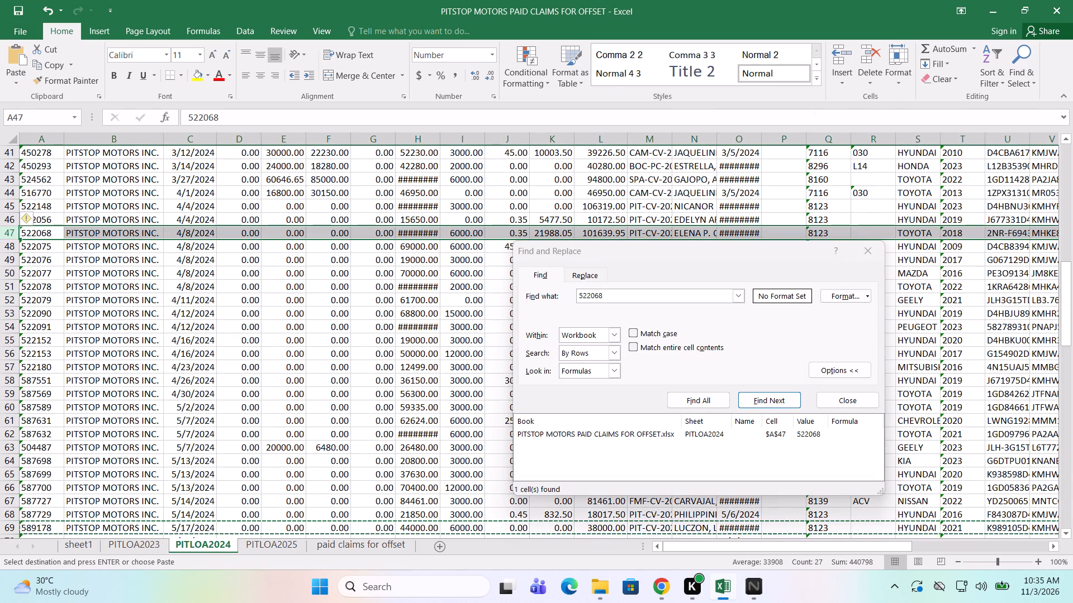
pyautogui.hotkey('ctrl', 'c')
pyautogui.click(356, 548)
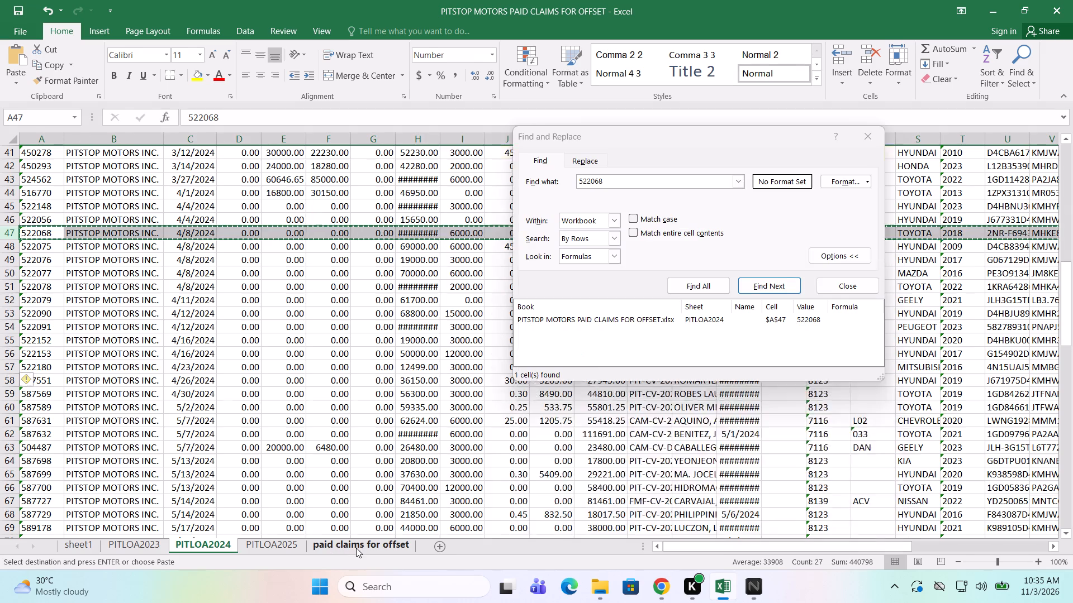
pyautogui.click(8, 409)
pyautogui.hotkey('ctrl', 'v')
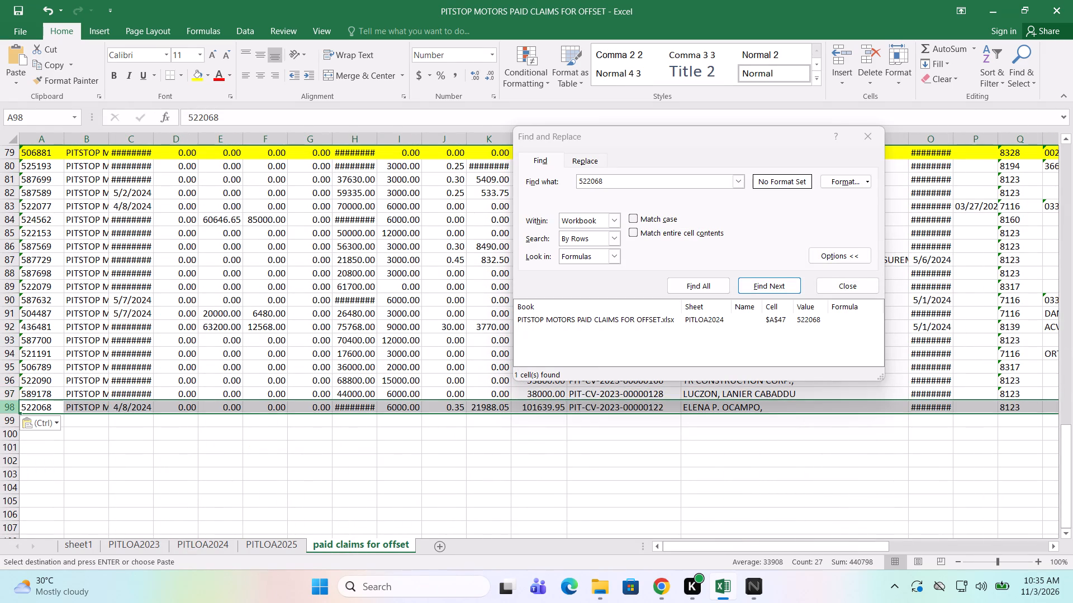
pyautogui.click(146, 547)
pyautogui.moveTo(614, 181); pyautogui.dragTo(615, 181)
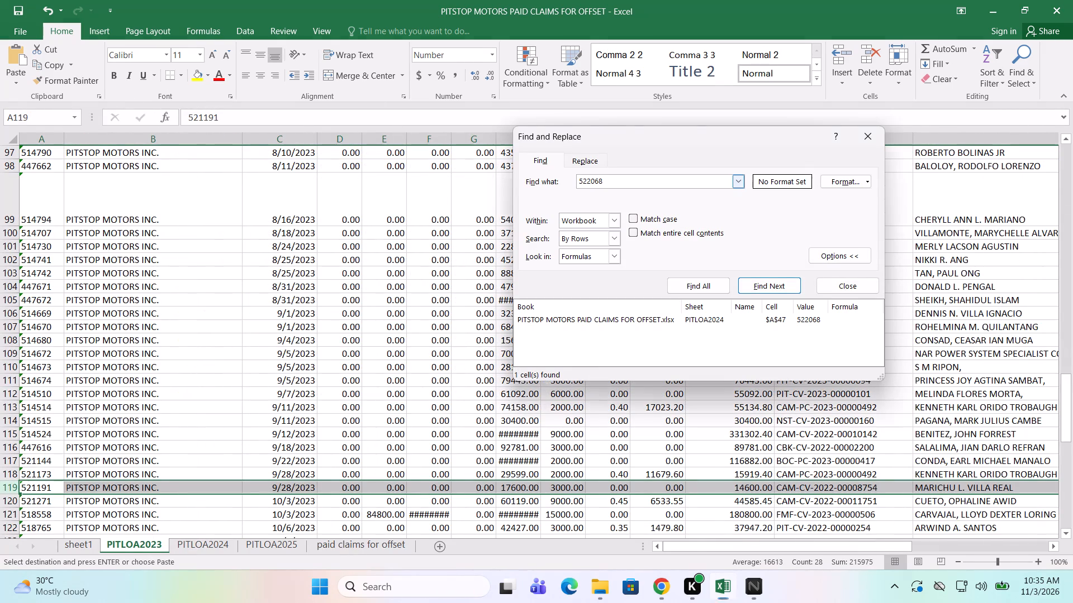
pyautogui.moveTo(615, 181); pyautogui.dragTo(516, 191)
pyautogui.moveTo(610, 183); pyautogui.dragTo(561, 180)
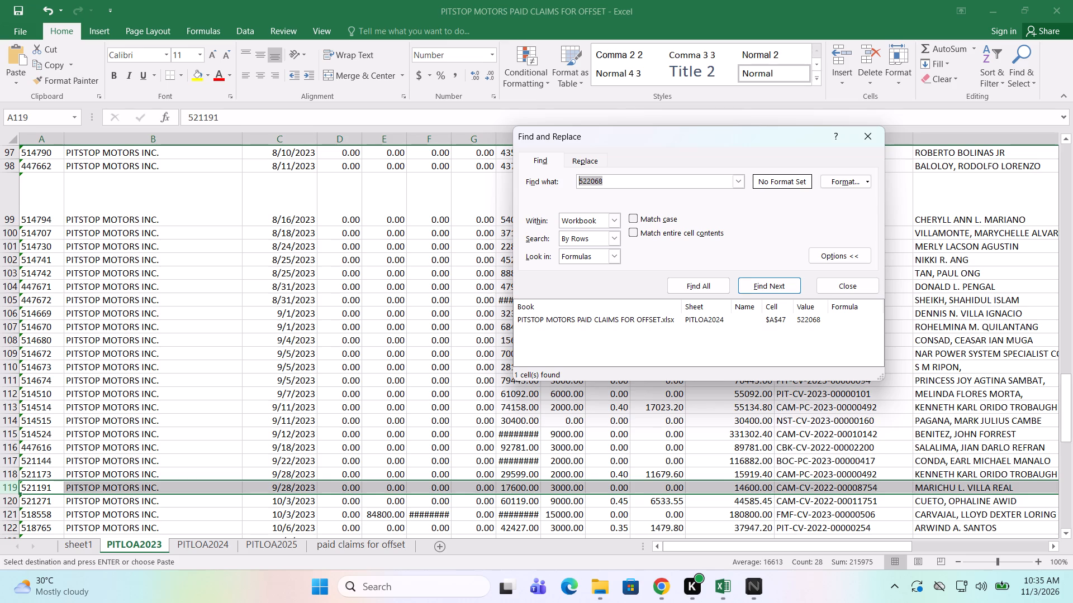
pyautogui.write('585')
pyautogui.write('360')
pyautogui.click(683, 281)
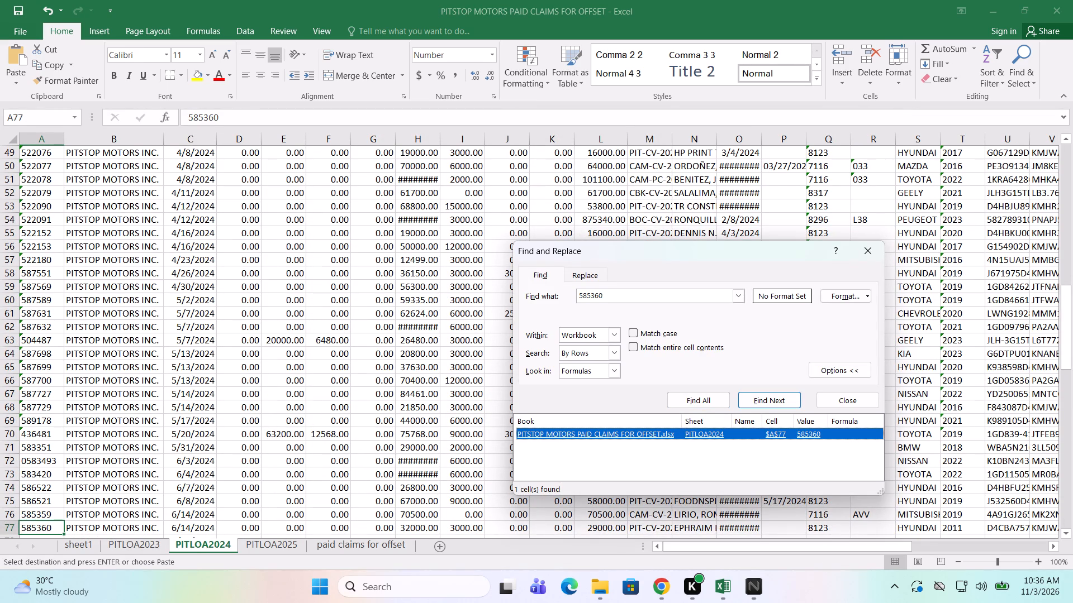
pyautogui.click(11, 525)
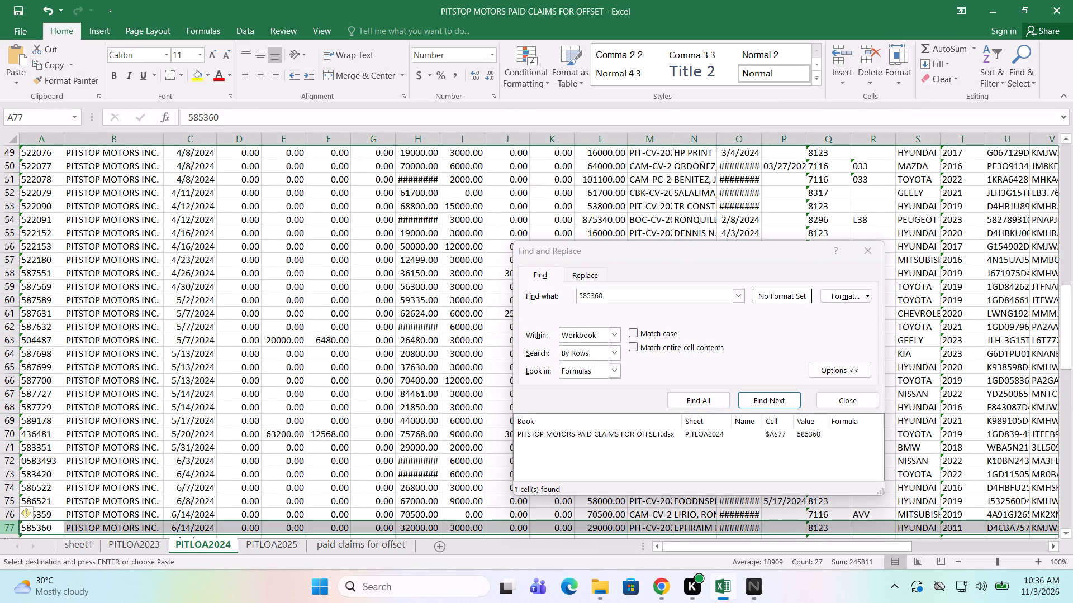
pyautogui.hotkey('ctrl', 'c')
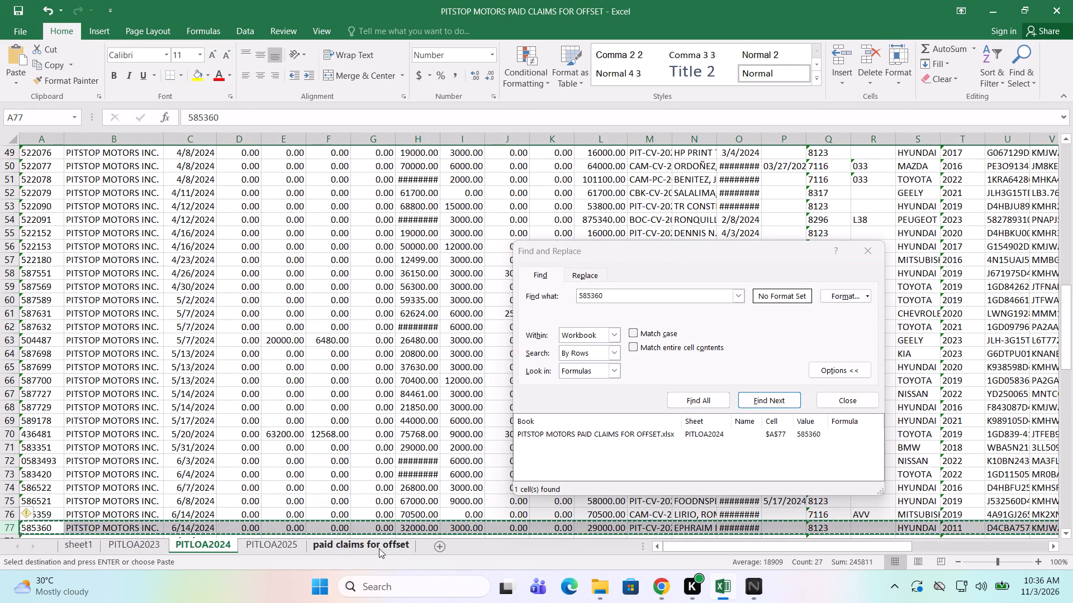
pyautogui.click(379, 548)
pyautogui.click(7, 424)
pyautogui.click(6, 423)
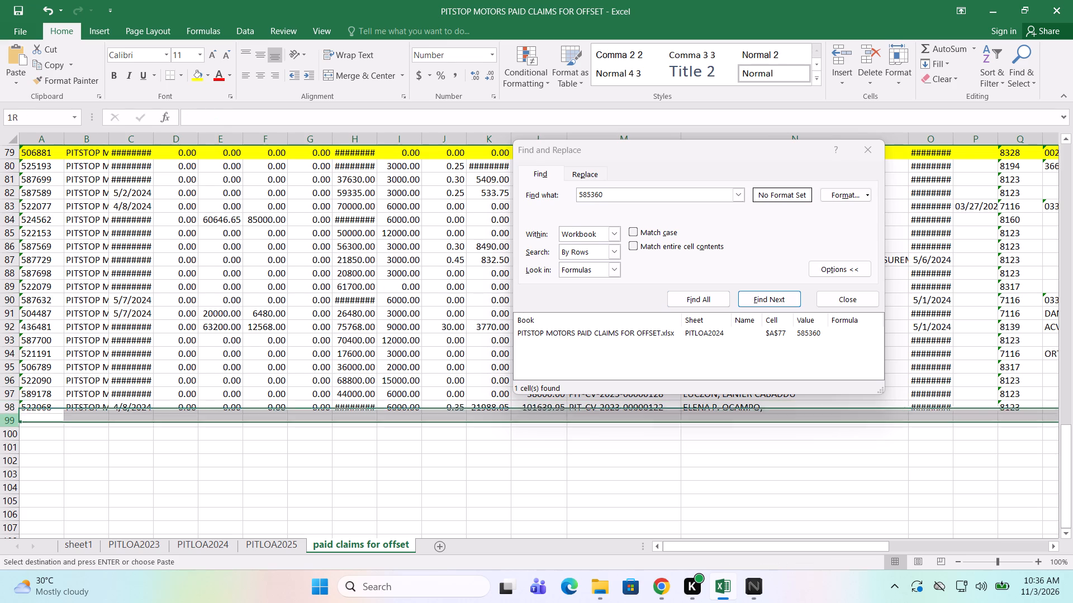
pyautogui.hotkey('ctrl', 'v')
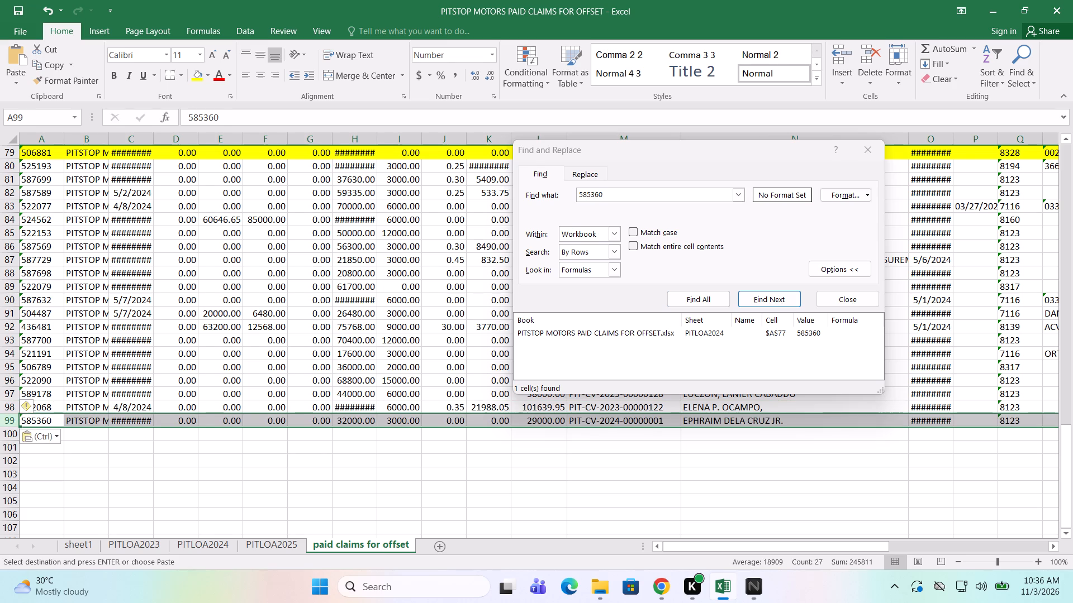
pyautogui.click(150, 549)
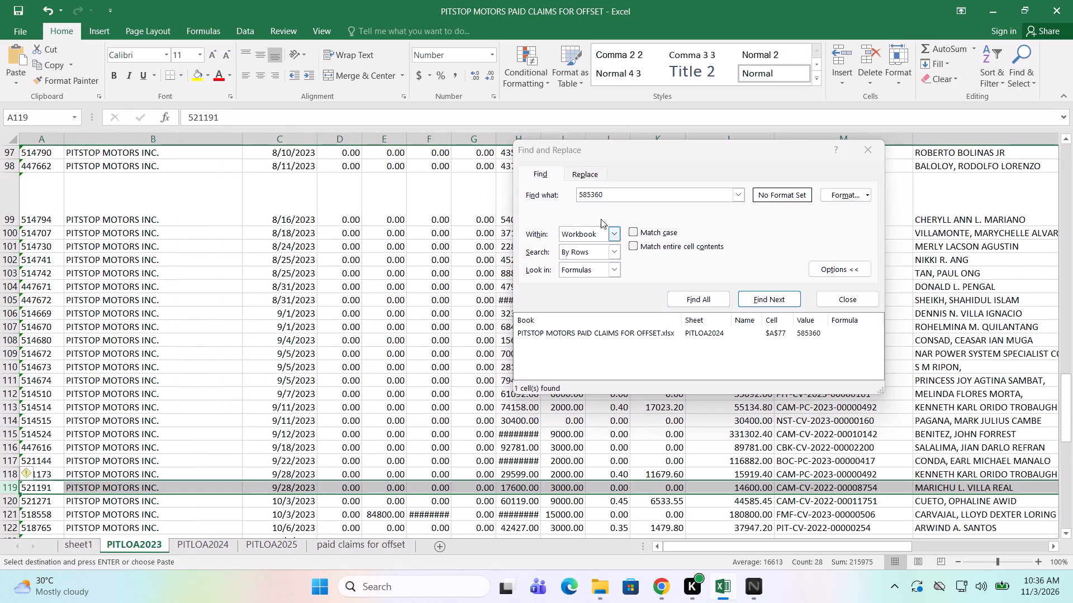
pyautogui.moveTo(626, 199); pyautogui.dragTo(544, 183)
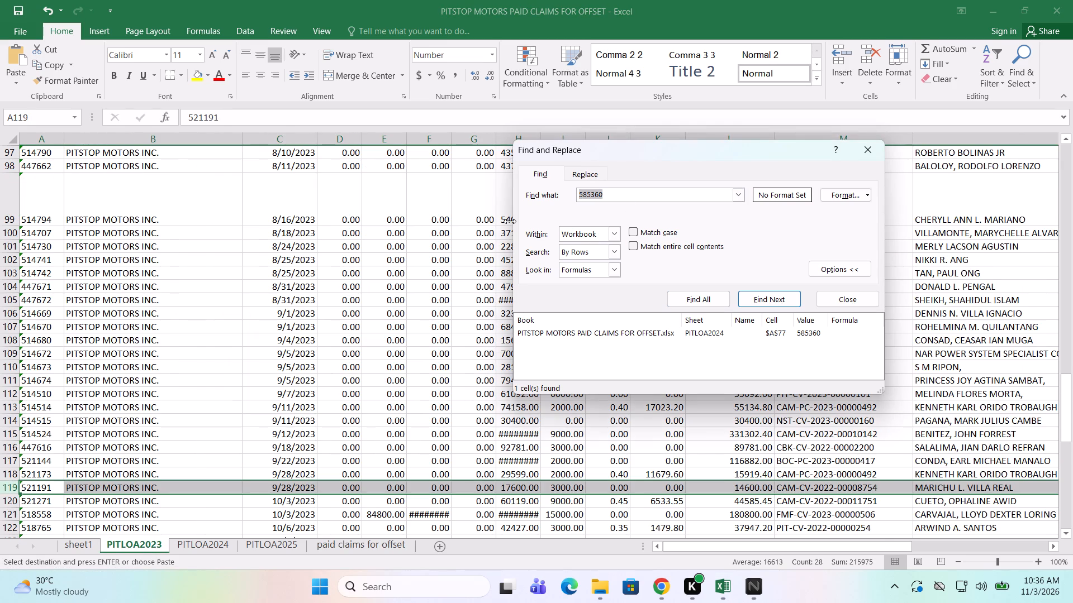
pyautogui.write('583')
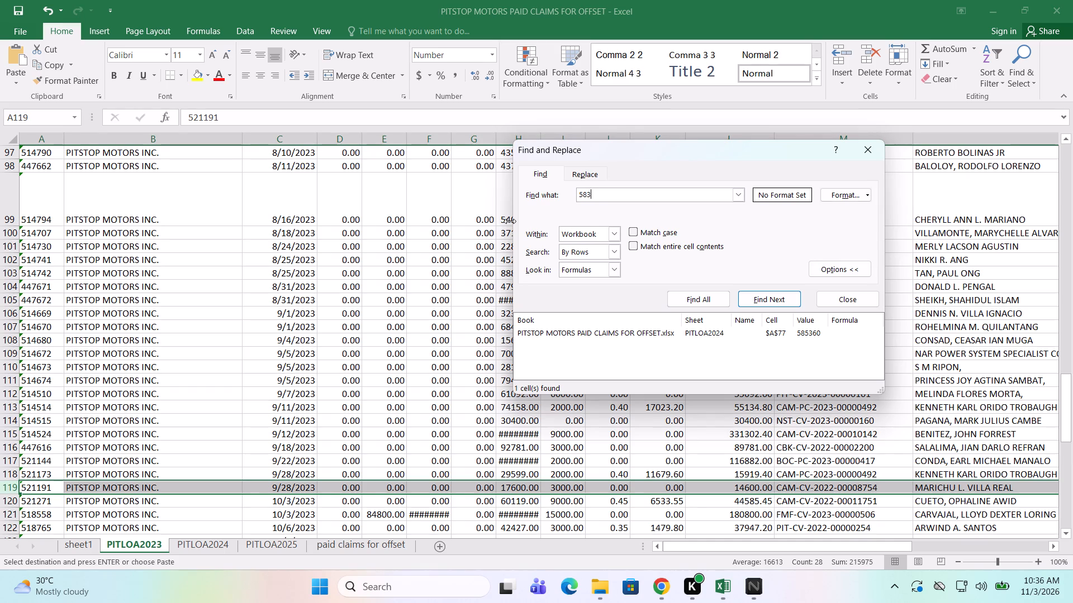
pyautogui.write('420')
pyautogui.click(696, 293)
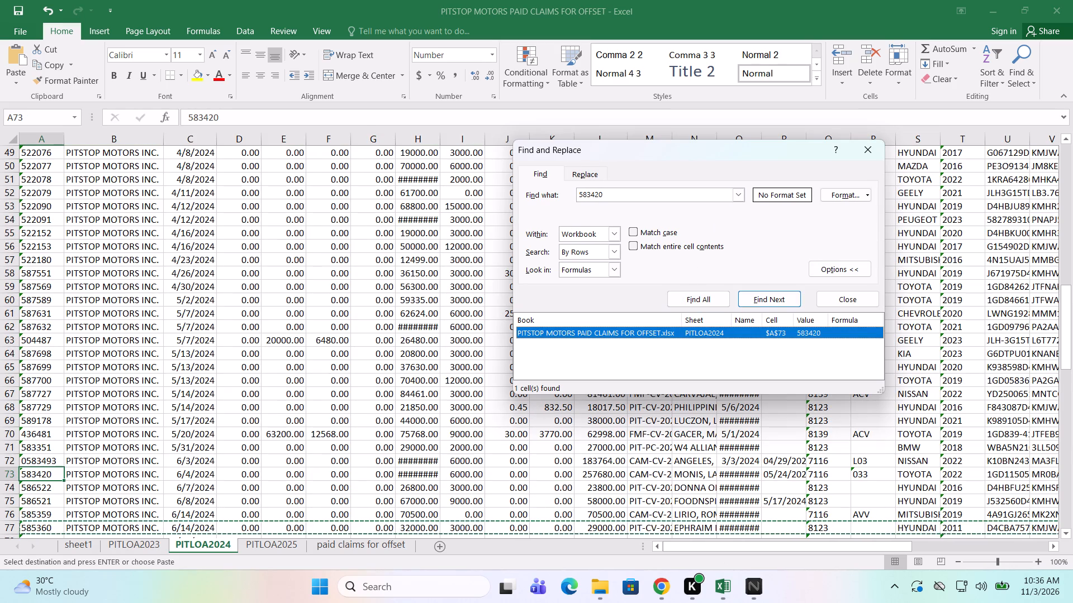
pyautogui.click(10, 476)
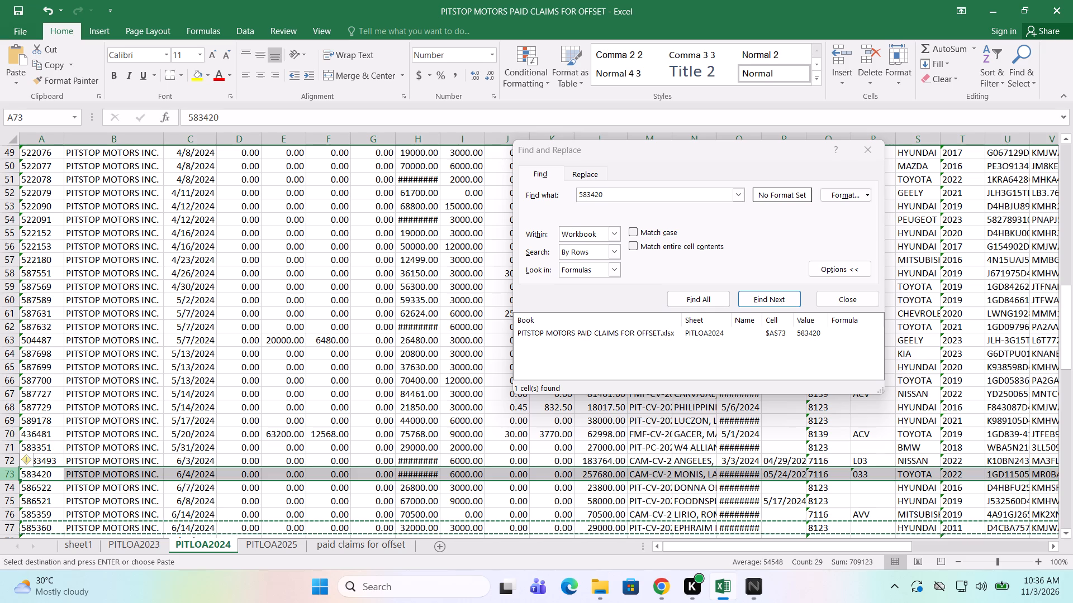
pyautogui.hotkey('ctrl', 'c')
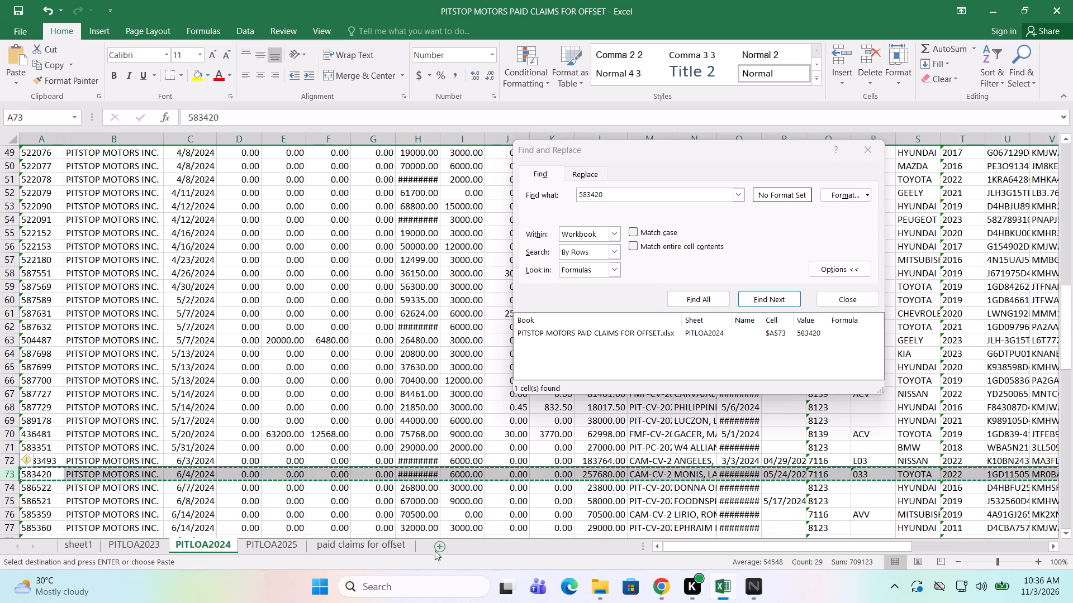
pyautogui.click(374, 545)
pyautogui.click(8, 433)
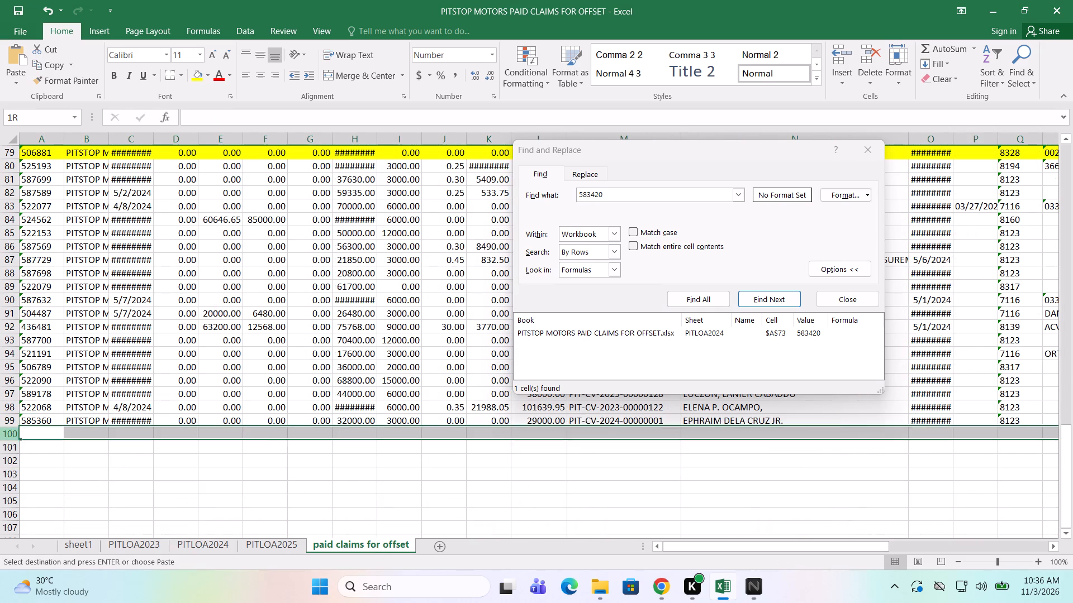
pyautogui.rightClick(8, 433)
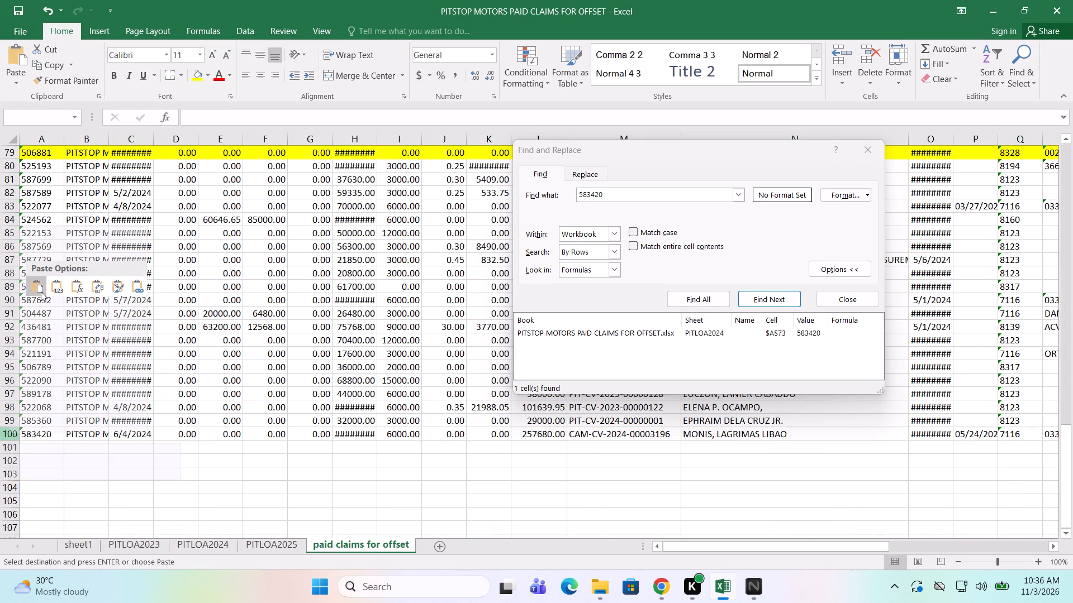
pyautogui.click(268, 471)
pyautogui.click(545, 330)
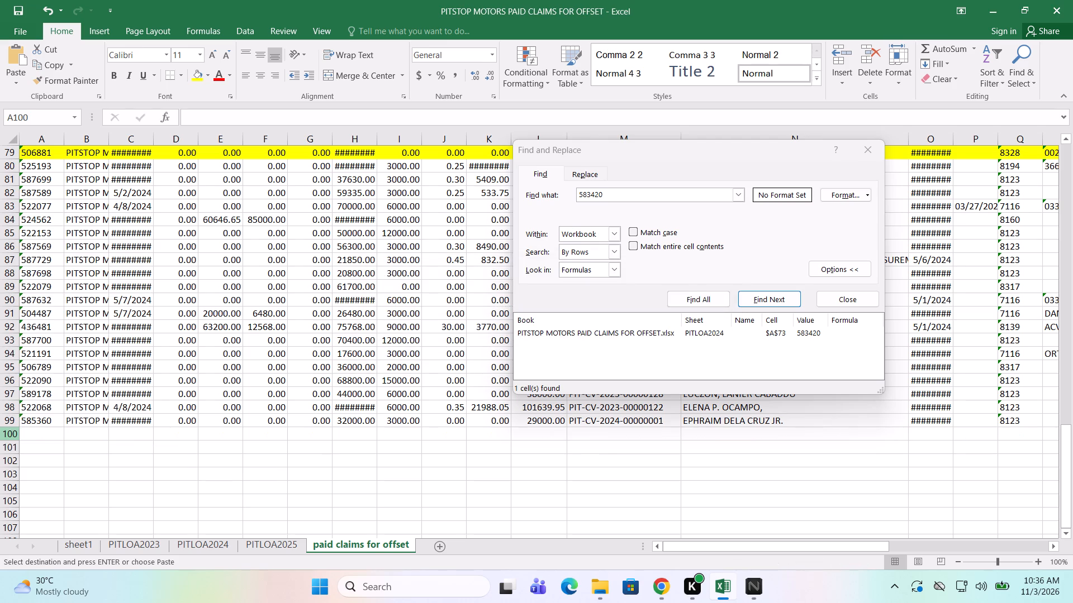
pyautogui.click(3, 432)
pyautogui.click(10, 433)
pyautogui.click(10, 433)
pyautogui.hotkey('ctrl', 'v')
pyautogui.click(450, 477)
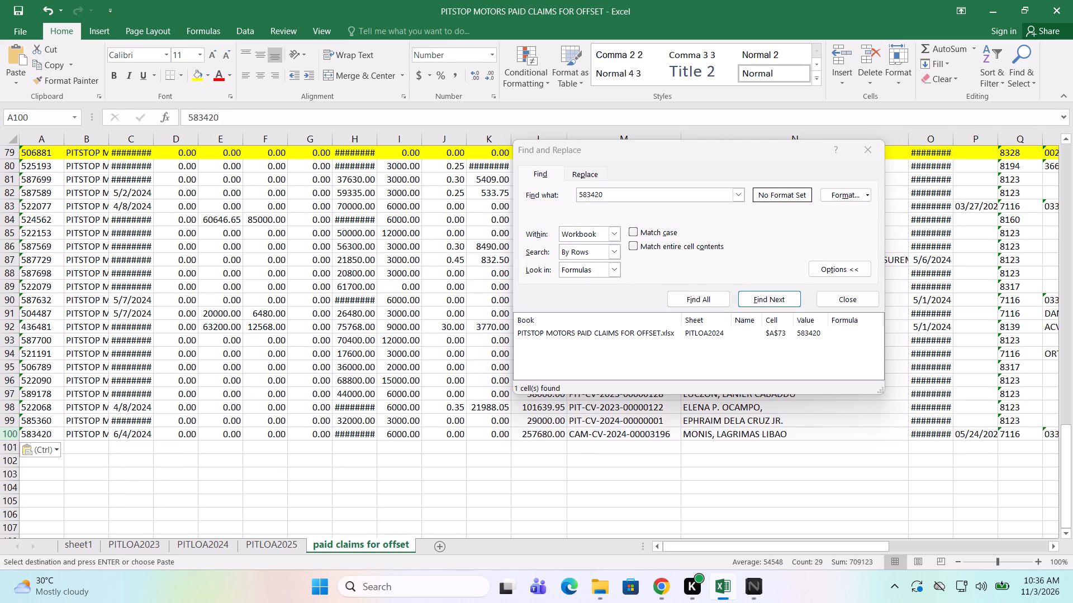
# Fill the value of cell J100 down through J102 on the paid claims for offset sheet.
pyautogui.click(450, 434)
pyautogui.moveTo(466, 440); pyautogui.dragTo(469, 466)
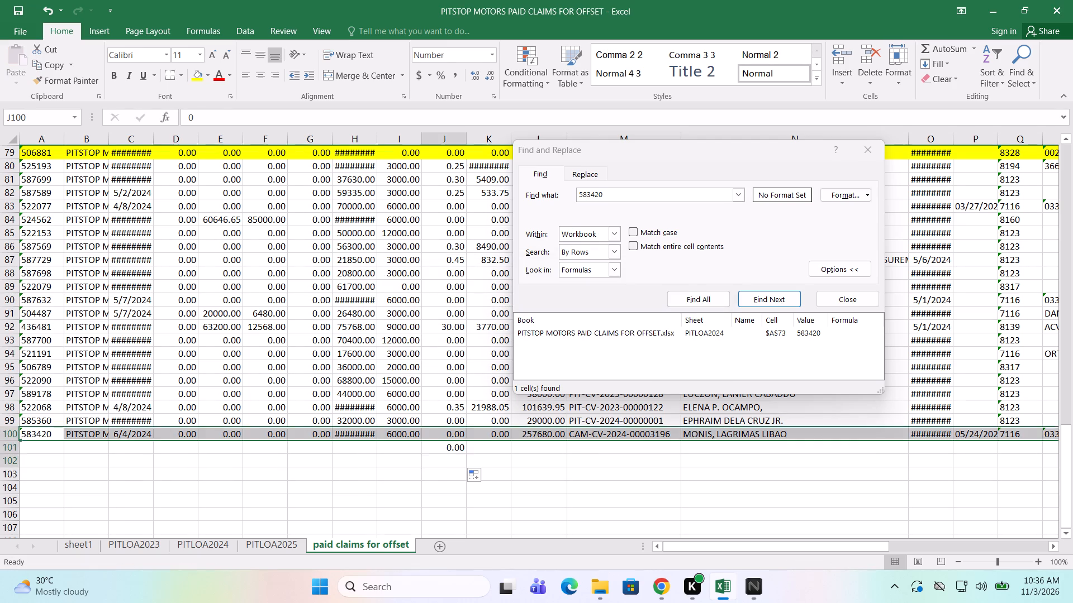
pyautogui.click(450, 490)
pyautogui.click(457, 446)
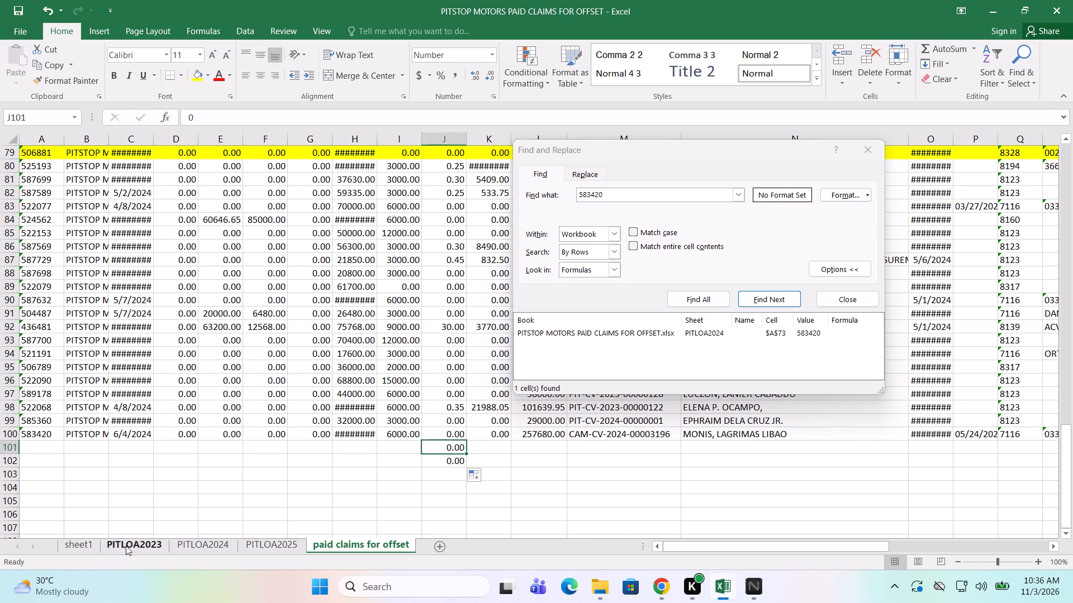
pyautogui.click(130, 543)
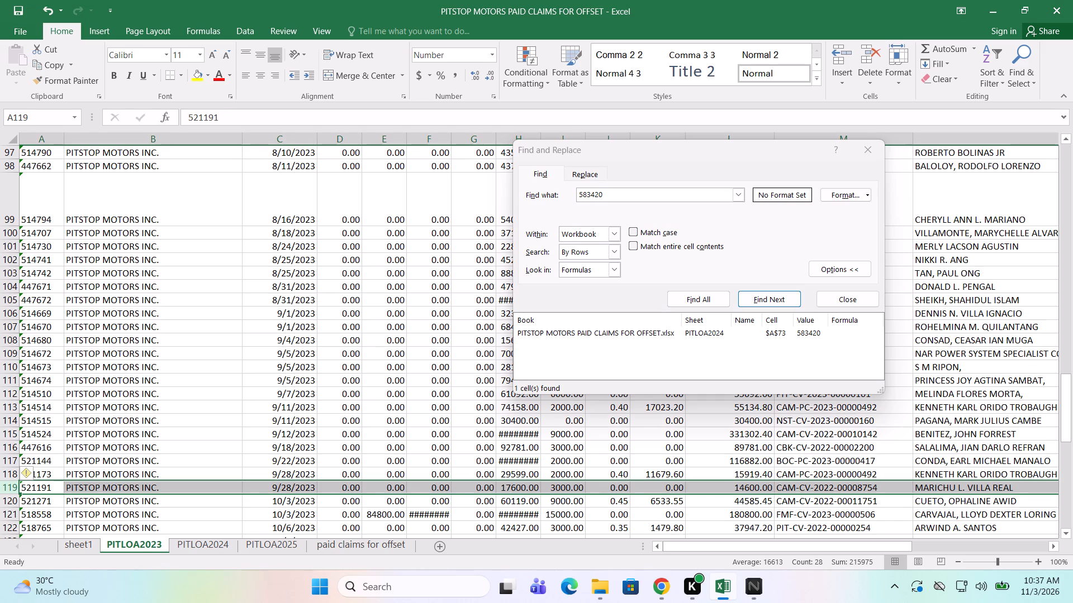
pyautogui.click(278, 395)
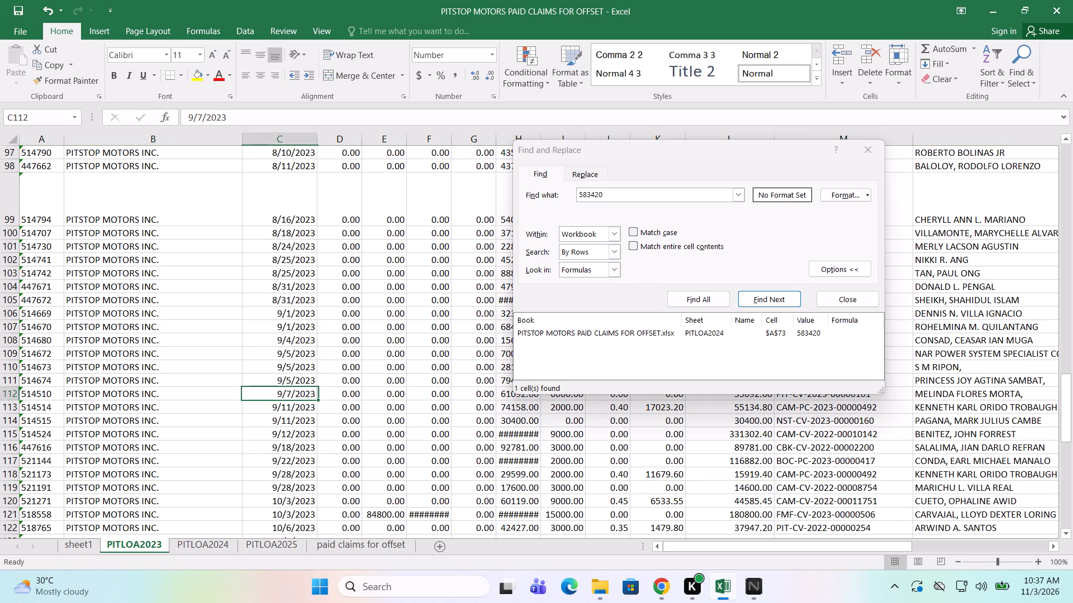
pyautogui.click(654, 194)
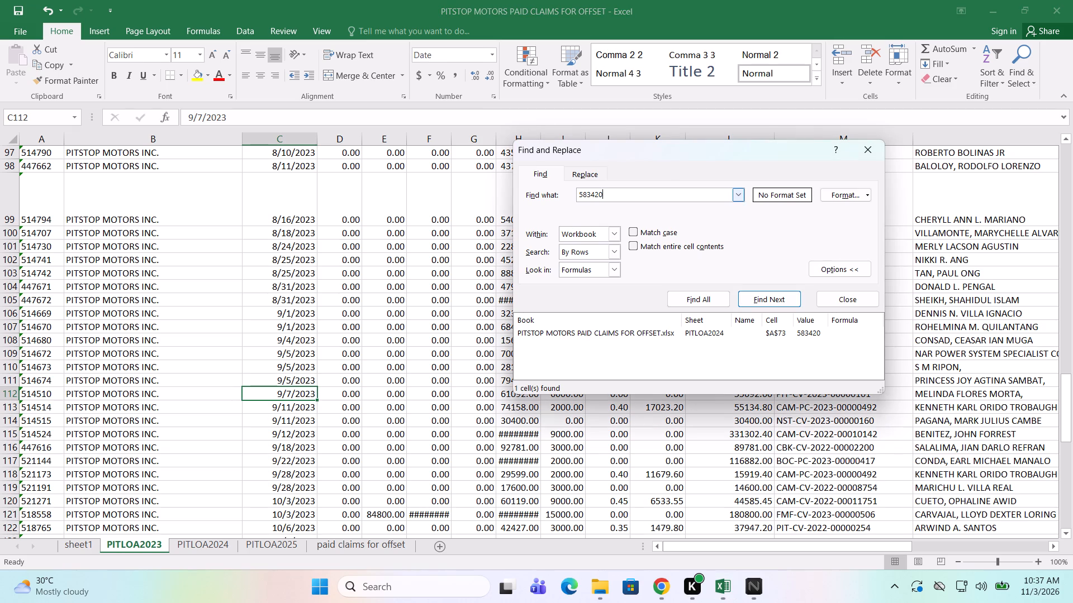
pyautogui.click(681, 293)
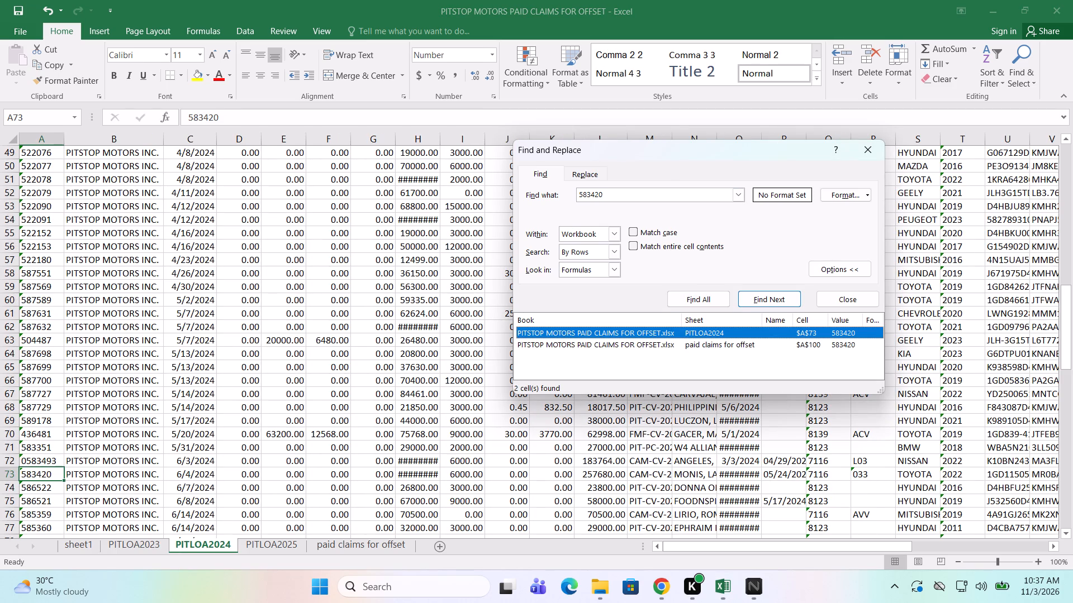
pyautogui.moveTo(622, 191); pyautogui.dragTo(513, 185)
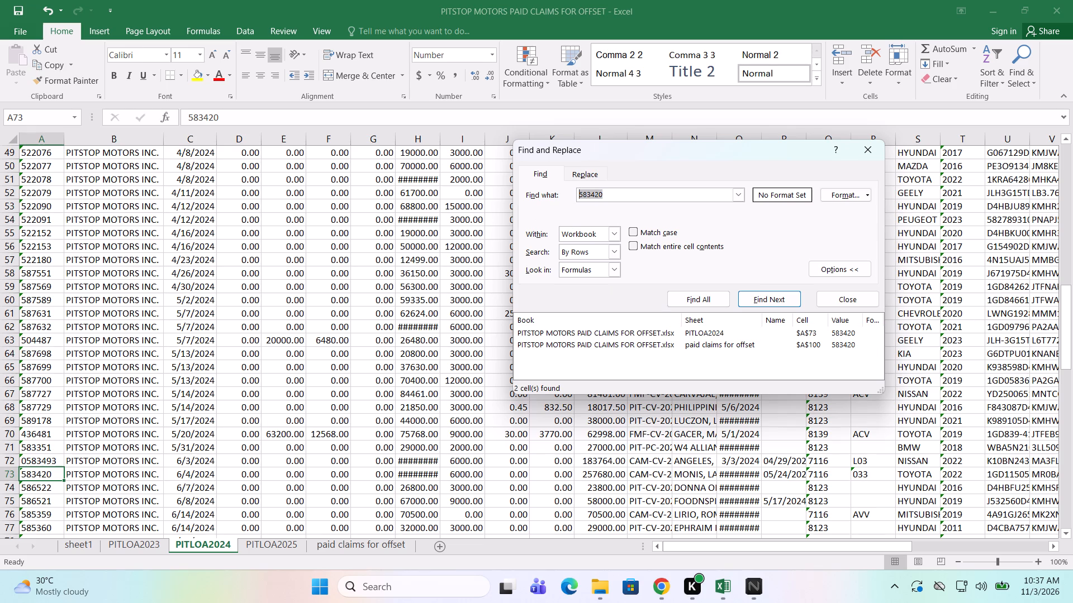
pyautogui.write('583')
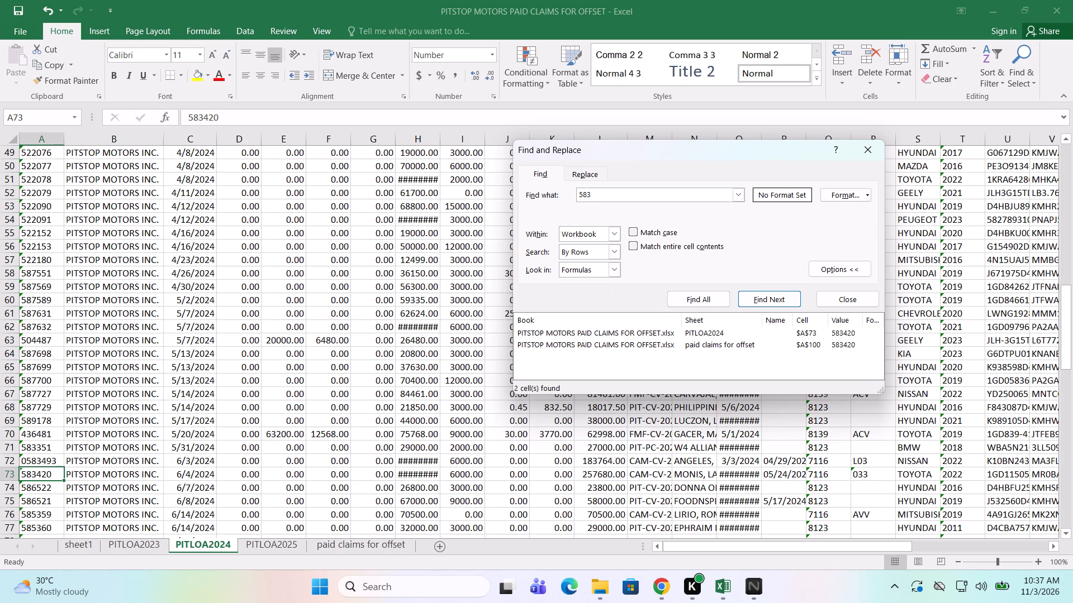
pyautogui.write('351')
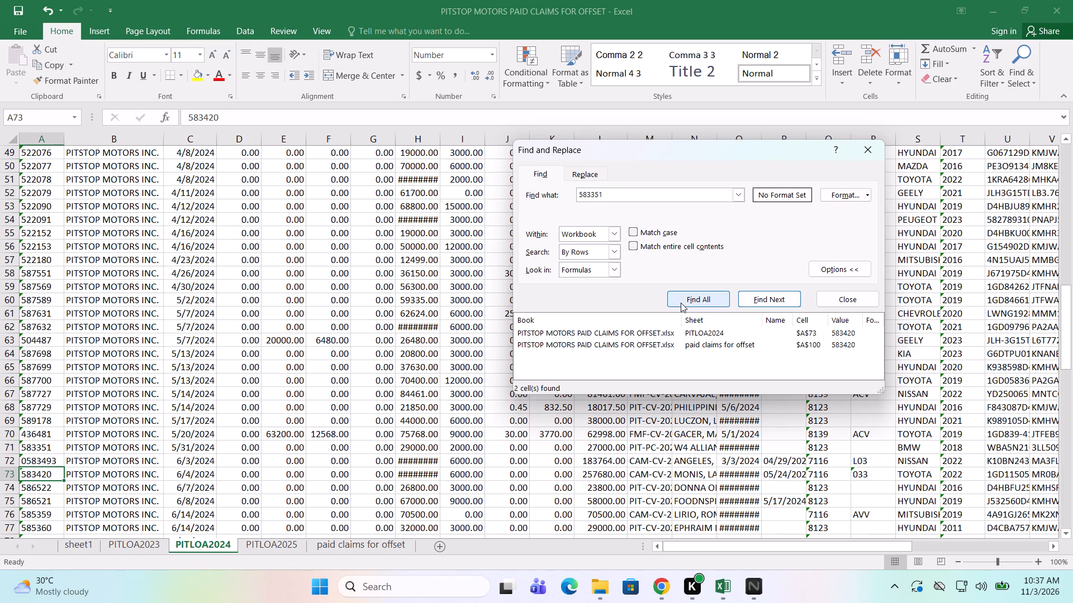
pyautogui.click(682, 304)
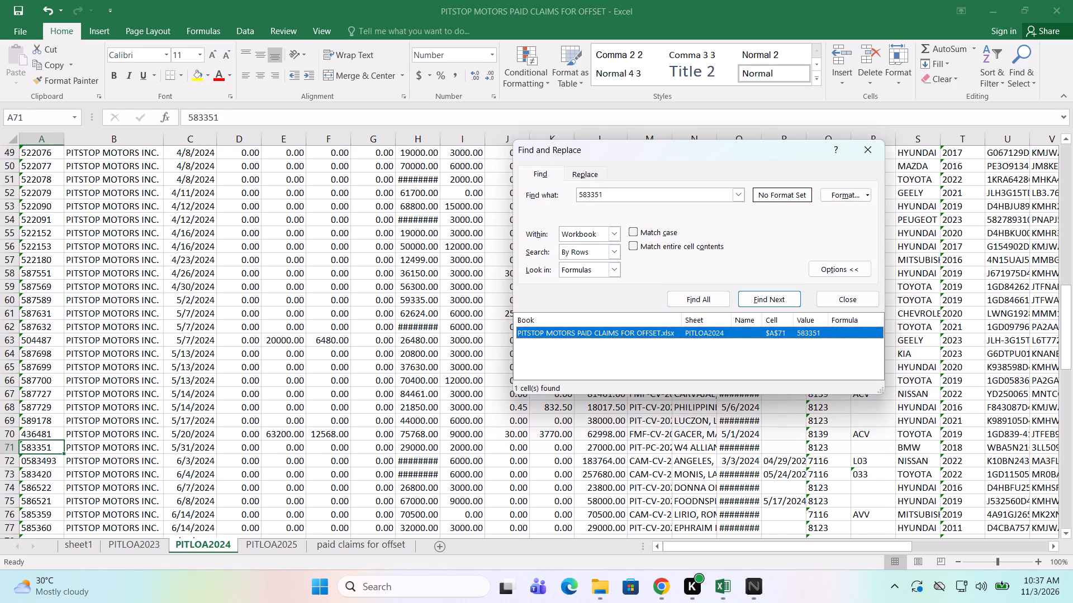
pyautogui.click(13, 451)
pyautogui.click(7, 448)
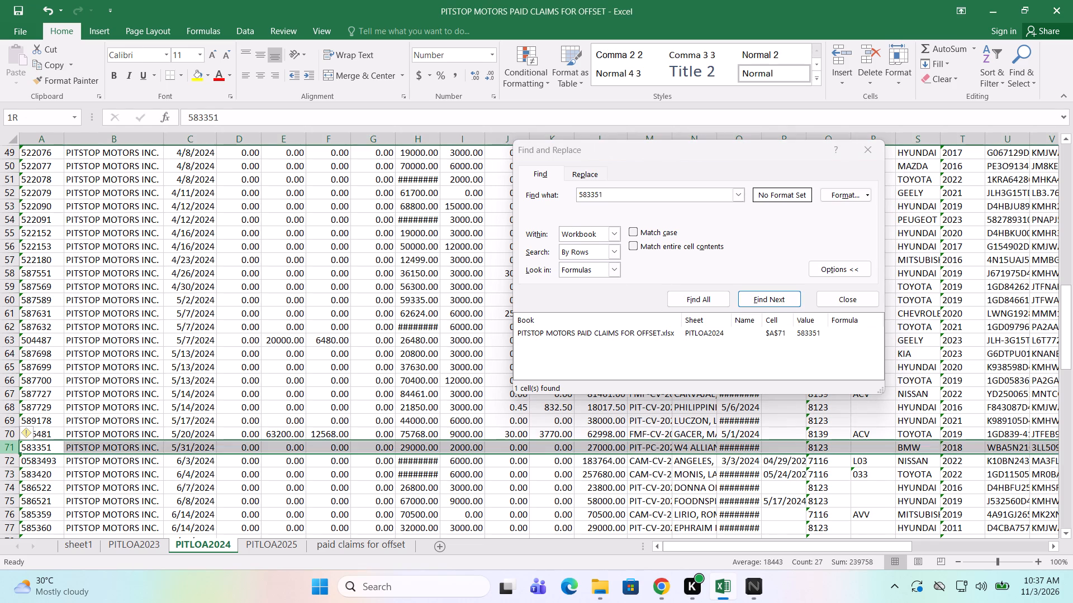
pyautogui.hotkey('ctrl', 'c')
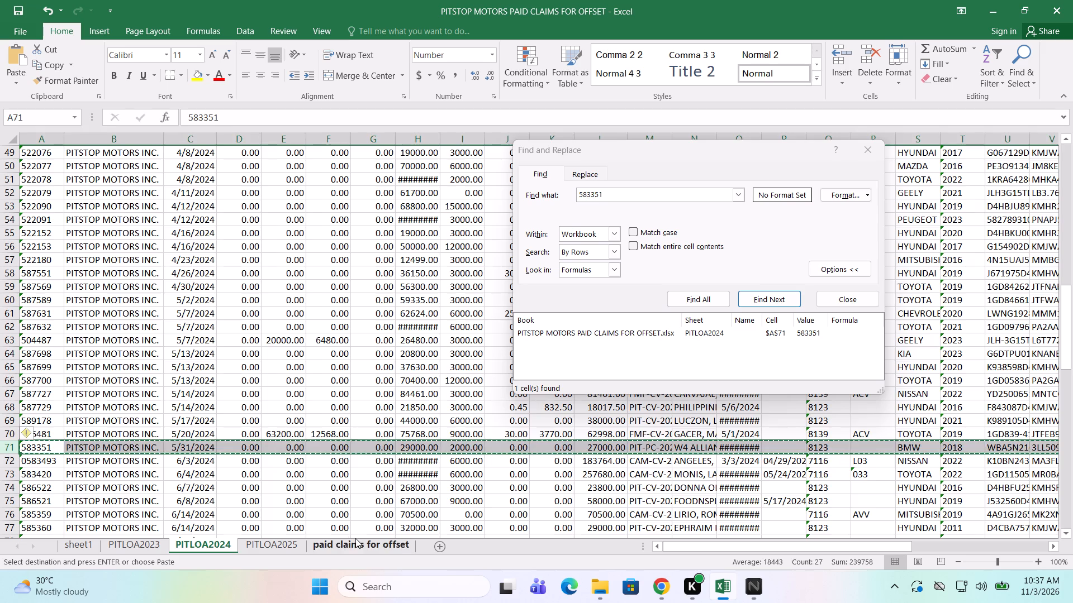
pyautogui.click(355, 538)
pyautogui.click(14, 447)
pyautogui.hotkey('ctrl', 'v')
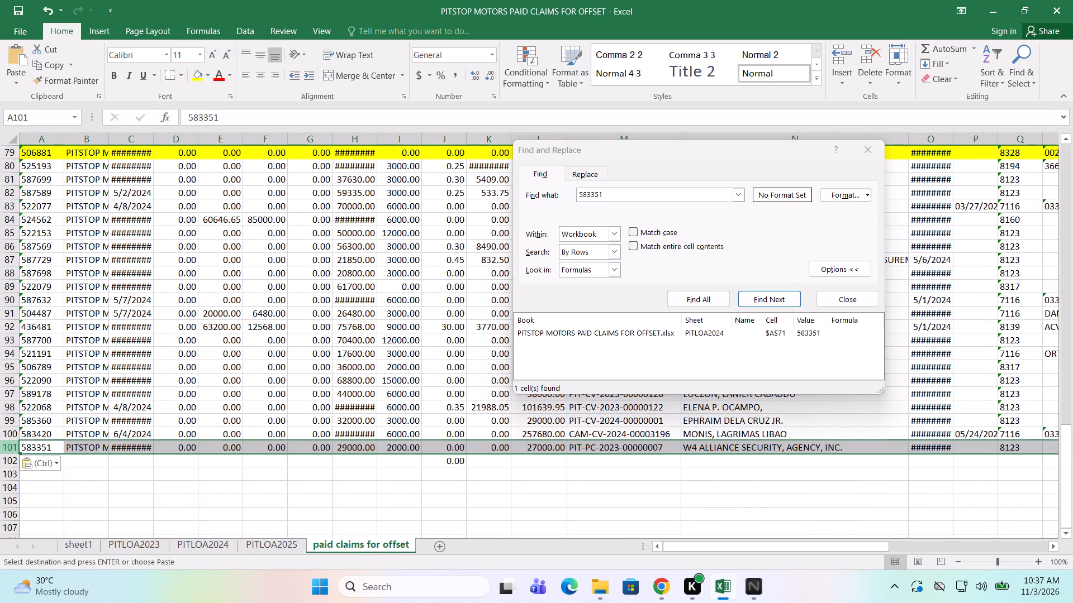
pyautogui.click(127, 548)
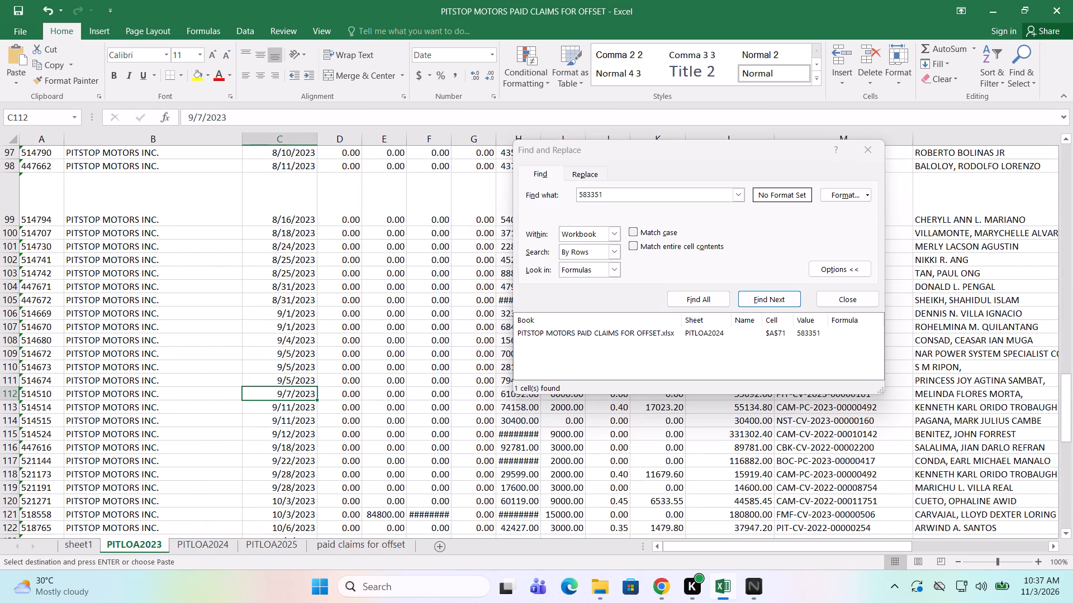
pyautogui.moveTo(622, 197); pyautogui.dragTo(491, 194)
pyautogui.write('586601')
pyautogui.click(720, 299)
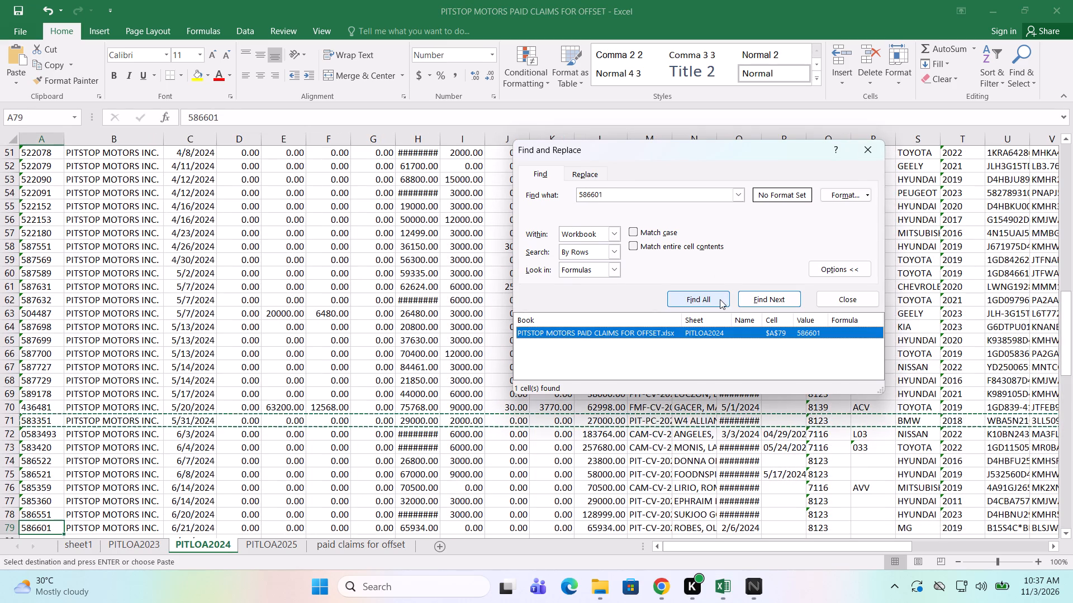
pyautogui.click(10, 528)
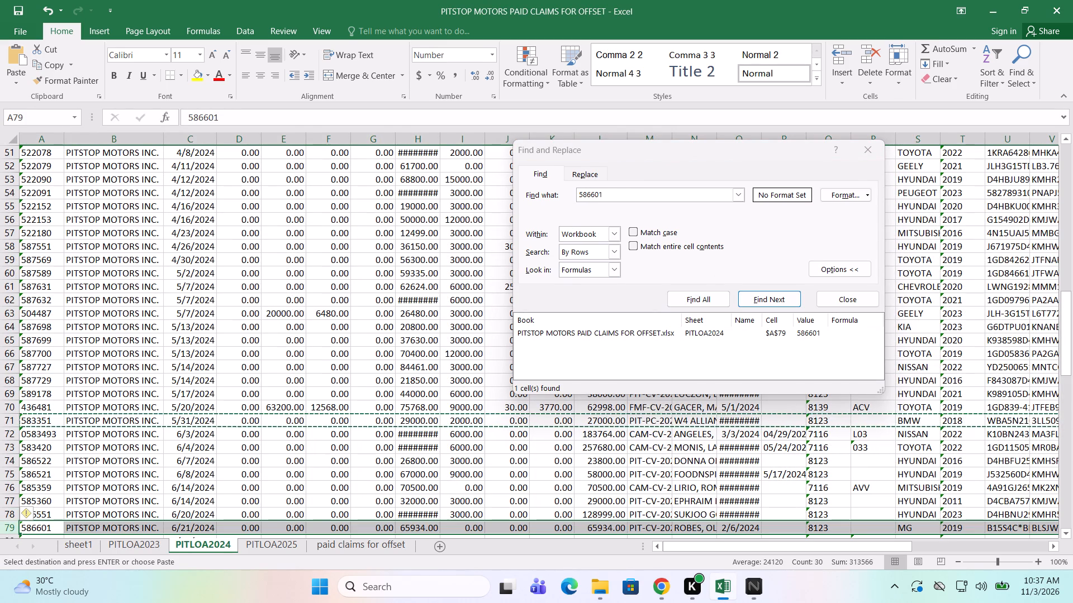
pyautogui.hotkey('ctrl', 'c')
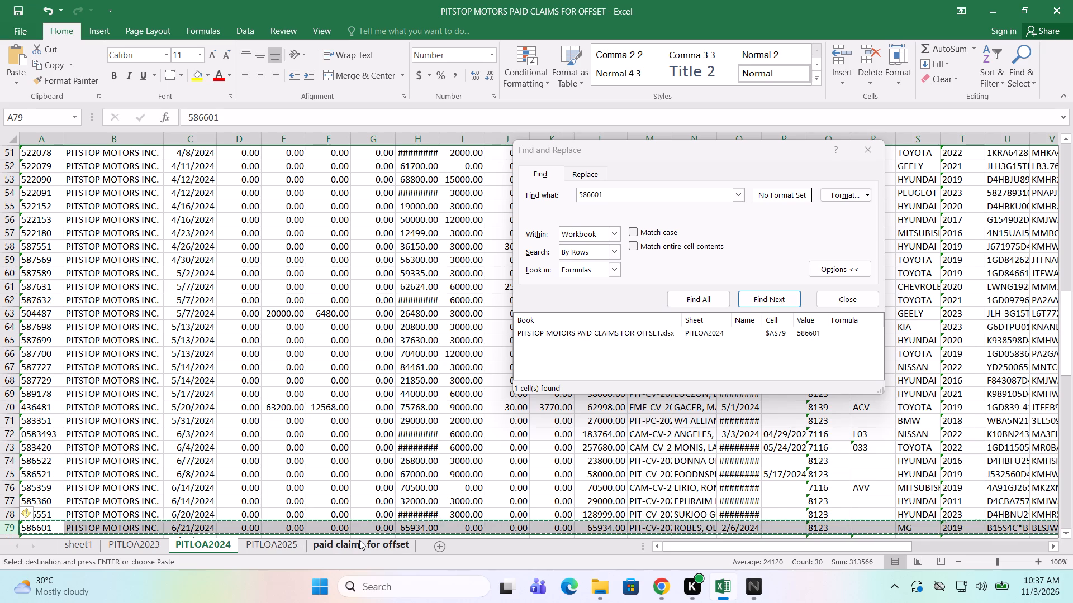
pyautogui.click(359, 540)
pyautogui.click(6, 462)
pyautogui.hotkey('ctrl', 'v')
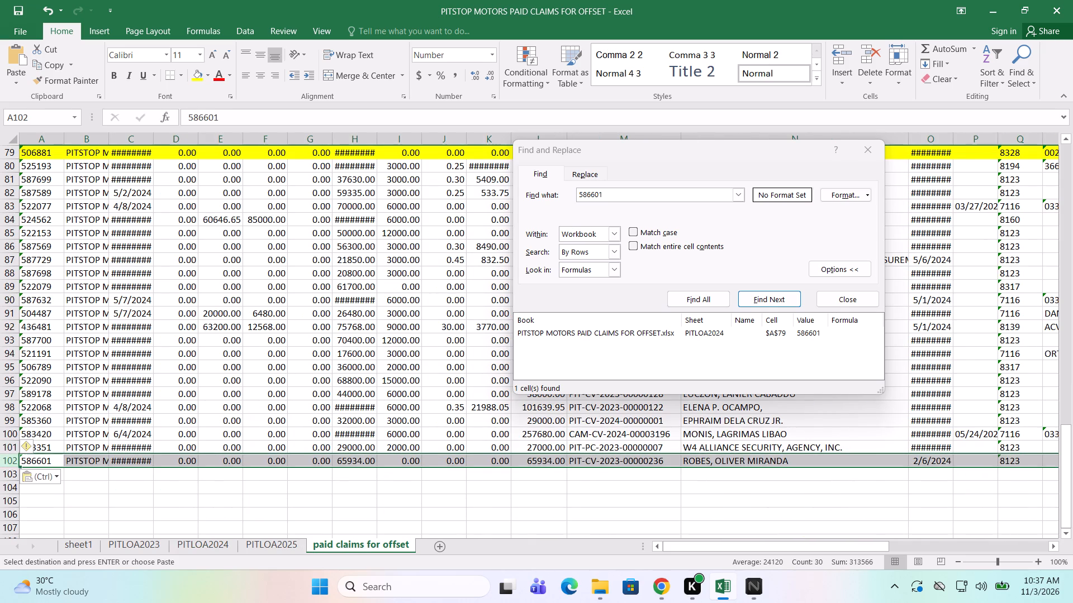
pyautogui.click(174, 509)
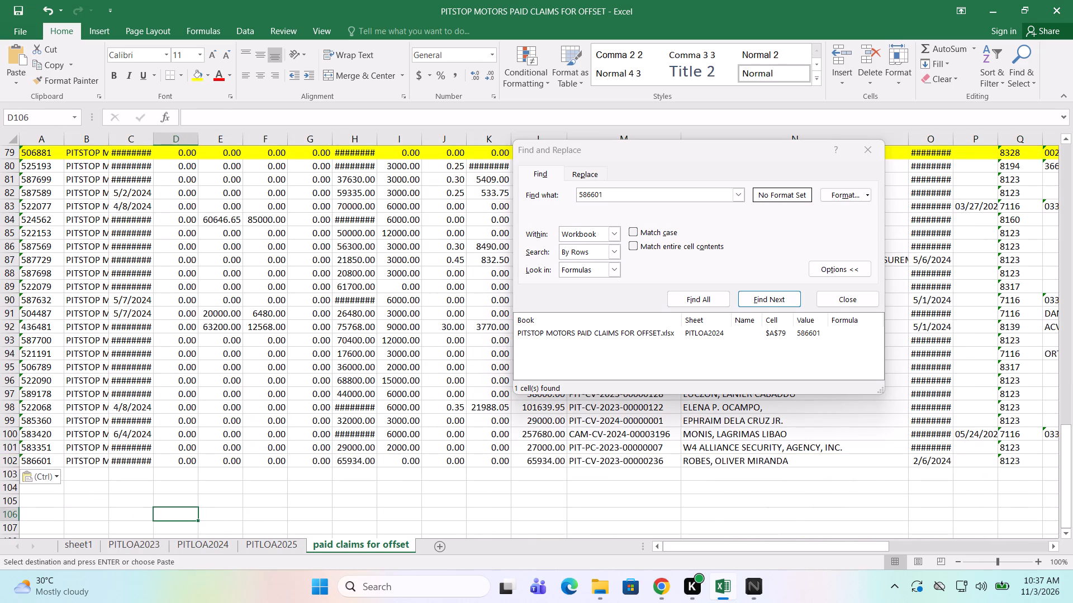
pyautogui.click(131, 544)
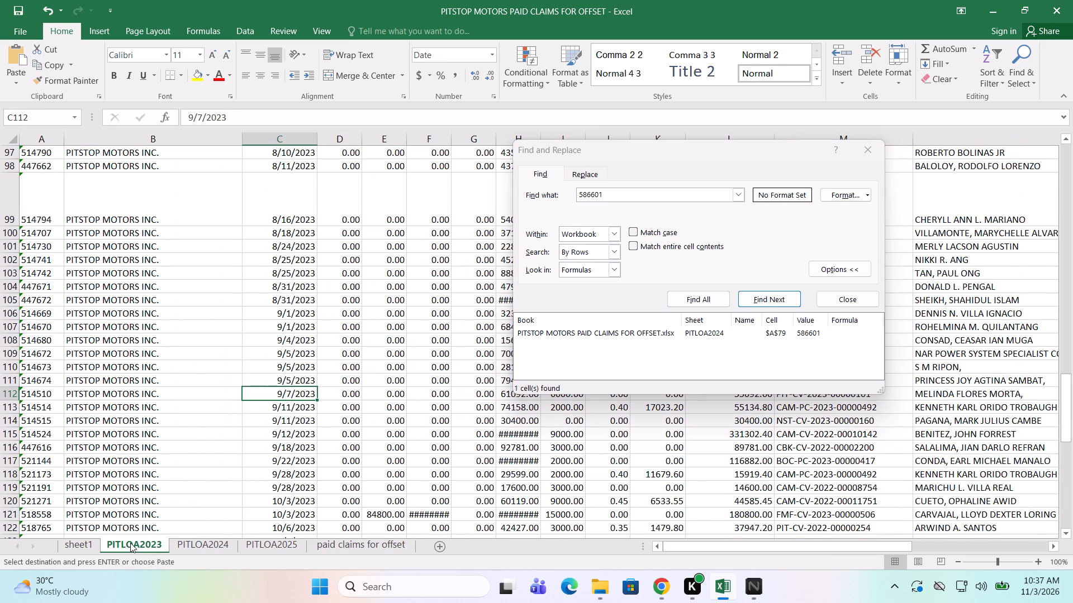
pyautogui.click(383, 540)
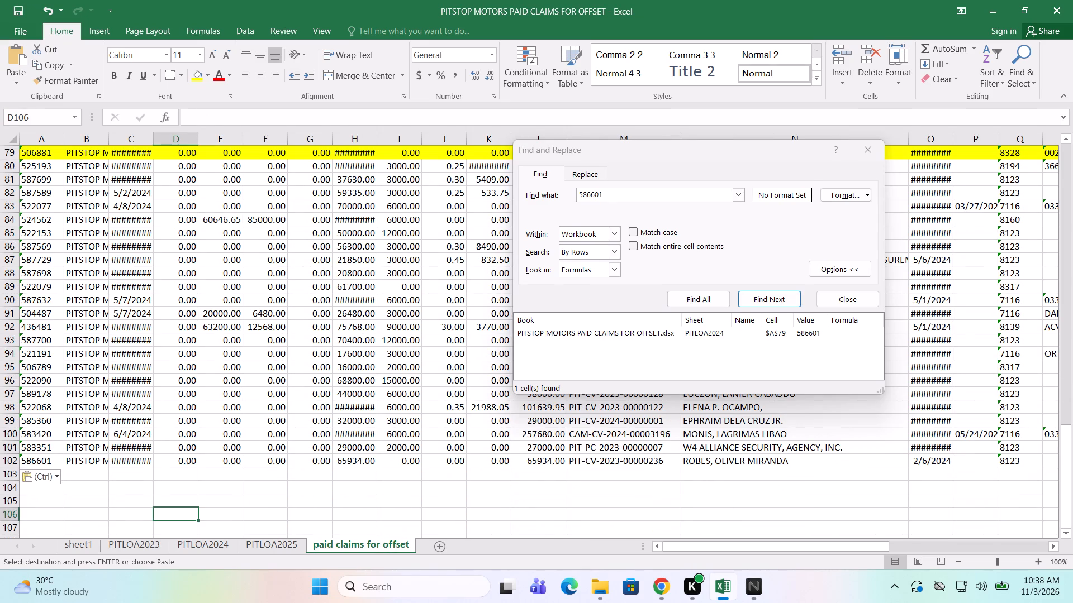
pyautogui.moveTo(624, 197); pyautogui.dragTo(557, 186)
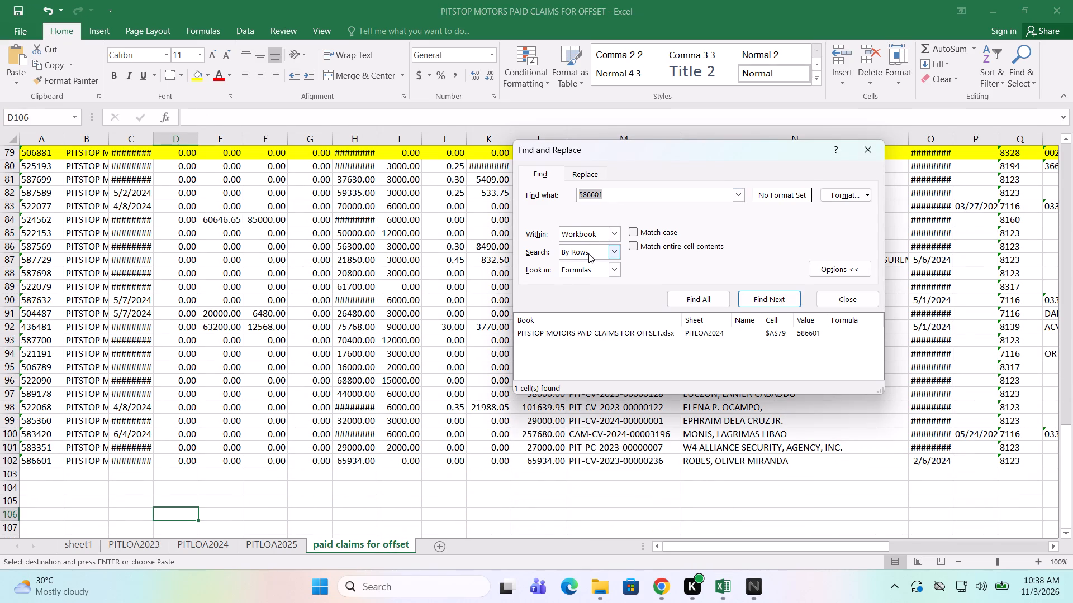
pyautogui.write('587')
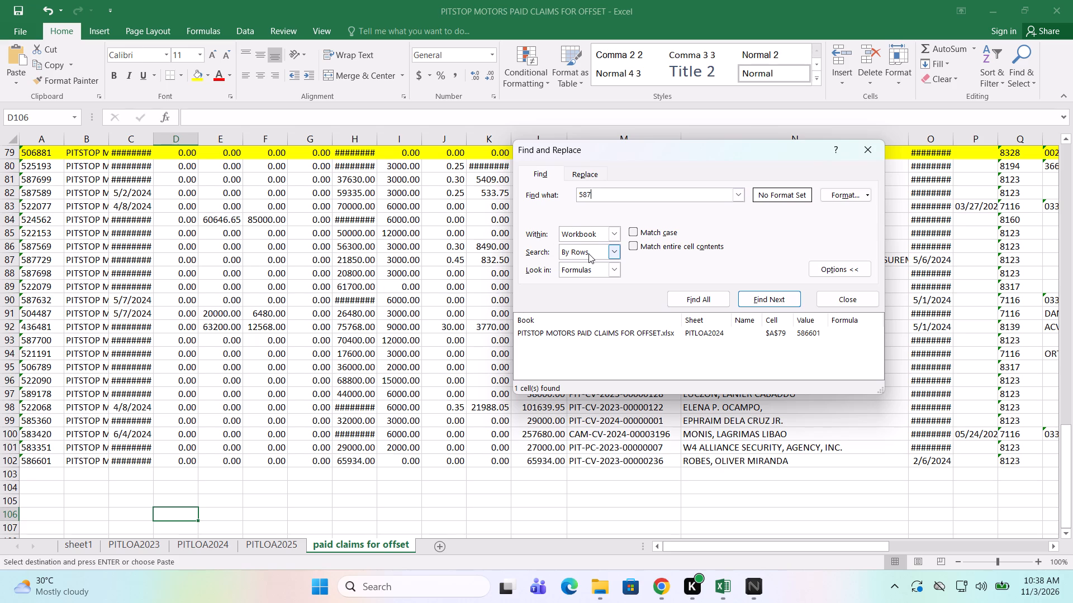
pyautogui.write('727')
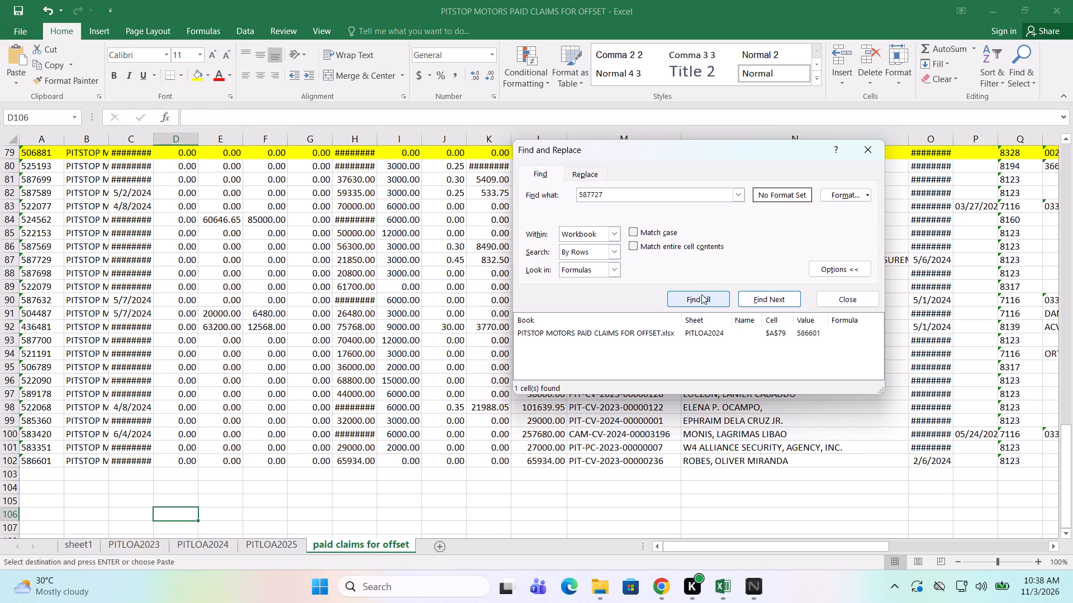
pyautogui.click(701, 294)
pyautogui.click(805, 330)
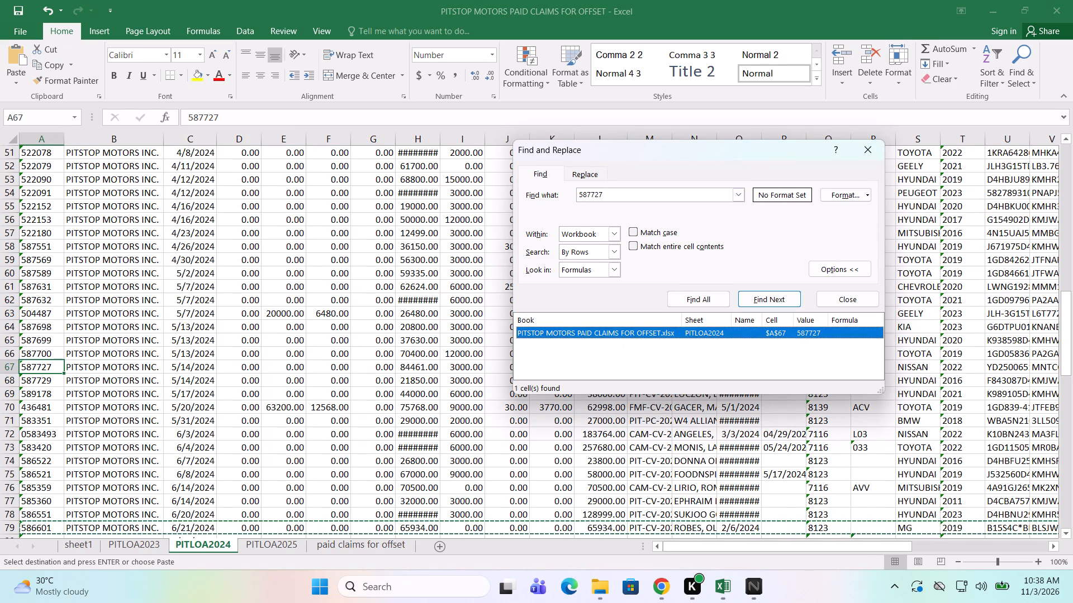
pyautogui.click(3, 365)
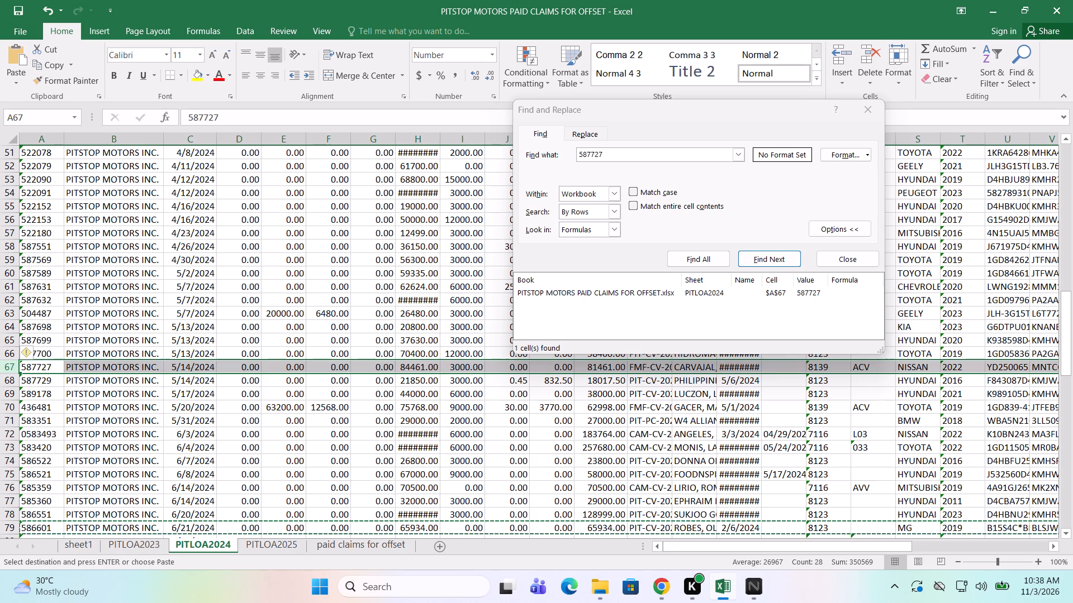
pyautogui.hotkey('ctrl', 'c')
pyautogui.click(360, 545)
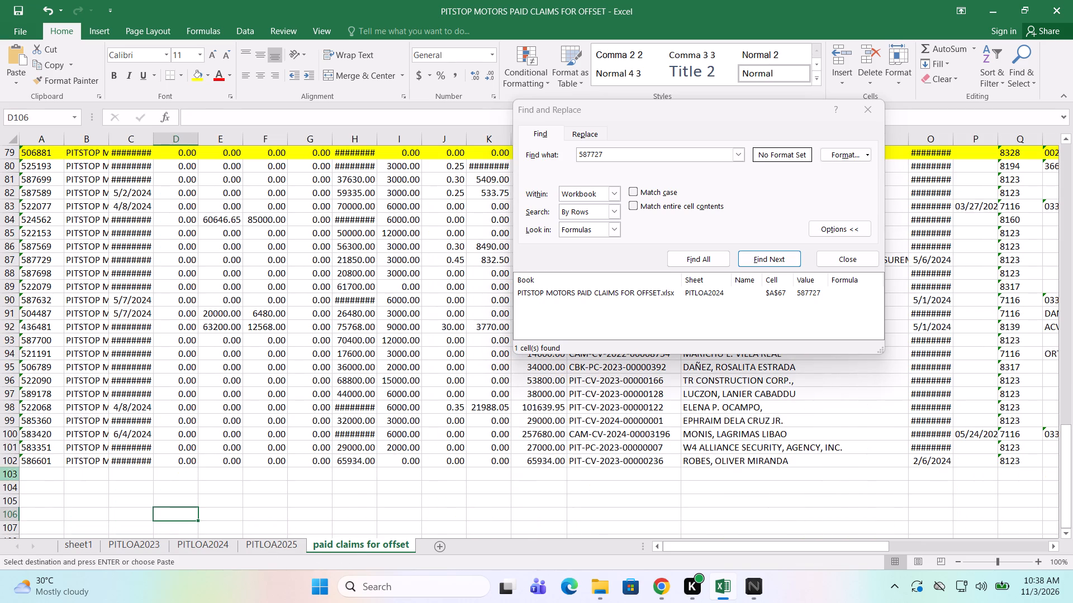
pyautogui.click(13, 473)
pyautogui.hotkey('ctrl', 'v')
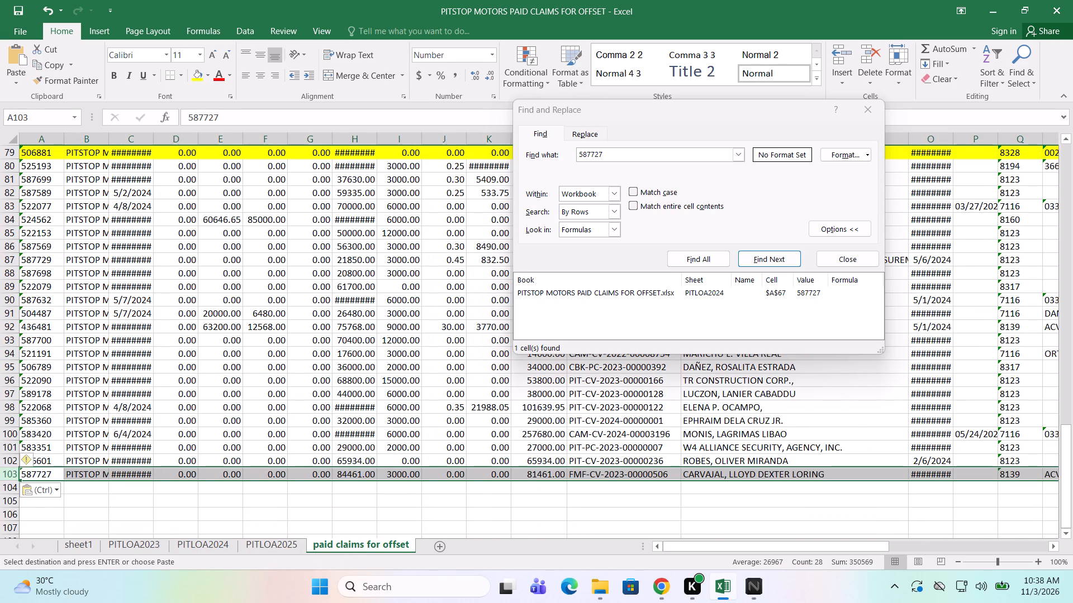
pyautogui.click(544, 490)
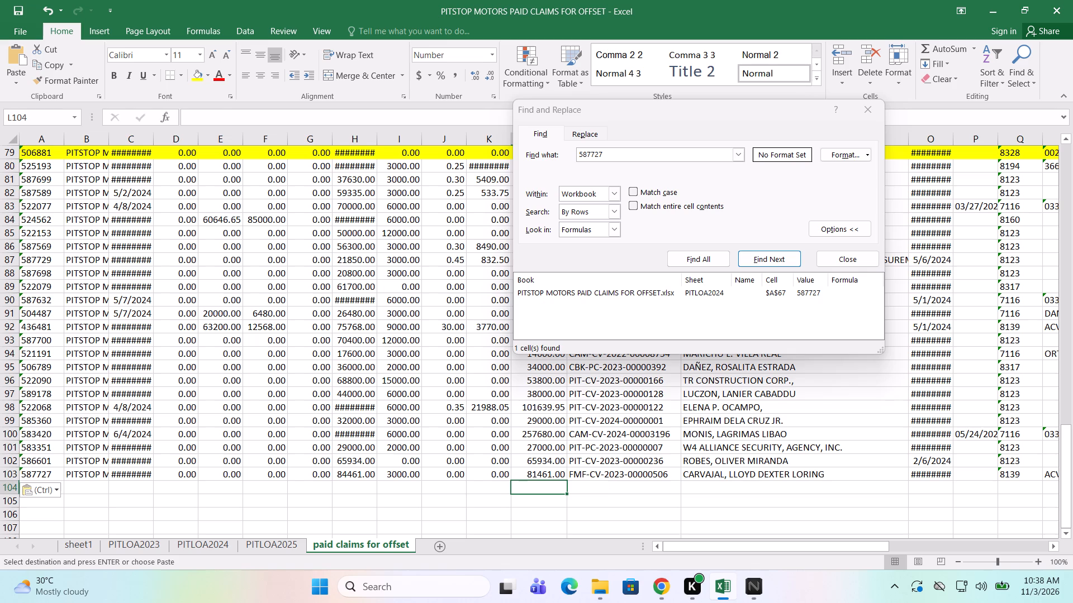
pyautogui.click(120, 547)
pyautogui.moveTo(644, 156); pyautogui.dragTo(510, 154)
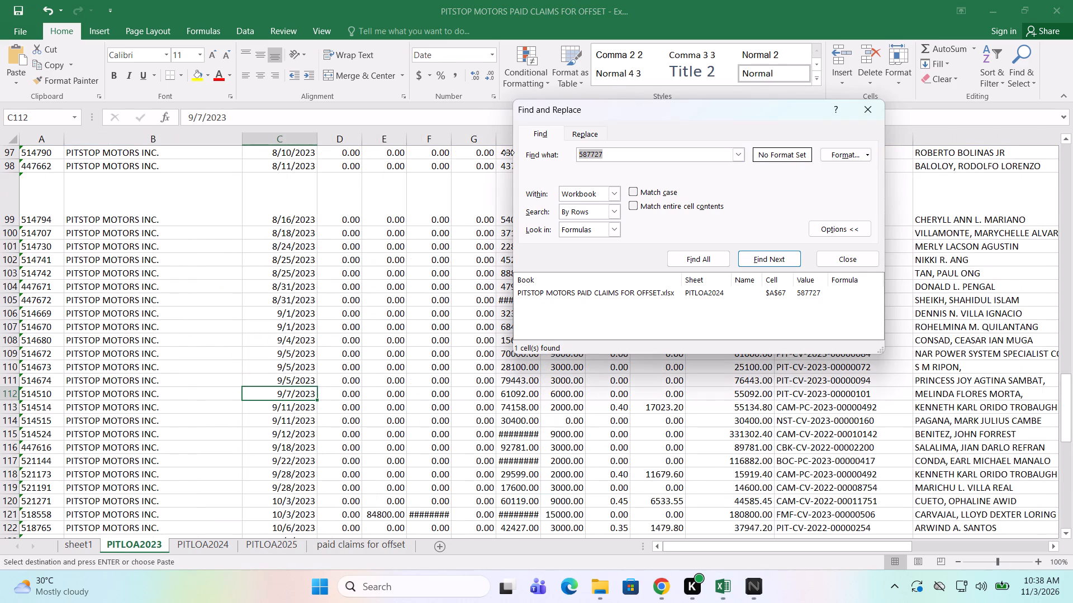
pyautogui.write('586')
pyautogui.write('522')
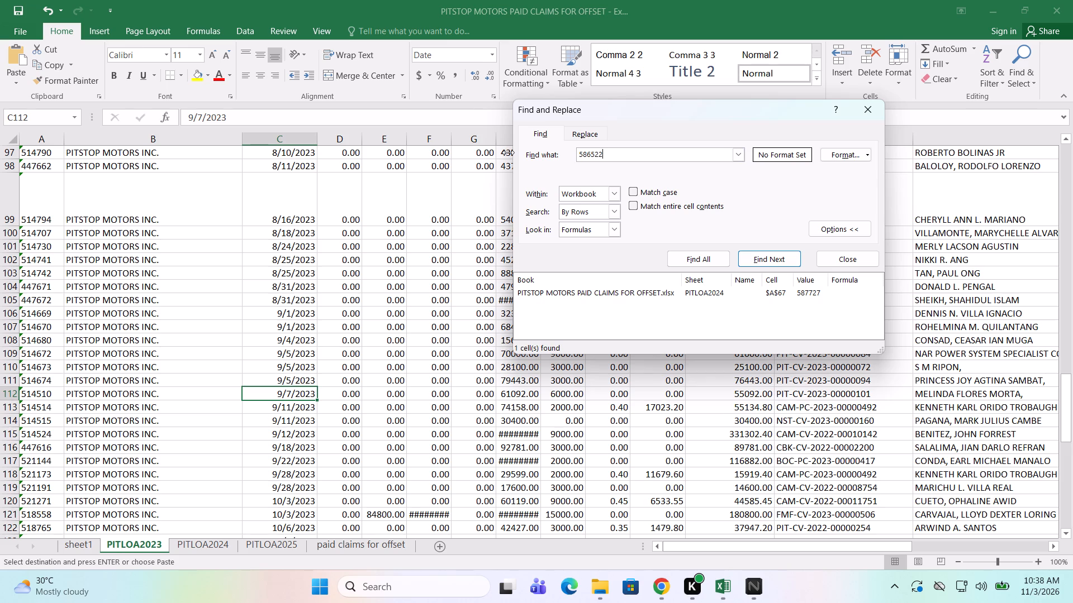
pyautogui.click(714, 272)
pyautogui.click(711, 261)
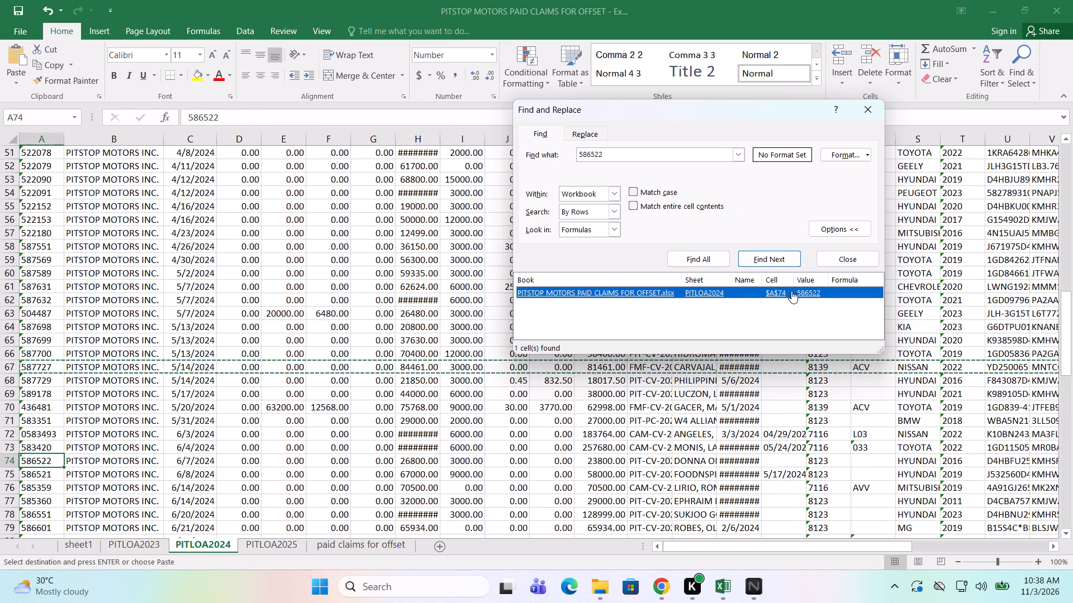
pyautogui.click(791, 291)
pyautogui.click(8, 466)
pyautogui.click(7, 462)
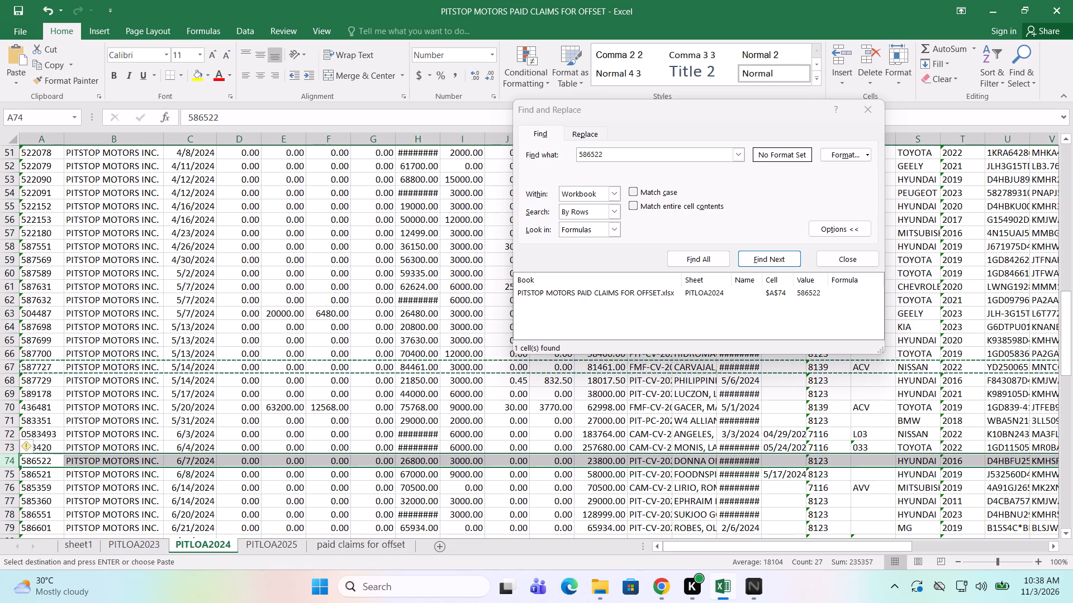
pyautogui.hotkey('ctrl', 'c')
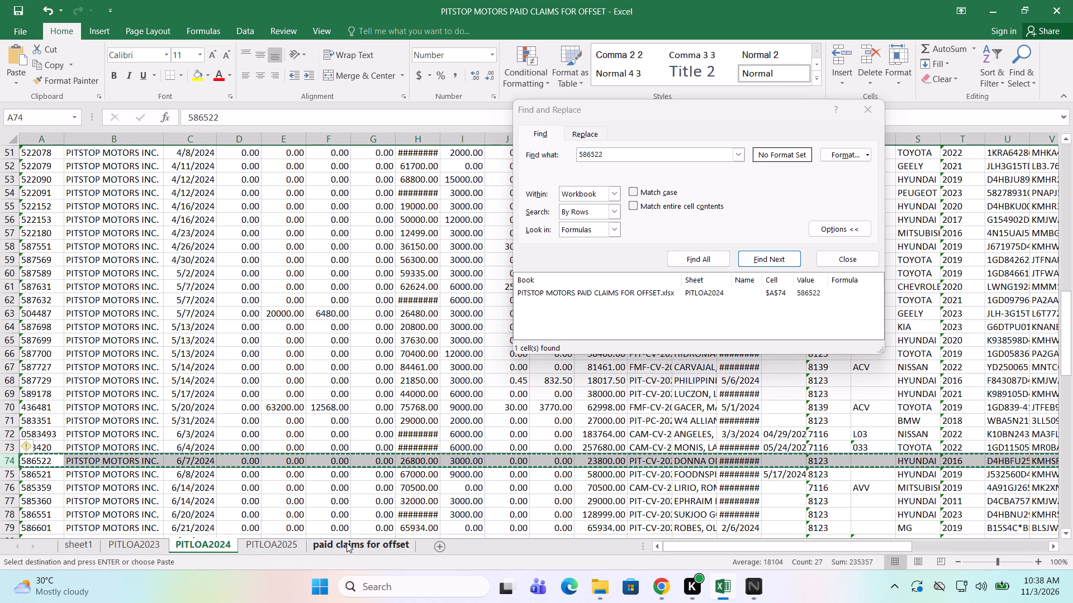
pyautogui.click(348, 542)
pyautogui.rightClick(16, 489)
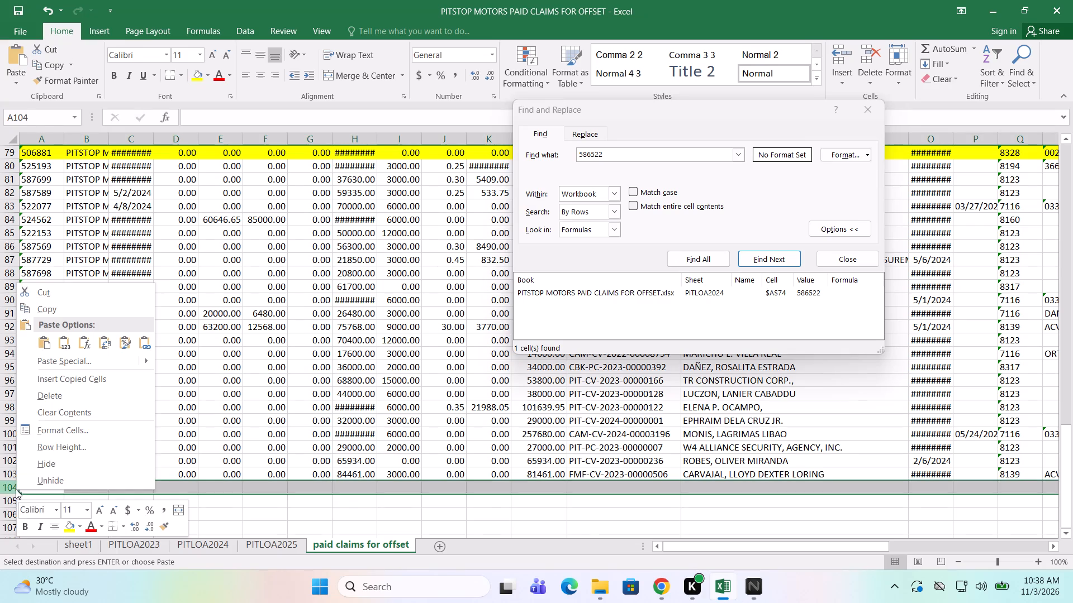
pyautogui.click(44, 344)
pyautogui.click(330, 414)
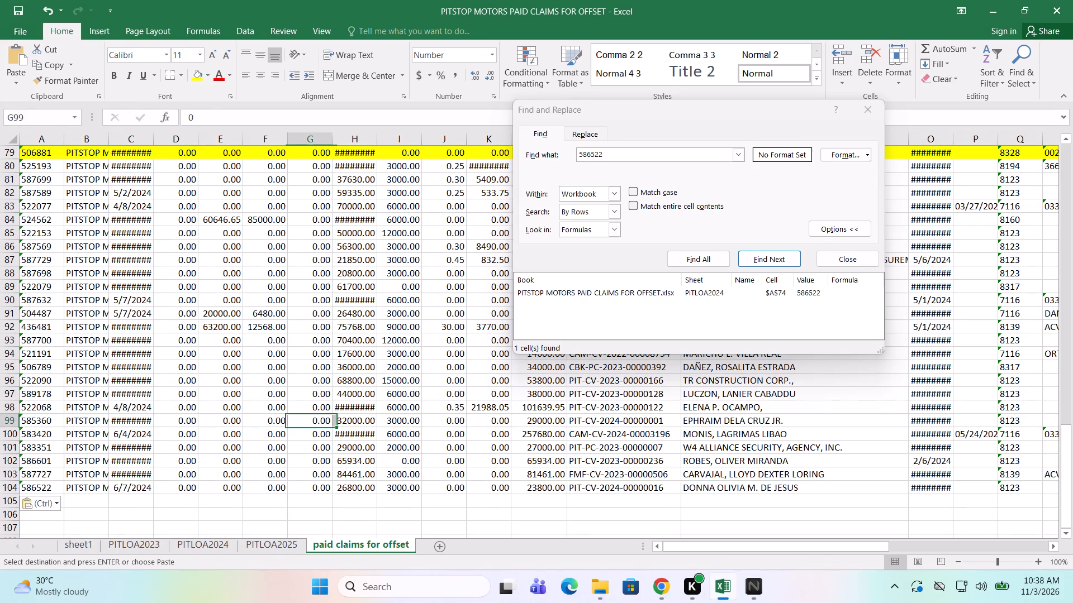
# Select the whole of column L on the paid claims for offset sheet.
pyautogui.moveTo(1067, 456); pyautogui.dragTo(1052, 146)
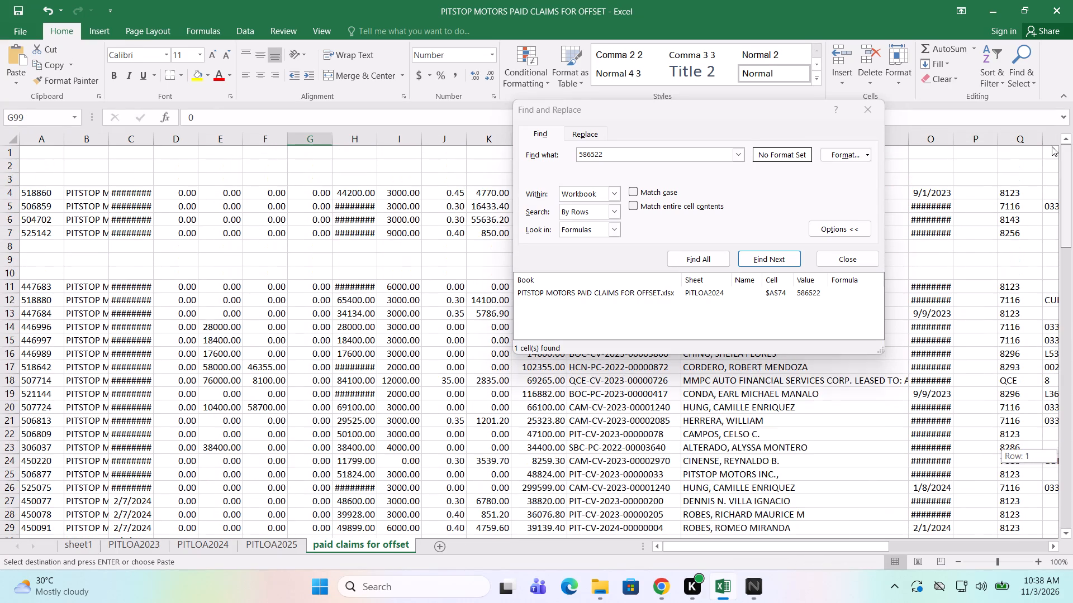
pyautogui.moveTo(1052, 146); pyautogui.dragTo(1035, 65)
pyautogui.moveTo(711, 113); pyautogui.dragTo(949, 146)
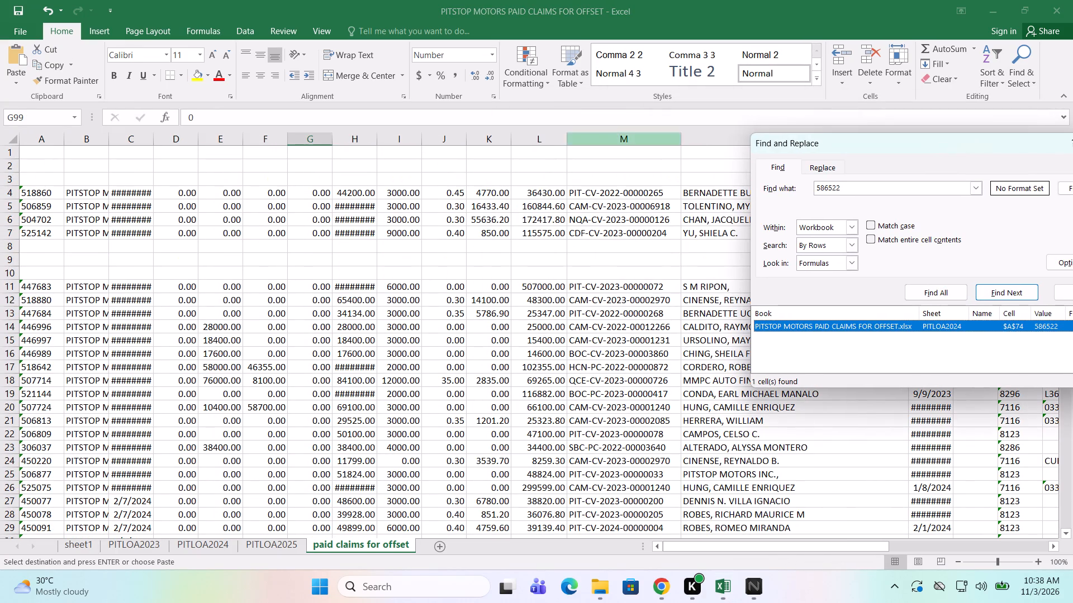
pyautogui.click(548, 136)
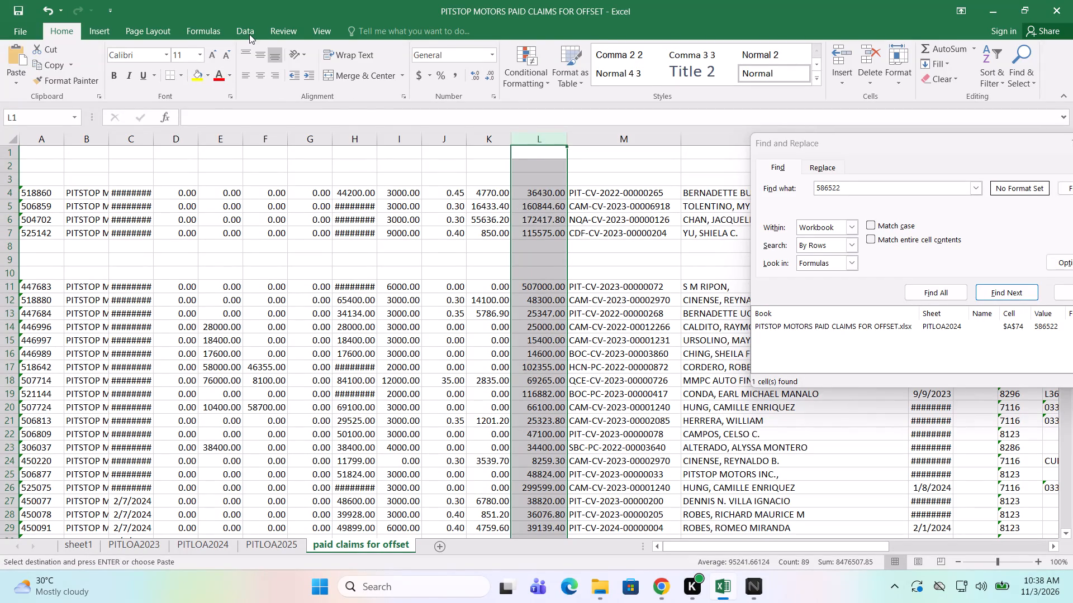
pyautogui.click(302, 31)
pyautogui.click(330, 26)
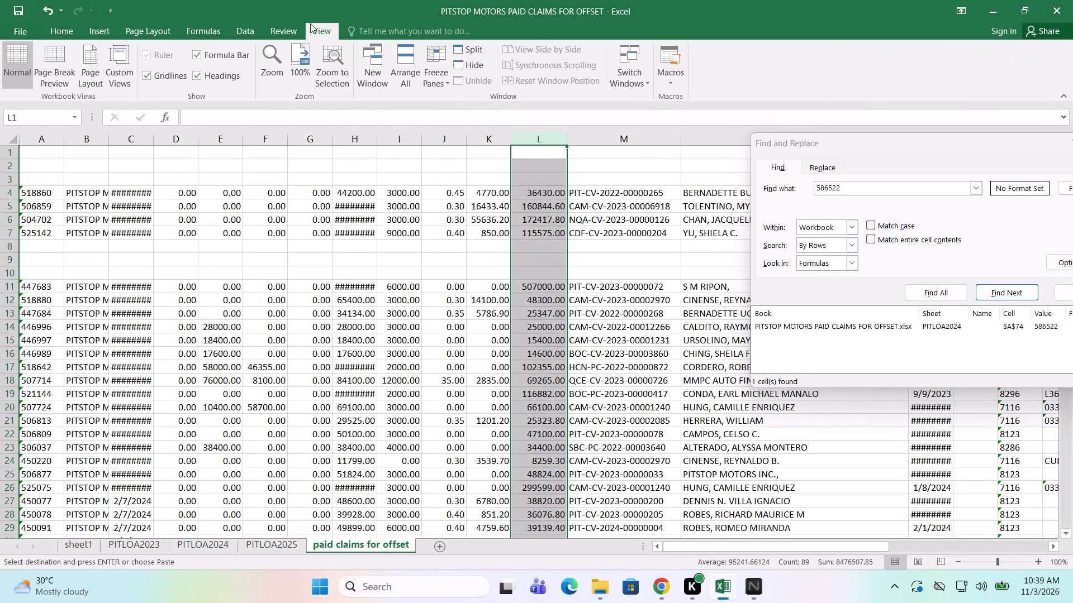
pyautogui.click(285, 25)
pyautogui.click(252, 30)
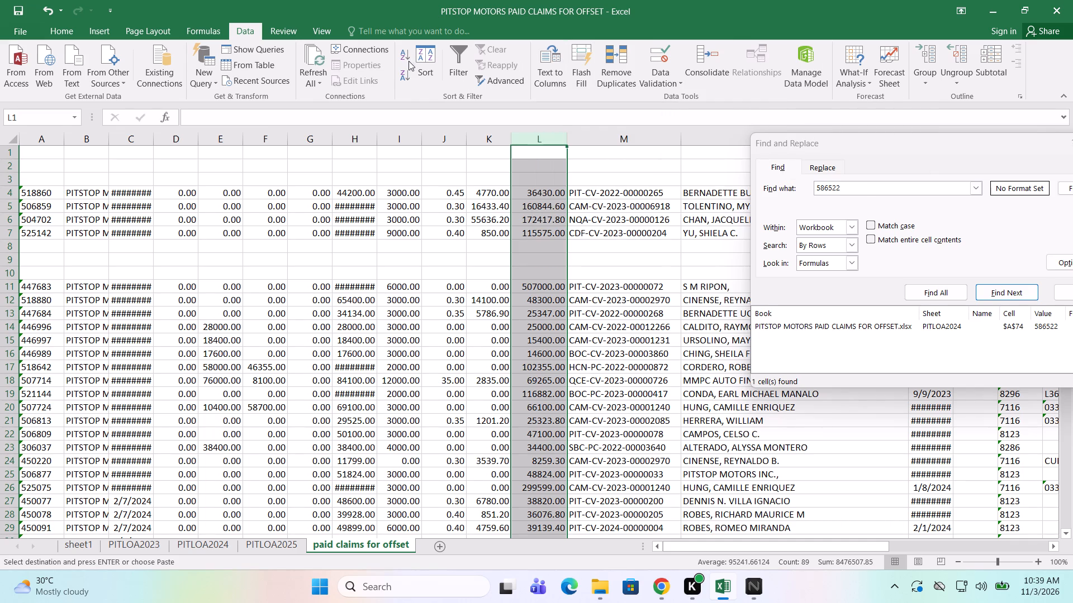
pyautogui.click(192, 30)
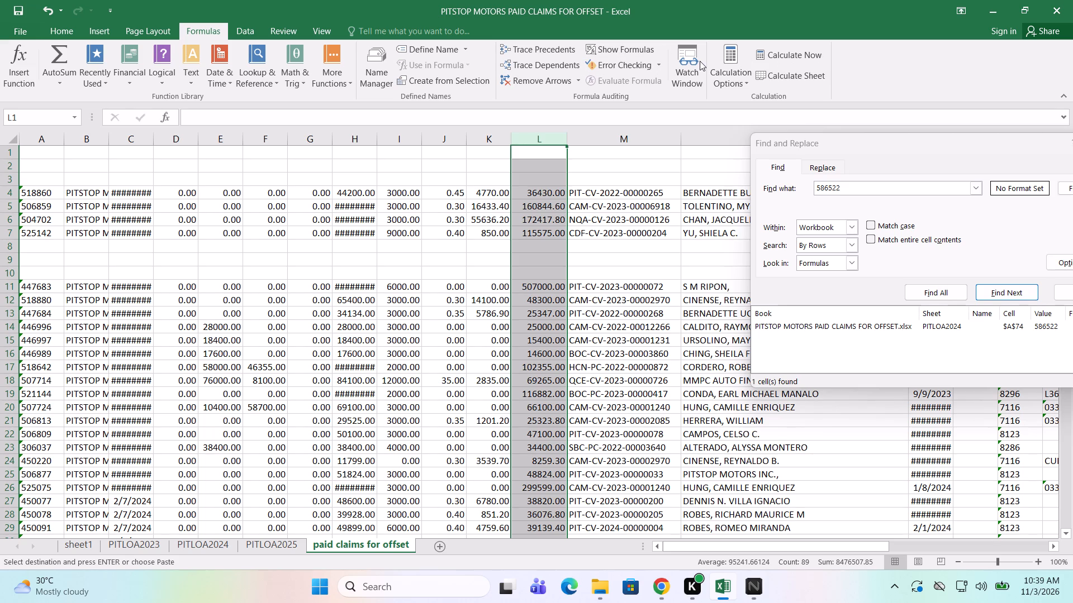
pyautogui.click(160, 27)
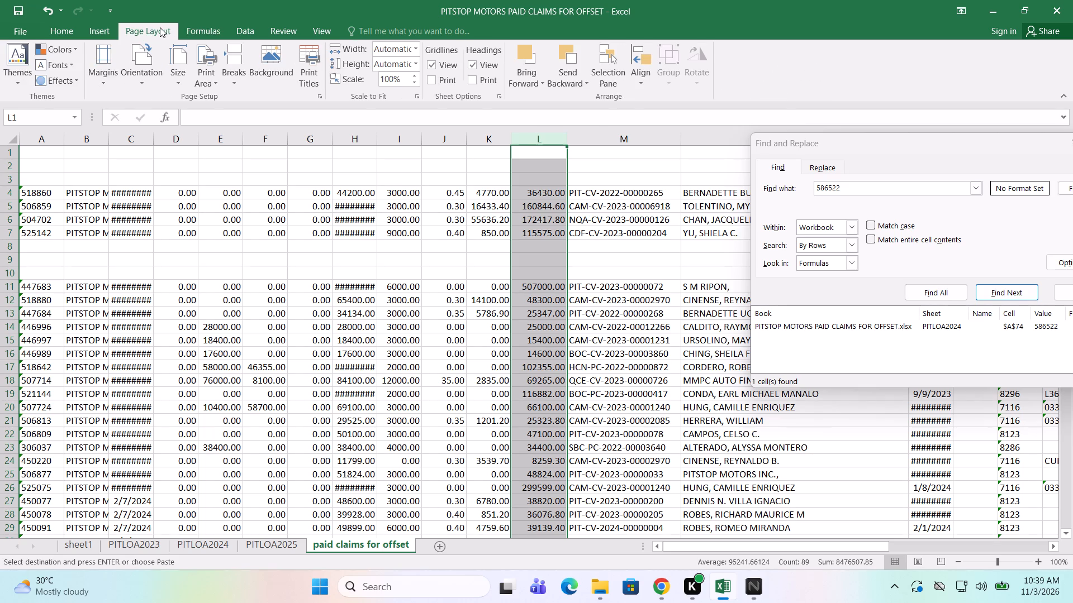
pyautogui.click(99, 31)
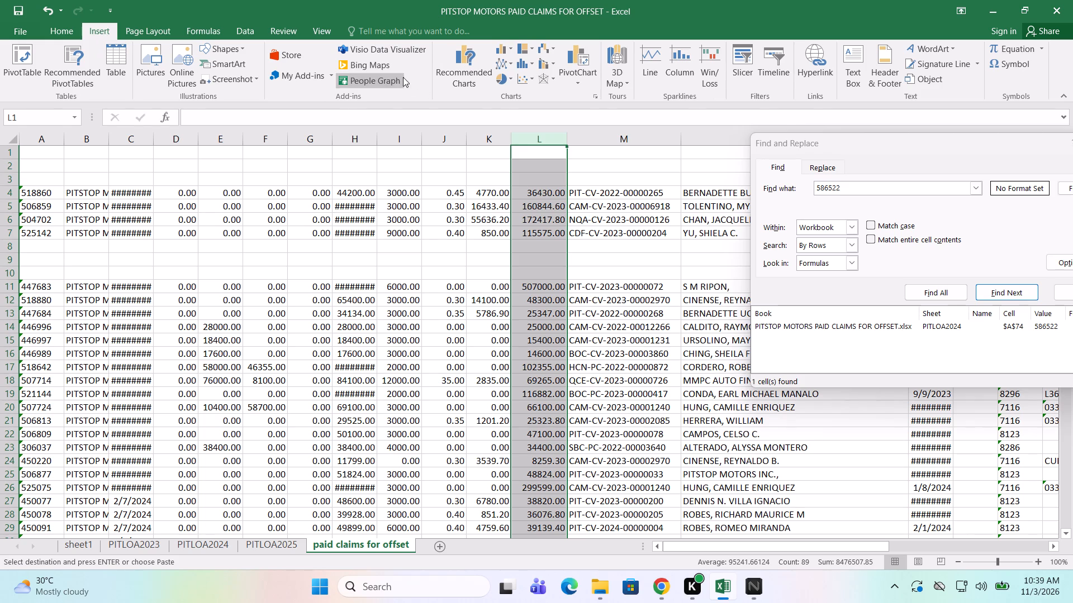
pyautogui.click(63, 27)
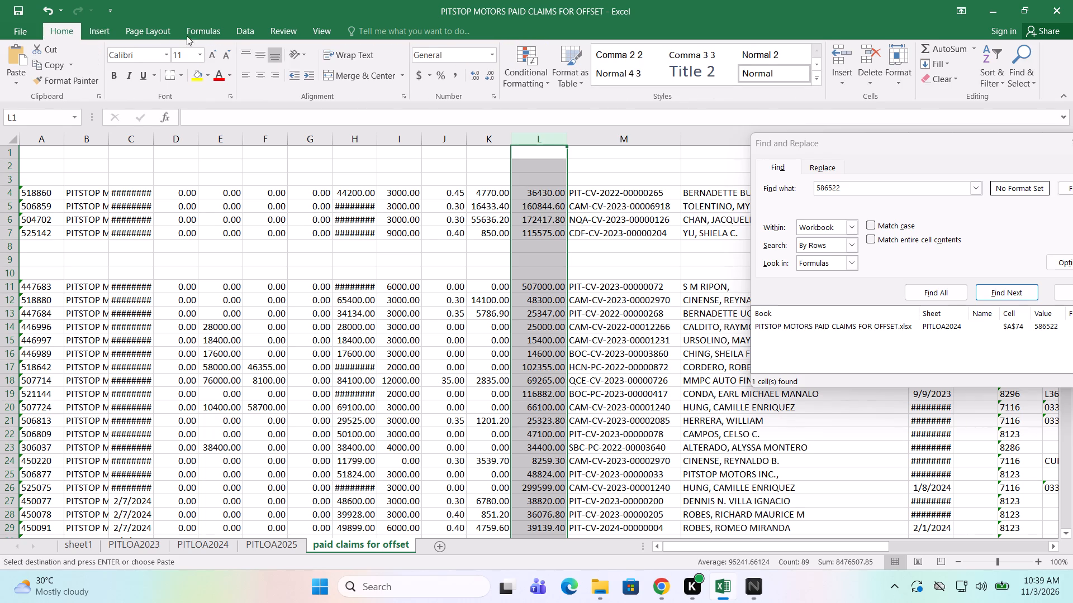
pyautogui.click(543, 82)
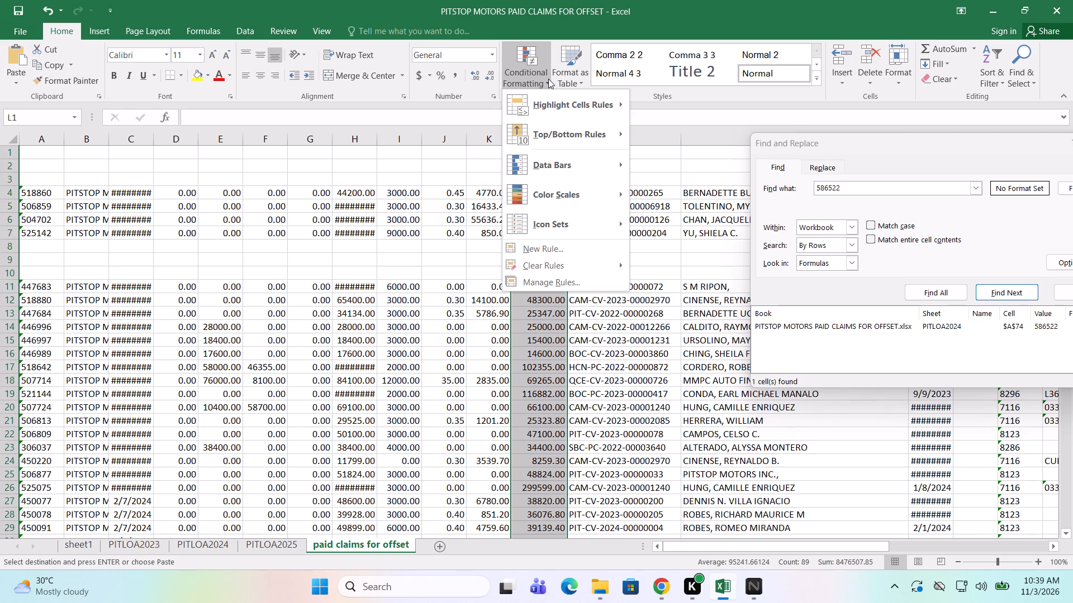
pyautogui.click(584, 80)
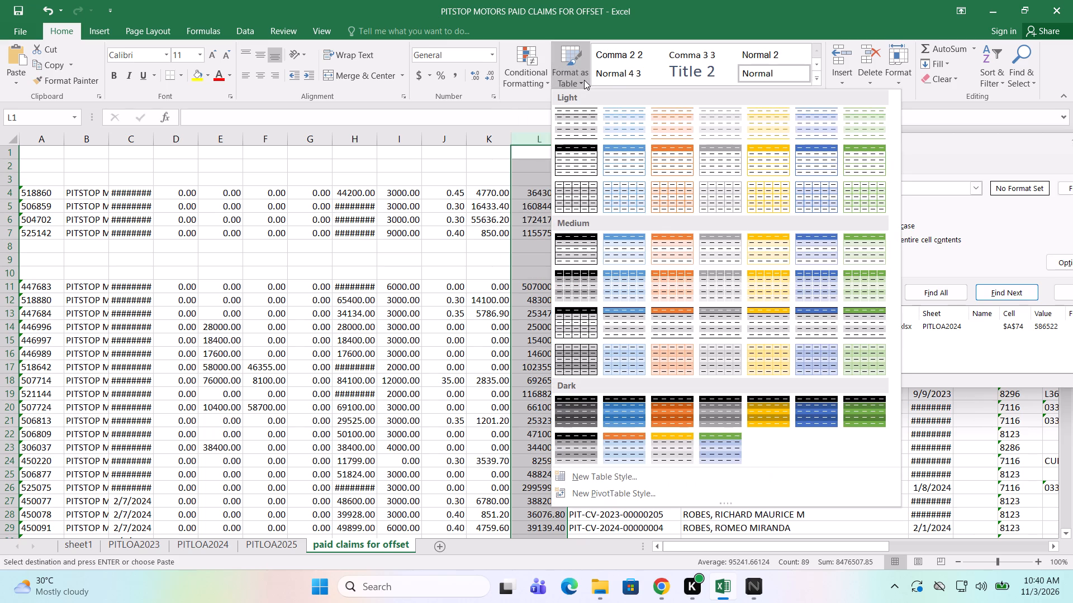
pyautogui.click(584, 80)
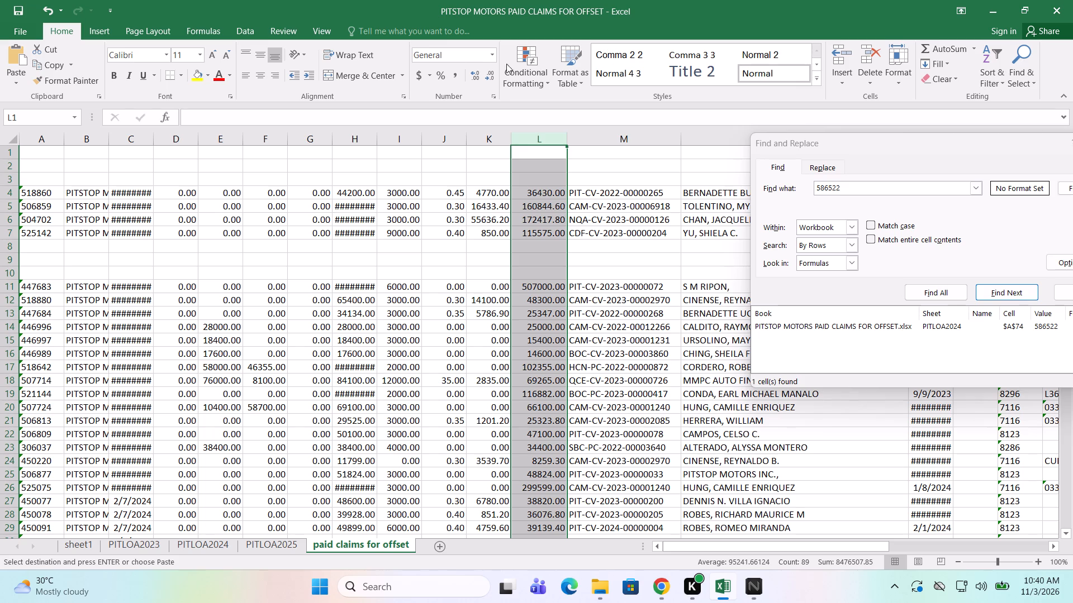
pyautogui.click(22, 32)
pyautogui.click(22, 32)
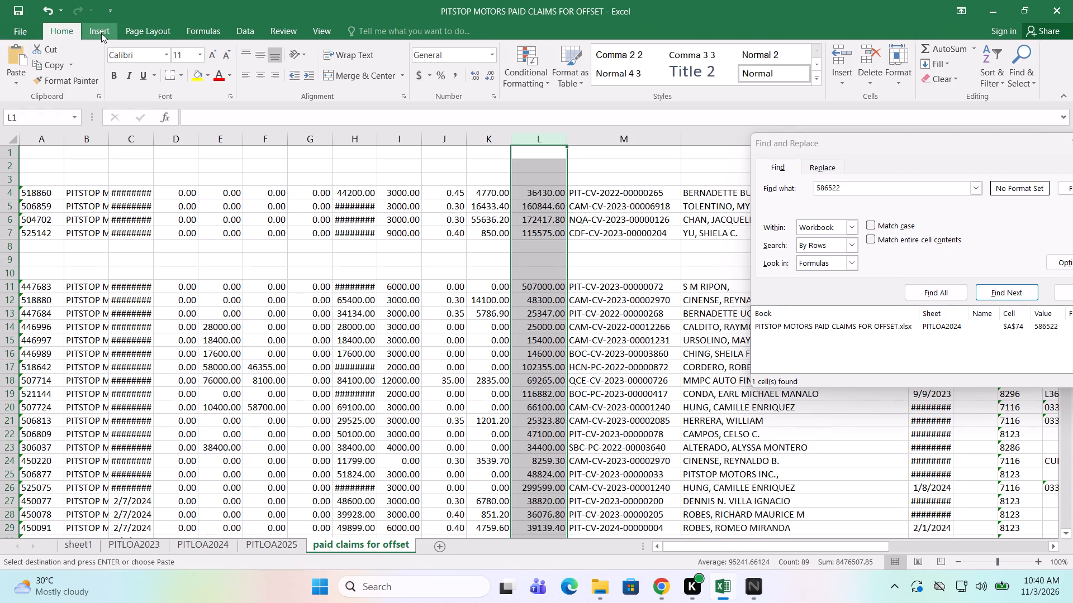
# Start a new conditional formatting rule for column L that formats only duplicate values in the selected range.
pyautogui.click(548, 83)
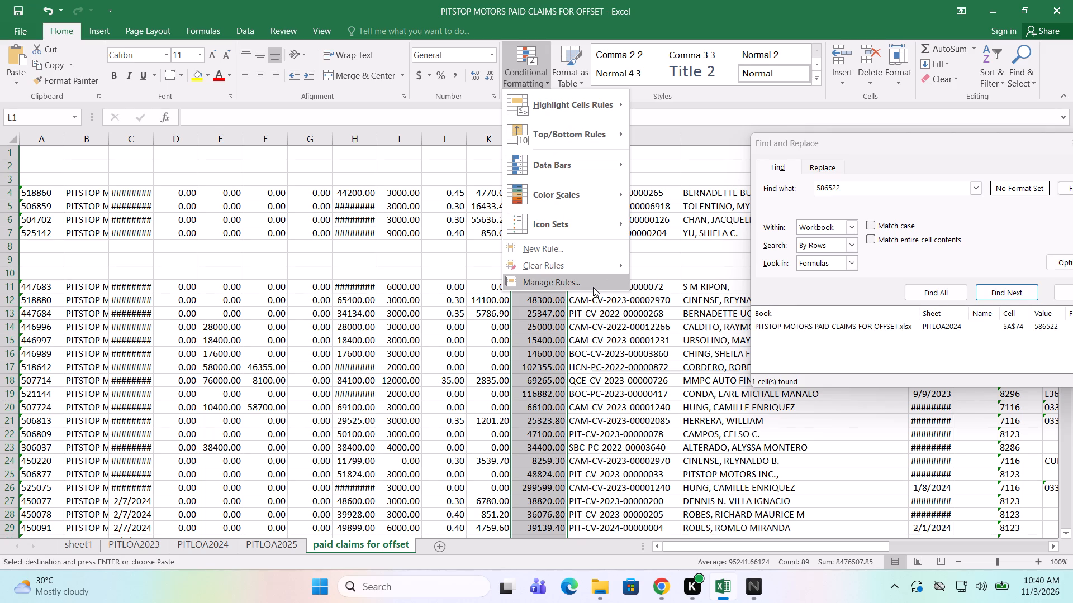
pyautogui.click(593, 287)
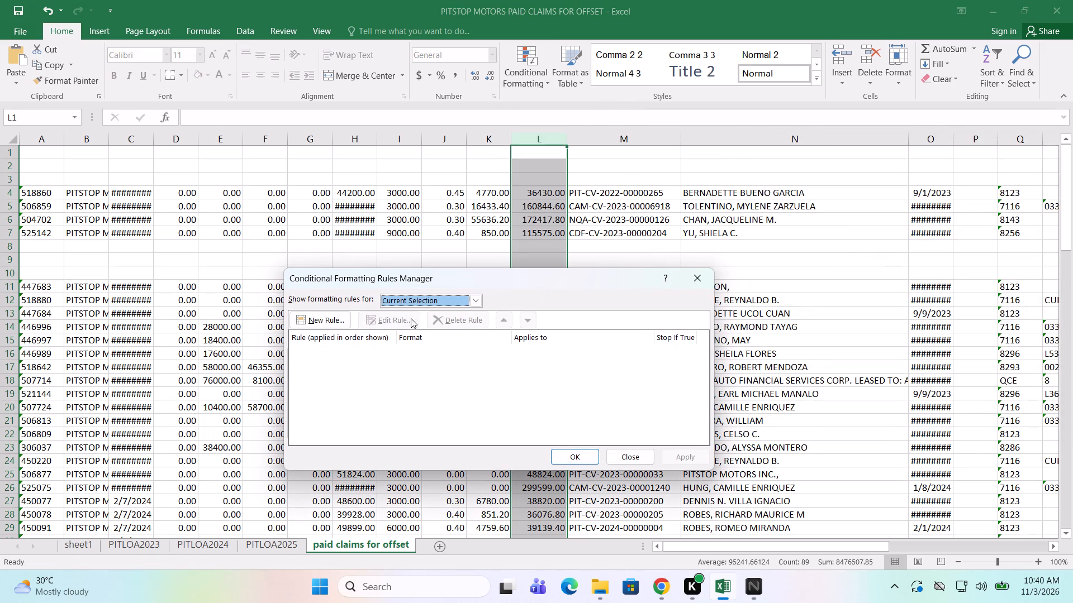
pyautogui.click(320, 321)
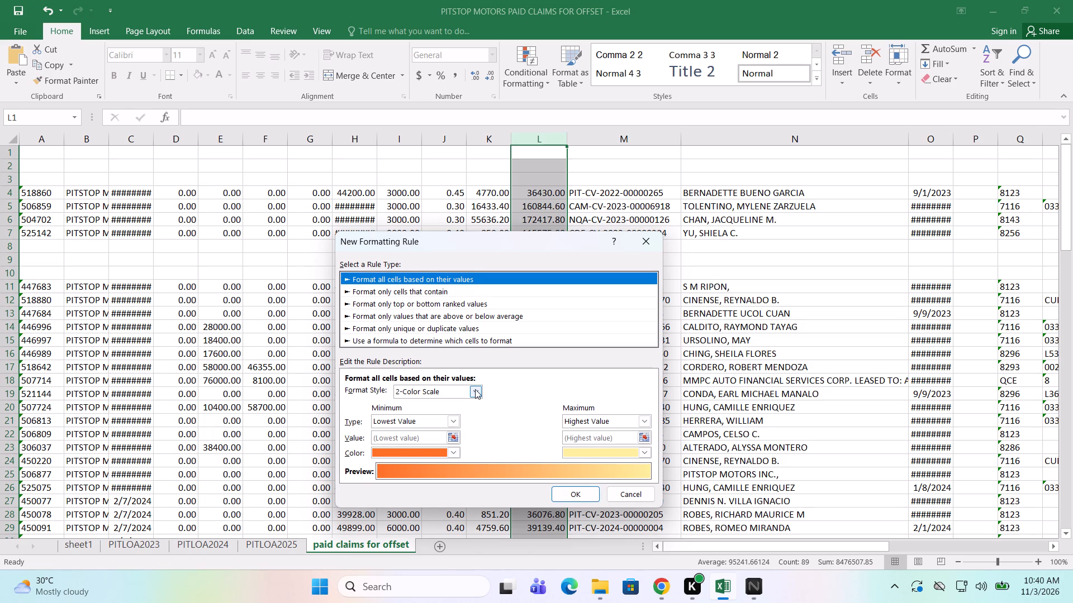
pyautogui.click(453, 421)
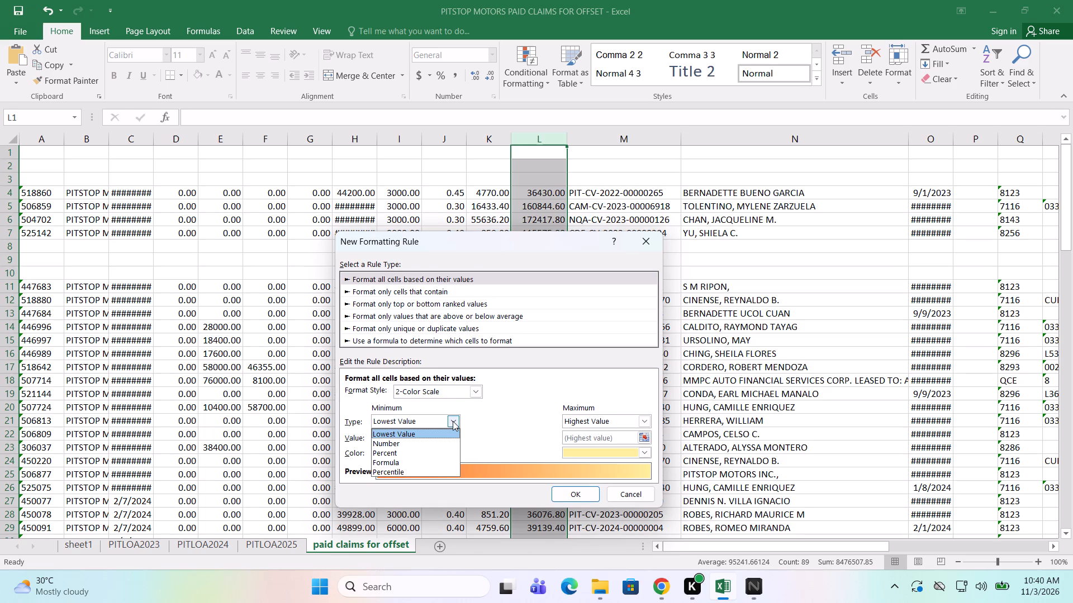
pyautogui.scroll(-2, 421, 461)
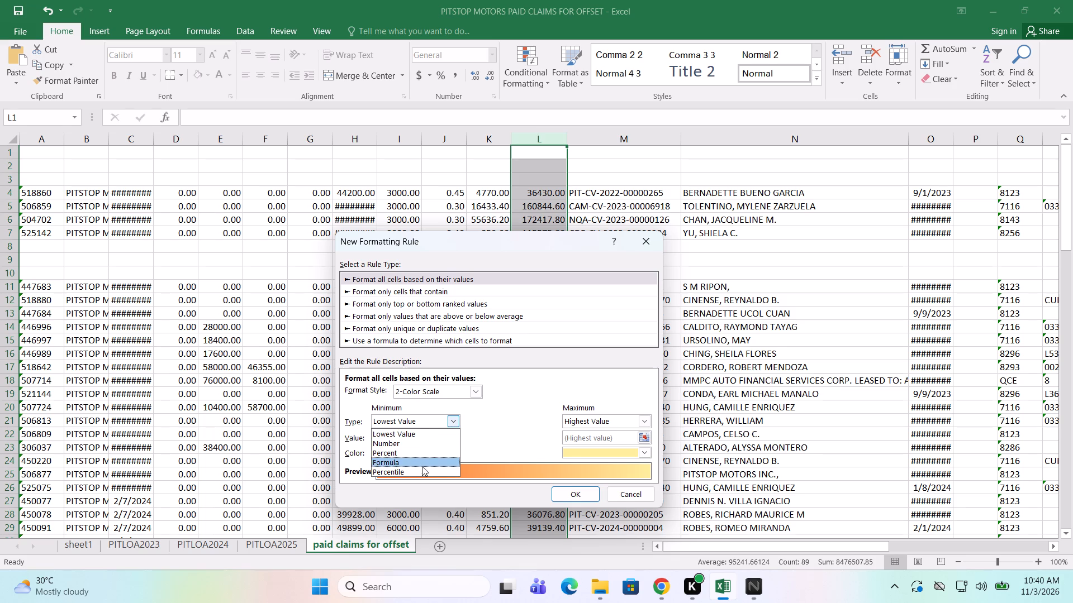
pyautogui.scroll(-2, 422, 466)
pyautogui.click(455, 420)
pyautogui.click(479, 390)
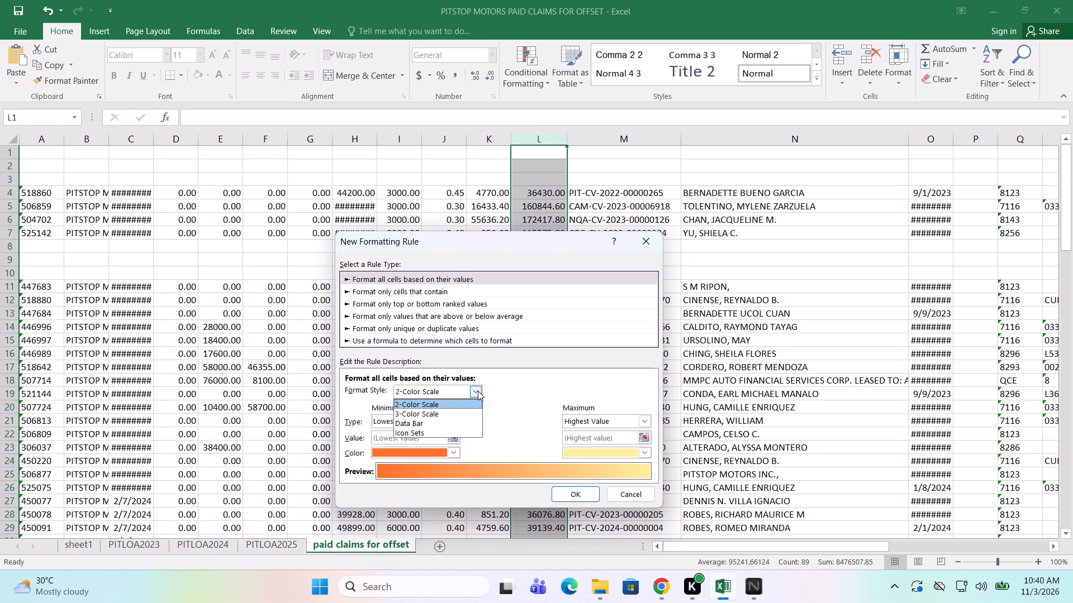
pyautogui.click(476, 391)
pyautogui.click(422, 333)
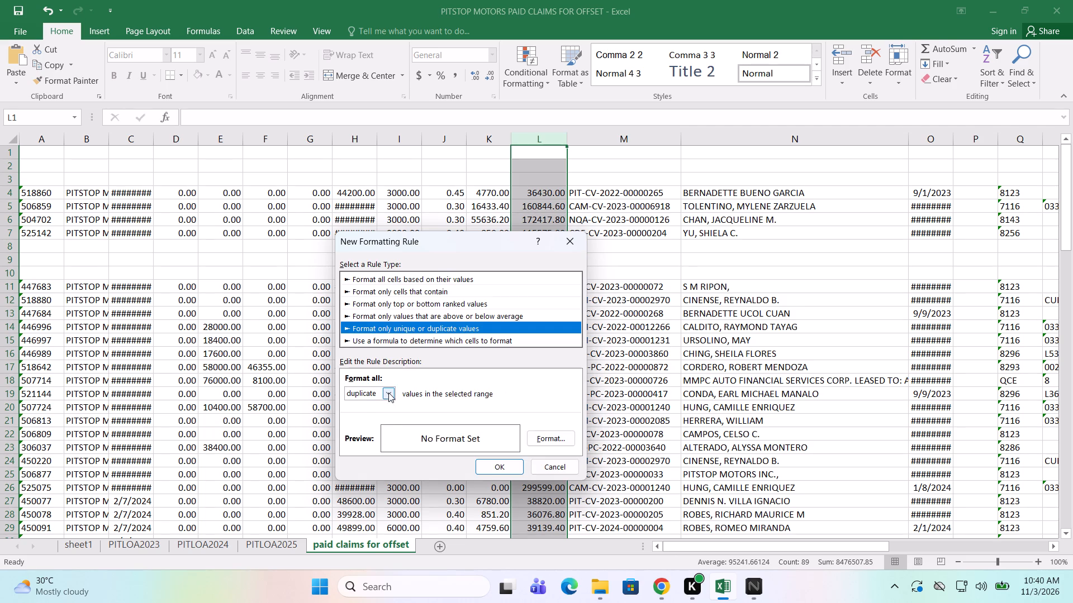
pyautogui.click(388, 392)
pyautogui.click(390, 392)
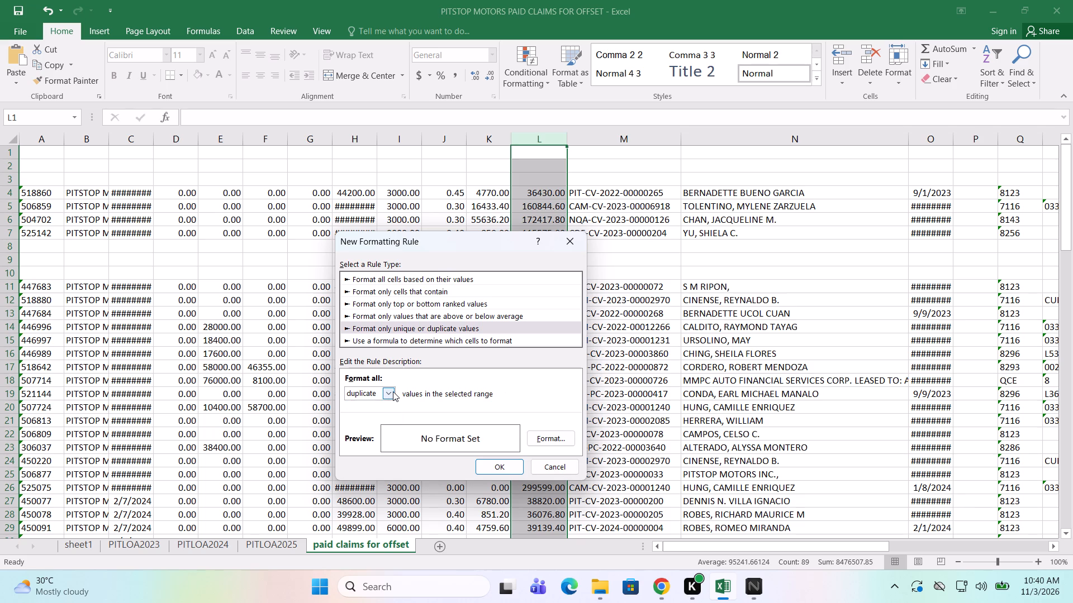
# Give the duplicate values rule a light orange fill and apply it to column L.
pyautogui.click(552, 441)
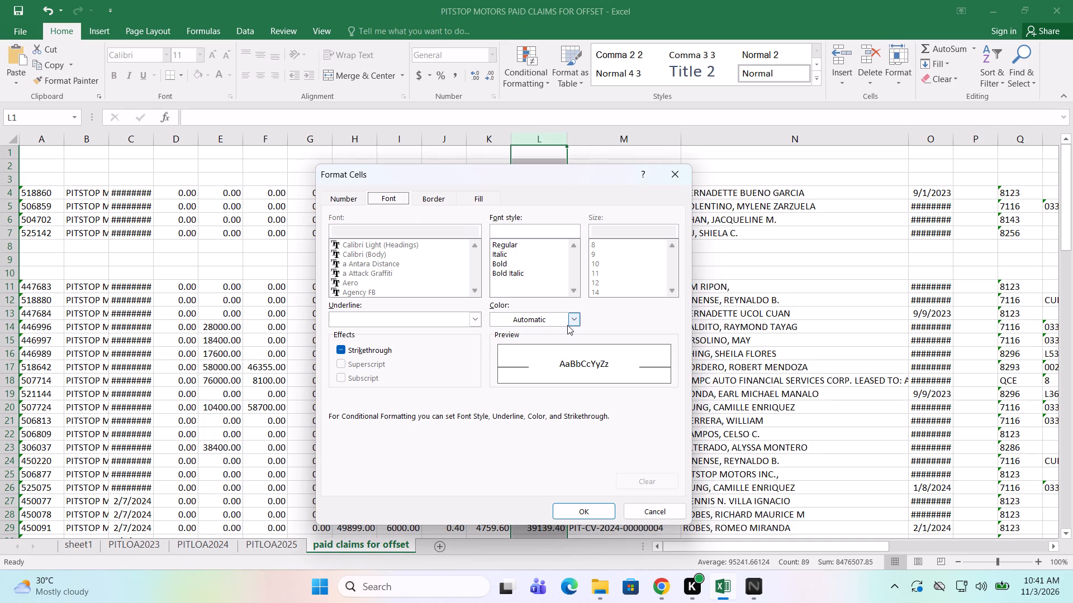
pyautogui.click(431, 199)
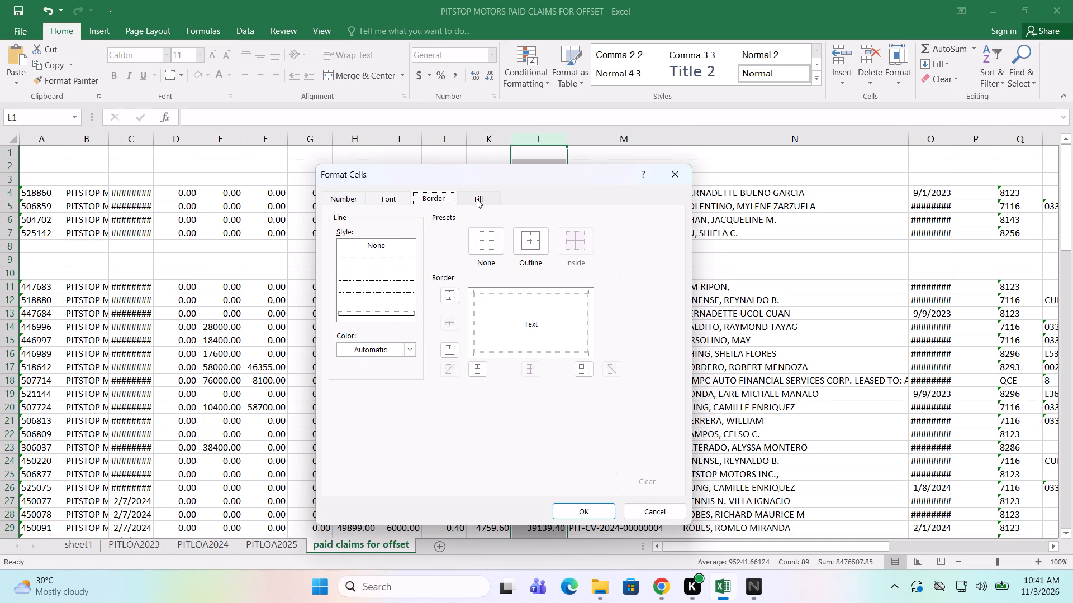
pyautogui.click(477, 199)
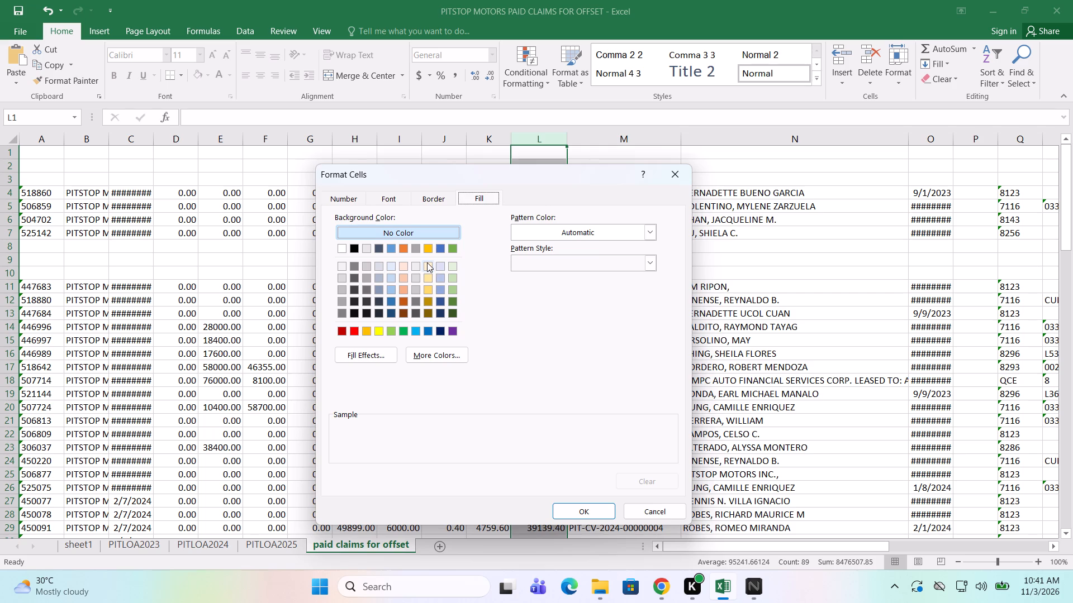
pyautogui.click(369, 332)
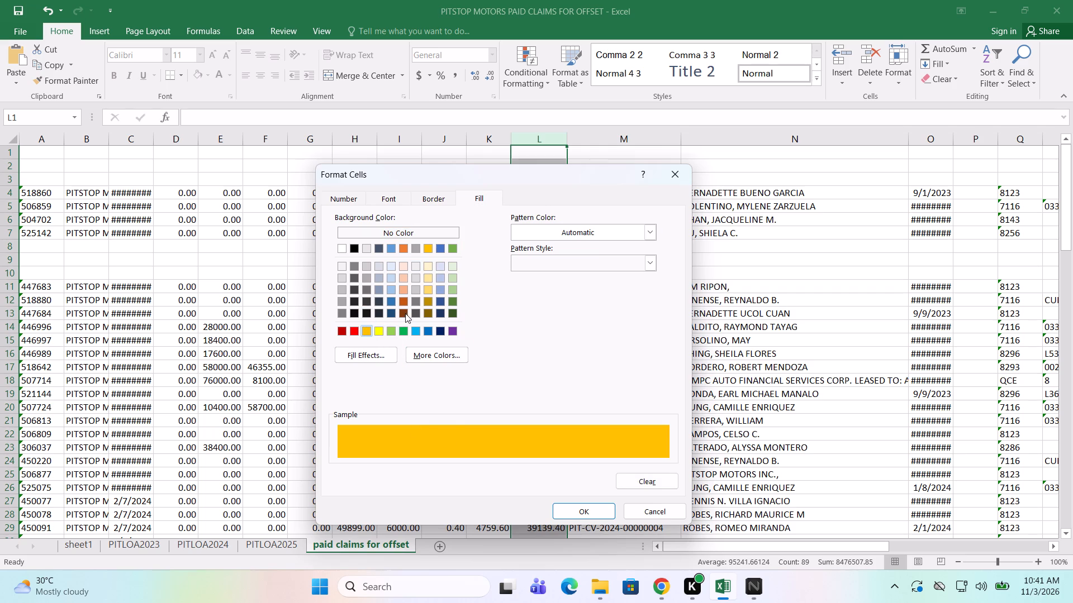
pyautogui.click(404, 280)
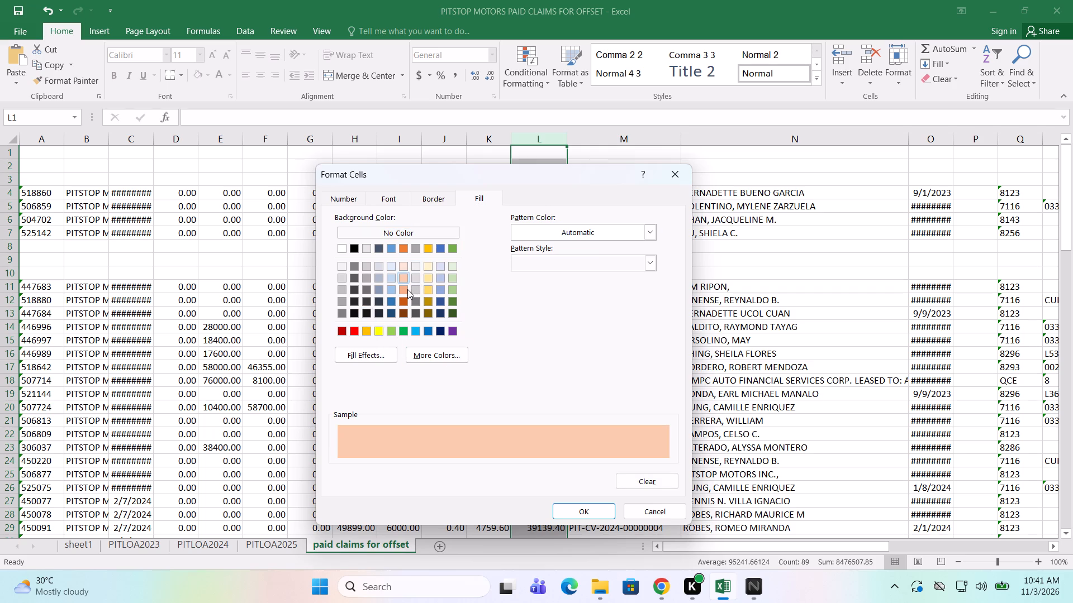
pyautogui.click(596, 509)
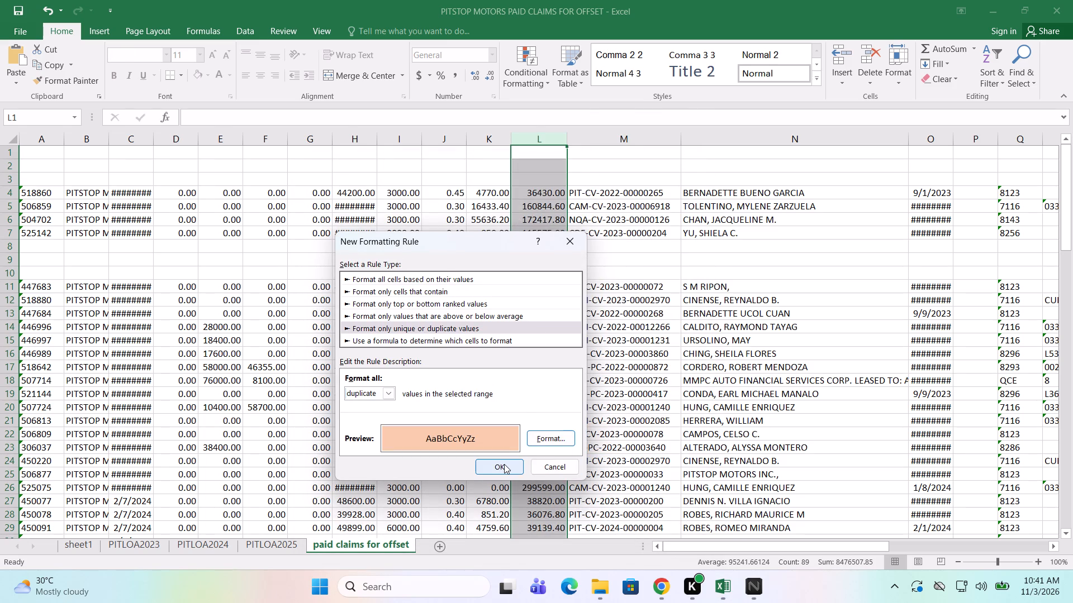
pyautogui.click(504, 464)
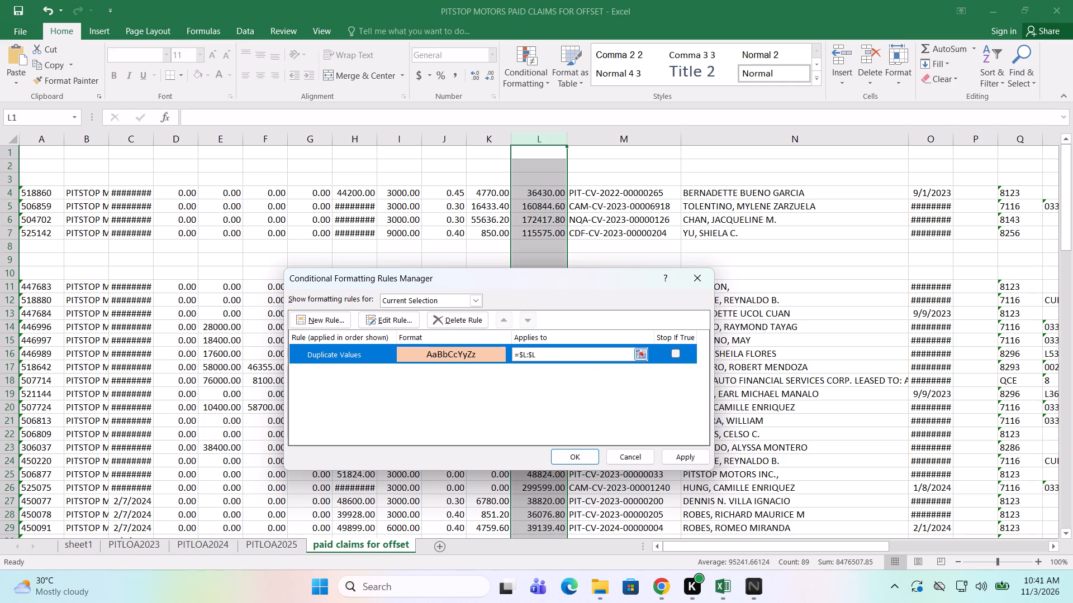
pyautogui.click(551, 352)
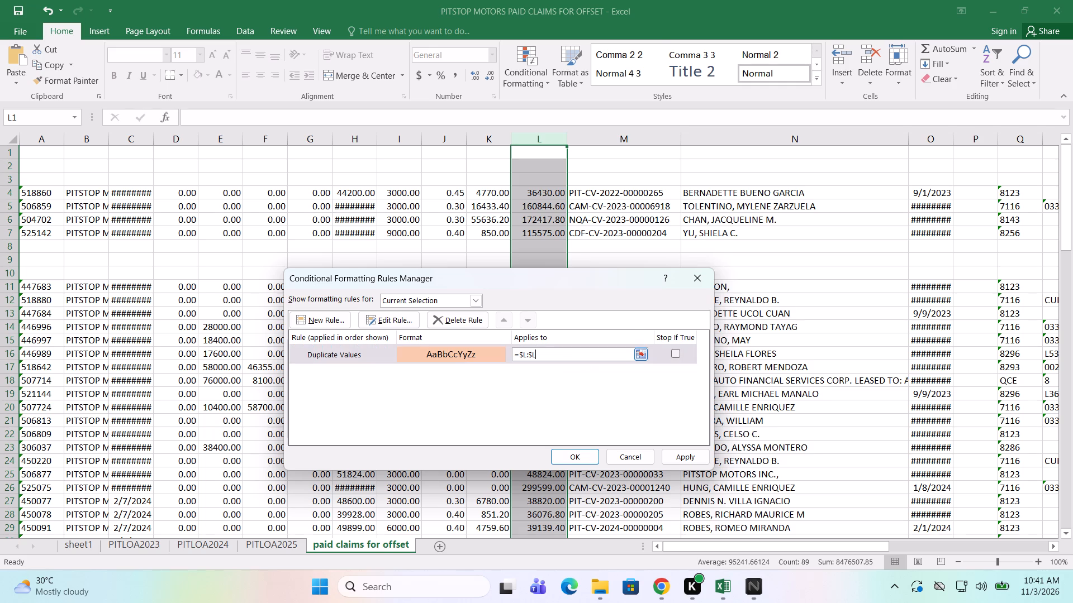
pyautogui.click(576, 456)
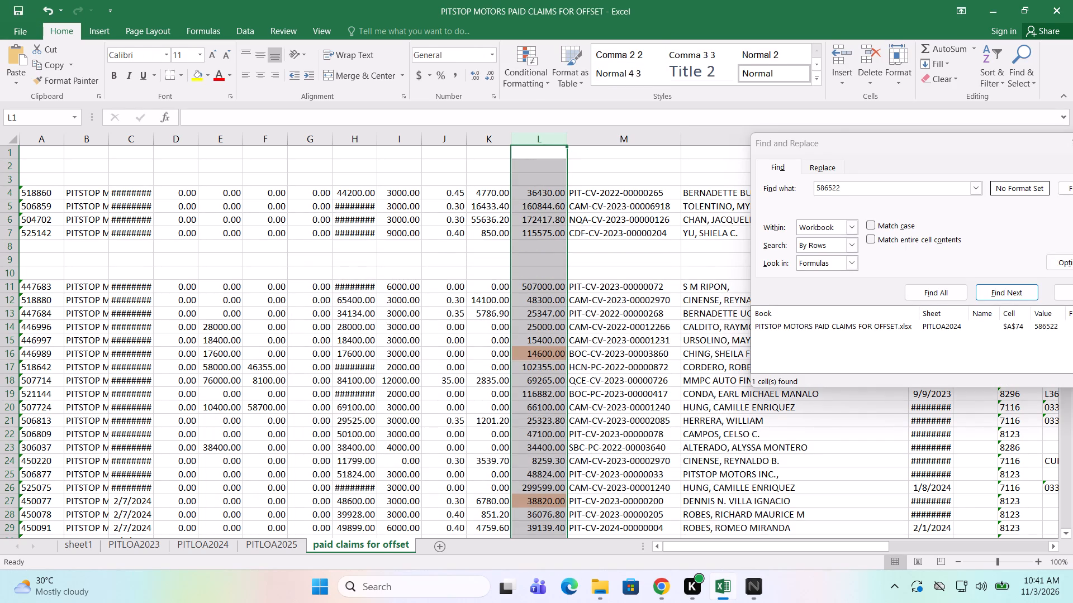
# Close the Find and Replace window.
pyautogui.moveTo(889, 147); pyautogui.dragTo(842, 141)
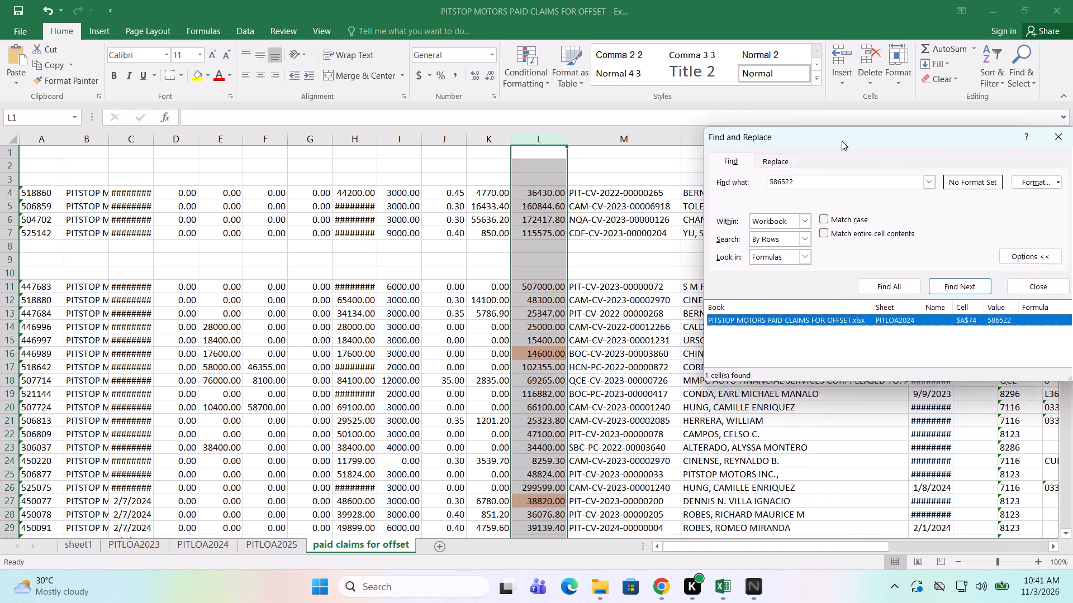
pyautogui.moveTo(842, 141); pyautogui.dragTo(762, 89)
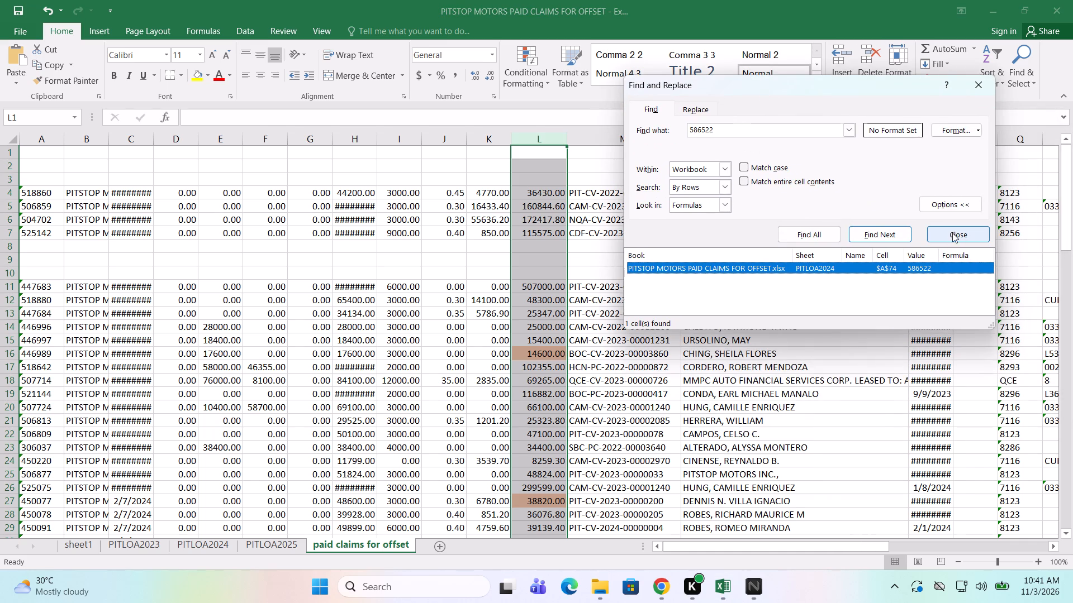
pyautogui.click(953, 233)
# Review the highlighted duplicate amounts in column L through all the claim groups down to row 104.
pyautogui.click(558, 492)
pyautogui.click(556, 504)
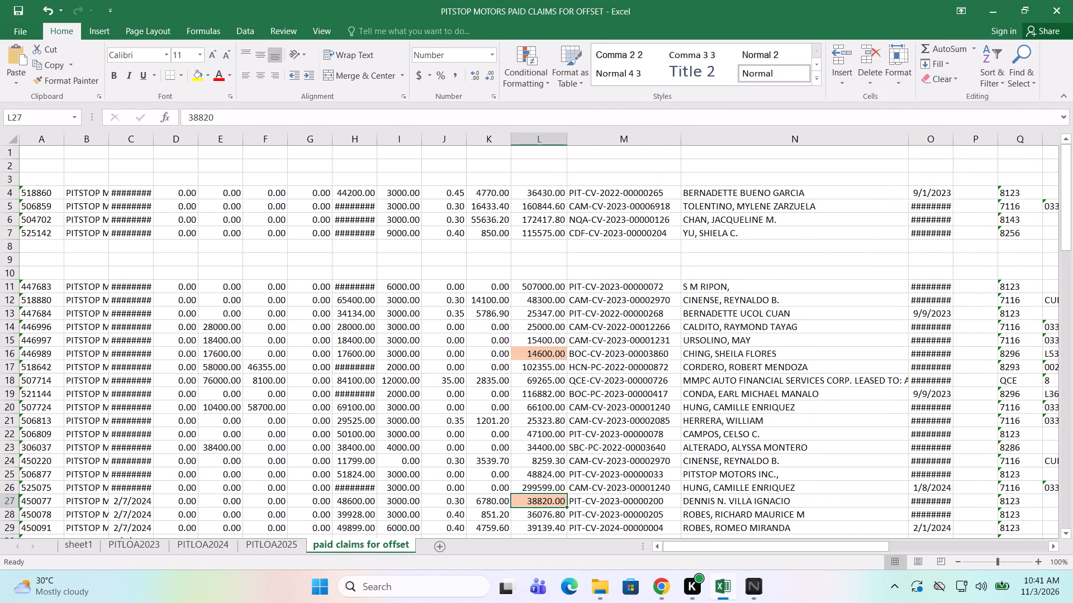
pyautogui.click(562, 353)
pyautogui.scroll(-4, 569, 351)
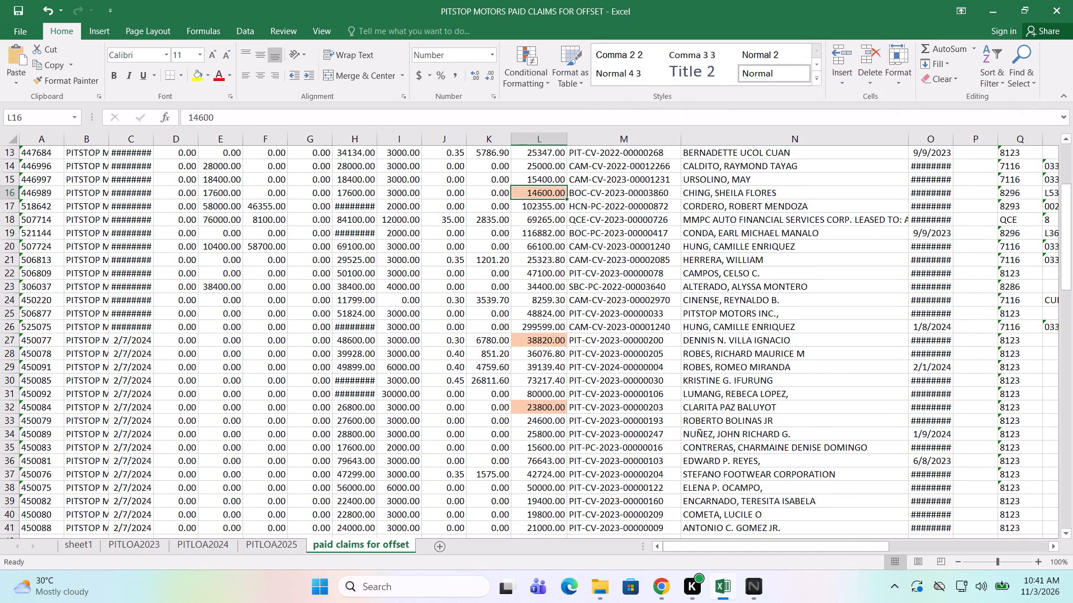
pyautogui.scroll(-5, 670, 349)
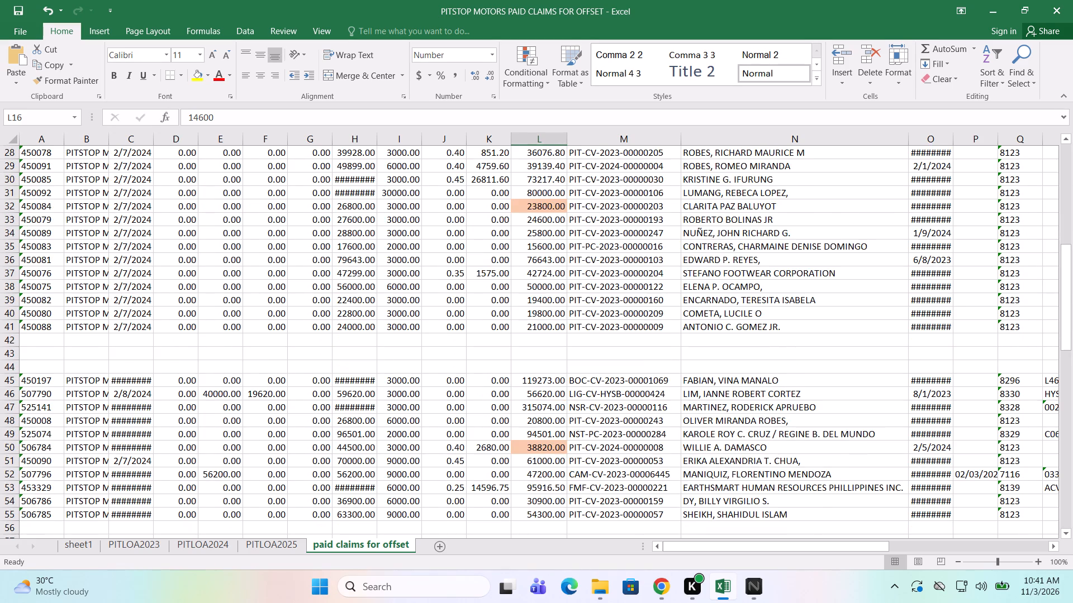
pyautogui.scroll(-5, 671, 347)
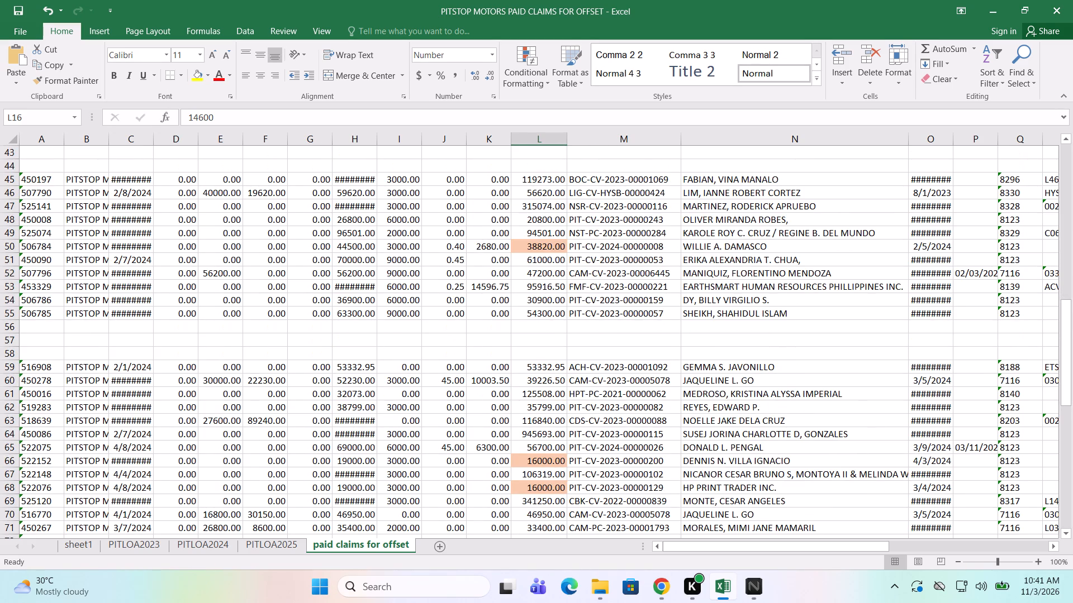
pyautogui.scroll(-3, 673, 347)
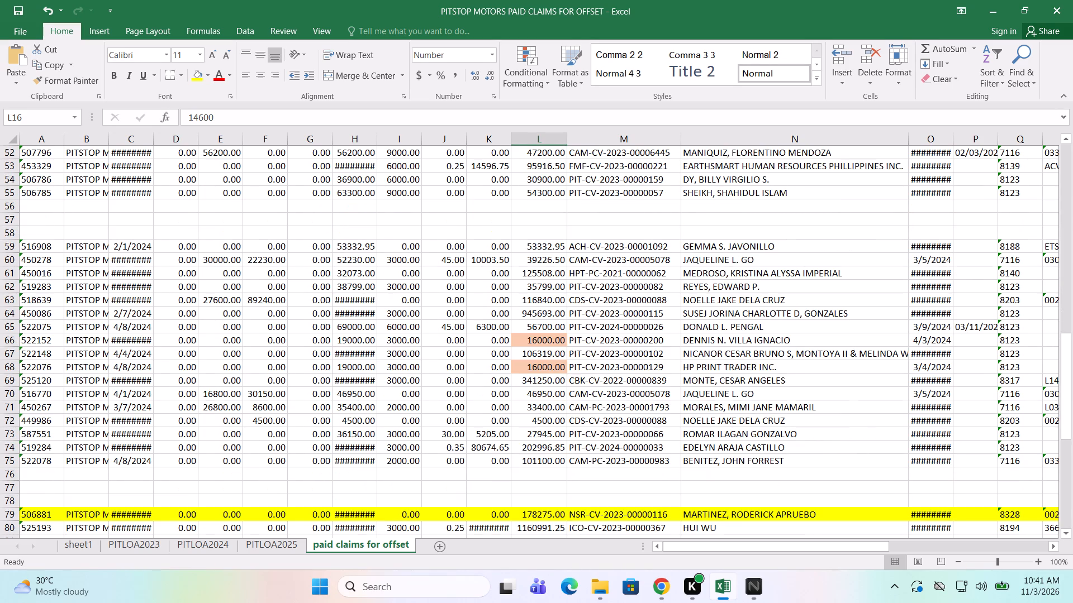
pyautogui.scroll(-3, 681, 339)
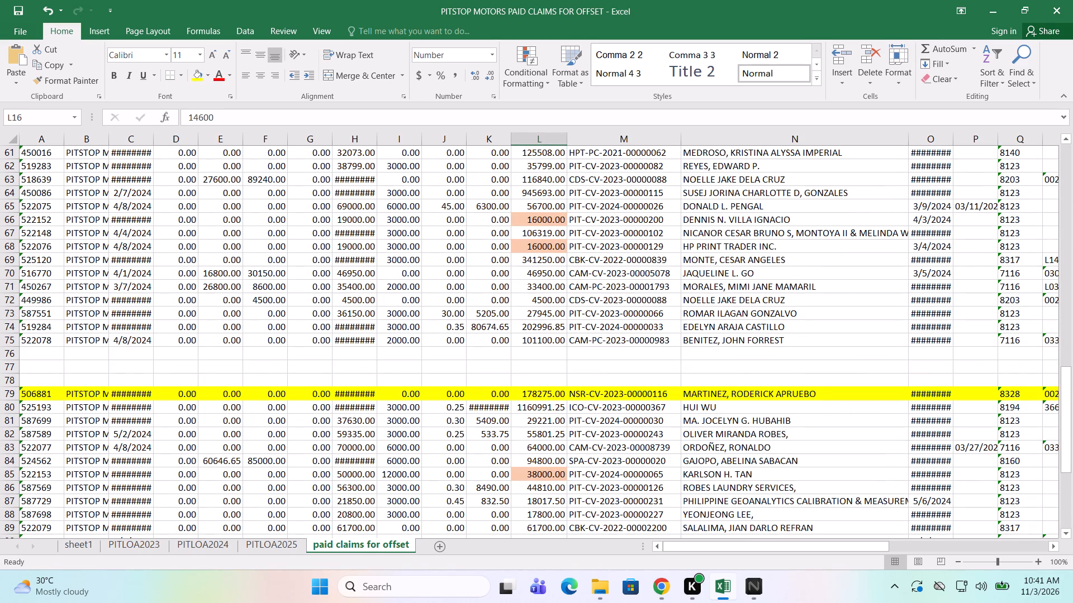
pyautogui.scroll(-5, 683, 340)
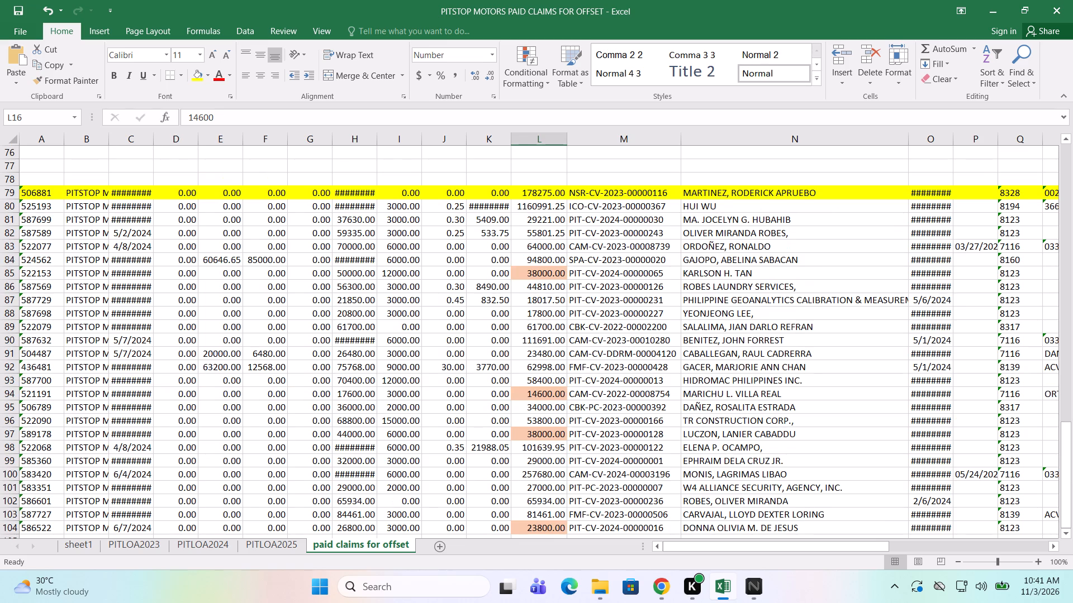
# Compare the matching highlighted amounts in column L across the claim groups, back and forth to the end of the list.
pyautogui.moveTo(1067, 466); pyautogui.dragTo(1070, 465)
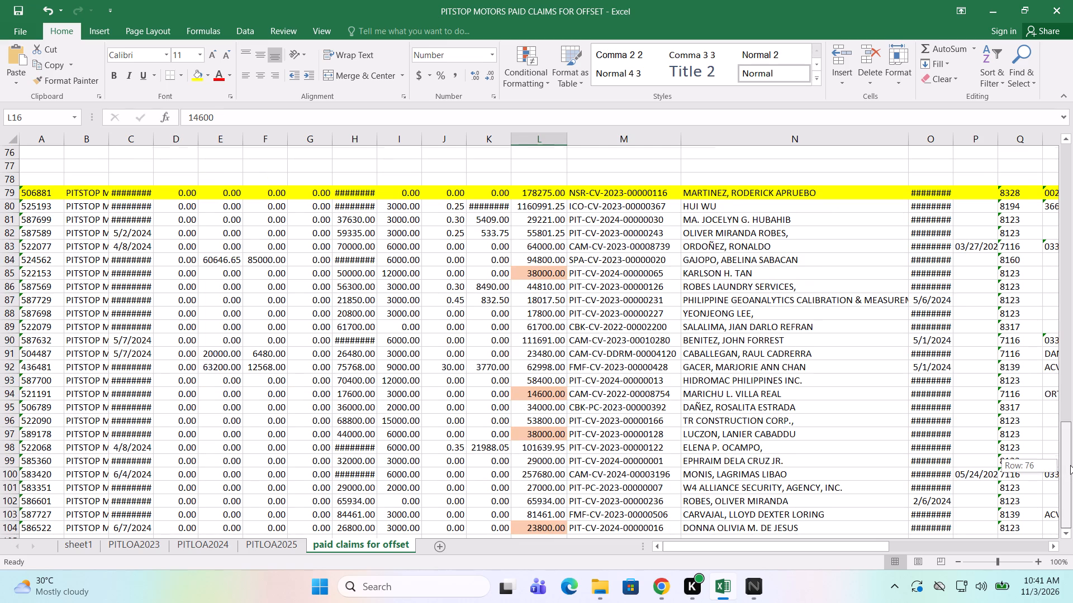
pyautogui.moveTo(1070, 465); pyautogui.dragTo(1066, 557)
pyautogui.moveTo(1066, 557); pyautogui.dragTo(1072, 535)
pyautogui.moveTo(1072, 535); pyautogui.dragTo(1071, 402)
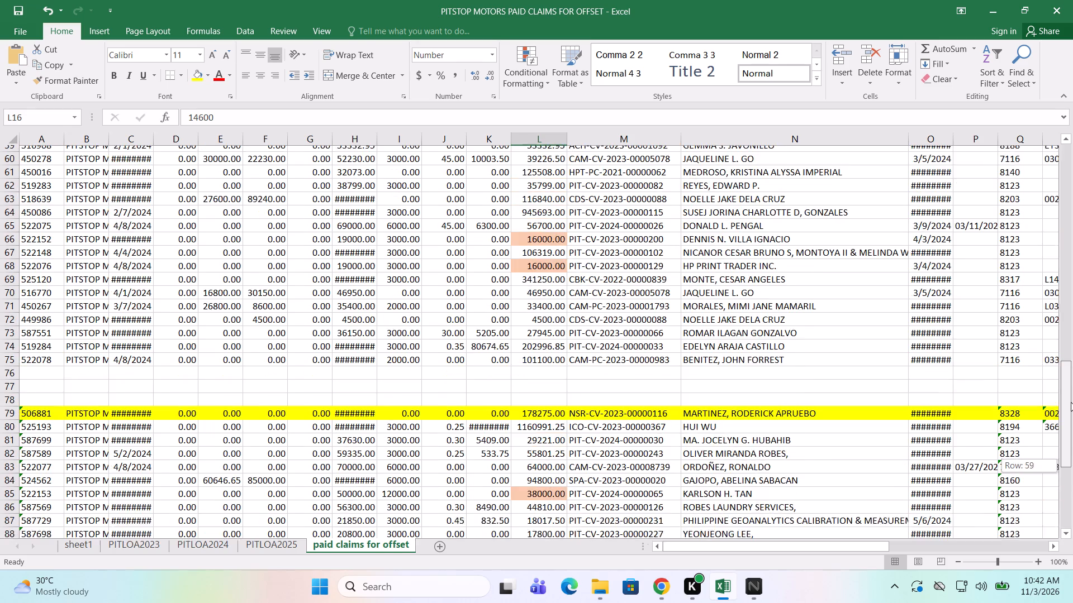
pyautogui.moveTo(1071, 402); pyautogui.dragTo(1072, 312)
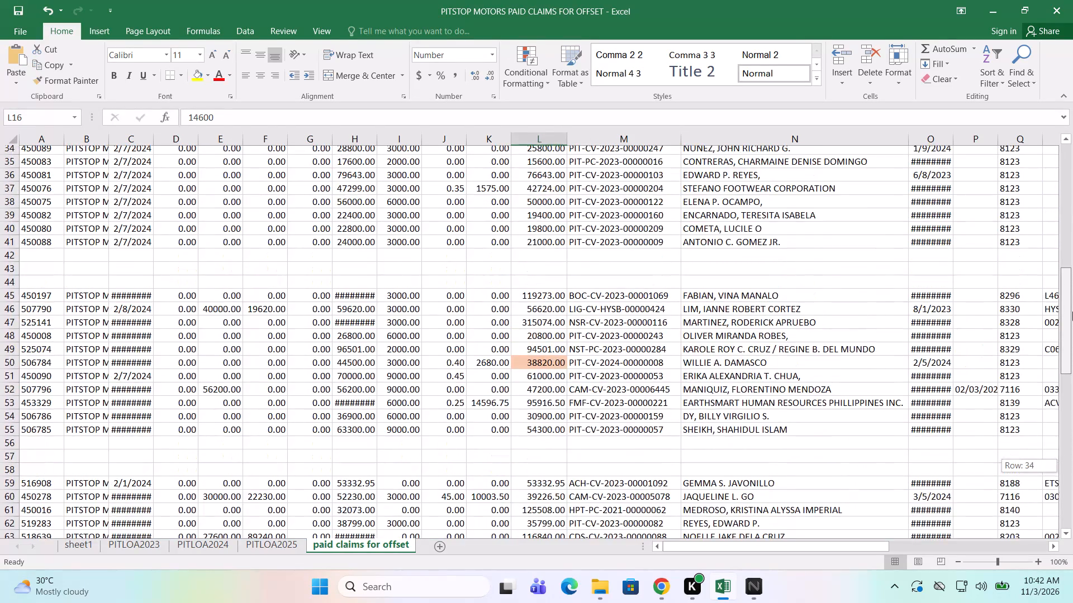
pyautogui.moveTo(1072, 312); pyautogui.dragTo(1072, 451)
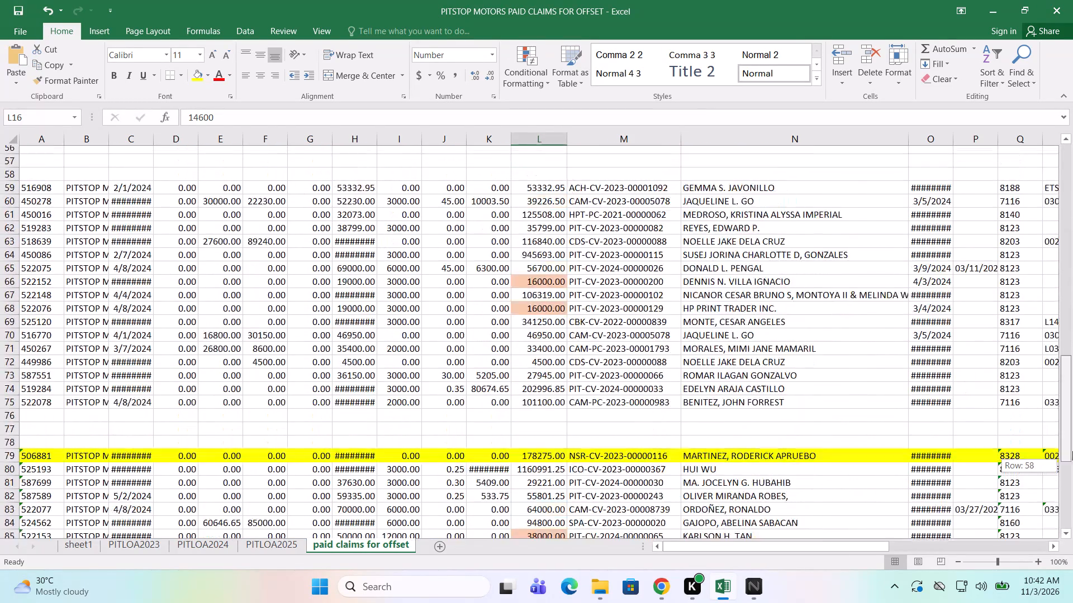
pyautogui.moveTo(1072, 451); pyautogui.dragTo(1071, 329)
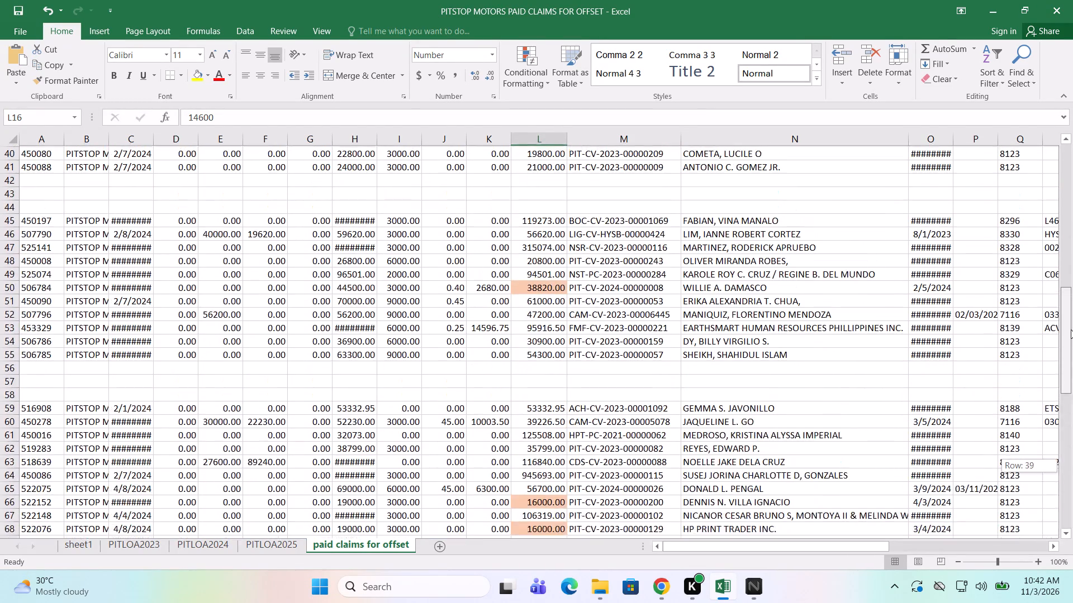
pyautogui.moveTo(1071, 329); pyautogui.dragTo(1070, 277)
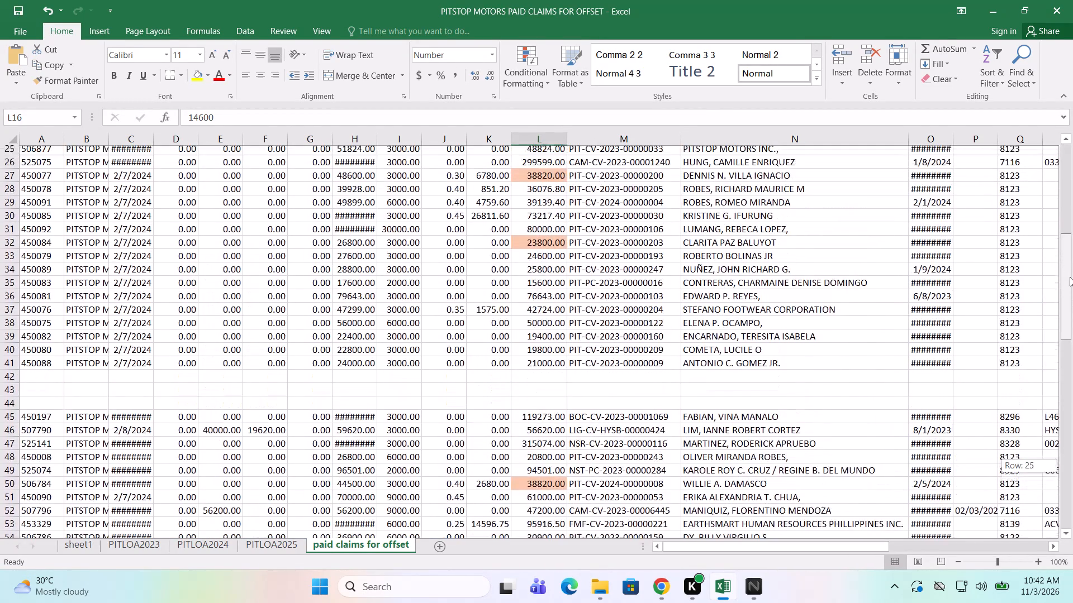
pyautogui.moveTo(1070, 277); pyautogui.dragTo(1072, 251)
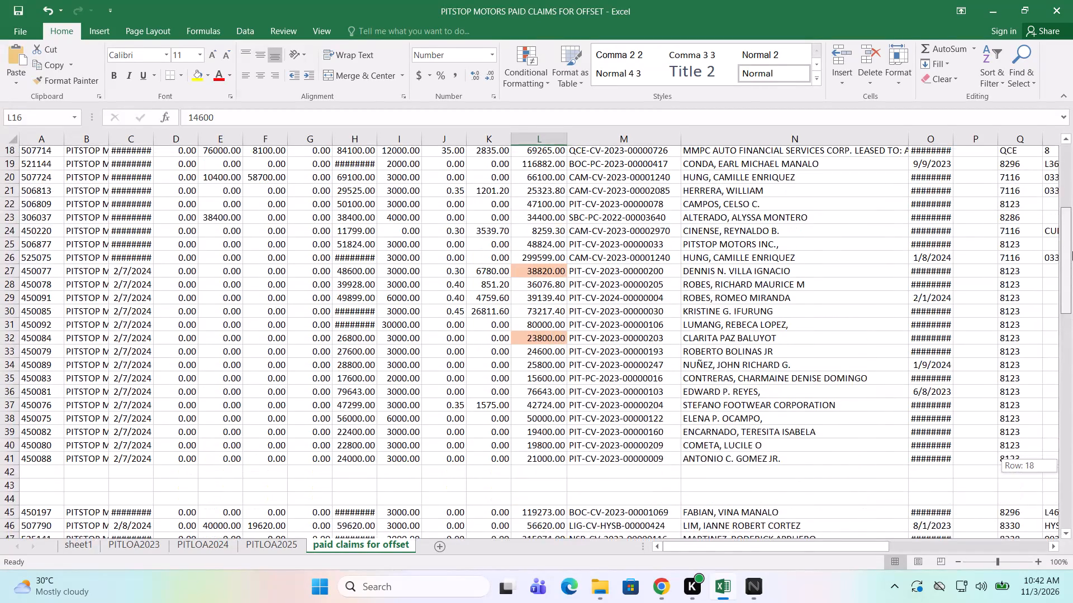
pyautogui.moveTo(1072, 251); pyautogui.dragTo(1068, 288)
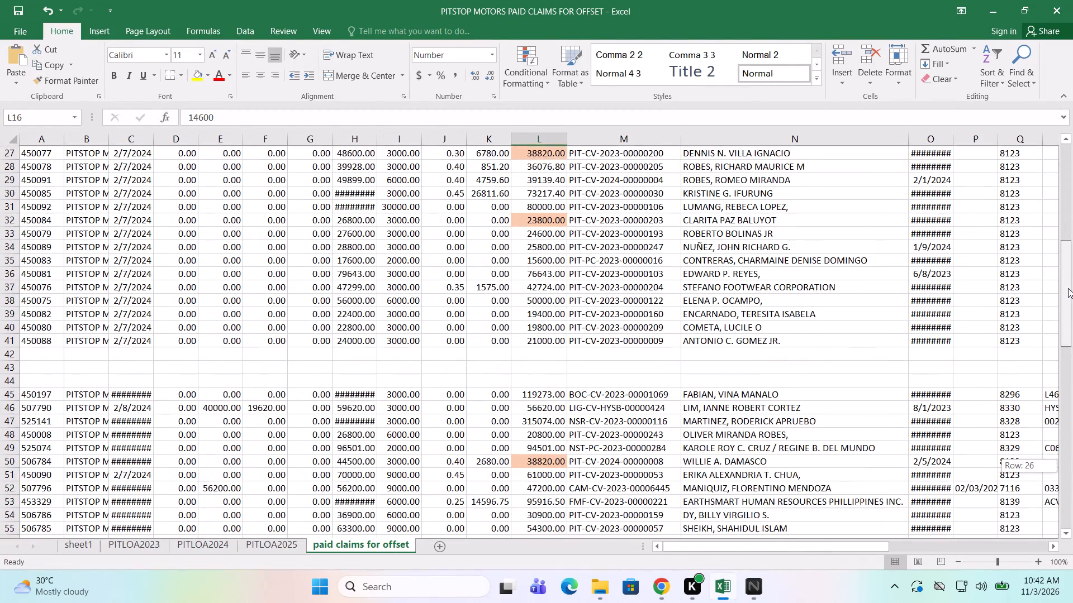
pyautogui.moveTo(1068, 288); pyautogui.dragTo(1068, 292)
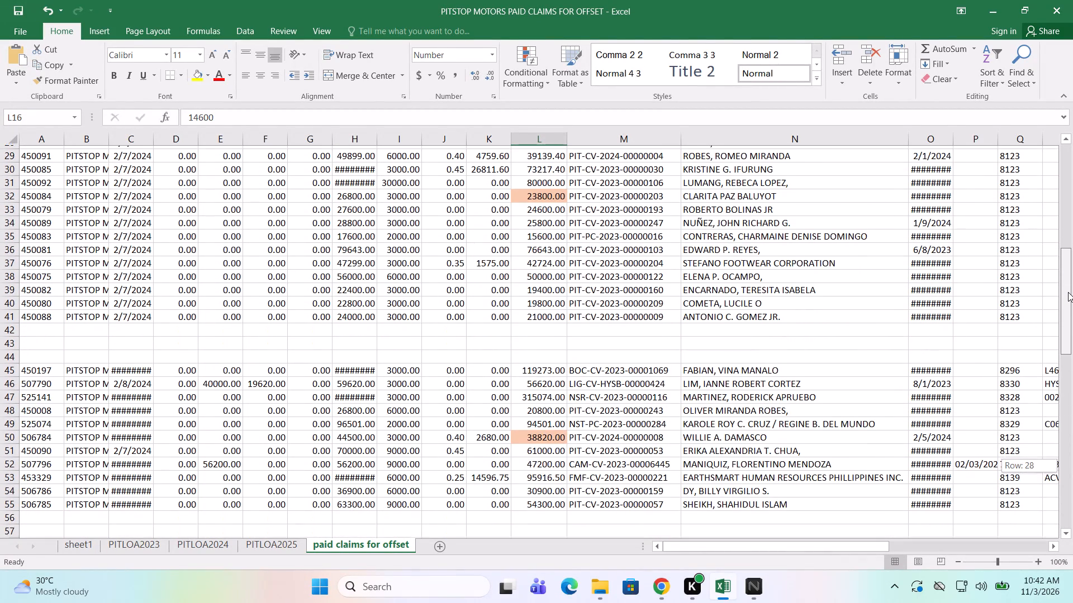
pyautogui.moveTo(1068, 292); pyautogui.dragTo(1072, 463)
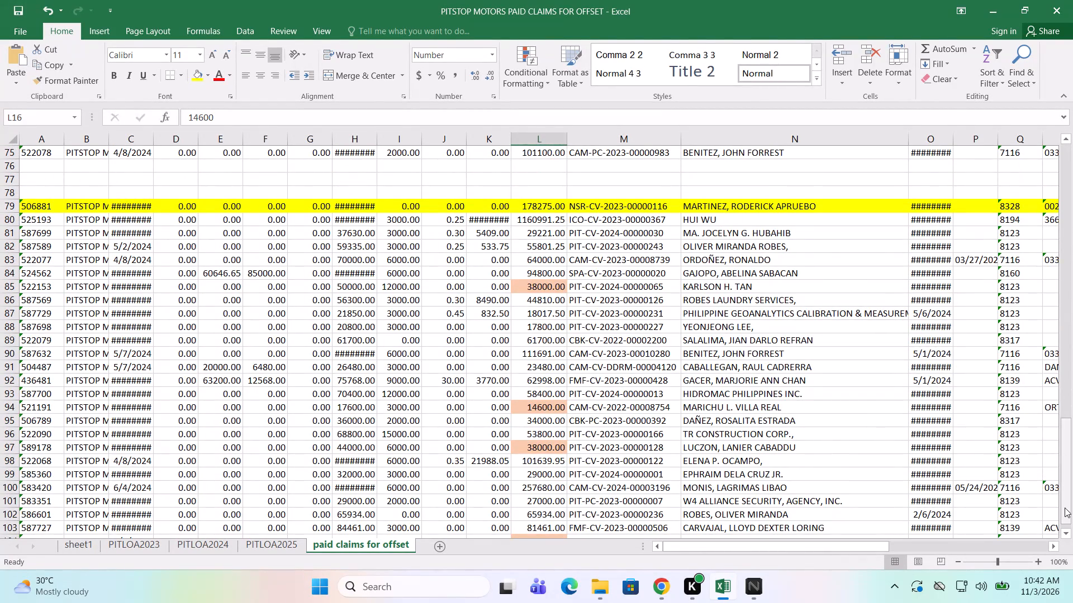
pyautogui.moveTo(1069, 486); pyautogui.dragTo(1072, 530)
pyautogui.click(1069, 533)
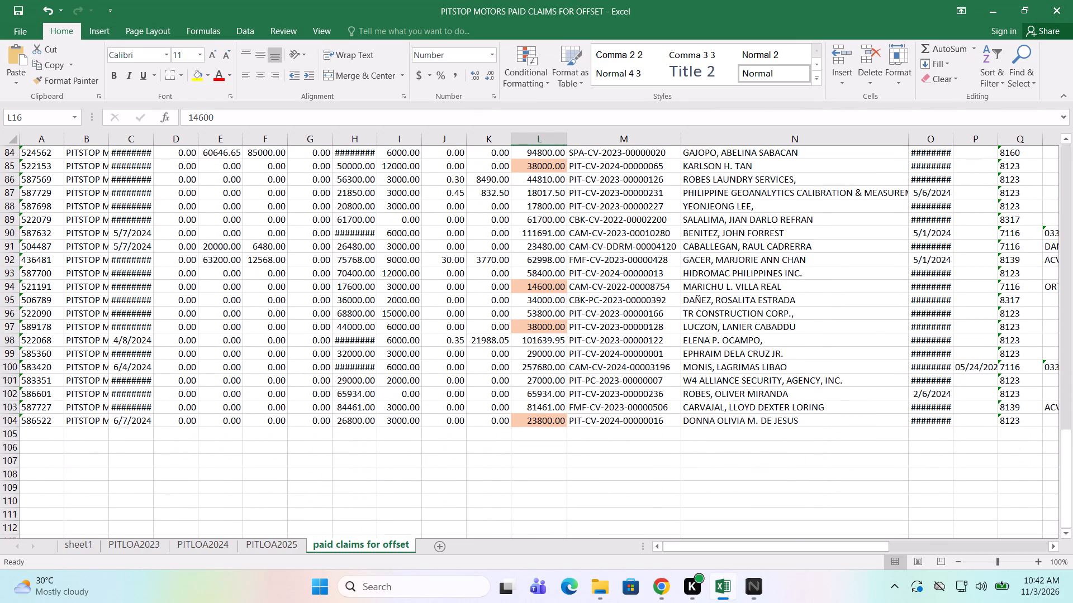
pyautogui.moveTo(496, 444); pyautogui.dragTo(502, 444)
pyautogui.click(545, 440)
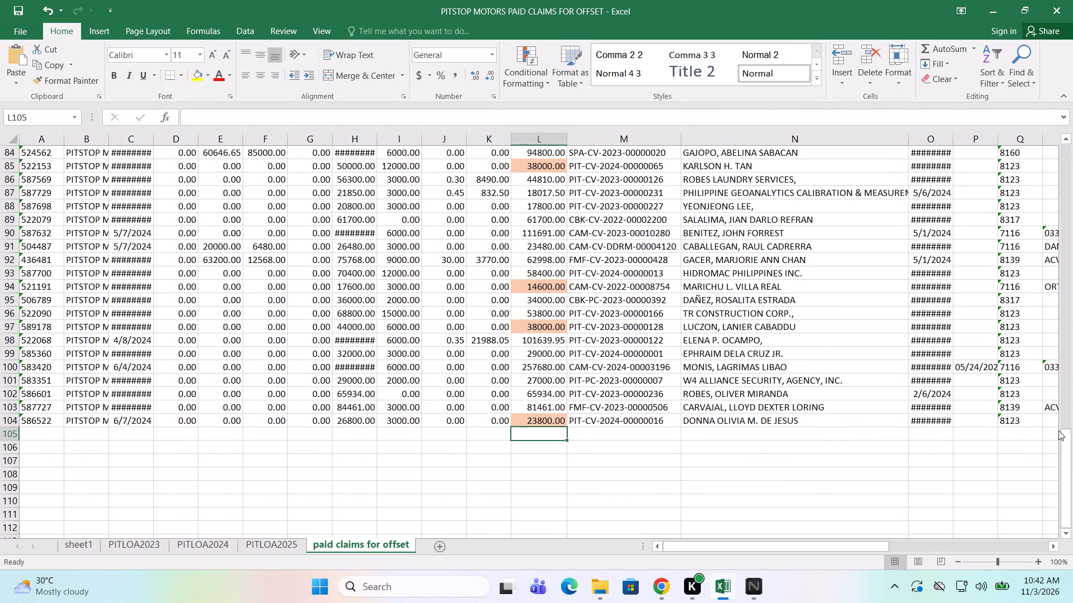
# Recheck column L for highlighted duplicates from the first claim row down to the empty rows below the list.
pyautogui.moveTo(1067, 453); pyautogui.dragTo(1043, 31)
pyautogui.click(549, 351)
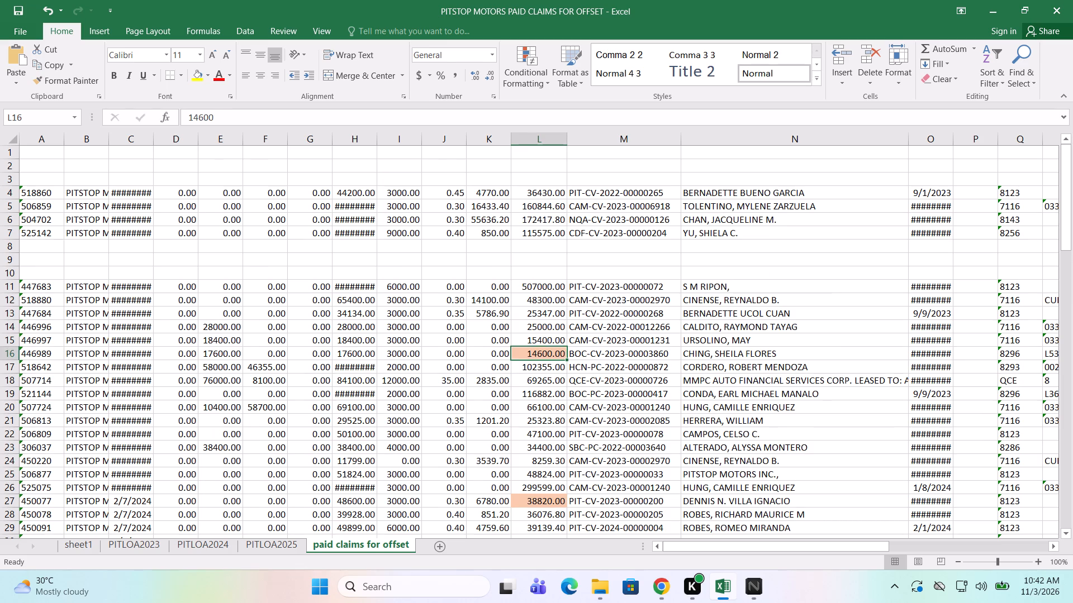
pyautogui.click(553, 221)
pyautogui.scroll(-10, 1072, 333)
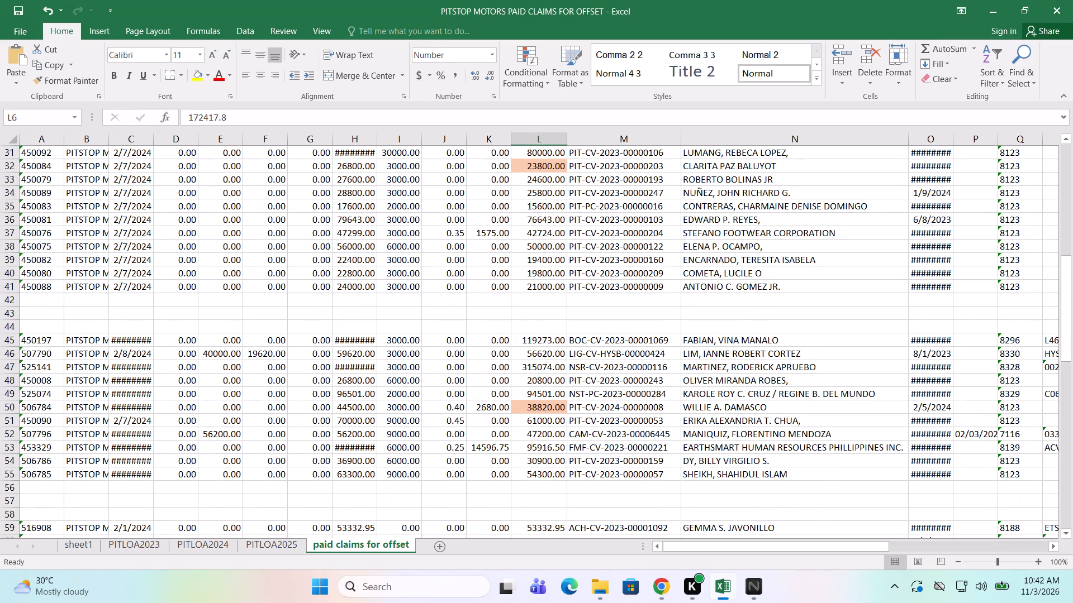
pyautogui.scroll(-7, 1056, 344)
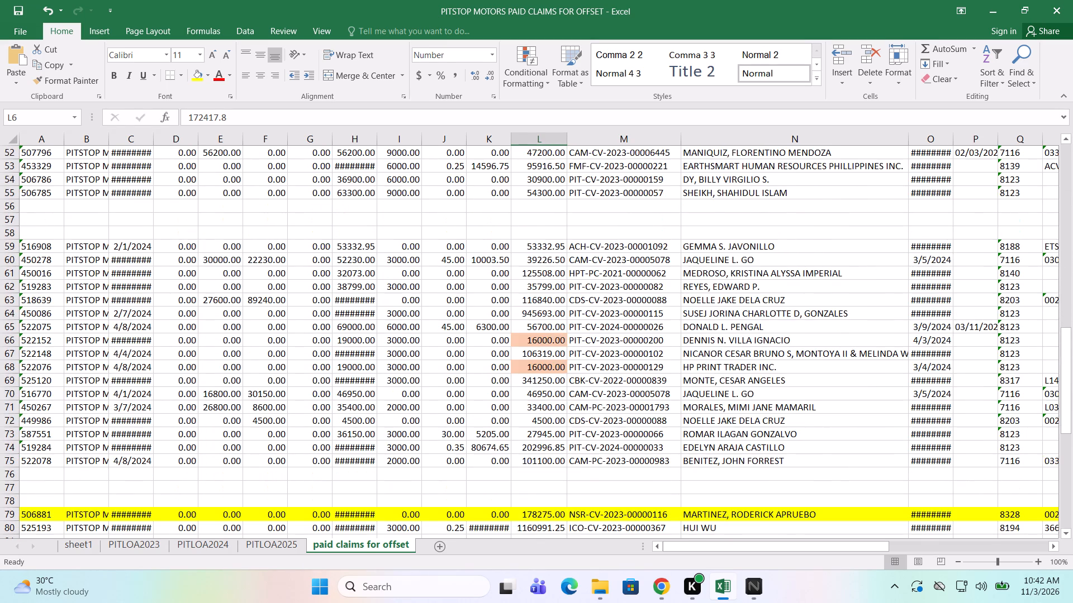
pyautogui.scroll(-16, 1053, 358)
pyautogui.scroll(1, 1053, 363)
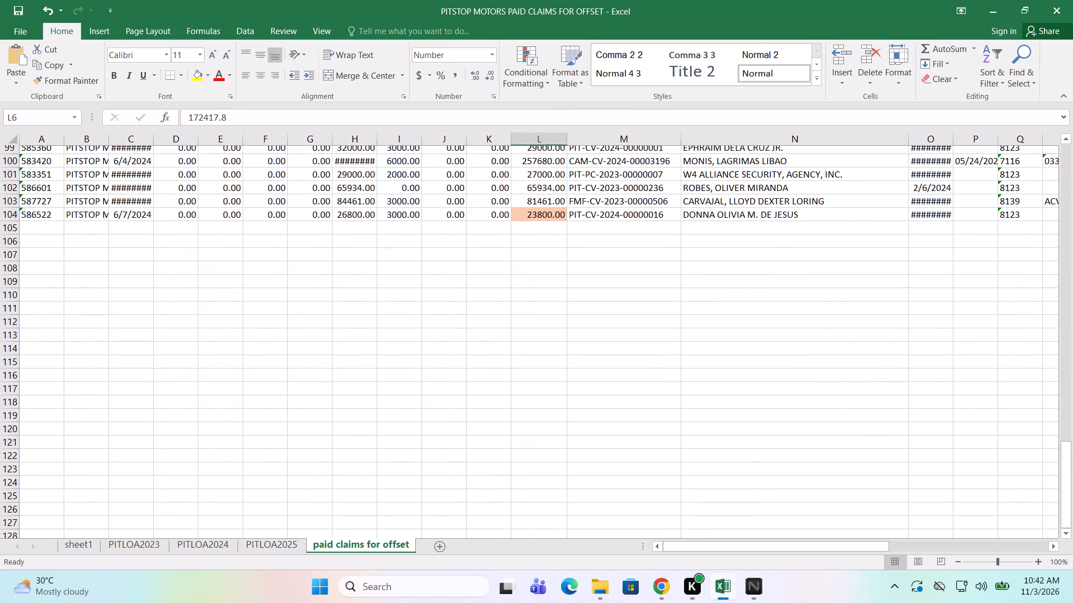
pyautogui.click(685, 404)
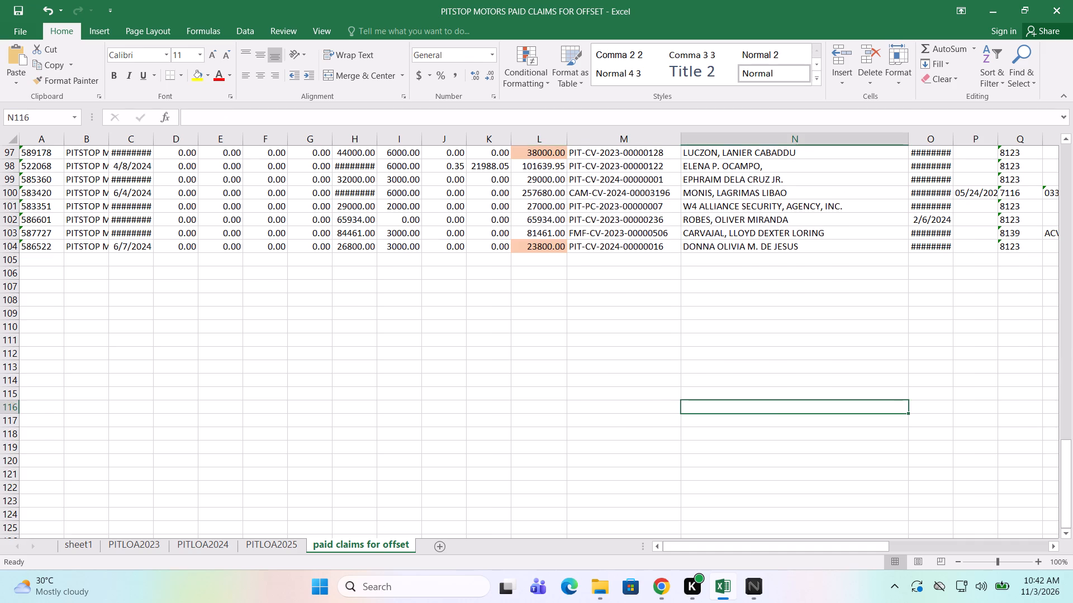
# Select the last claim group's column L amounts, L79 to L104, to check their total.
pyautogui.scroll(5, 695, 395)
pyautogui.scroll(3, 576, 228)
pyautogui.moveTo(543, 237); pyautogui.dragTo(529, 536)
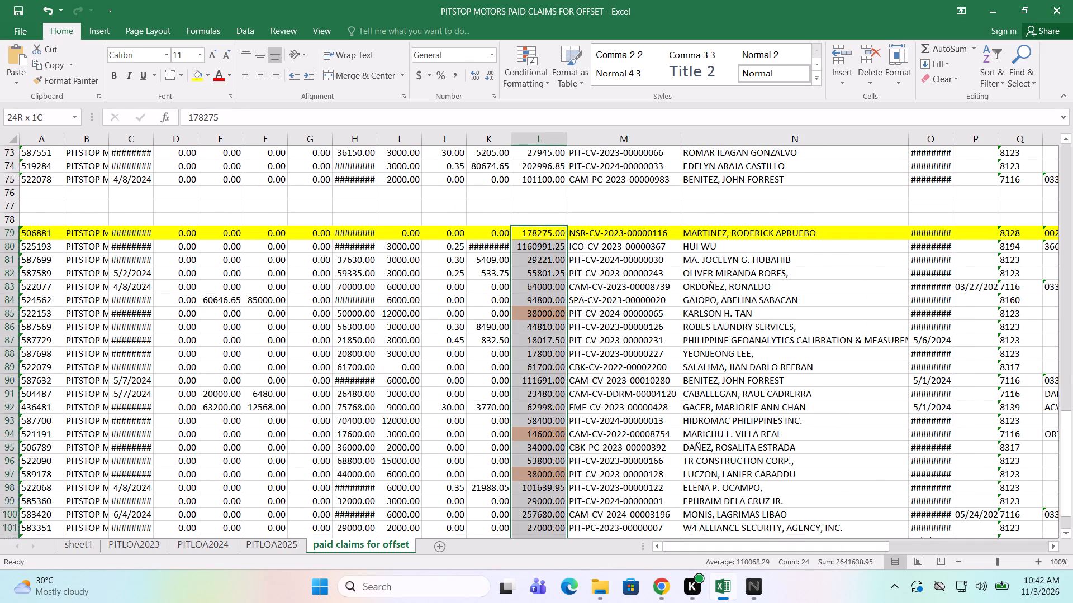
pyautogui.moveTo(529, 536); pyautogui.dragTo(542, 511)
pyautogui.click(542, 511)
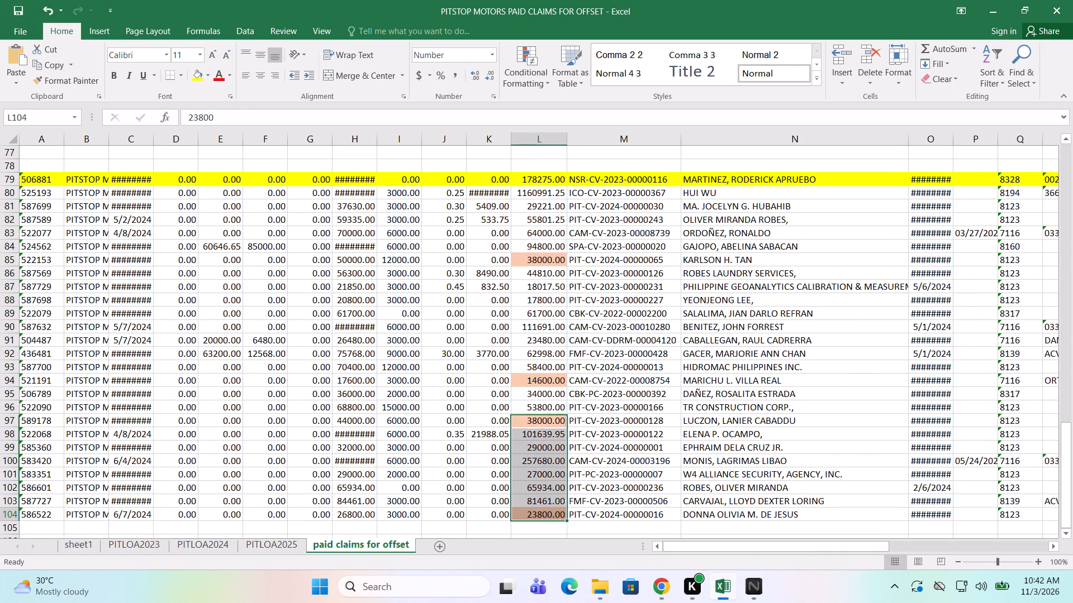
pyautogui.moveTo(542, 180); pyautogui.dragTo(552, 491)
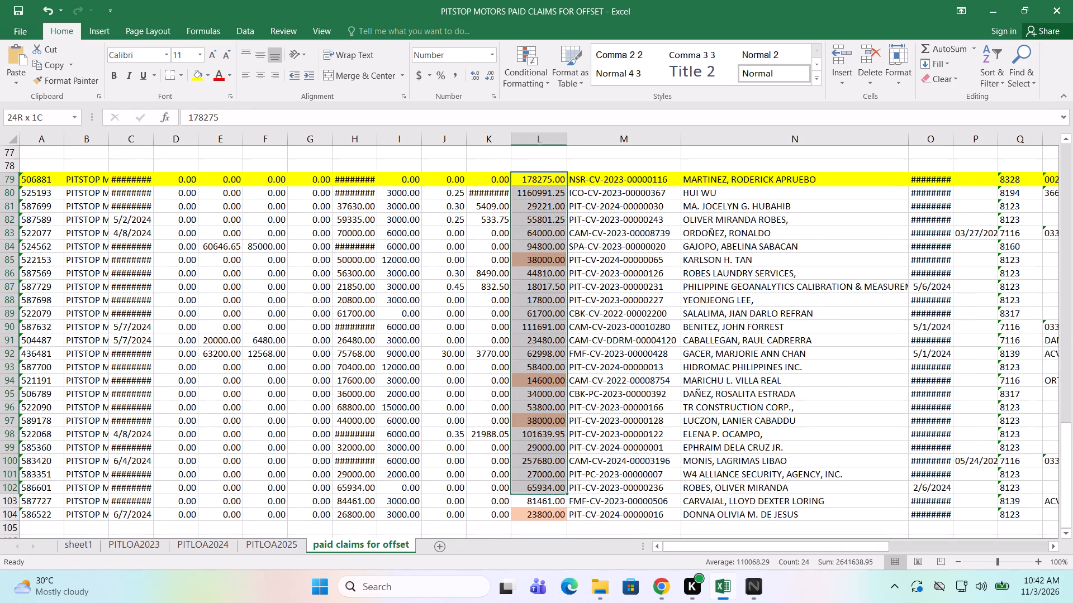
pyautogui.moveTo(552, 491); pyautogui.dragTo(556, 516)
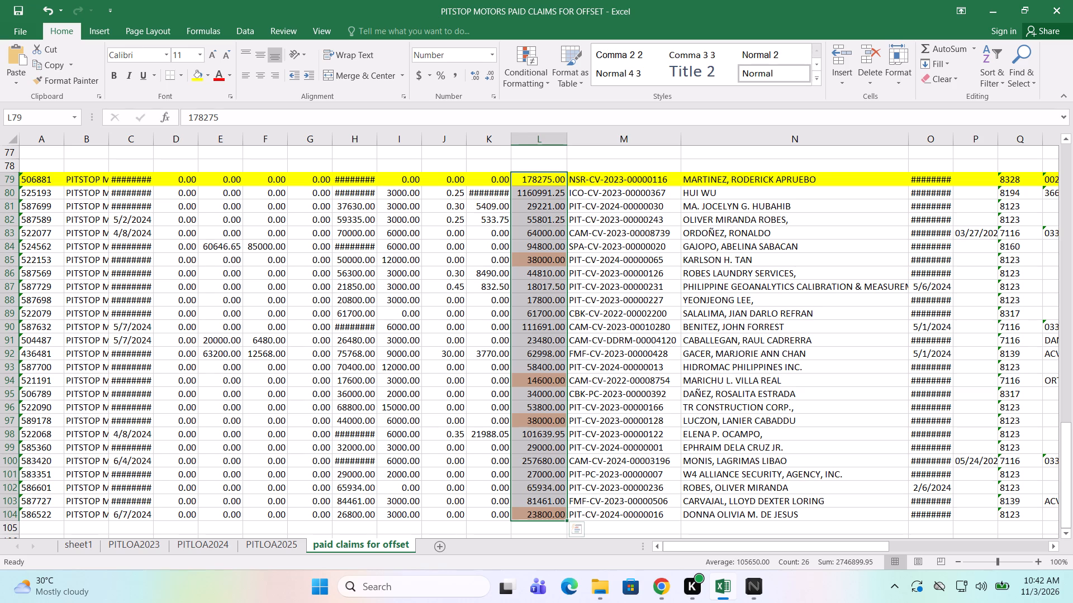
# In cell L107, enter a formula that subtracts the yellow row's amount in L79 from 212775.
pyautogui.click(634, 253)
pyautogui.click(546, 177)
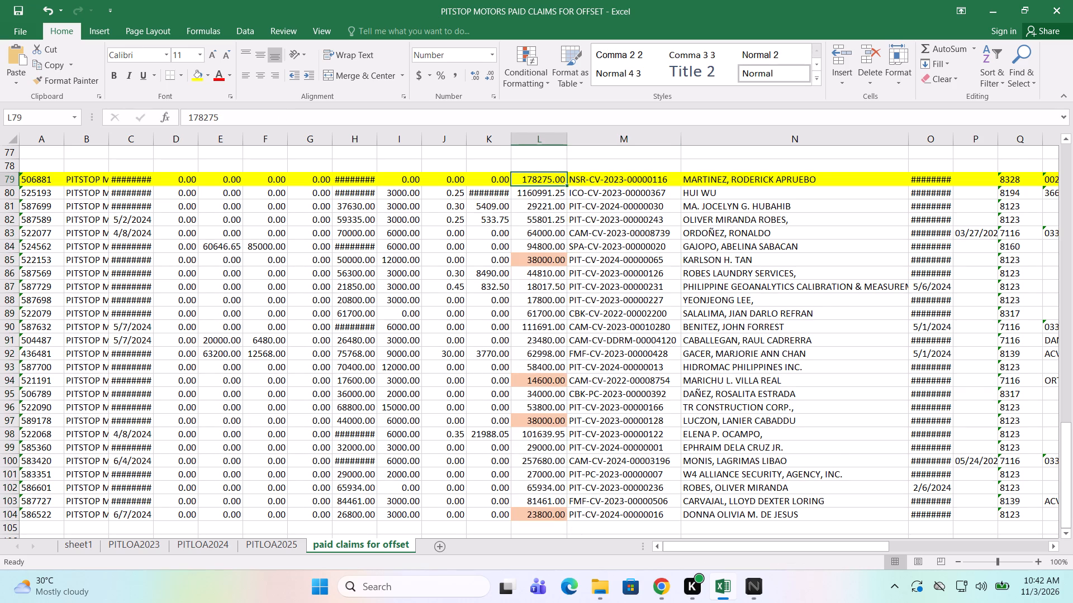
pyautogui.scroll(-3, 618, 360)
pyautogui.click(538, 434)
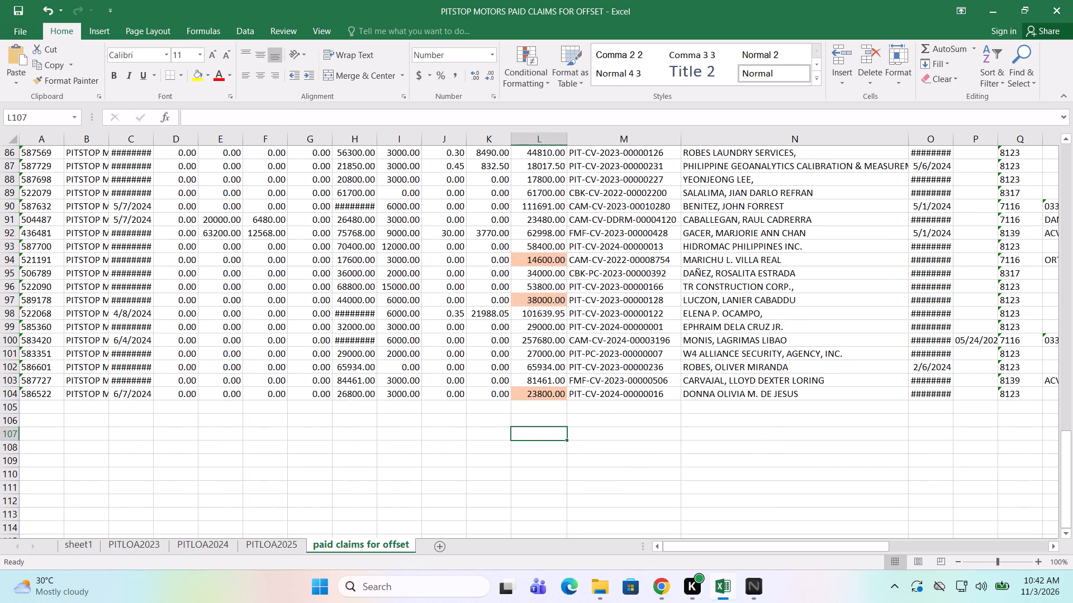
pyautogui.press('=')
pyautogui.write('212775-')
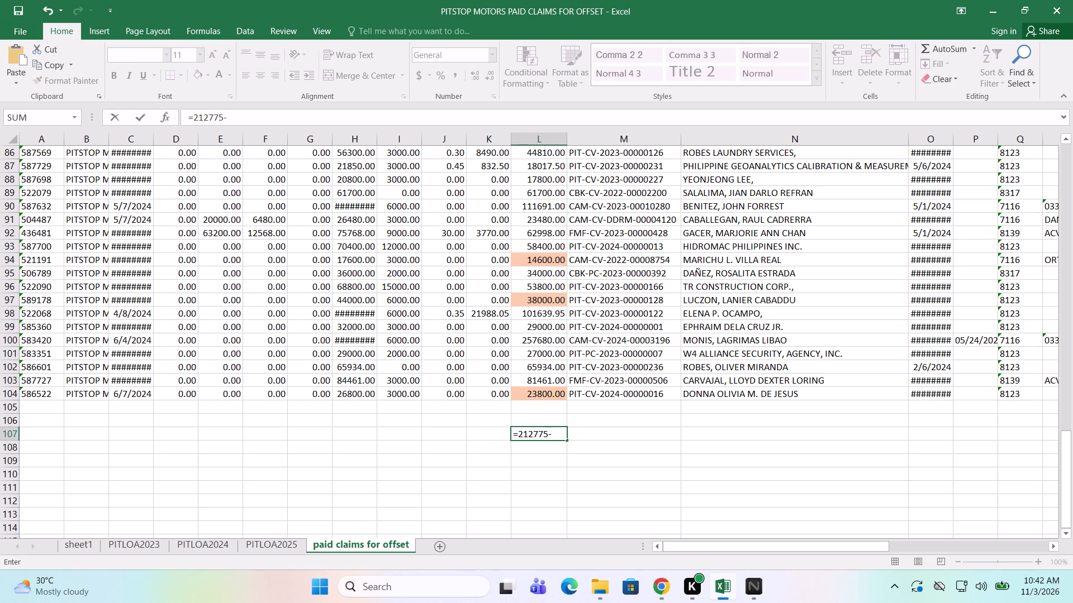
pyautogui.moveTo(1064, 484); pyautogui.dragTo(1066, 361)
pyautogui.scroll(-5, 1009, 461)
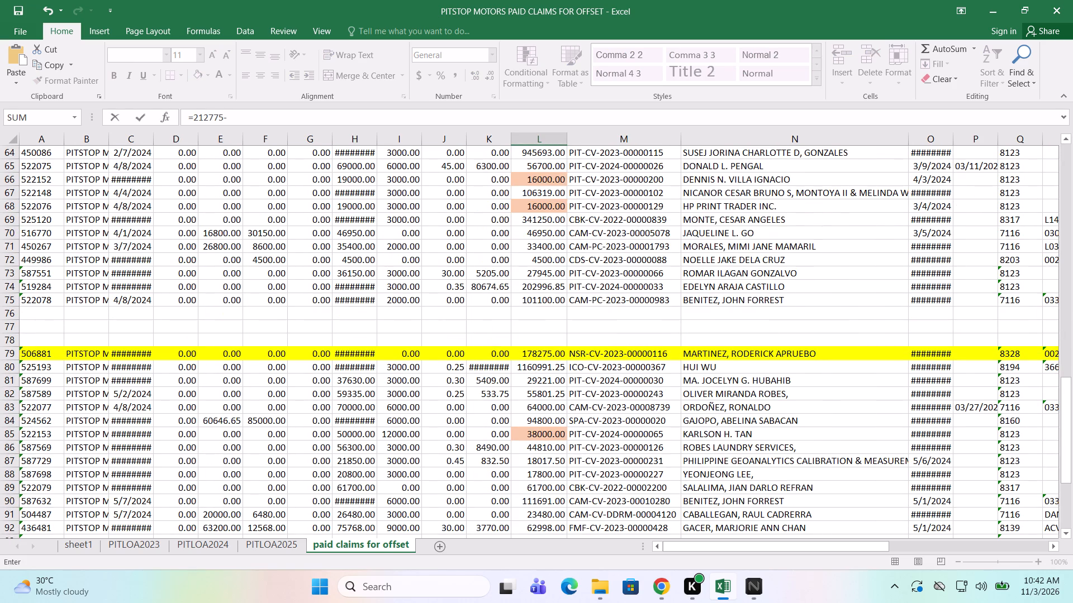
pyautogui.click(548, 348)
pyautogui.press('Return')
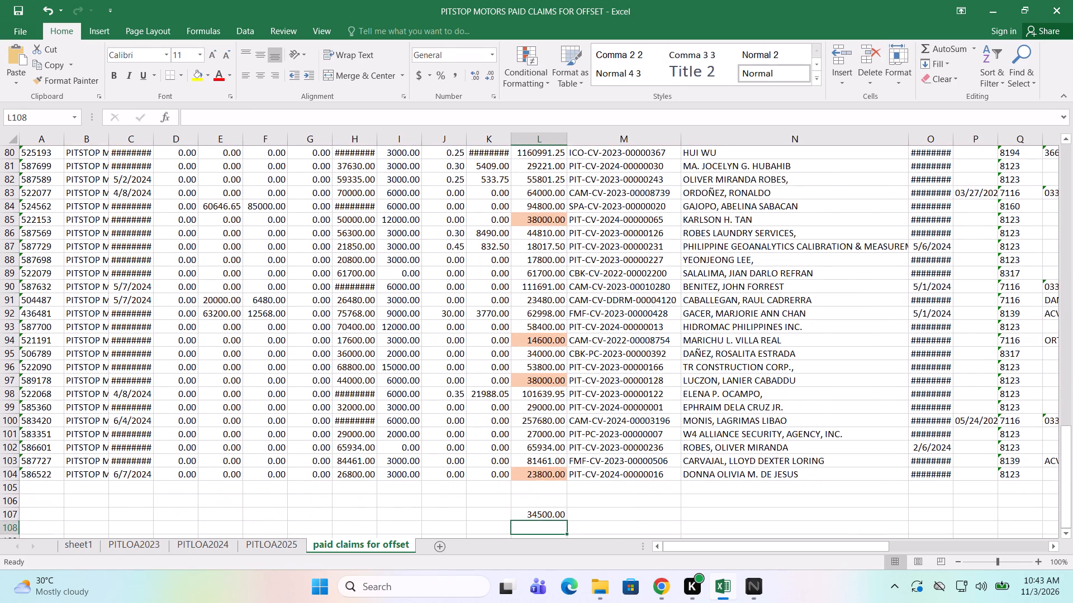
# Clear the difference formula from cell L107 below the claims list.
pyautogui.scroll(-2, 658, 405)
pyautogui.click(552, 430)
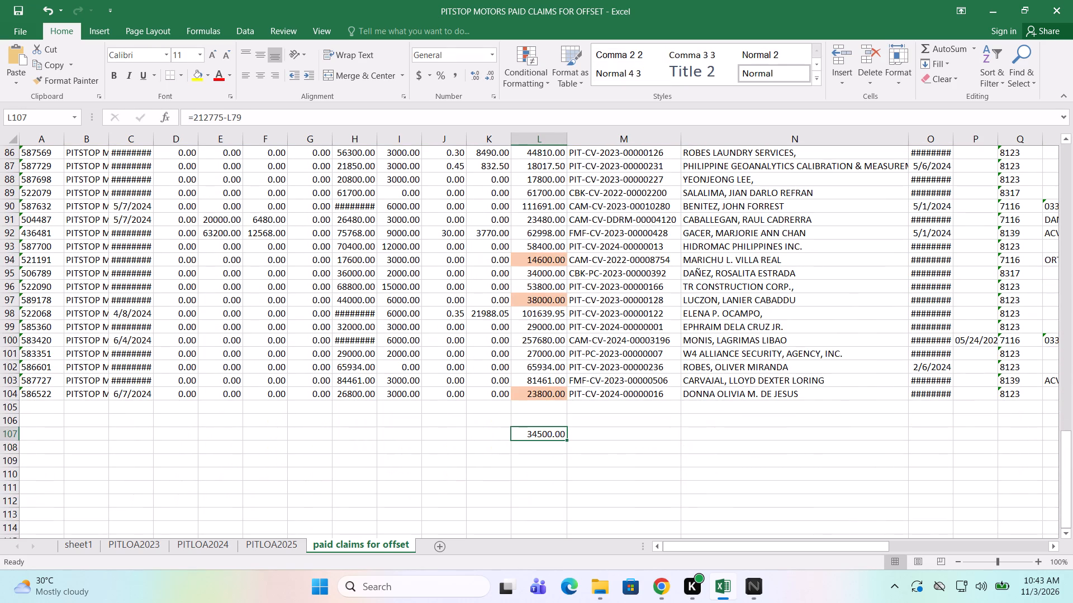
pyautogui.click(556, 432)
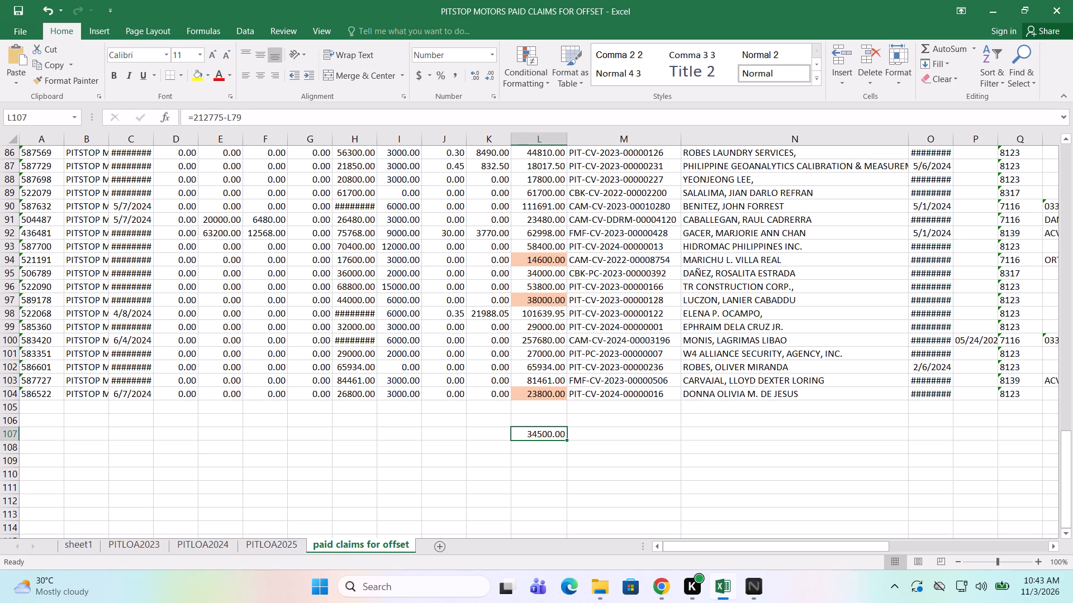
pyautogui.press('BackSpace')
pyautogui.press('BackSpace')
pyautogui.click(578, 470)
pyautogui.click(536, 439)
# Search all cells in the workbook for 34500, and return to the paid claims for offset sheet.
pyautogui.hotkey('ctrl', 'f')
pyautogui.write('34500')
pyautogui.click(799, 295)
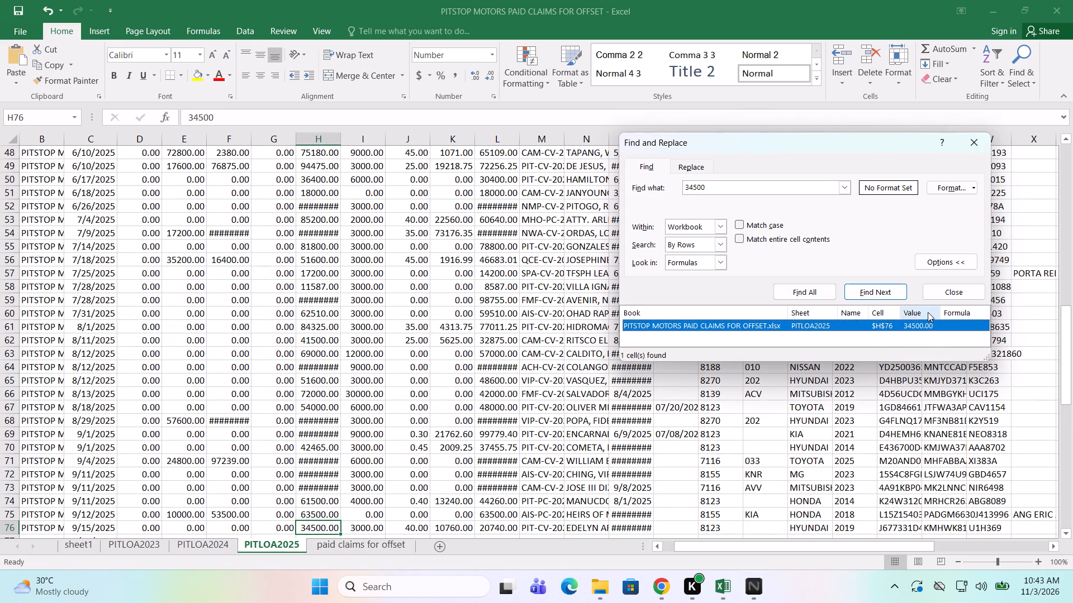
pyautogui.click(928, 363)
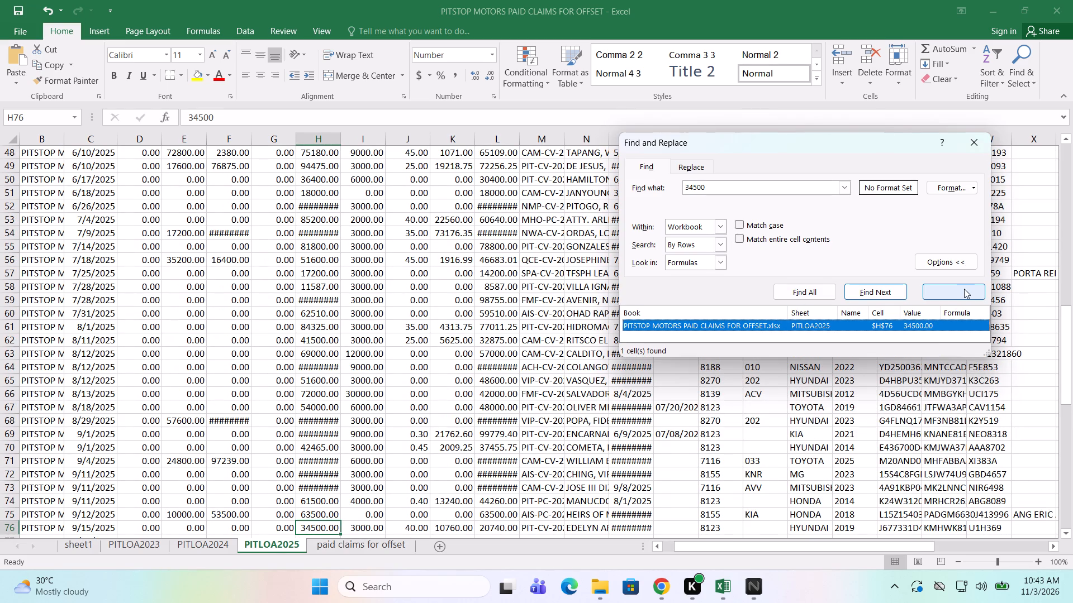
pyautogui.click(964, 289)
pyautogui.click(522, 376)
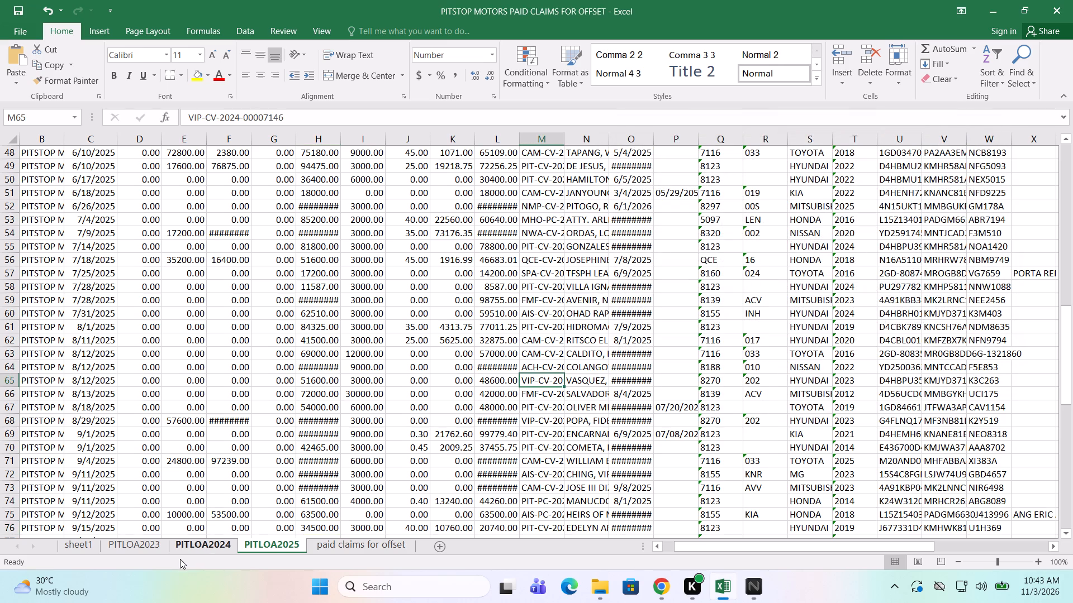
pyautogui.click(93, 542)
pyautogui.click(144, 542)
pyautogui.click(357, 542)
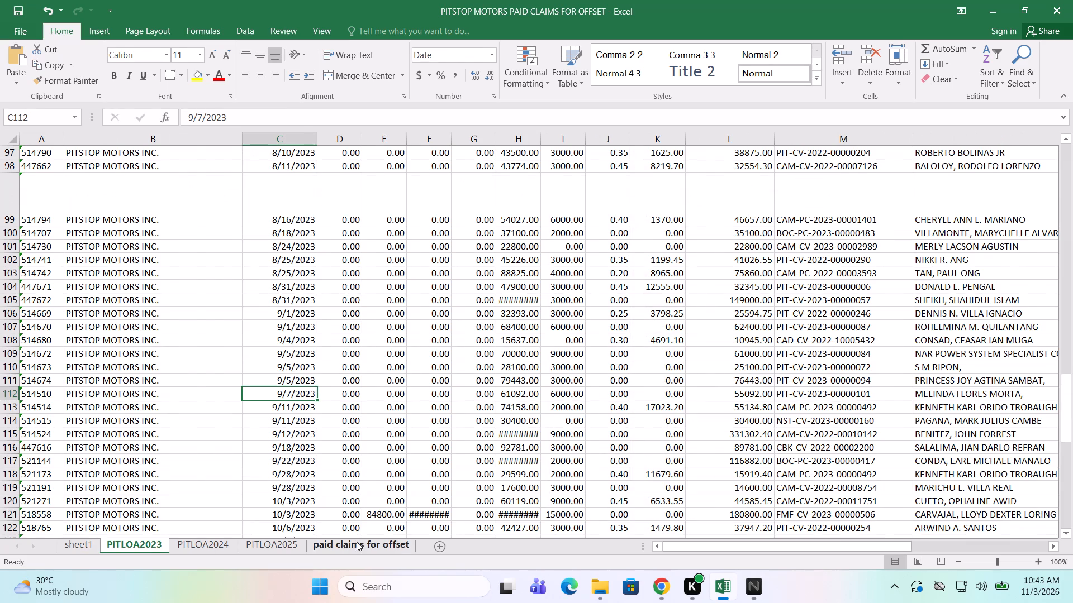
pyautogui.click(443, 458)
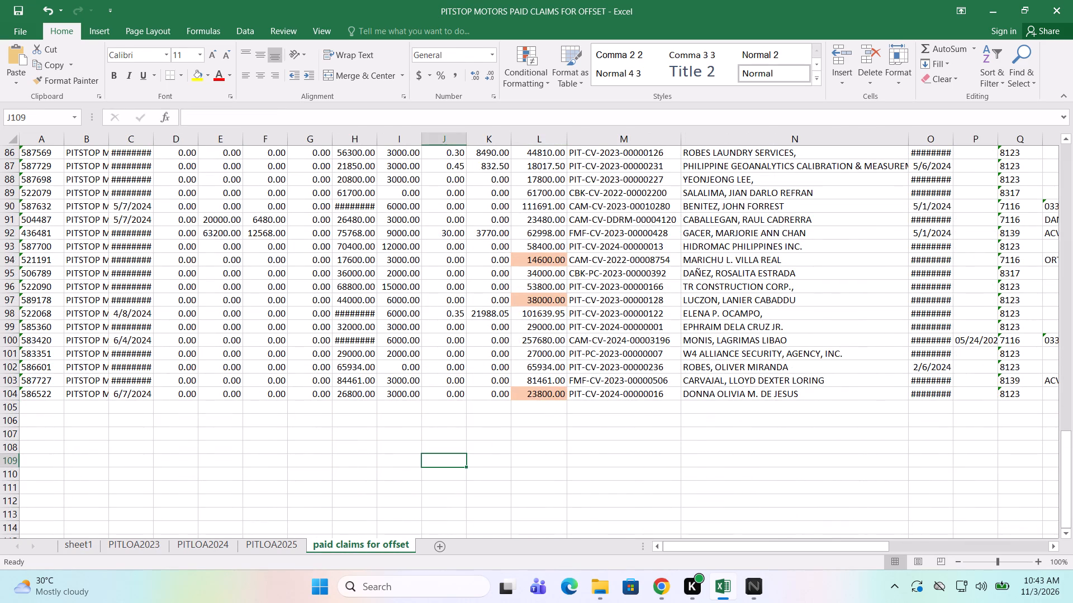
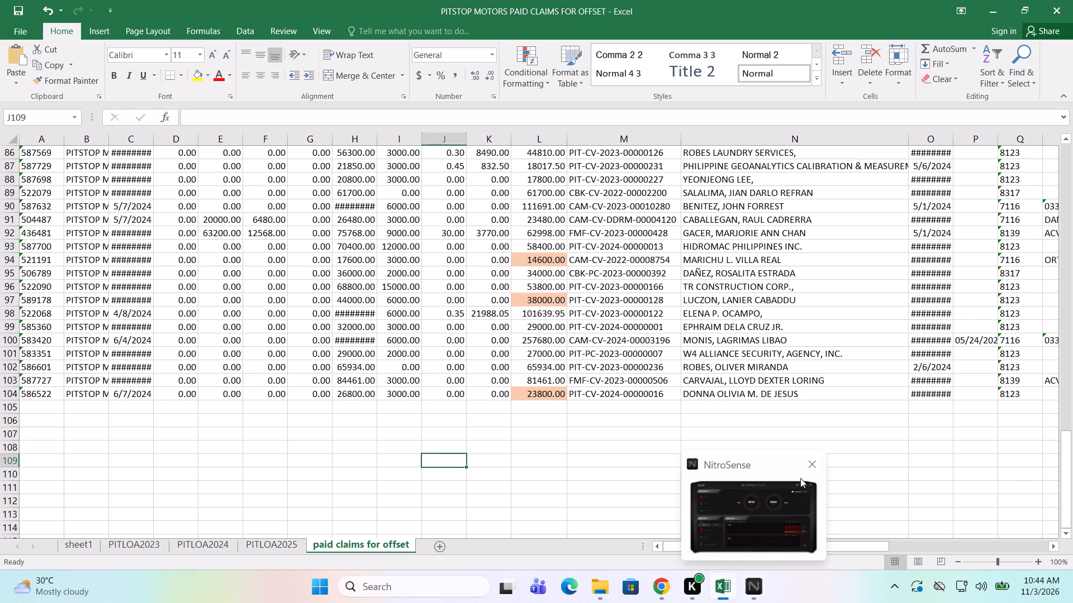
# Close the NitroSense window.
pyautogui.click(809, 467)
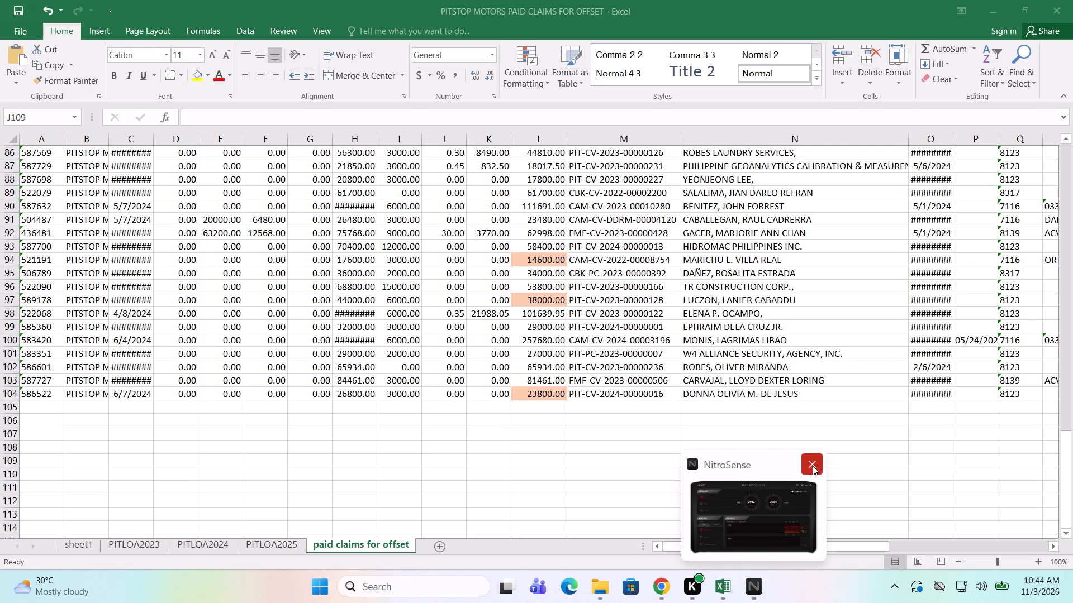
pyautogui.click(813, 466)
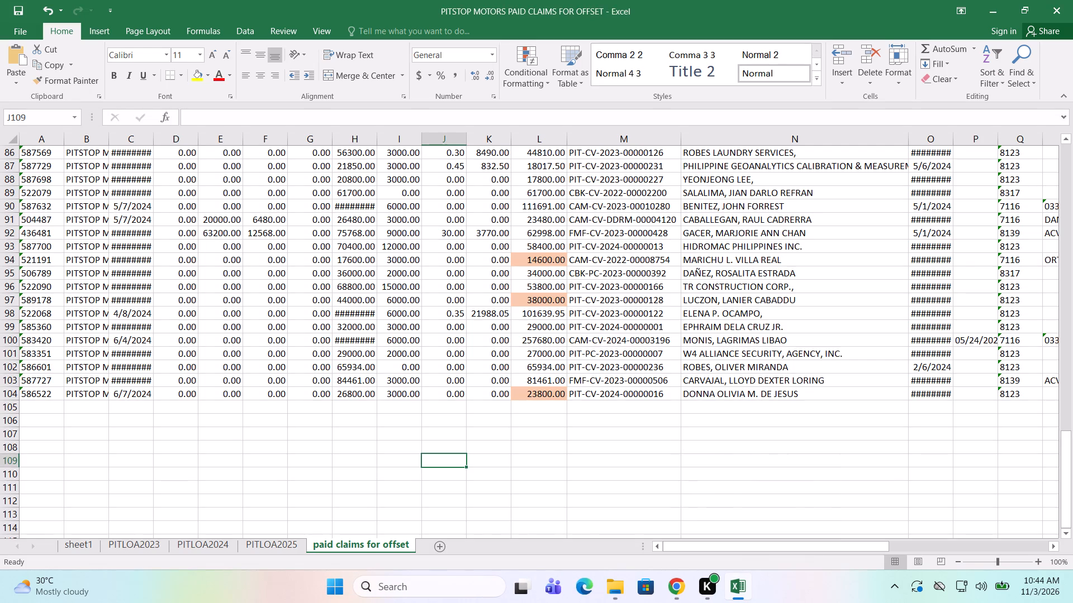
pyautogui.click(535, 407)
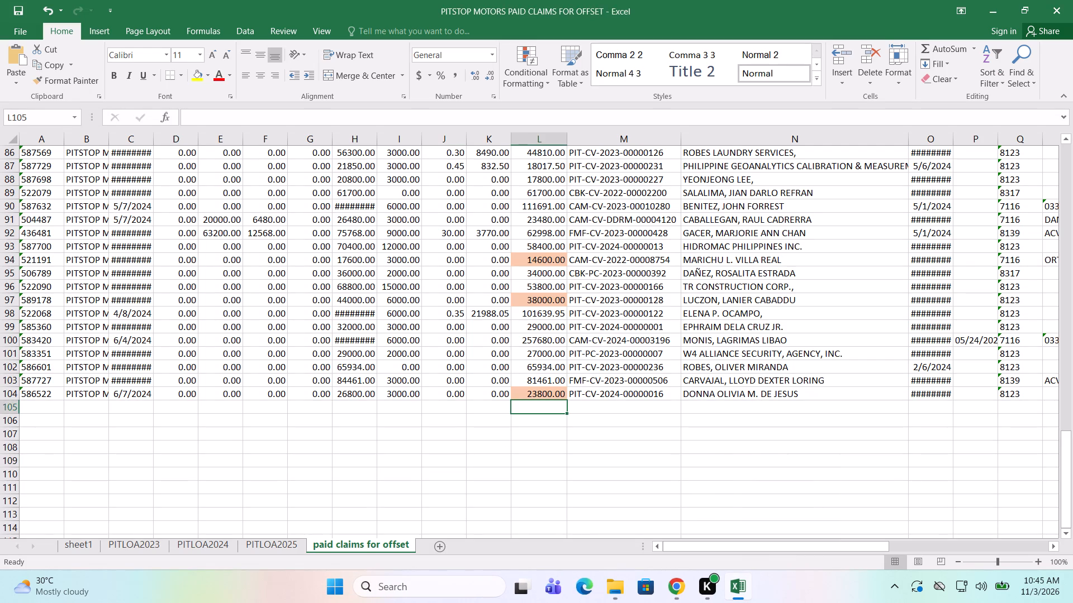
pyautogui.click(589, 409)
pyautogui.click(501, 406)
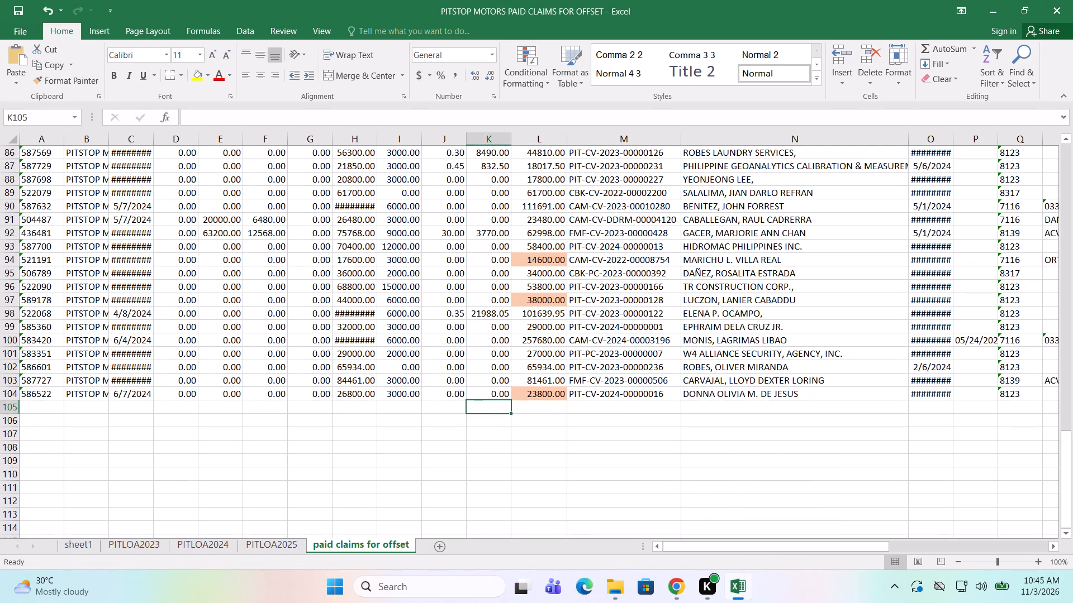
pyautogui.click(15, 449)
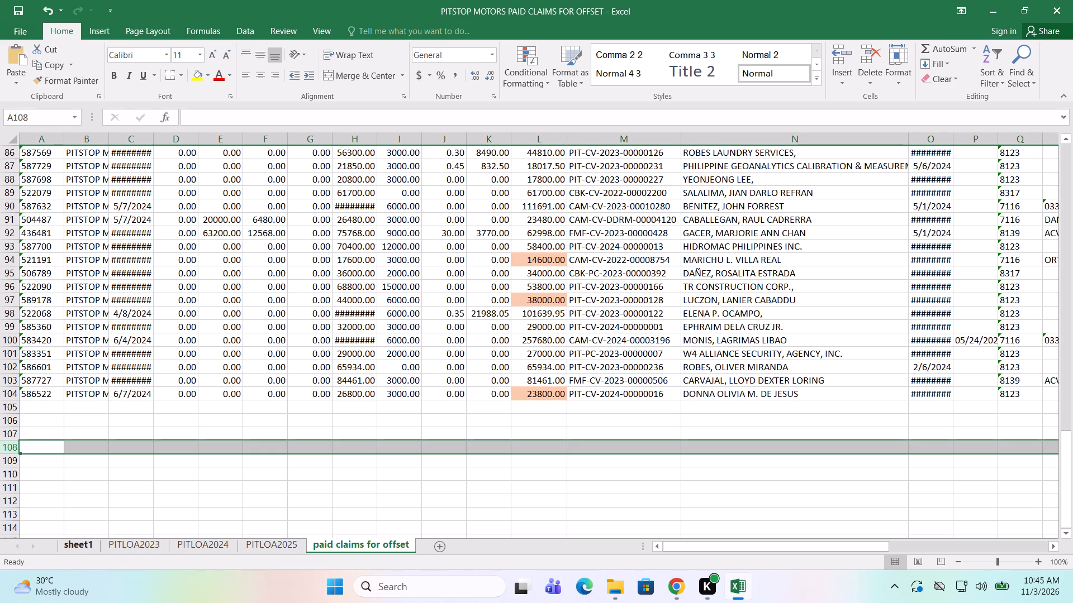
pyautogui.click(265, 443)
pyautogui.click(145, 545)
pyautogui.click(264, 394)
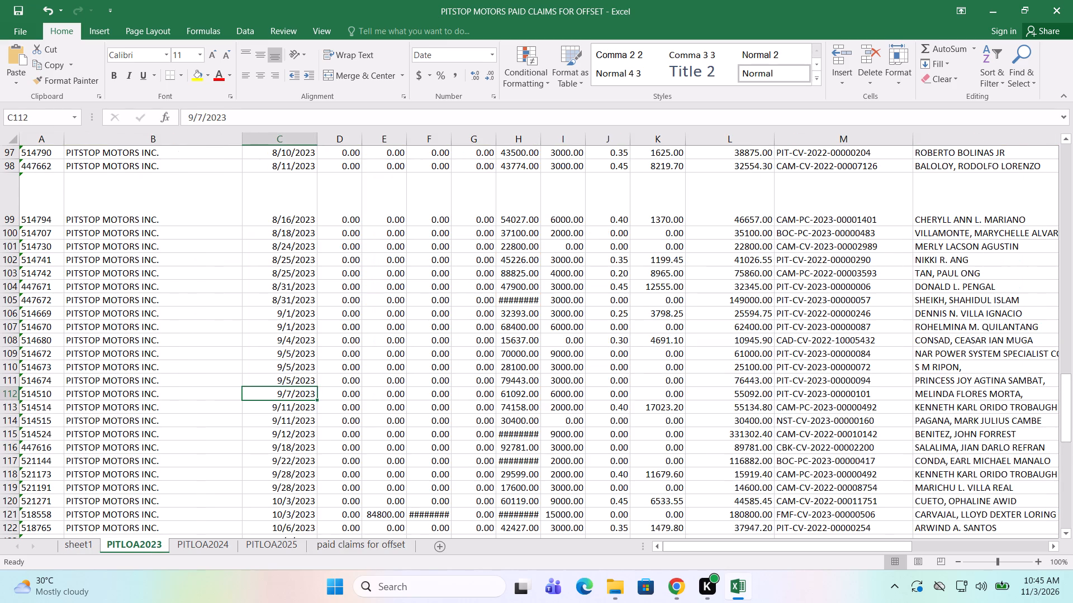
pyautogui.hotkey('ctrl', 'f')
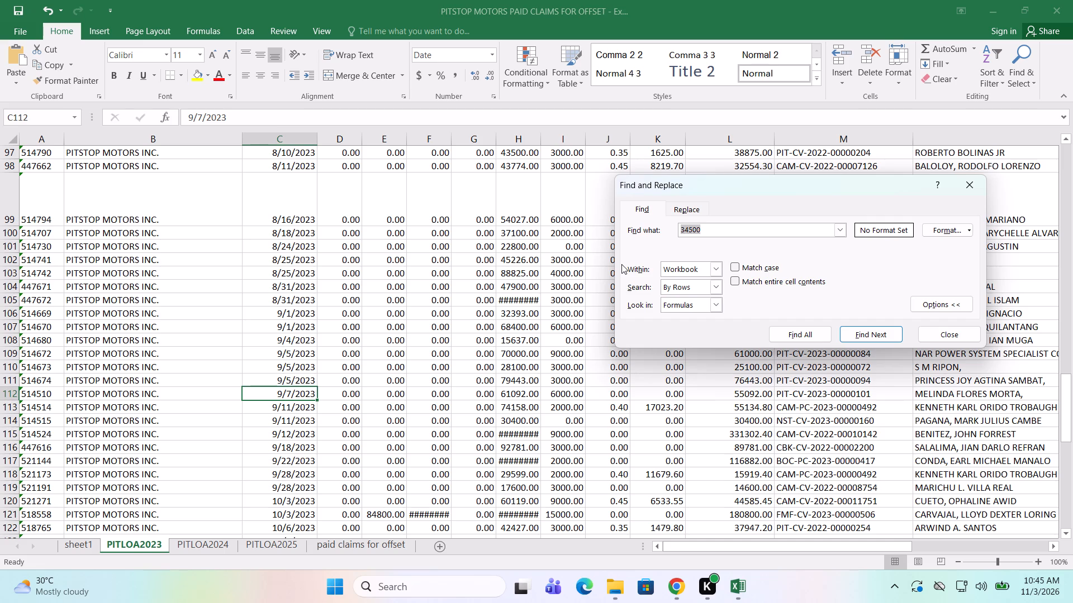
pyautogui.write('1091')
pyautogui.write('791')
pyautogui.click(809, 329)
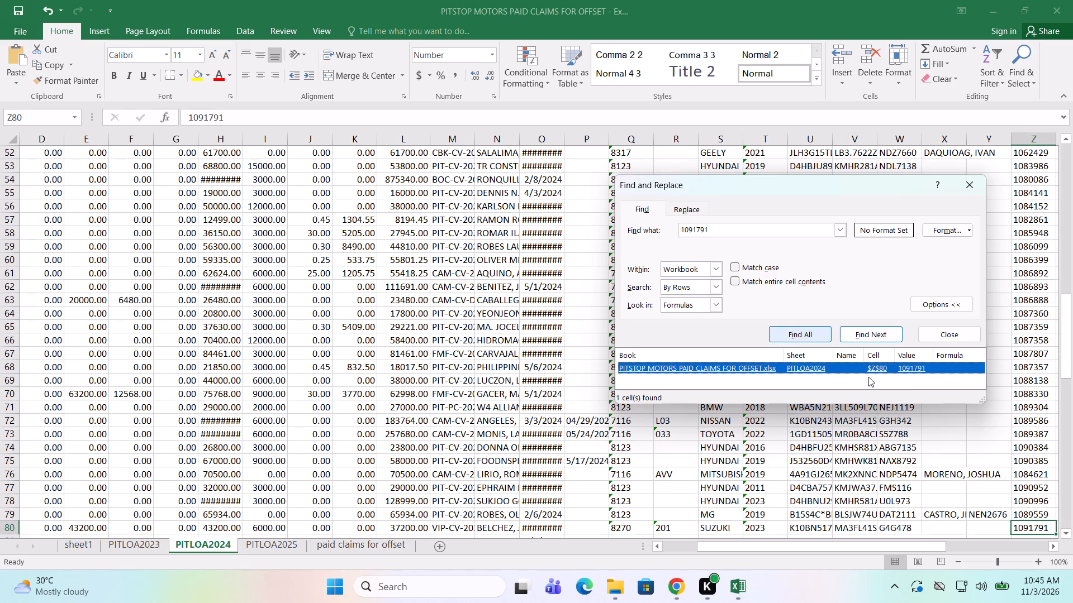
pyautogui.click(911, 370)
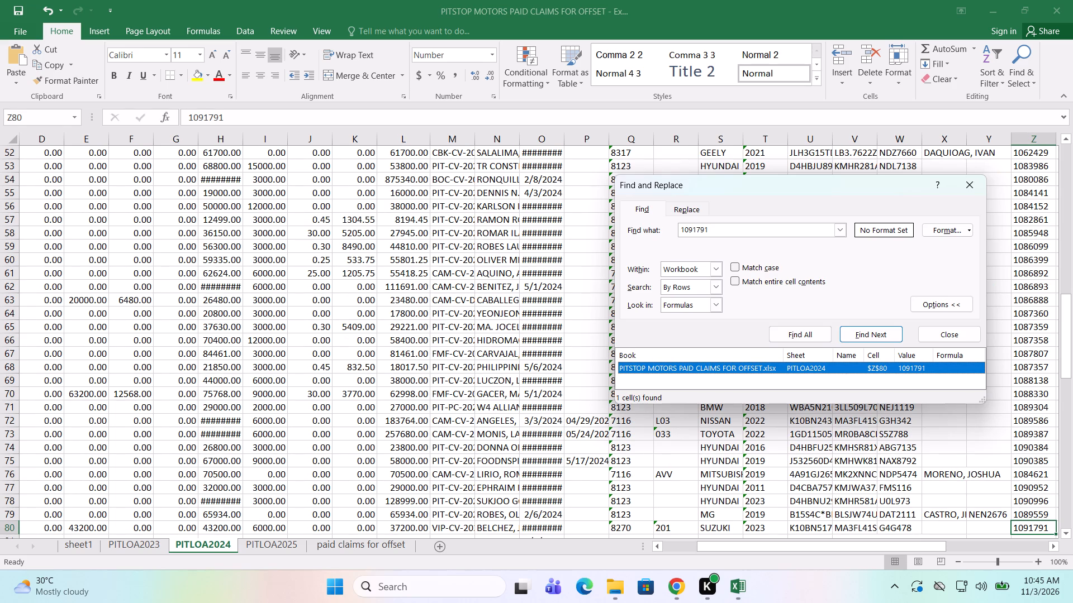
pyautogui.click(6, 524)
pyautogui.click(7, 528)
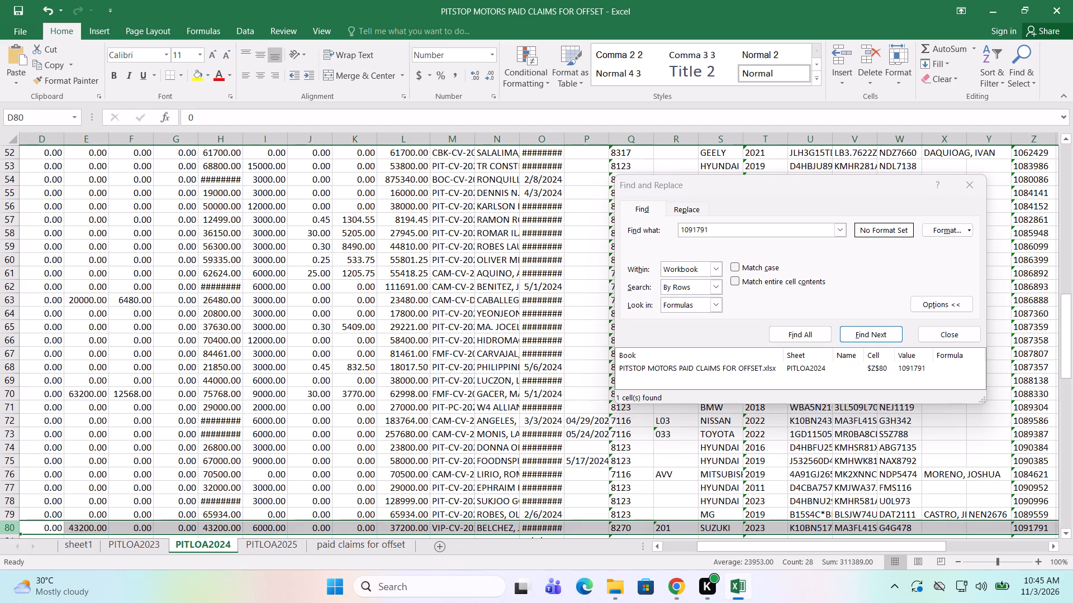
pyautogui.hotkey('ctrl', 'c')
pyautogui.click(368, 544)
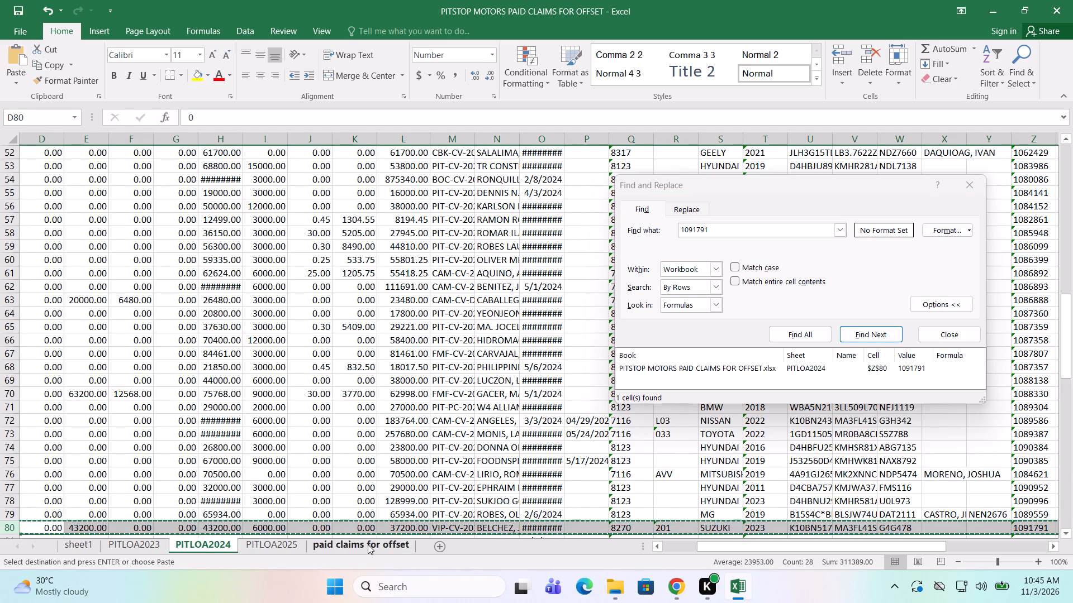
pyautogui.rightClick(11, 453)
pyautogui.hotkey('ctrl', 'v')
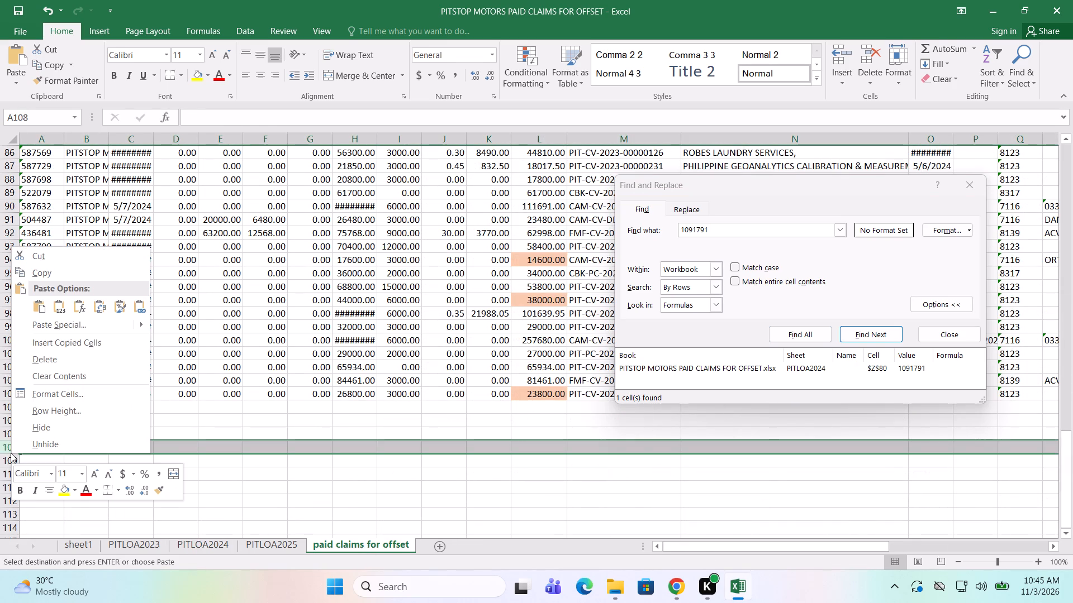
pyautogui.click(343, 465)
pyautogui.hotkey('ctrl', 'v')
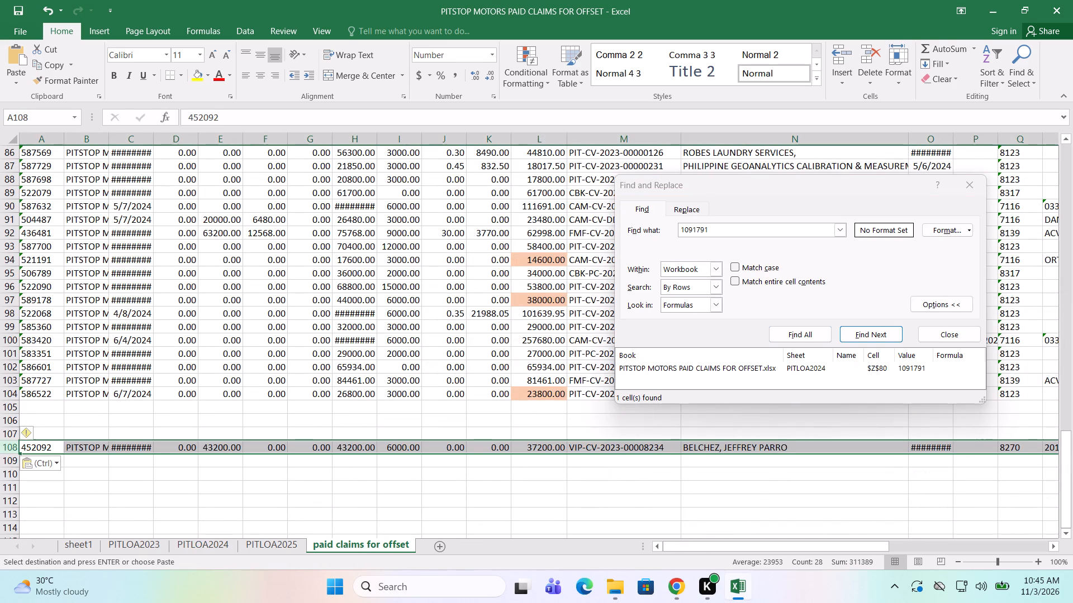
pyautogui.click(129, 545)
pyautogui.moveTo(740, 226); pyautogui.dragTo(697, 222)
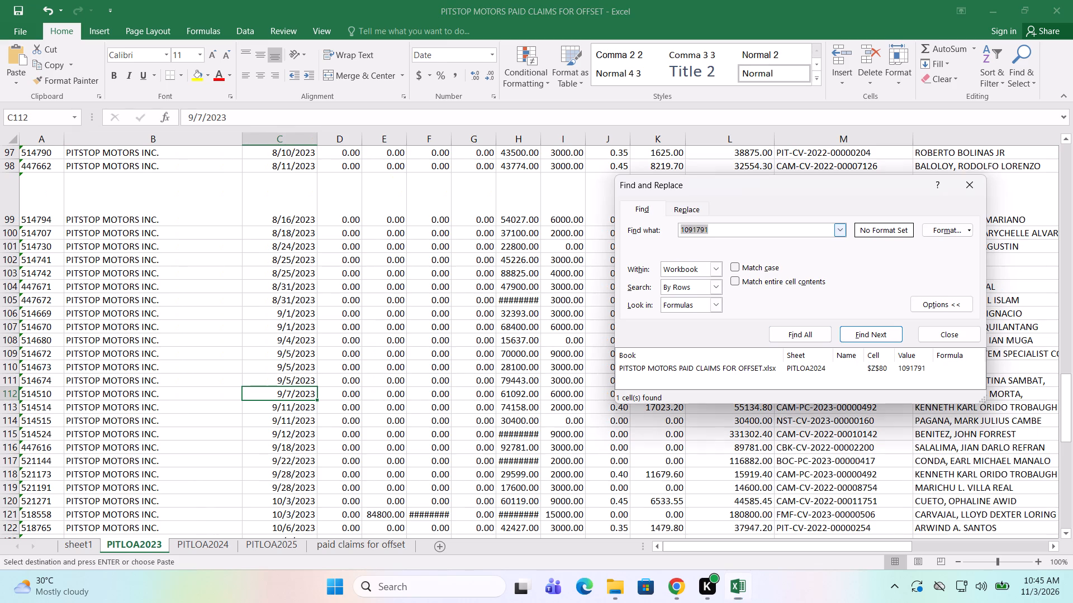
pyautogui.moveTo(697, 222); pyautogui.dragTo(625, 220)
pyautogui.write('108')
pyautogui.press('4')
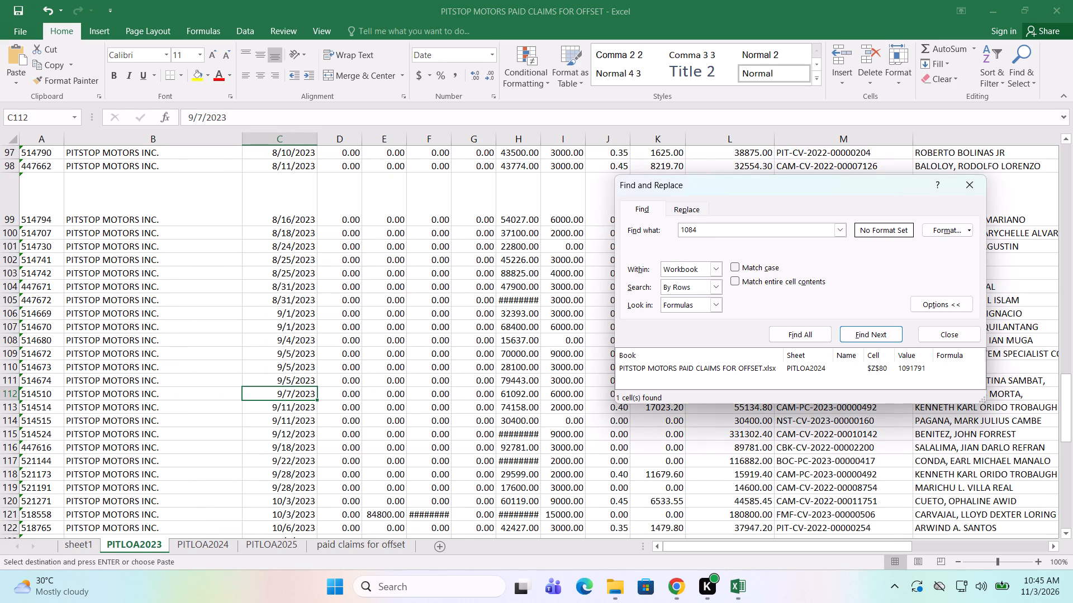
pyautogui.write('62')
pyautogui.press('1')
pyautogui.click(803, 327)
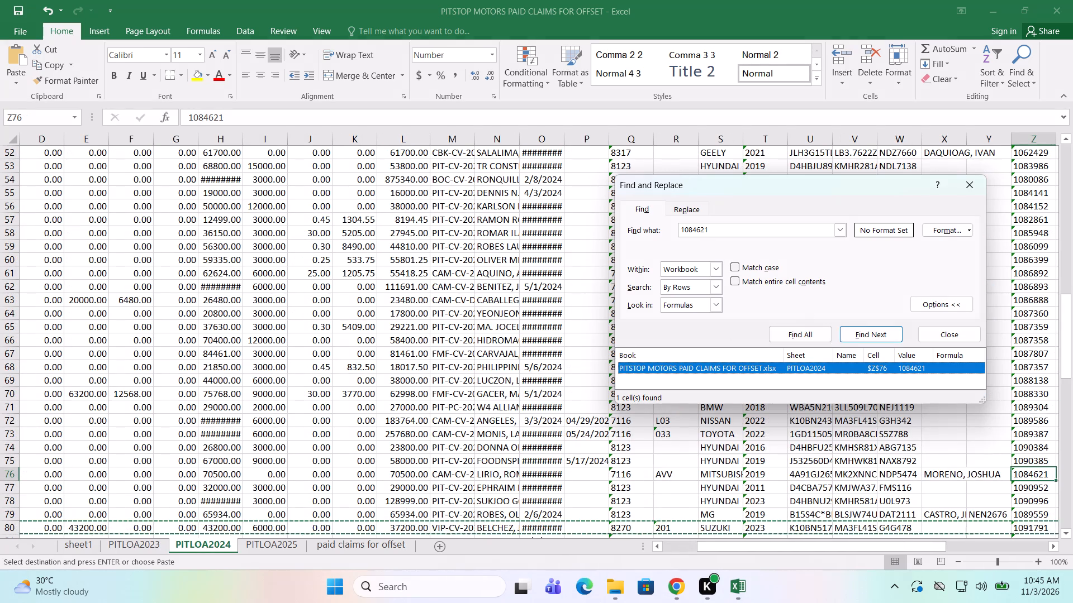
pyautogui.click(12, 475)
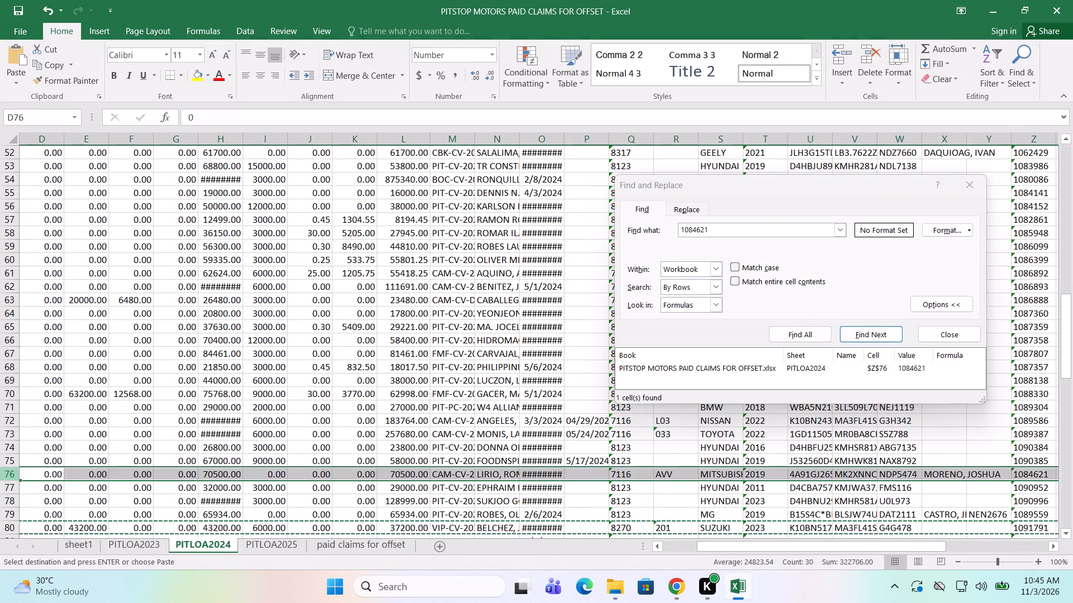
pyautogui.hotkey('ctrl', 'c')
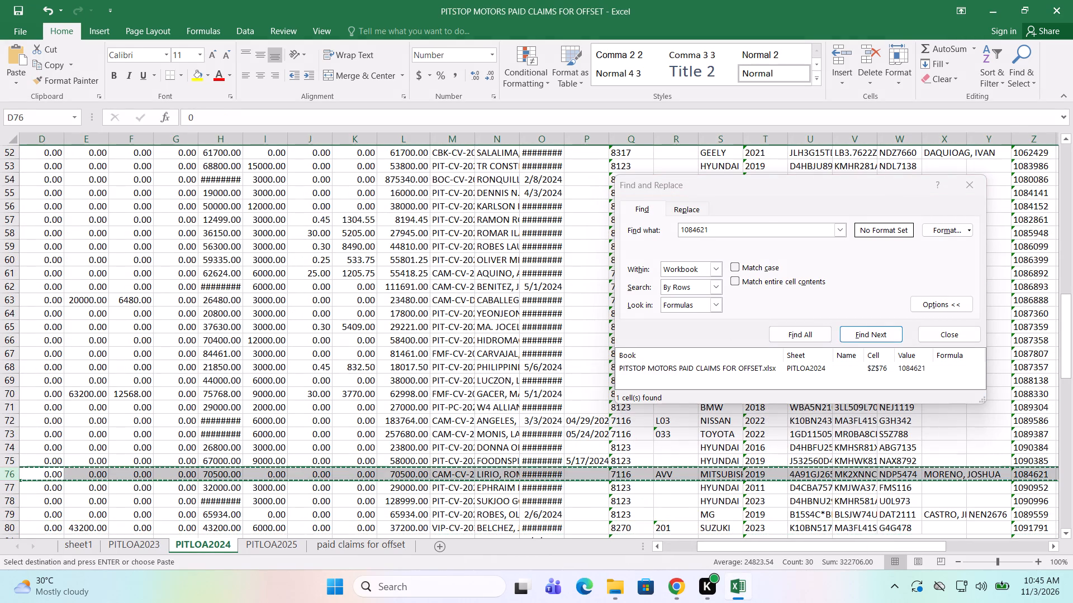
pyautogui.click(378, 550)
pyautogui.click(13, 464)
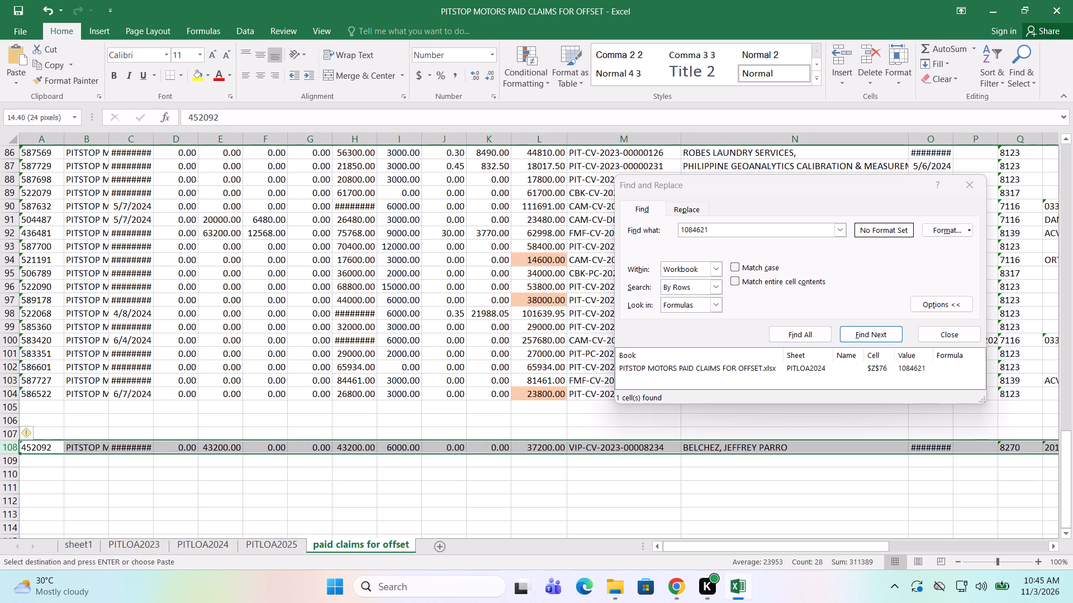
pyautogui.click(3, 460)
pyautogui.hotkey('ctrl', 'v')
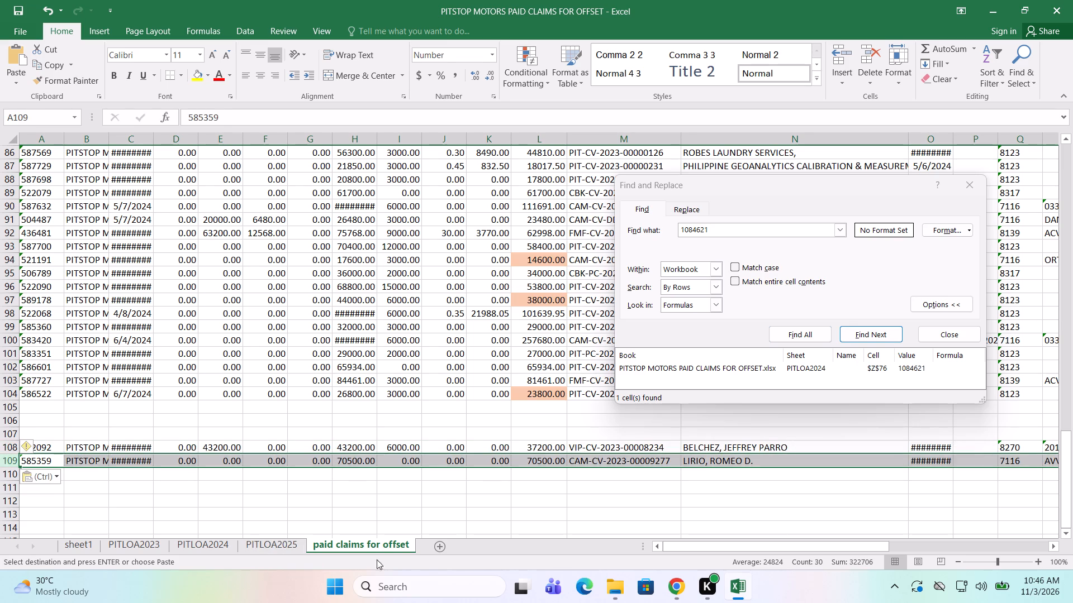
pyautogui.click(137, 544)
pyautogui.moveTo(757, 227); pyautogui.dragTo(602, 227)
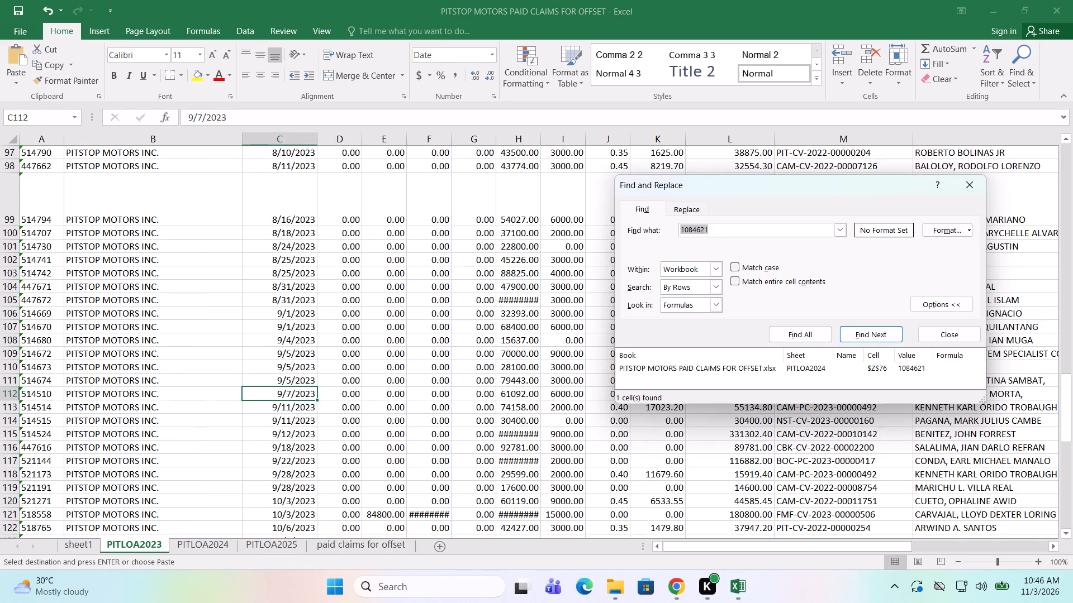
pyautogui.press('1')
pyautogui.press('0')
pyautogui.write('63347')
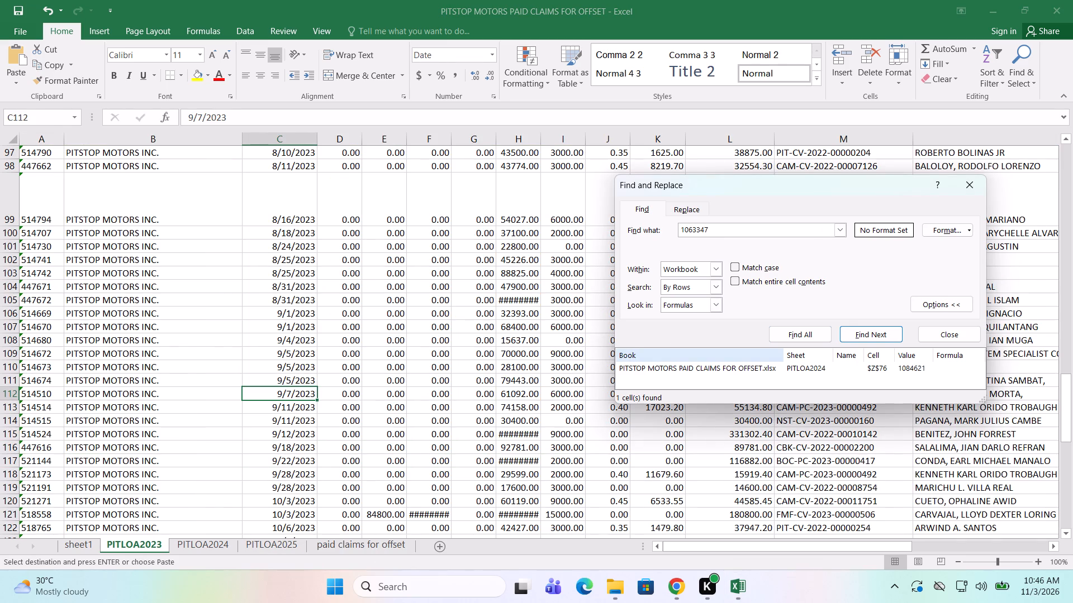
pyautogui.click(794, 333)
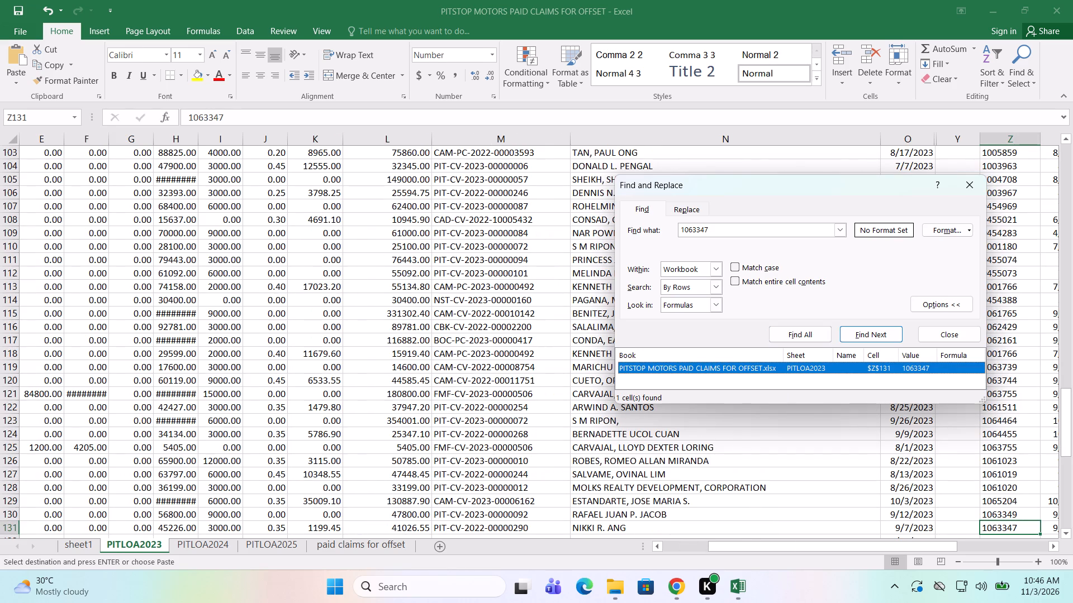
pyautogui.click(8, 527)
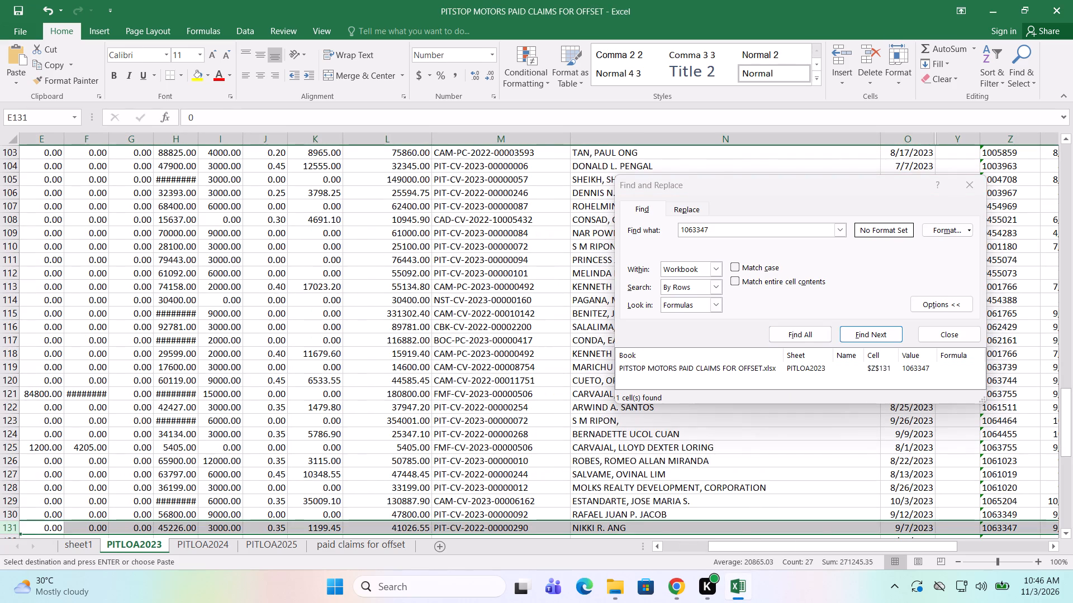
pyautogui.hotkey('ctrl', 'c')
pyautogui.click(352, 547)
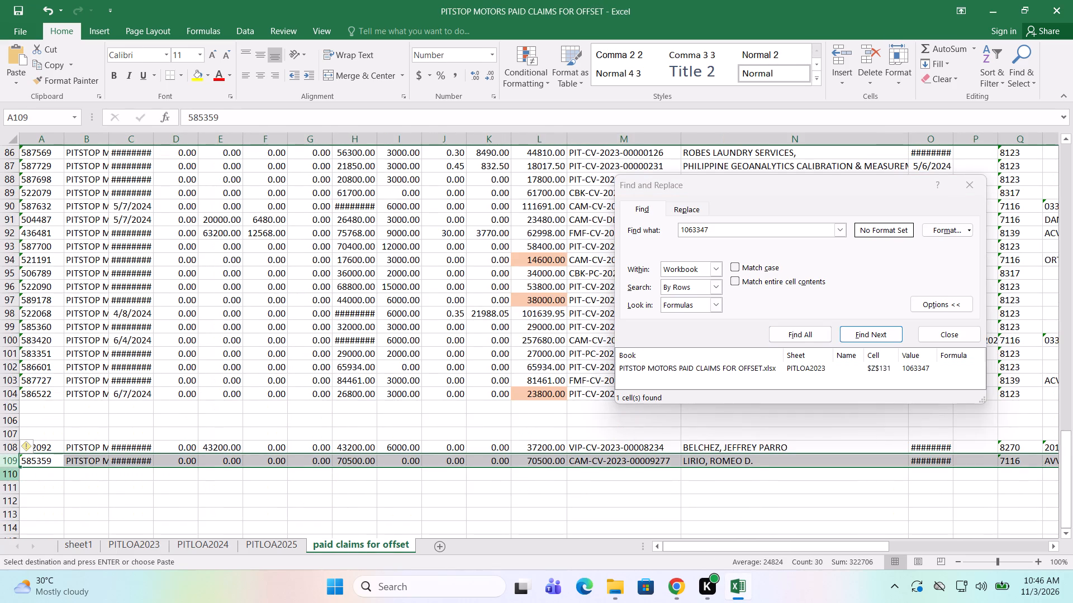
pyautogui.click(10, 476)
pyautogui.hotkey('ctrl', 'v')
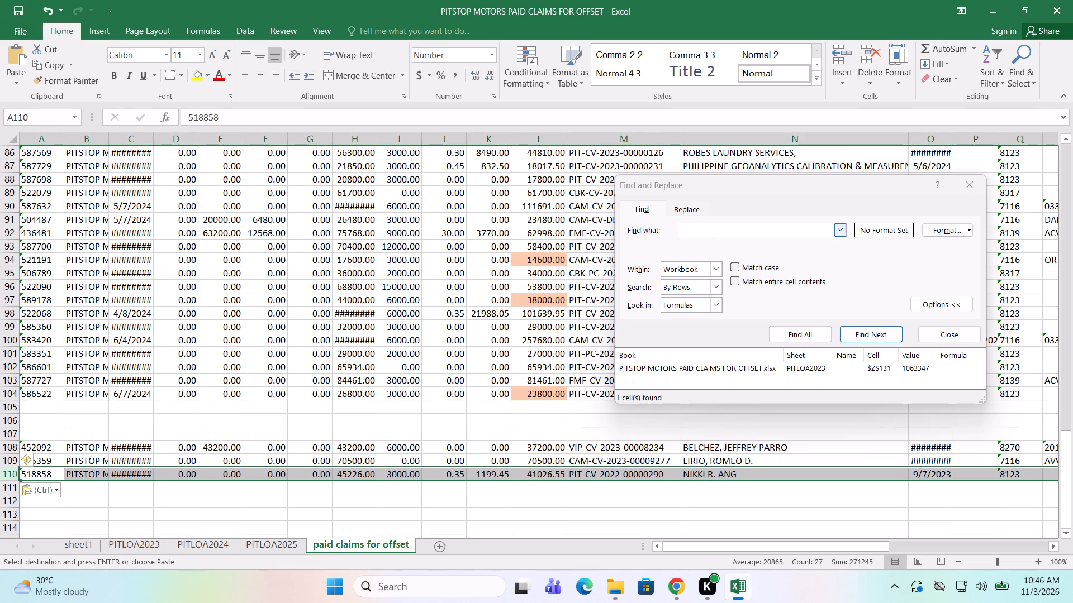
pyautogui.moveTo(746, 224); pyautogui.dragTo(662, 225)
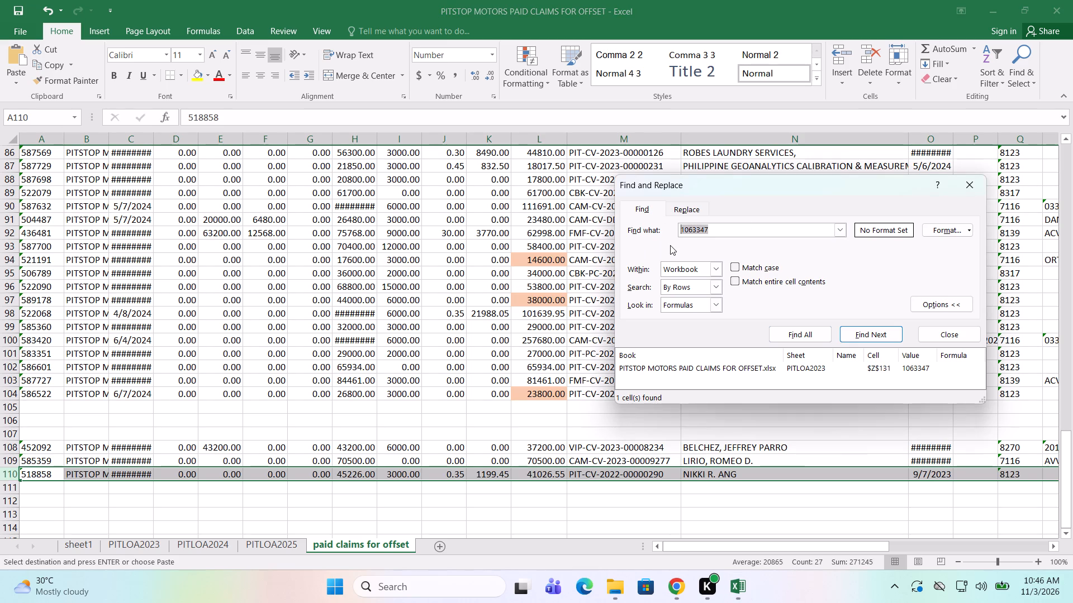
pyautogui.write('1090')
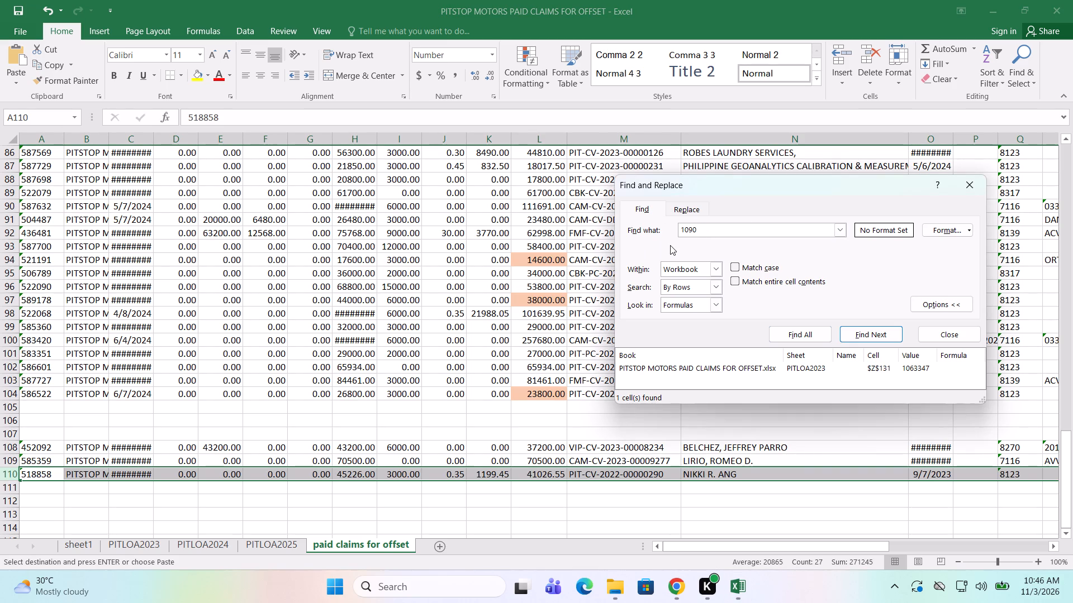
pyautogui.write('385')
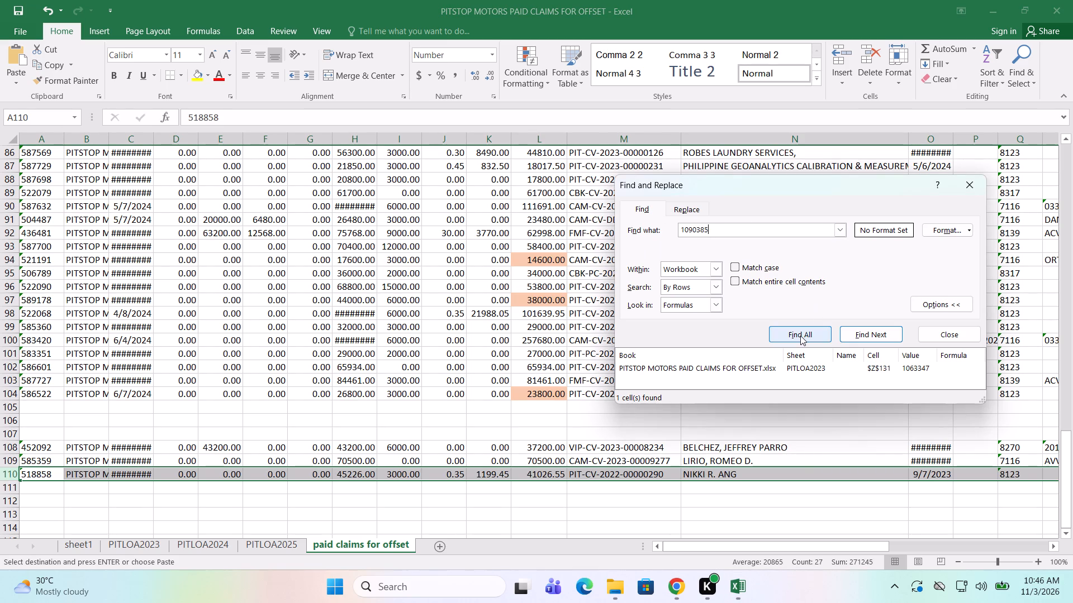
pyautogui.click(800, 336)
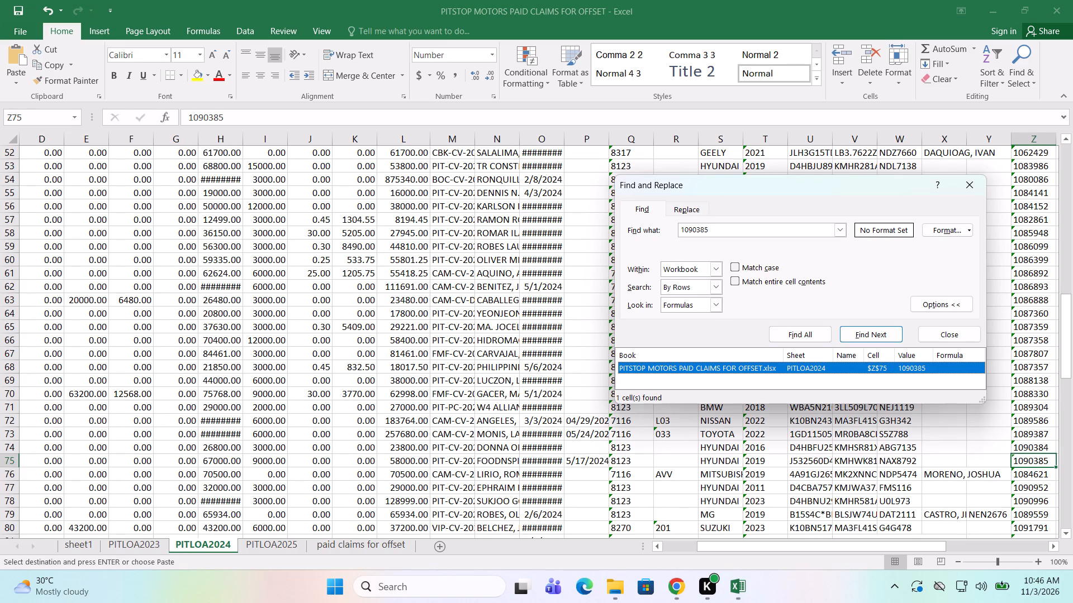
pyautogui.click(12, 464)
pyautogui.click(6, 460)
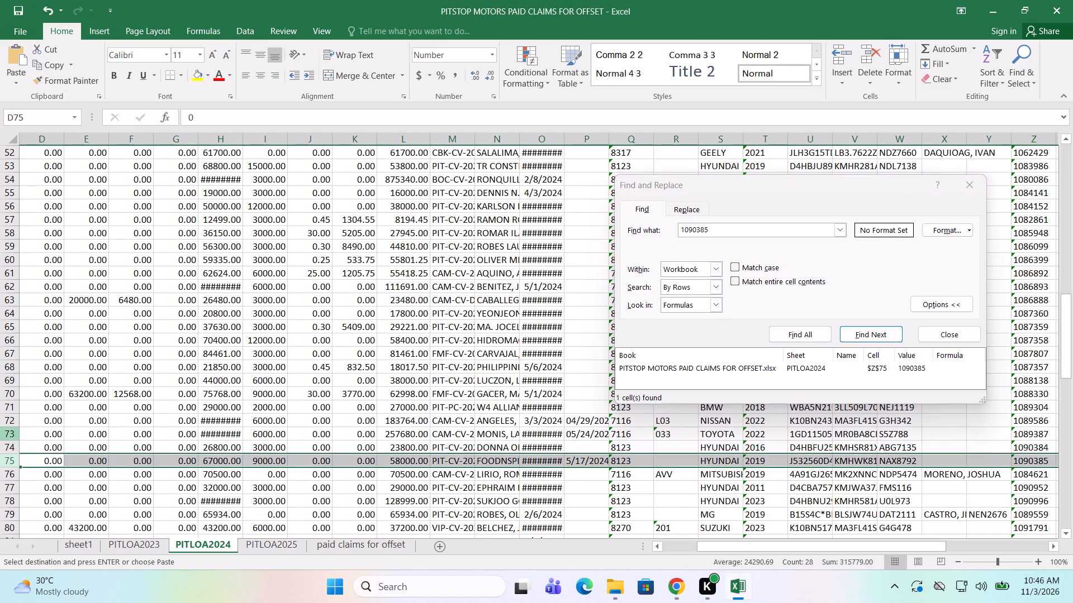
pyautogui.hotkey('ctrl', 'c')
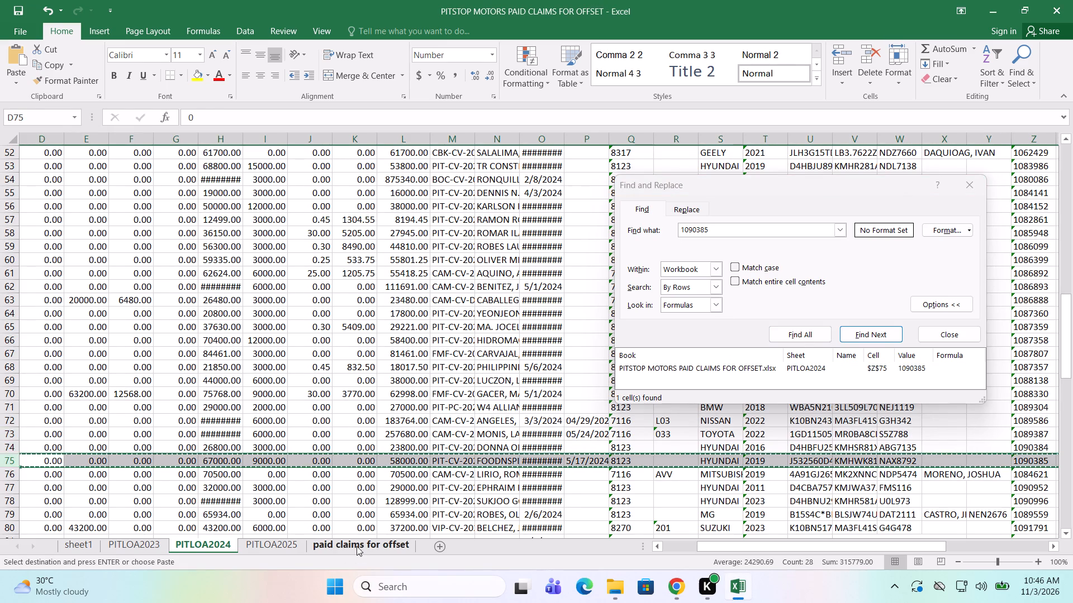
pyautogui.click(357, 546)
pyautogui.click(12, 487)
pyautogui.hotkey('ctrl', 'v')
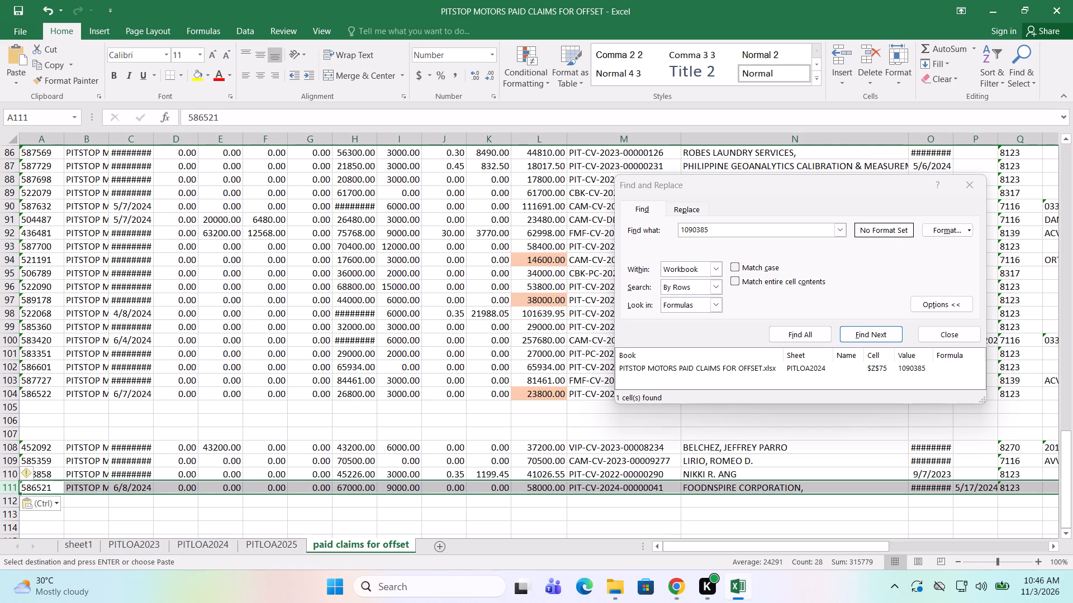
pyautogui.moveTo(729, 231); pyautogui.dragTo(623, 231)
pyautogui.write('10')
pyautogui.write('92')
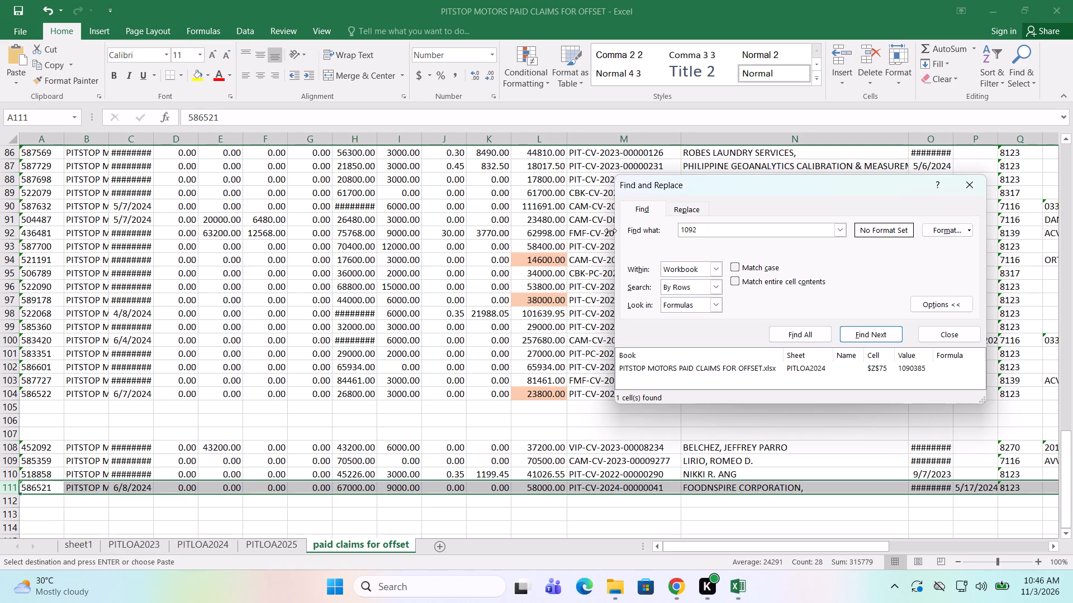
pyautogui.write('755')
pyautogui.click(816, 336)
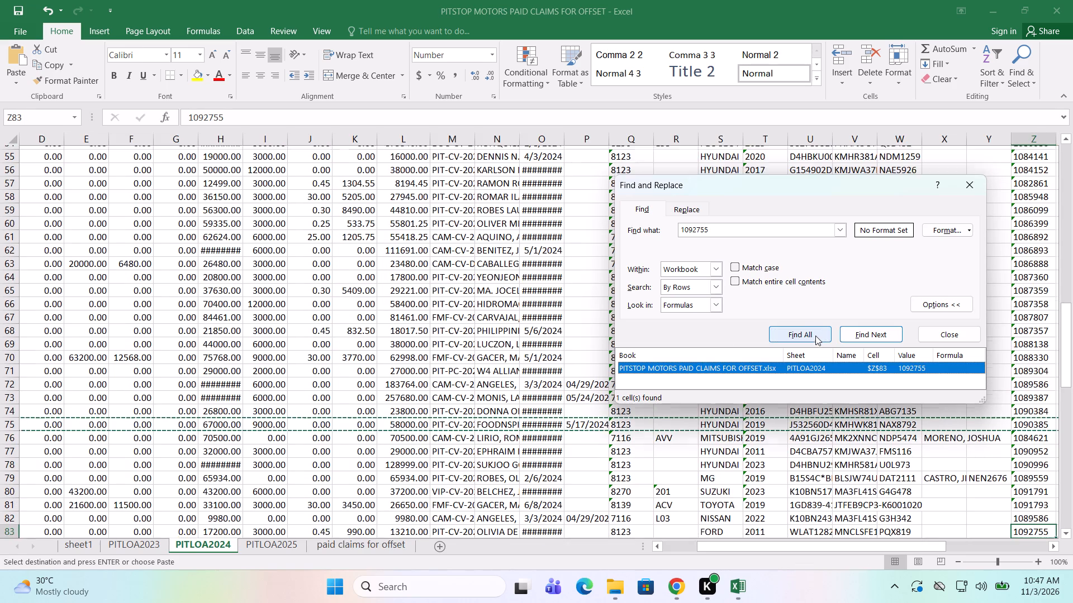
pyautogui.click(15, 527)
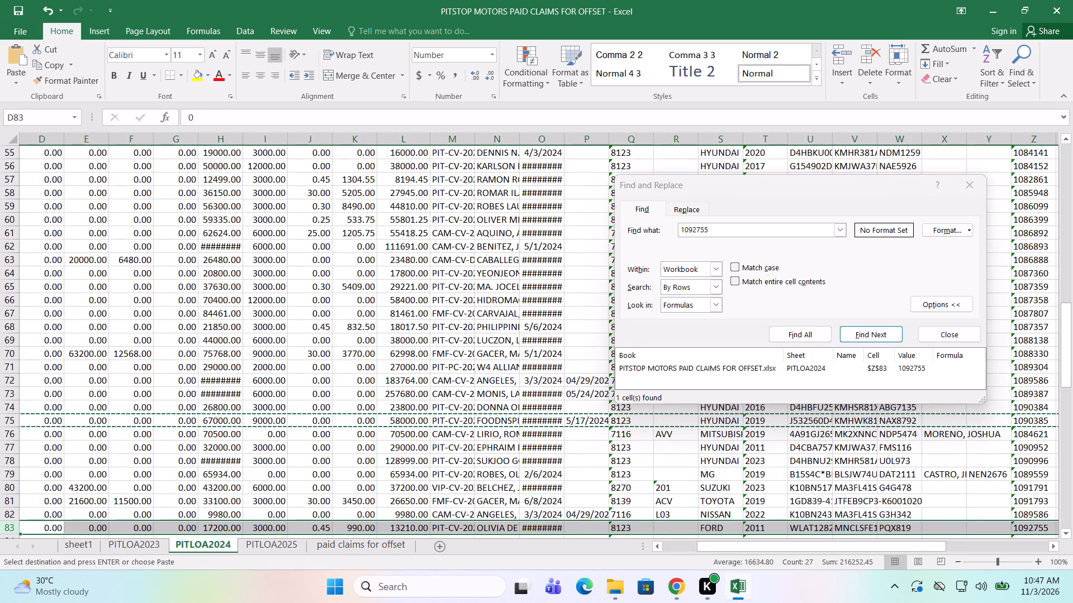
pyautogui.hotkey('ctrl', 'c')
pyautogui.click(369, 546)
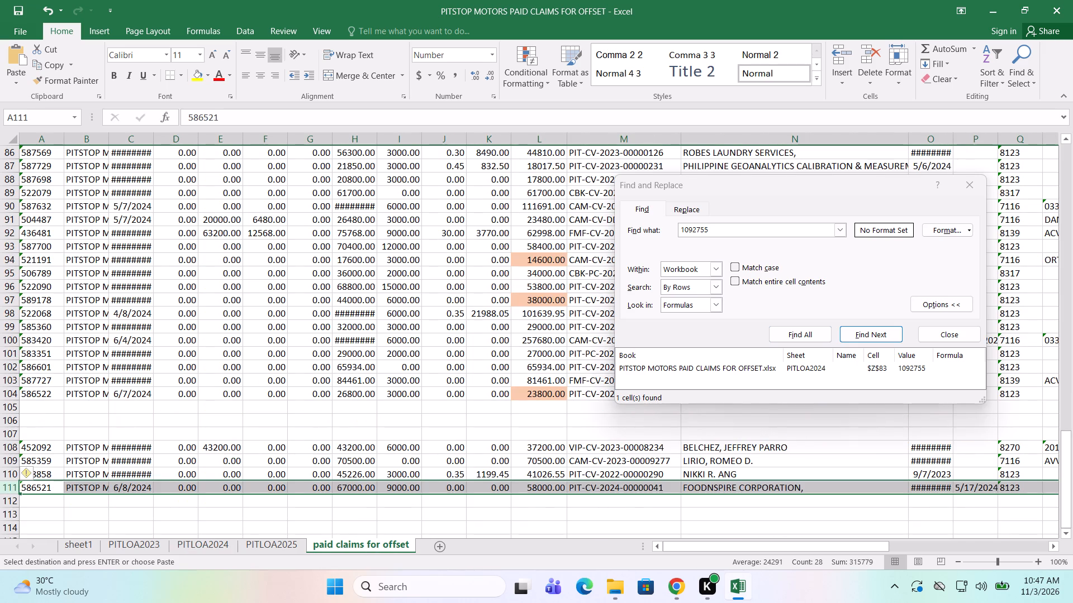
pyautogui.click(17, 502)
pyautogui.hotkey('ctrl', 'v')
pyautogui.scroll(-3, 569, 532)
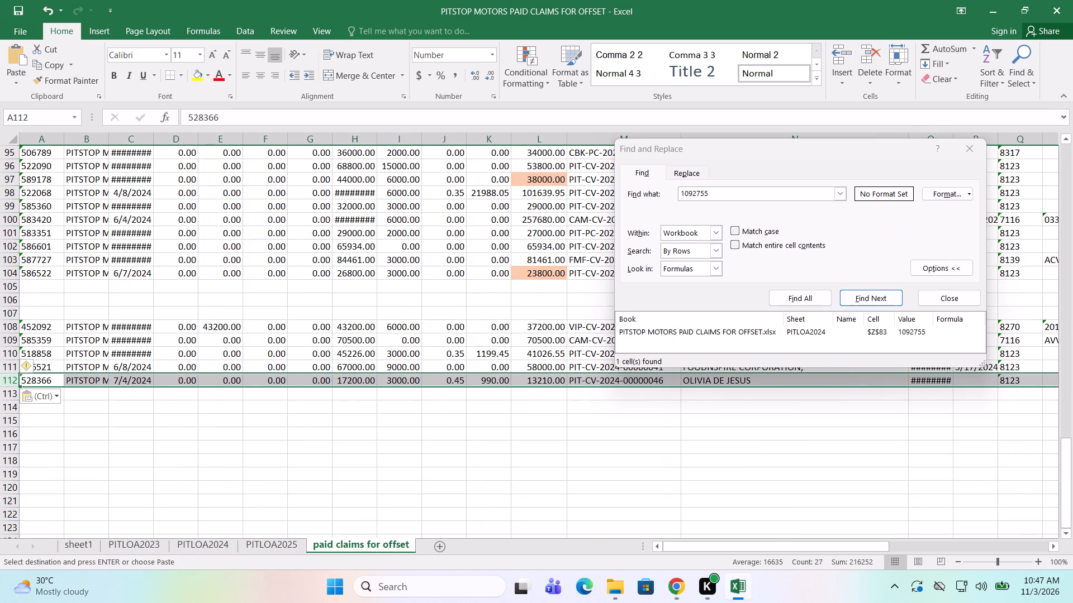
pyautogui.moveTo(742, 194); pyautogui.dragTo(591, 198)
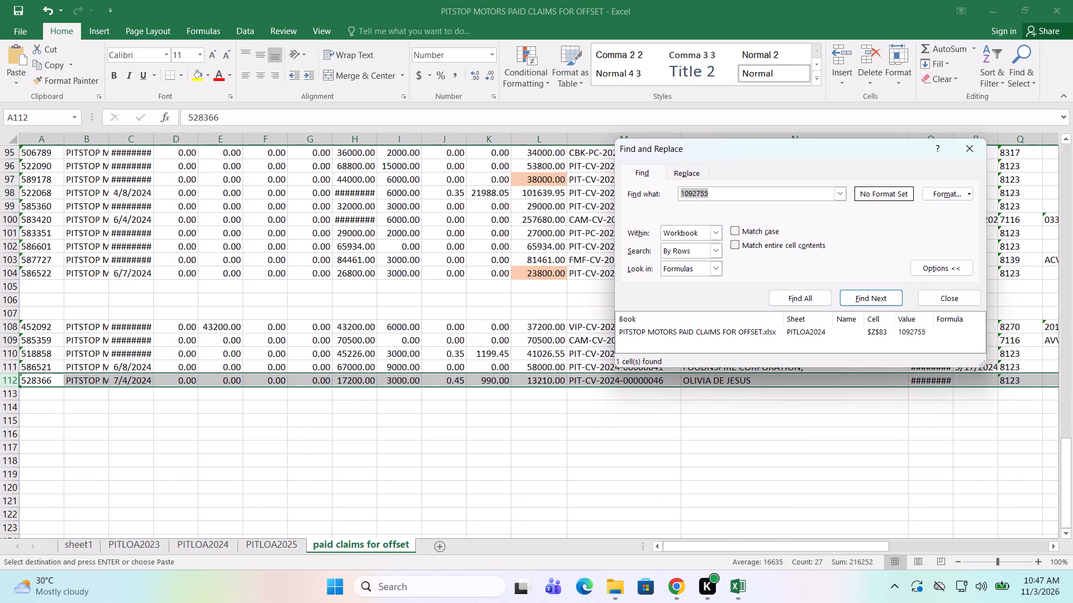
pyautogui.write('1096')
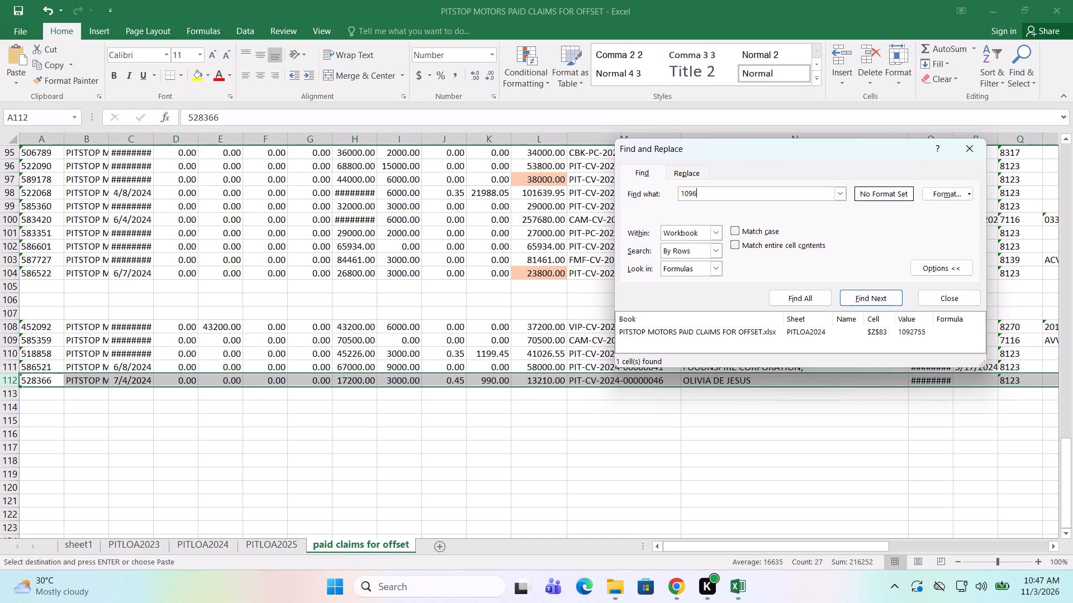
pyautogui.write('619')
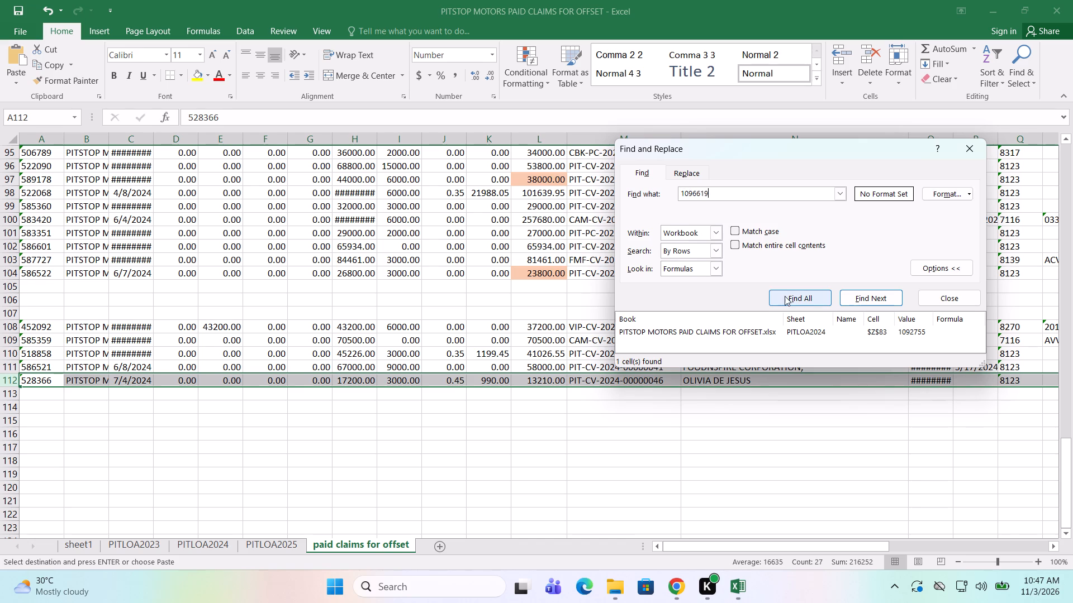
pyautogui.click(785, 296)
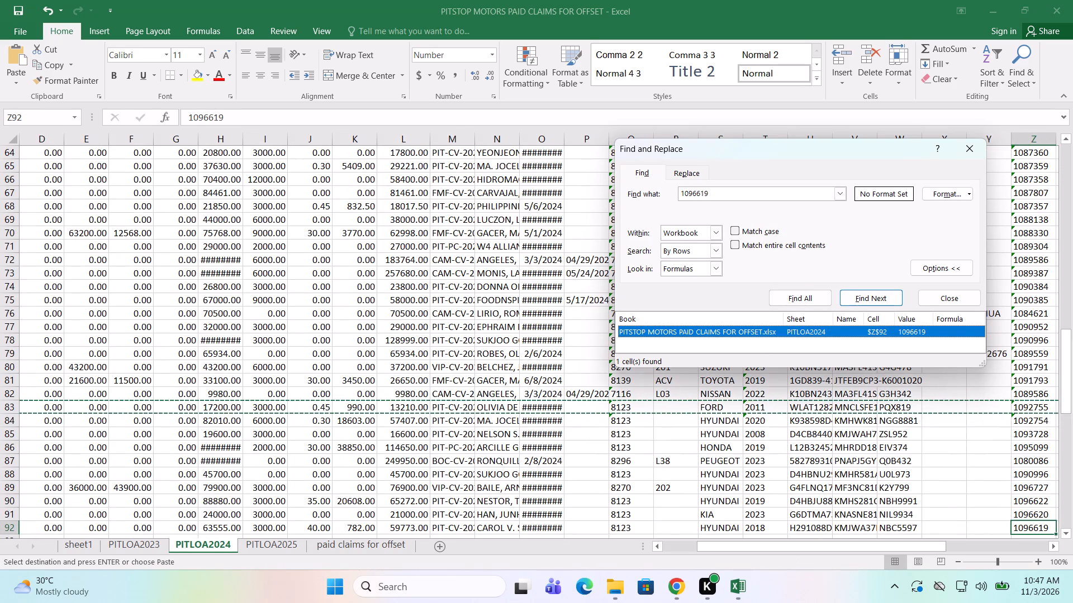
pyautogui.click(12, 523)
pyautogui.click(5, 530)
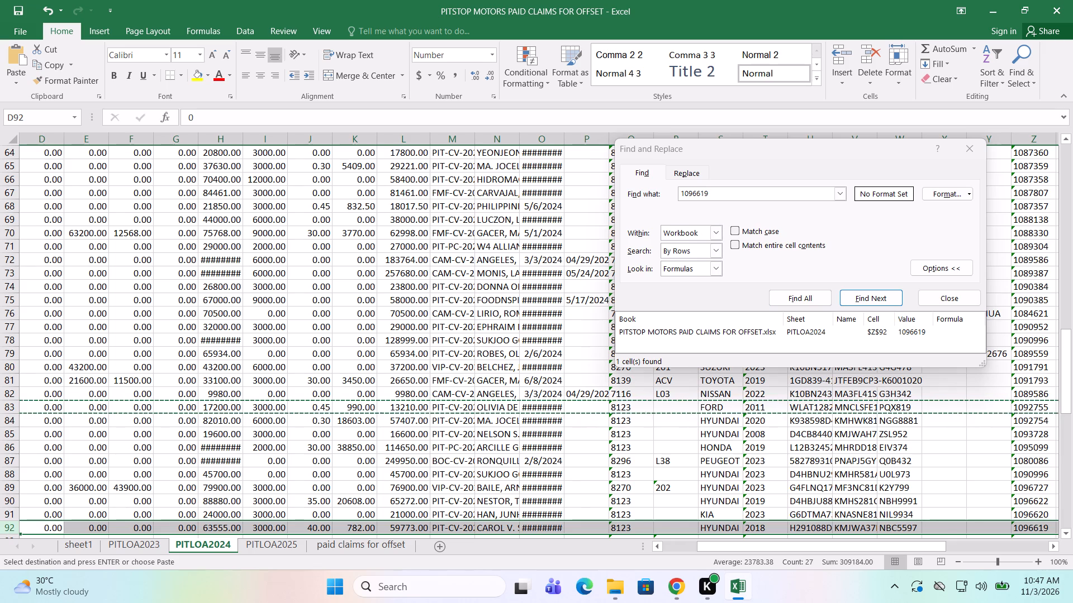
pyautogui.hotkey('ctrl', 'c')
pyautogui.click(373, 548)
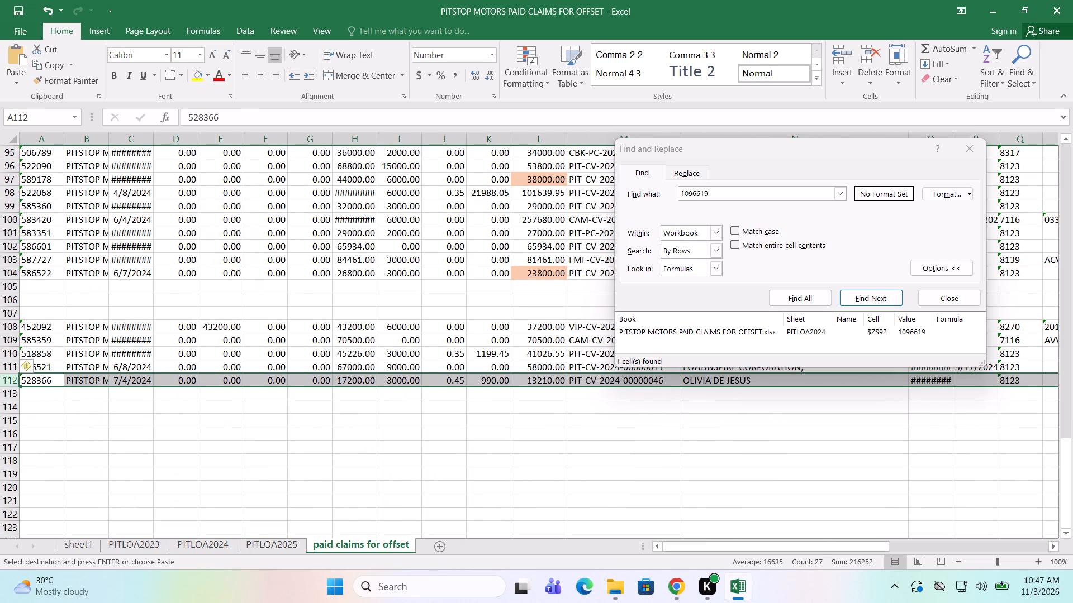
pyautogui.click(15, 394)
pyautogui.hotkey('ctrl', 'v')
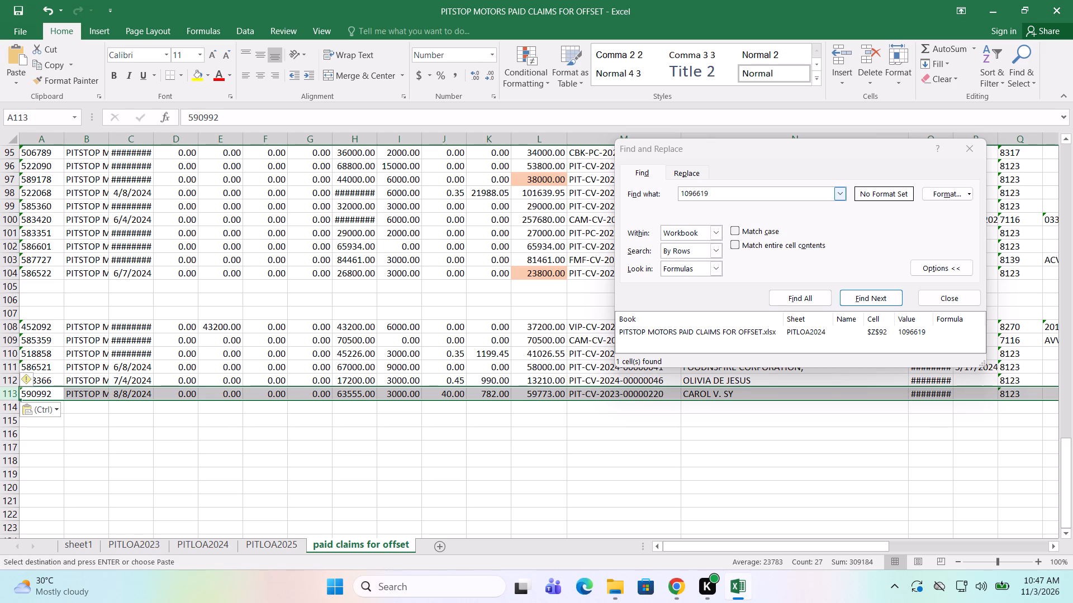
pyautogui.moveTo(739, 193); pyautogui.dragTo(657, 190)
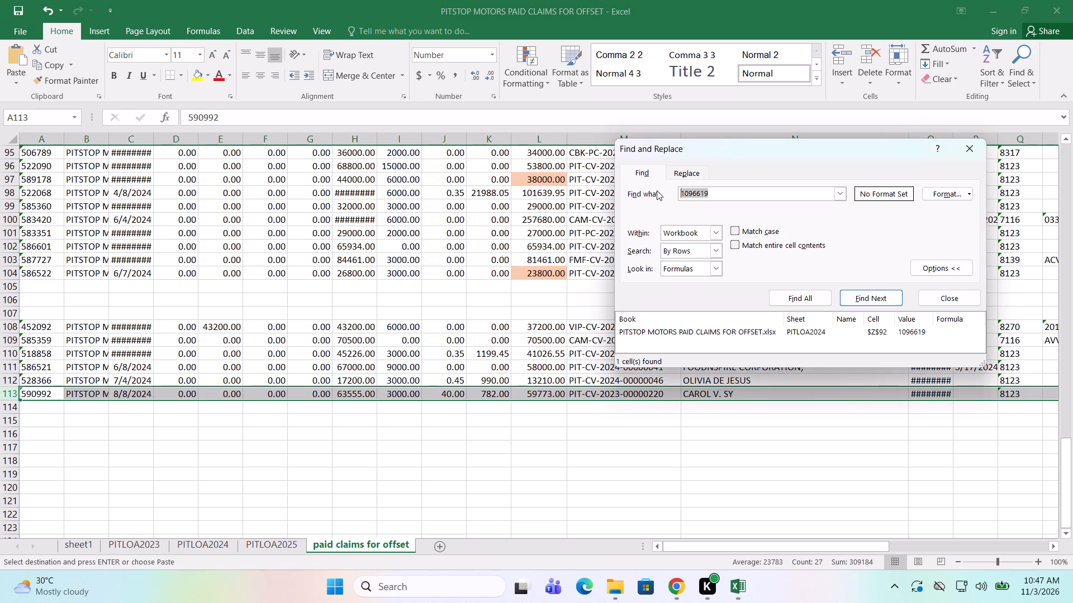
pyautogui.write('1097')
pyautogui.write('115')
pyautogui.click(808, 299)
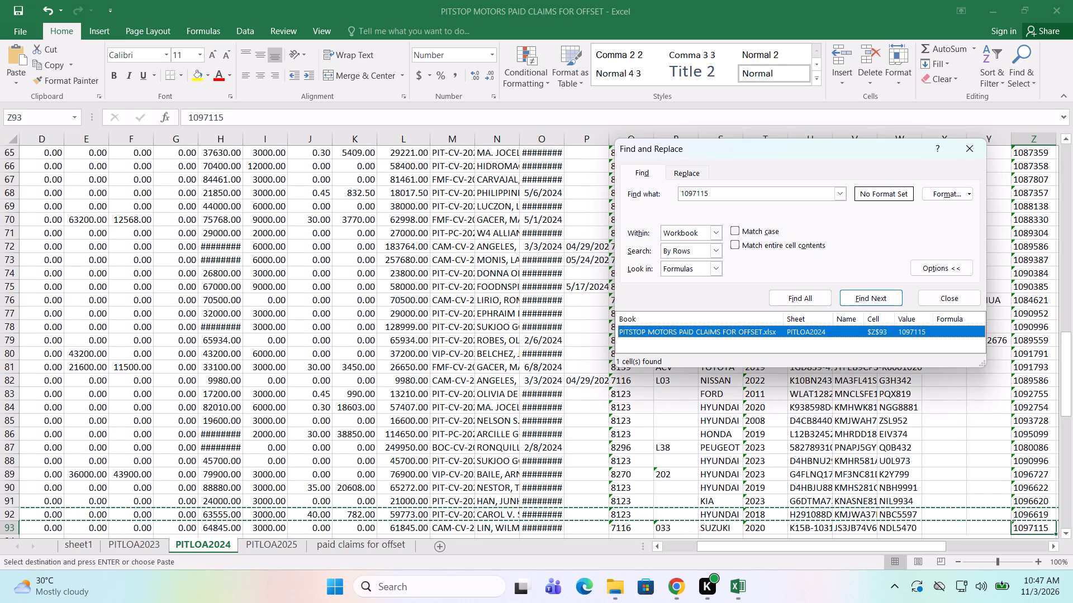
pyautogui.click(10, 530)
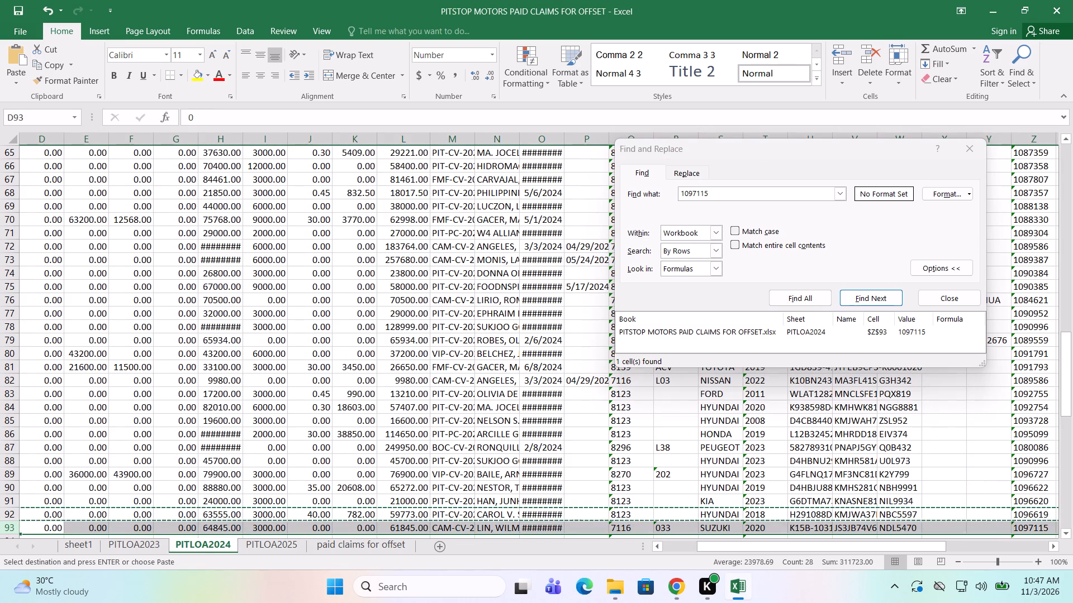
pyautogui.hotkey('ctrl', 'c')
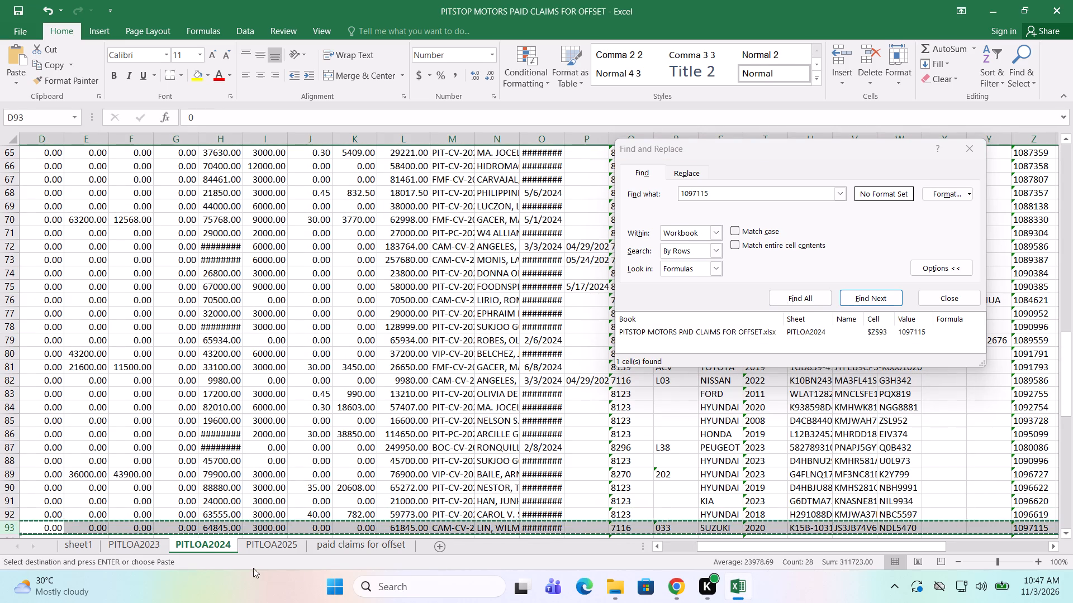
pyautogui.click(352, 552)
pyautogui.click(1, 409)
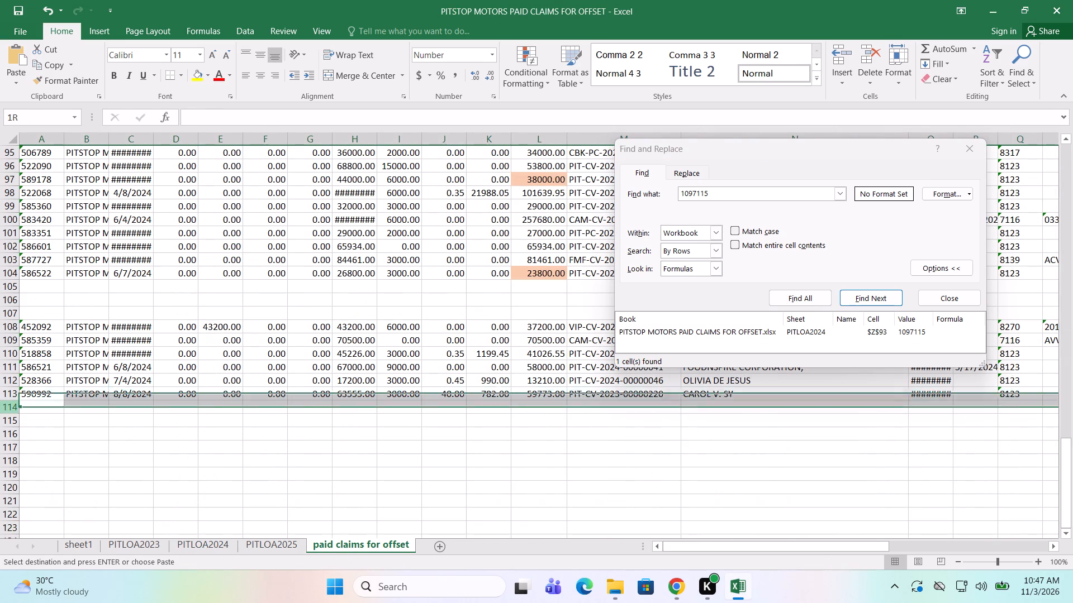
pyautogui.hotkey('ctrl', 'v')
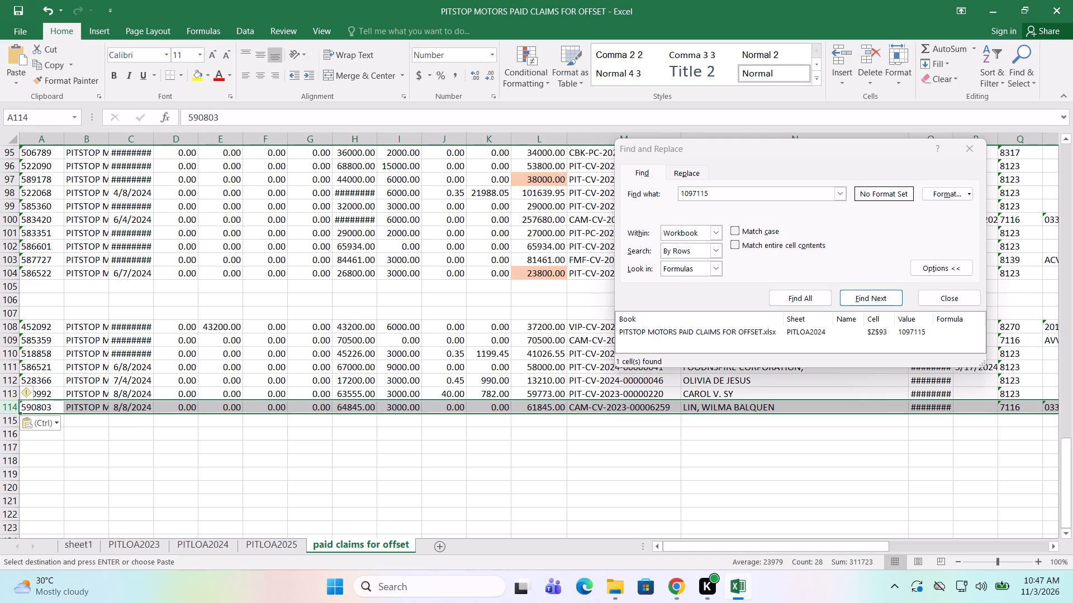
pyautogui.moveTo(740, 189); pyautogui.dragTo(640, 189)
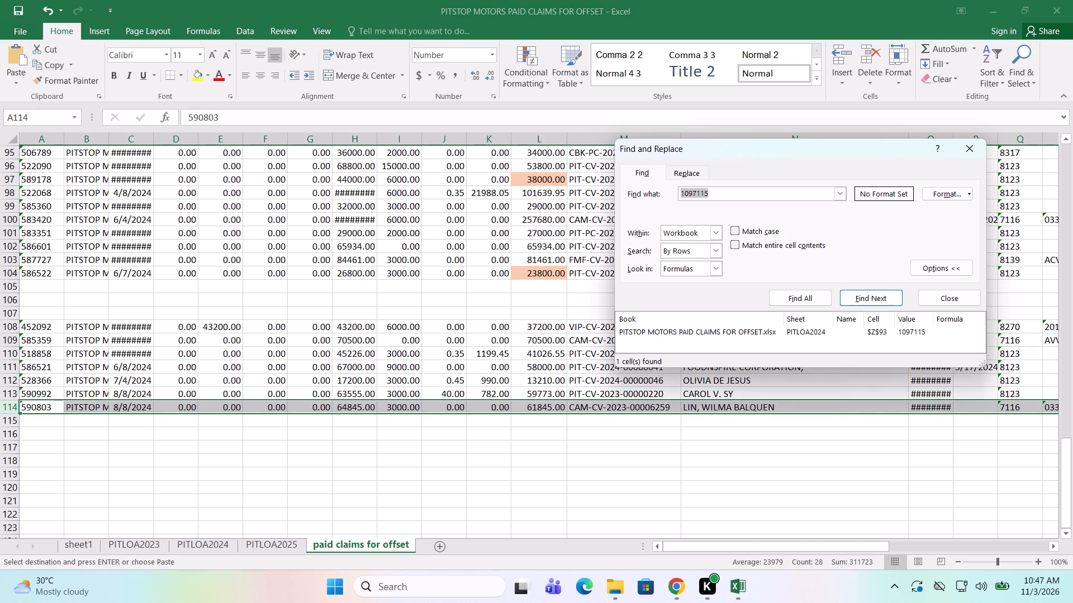
pyautogui.press('1')
pyautogui.press('0')
pyautogui.press('9')
pyautogui.press('7')
pyautogui.press('7')
pyautogui.write('11')
pyautogui.click(805, 294)
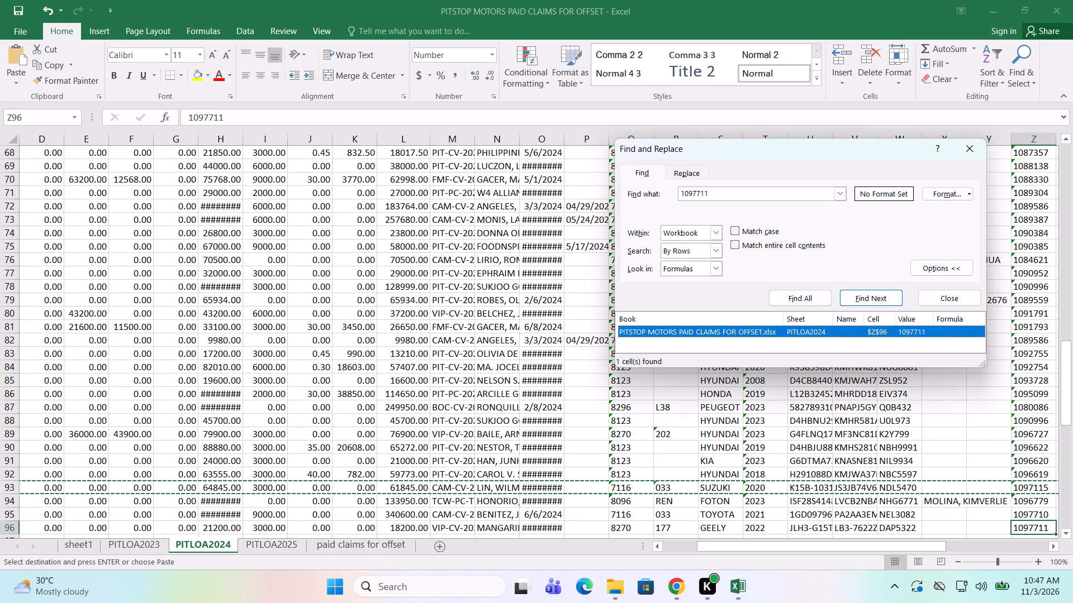
pyautogui.click(9, 524)
pyautogui.click(9, 525)
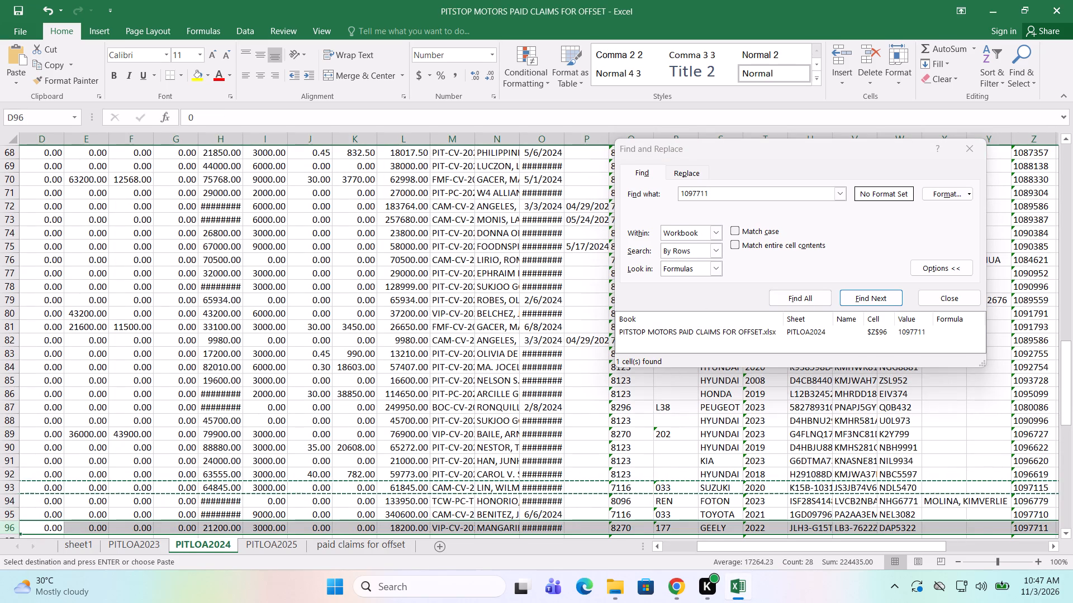
pyautogui.hotkey('ctrl', 'c')
pyautogui.click(351, 544)
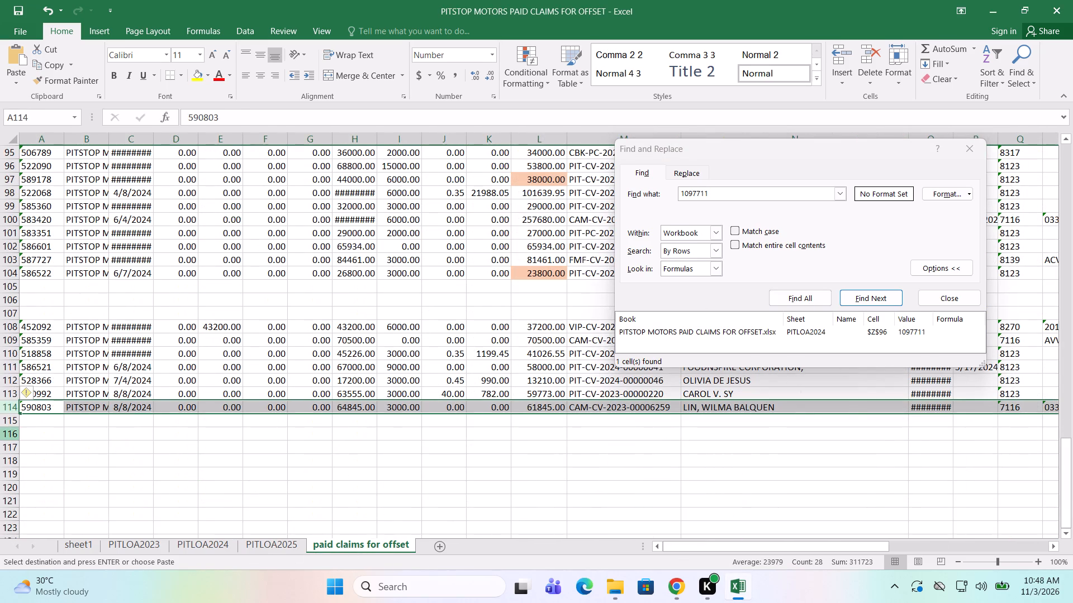
pyautogui.click(15, 422)
pyautogui.hotkey('ctrl', 'v')
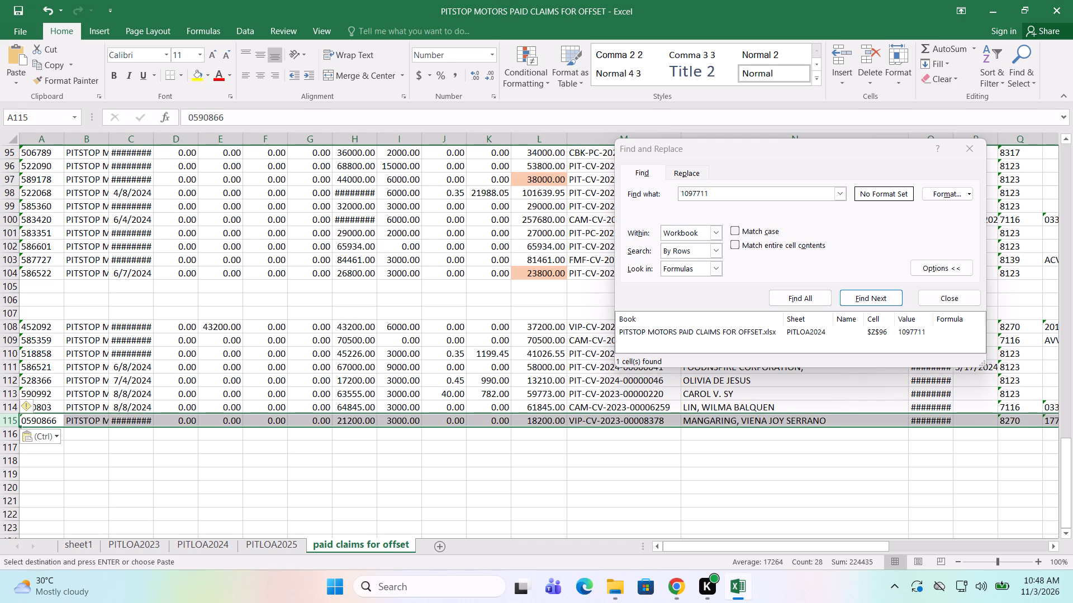
pyautogui.click(738, 190)
pyautogui.press('BackSpace')
pyautogui.press('BackSpace')
pyautogui.press('BackSpace')
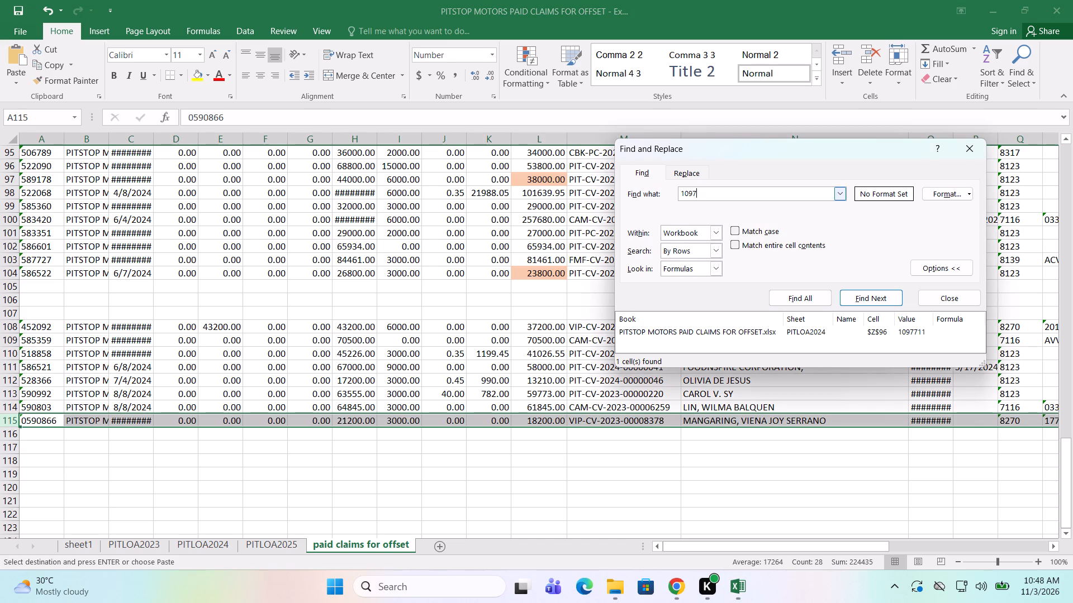
pyautogui.press('BackSpace')
pyautogui.press('6')
pyautogui.write('620')
pyautogui.click(797, 312)
pyautogui.click(798, 295)
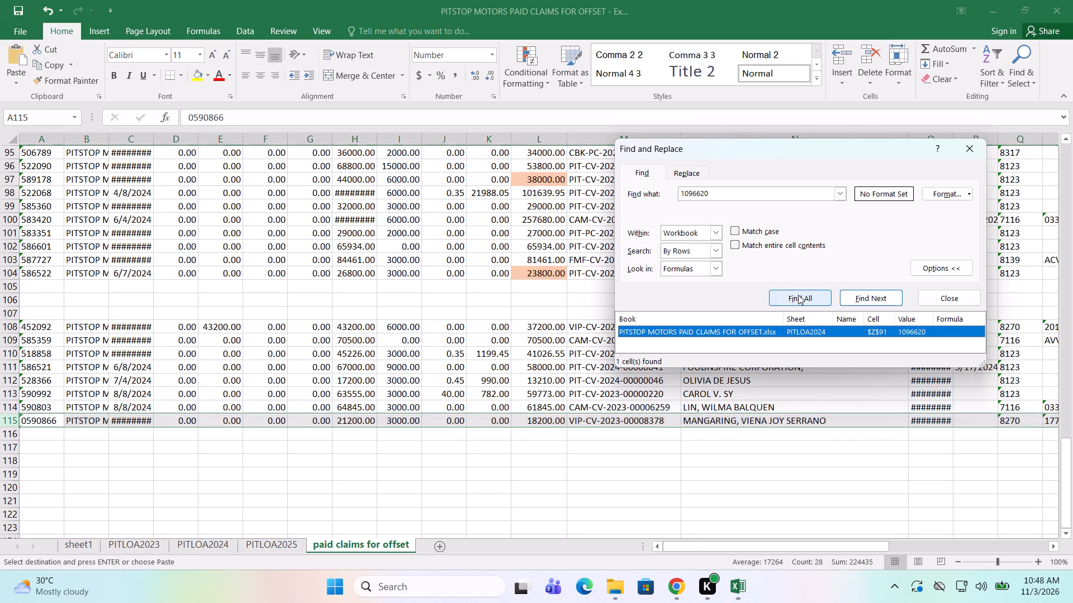
pyautogui.click(14, 461)
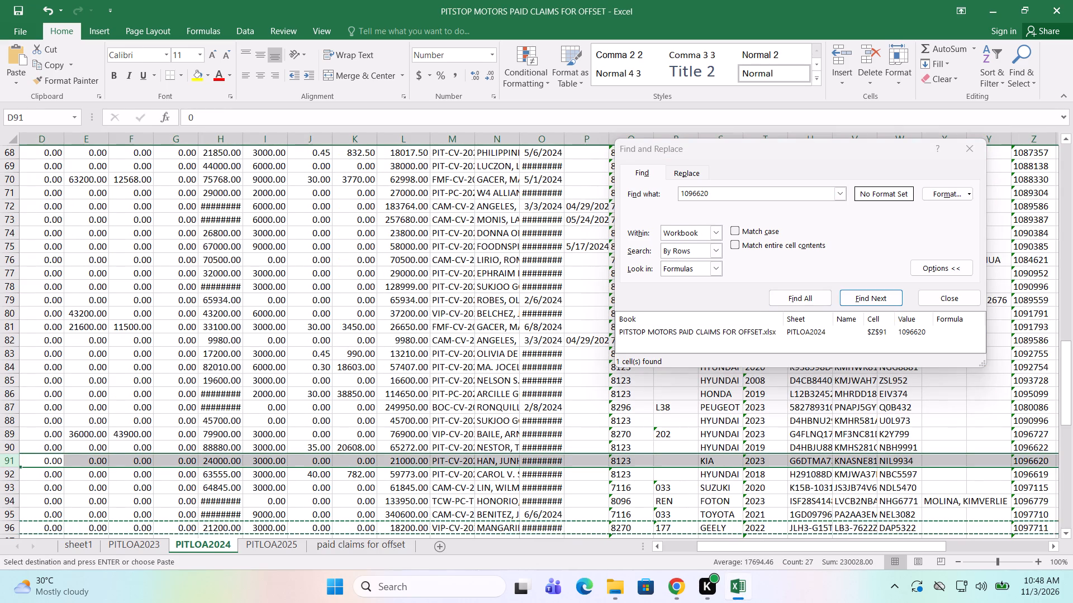
pyautogui.hotkey('ctrl', 'c')
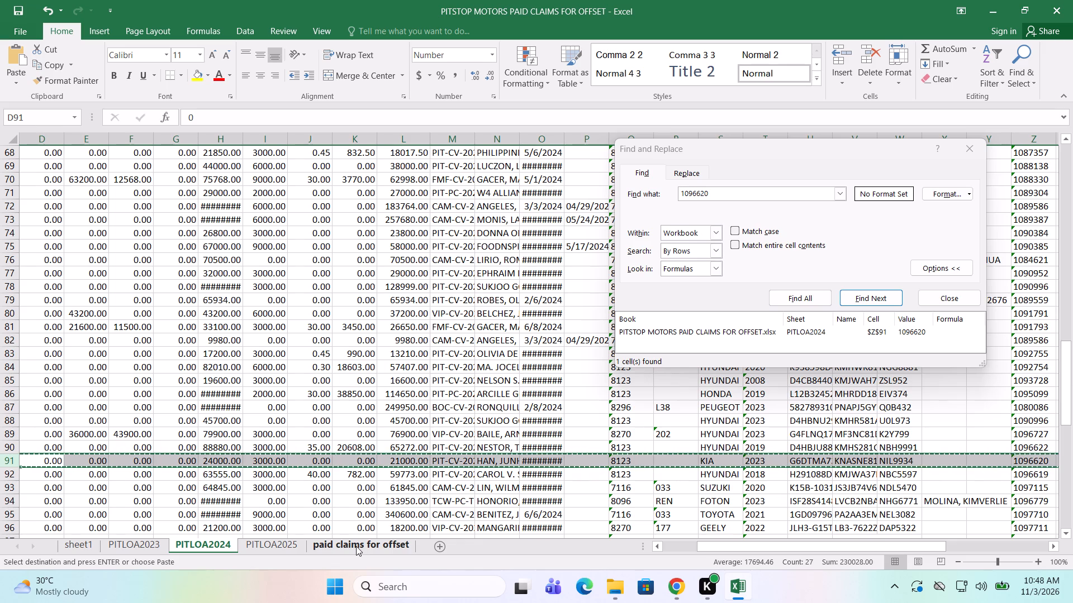
pyautogui.click(356, 546)
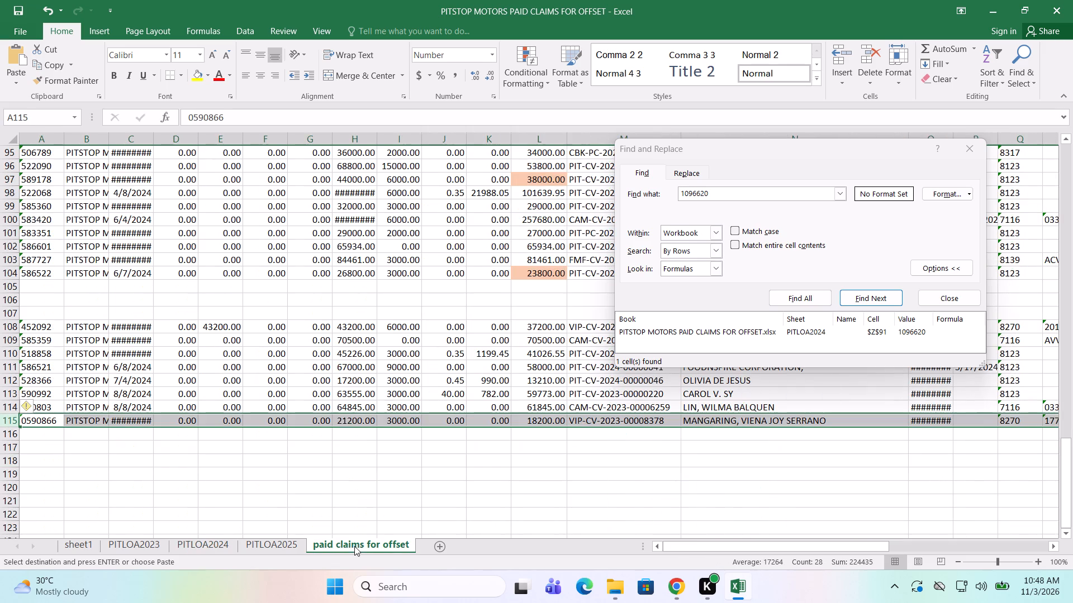
pyautogui.click(16, 436)
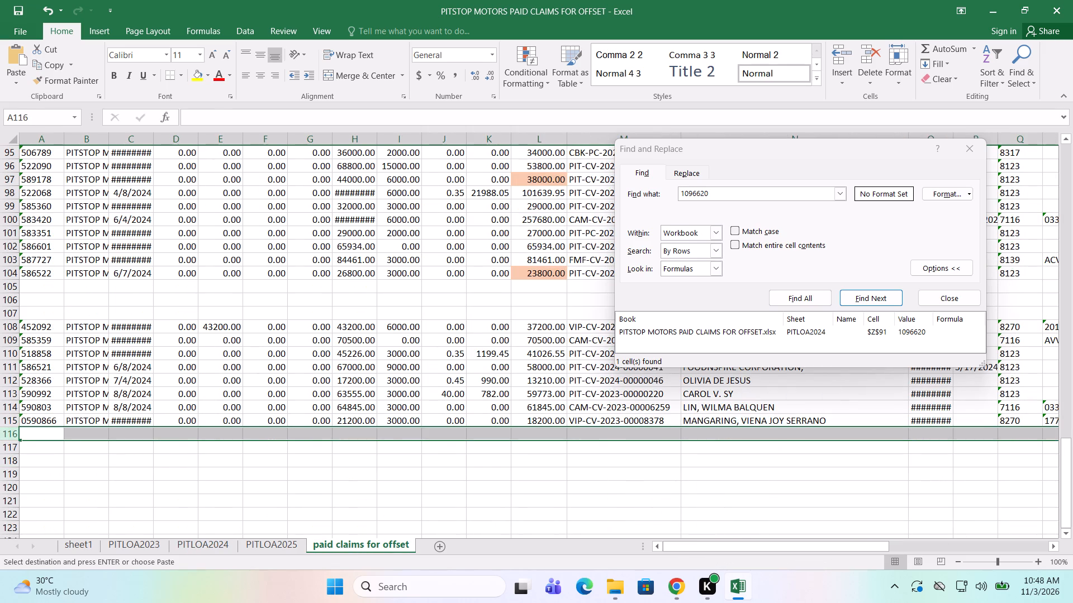
pyautogui.hotkey('ctrl', 'v')
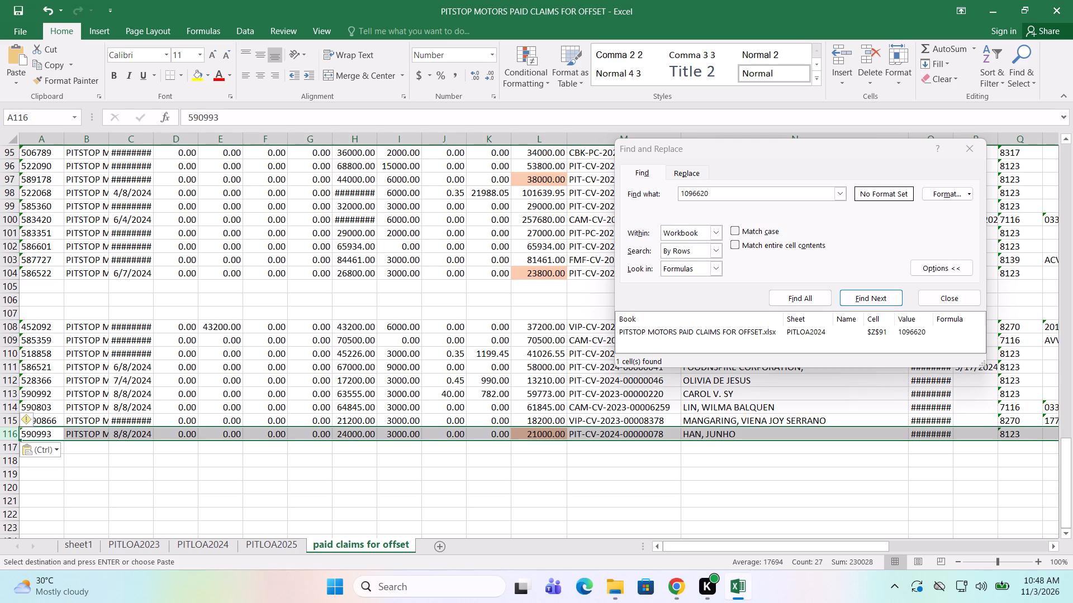
# Examine the highlighted amounts in column L of the earlier claim groups for duplicates of the 21000.00 amount in row 116.
pyautogui.click(562, 434)
pyautogui.scroll(6, 658, 545)
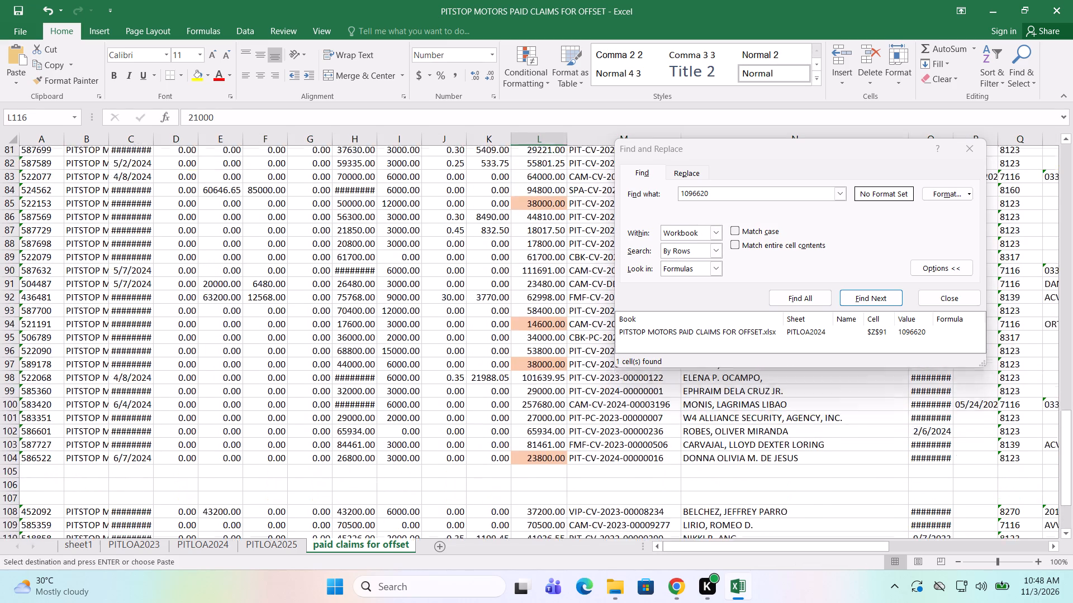
pyautogui.scroll(7, 561, 442)
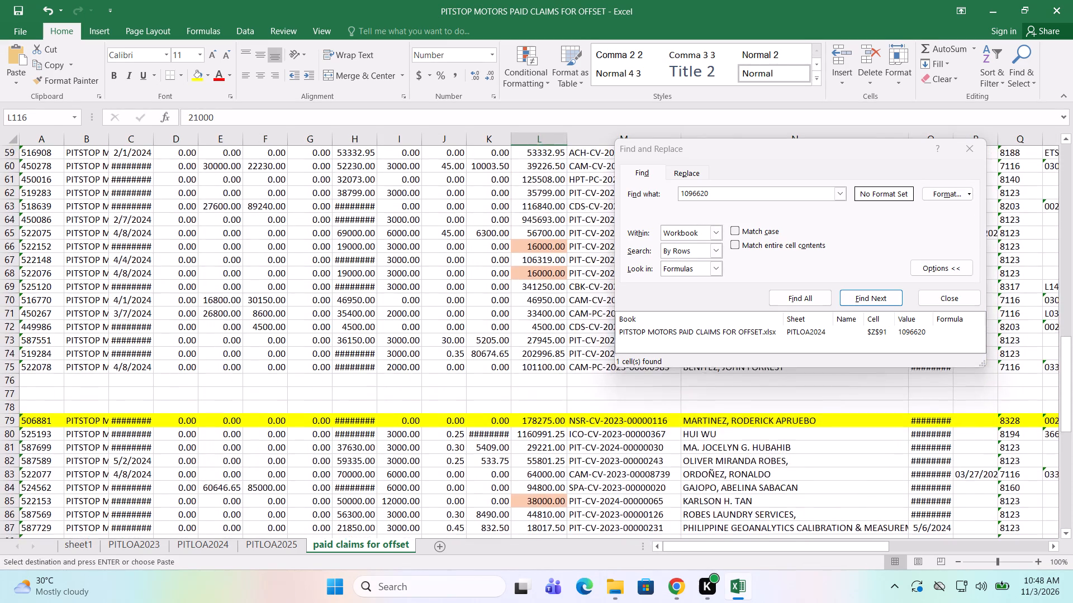
pyautogui.scroll(5, 563, 441)
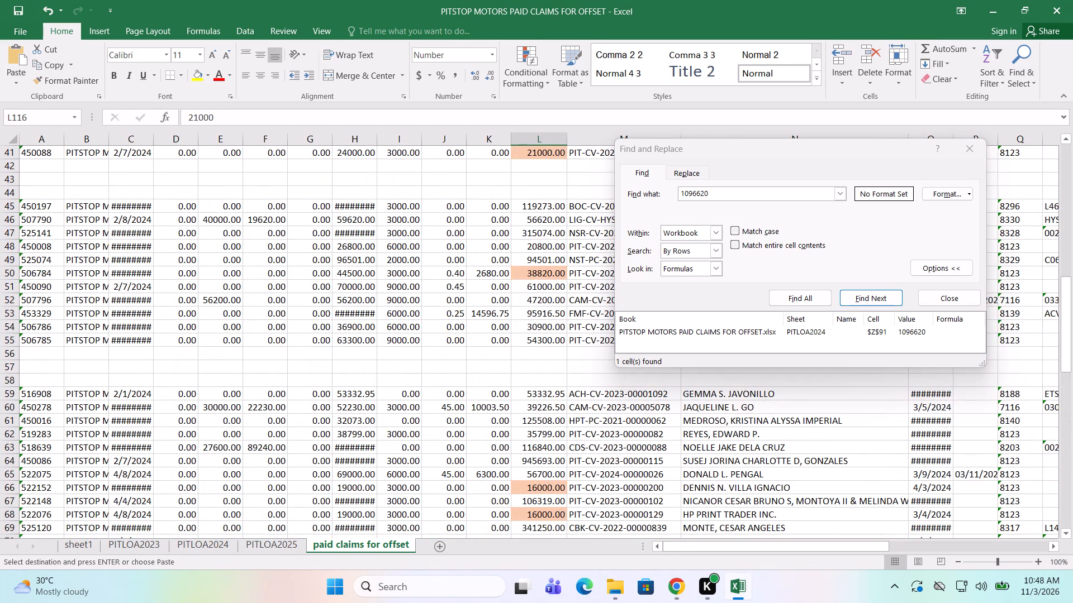
pyautogui.scroll(6, 562, 440)
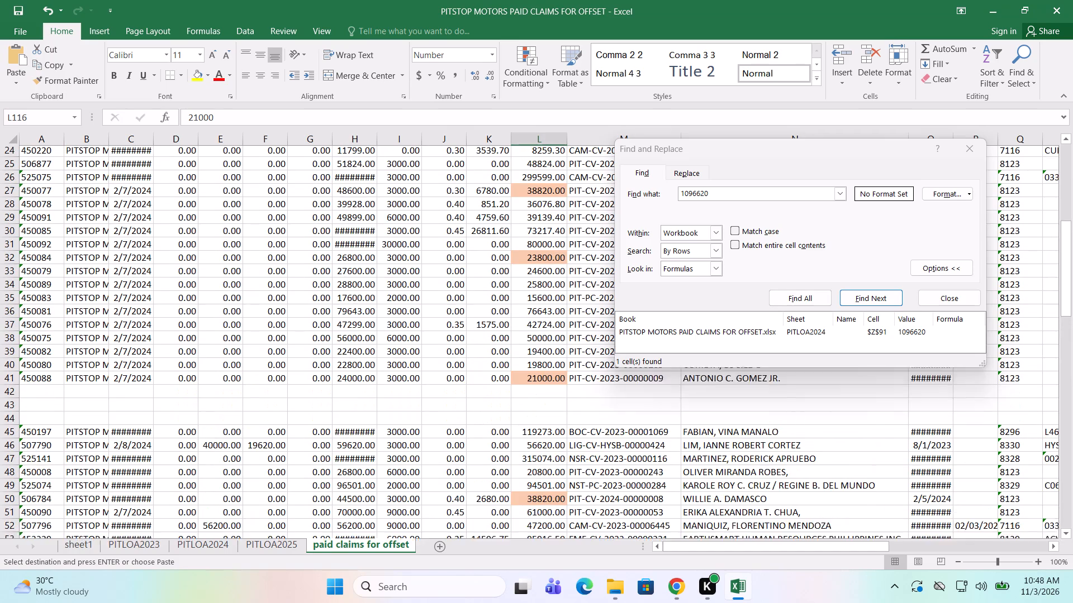
pyautogui.scroll(-4, 564, 438)
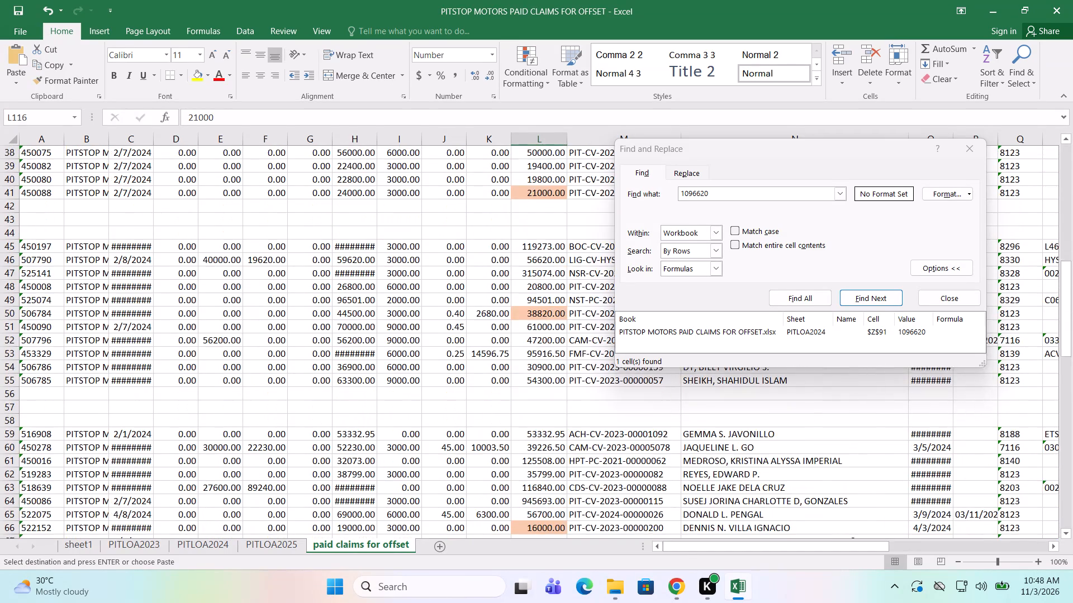
pyautogui.scroll(-19, 565, 439)
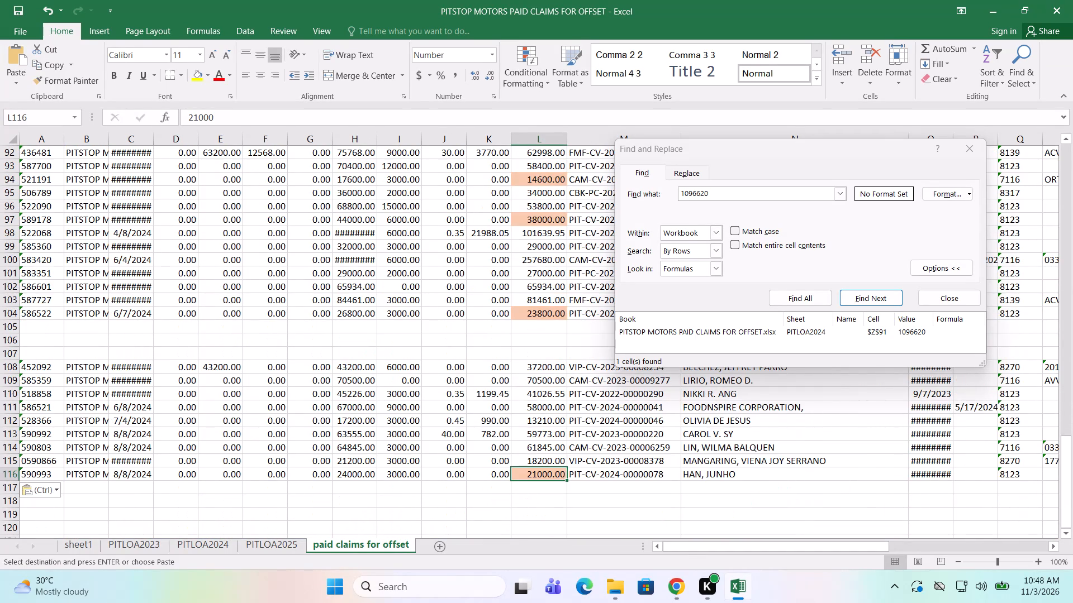
pyautogui.scroll(-4, 562, 446)
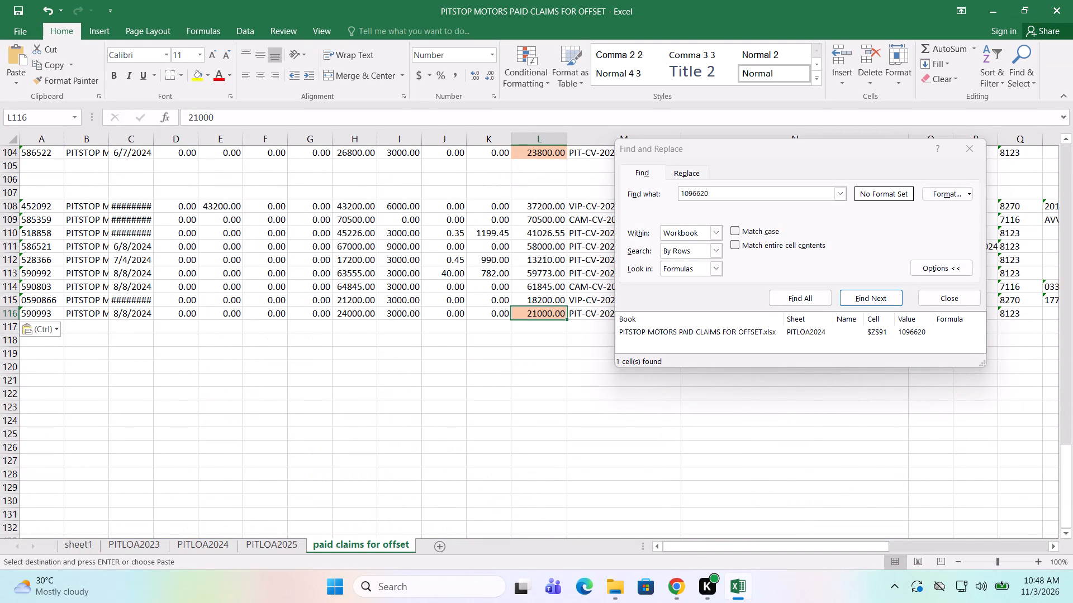
pyautogui.click(132, 543)
pyautogui.click(359, 545)
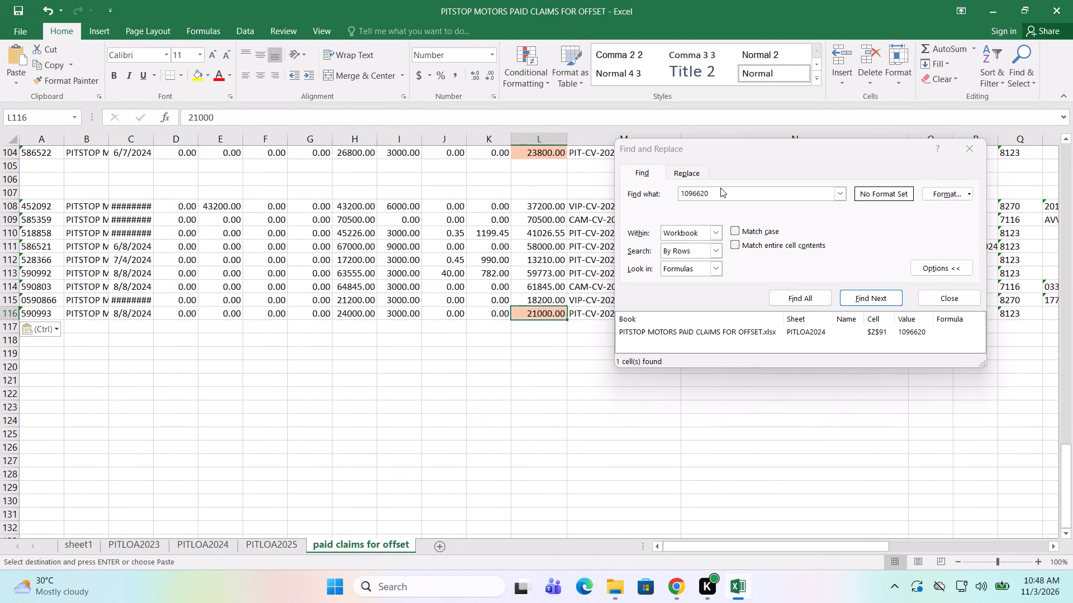
pyautogui.moveTo(720, 188); pyautogui.dragTo(651, 194)
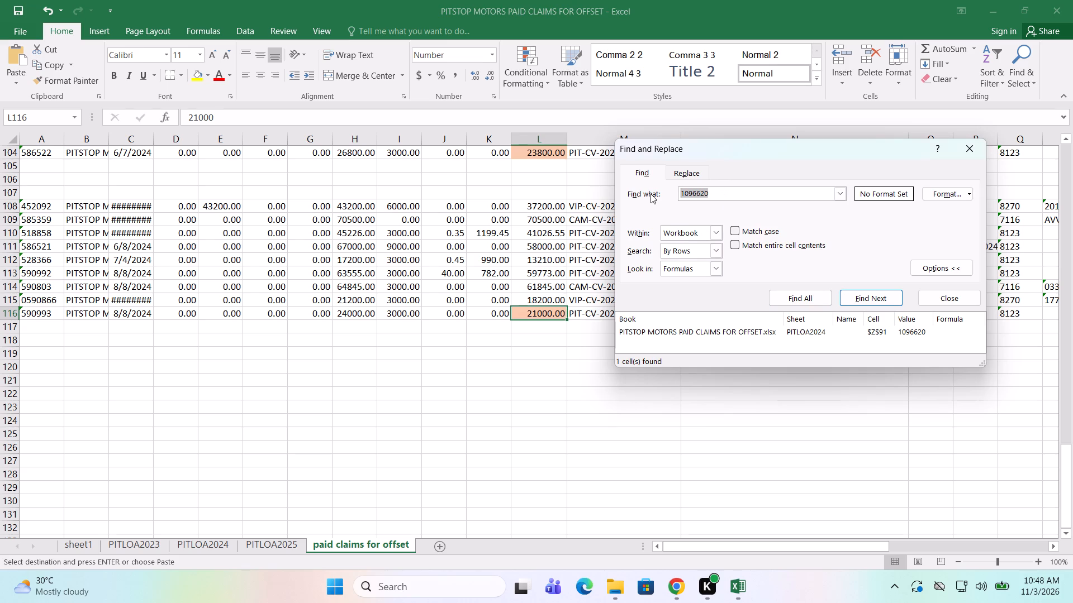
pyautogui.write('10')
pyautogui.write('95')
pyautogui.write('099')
pyautogui.click(822, 294)
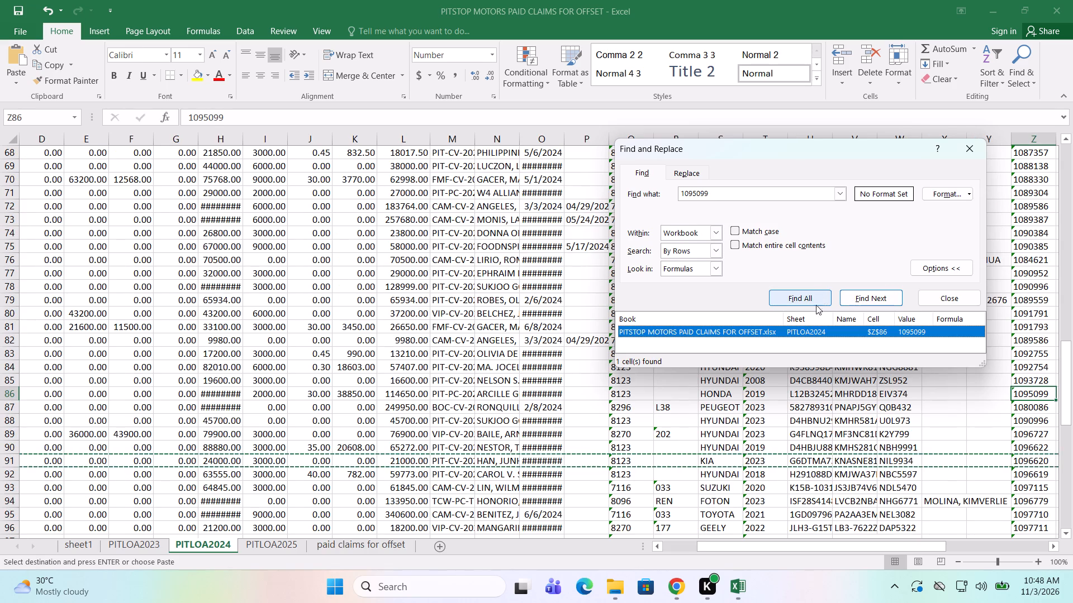
pyautogui.click(13, 395)
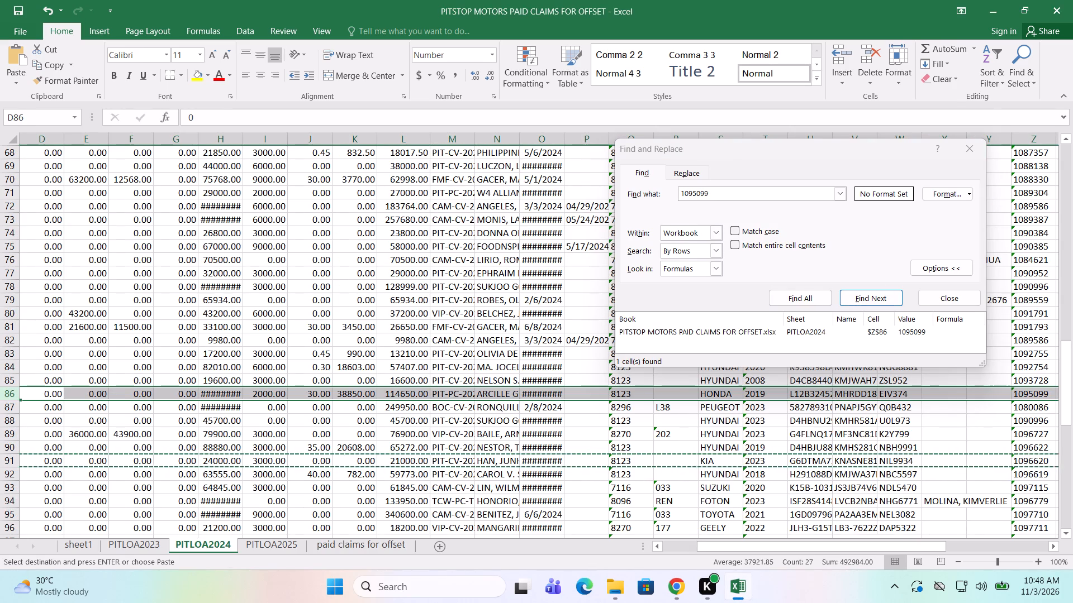
pyautogui.hotkey('ctrl', 'c')
pyautogui.click(376, 547)
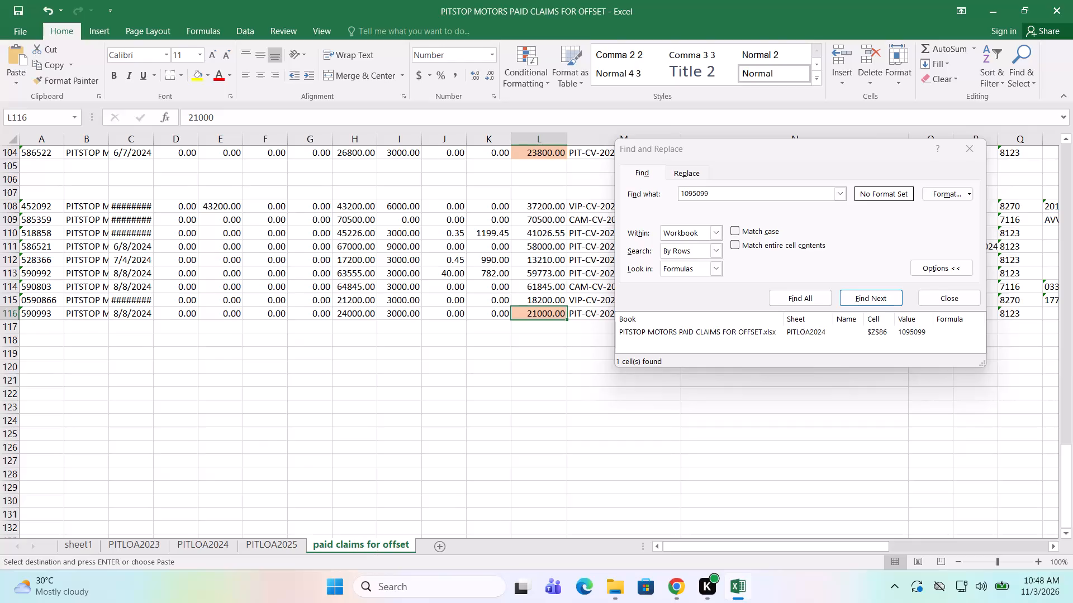
pyautogui.click(14, 327)
pyautogui.hotkey('ctrl', 'v')
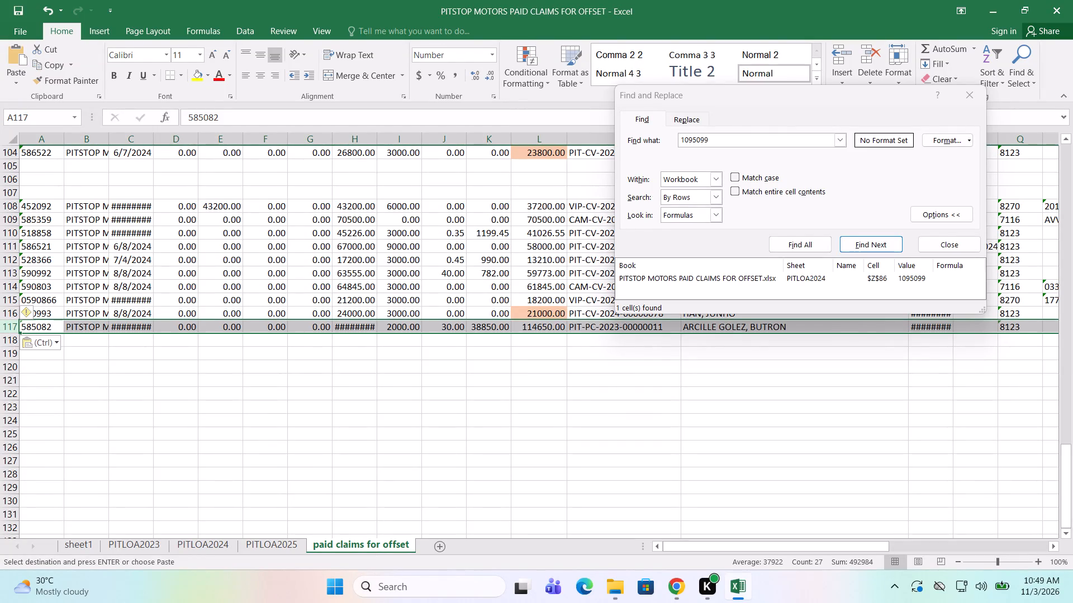
# Select the column L amounts in rows 108 to 117 to check the total of this claims group.
pyautogui.moveTo(729, 143); pyautogui.dragTo(646, 140)
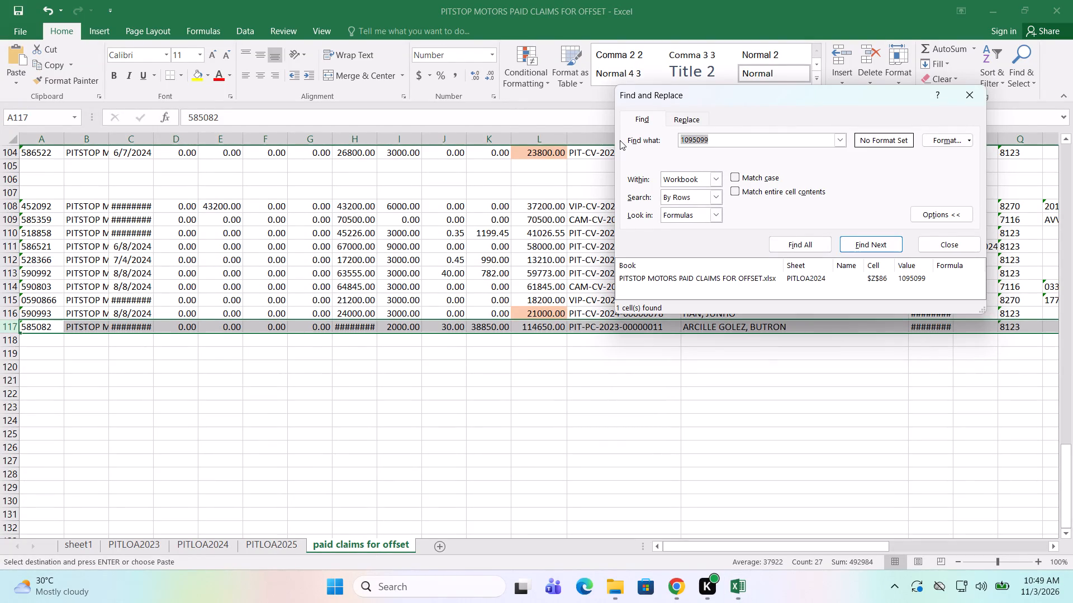
pyautogui.click(562, 439)
pyautogui.moveTo(542, 207); pyautogui.dragTo(540, 302)
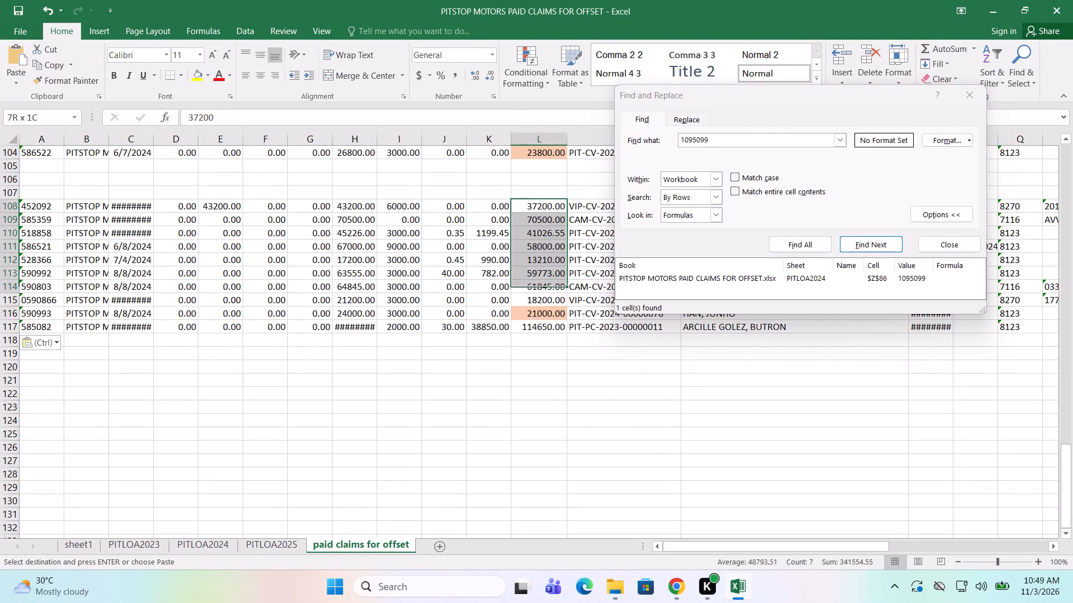
pyautogui.moveTo(540, 302); pyautogui.dragTo(546, 332)
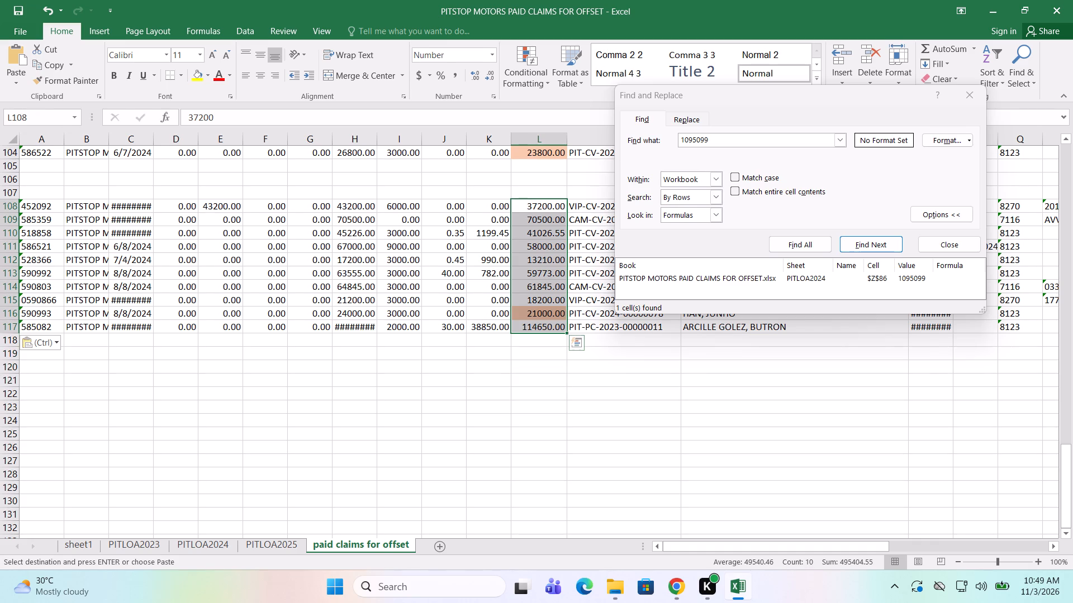
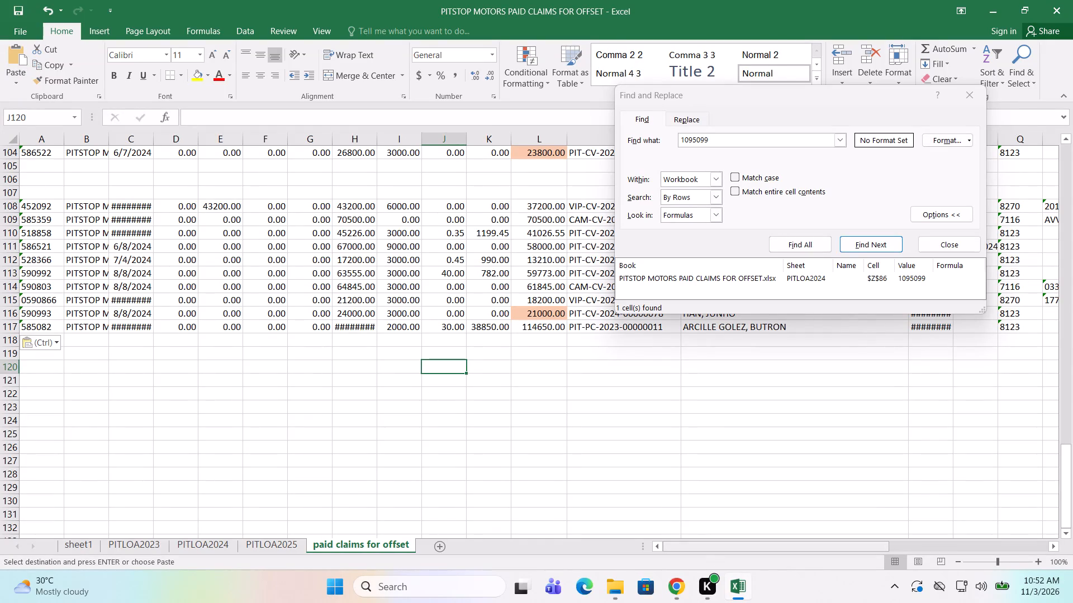
# Compare the first claims group in the paid claims for offset sheet with the claims already listed in sheet1.
pyautogui.click(365, 375)
pyautogui.click(538, 363)
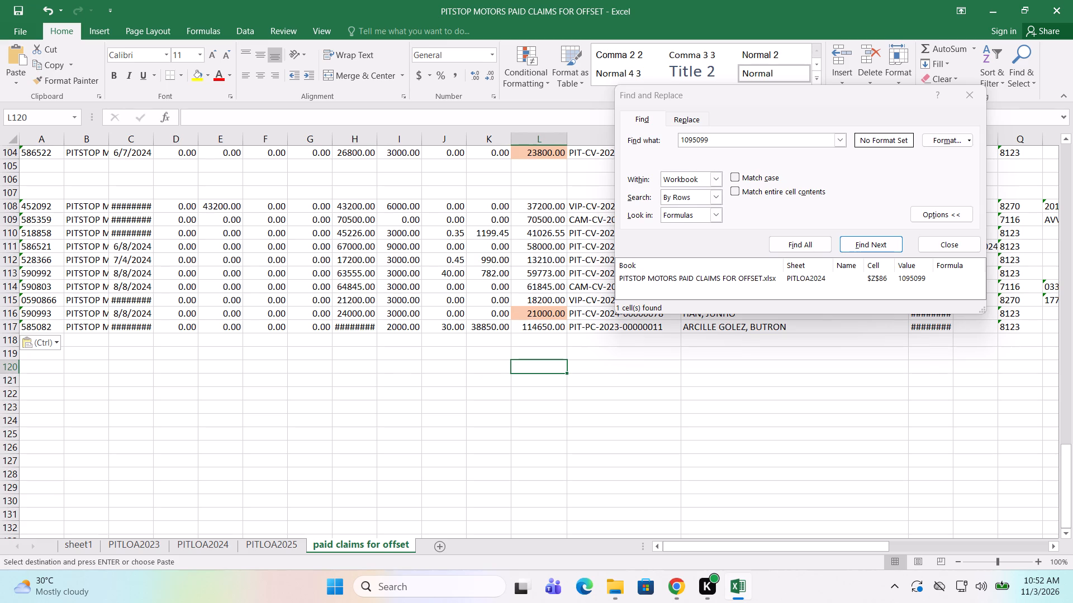
pyautogui.click(86, 546)
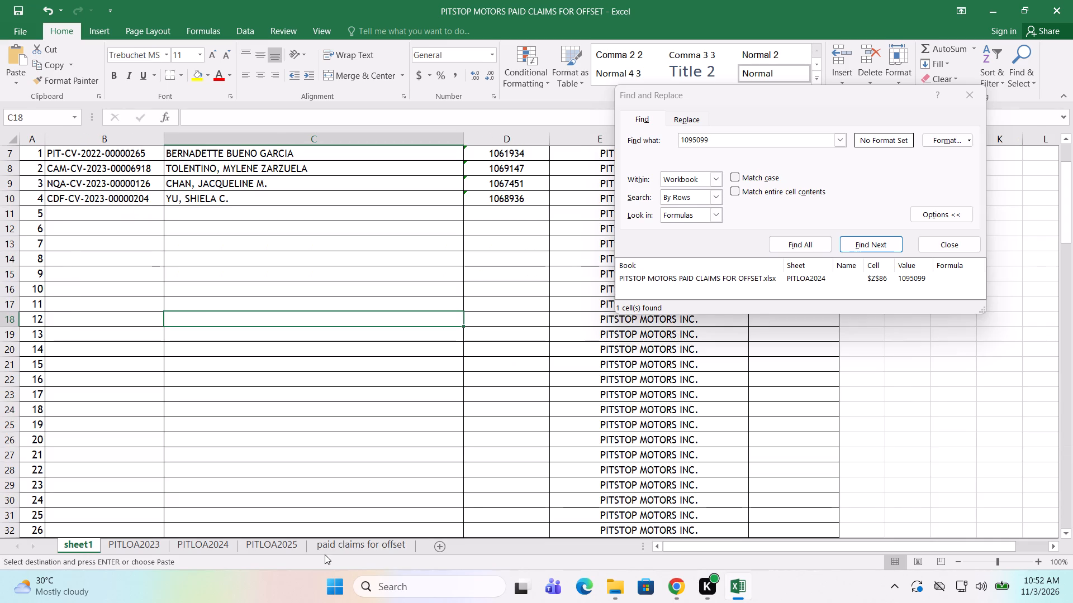
pyautogui.click(346, 547)
pyautogui.moveTo(425, 446); pyautogui.dragTo(434, 448)
pyautogui.scroll(9, 573, 503)
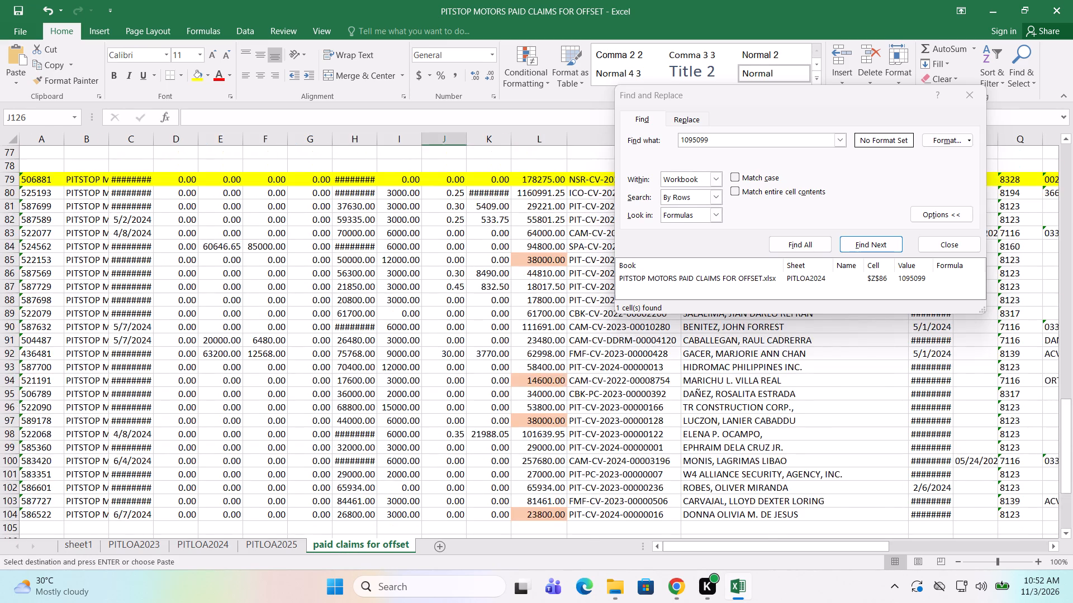
pyautogui.scroll(18, 583, 504)
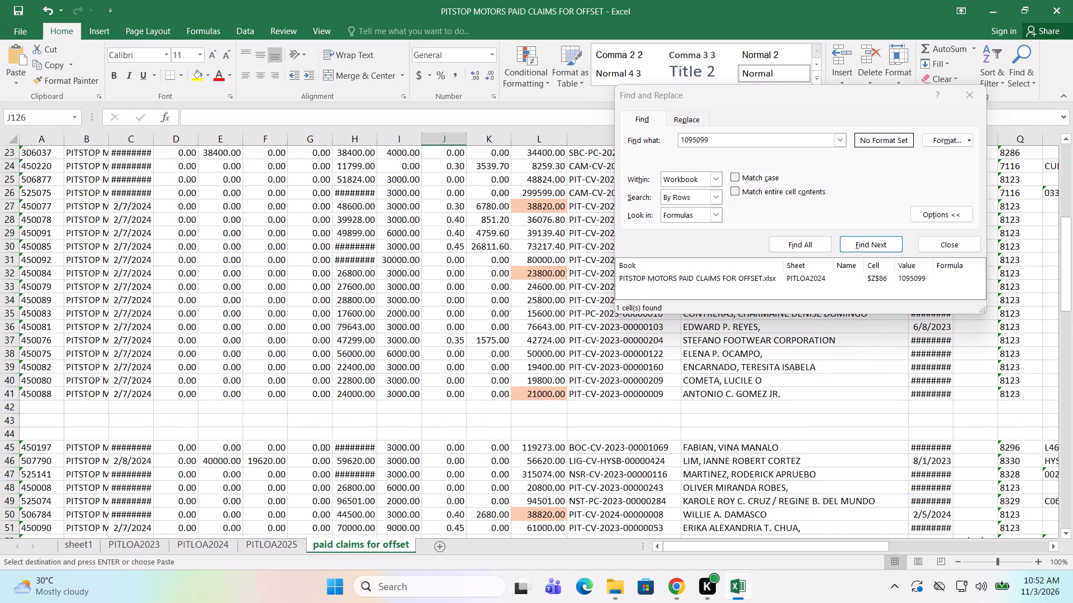
pyautogui.scroll(17, 599, 487)
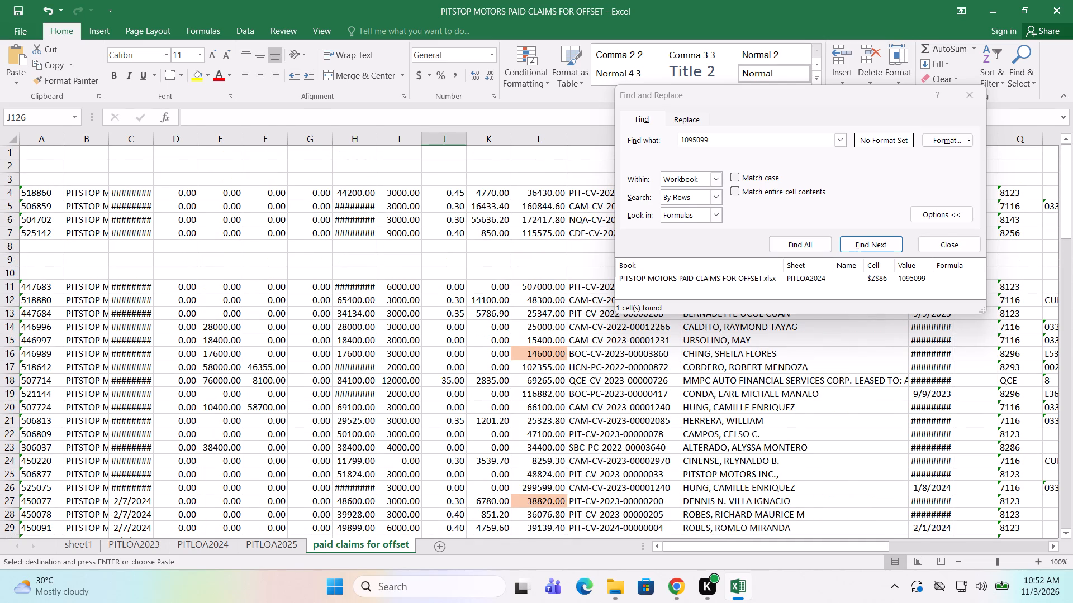
pyautogui.click(547, 246)
pyautogui.click(87, 549)
pyautogui.scroll(5, 225, 476)
pyautogui.click(147, 544)
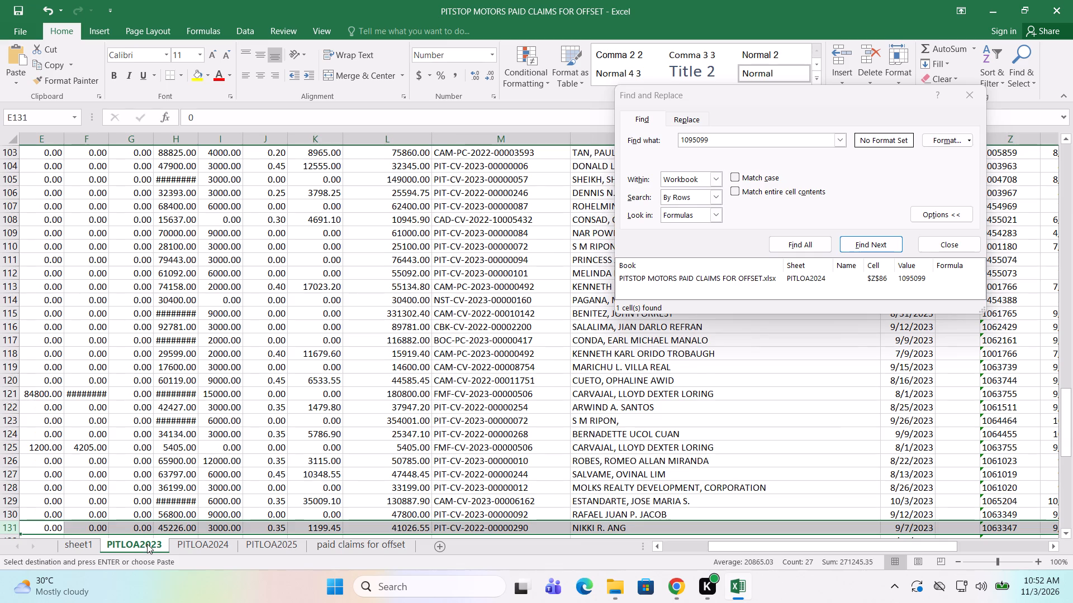
pyautogui.click(379, 547)
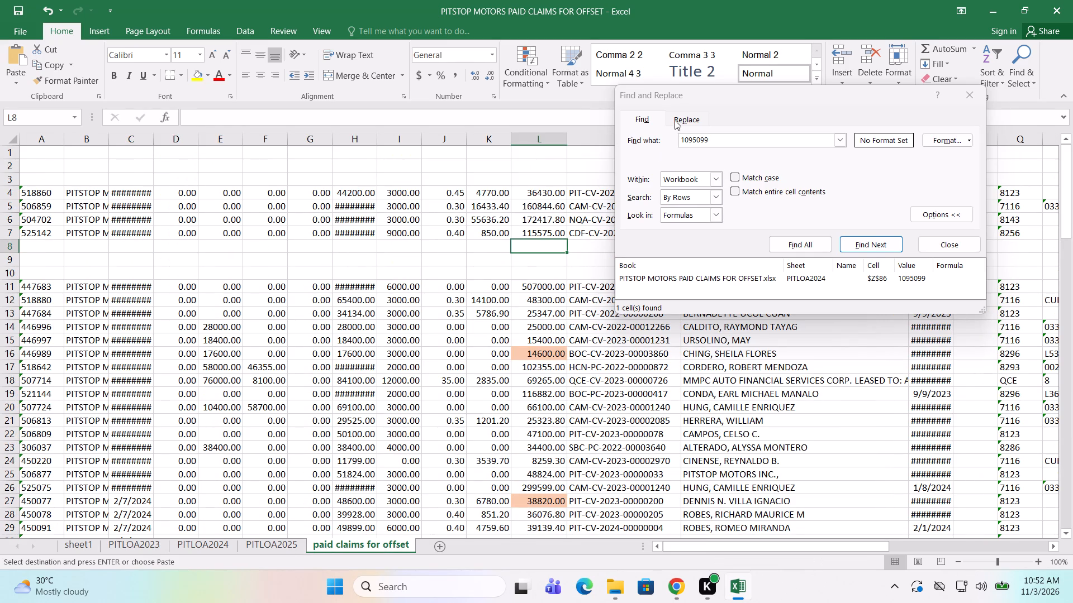
# Delete the first claims group in rows 4 to 7 of paid claims for offset, and the blank rows 1 to 5.
pyautogui.moveTo(688, 93); pyautogui.dragTo(804, 218)
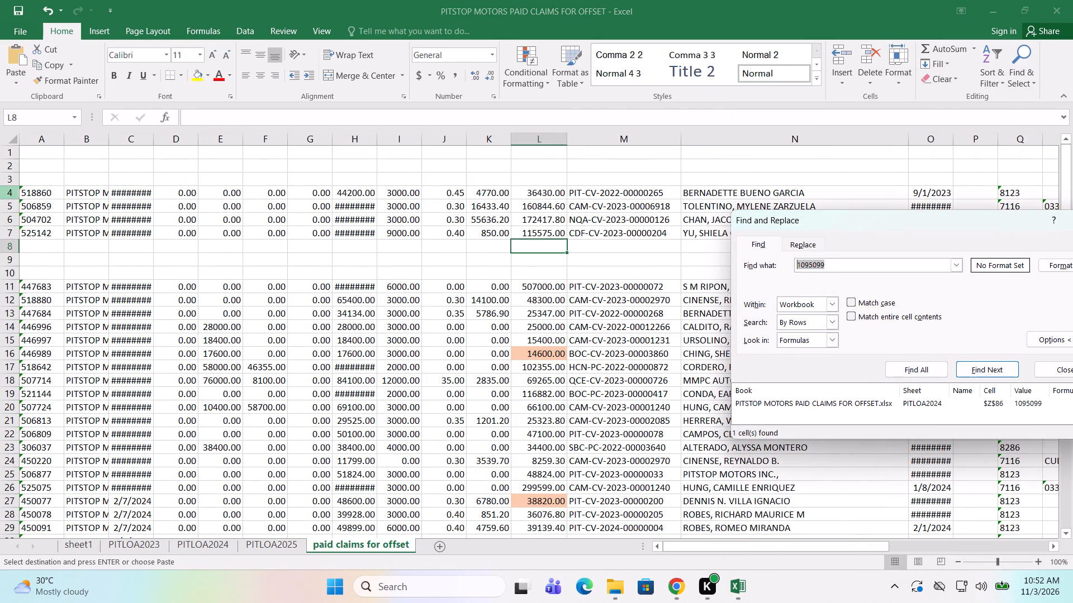
pyautogui.moveTo(10, 192); pyautogui.dragTo(13, 234)
pyautogui.rightClick(13, 231)
pyautogui.press('d')
pyautogui.scroll(1, 100, 316)
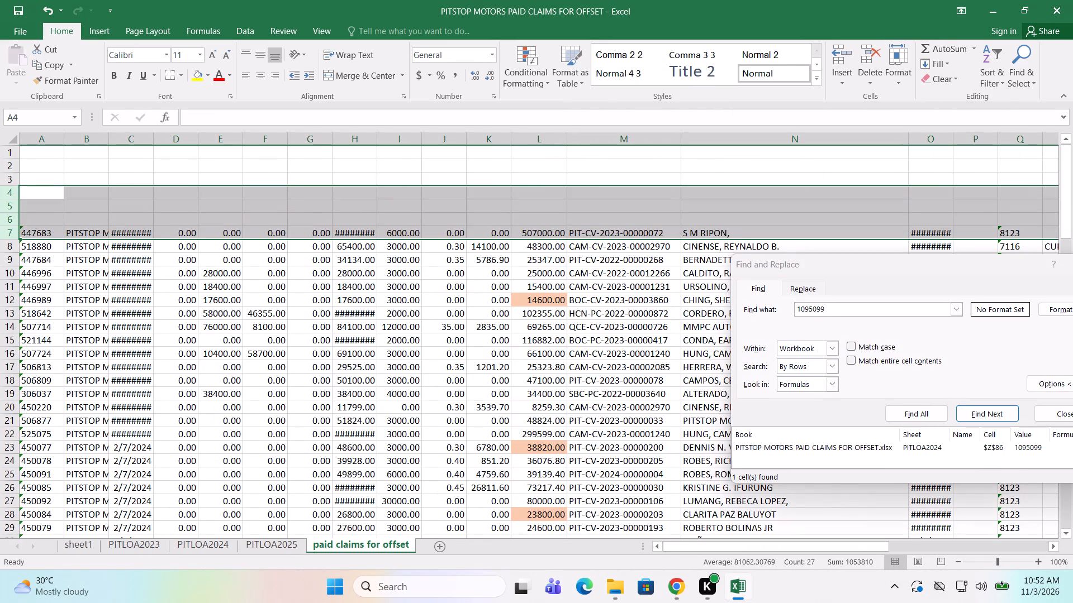
pyautogui.moveTo(8, 153); pyautogui.dragTo(8, 204)
pyautogui.rightClick(14, 198)
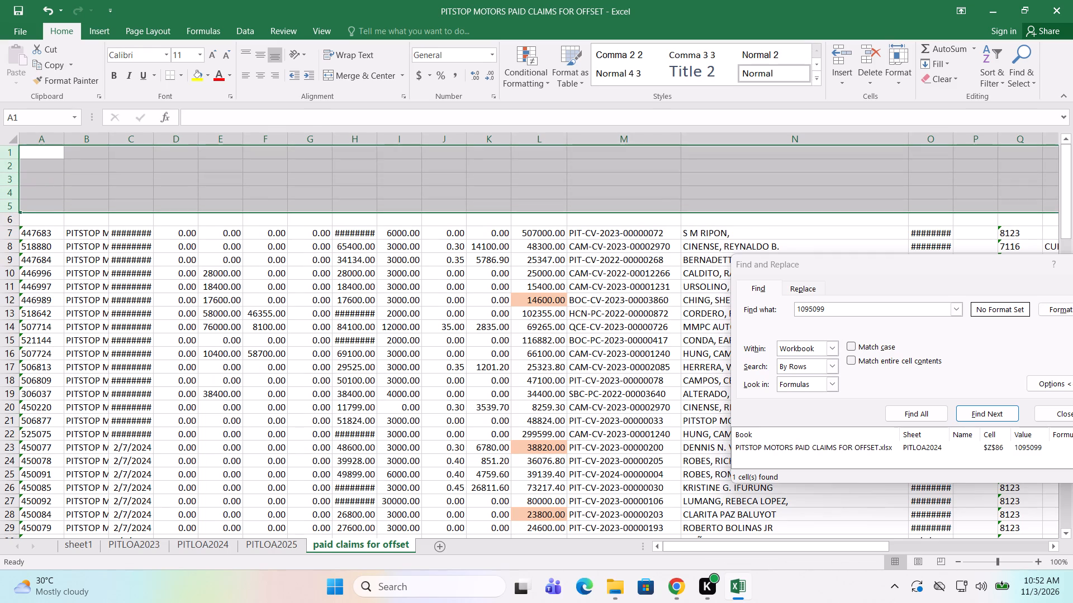
pyautogui.press('d')
pyautogui.click(336, 343)
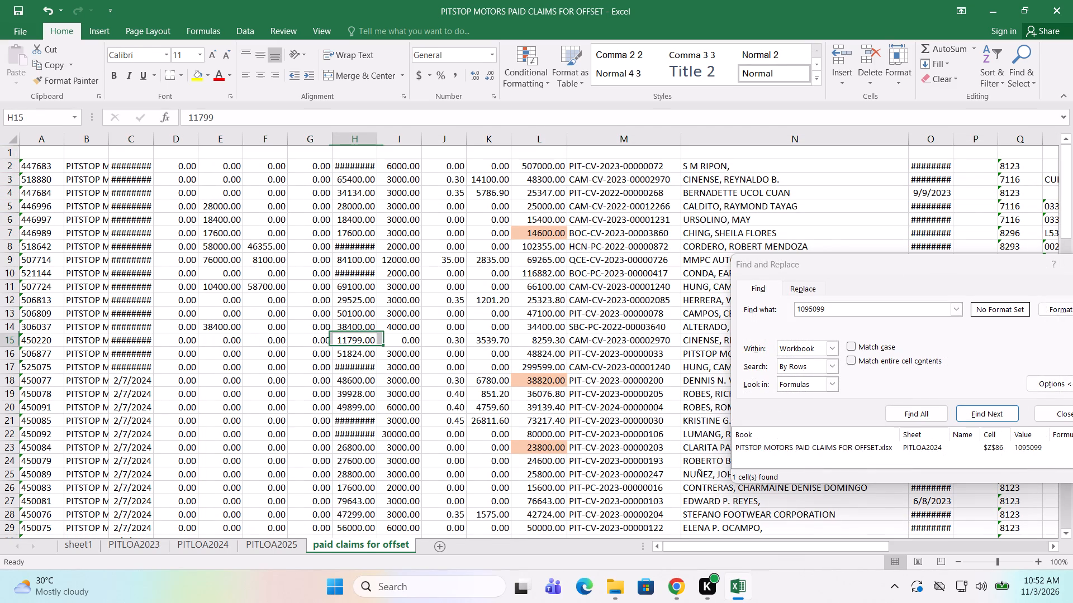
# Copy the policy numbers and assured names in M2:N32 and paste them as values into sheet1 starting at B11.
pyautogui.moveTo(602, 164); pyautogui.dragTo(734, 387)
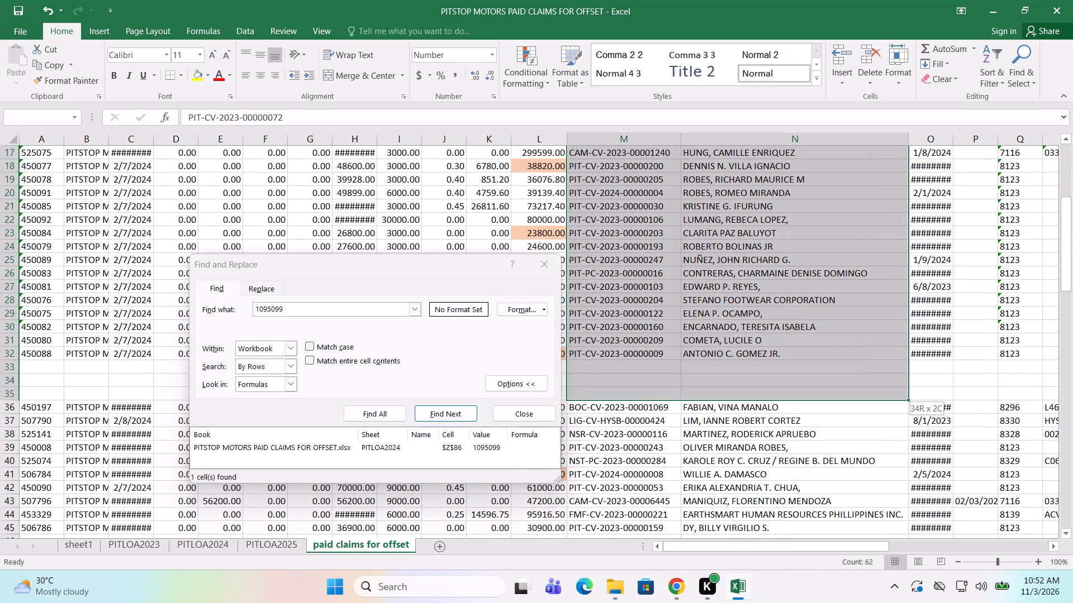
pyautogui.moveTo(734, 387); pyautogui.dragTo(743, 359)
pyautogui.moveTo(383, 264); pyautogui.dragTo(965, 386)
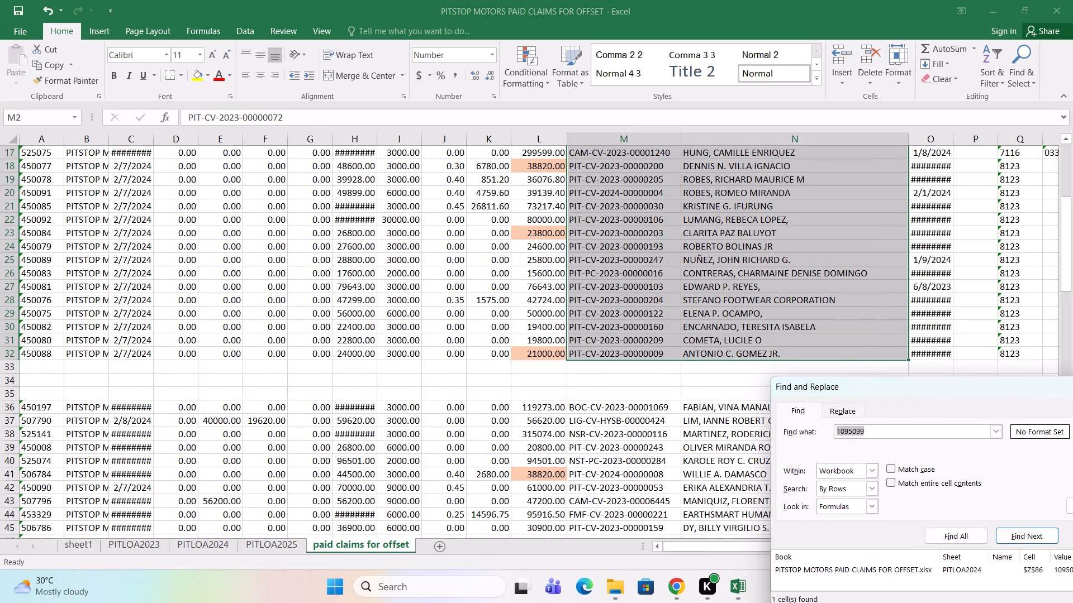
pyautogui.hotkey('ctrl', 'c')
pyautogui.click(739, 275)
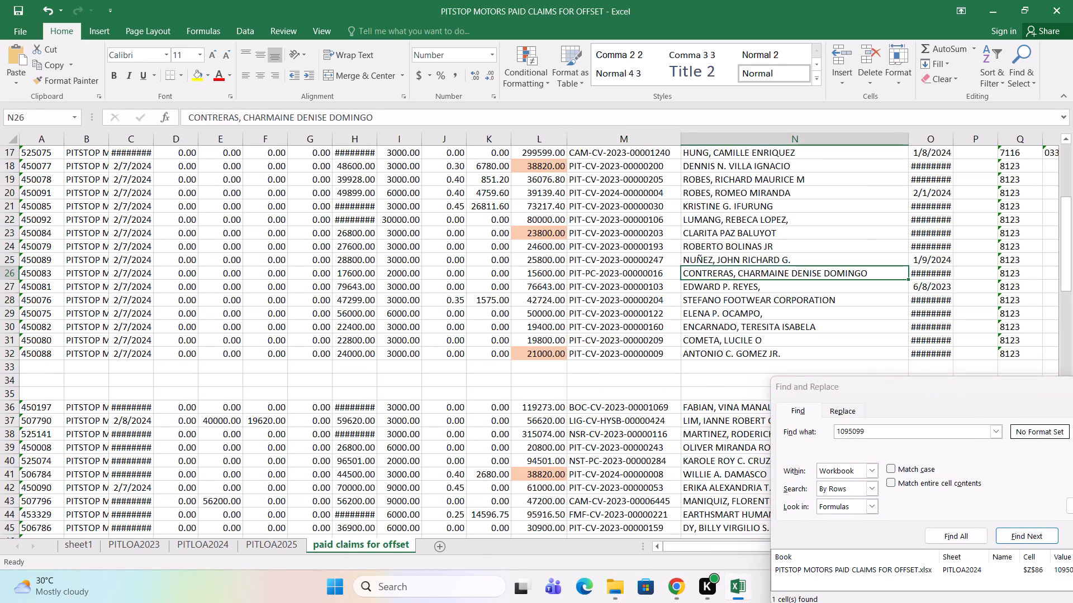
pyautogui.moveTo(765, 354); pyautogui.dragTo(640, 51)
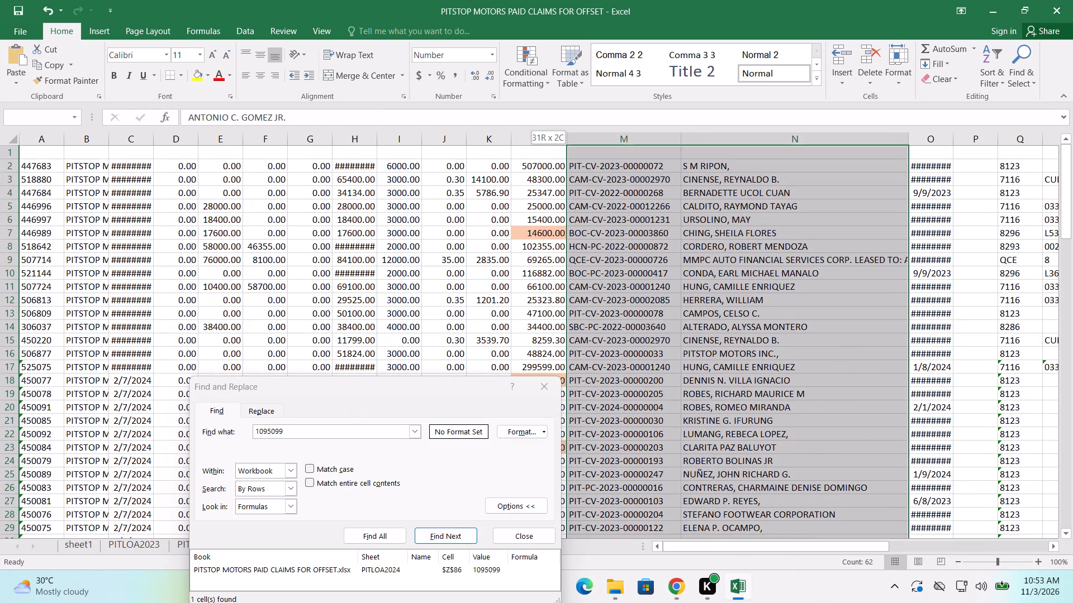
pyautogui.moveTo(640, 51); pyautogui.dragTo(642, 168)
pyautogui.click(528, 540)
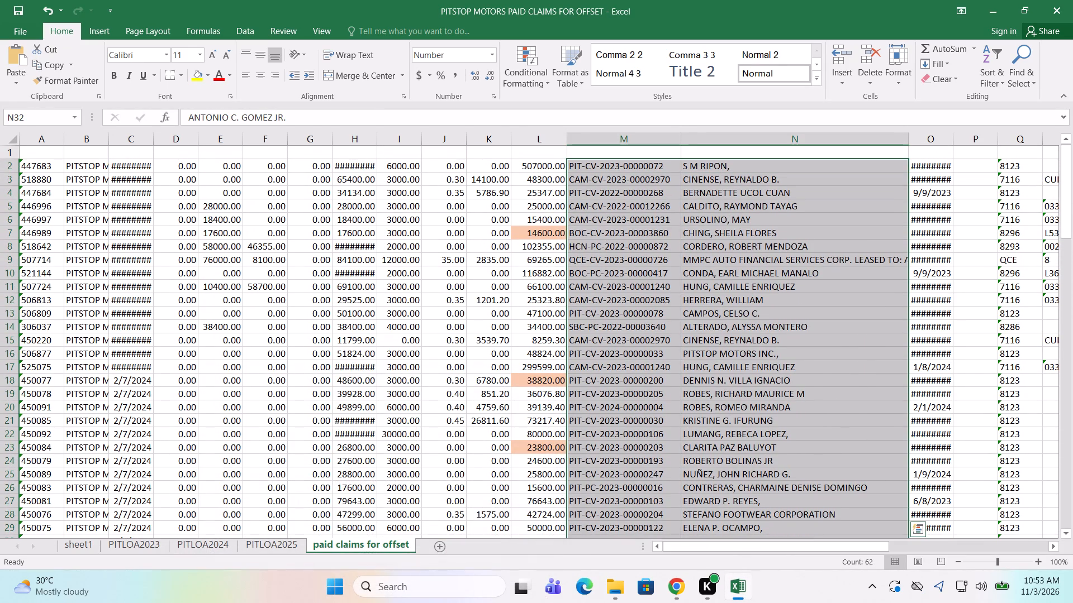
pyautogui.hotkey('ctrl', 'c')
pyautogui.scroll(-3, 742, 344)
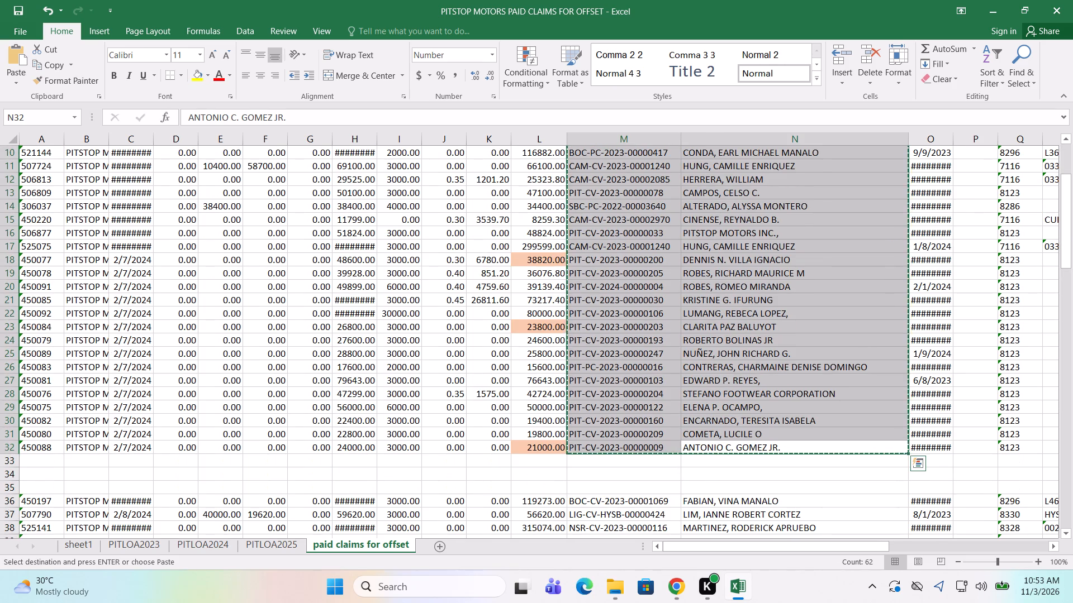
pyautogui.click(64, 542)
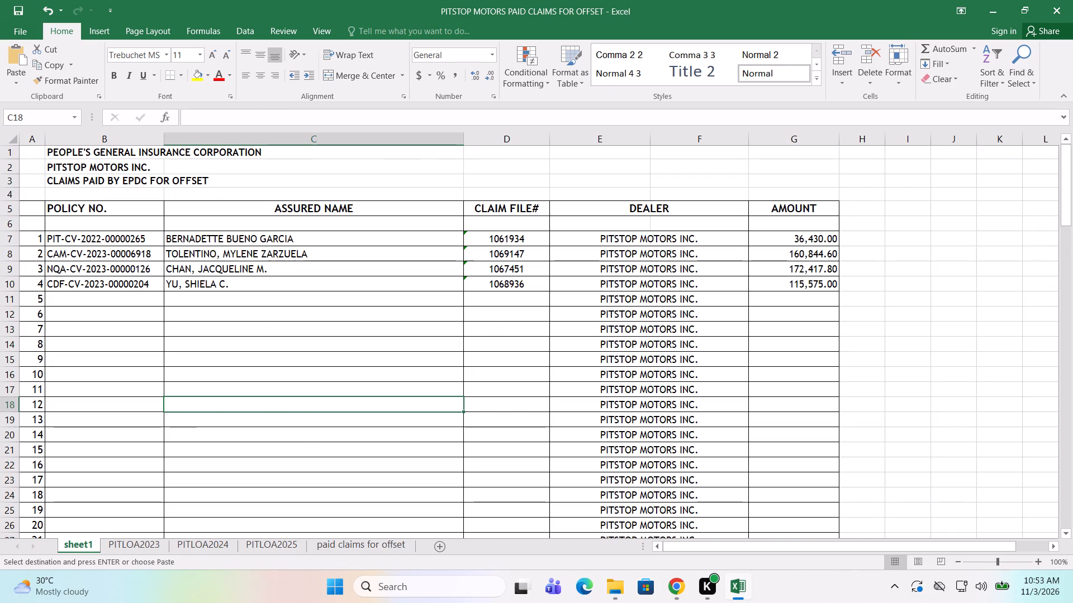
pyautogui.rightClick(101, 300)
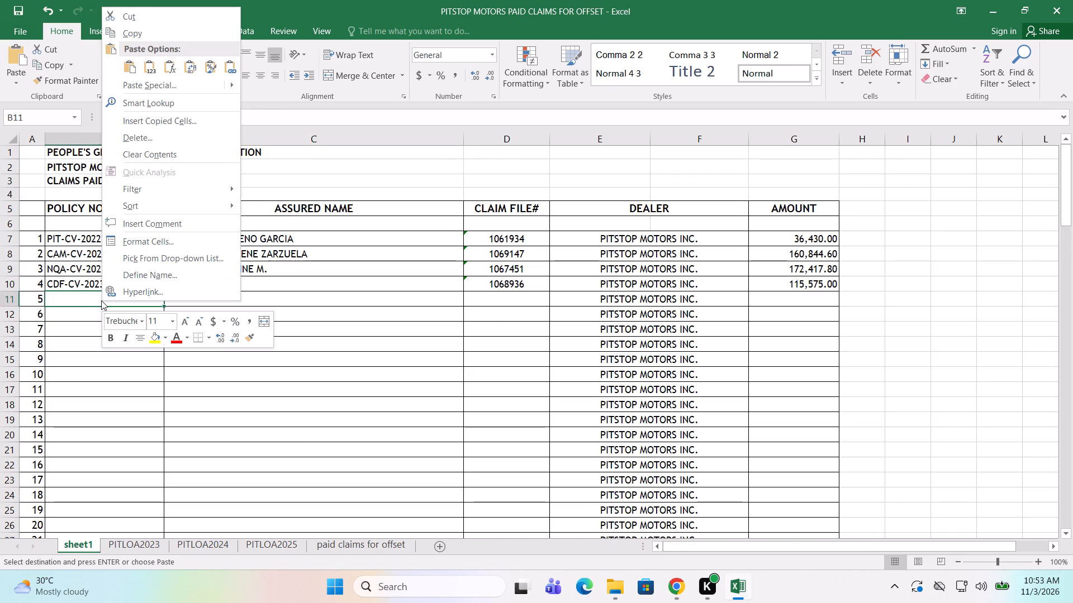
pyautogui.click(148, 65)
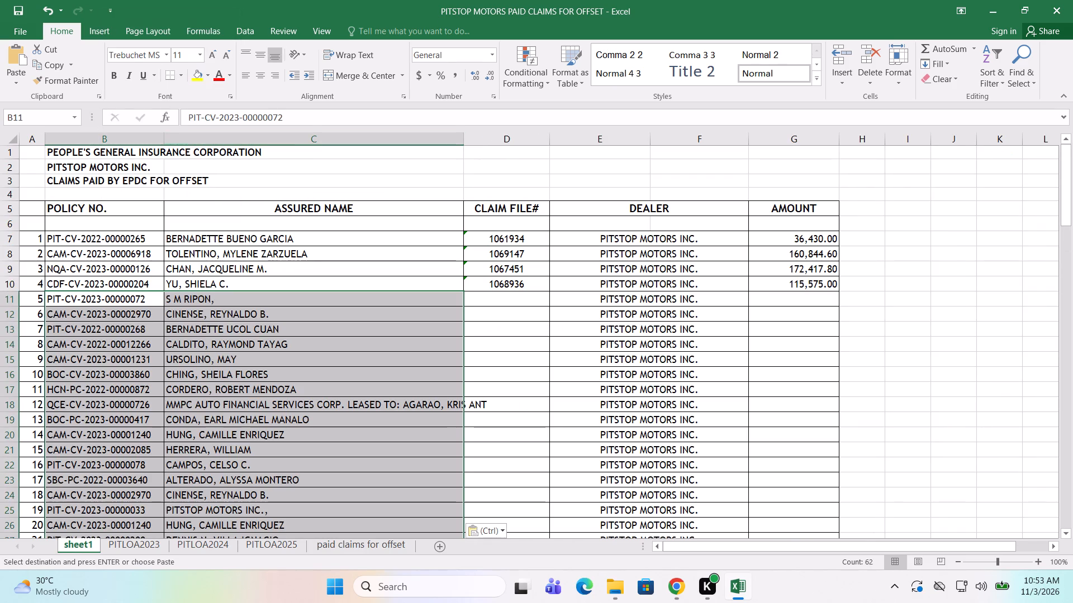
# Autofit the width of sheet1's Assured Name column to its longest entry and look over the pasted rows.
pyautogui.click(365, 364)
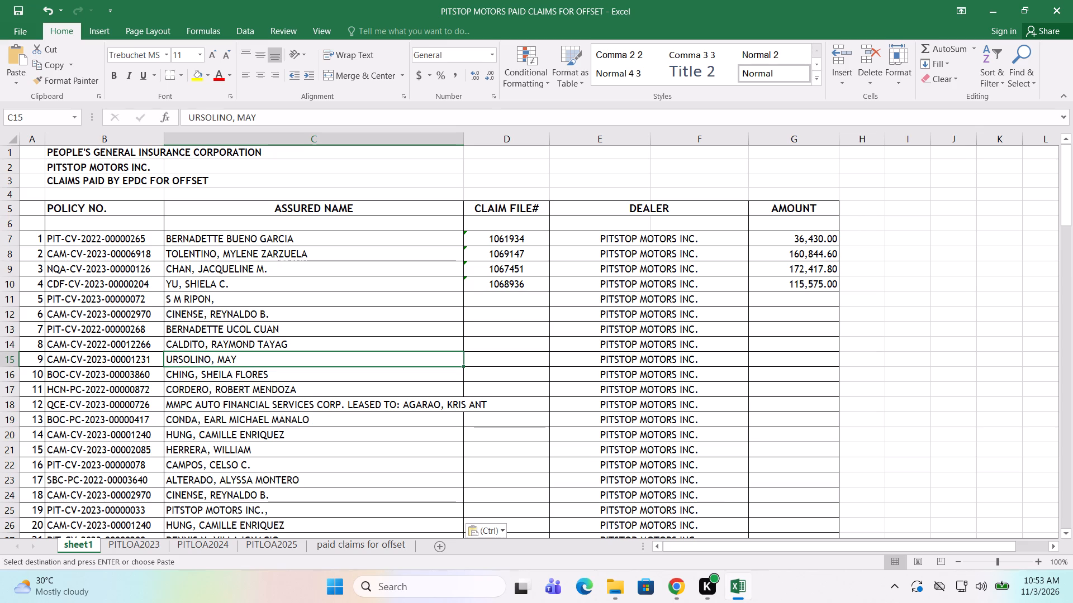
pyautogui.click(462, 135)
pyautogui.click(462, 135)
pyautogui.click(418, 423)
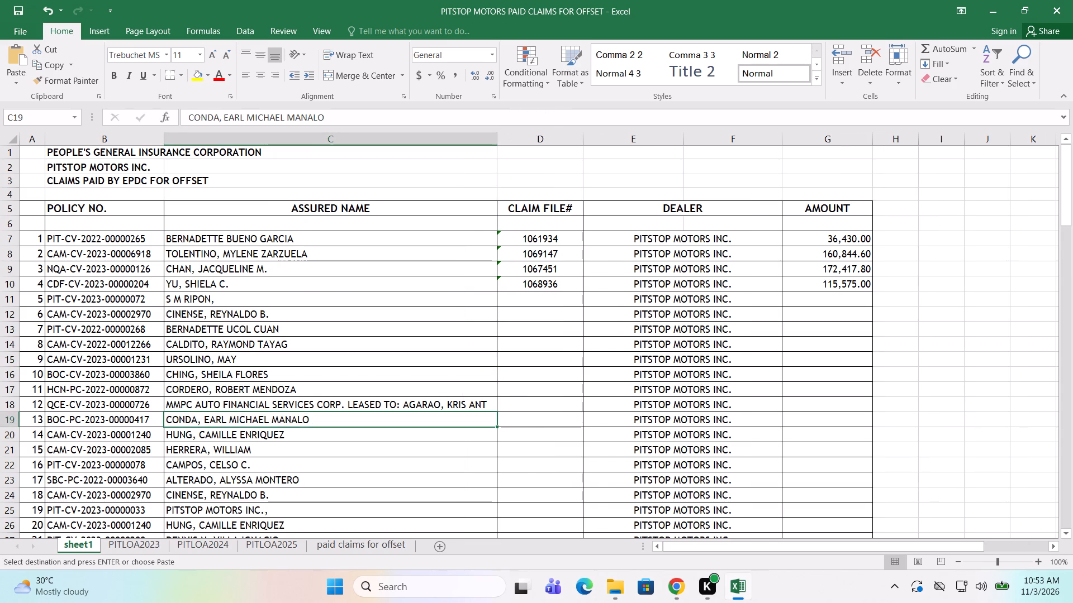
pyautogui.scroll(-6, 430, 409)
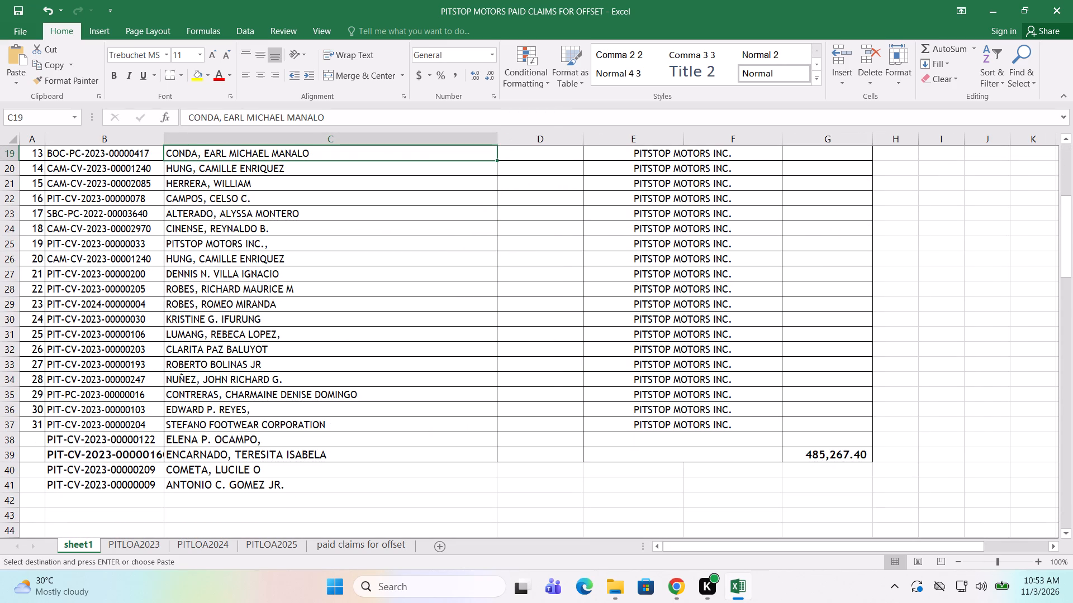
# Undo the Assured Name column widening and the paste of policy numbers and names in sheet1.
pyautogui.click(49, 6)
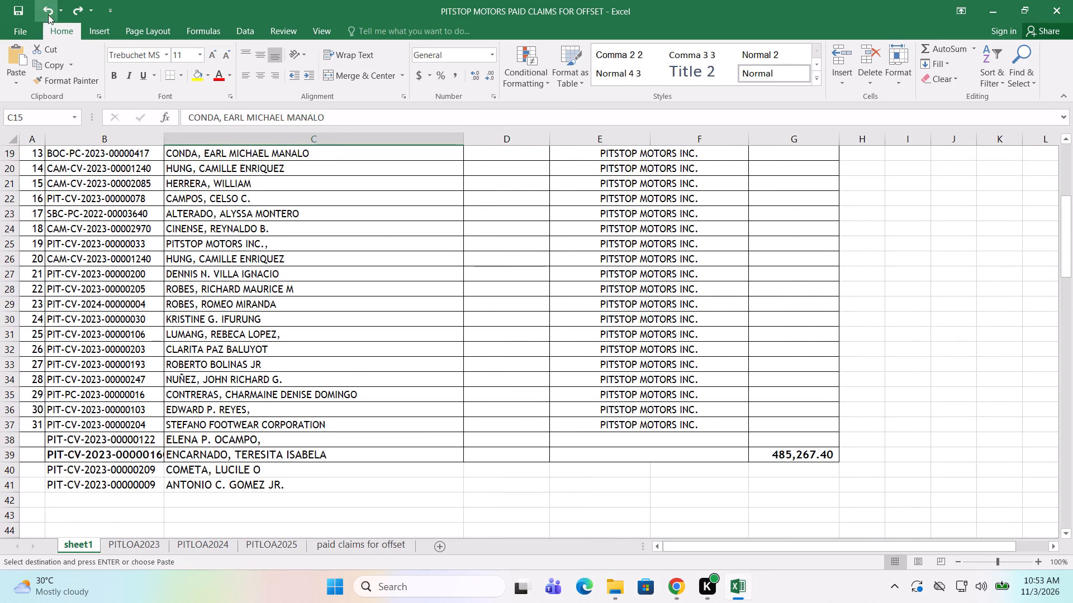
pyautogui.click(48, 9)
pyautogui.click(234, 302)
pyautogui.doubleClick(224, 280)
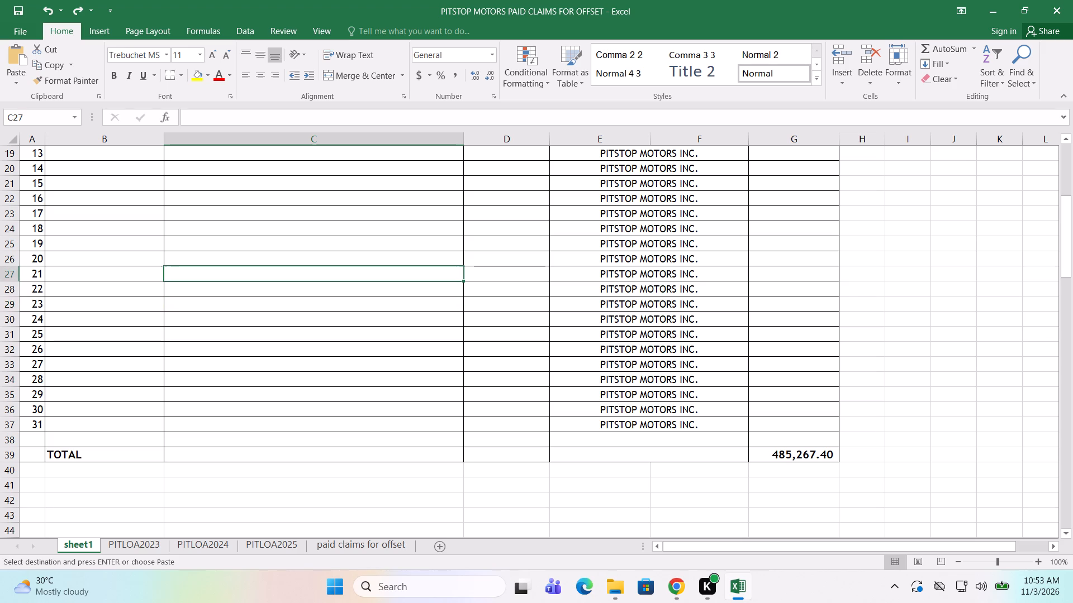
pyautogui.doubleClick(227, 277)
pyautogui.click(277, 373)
# Insert 18 blank rows above row 13 in the sheet1 claims table.
pyautogui.scroll(5, 287, 374)
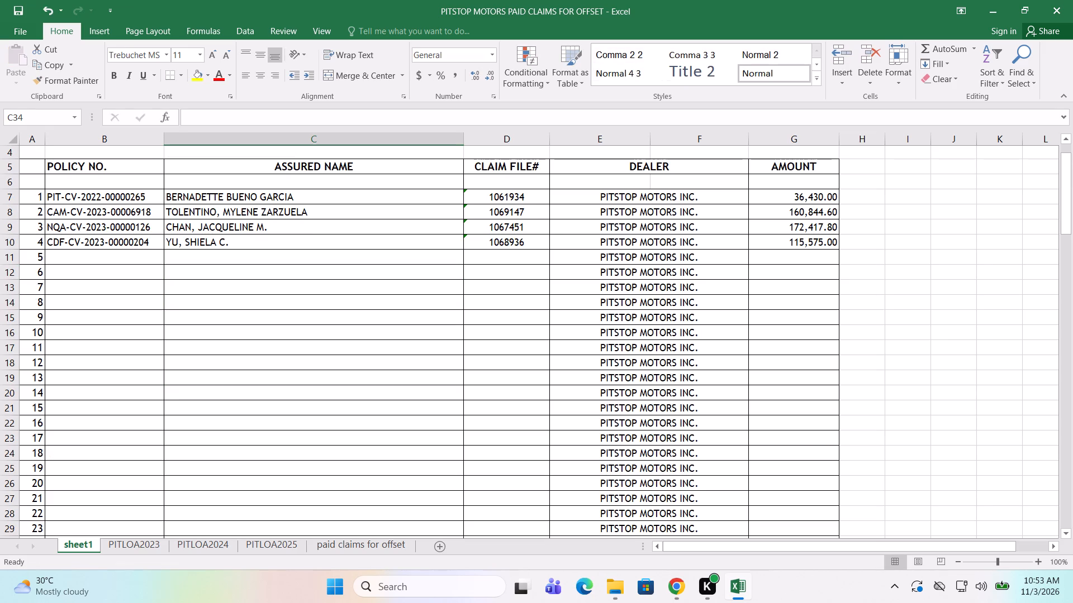
pyautogui.moveTo(15, 290); pyautogui.dragTo(3, 506)
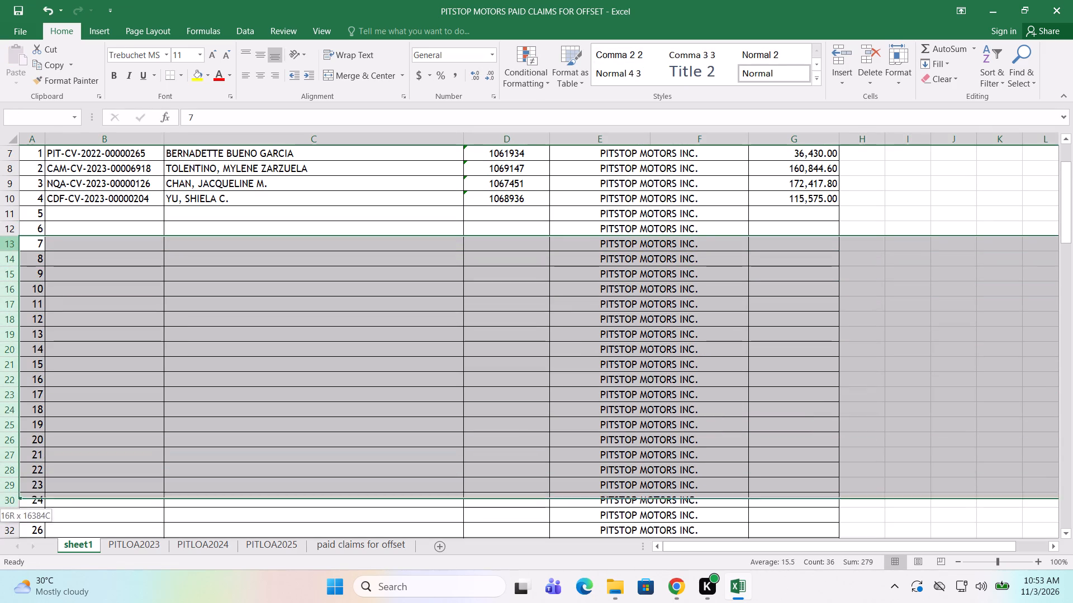
pyautogui.moveTo(3, 506); pyautogui.dragTo(0, 505)
pyautogui.rightClick(9, 359)
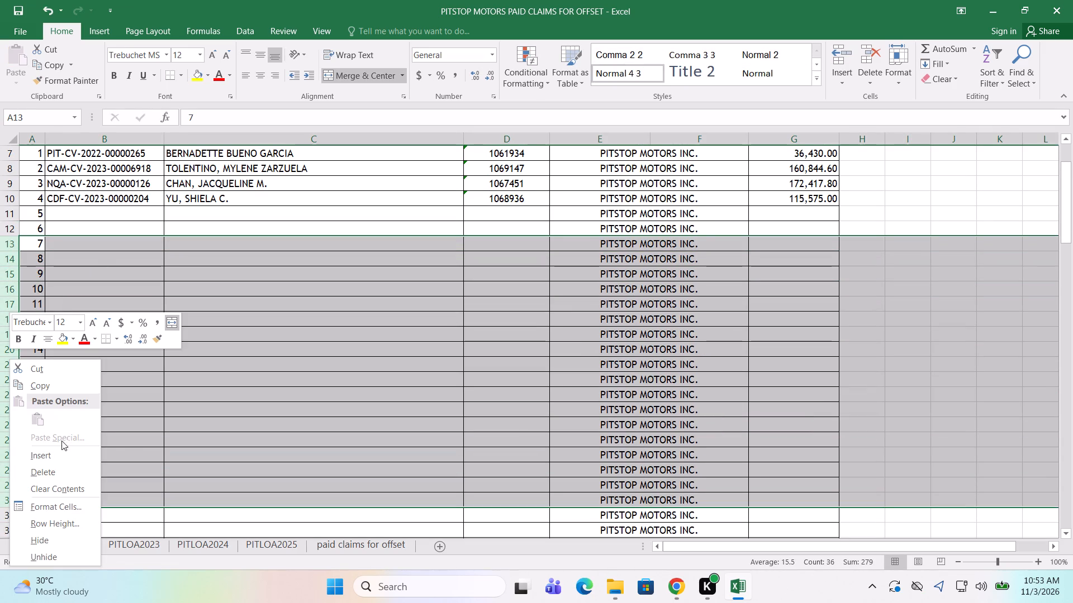
pyautogui.click(63, 452)
pyautogui.click(265, 386)
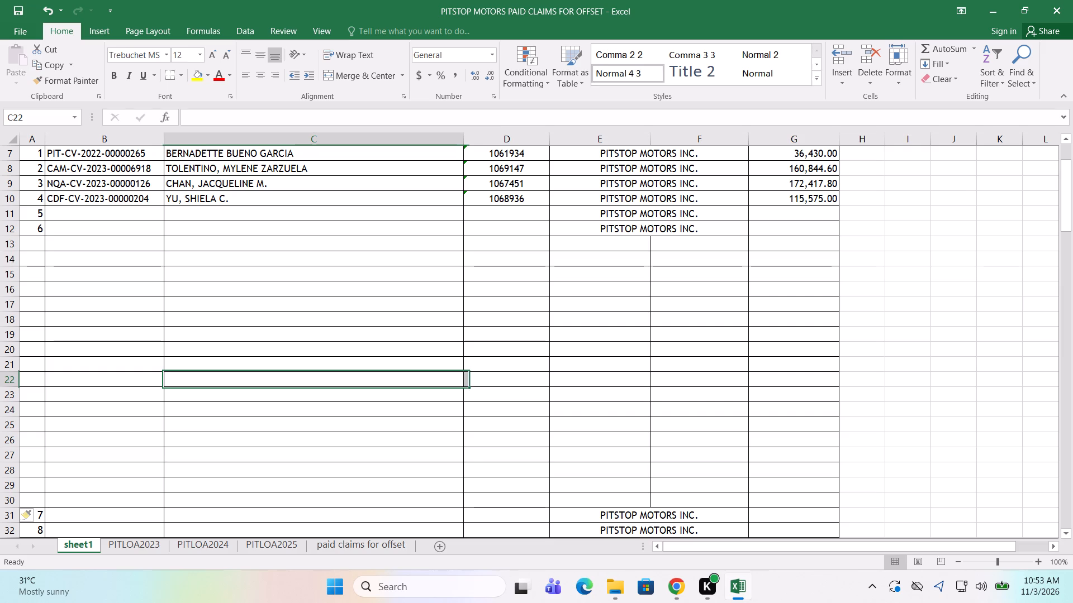
# Insert 17 more blank rows above row 13 in the sheet1 table three times, using rows 13 to 29.
pyautogui.moveTo(13, 246); pyautogui.dragTo(7, 481)
pyautogui.rightClick(9, 470)
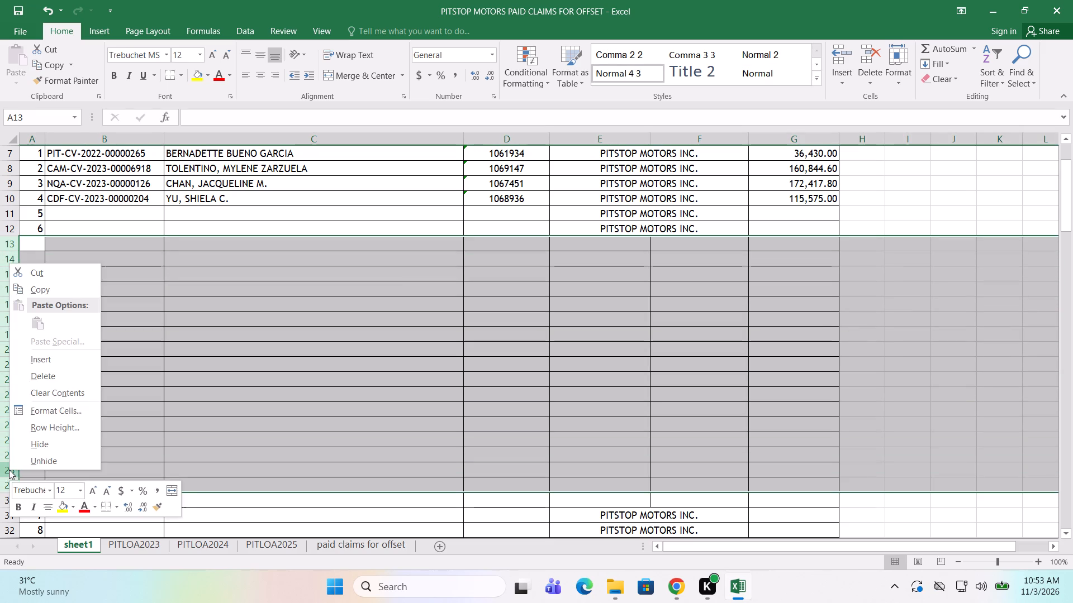
pyautogui.press('i')
pyautogui.rightClick(9, 470)
pyautogui.press('i')
pyautogui.rightClick(9, 470)
pyautogui.press('i')
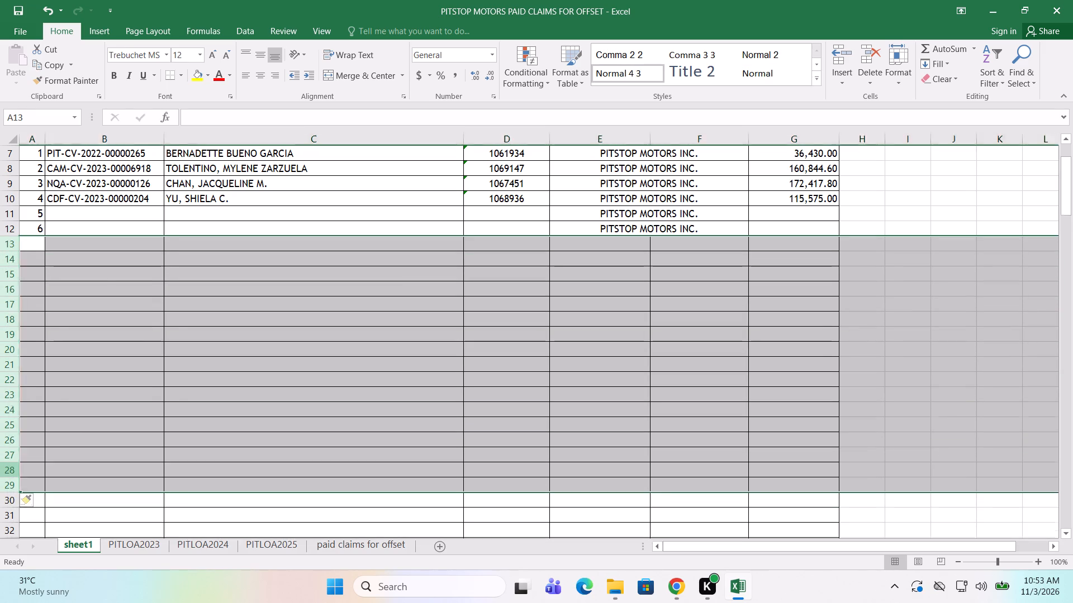
pyautogui.click(180, 376)
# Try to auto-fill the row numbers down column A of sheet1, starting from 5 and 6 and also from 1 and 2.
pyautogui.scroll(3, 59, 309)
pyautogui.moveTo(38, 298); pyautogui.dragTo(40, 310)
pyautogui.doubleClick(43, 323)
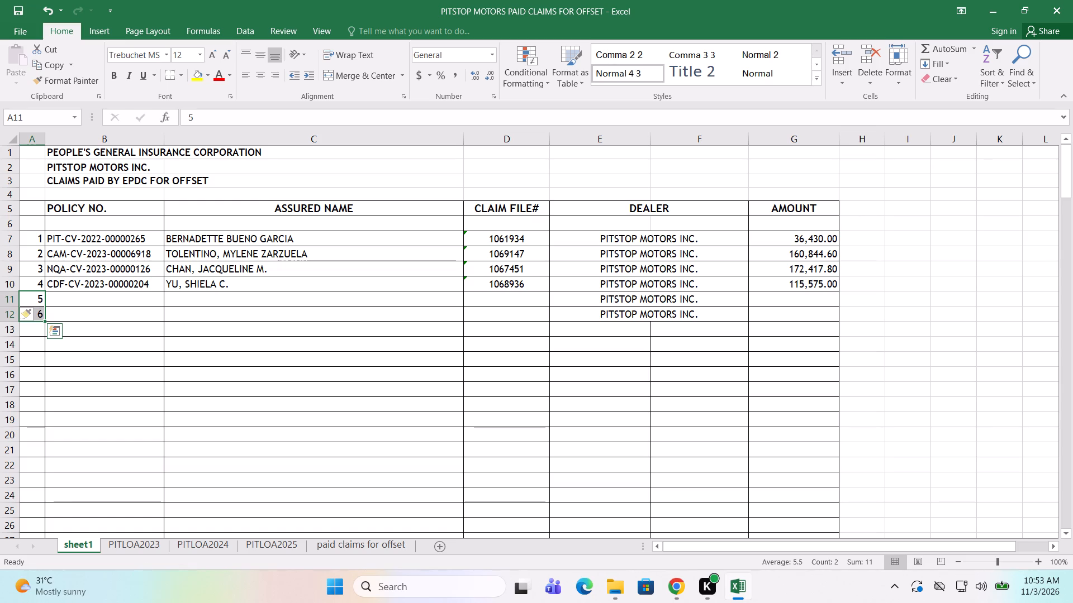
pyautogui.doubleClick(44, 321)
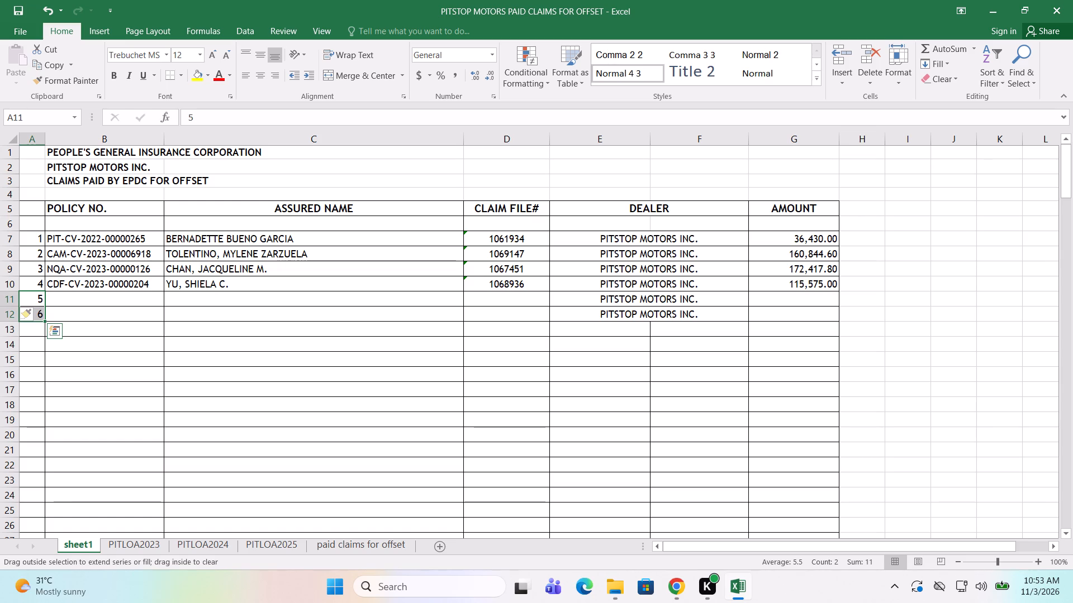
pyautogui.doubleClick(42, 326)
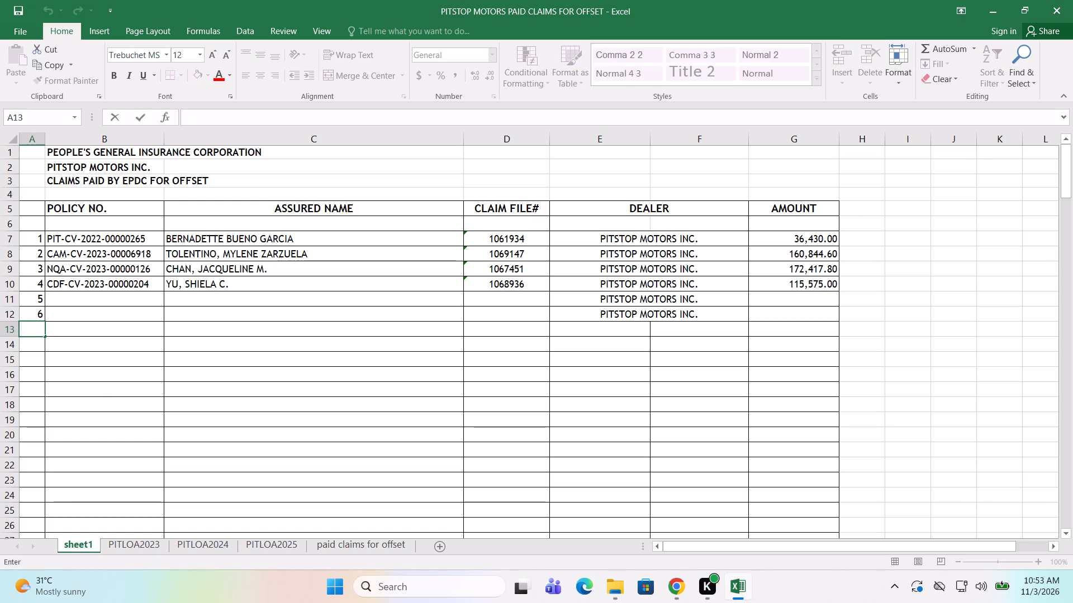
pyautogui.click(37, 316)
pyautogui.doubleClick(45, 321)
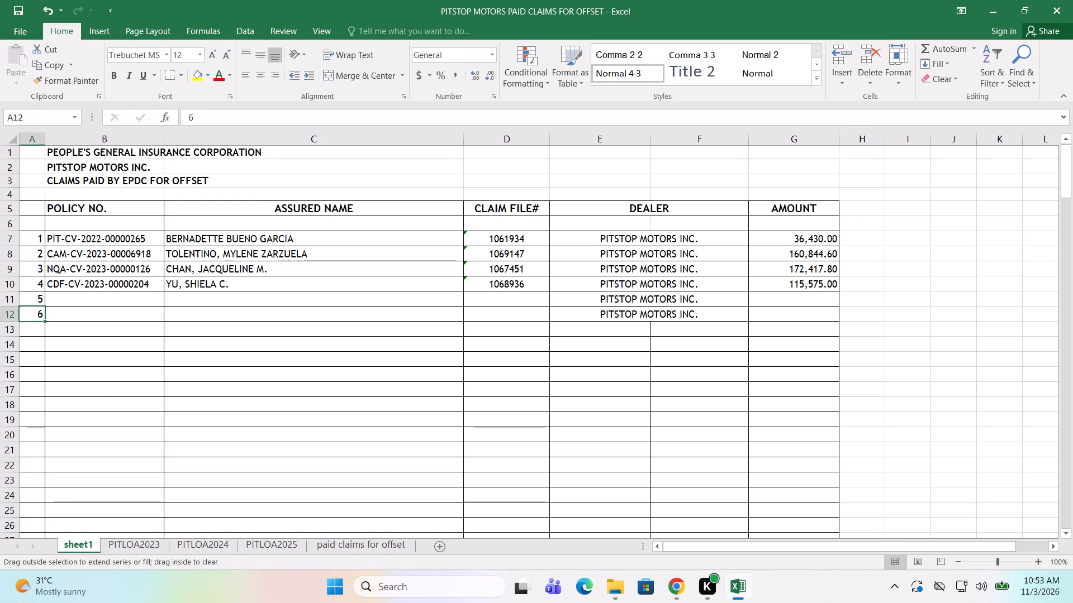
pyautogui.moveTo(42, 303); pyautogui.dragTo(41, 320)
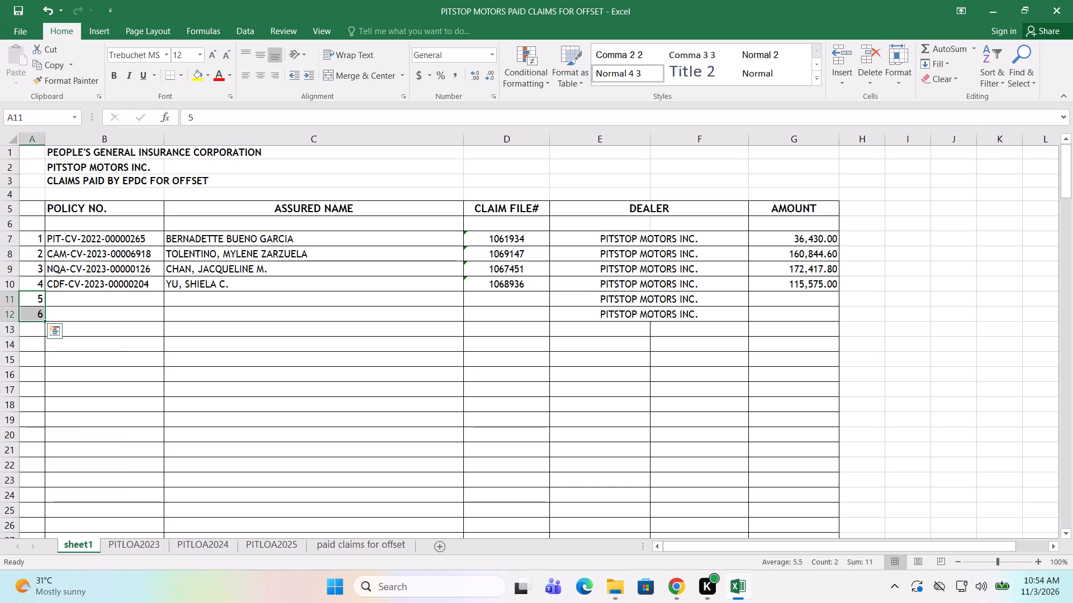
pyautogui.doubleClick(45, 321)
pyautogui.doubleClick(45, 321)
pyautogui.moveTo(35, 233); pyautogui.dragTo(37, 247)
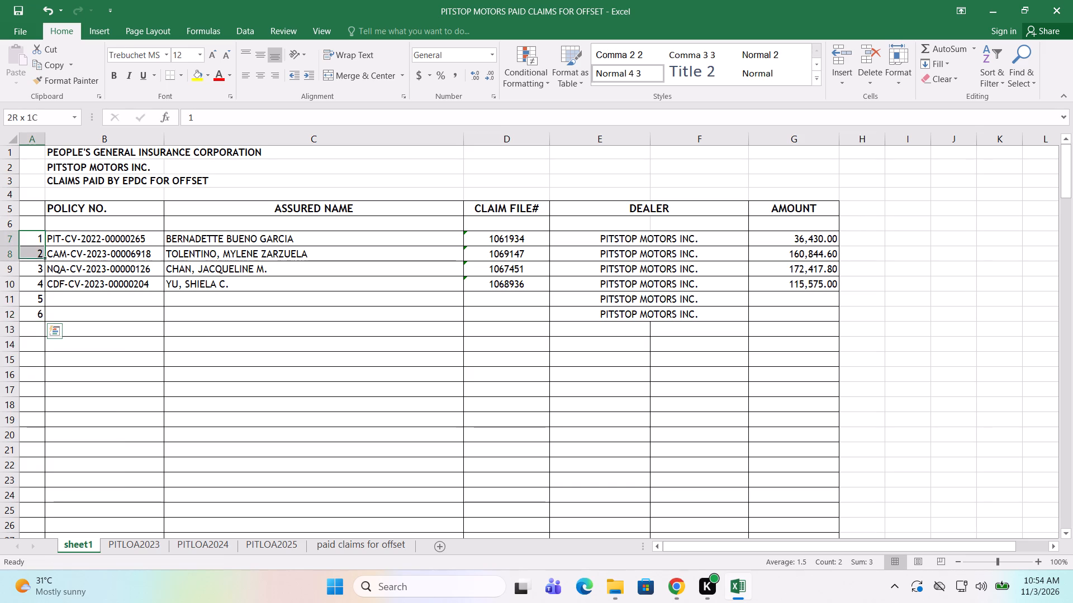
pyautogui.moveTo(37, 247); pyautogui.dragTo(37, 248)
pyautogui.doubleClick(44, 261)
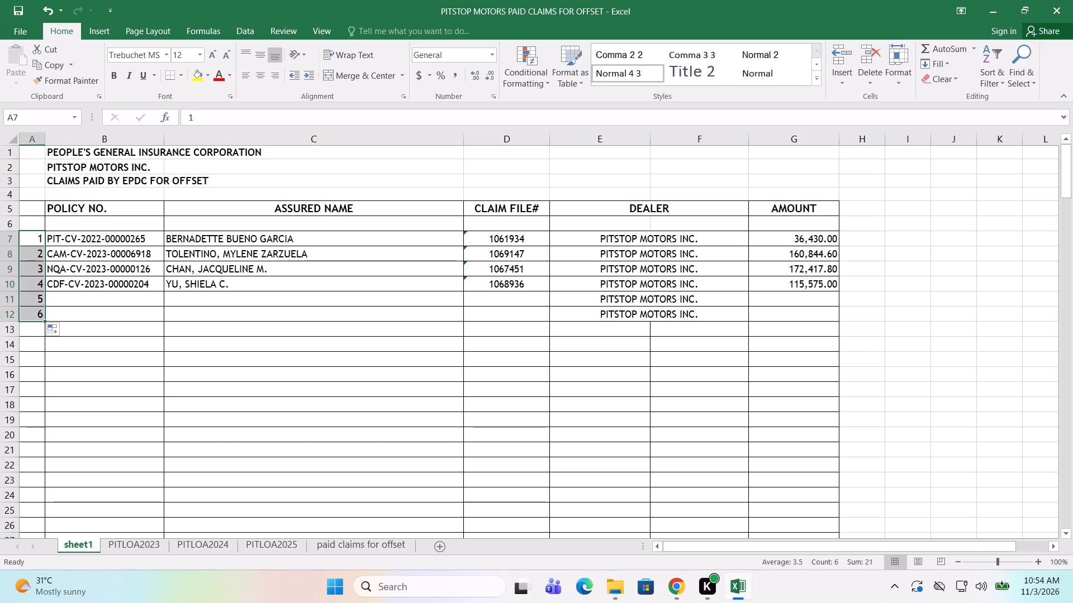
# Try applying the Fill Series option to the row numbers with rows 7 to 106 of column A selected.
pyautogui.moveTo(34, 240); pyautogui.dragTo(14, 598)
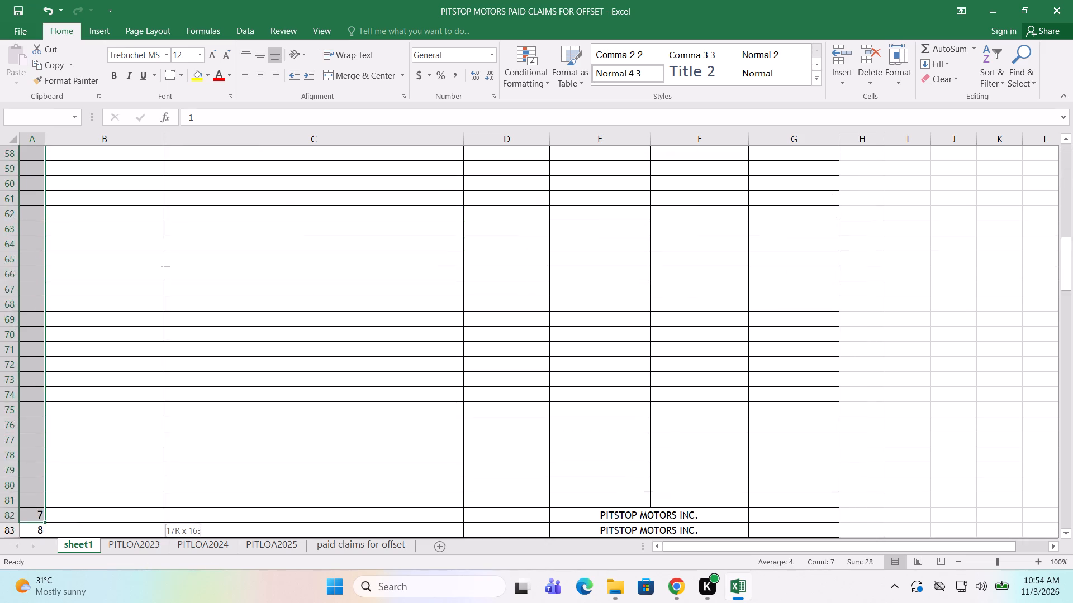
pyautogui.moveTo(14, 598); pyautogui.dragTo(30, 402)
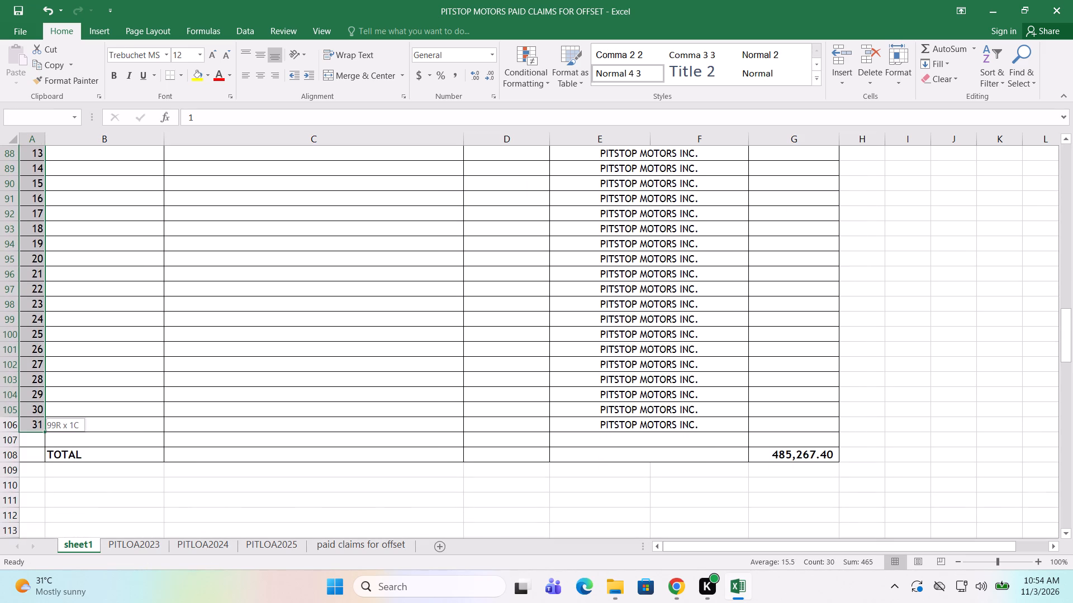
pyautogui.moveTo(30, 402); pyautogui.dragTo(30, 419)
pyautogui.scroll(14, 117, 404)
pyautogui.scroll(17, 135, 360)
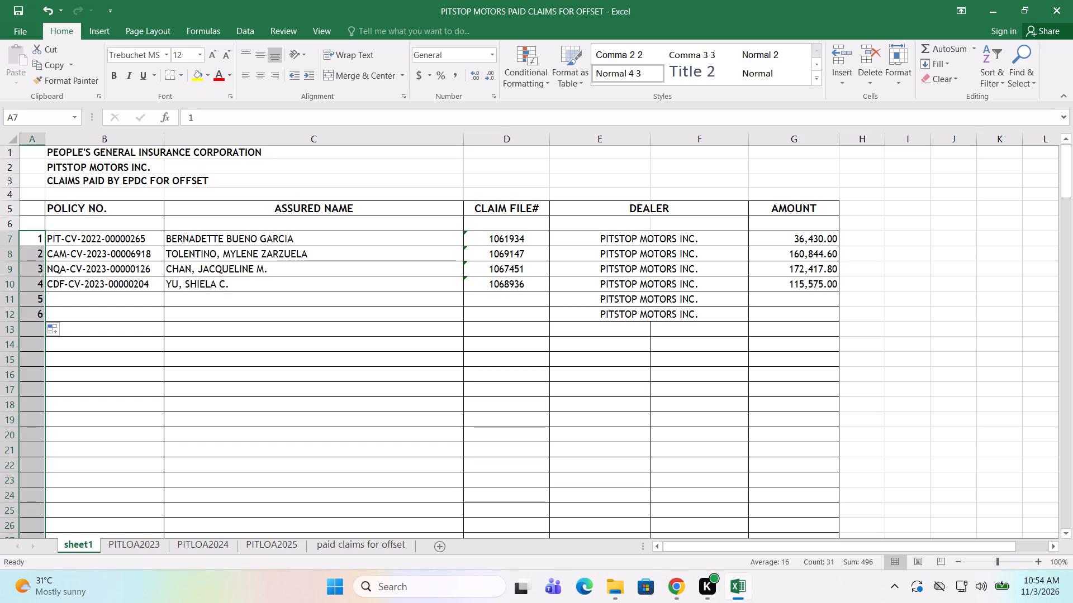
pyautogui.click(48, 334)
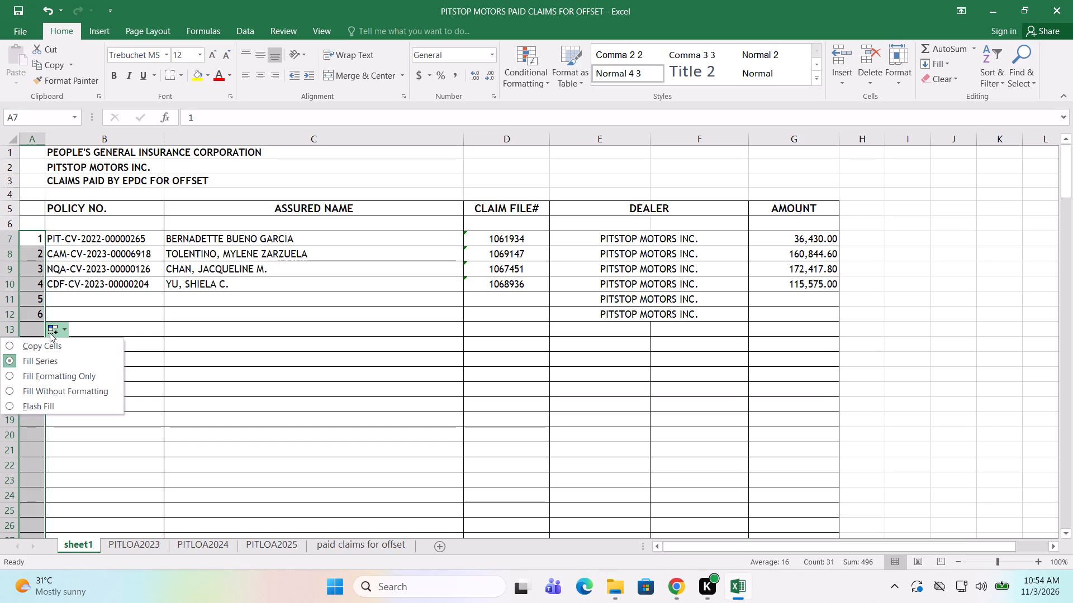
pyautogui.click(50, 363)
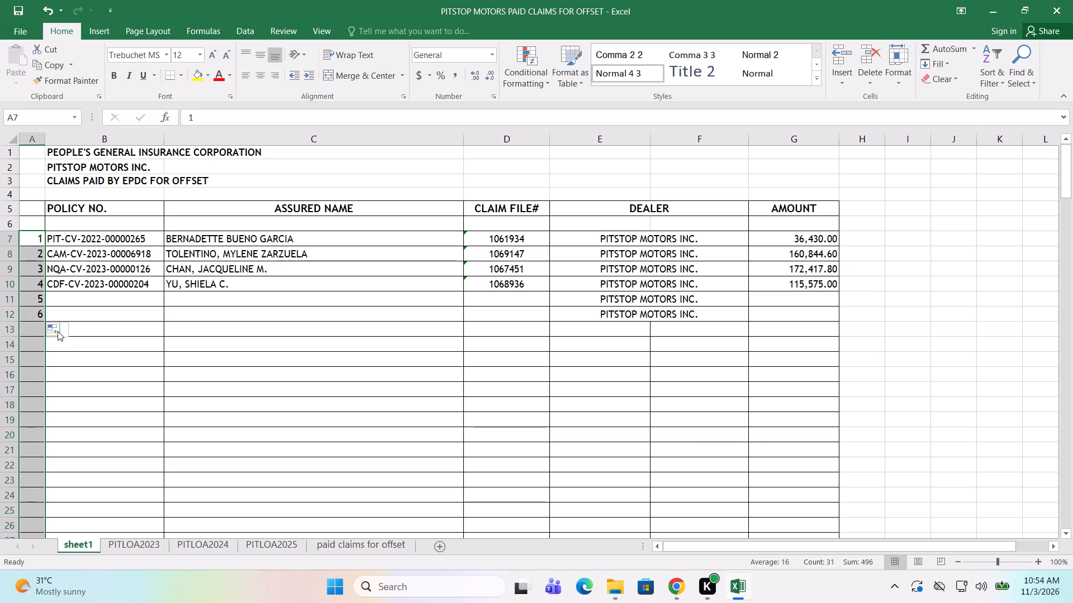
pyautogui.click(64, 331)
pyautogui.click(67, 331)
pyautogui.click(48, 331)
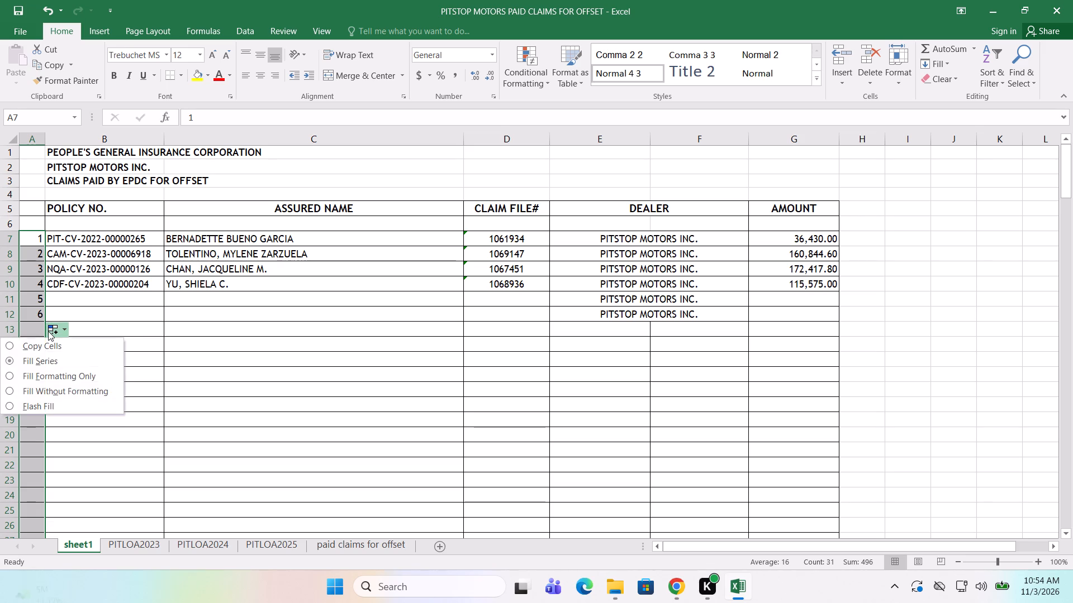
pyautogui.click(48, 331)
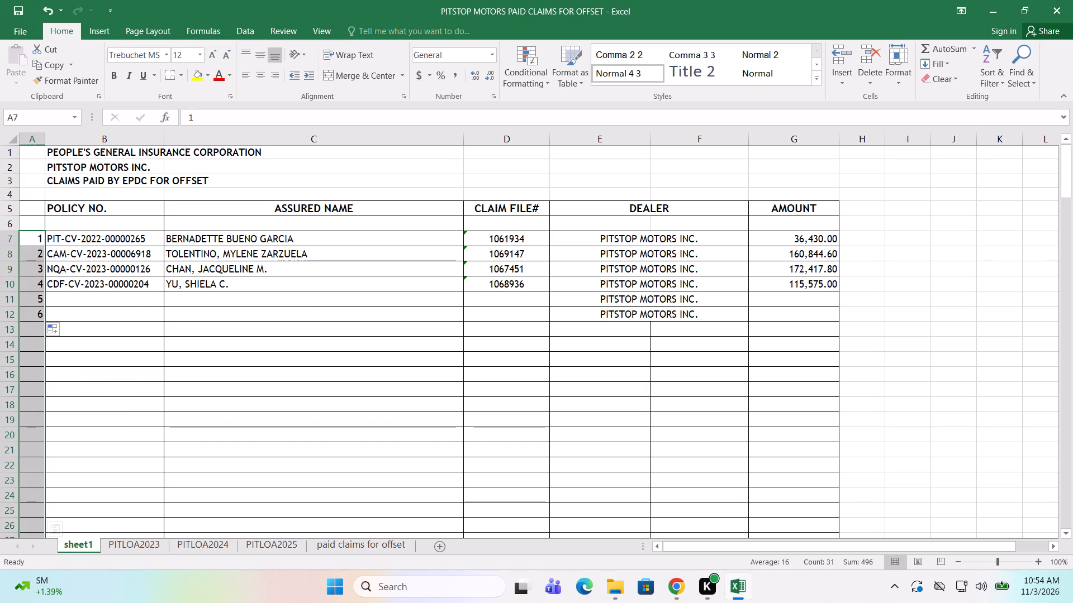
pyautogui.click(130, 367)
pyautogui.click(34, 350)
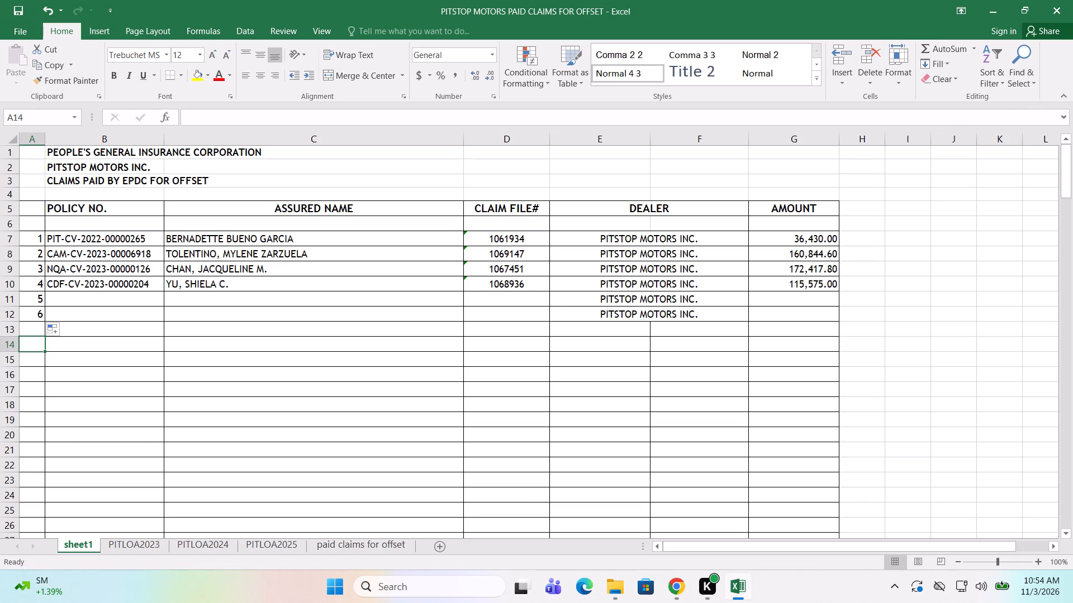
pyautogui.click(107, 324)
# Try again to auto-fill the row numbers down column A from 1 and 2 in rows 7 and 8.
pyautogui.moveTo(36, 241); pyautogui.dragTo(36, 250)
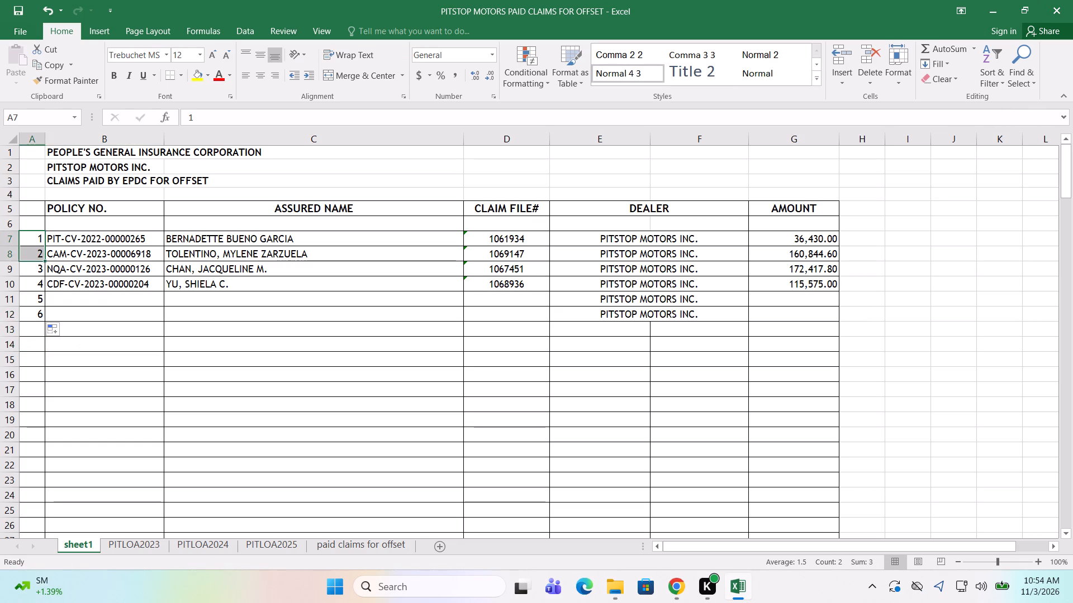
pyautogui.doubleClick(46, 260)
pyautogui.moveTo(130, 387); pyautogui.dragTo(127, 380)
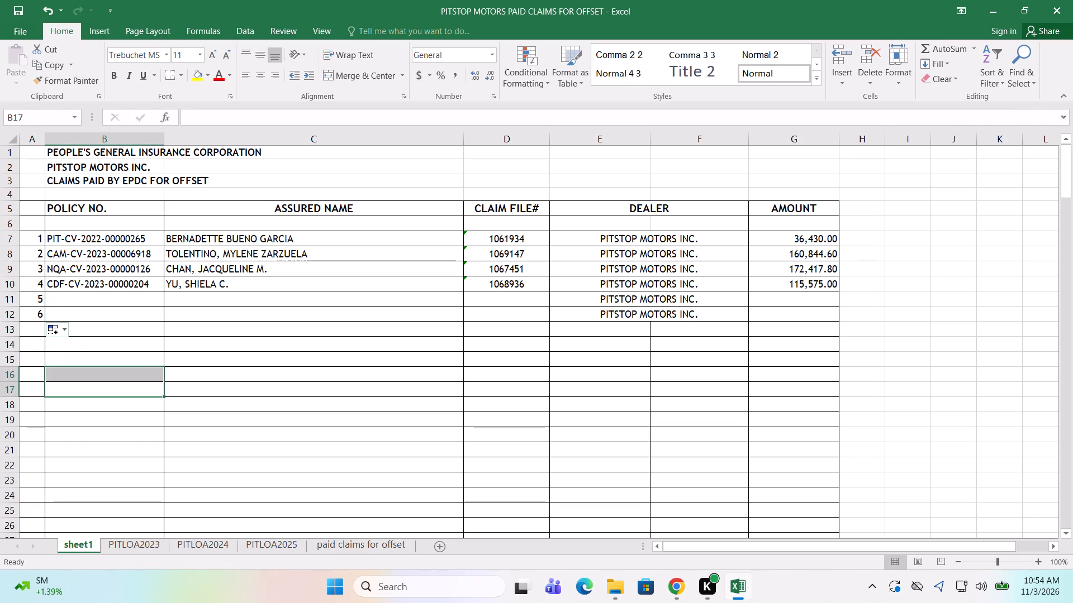
# Look through the Quick Analysis formatting, table and chart options for the row numbers in A7:A106.
pyautogui.moveTo(35, 237); pyautogui.dragTo(45, 0)
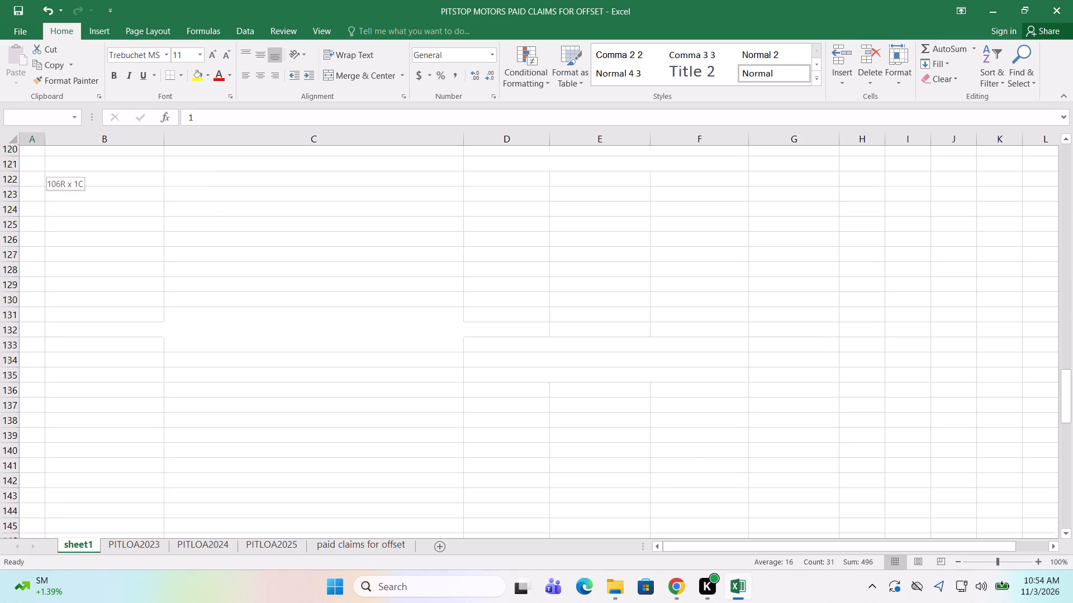
pyautogui.moveTo(45, 0); pyautogui.dragTo(16, 539)
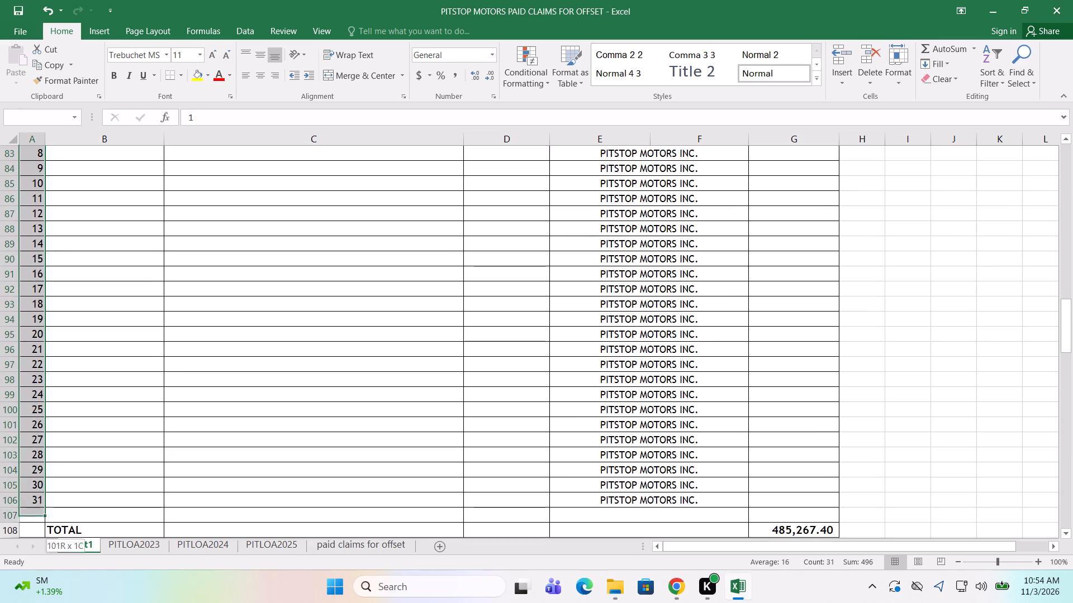
pyautogui.moveTo(16, 539); pyautogui.dragTo(15, 466)
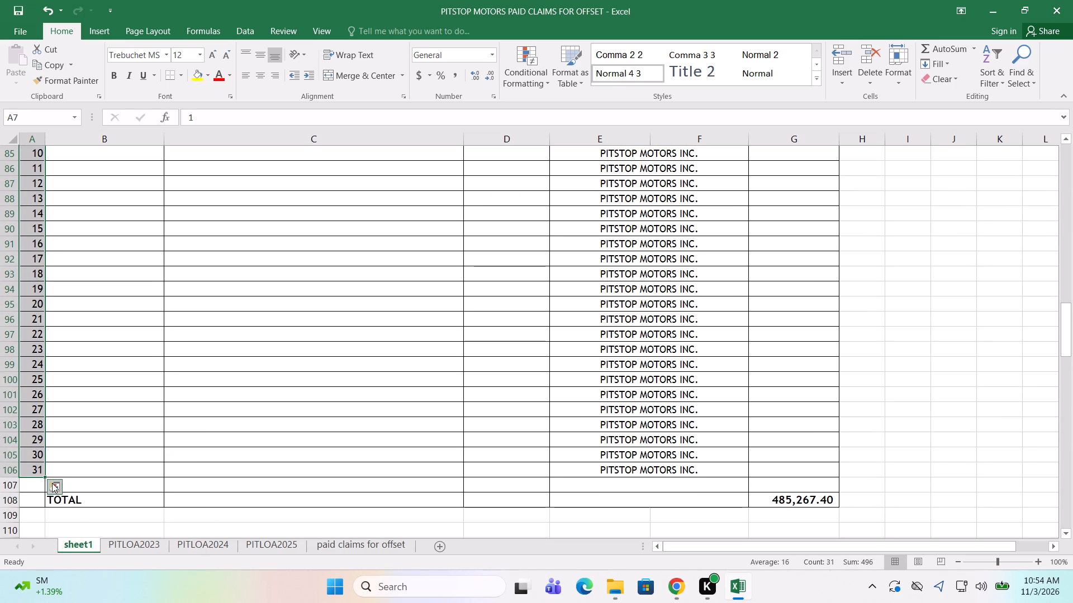
pyautogui.click(52, 483)
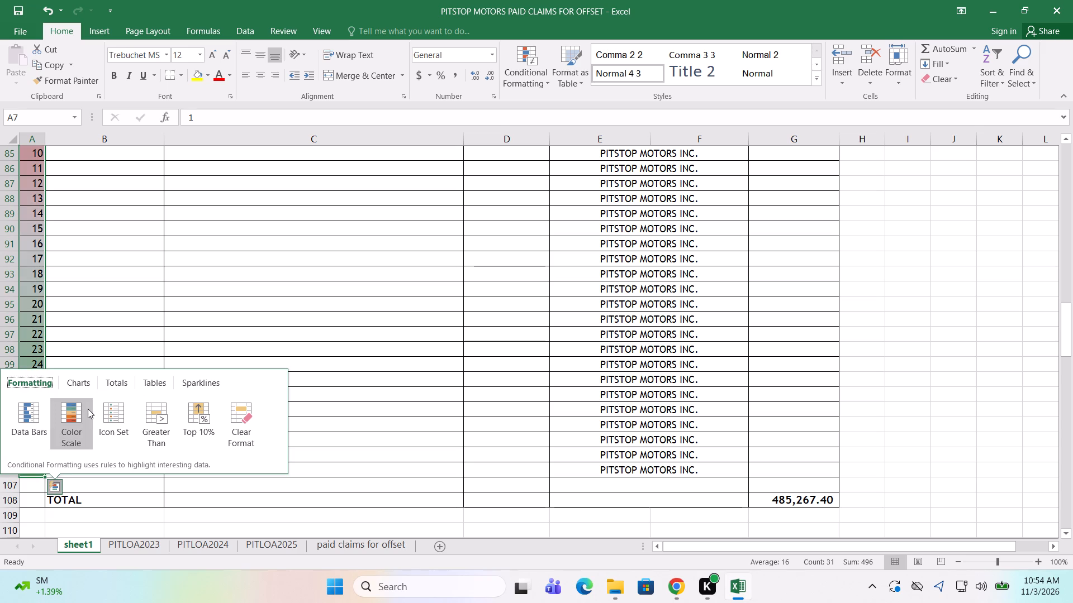
pyautogui.click(153, 381)
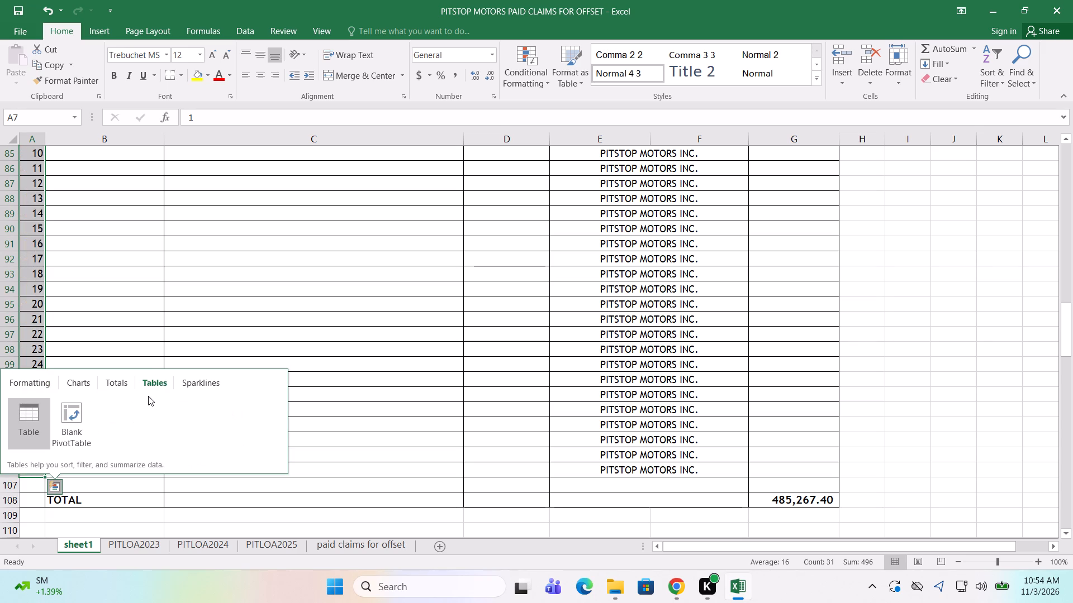
pyautogui.click(118, 383)
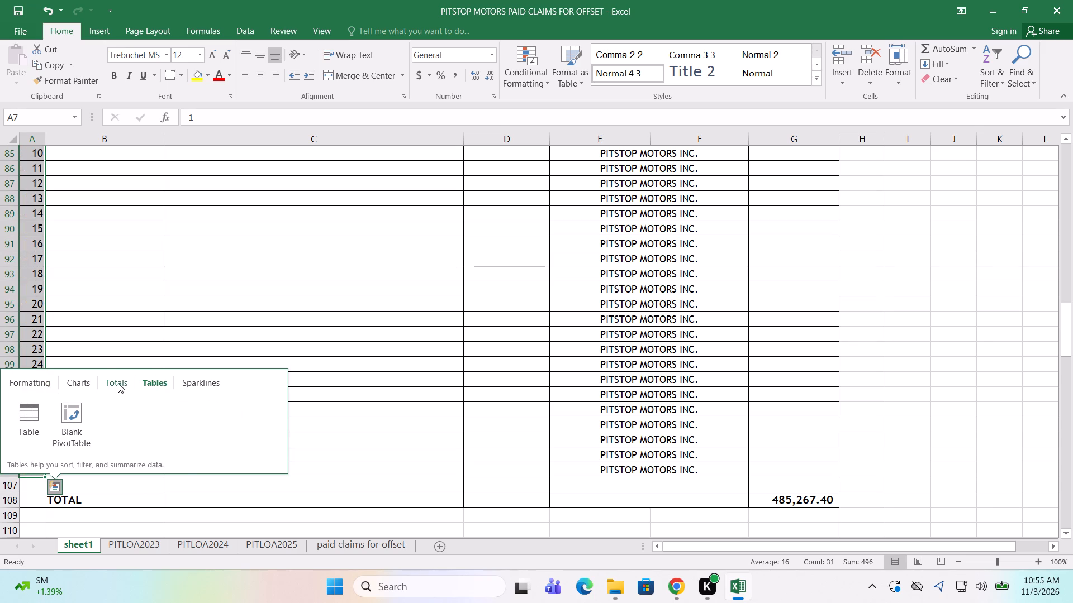
pyautogui.click(79, 382)
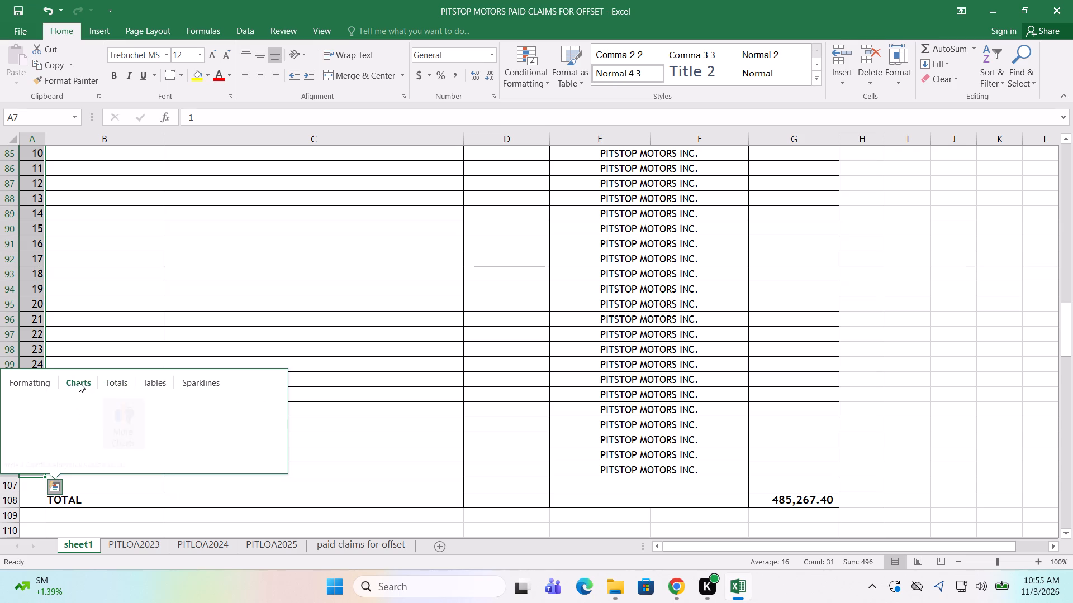
pyautogui.click(38, 380)
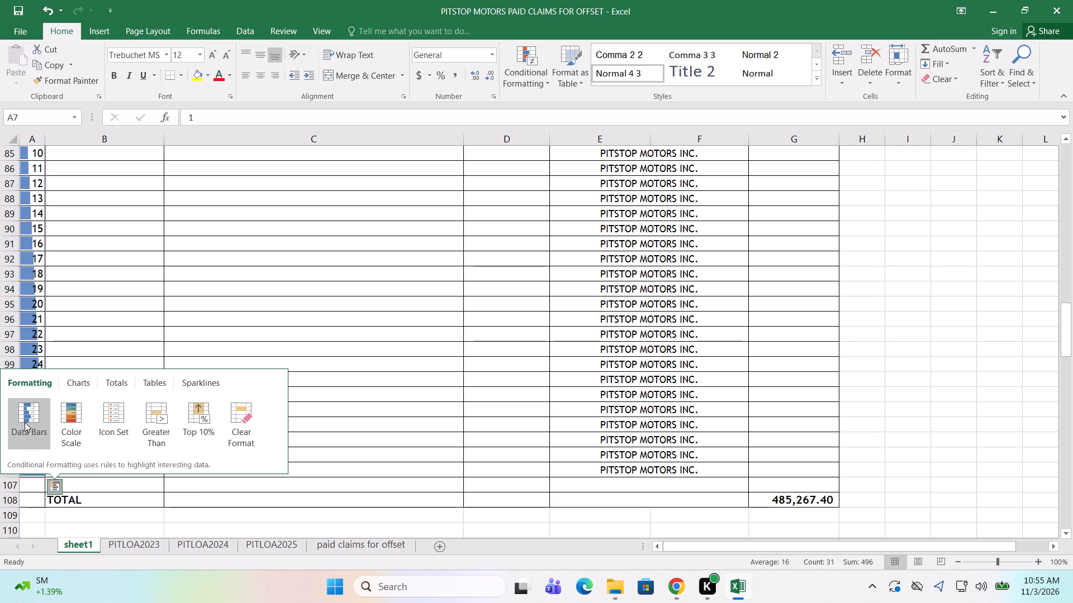
pyautogui.click(111, 334)
# Fill column A with a number series from 1 and 2 in rows 7 and 8 down to 100 in row 106.
pyautogui.scroll(2, 92, 399)
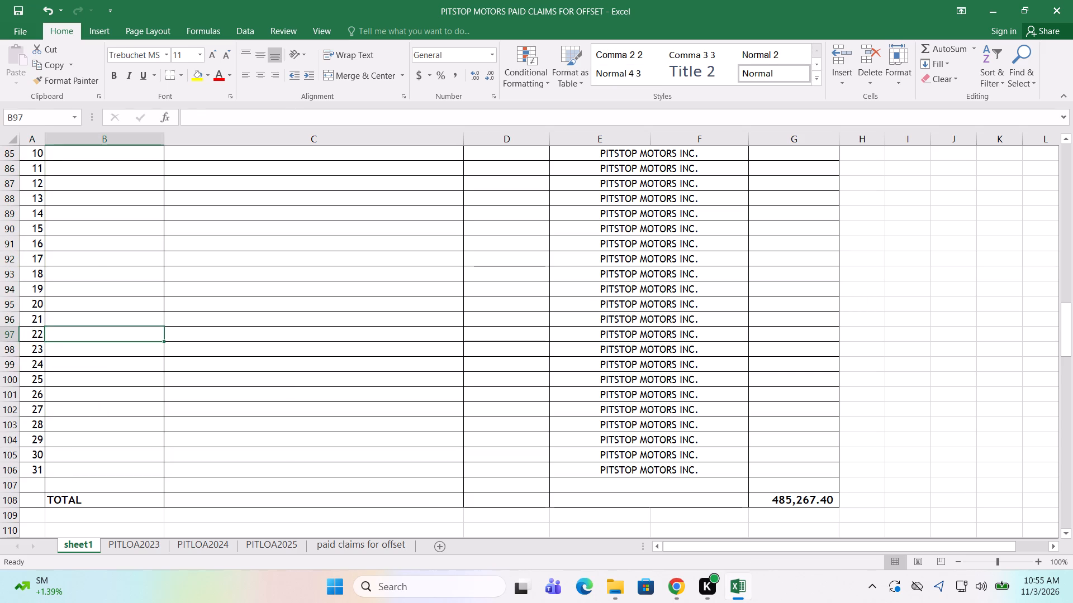
pyautogui.scroll(9, 92, 399)
pyautogui.scroll(11, 102, 318)
pyautogui.scroll(7, 131, 265)
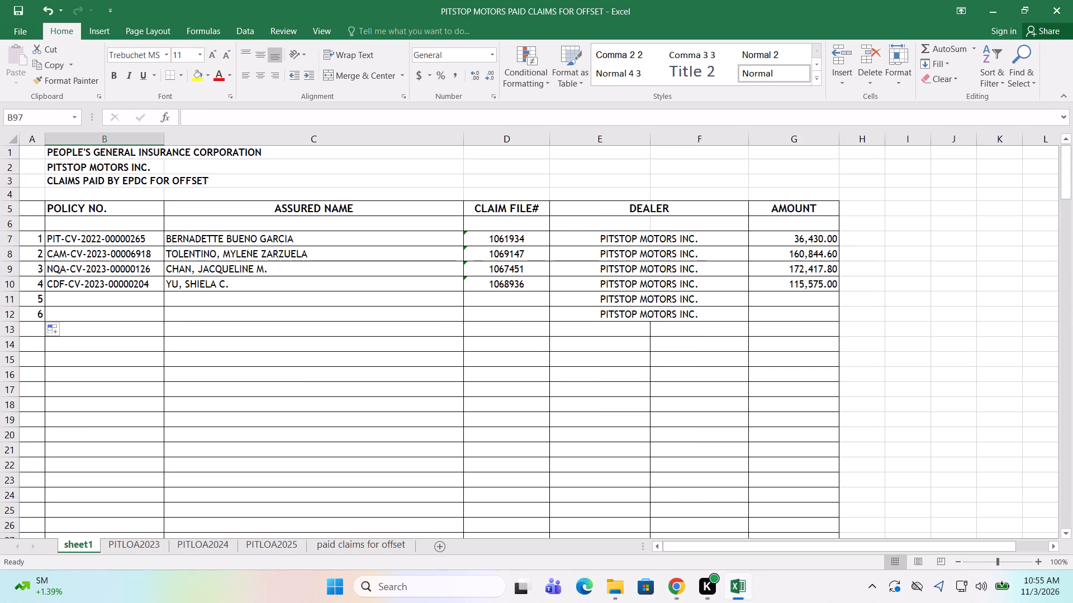
pyautogui.moveTo(29, 234); pyautogui.dragTo(32, 256)
pyautogui.doubleClick(44, 259)
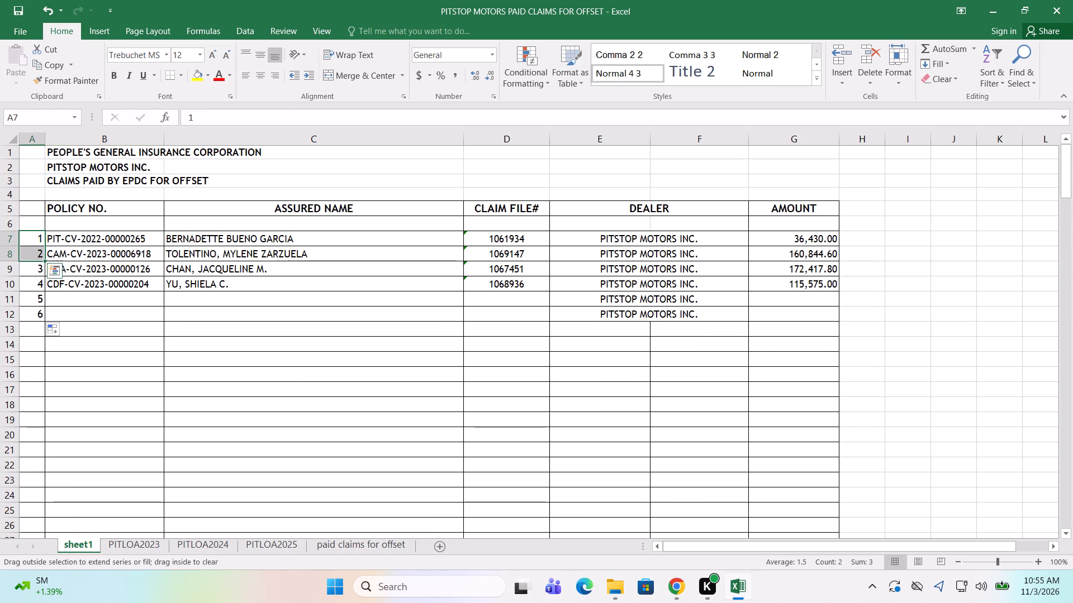
pyautogui.click(44, 259)
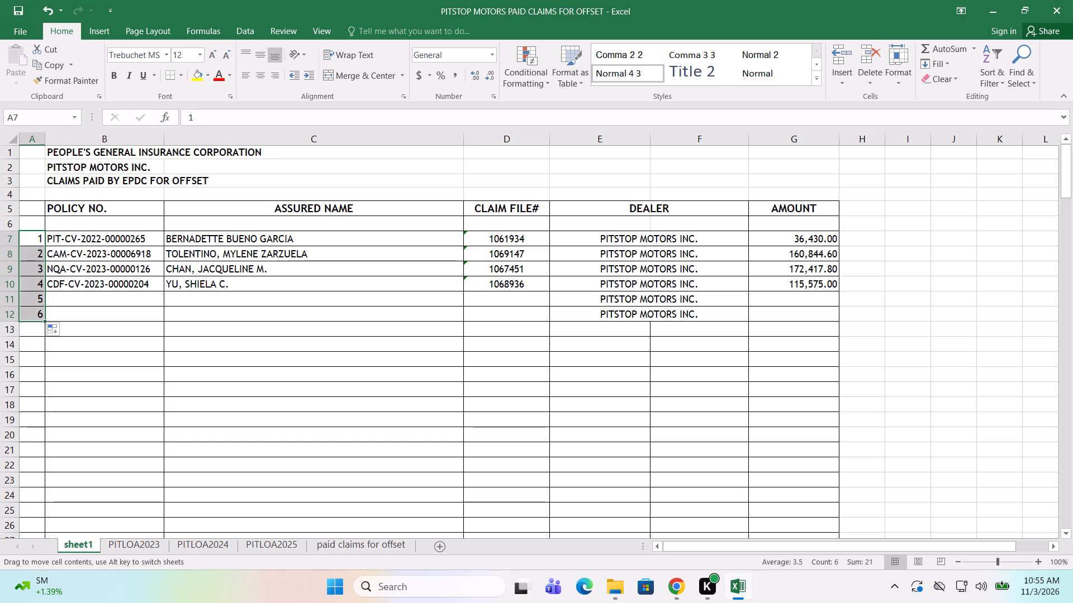
pyautogui.moveTo(30, 240); pyautogui.dragTo(32, 252)
pyautogui.moveTo(44, 260); pyautogui.dragTo(108, 602)
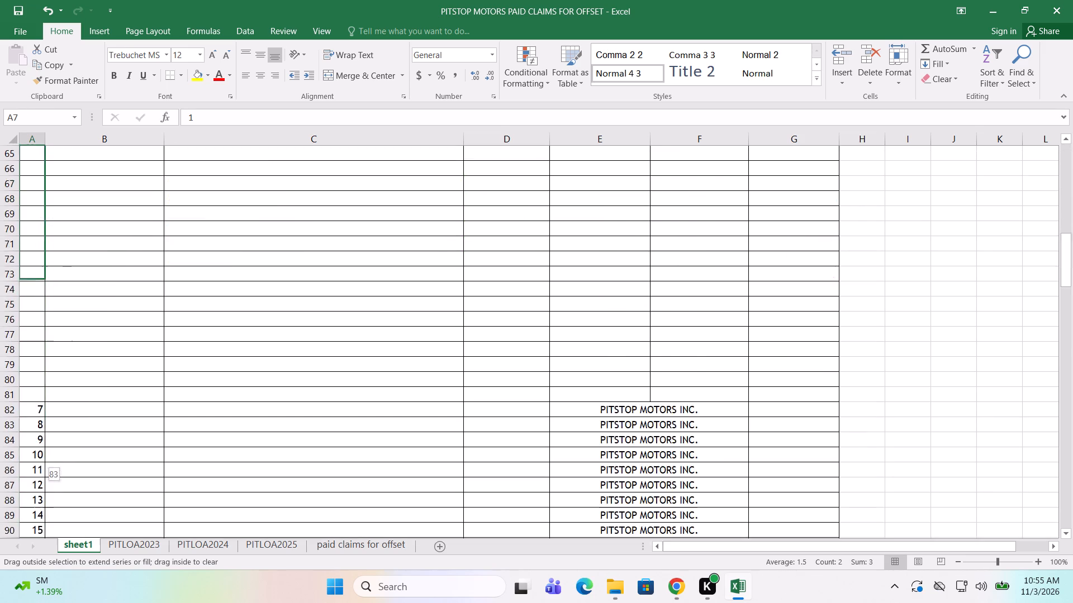
pyautogui.moveTo(108, 602); pyautogui.dragTo(99, 499)
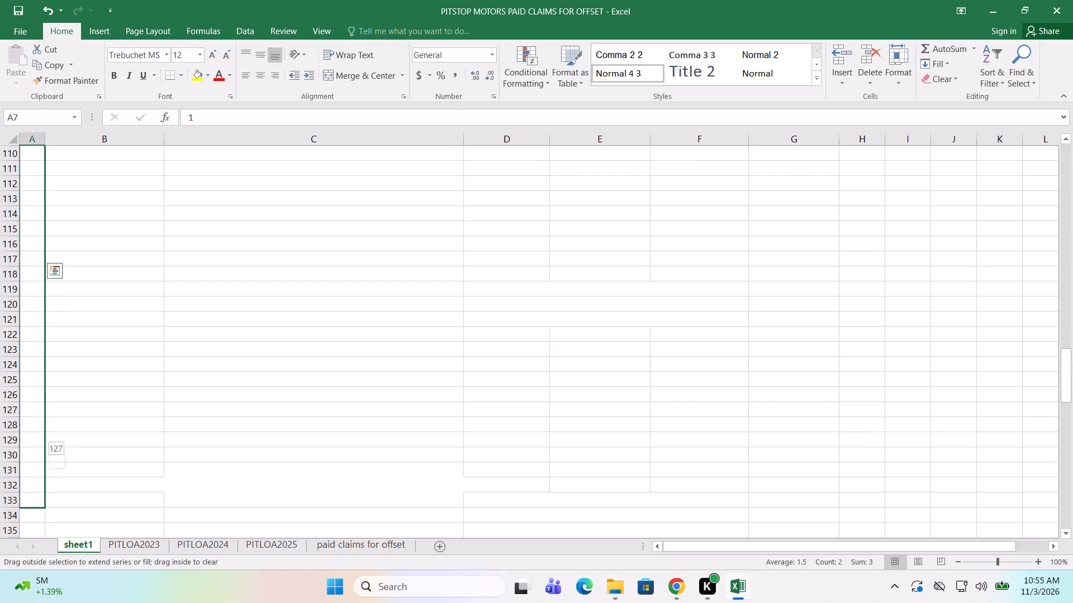
pyautogui.moveTo(99, 499); pyautogui.dragTo(104, 326)
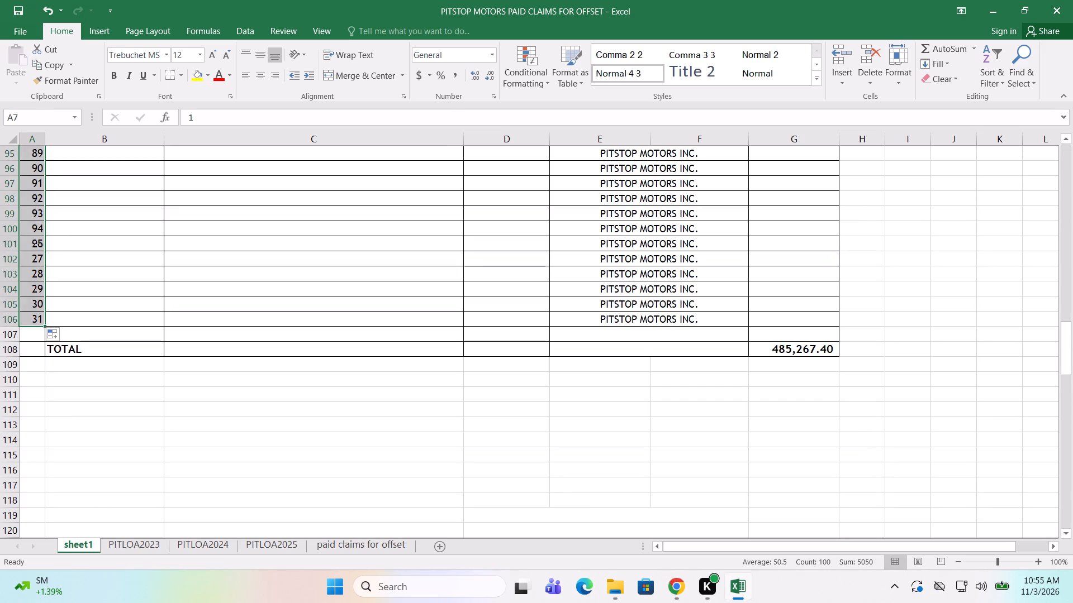
pyautogui.click(357, 241)
# Fill the PITSTOP MOTORS INC. dealer entry from row 12 down through row 81 of sheet1.
pyautogui.scroll(11, 390, 406)
pyautogui.scroll(5, 543, 359)
pyautogui.scroll(4, 716, 229)
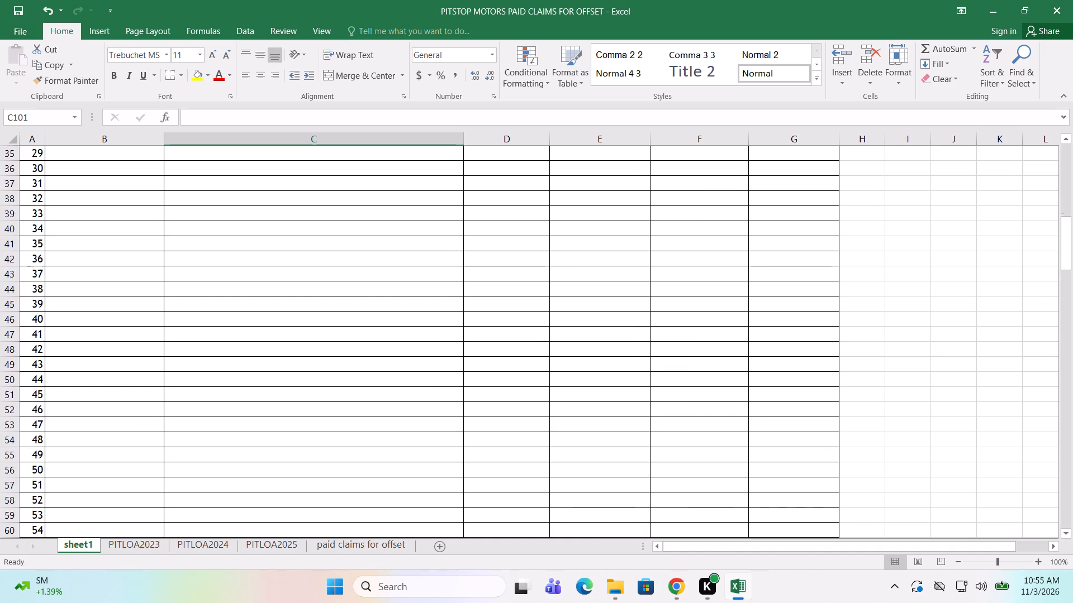
pyautogui.scroll(14, 719, 229)
pyautogui.click(727, 310)
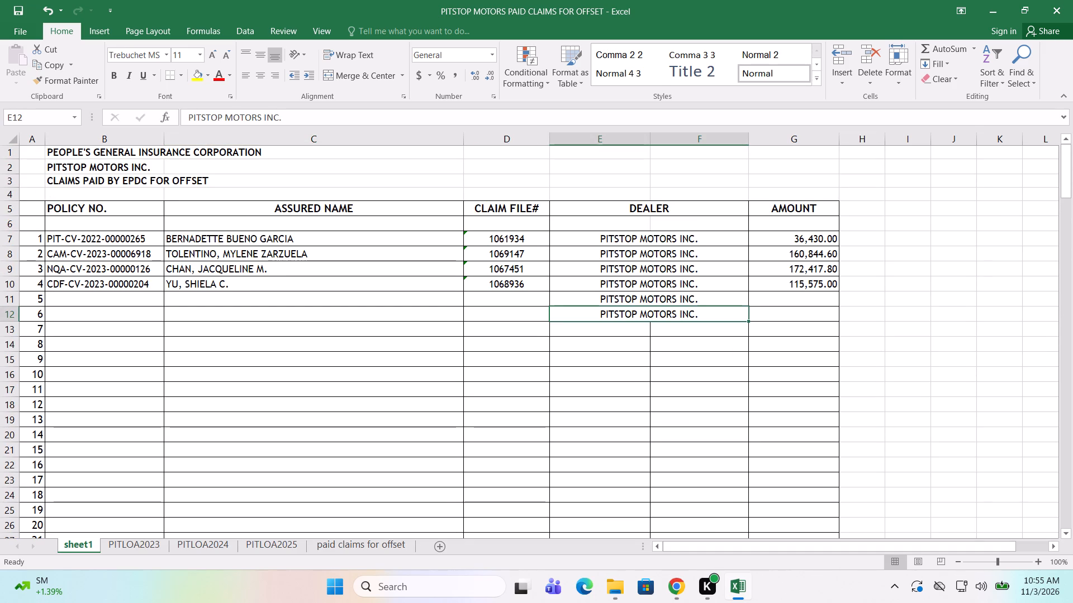
pyautogui.moveTo(748, 322); pyautogui.dragTo(737, 270)
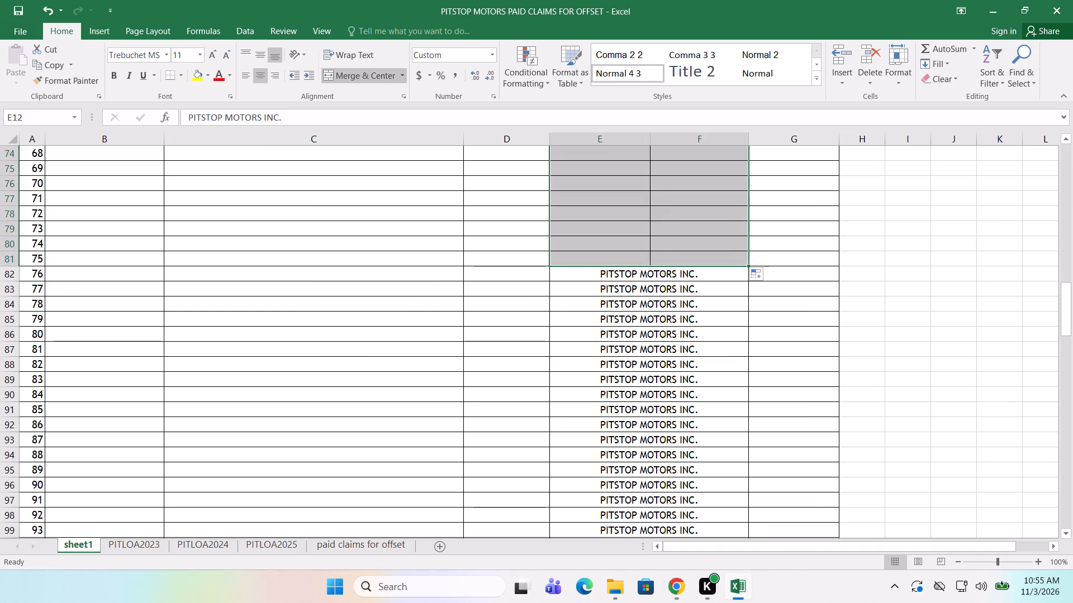
# Copy the policy numbers and assured names in M2:N32 of paid claims for offset and paste them as values at B11 of sheet1.
pyautogui.click(367, 542)
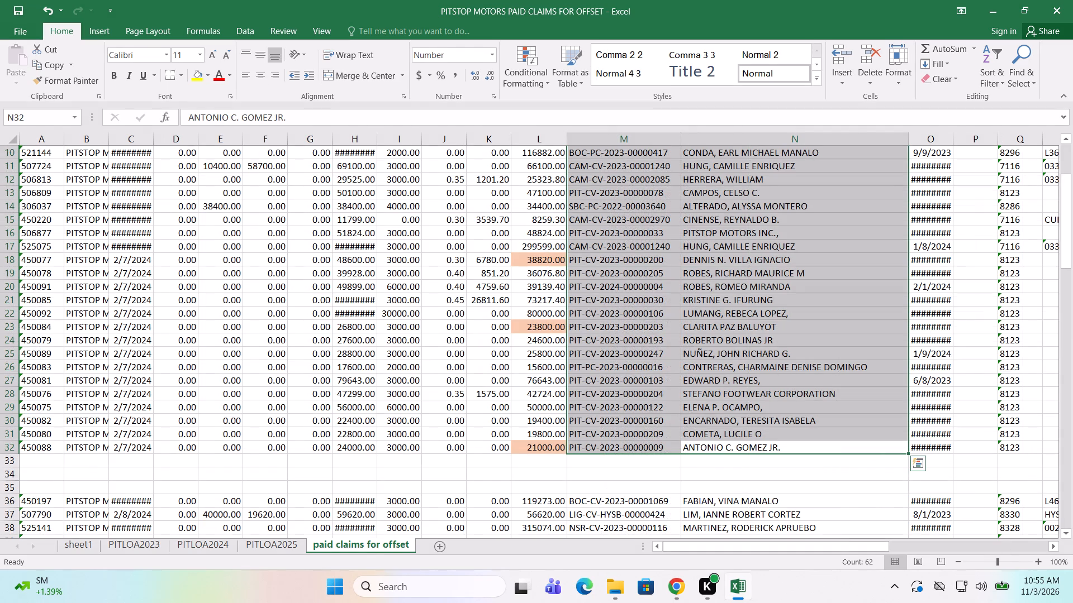
pyautogui.hotkey('ctrl', 'c')
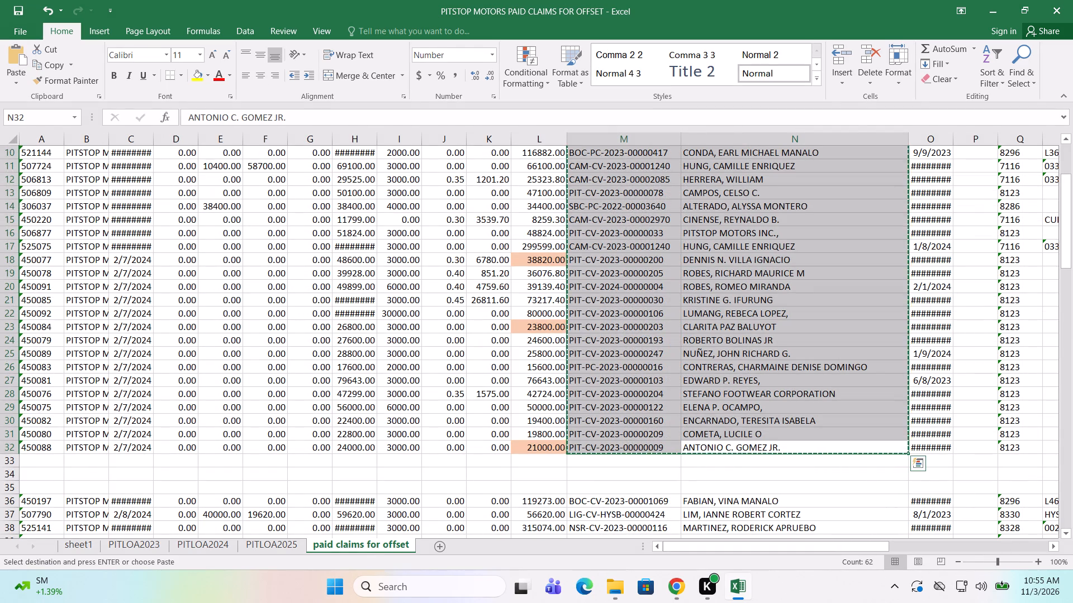
pyautogui.click(73, 547)
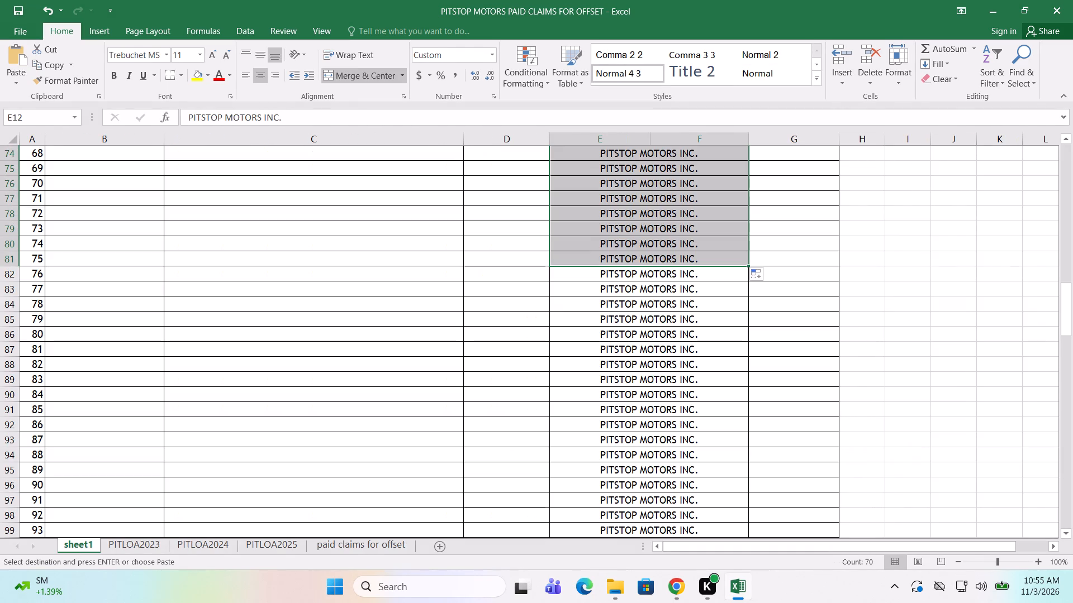
pyautogui.scroll(17, 216, 298)
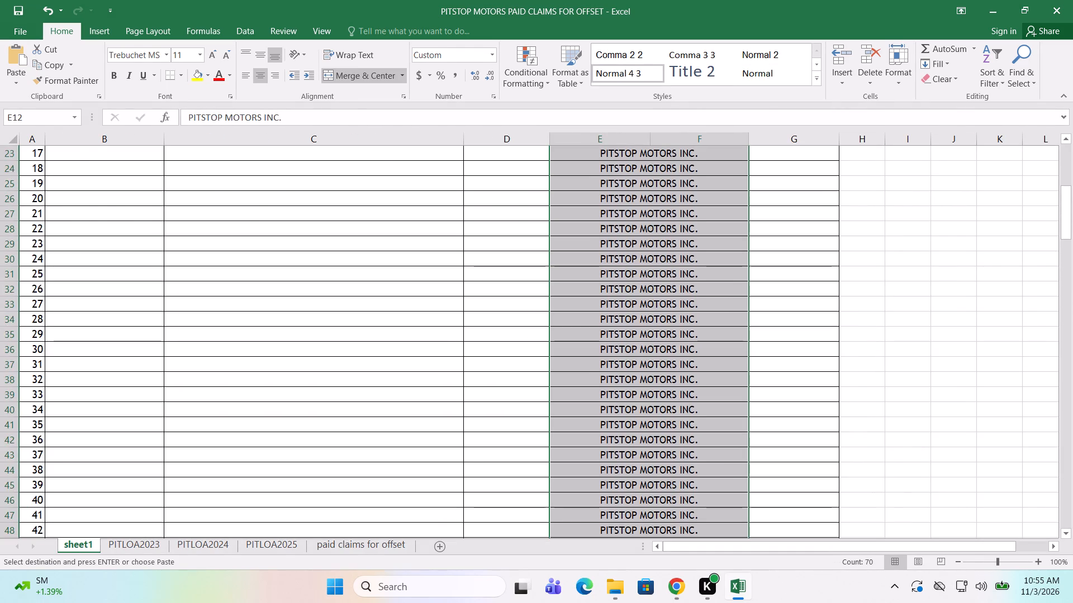
pyautogui.scroll(6, 178, 279)
pyautogui.rightClick(98, 242)
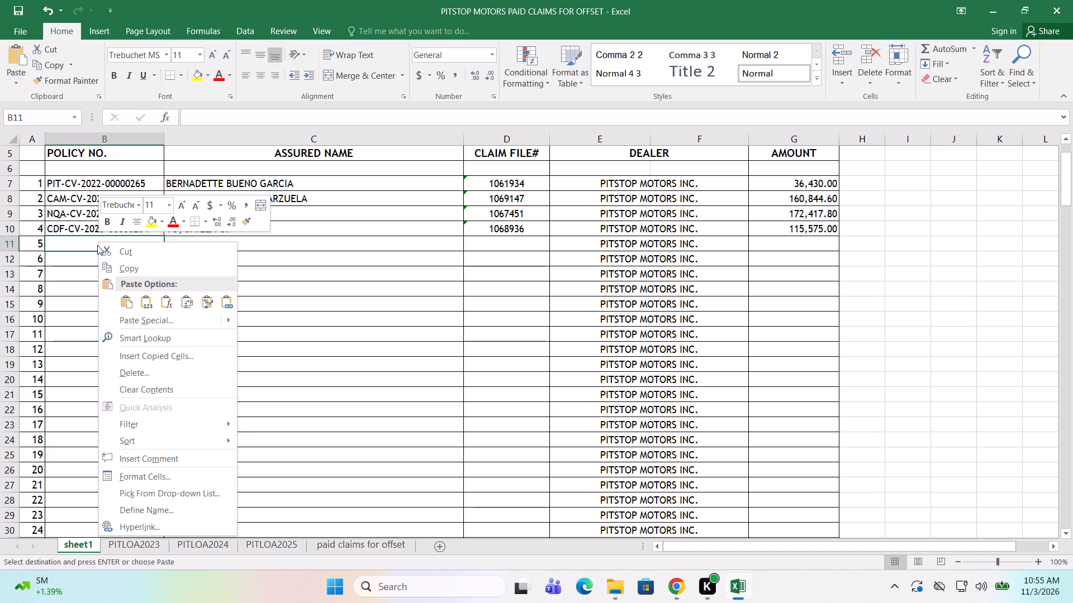
pyautogui.click(150, 299)
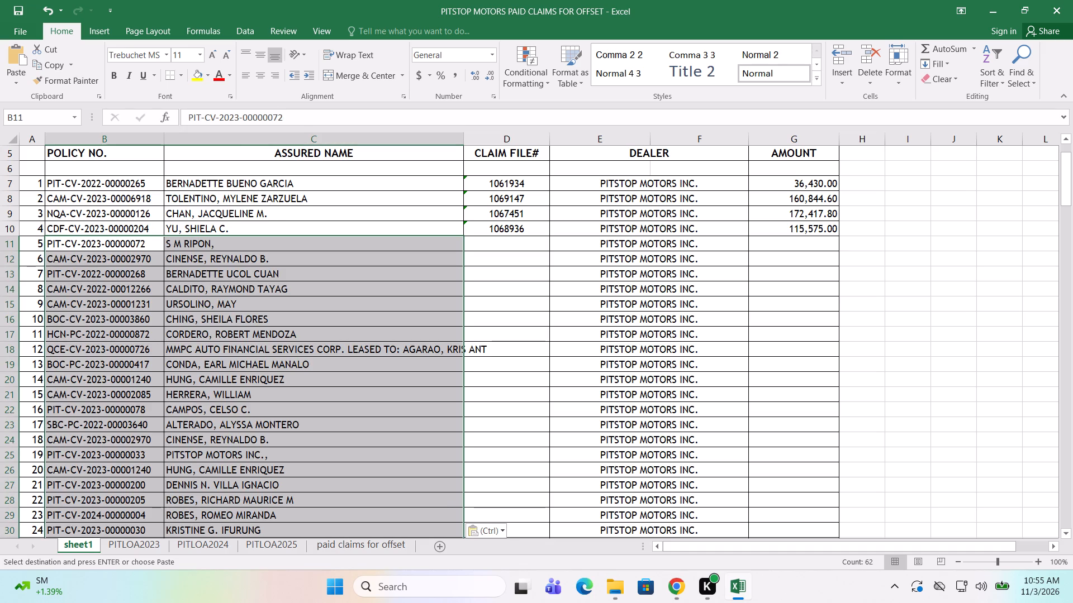
# Copy the claim file numbers in Z2:Z32 of paid claims for offset and paste them as values at D11 of sheet1.
pyautogui.click(345, 547)
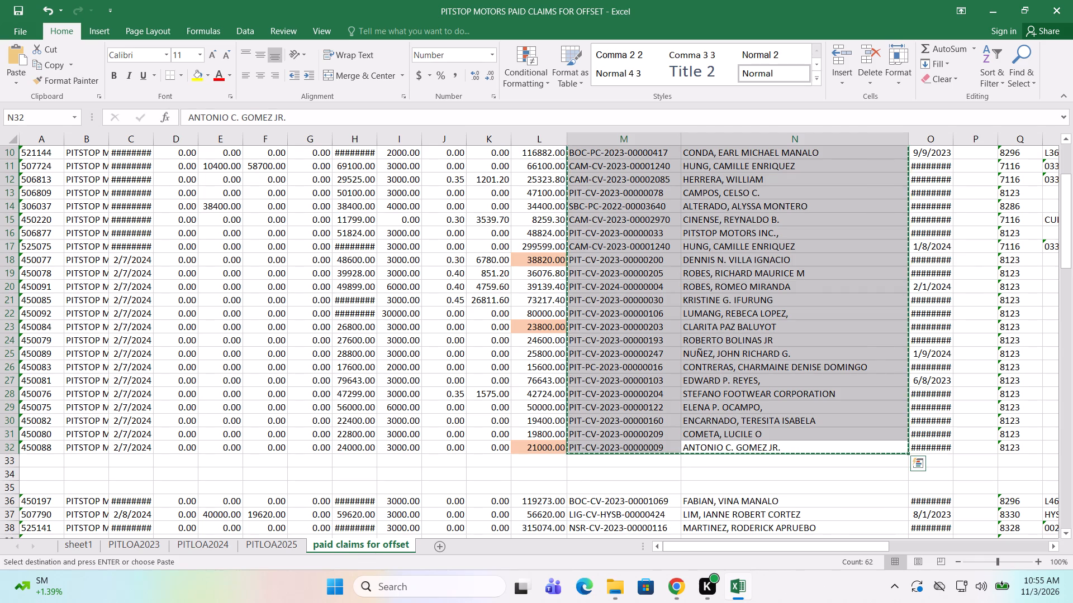
pyautogui.moveTo(869, 544); pyautogui.dragTo(888, 547)
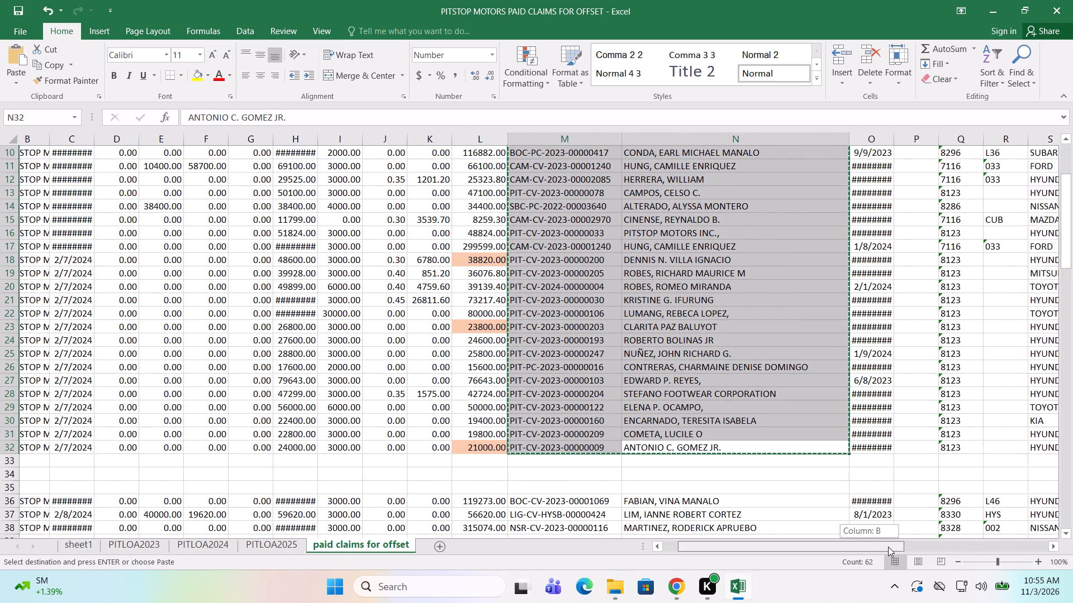
pyautogui.moveTo(888, 547); pyautogui.dragTo(938, 552)
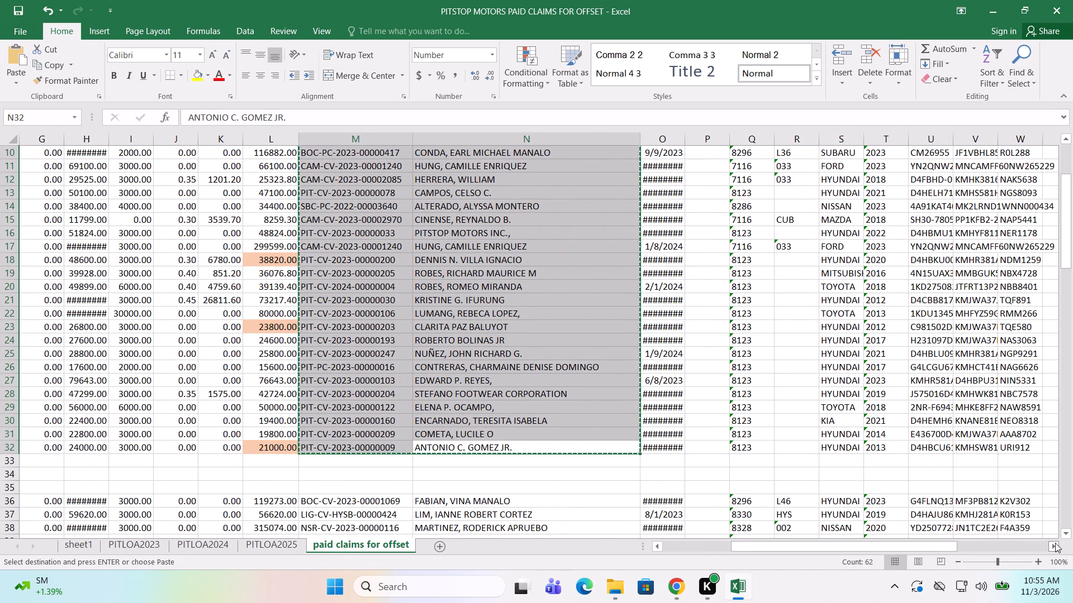
pyautogui.tripleClick(1057, 543)
pyautogui.click(1058, 543)
pyautogui.moveTo(978, 446); pyautogui.dragTo(960, 0)
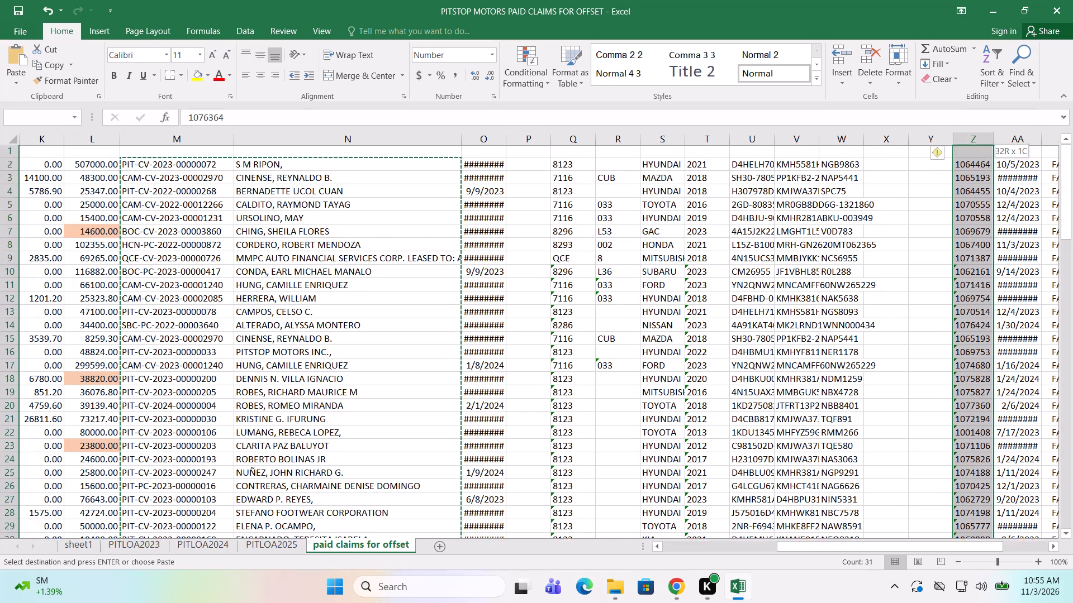
pyautogui.moveTo(960, 0); pyautogui.dragTo(976, 167)
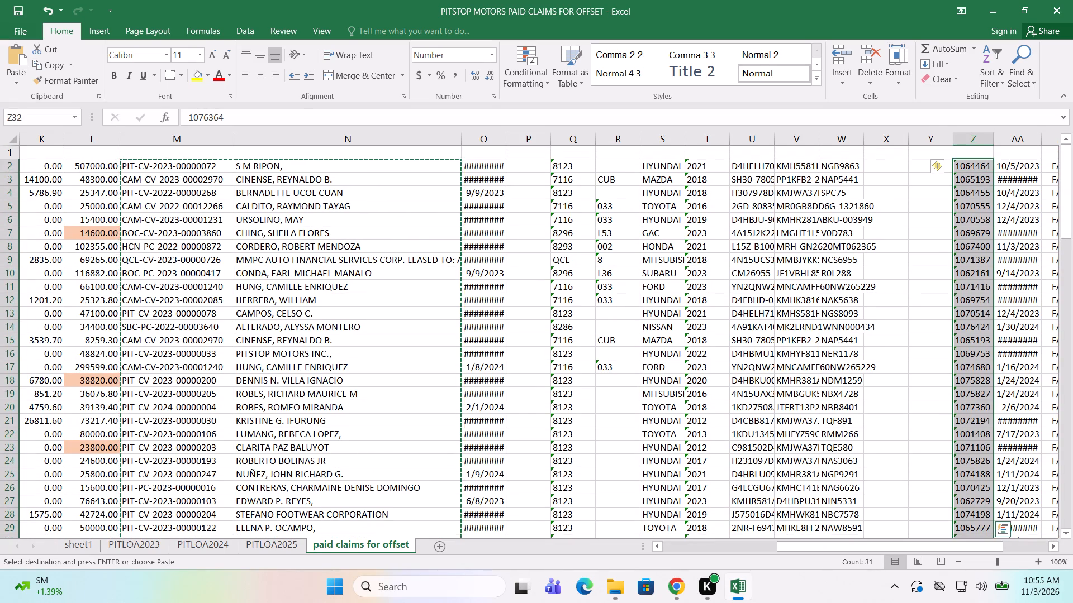
pyautogui.hotkey('ctrl', 'c')
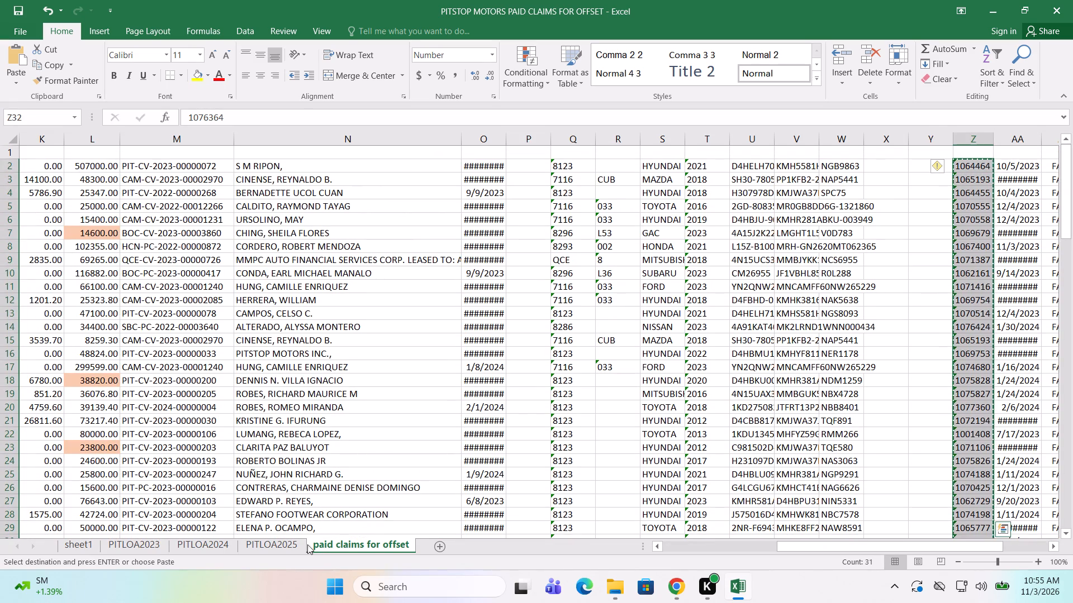
pyautogui.click(87, 545)
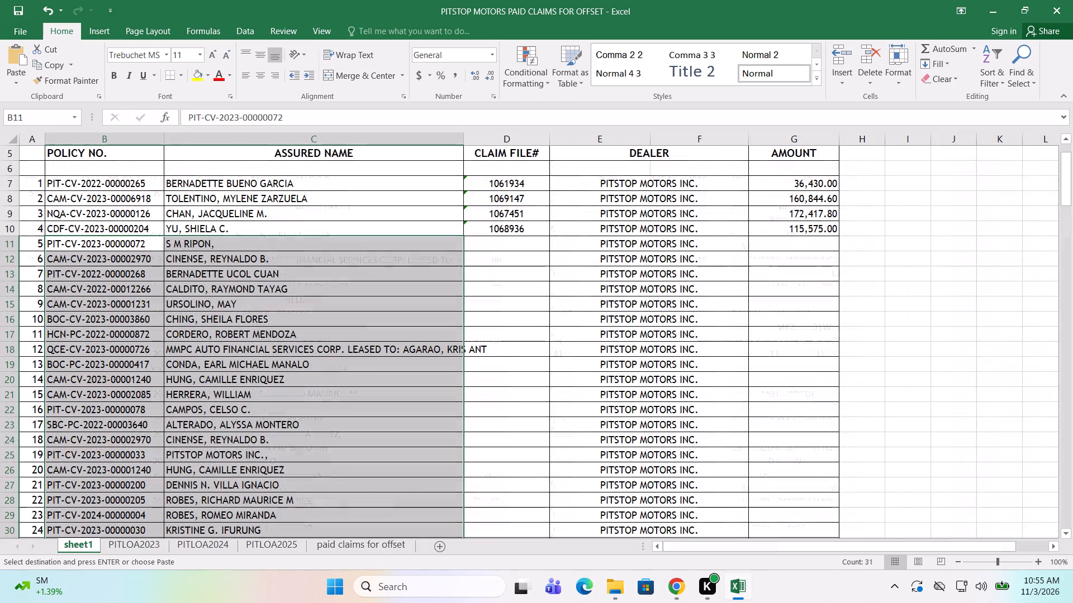
pyautogui.rightClick(516, 246)
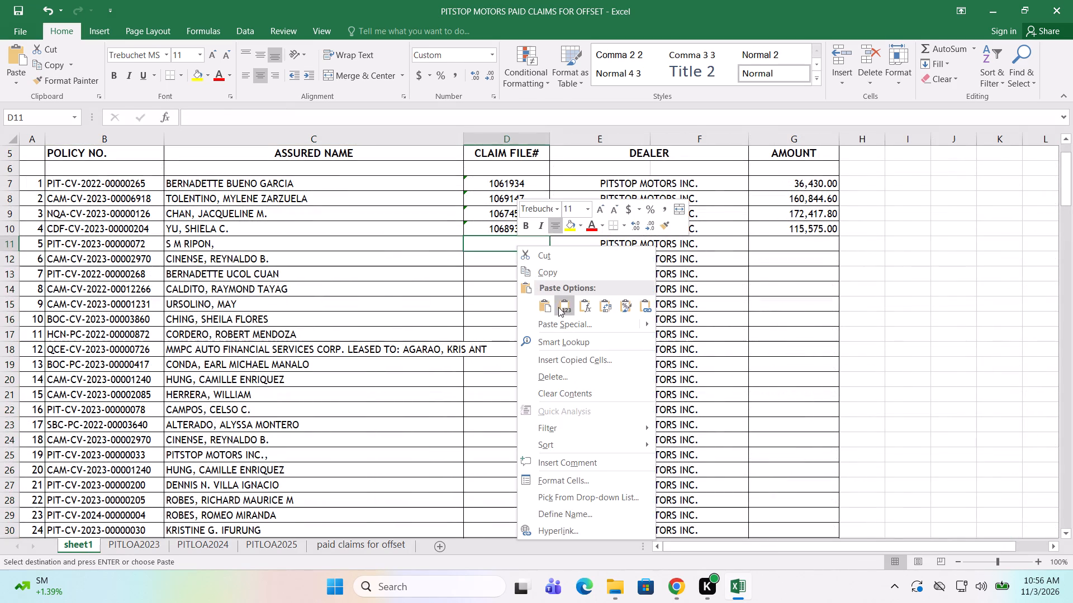
pyautogui.click(563, 307)
pyautogui.scroll(-6, 627, 401)
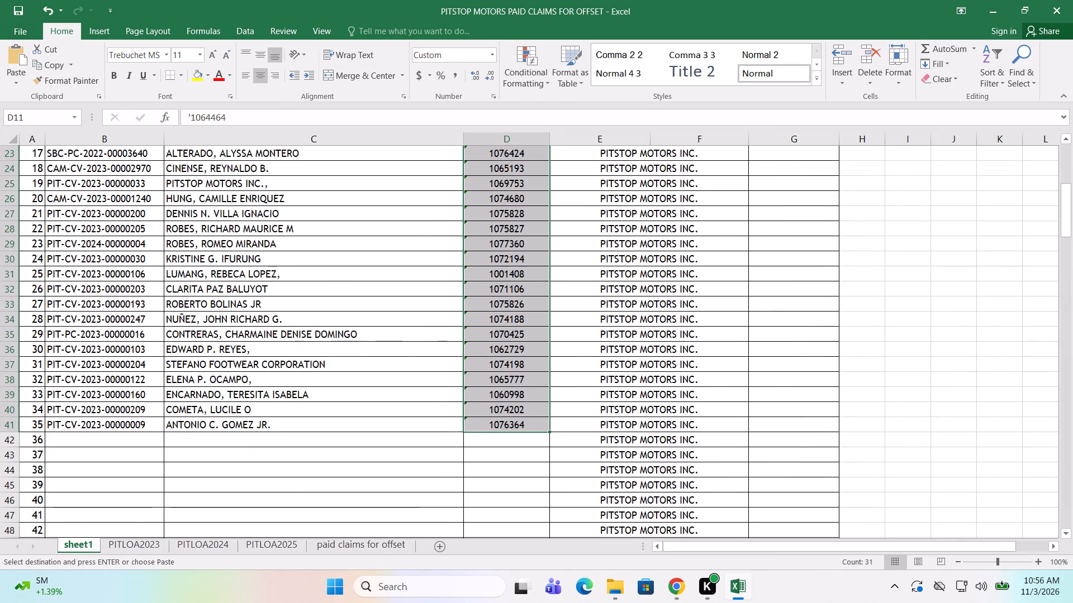
# Copy the claim amounts in L2:L32 of paid claims for offset and paste them as values at G11 of sheet1.
pyautogui.click(357, 552)
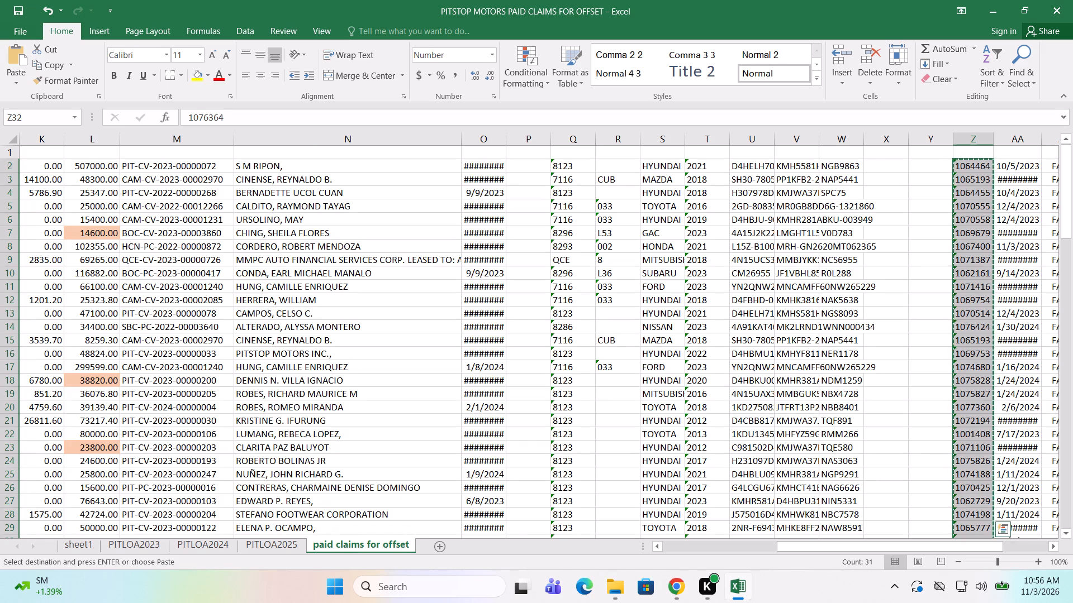
pyautogui.moveTo(91, 166); pyautogui.dragTo(41, 540)
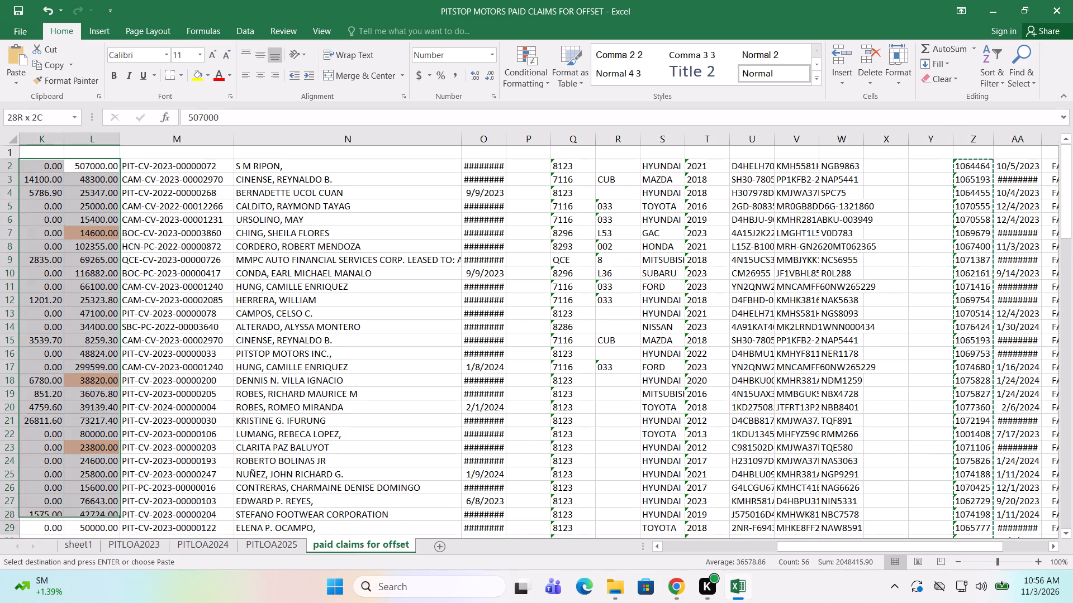
pyautogui.moveTo(41, 540); pyautogui.dragTo(100, 519)
pyautogui.rightClick(107, 386)
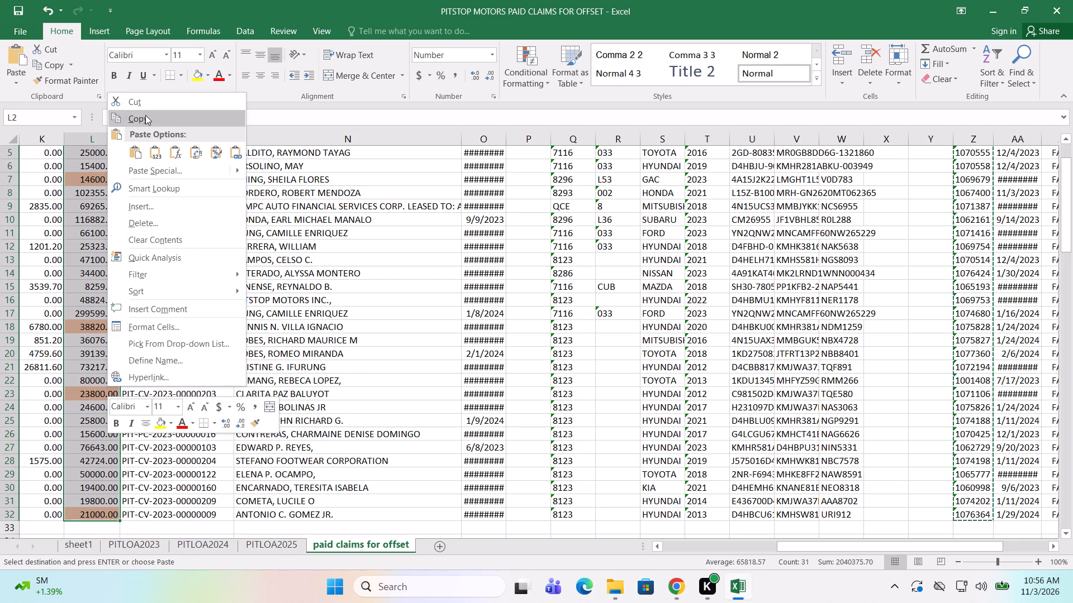
pyautogui.click(145, 115)
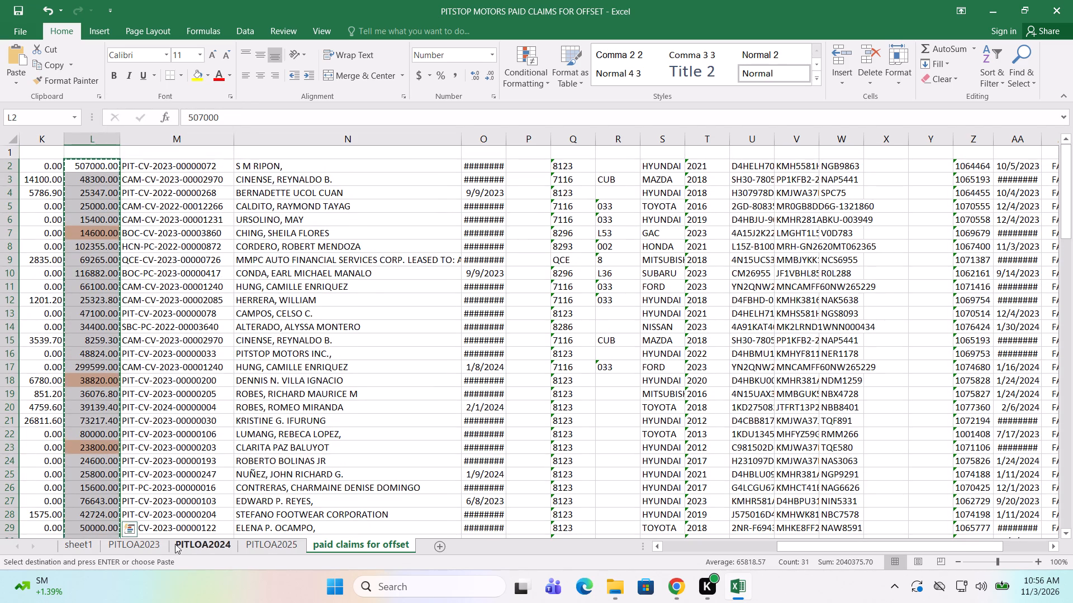
pyautogui.click(94, 544)
pyautogui.scroll(1, 734, 303)
pyautogui.scroll(-1, 751, 300)
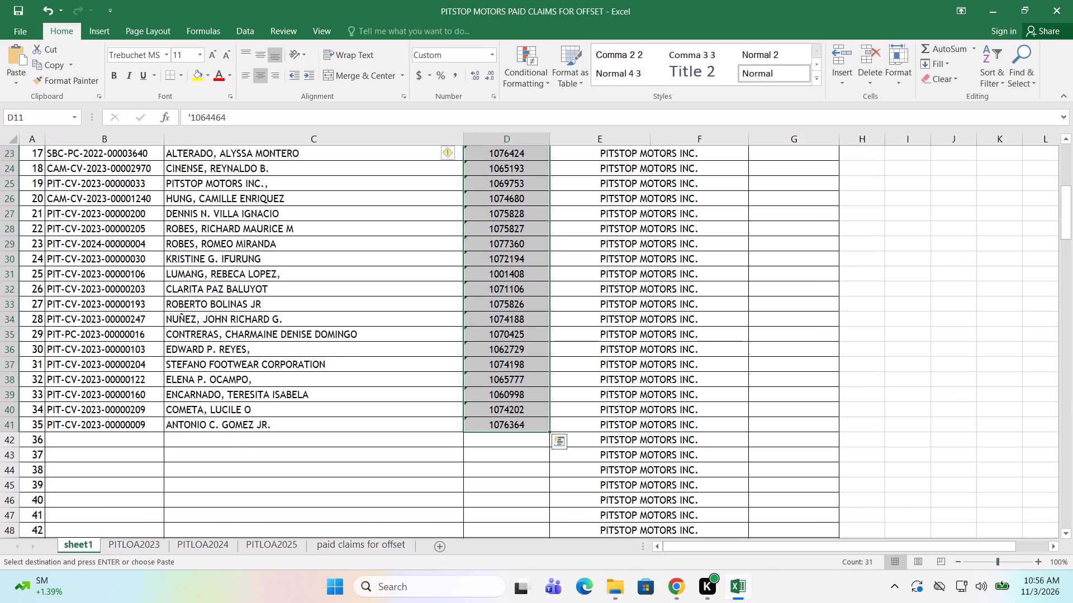
pyautogui.scroll(4, 854, 253)
pyautogui.scroll(1, 796, 226)
pyautogui.rightClick(801, 202)
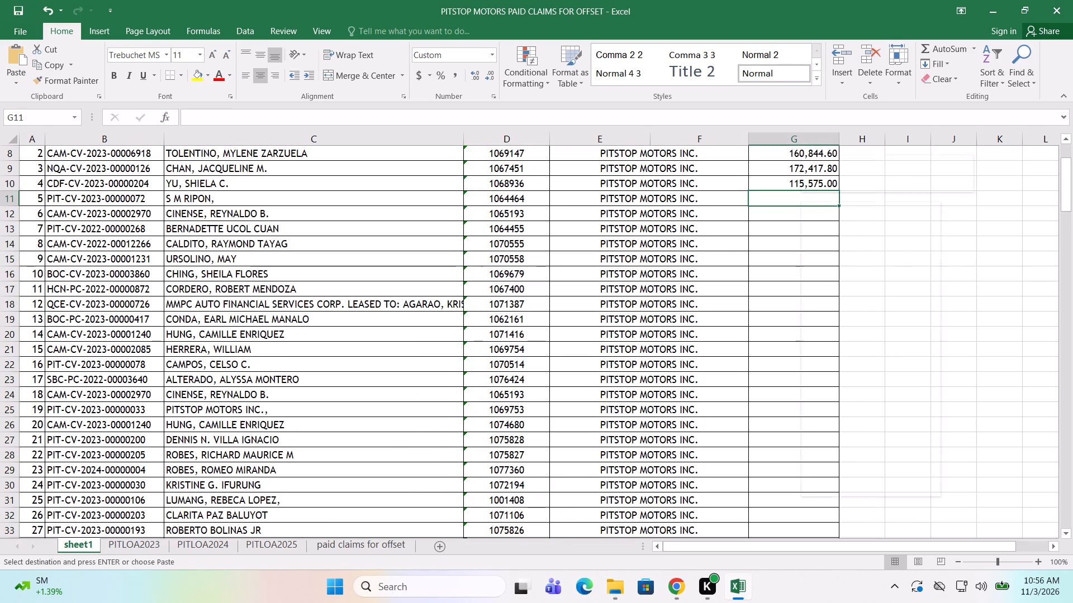
pyautogui.click(853, 261)
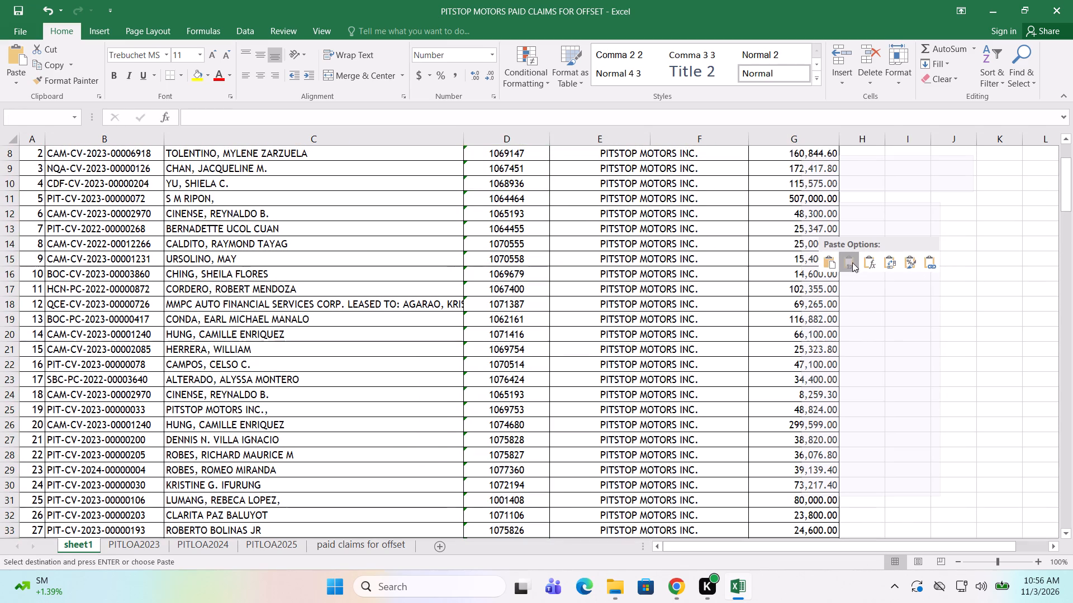
pyautogui.click(848, 261)
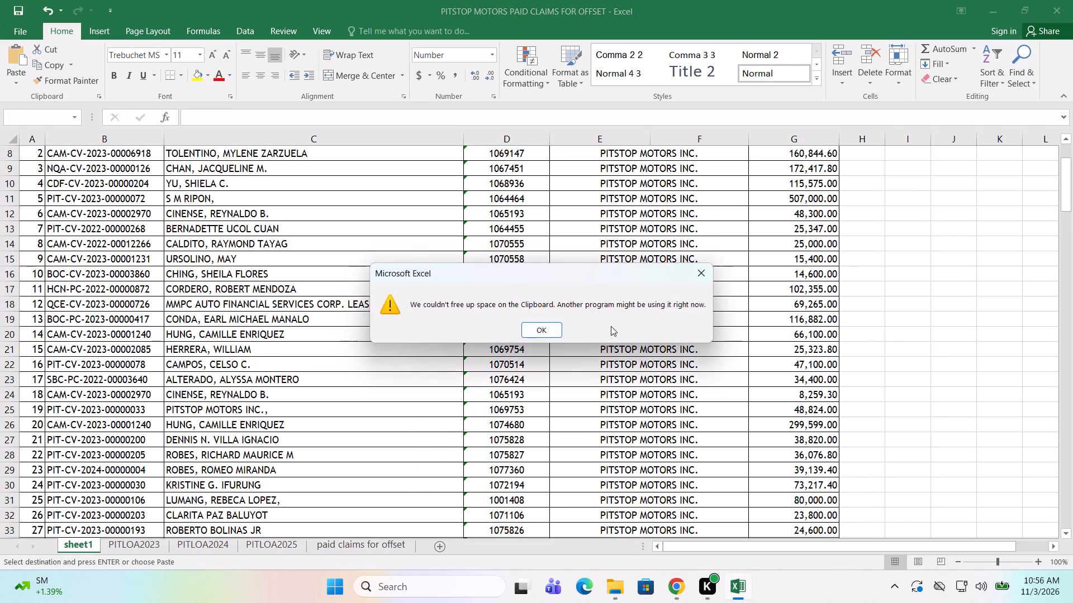
pyautogui.click(556, 329)
# Return to the paid claims for offset sheet.
pyautogui.scroll(-5, 787, 321)
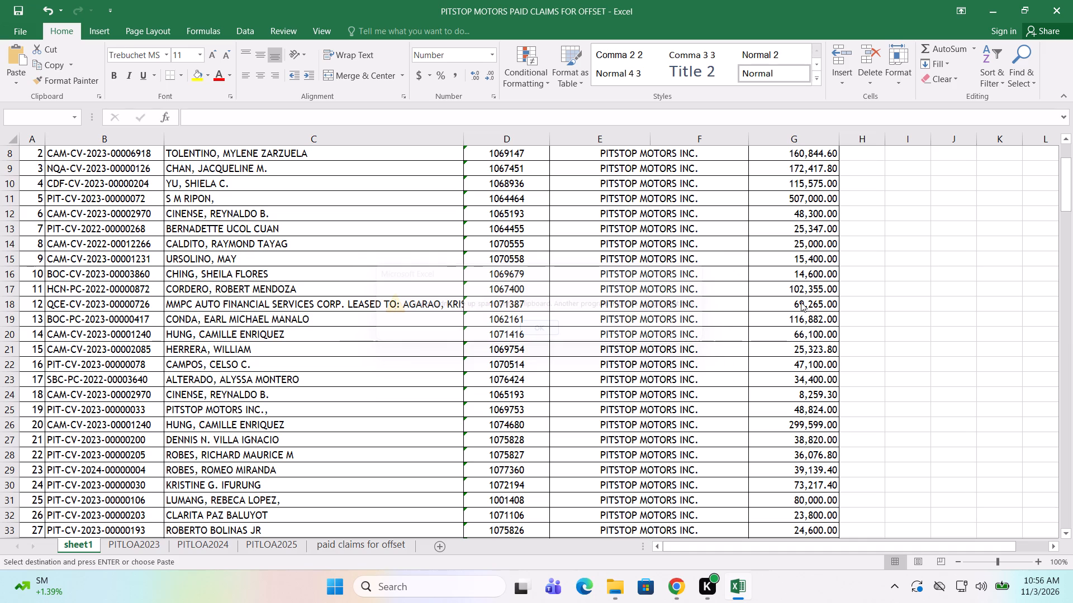
pyautogui.click(809, 277)
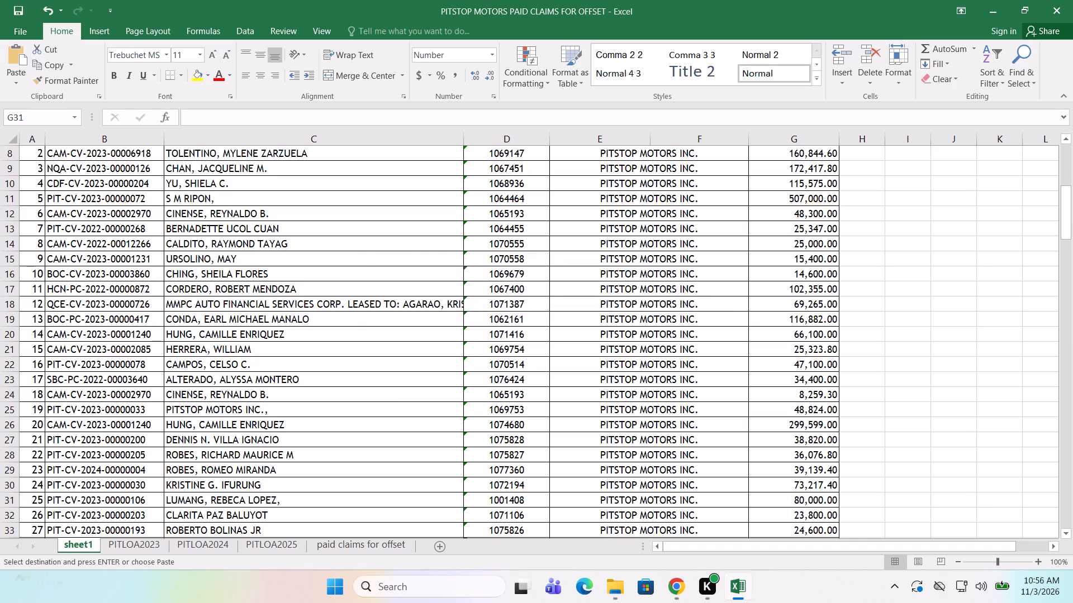
pyautogui.click(756, 257)
pyautogui.scroll(-5, 780, 304)
pyautogui.scroll(-5, 743, 354)
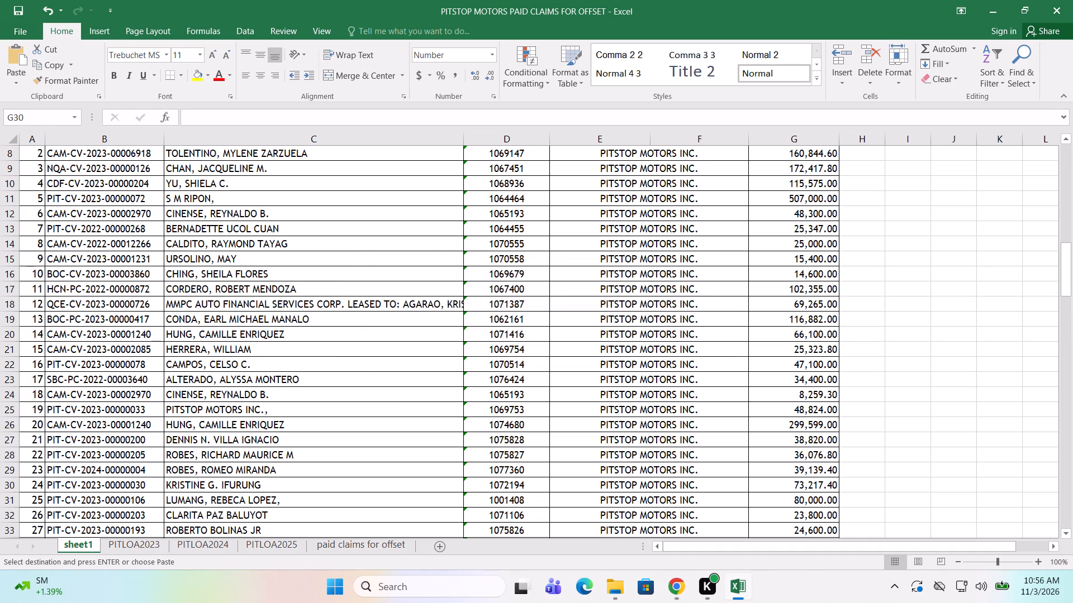
pyautogui.scroll(-7, 744, 356)
pyautogui.click(269, 552)
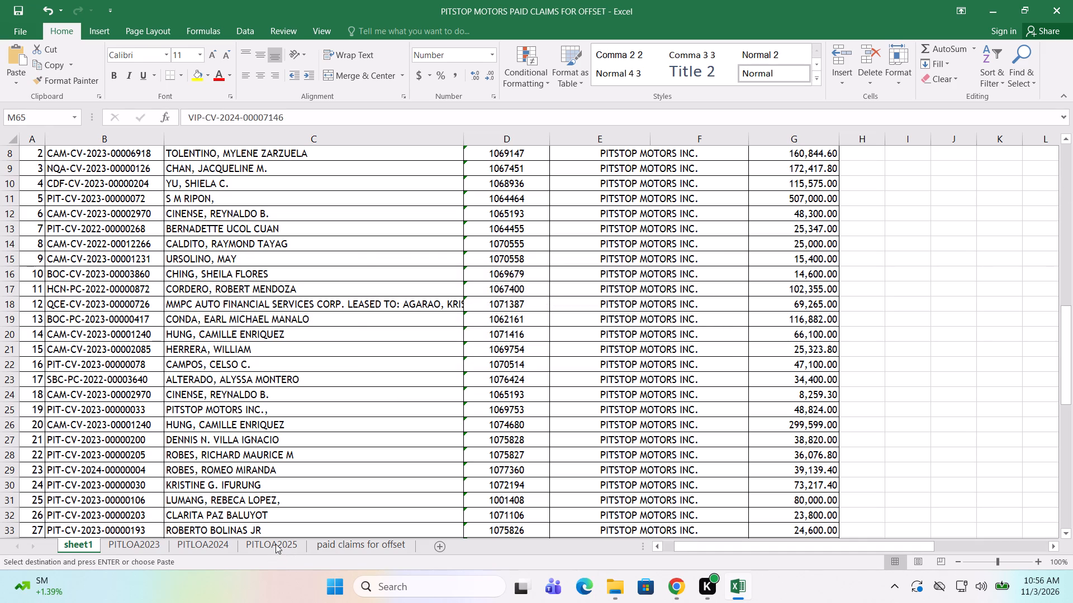
pyautogui.click(276, 544)
pyautogui.click(341, 540)
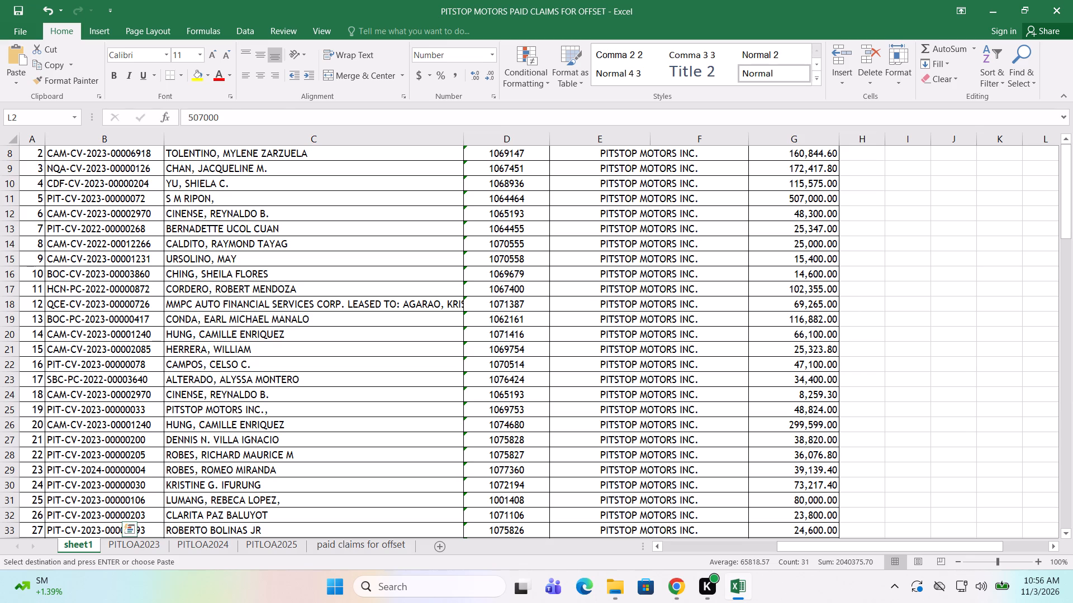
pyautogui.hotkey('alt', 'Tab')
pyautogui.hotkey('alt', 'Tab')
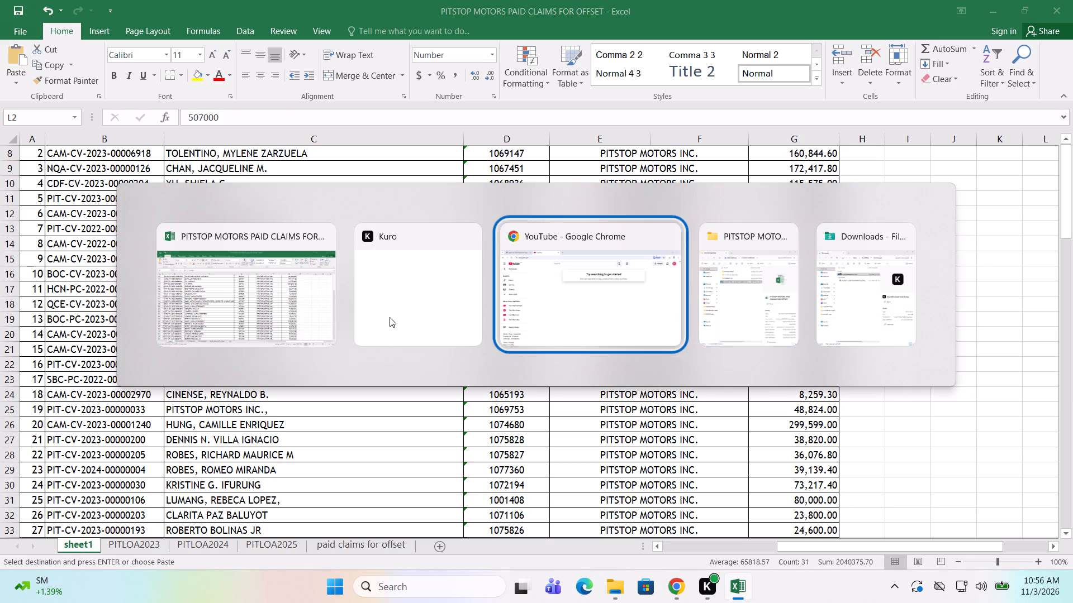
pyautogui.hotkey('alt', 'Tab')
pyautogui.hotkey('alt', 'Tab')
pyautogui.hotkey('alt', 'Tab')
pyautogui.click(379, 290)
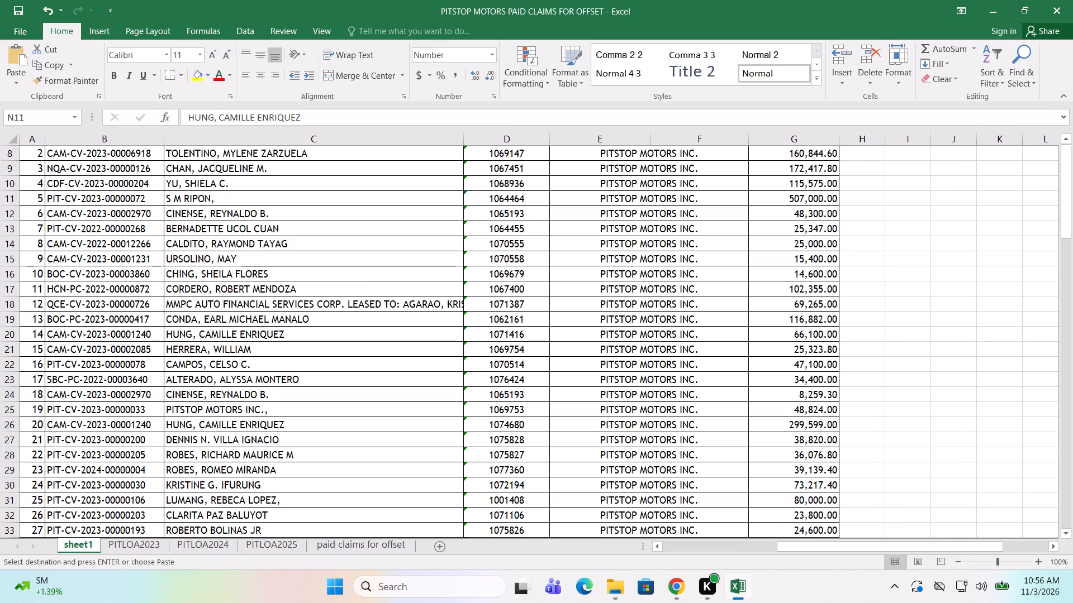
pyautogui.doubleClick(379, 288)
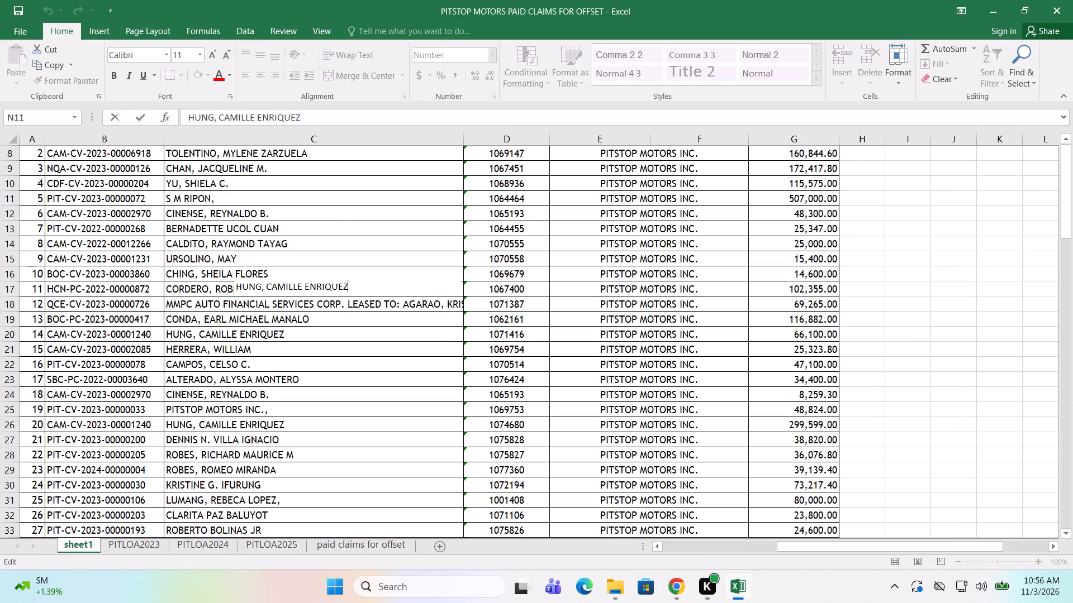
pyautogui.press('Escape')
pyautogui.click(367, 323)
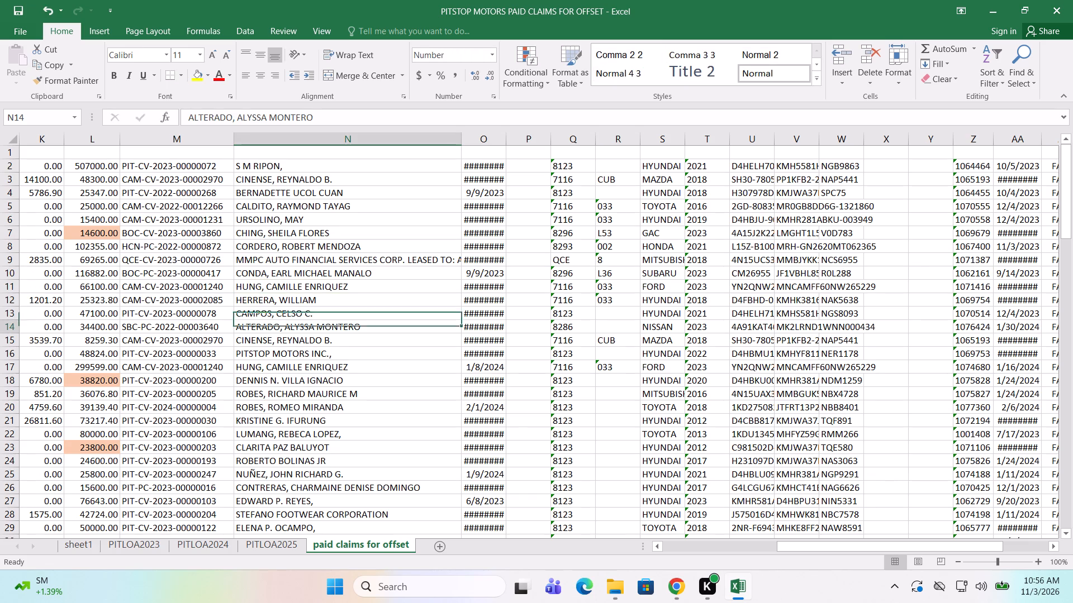
# Go back to sheet1 and examine where the filled rows of the offset table end.
pyautogui.click(366, 293)
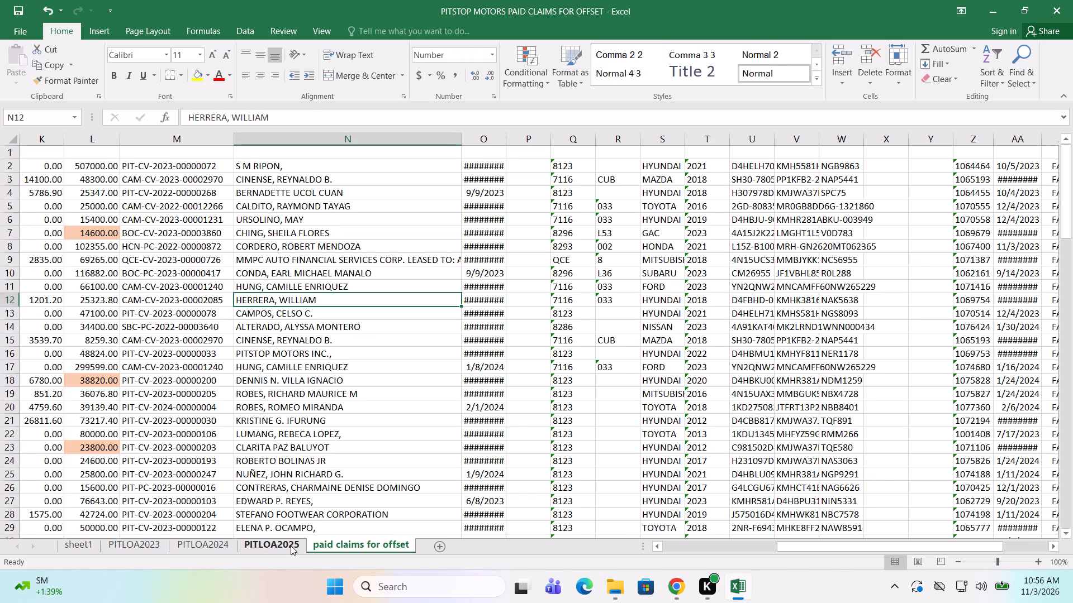
pyautogui.click(70, 547)
pyautogui.click(398, 358)
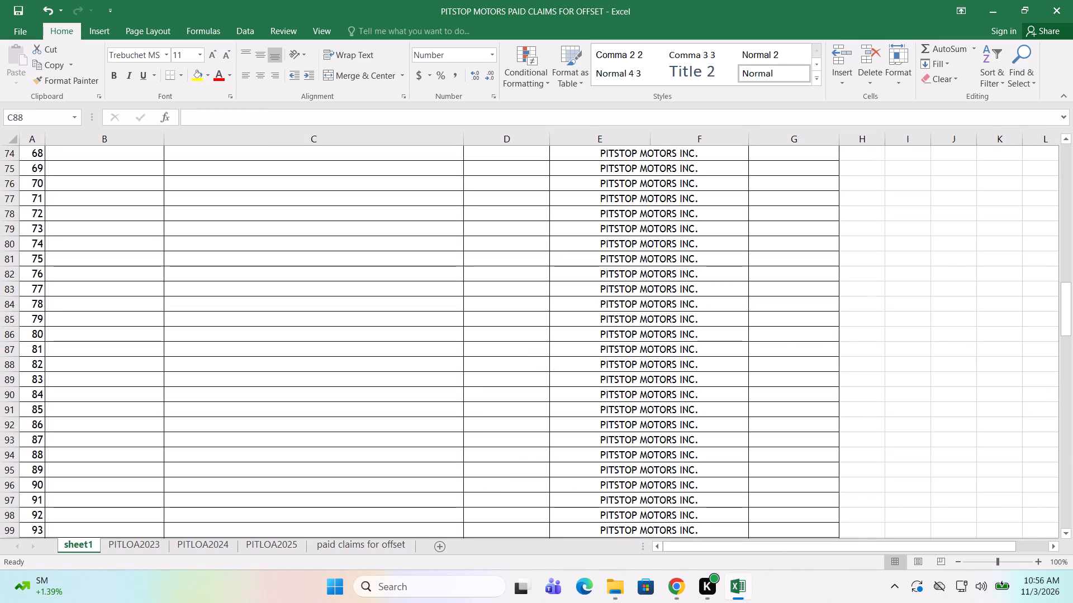
pyautogui.scroll(6, 447, 381)
pyautogui.middleClick(450, 382)
pyautogui.scroll(6, 670, 359)
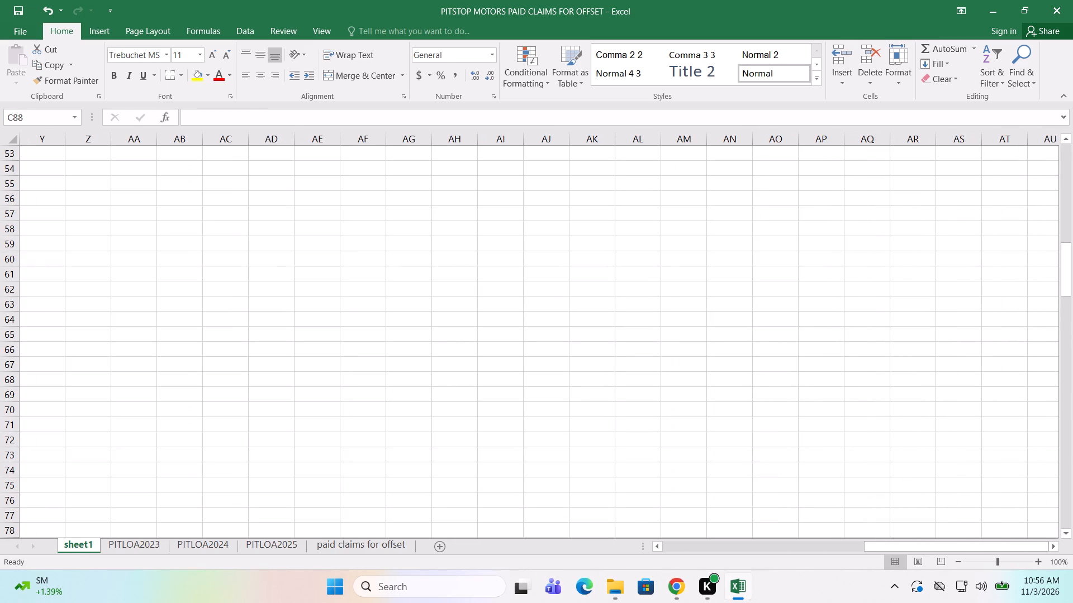
pyautogui.moveTo(904, 547); pyautogui.dragTo(635, 553)
pyautogui.scroll(5, 599, 410)
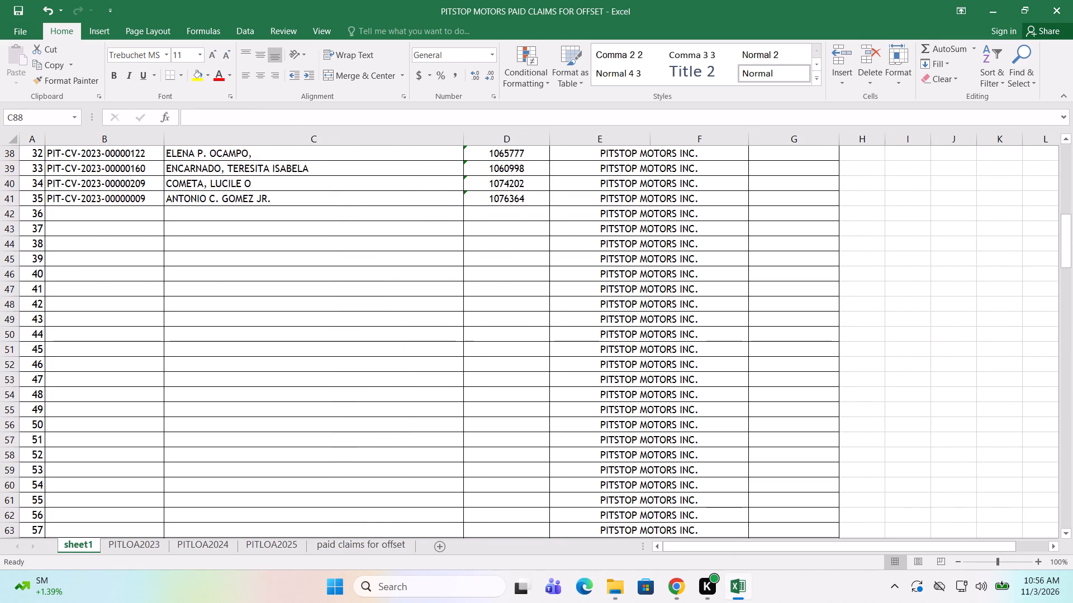
pyautogui.scroll(2, 609, 394)
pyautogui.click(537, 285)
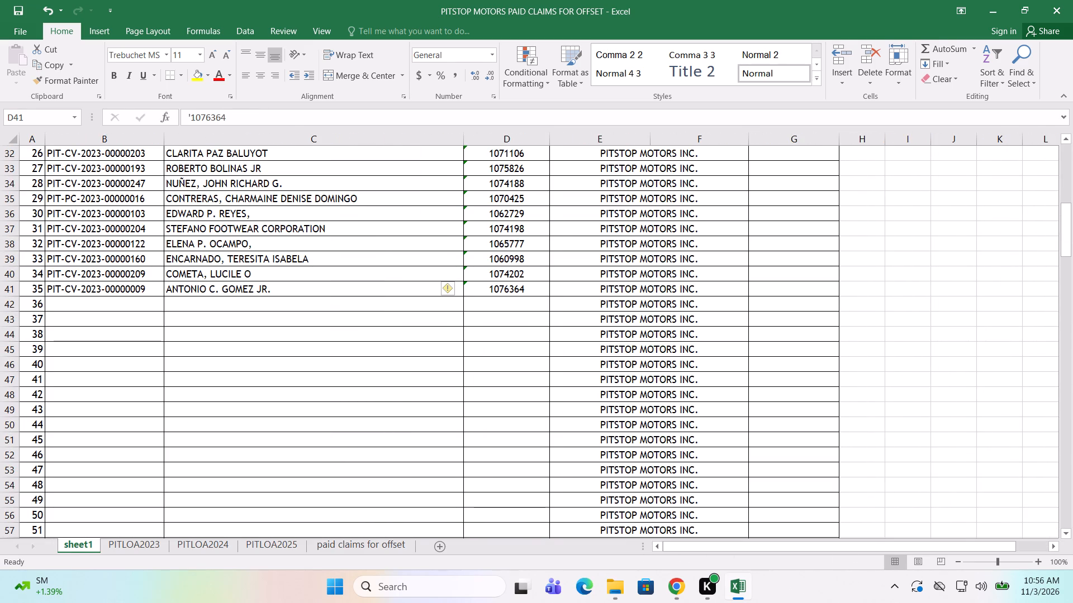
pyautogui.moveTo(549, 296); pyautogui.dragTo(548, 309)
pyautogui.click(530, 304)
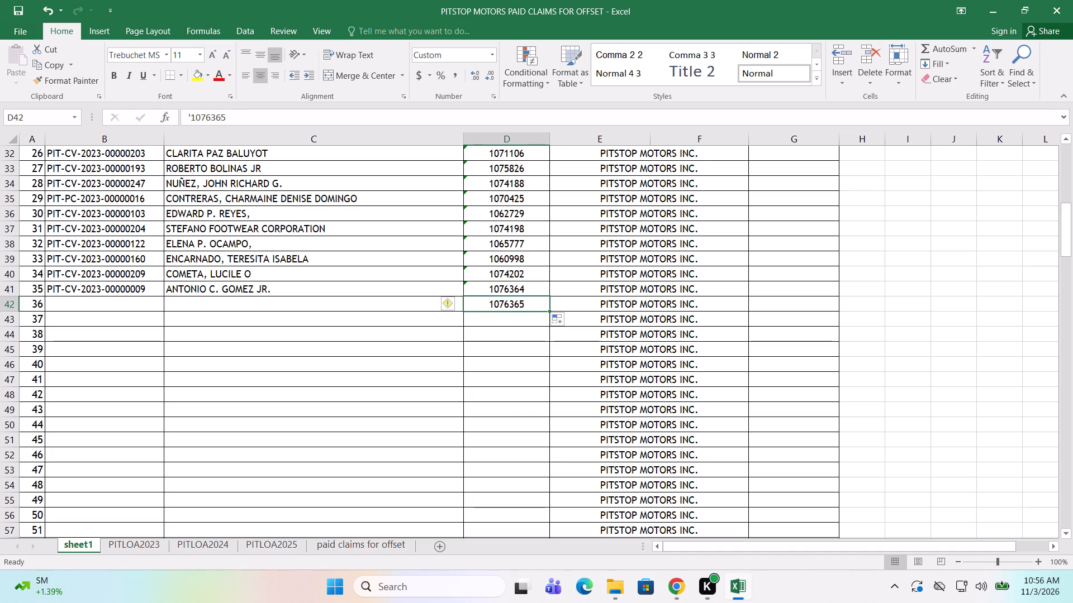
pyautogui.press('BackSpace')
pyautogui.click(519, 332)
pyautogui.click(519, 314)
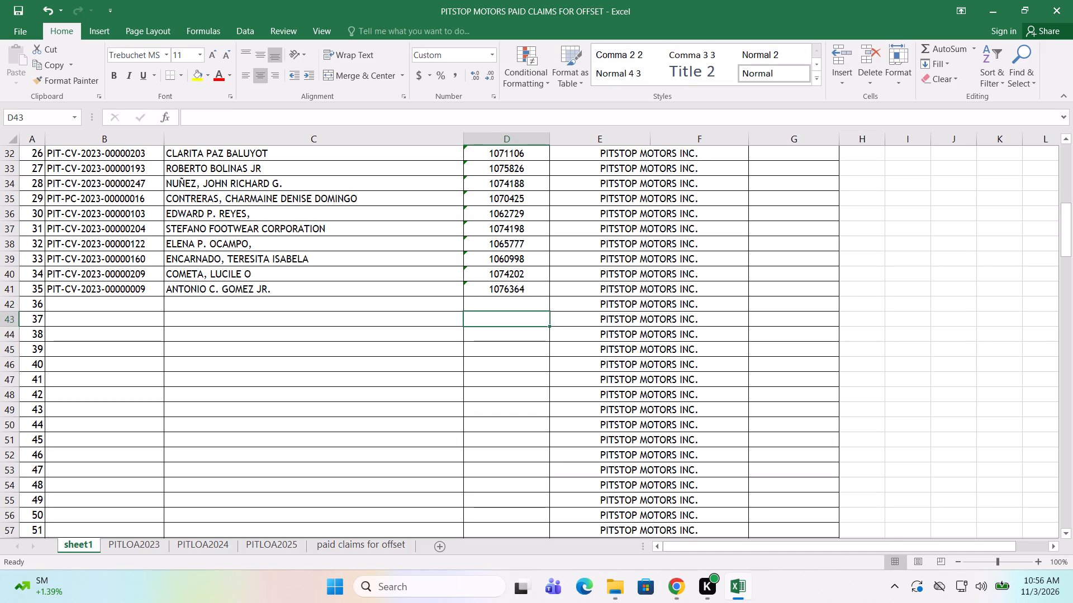
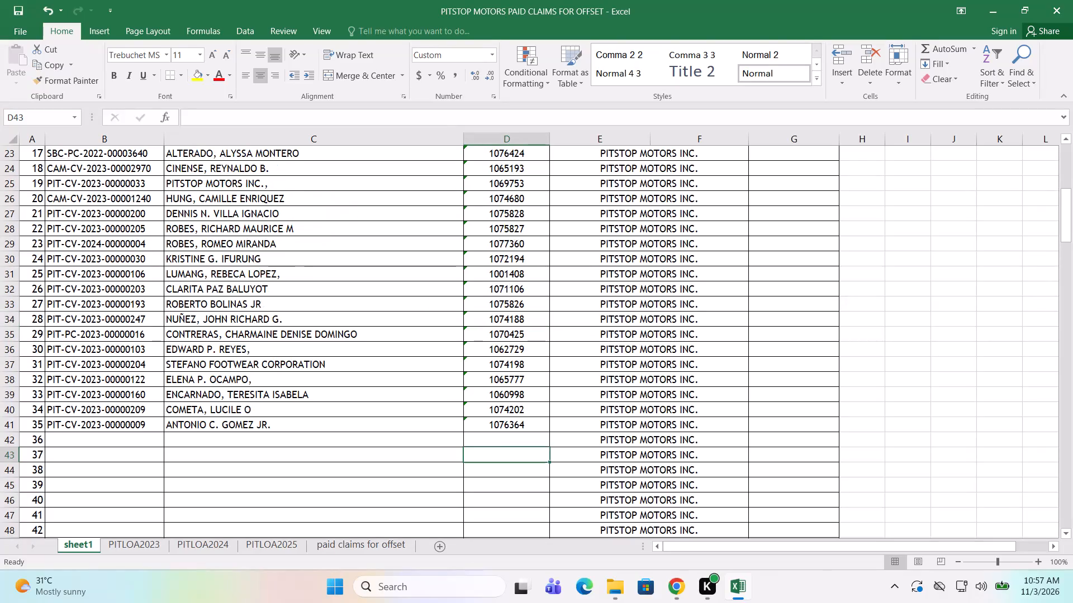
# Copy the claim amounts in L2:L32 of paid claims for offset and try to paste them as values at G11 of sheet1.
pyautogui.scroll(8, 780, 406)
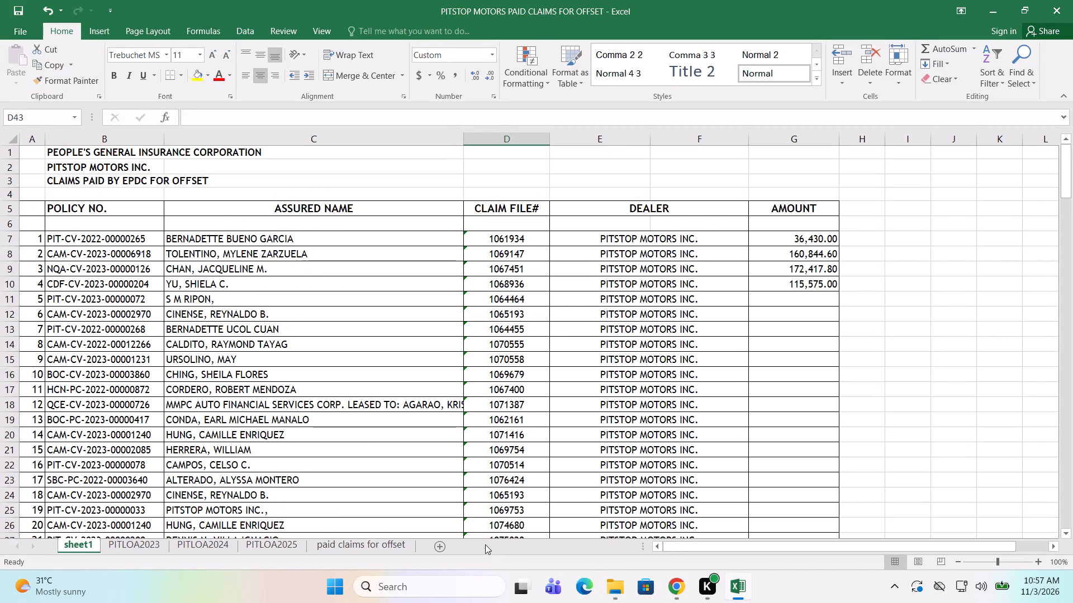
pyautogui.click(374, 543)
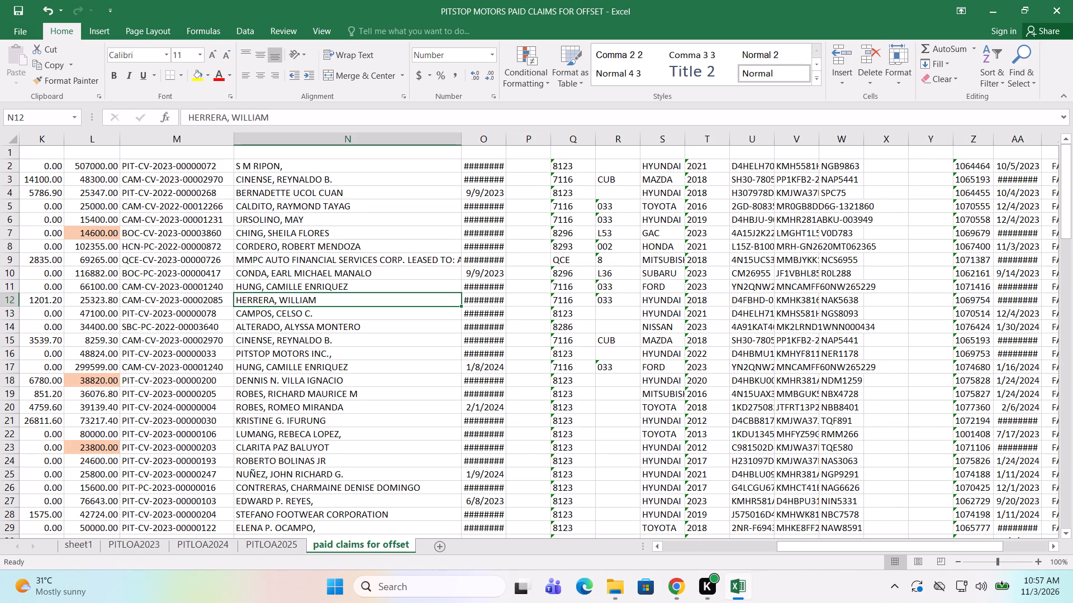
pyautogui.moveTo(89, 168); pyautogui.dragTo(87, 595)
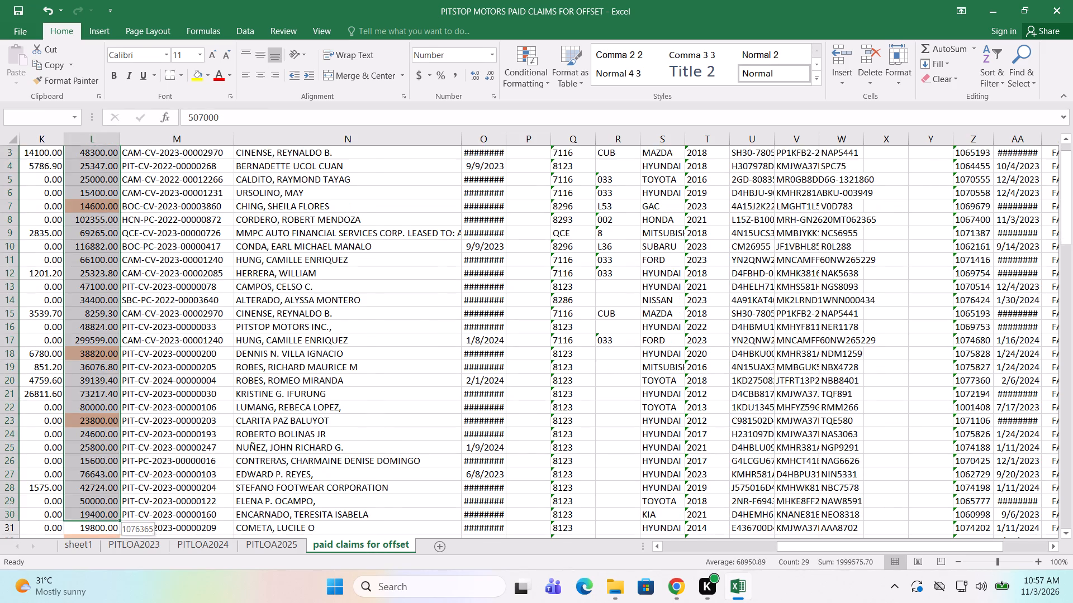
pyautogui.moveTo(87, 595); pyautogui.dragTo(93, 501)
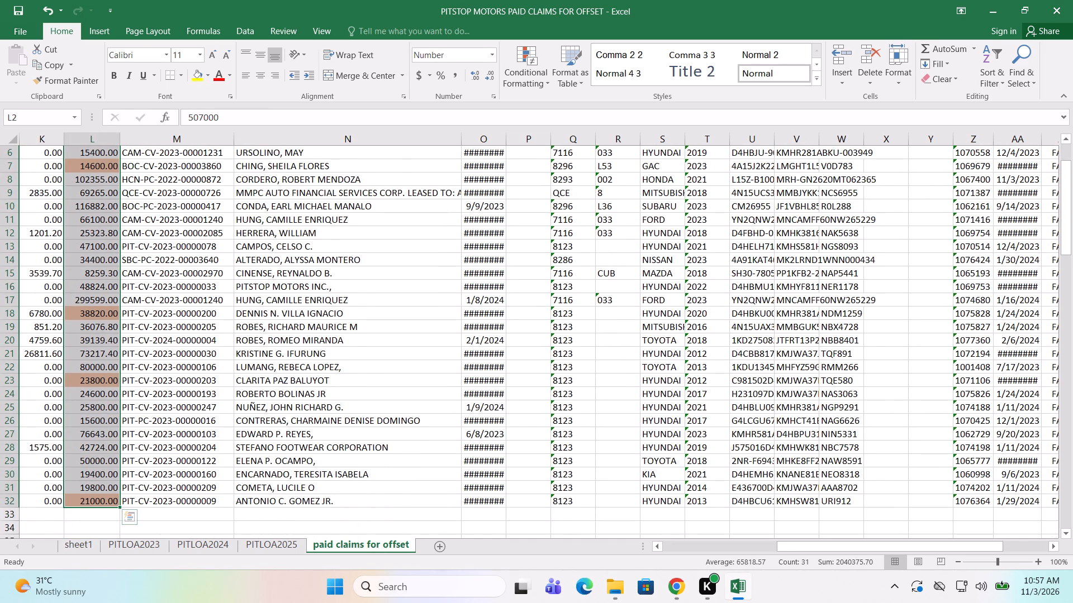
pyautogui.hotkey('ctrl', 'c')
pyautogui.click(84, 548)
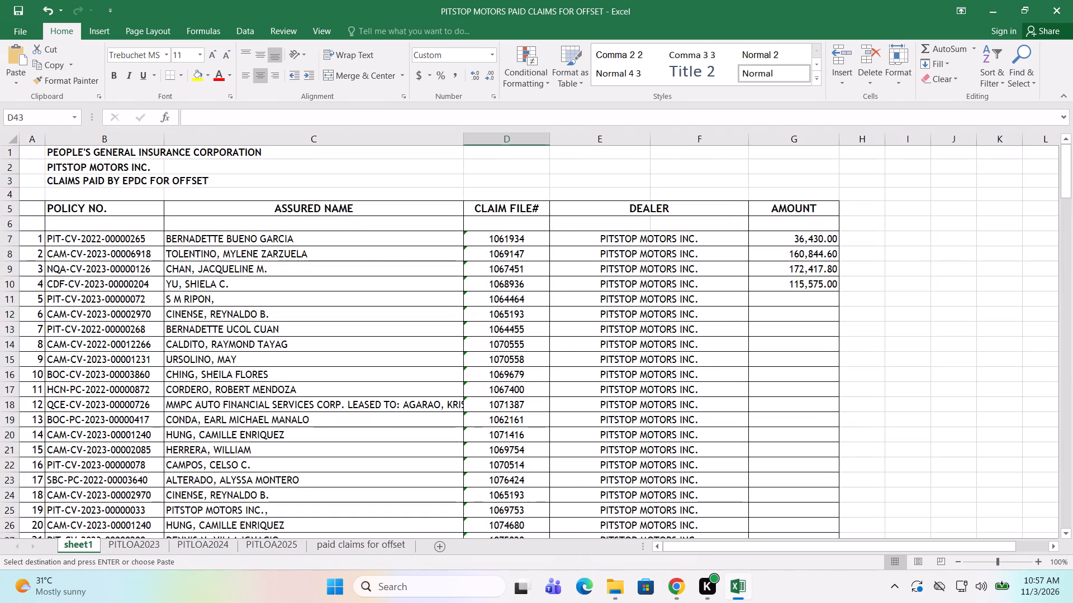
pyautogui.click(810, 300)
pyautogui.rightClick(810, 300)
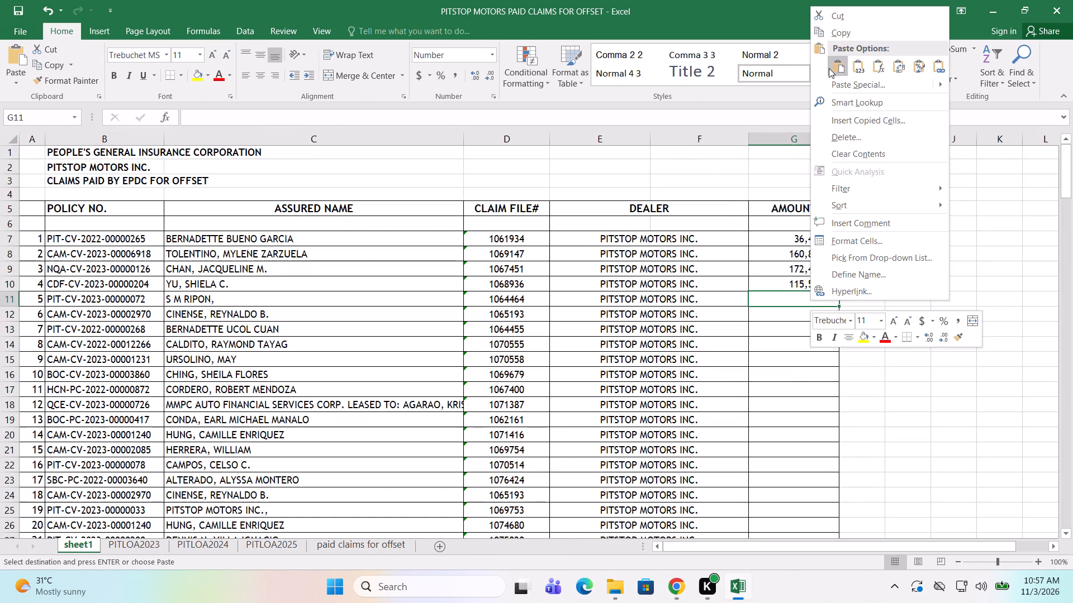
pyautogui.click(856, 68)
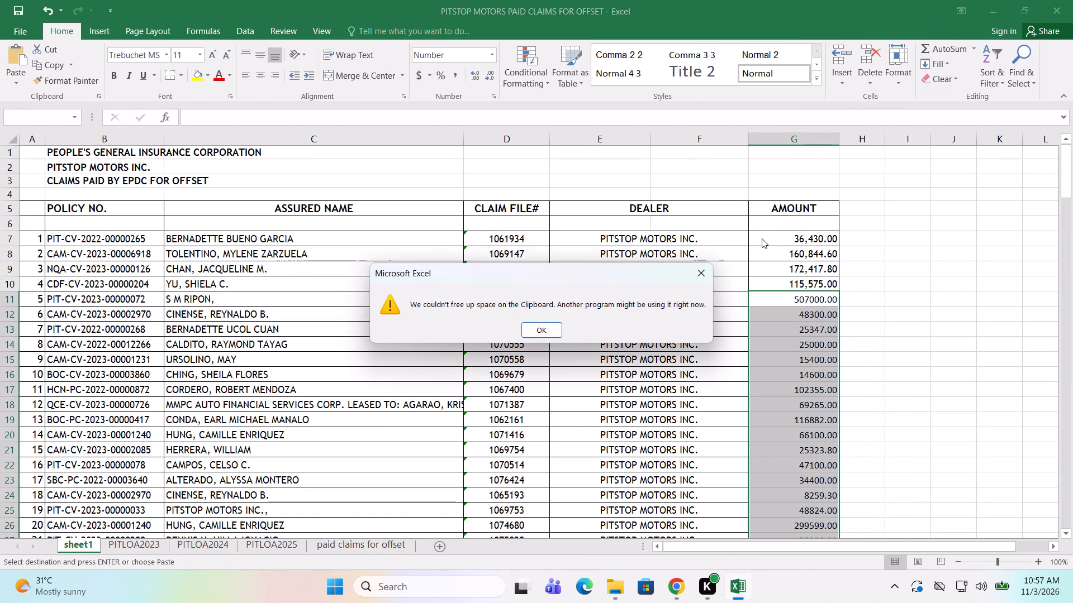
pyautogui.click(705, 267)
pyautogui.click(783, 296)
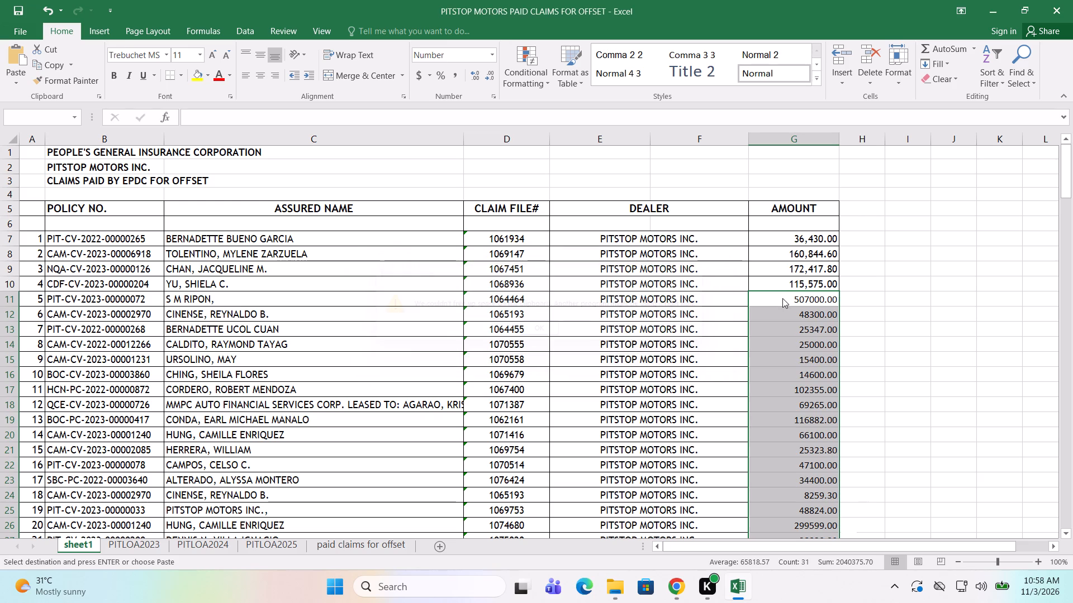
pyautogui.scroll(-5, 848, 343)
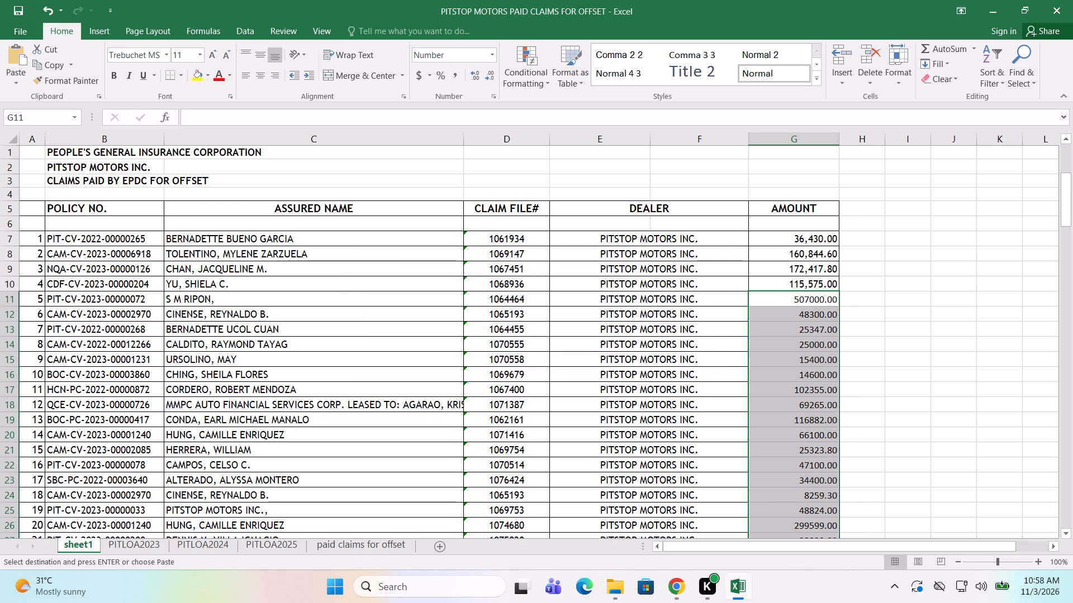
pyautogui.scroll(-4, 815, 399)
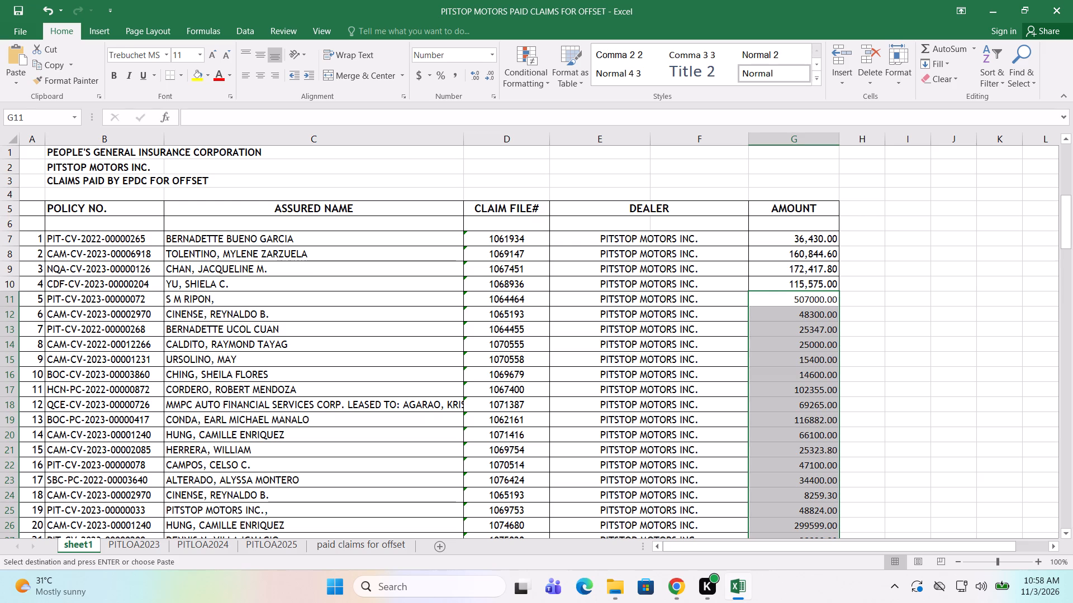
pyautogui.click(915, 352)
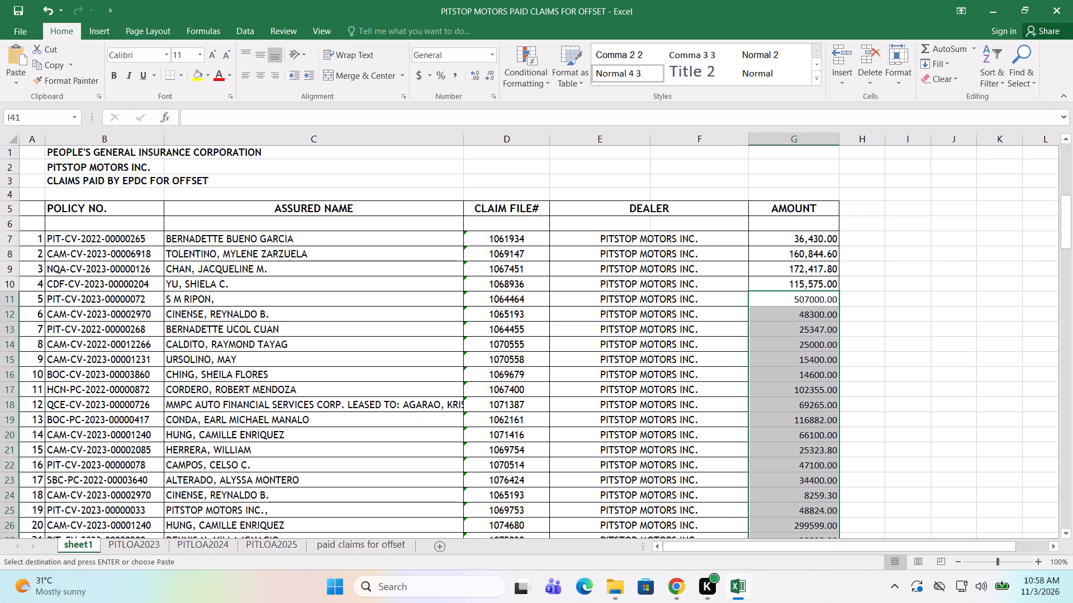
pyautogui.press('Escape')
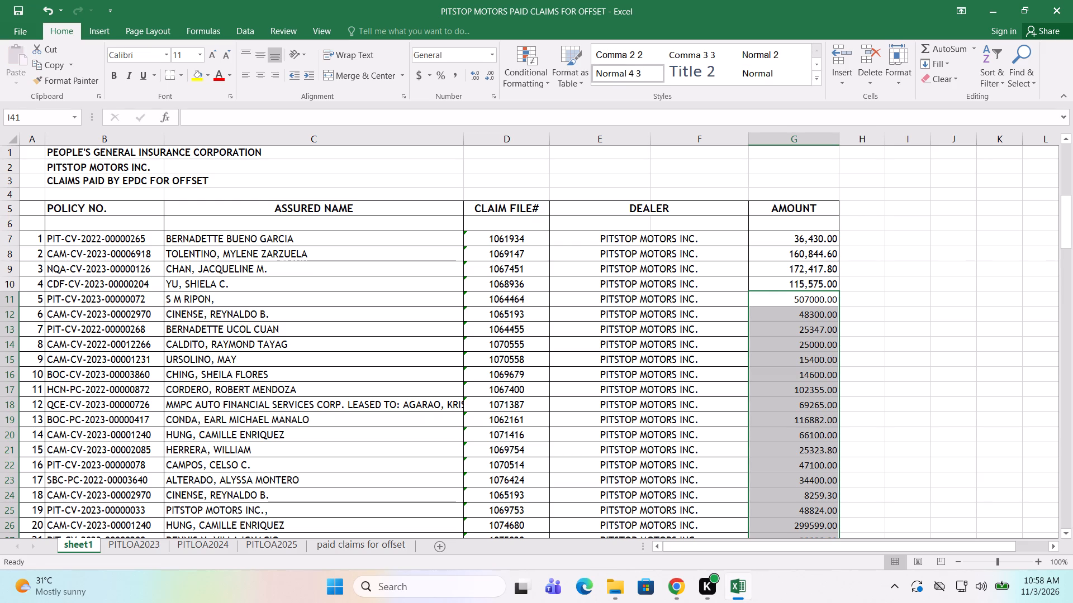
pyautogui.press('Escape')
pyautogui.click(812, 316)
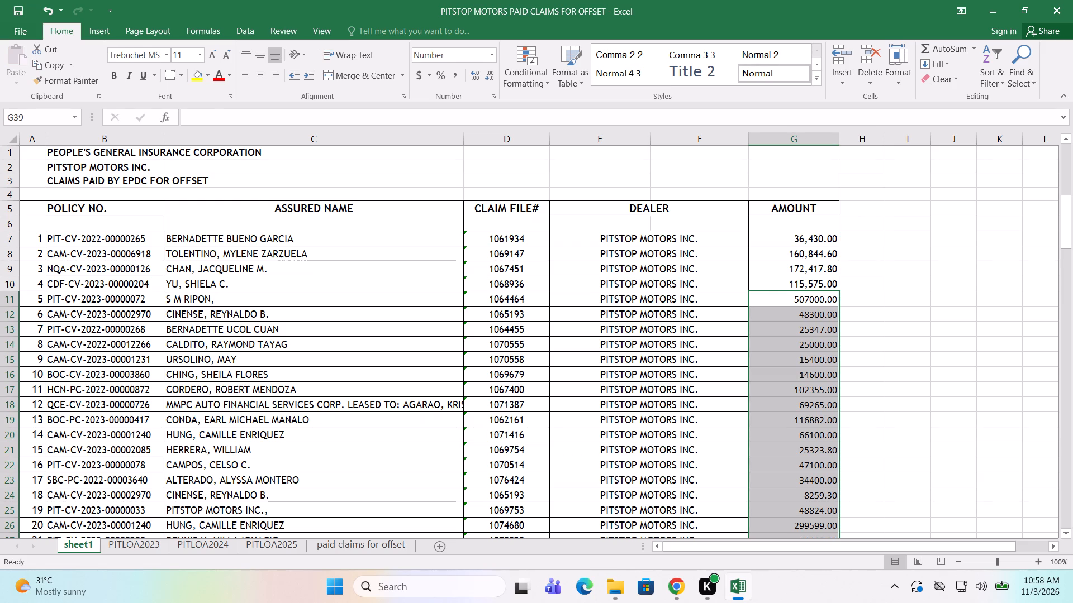
# Look at the paid claims for offset sheet, return to sheet1 and examine the Amount column of the offset table.
pyautogui.click(395, 544)
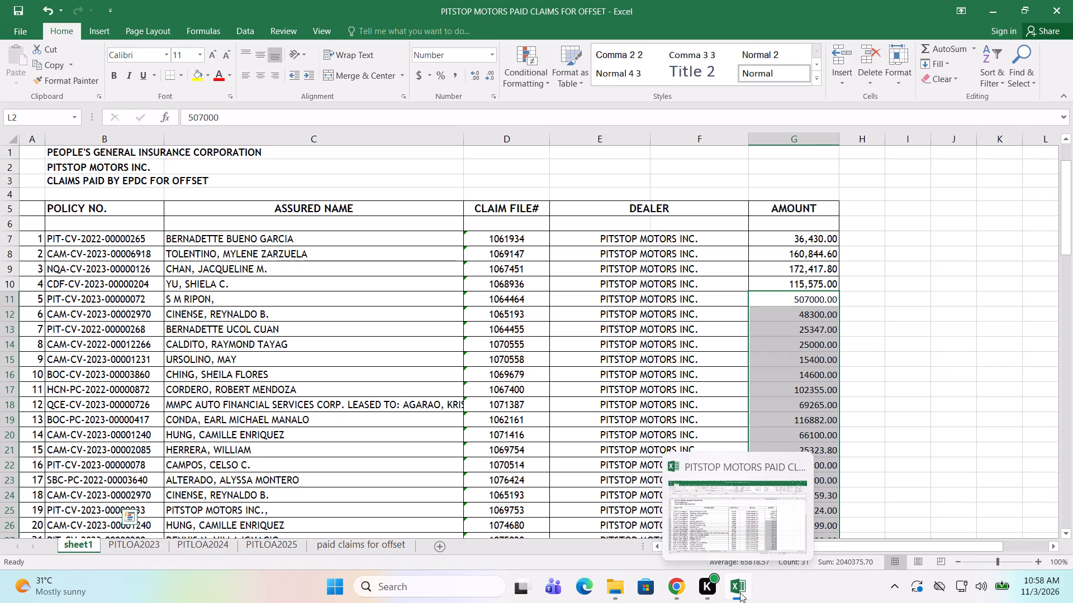
pyautogui.click(752, 471)
pyautogui.click(721, 408)
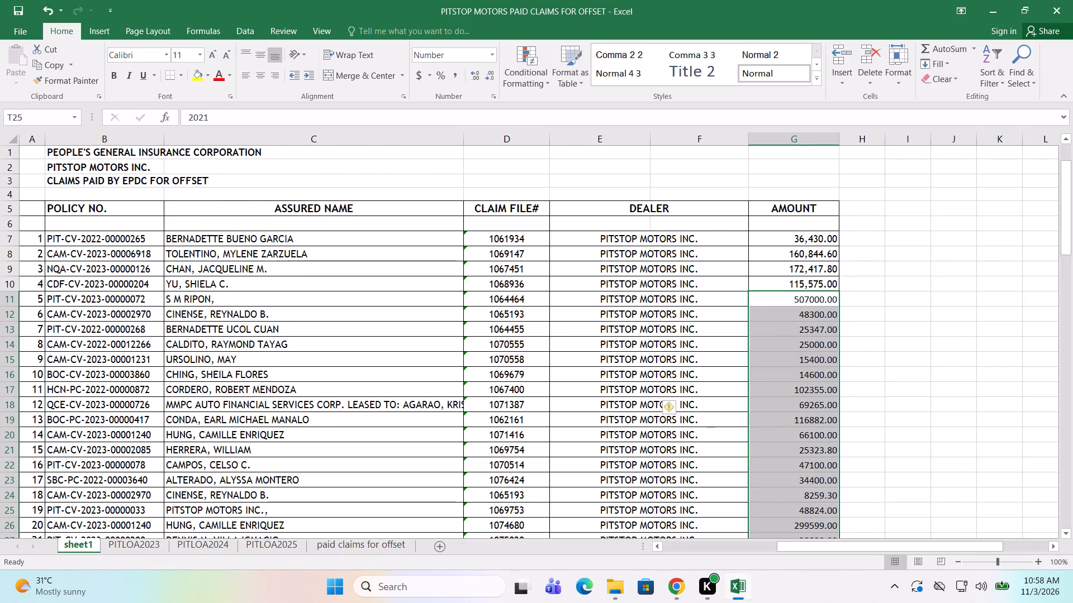
pyautogui.click(804, 365)
pyautogui.click(471, 356)
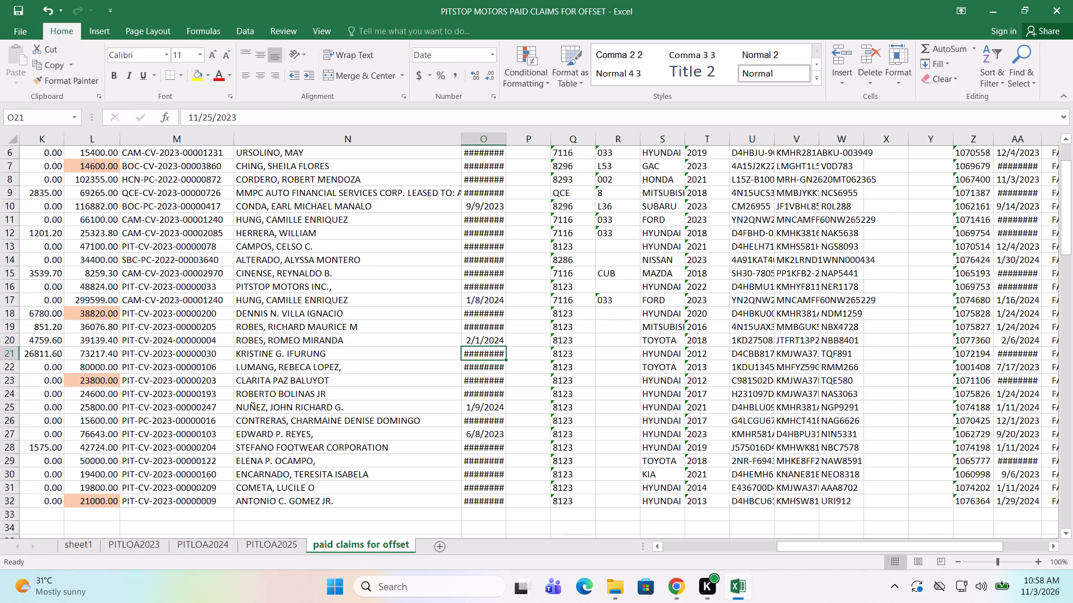
pyautogui.click(83, 546)
pyautogui.scroll(4, 829, 442)
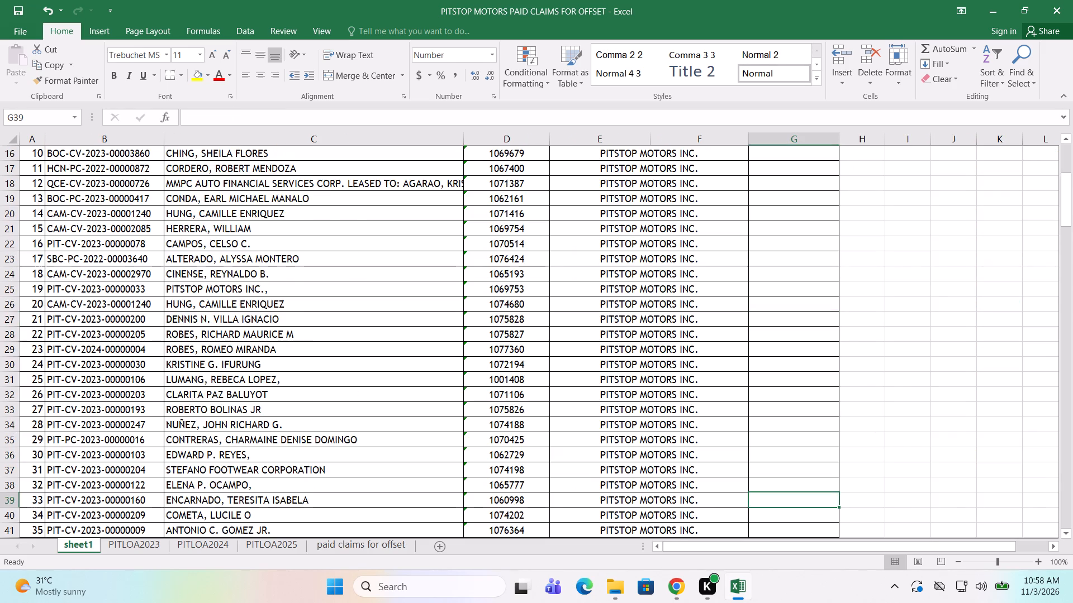
pyautogui.scroll(2, 825, 396)
pyautogui.scroll(3, 853, 346)
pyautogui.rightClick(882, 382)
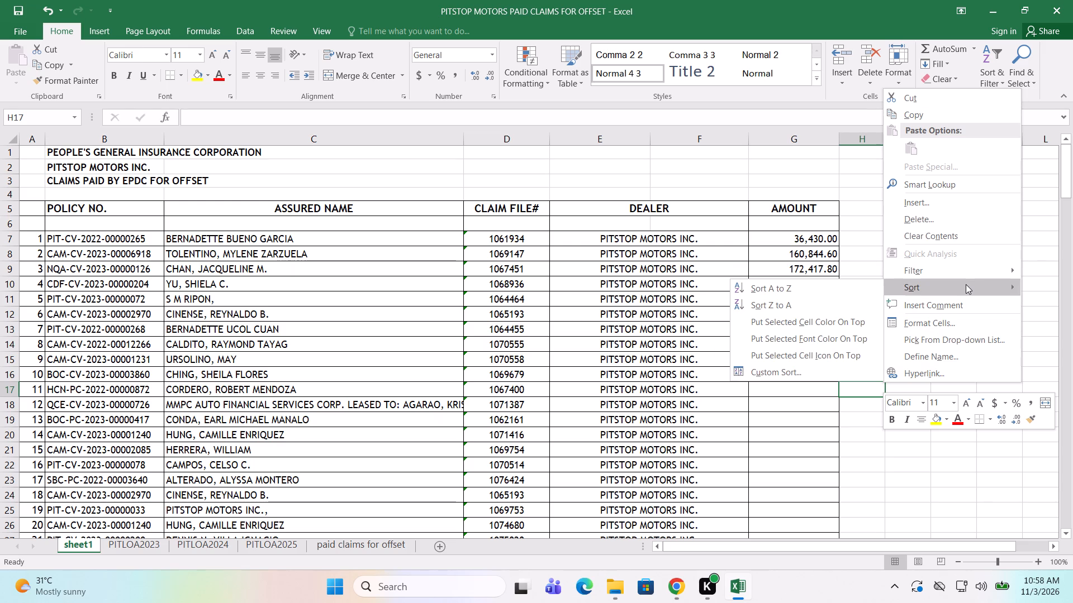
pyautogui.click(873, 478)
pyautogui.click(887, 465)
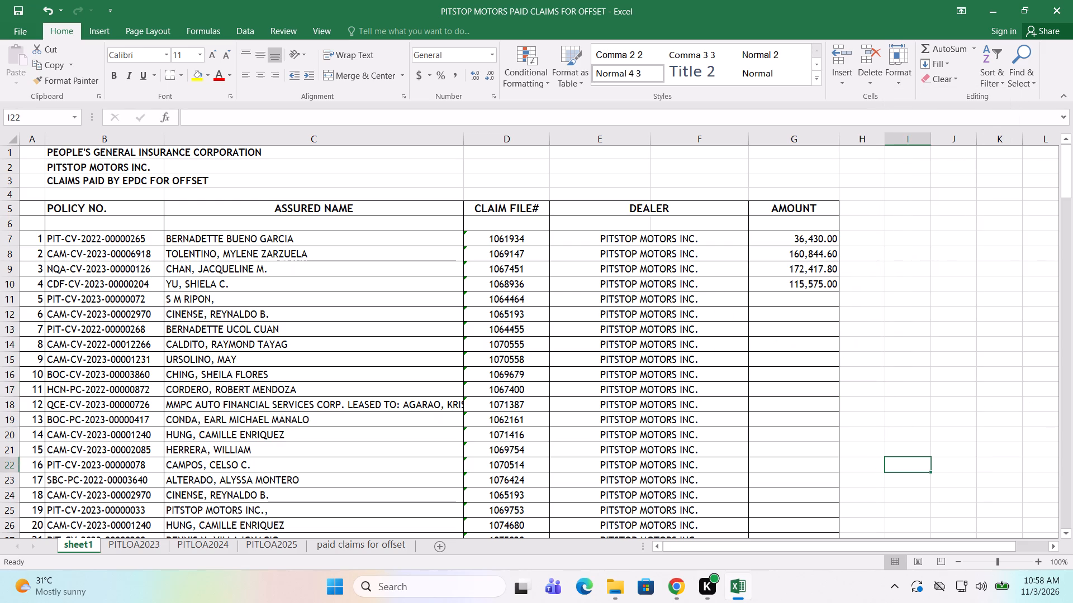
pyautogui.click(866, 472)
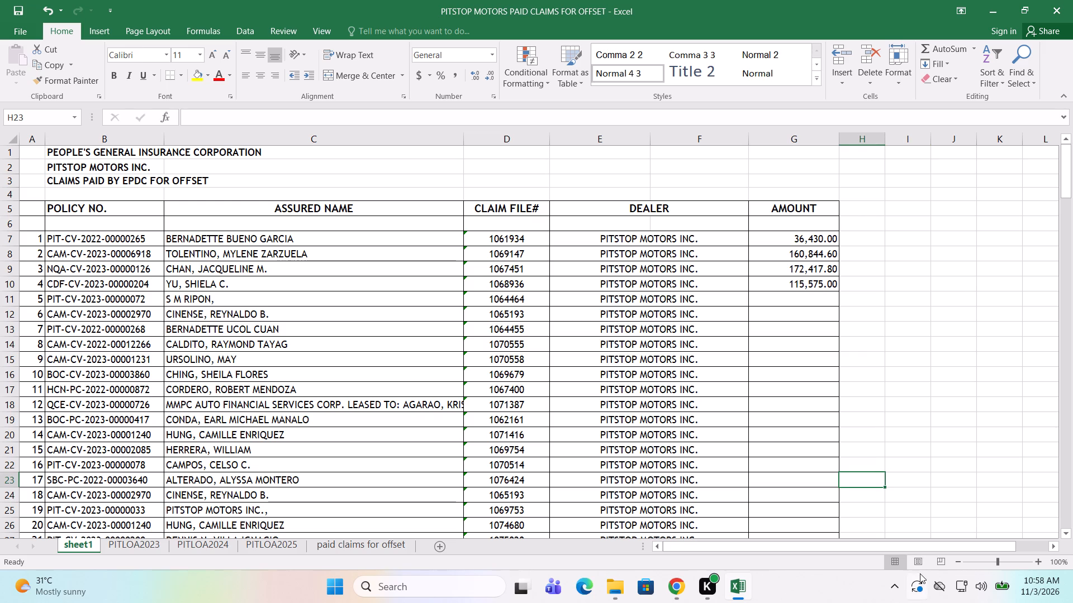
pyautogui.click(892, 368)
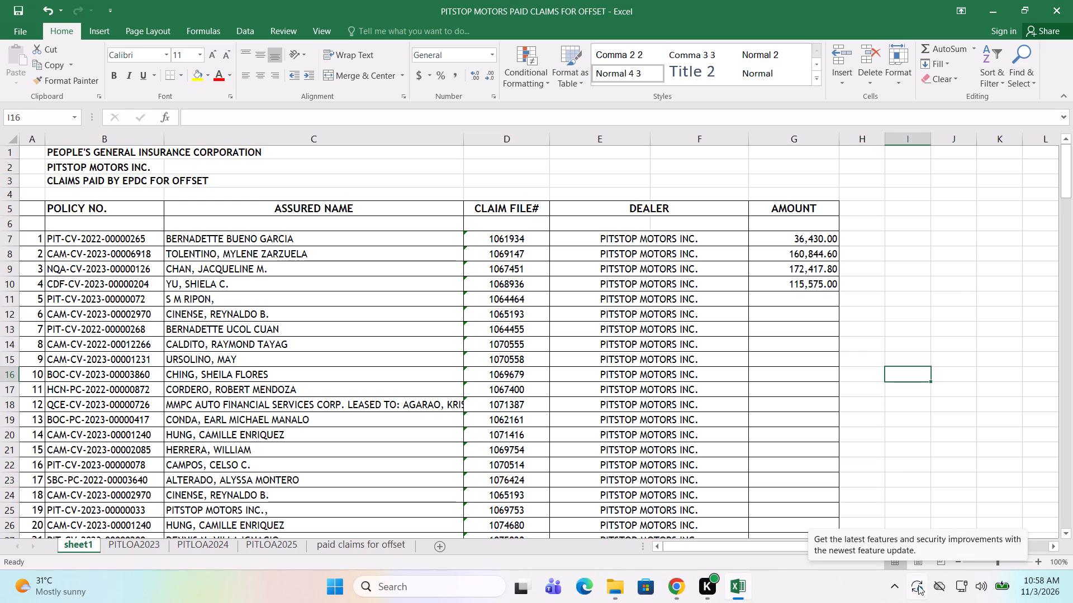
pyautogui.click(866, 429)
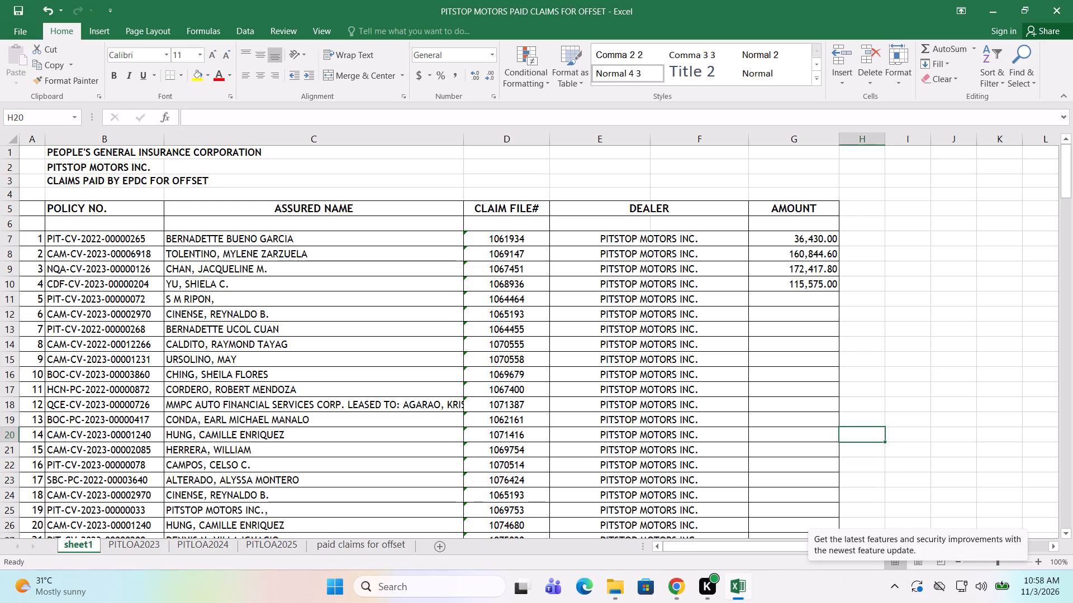
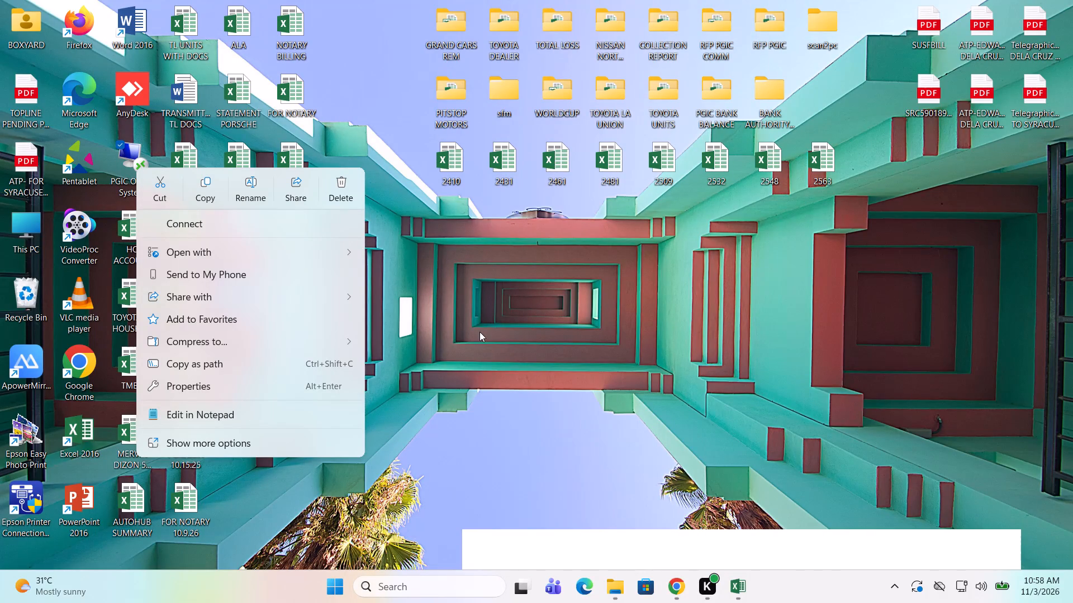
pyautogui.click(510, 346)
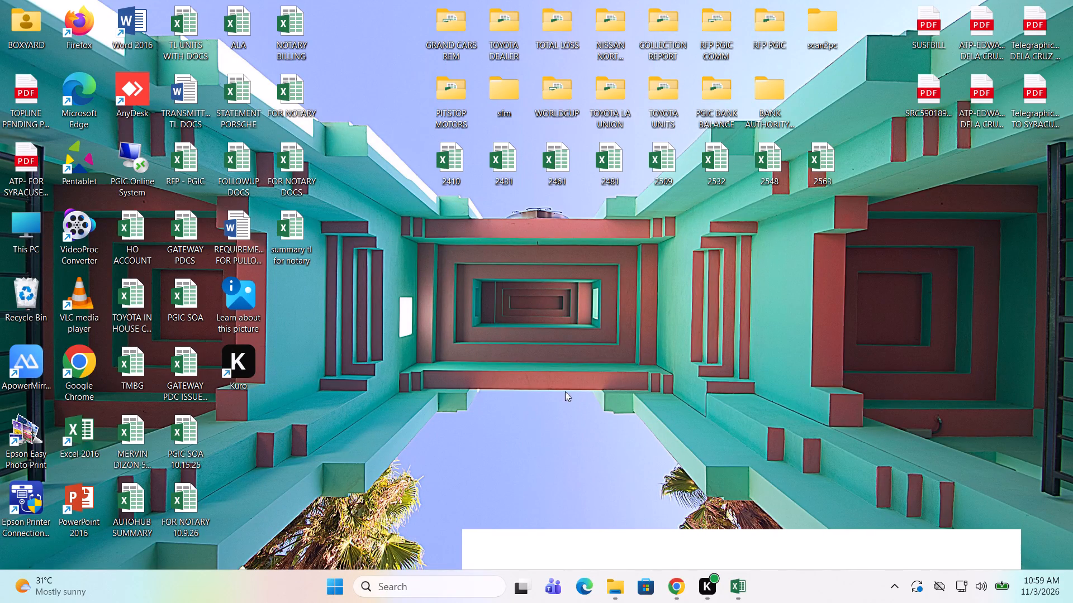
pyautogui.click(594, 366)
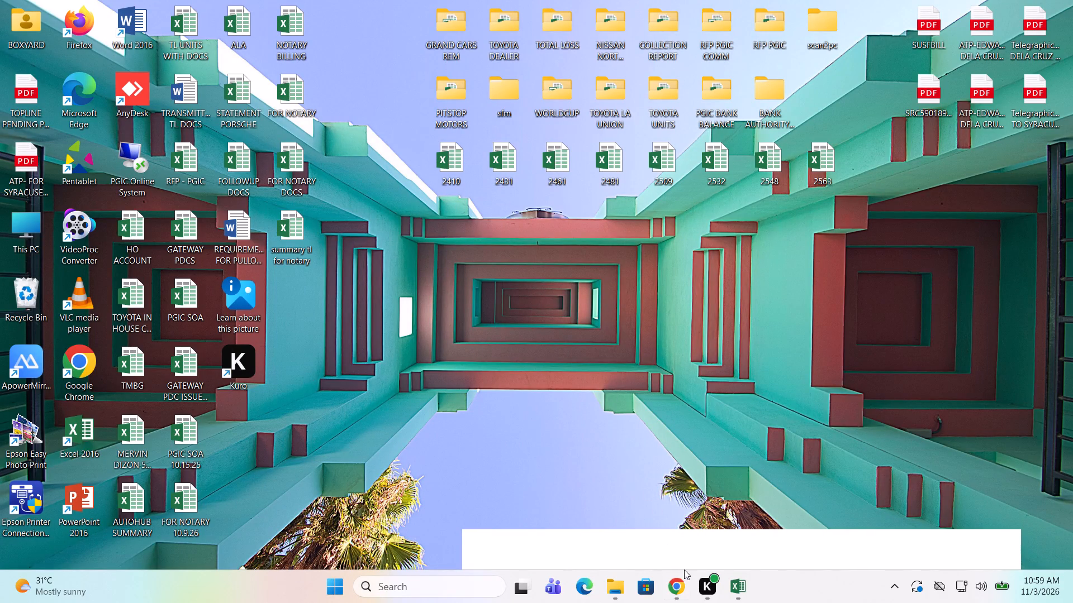
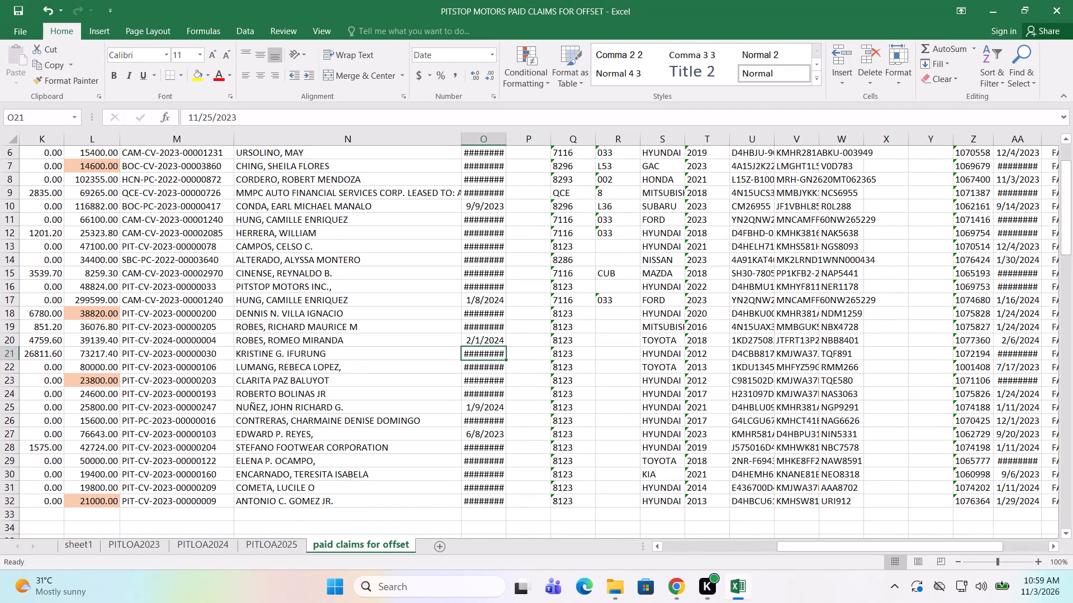
# Copy the amounts in L2:L32 of the paid claims for offset sheet into sheet1's AMOUNT column from G11, as values only.
pyautogui.scroll(3, 336, 385)
pyautogui.moveTo(793, 550); pyautogui.dragTo(582, 534)
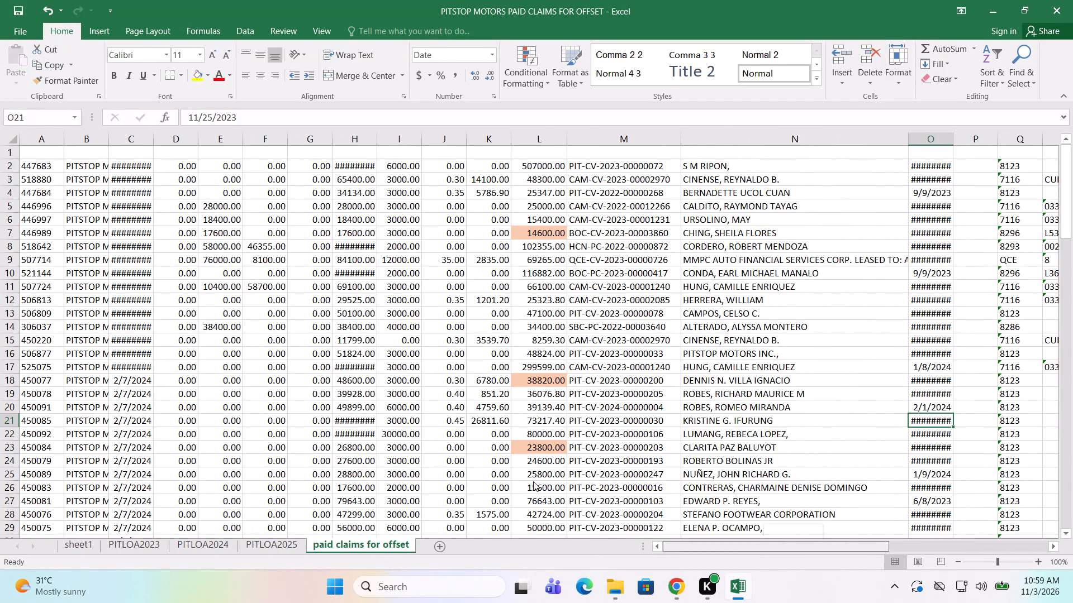
pyautogui.moveTo(548, 162); pyautogui.dragTo(527, 490)
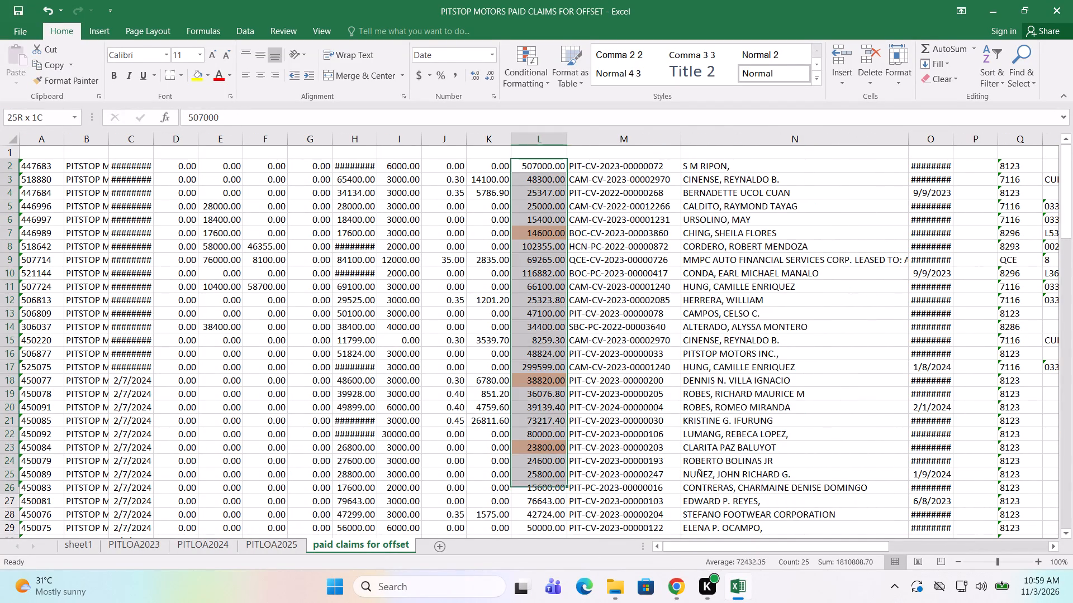
pyautogui.moveTo(527, 490); pyautogui.dragTo(545, 525)
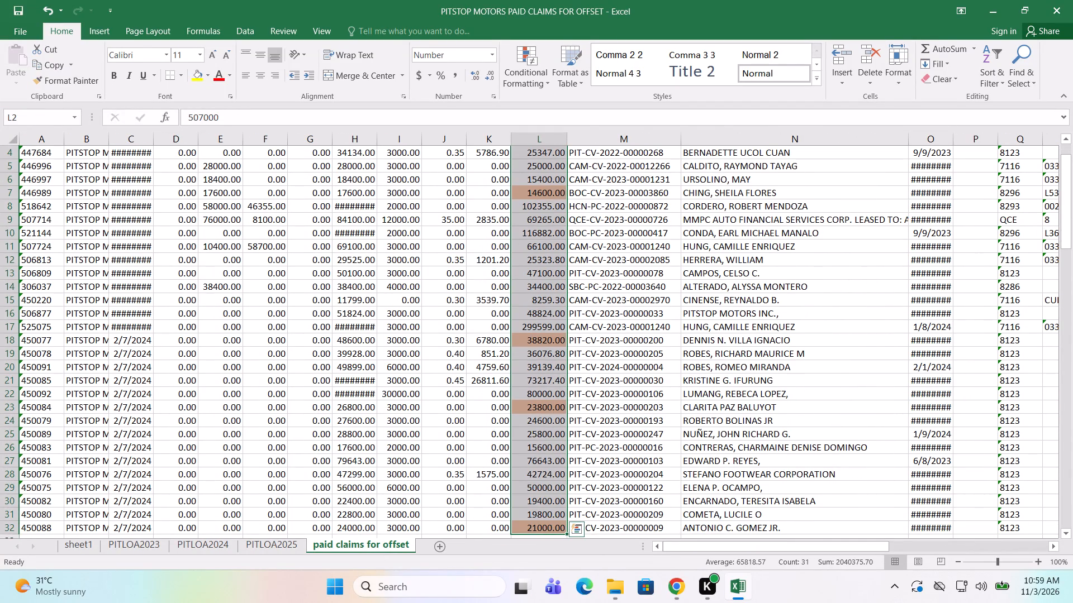
pyautogui.rightClick(545, 451)
pyautogui.click(587, 189)
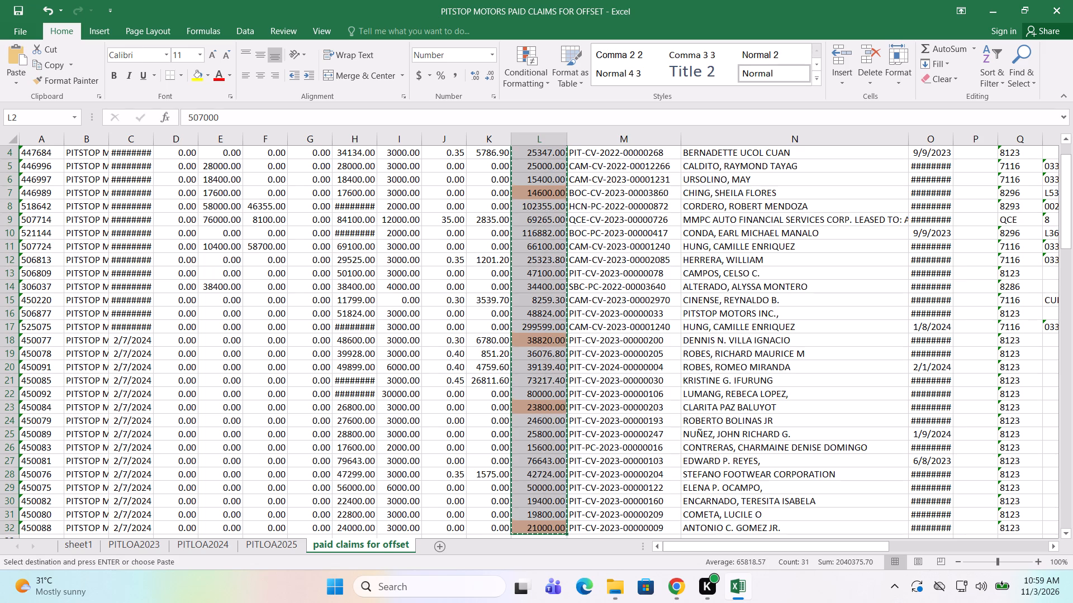
pyautogui.click(93, 545)
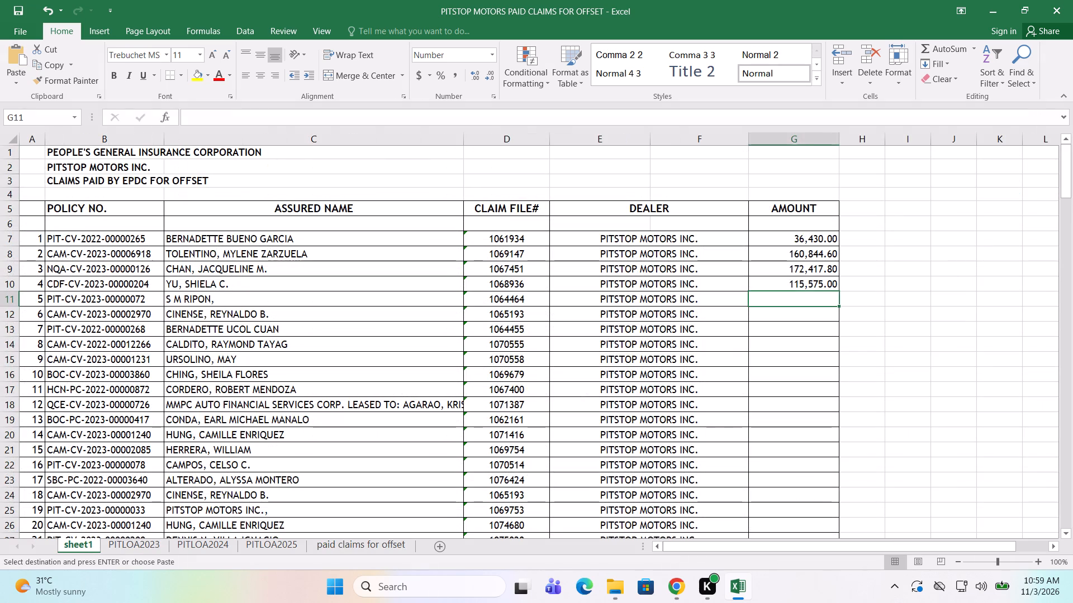
pyautogui.rightClick(793, 301)
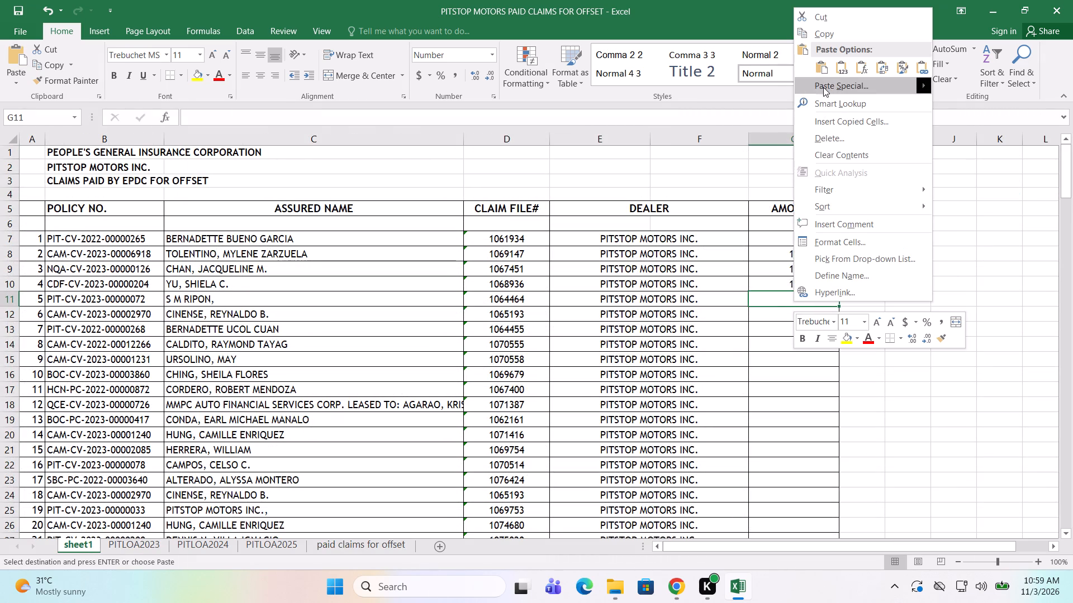
pyautogui.click(842, 68)
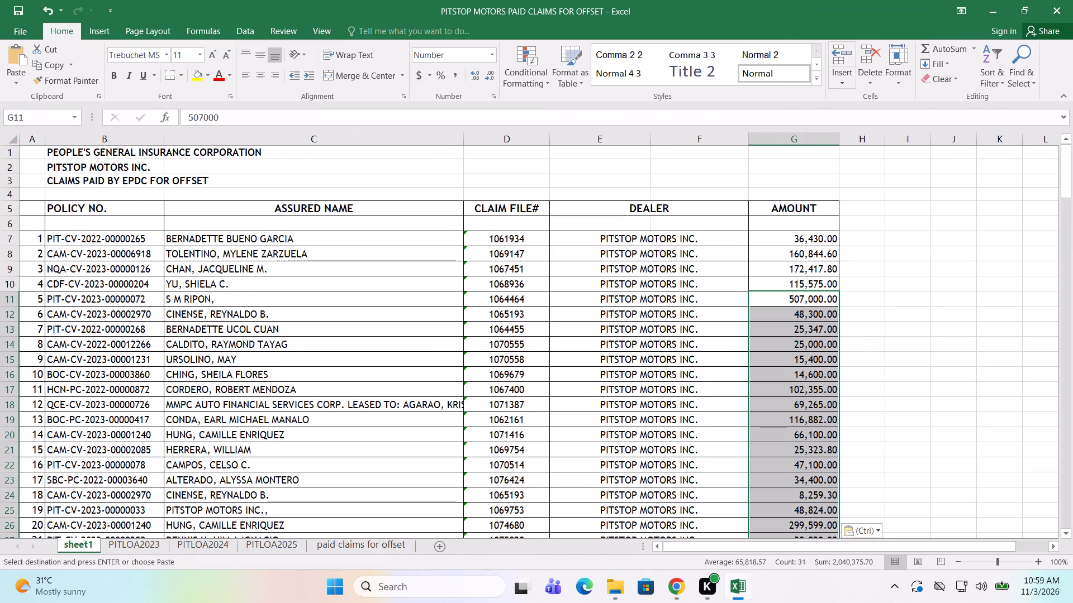
pyautogui.click(808, 300)
pyautogui.scroll(-10, 815, 331)
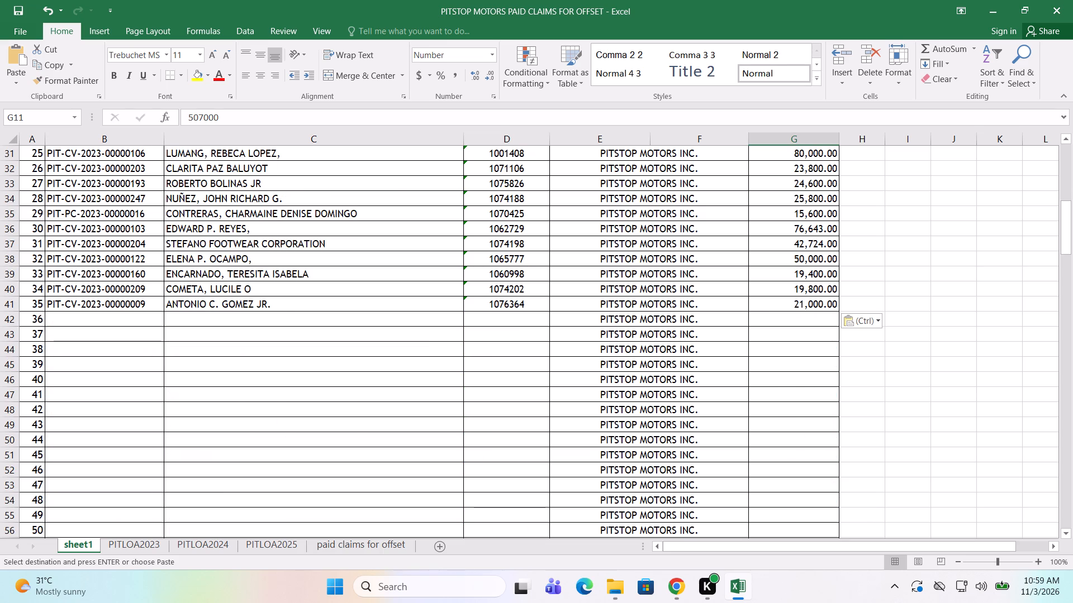
pyautogui.scroll(-4, 490, 488)
# Delete the already transferred rows 1 to 32 from the paid claims for offset sheet.
pyautogui.click(354, 553)
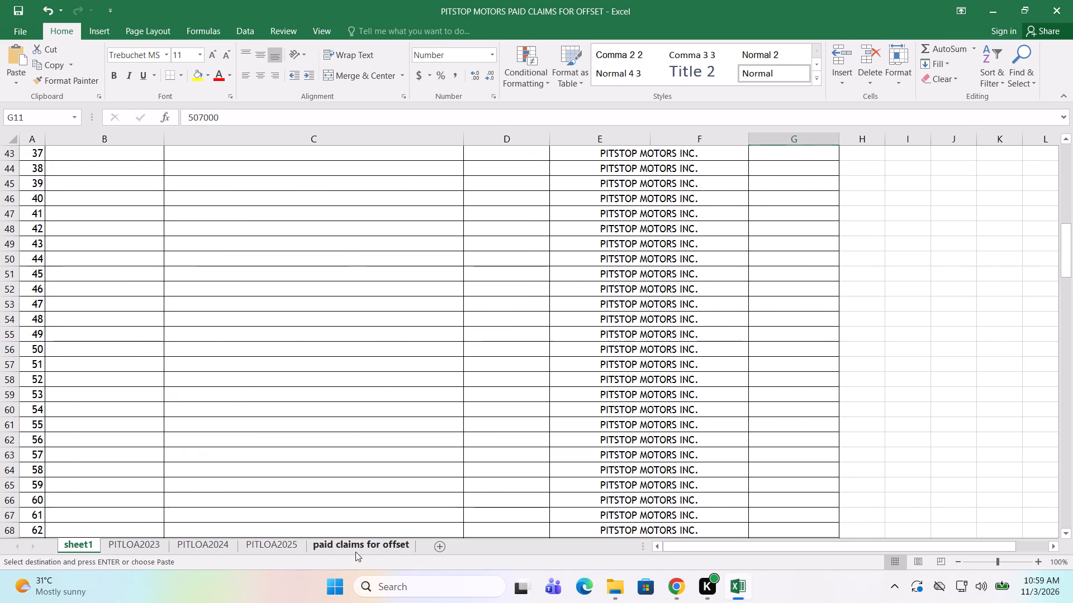
pyautogui.scroll(-5, 240, 463)
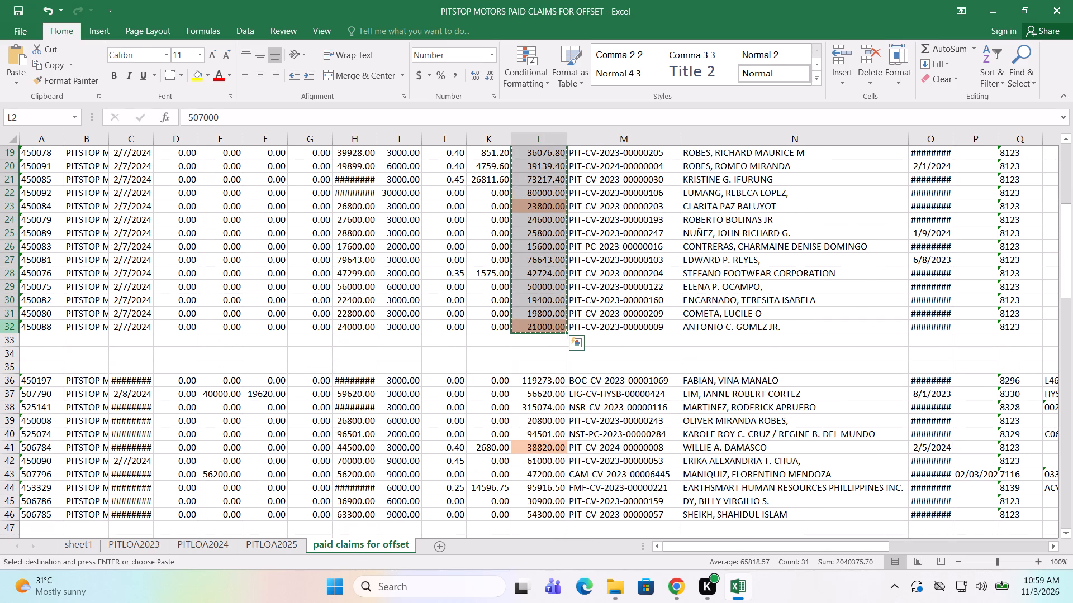
pyautogui.moveTo(6, 324); pyautogui.dragTo(10, 0)
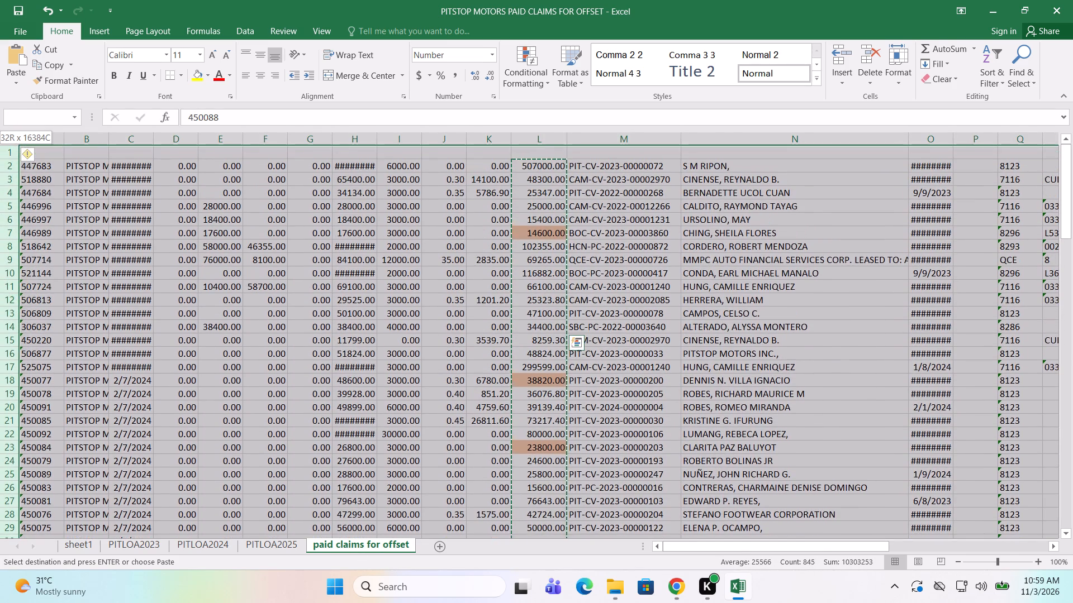
pyautogui.moveTo(10, 0); pyautogui.dragTo(14, 66)
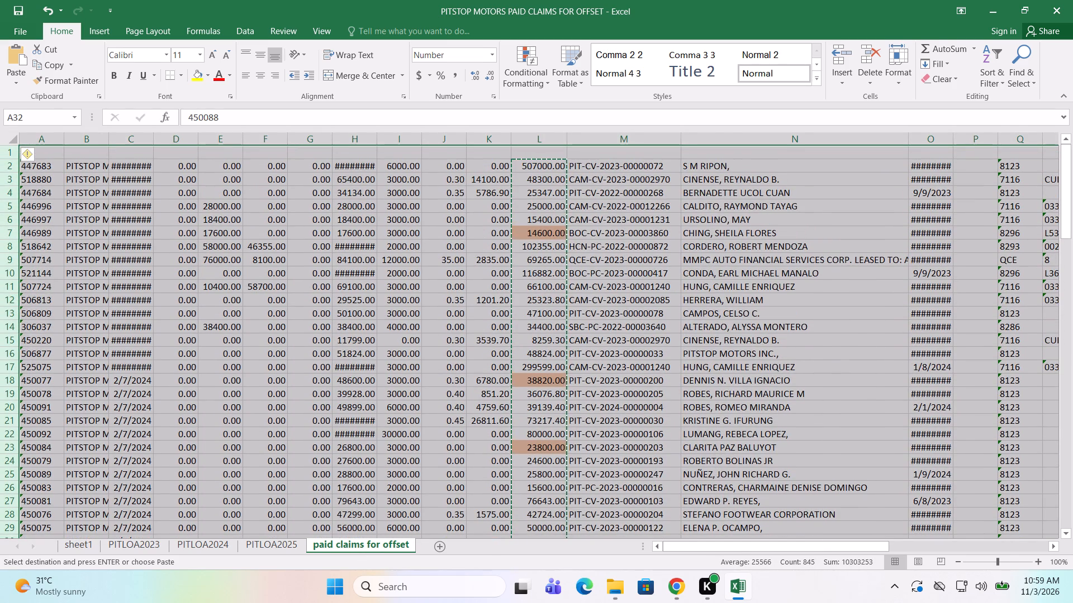
pyautogui.rightClick(34, 259)
pyautogui.rightClick(6, 253)
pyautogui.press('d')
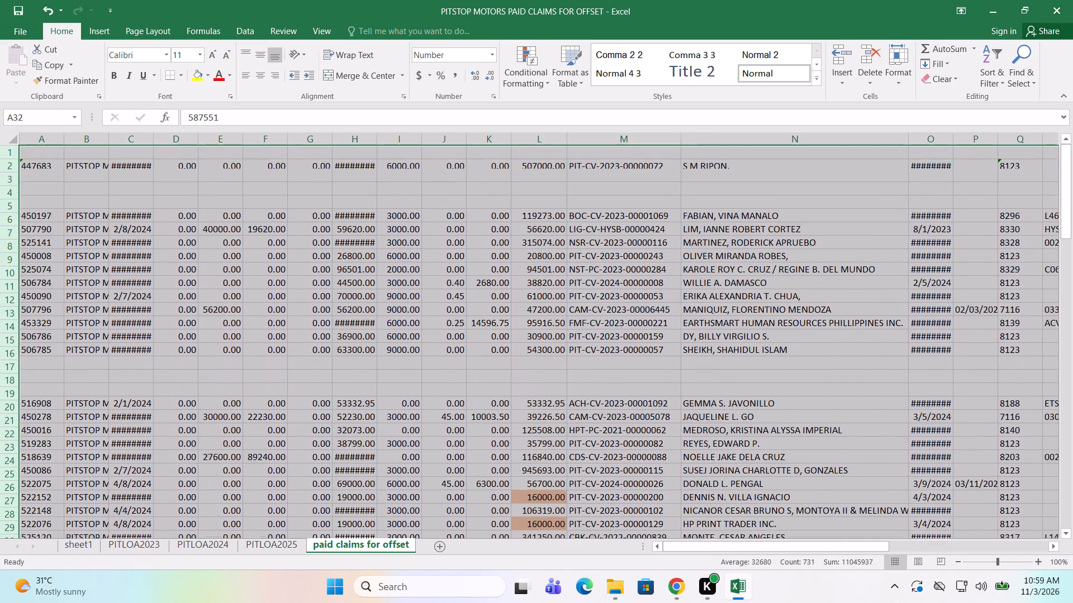
pyautogui.click(411, 319)
# Delete blank rows 1 and 2 at the top of the paid claims for offset sheet.
pyautogui.moveTo(9, 150); pyautogui.dragTo(12, 158)
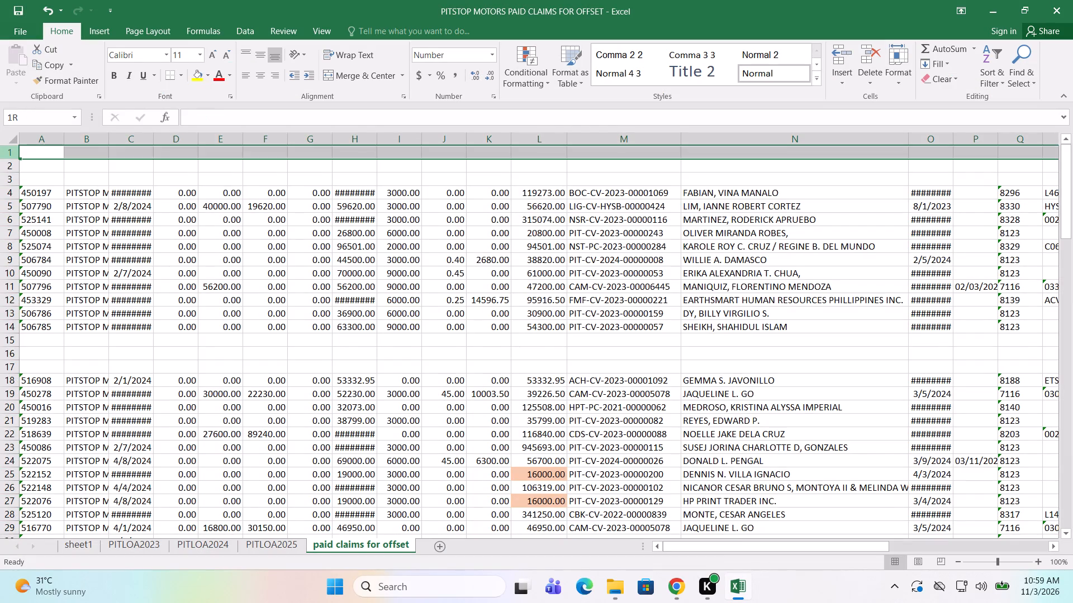
pyautogui.moveTo(12, 158); pyautogui.dragTo(12, 170)
pyautogui.rightClick(12, 170)
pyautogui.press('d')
pyautogui.moveTo(613, 356); pyautogui.dragTo(613, 338)
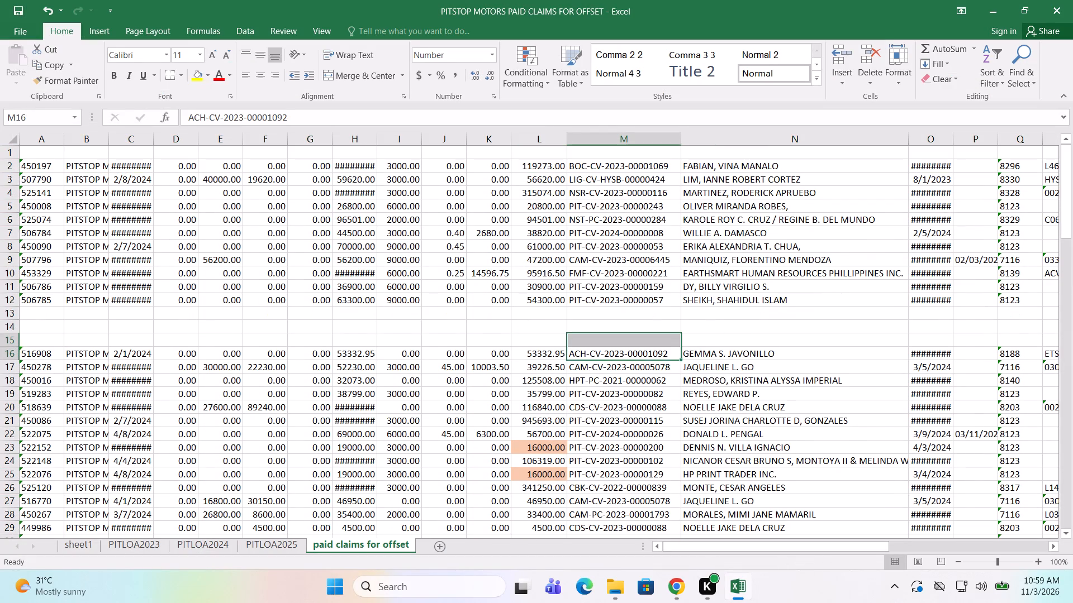
# Copy the policy numbers, assured names and claim file numbers in M2:N12 and Z2:Z12 into sheet1 from B42, as values only.
pyautogui.moveTo(549, 161); pyautogui.dragTo(549, 301)
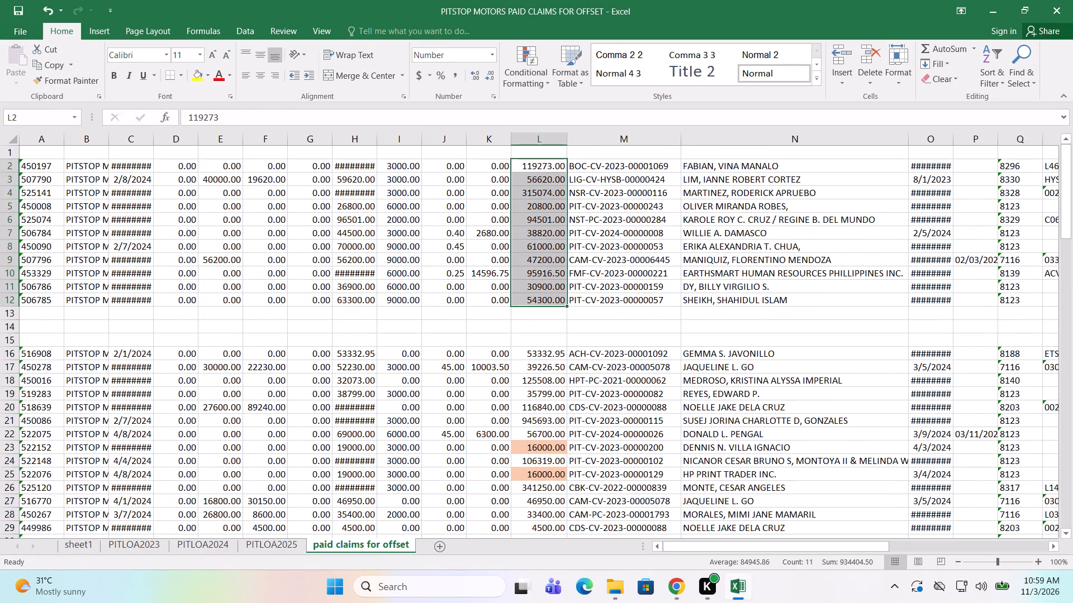
pyautogui.click(661, 318)
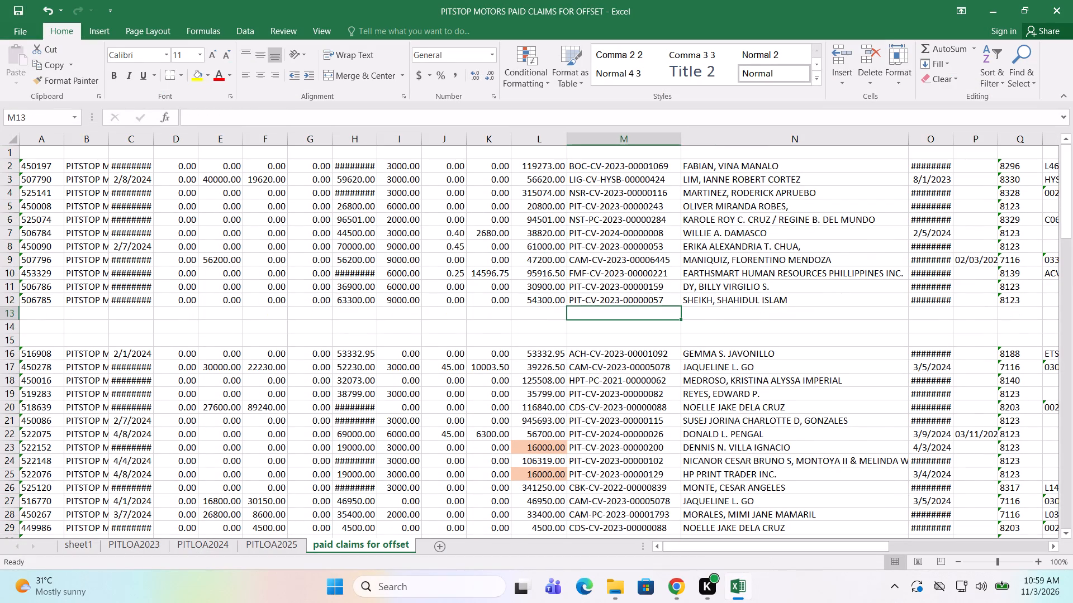
pyautogui.moveTo(631, 163); pyautogui.dragTo(749, 291)
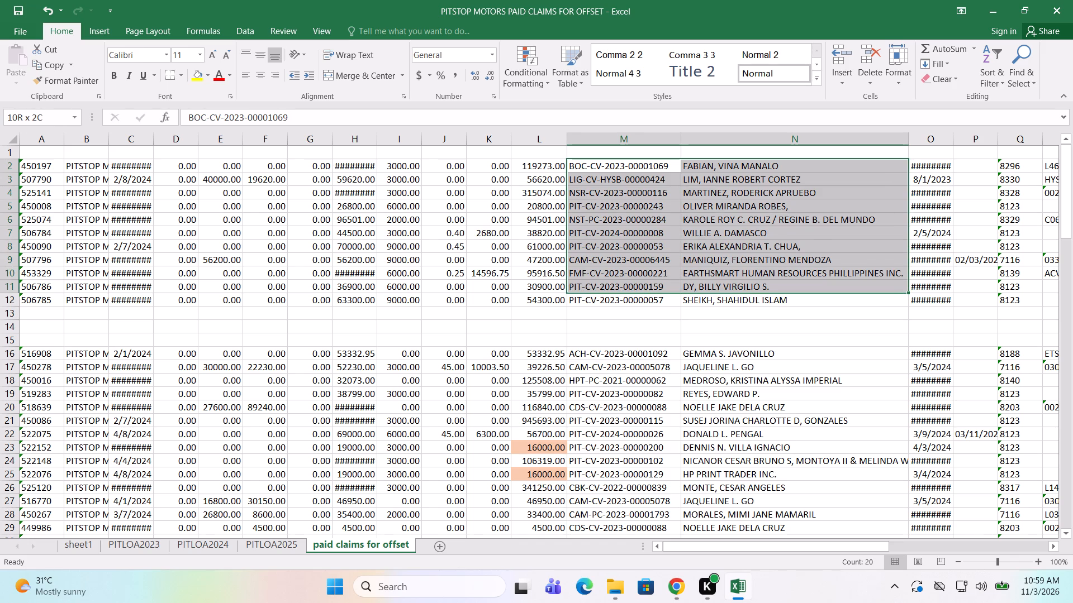
pyautogui.moveTo(749, 291); pyautogui.dragTo(748, 296)
pyautogui.moveTo(712, 548); pyautogui.dragTo(714, 545)
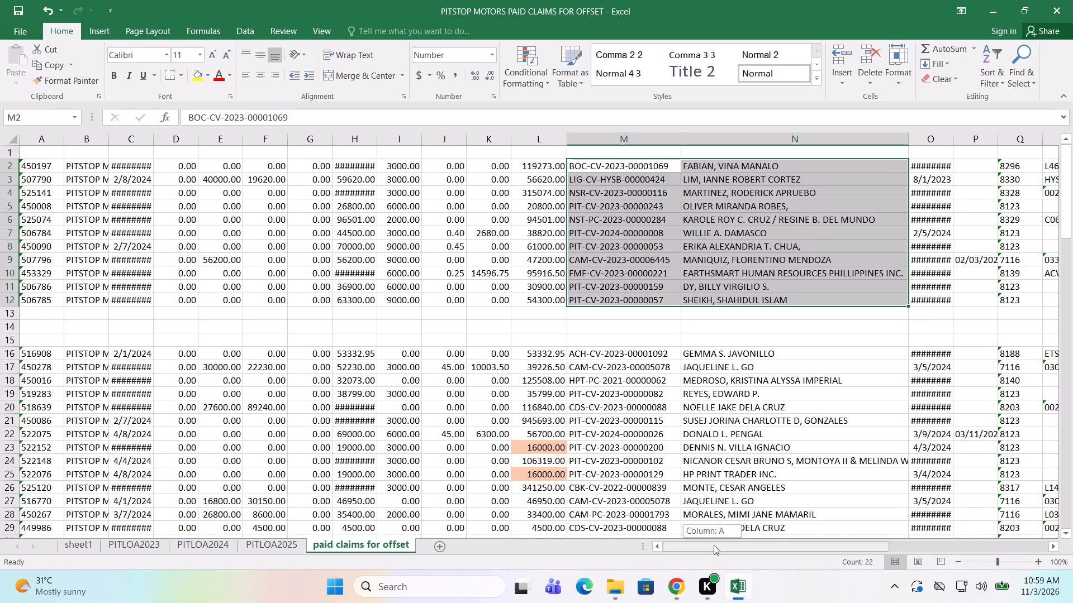
pyautogui.moveTo(714, 545); pyautogui.dragTo(822, 538)
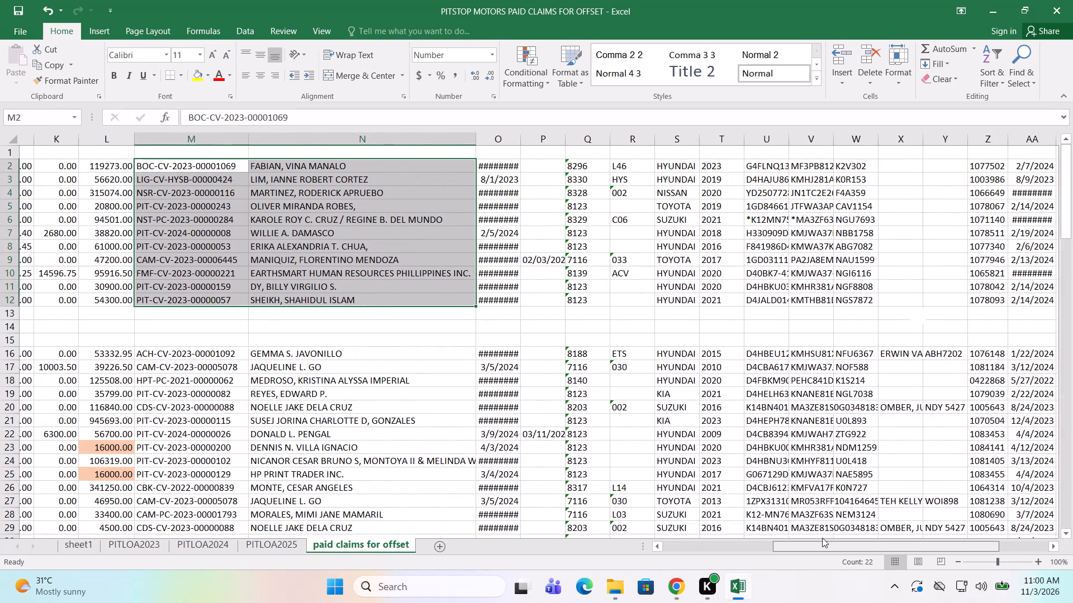
pyautogui.keyDown('ctrl'); pyautogui.moveTo(967, 165); pyautogui.dragTo(968, 290); pyautogui.keyUp('ctrl')
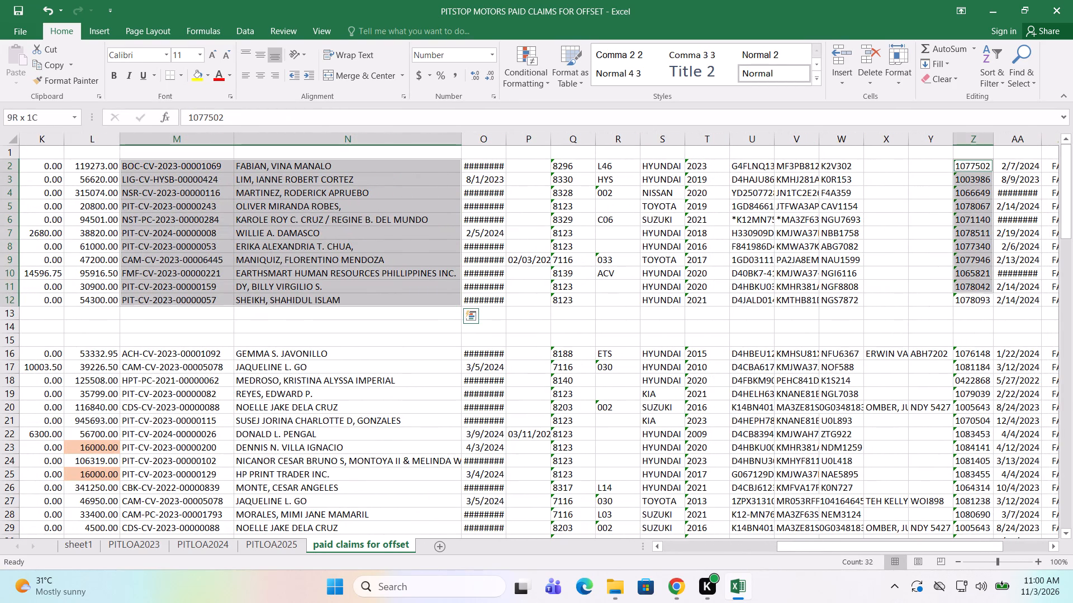
pyautogui.keyDown('ctrl'); pyautogui.moveTo(968, 290); pyautogui.dragTo(968, 293); pyautogui.keyUp('ctrl')
pyautogui.hotkey('ctrl', 'c')
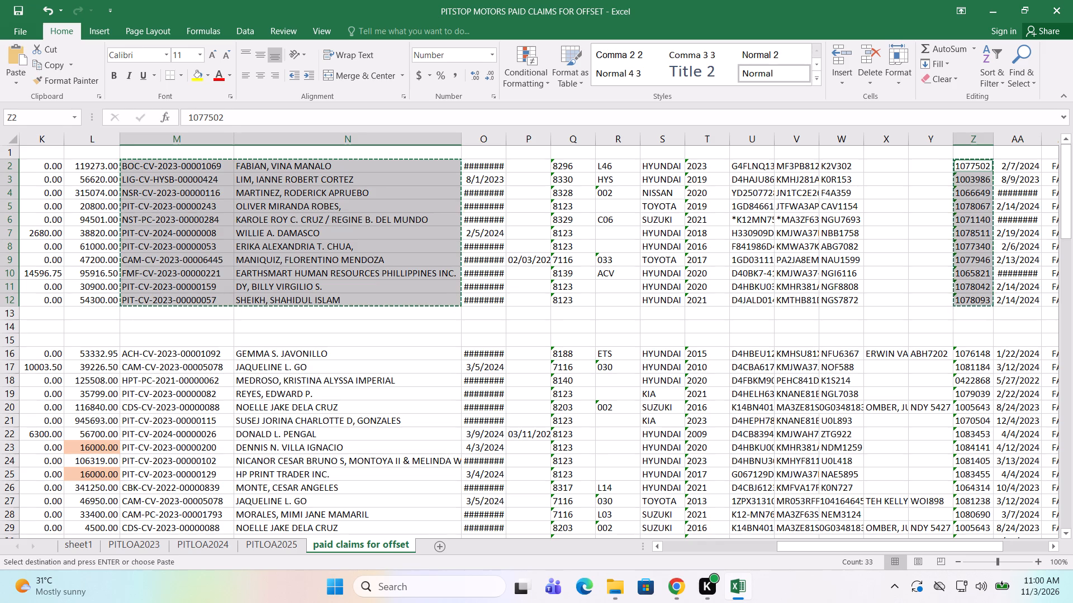
pyautogui.click(79, 544)
pyautogui.scroll(4, 467, 413)
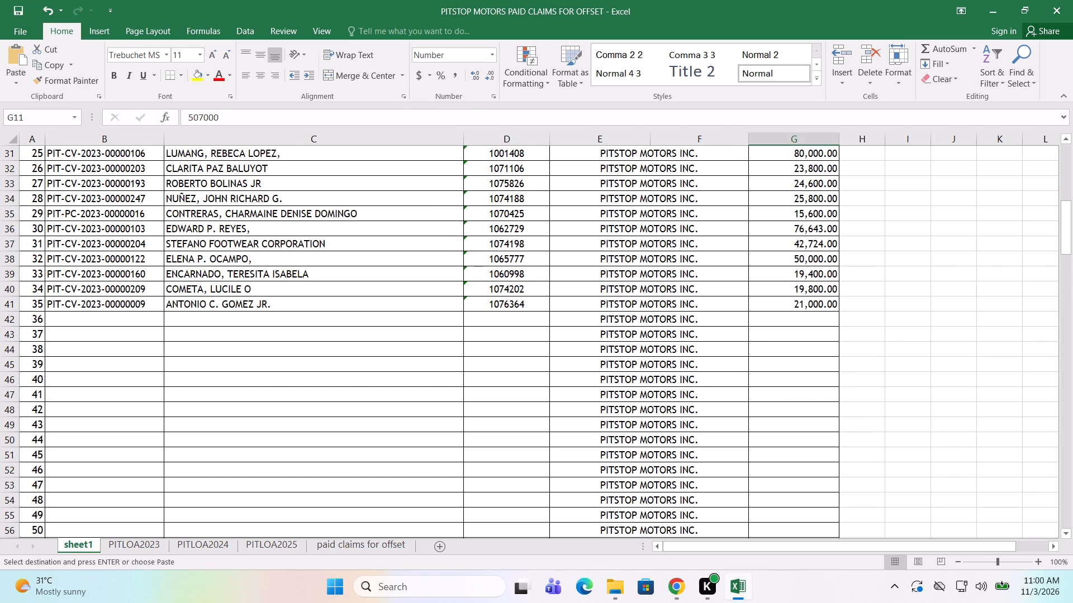
pyautogui.rightClick(133, 321)
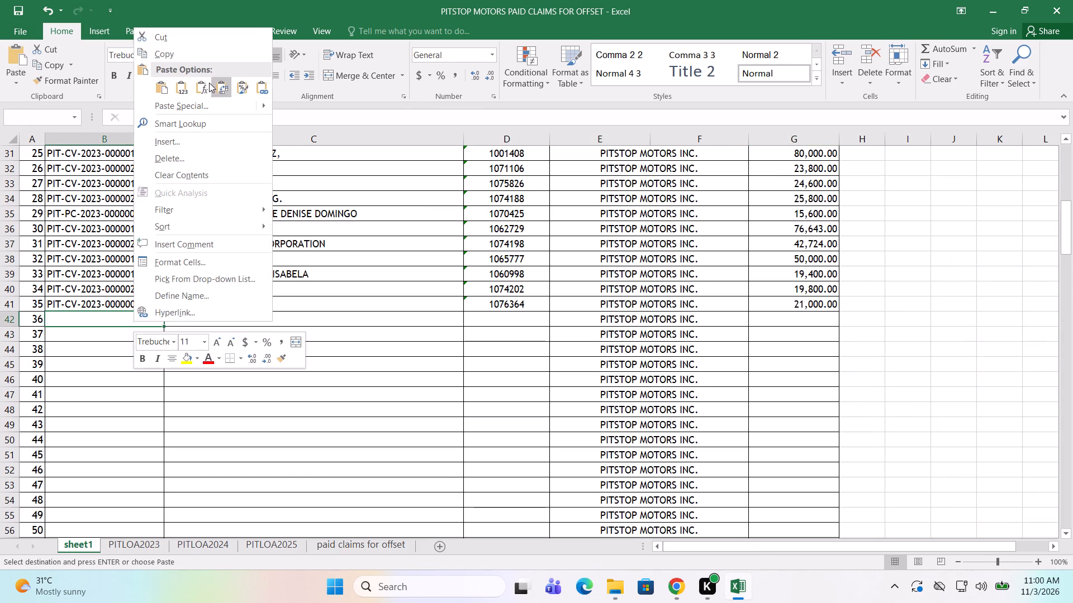
pyautogui.click(182, 87)
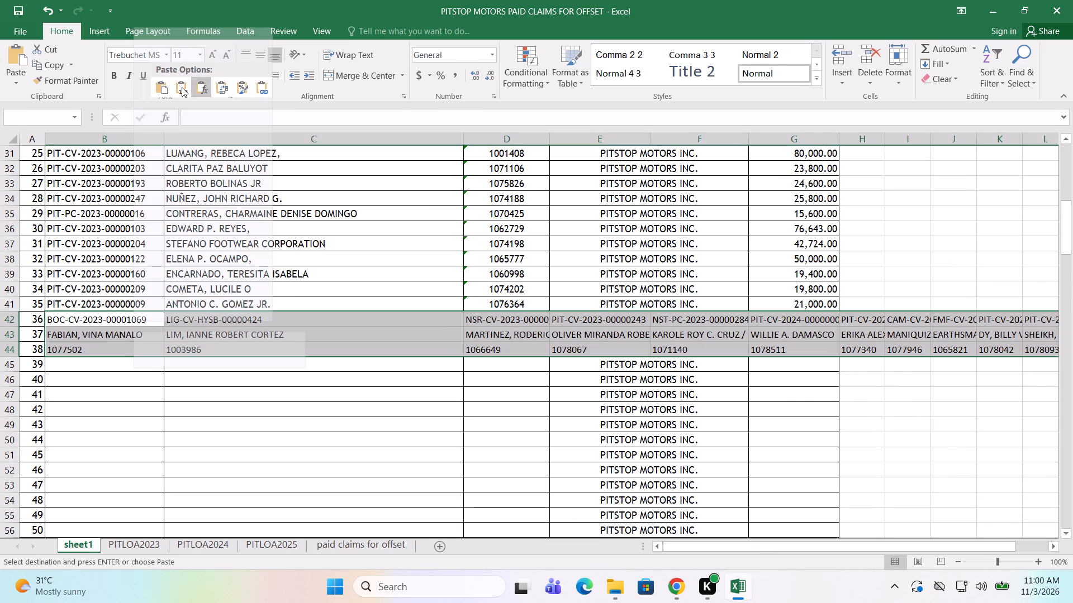
pyautogui.click(545, 327)
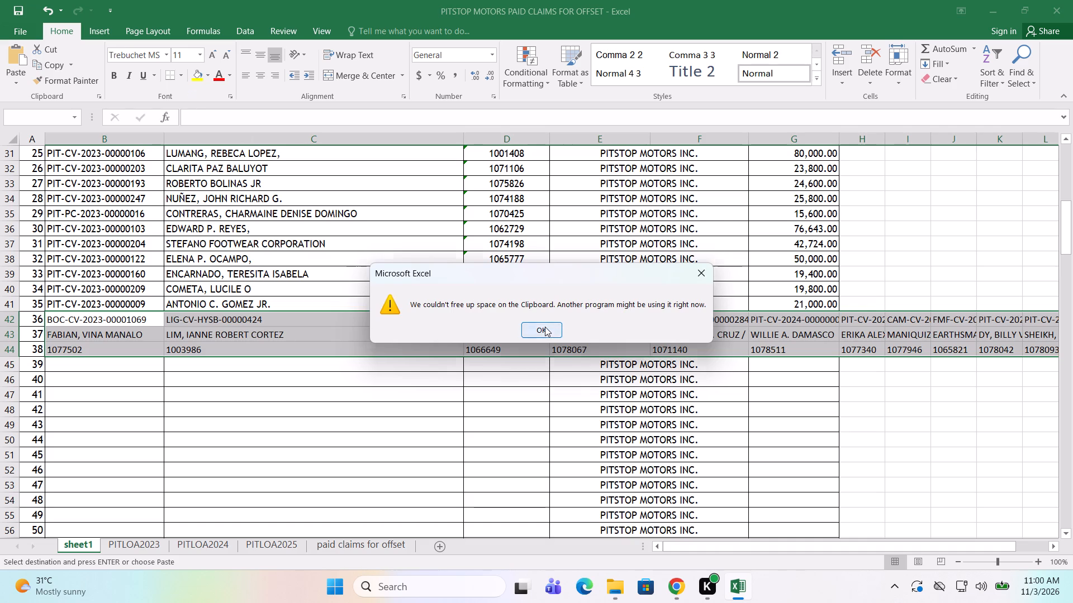
pyautogui.click(387, 430)
pyautogui.press('Escape')
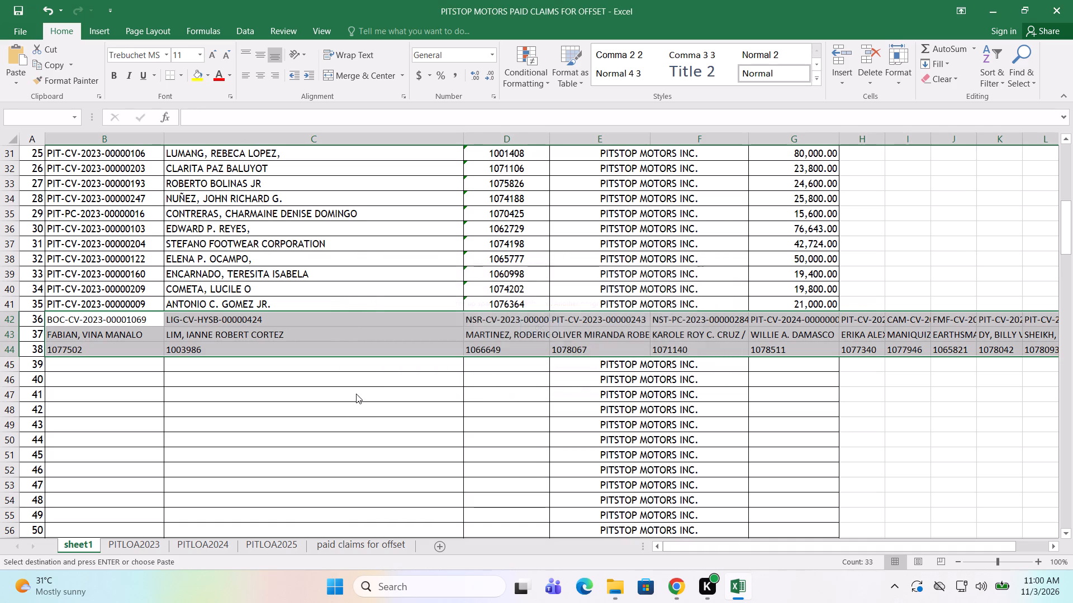
pyautogui.rightClick(130, 323)
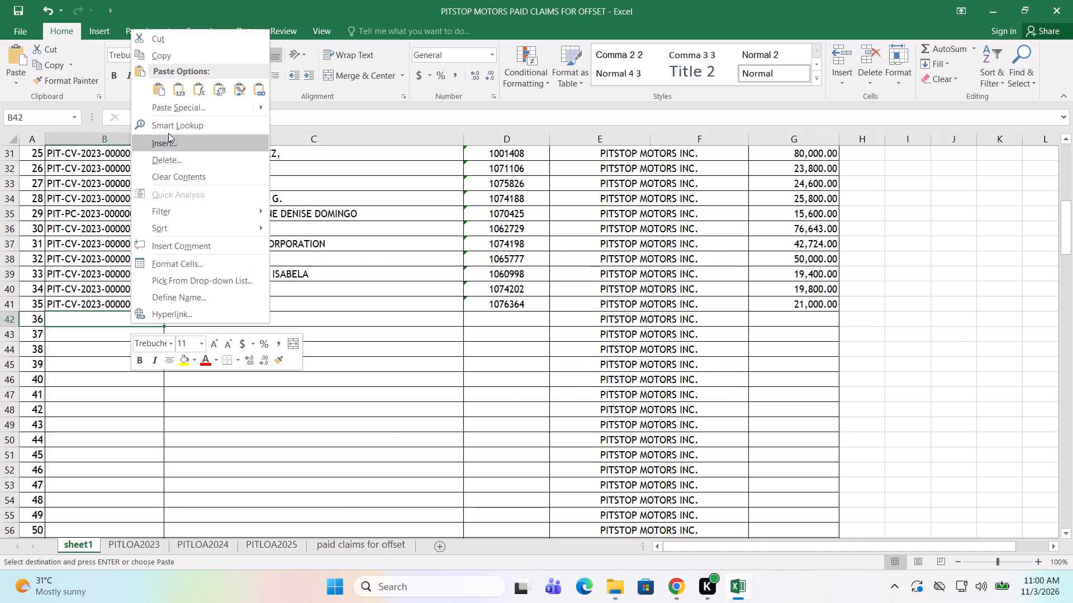
pyautogui.click(179, 90)
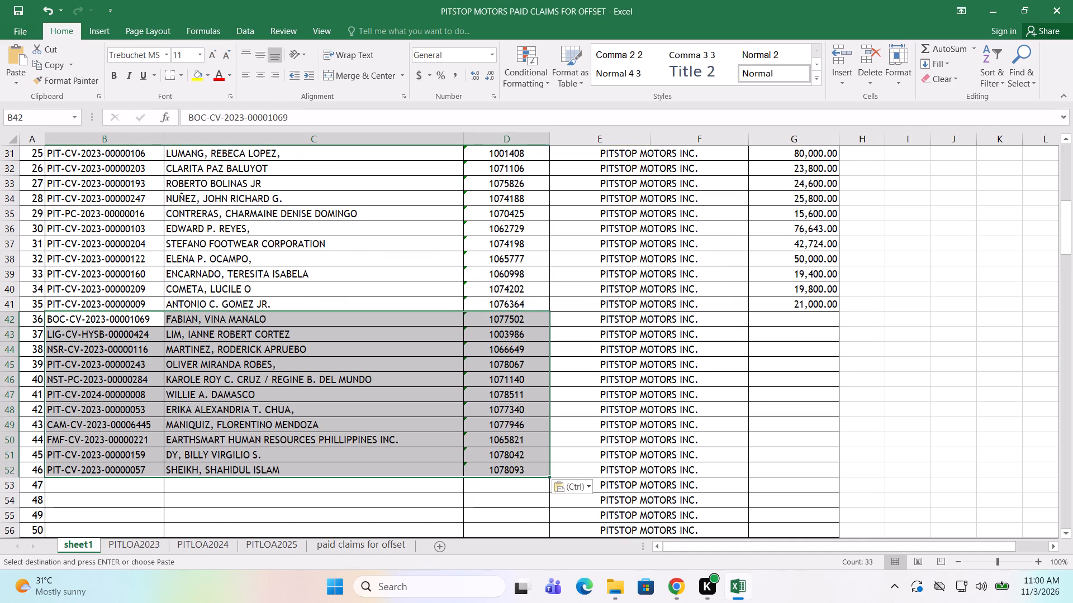
pyautogui.click(365, 486)
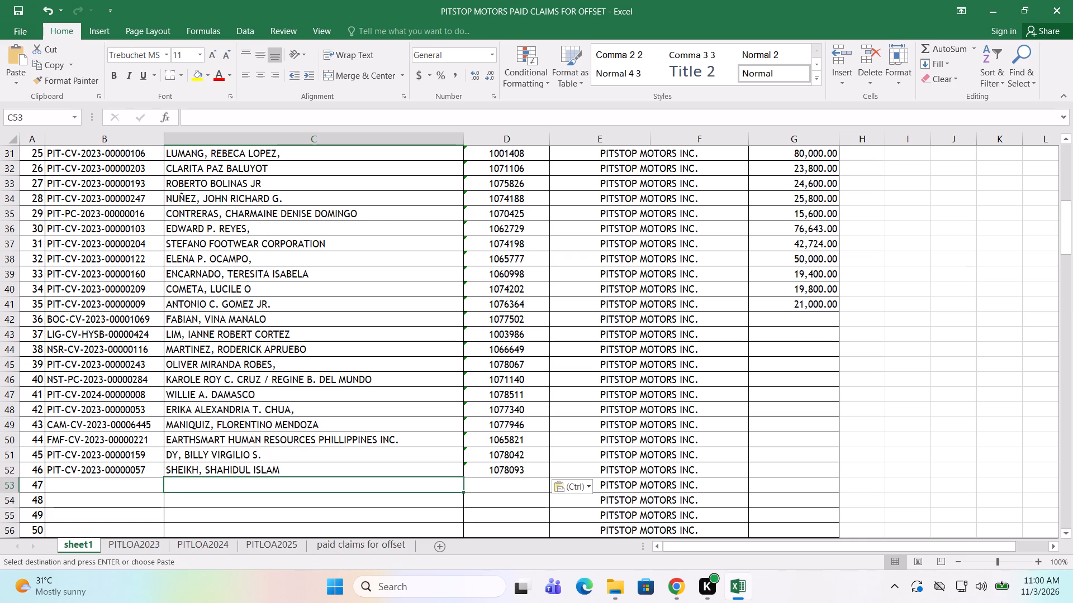
# Copy the amounts in L2:L12 of the paid claims for offset sheet into sheet1's AMOUNT column from G42, as values only.
pyautogui.click(357, 545)
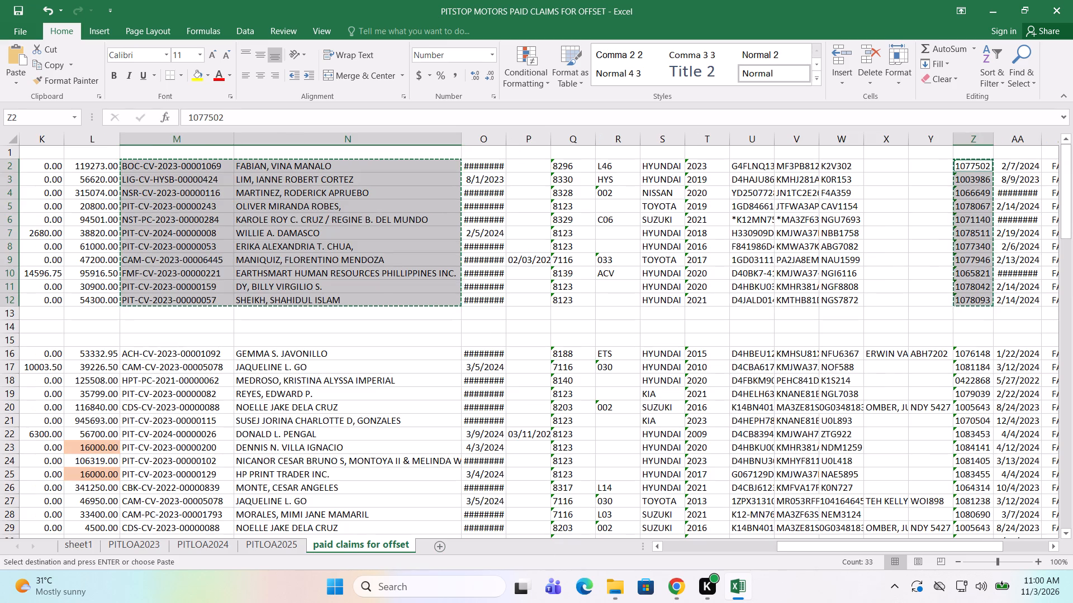
pyautogui.moveTo(105, 167); pyautogui.dragTo(109, 289)
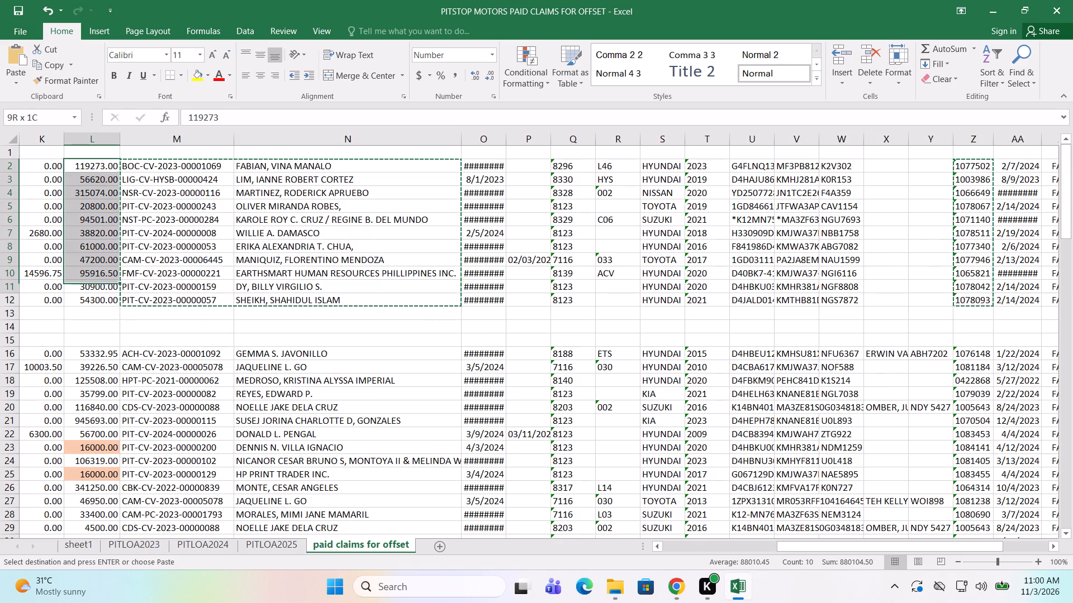
pyautogui.moveTo(109, 289); pyautogui.dragTo(113, 300)
pyautogui.hotkey('ctrl', 'c')
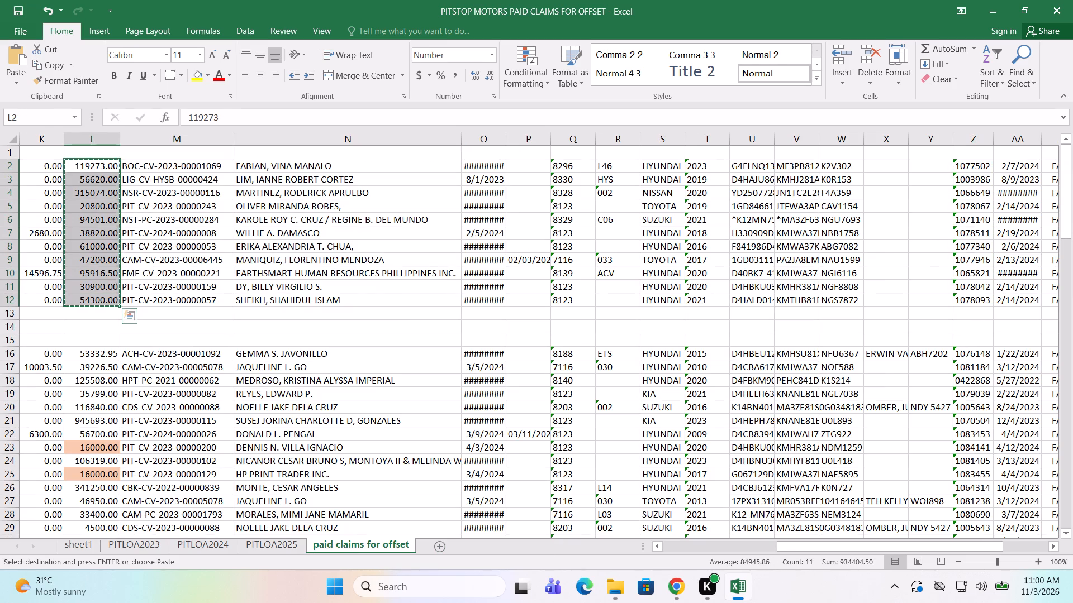
pyautogui.click(84, 548)
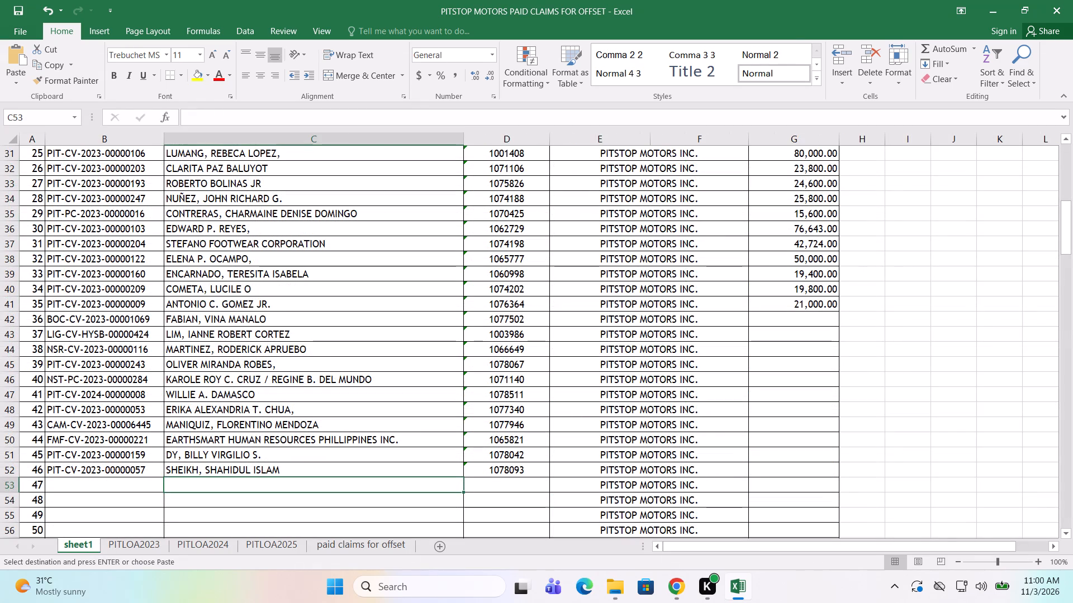
pyautogui.rightClick(795, 326)
pyautogui.click(848, 93)
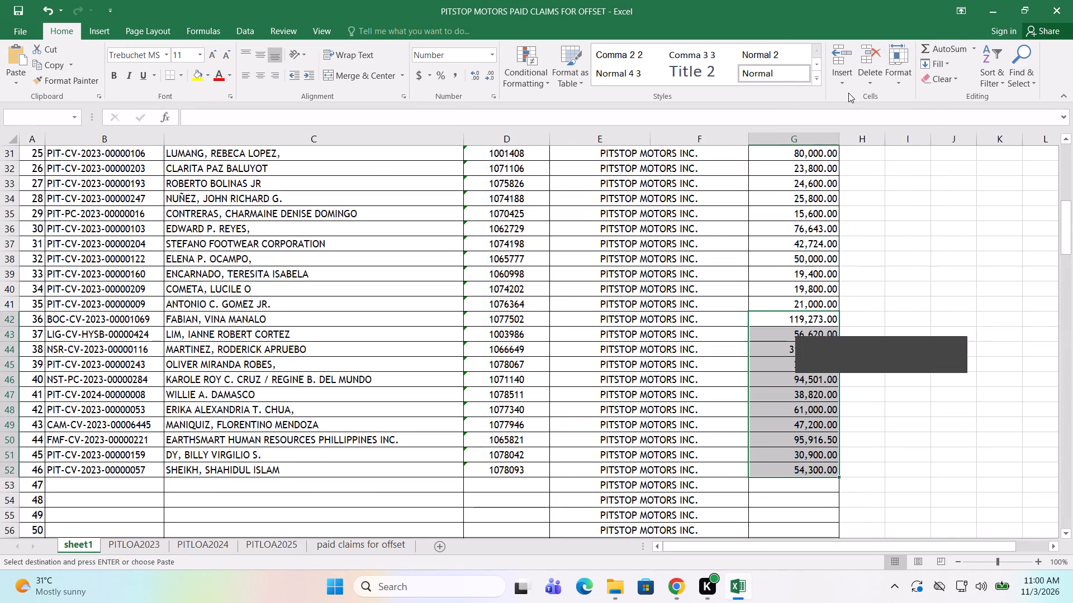
# Review the pasted claims in rows 42 to 52 of sheet1, including the AMOUNT column, against the paid claims for offset sheet.
pyautogui.scroll(-5, 547, 430)
pyautogui.scroll(-5, 818, 430)
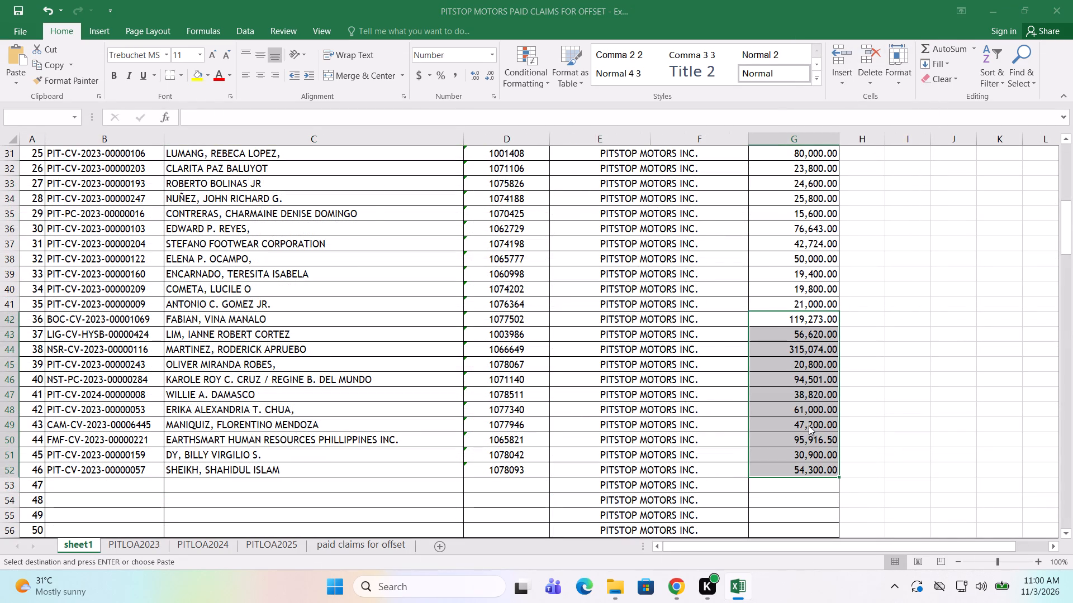
pyautogui.click(546, 330)
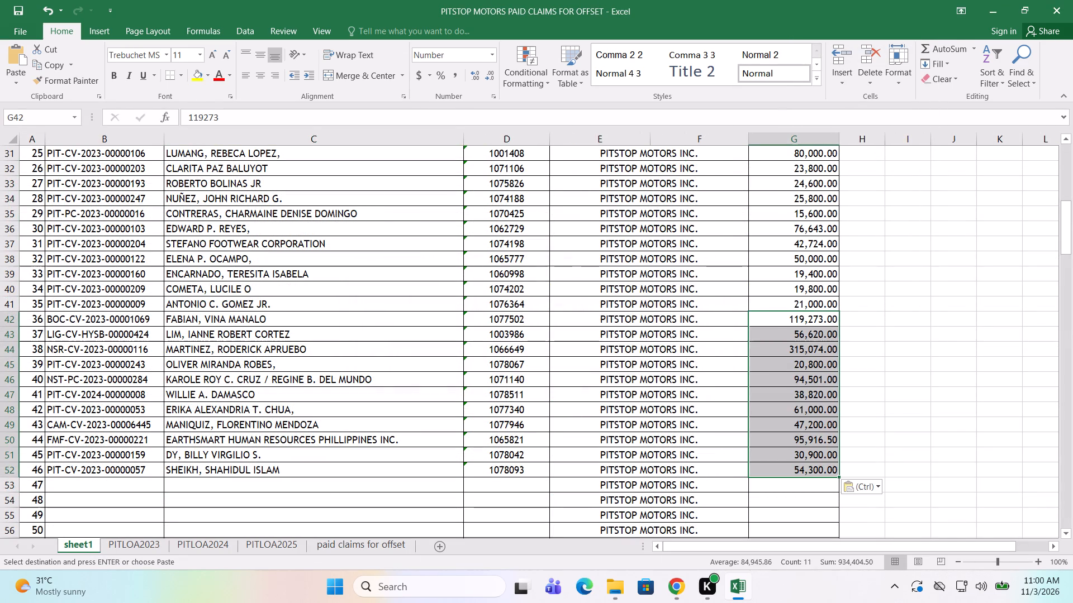
pyautogui.click(805, 366)
pyautogui.scroll(-2, 808, 372)
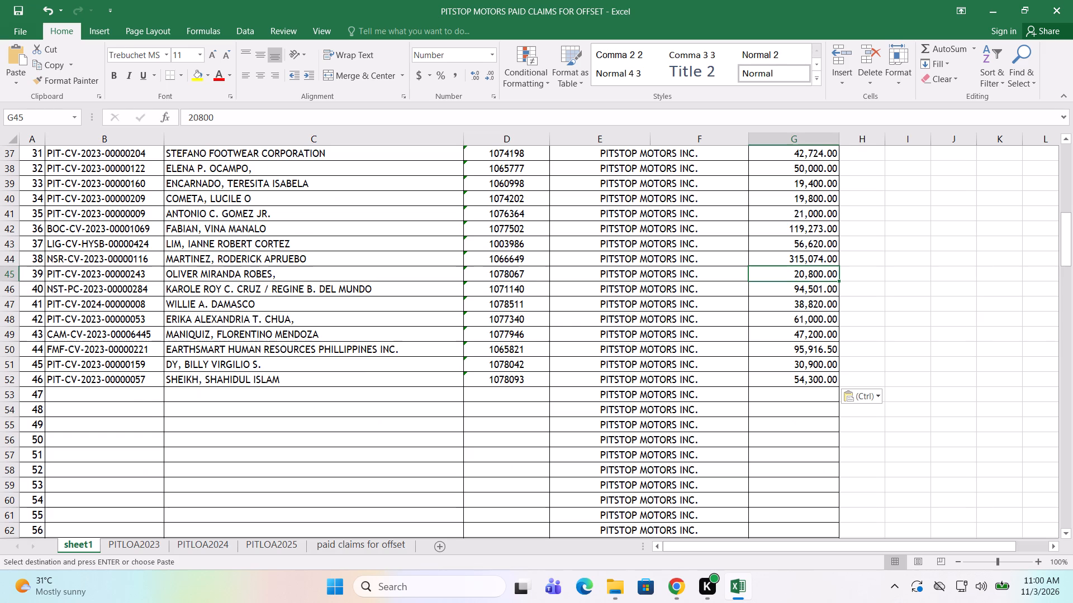
pyautogui.moveTo(814, 378); pyautogui.dragTo(804, 222)
pyautogui.click(725, 313)
pyautogui.click(145, 435)
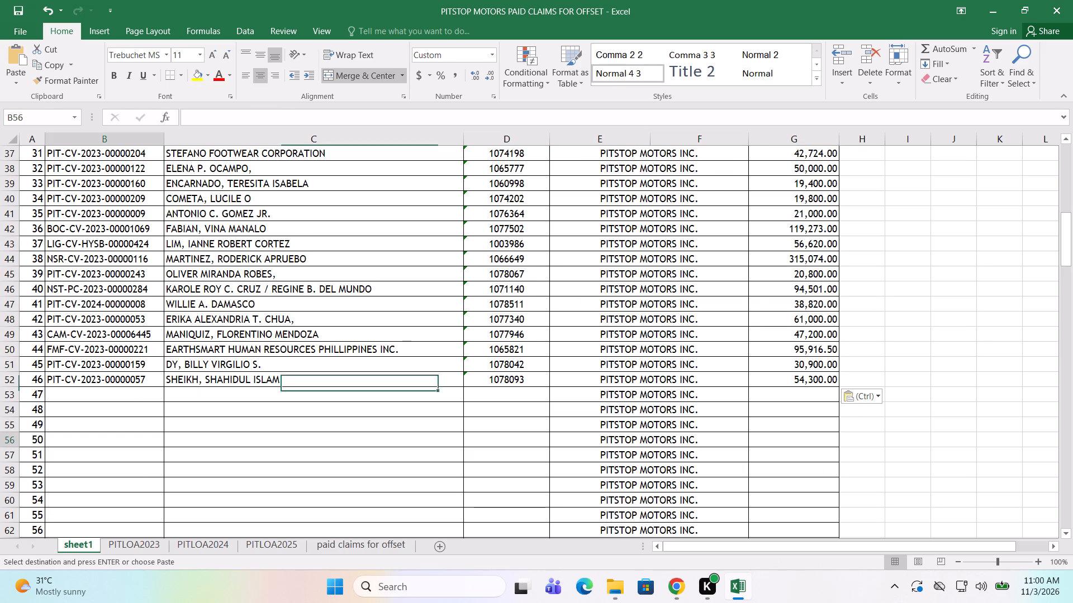
pyautogui.click(377, 546)
pyautogui.click(308, 350)
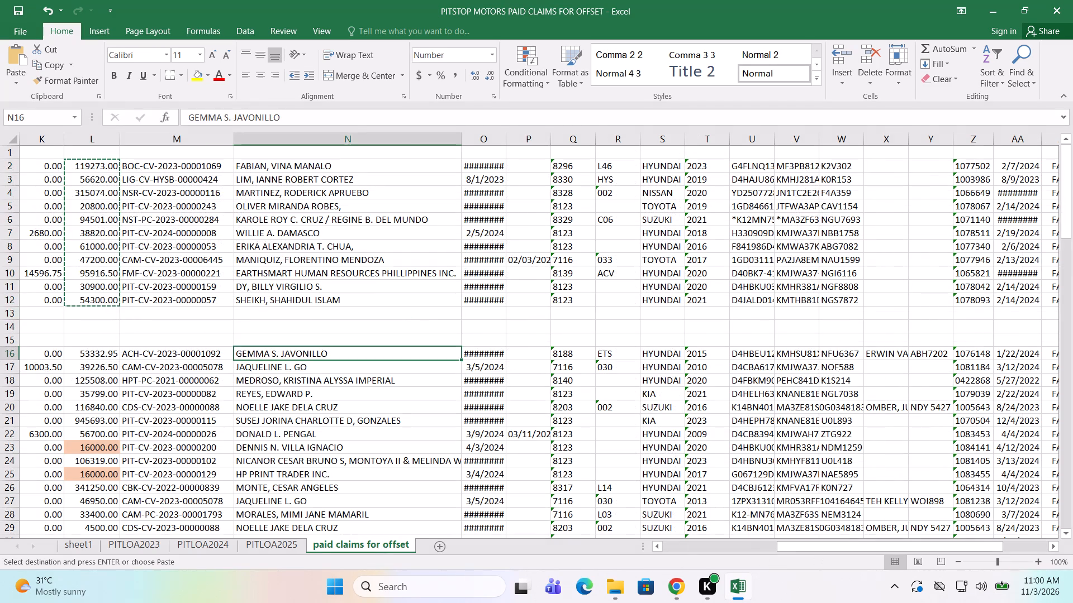
pyautogui.click(91, 545)
pyautogui.doubleClick(368, 428)
pyautogui.click(362, 465)
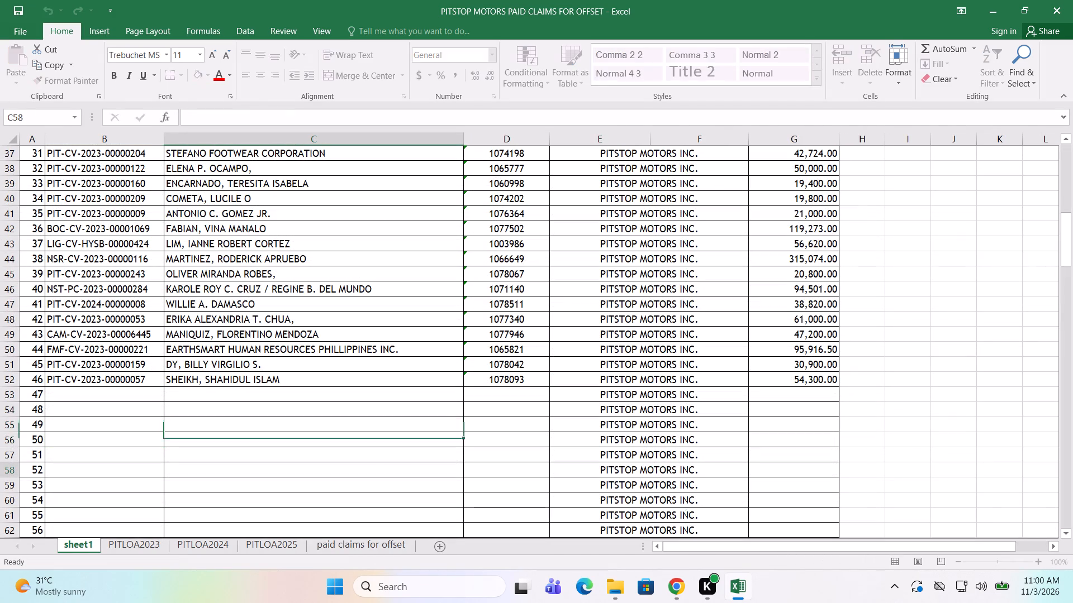
# Delete the already transferred rows 1 to 14 from the paid claims for offset sheet.
pyautogui.click(348, 548)
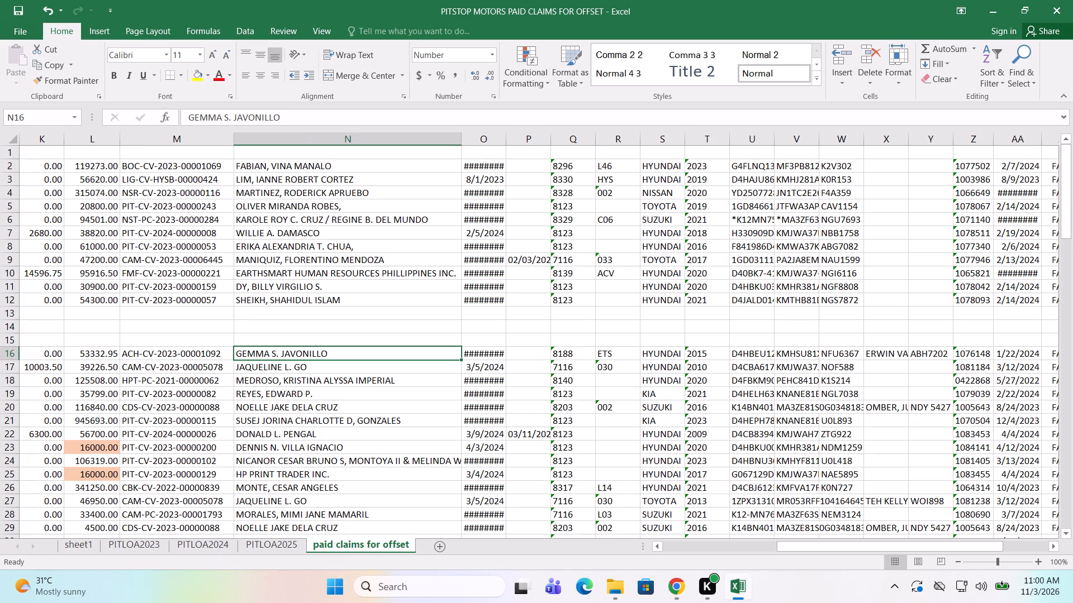
pyautogui.moveTo(11, 155); pyautogui.dragTo(2, 324)
pyautogui.rightClick(10, 301)
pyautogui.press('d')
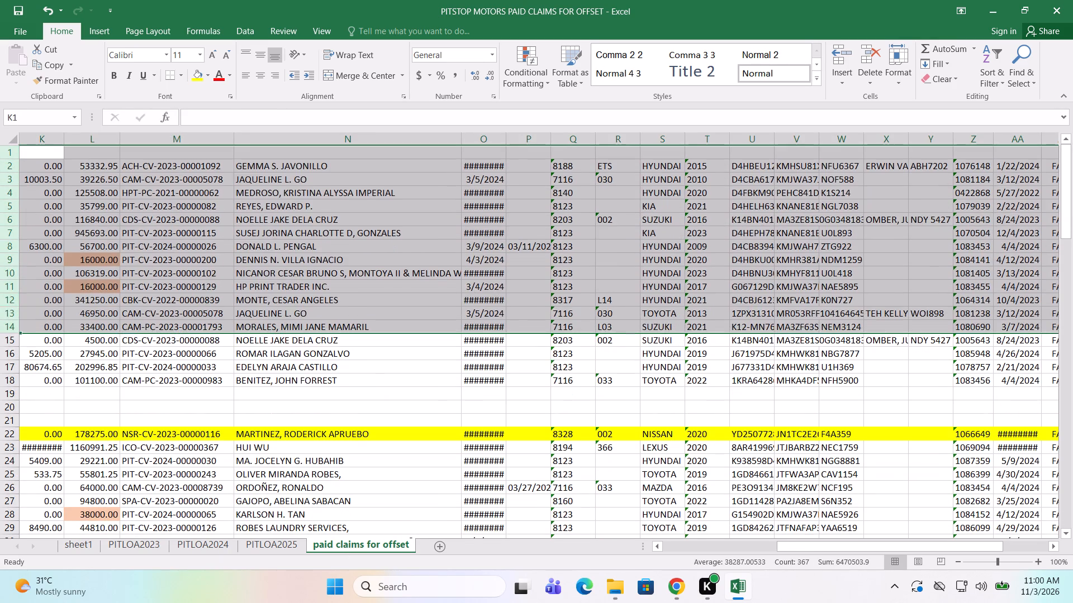
pyautogui.click(376, 378)
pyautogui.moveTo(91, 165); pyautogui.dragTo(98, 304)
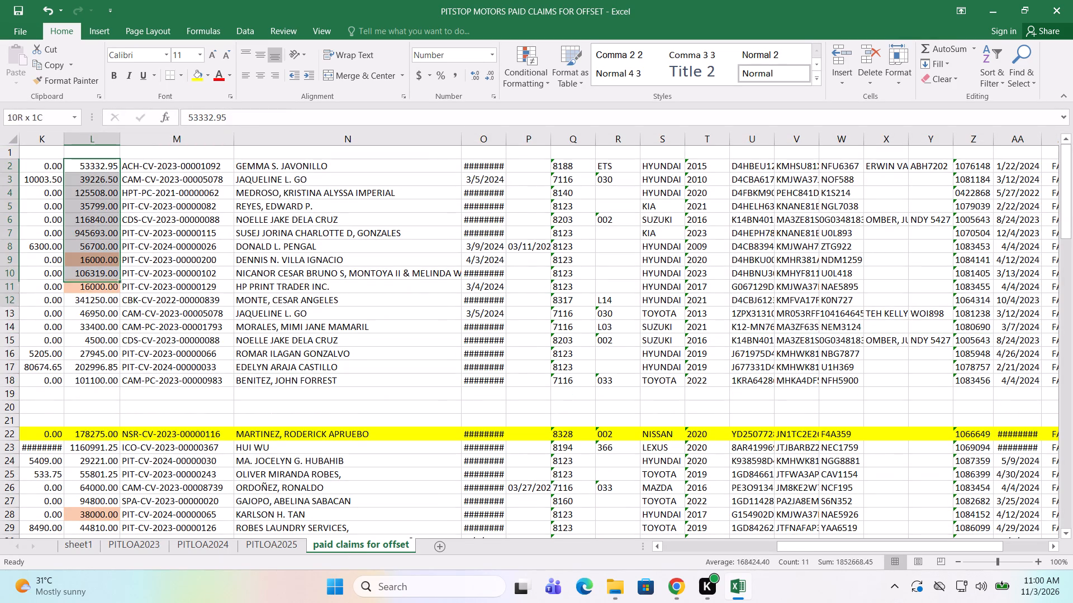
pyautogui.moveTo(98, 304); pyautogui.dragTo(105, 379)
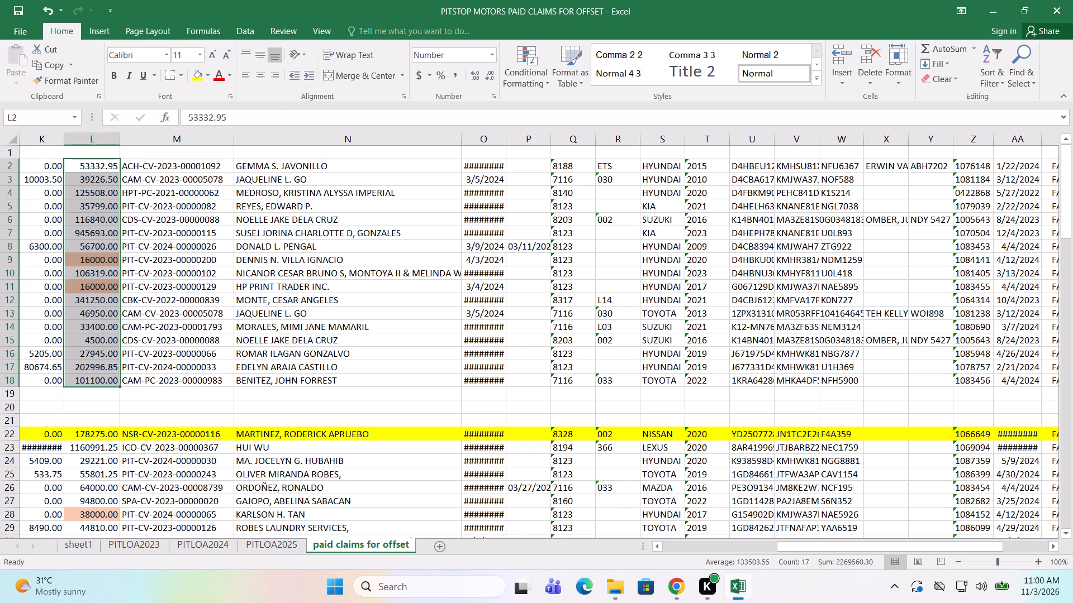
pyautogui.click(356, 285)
# Copy the policy numbers, assured names and claim file numbers in M2:N18 and Z2:Z18 into sheet1 from B53, as values only.
pyautogui.moveTo(194, 165); pyautogui.dragTo(312, 360)
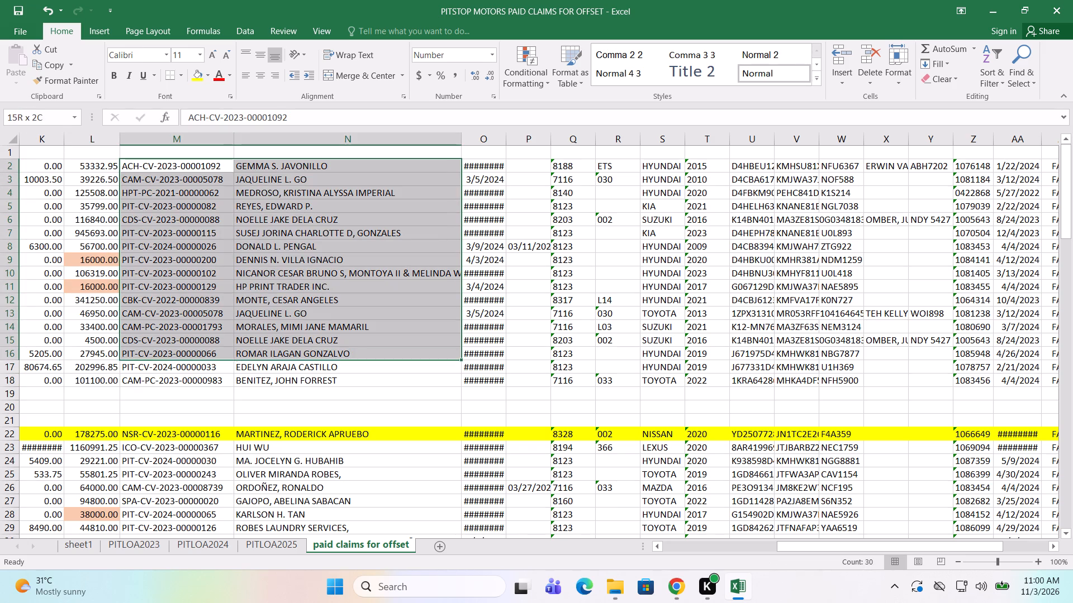
pyautogui.moveTo(312, 360); pyautogui.dragTo(319, 377)
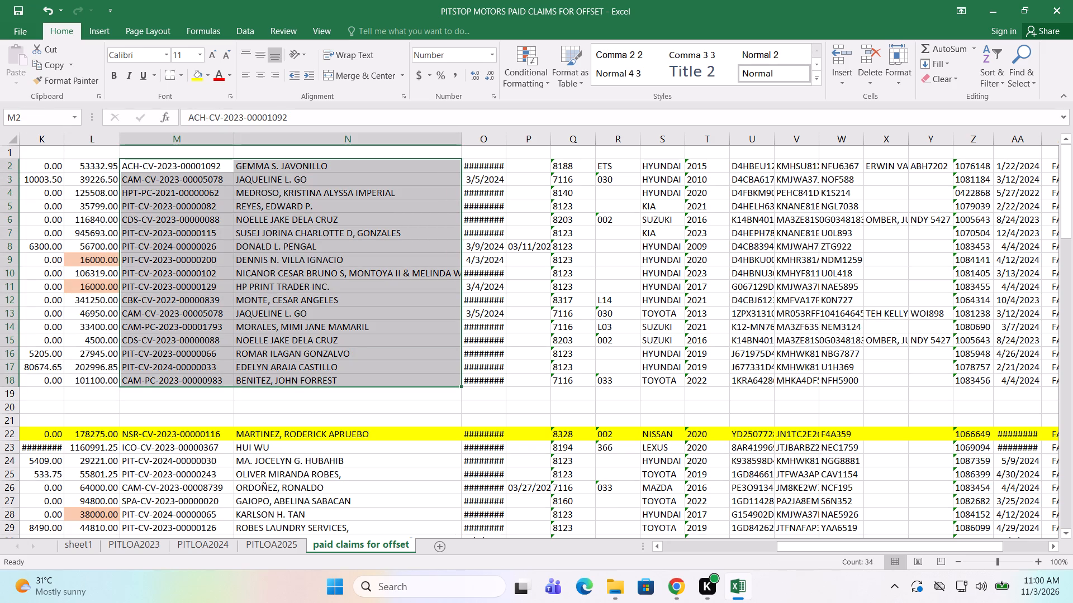
pyautogui.moveTo(978, 165); pyautogui.dragTo(968, 359)
pyautogui.moveTo(186, 169); pyautogui.dragTo(341, 375)
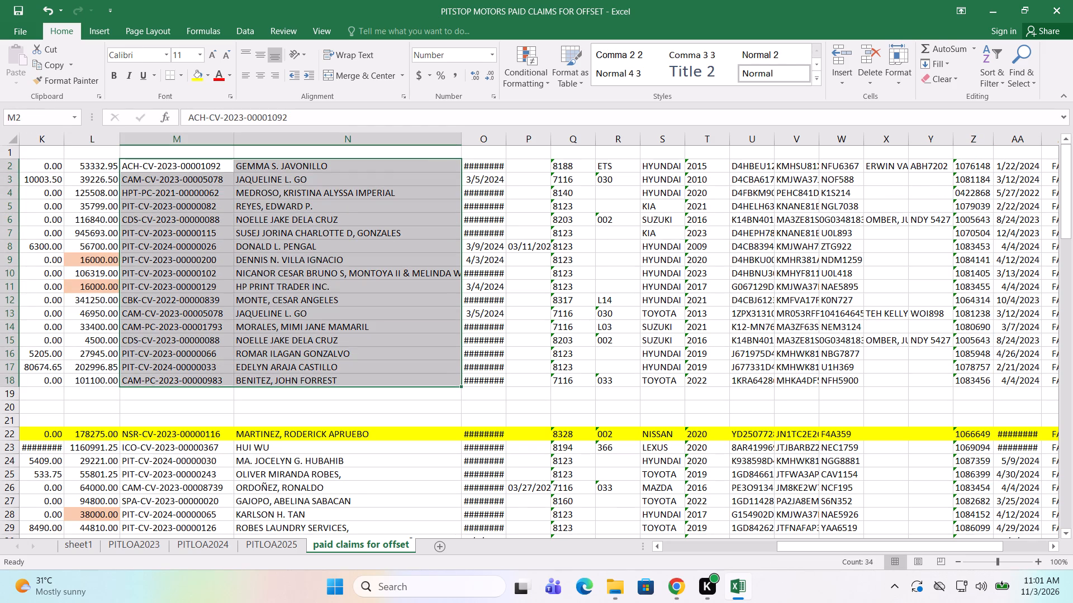
pyautogui.keyDown('ctrl'); pyautogui.moveTo(973, 168); pyautogui.dragTo(966, 327); pyautogui.keyUp('ctrl')
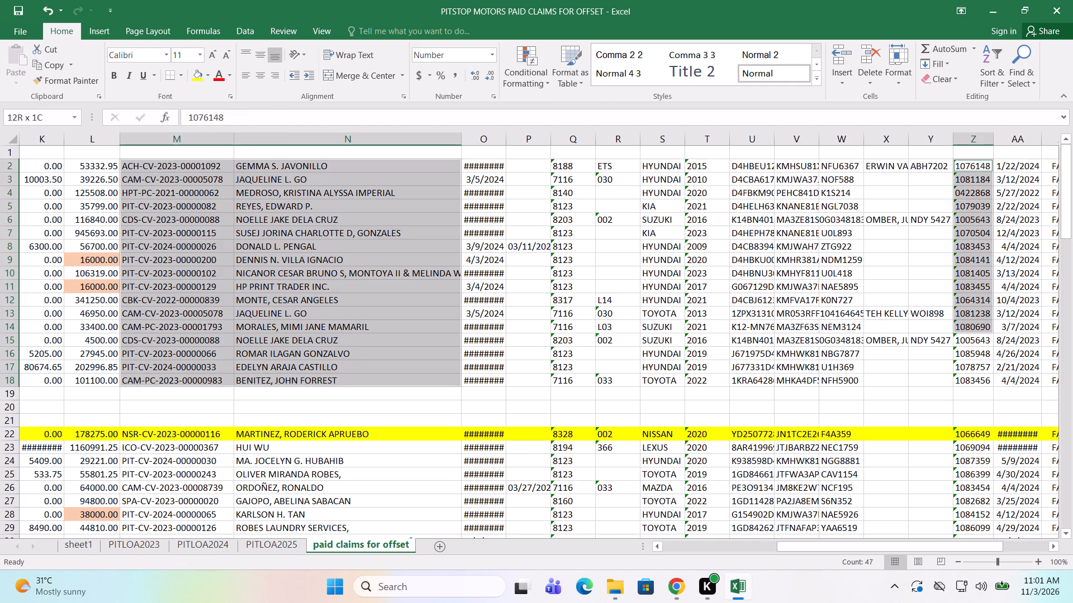
pyautogui.keyDown('ctrl'); pyautogui.moveTo(966, 327); pyautogui.dragTo(961, 376); pyautogui.keyUp('ctrl')
pyautogui.hotkey('ctrl', 'c')
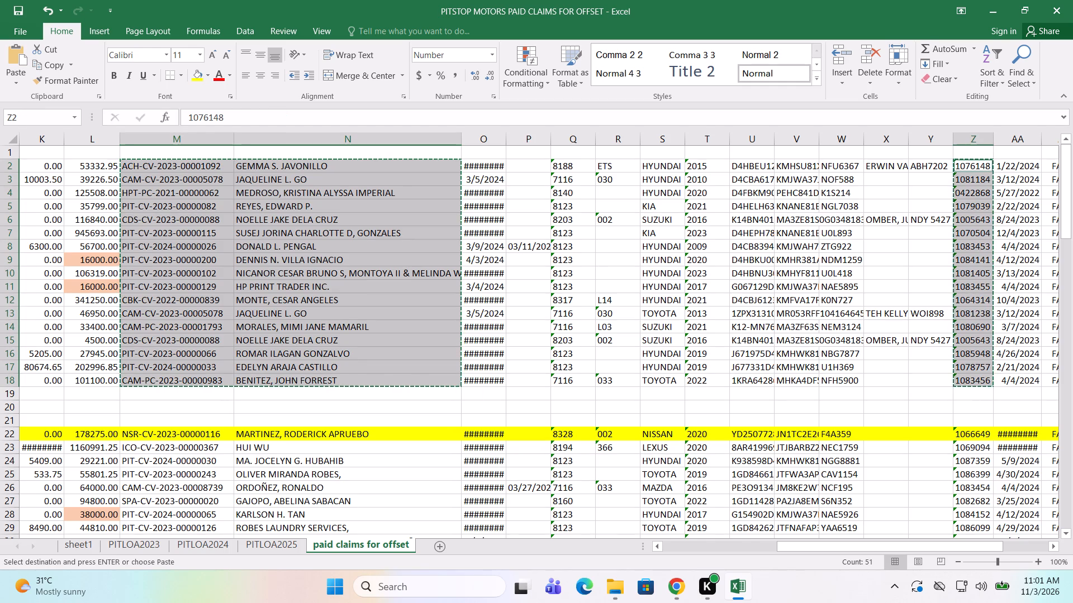
pyautogui.click(87, 548)
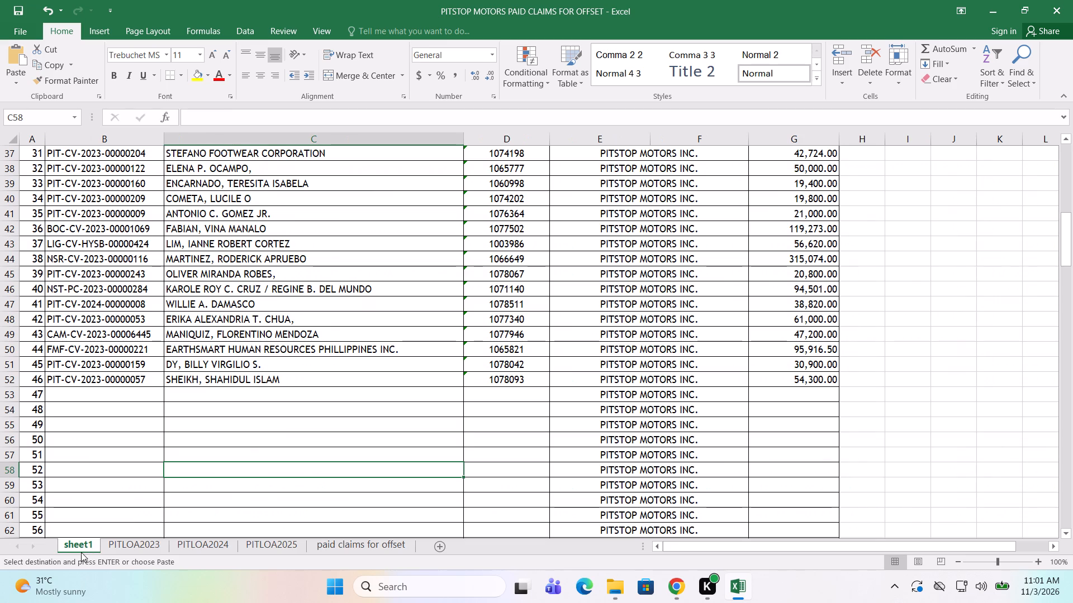
pyautogui.rightClick(145, 394)
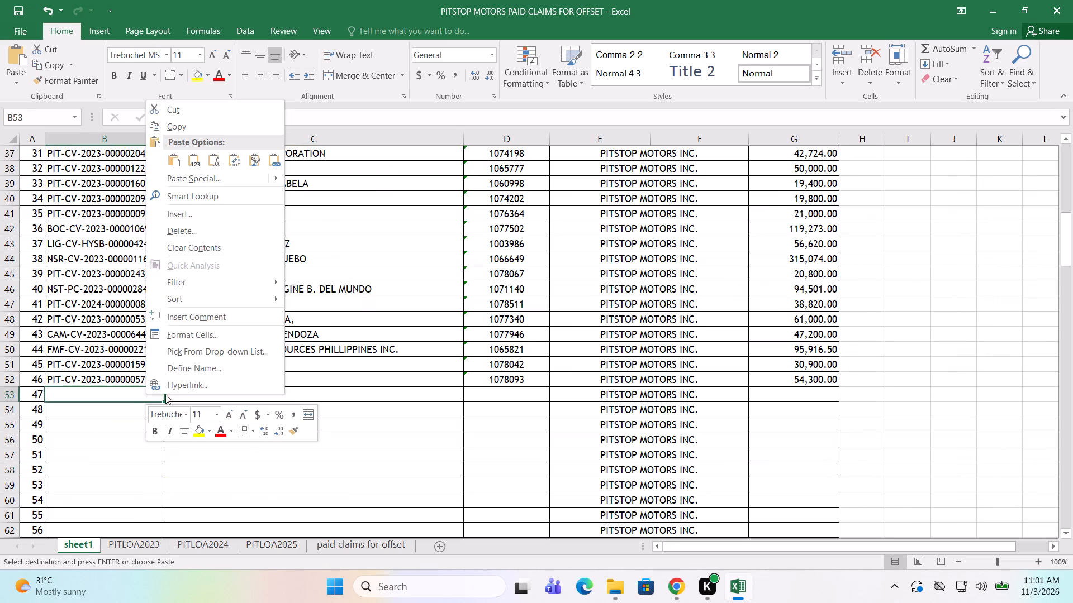
pyautogui.click(194, 160)
pyautogui.scroll(-4, 477, 386)
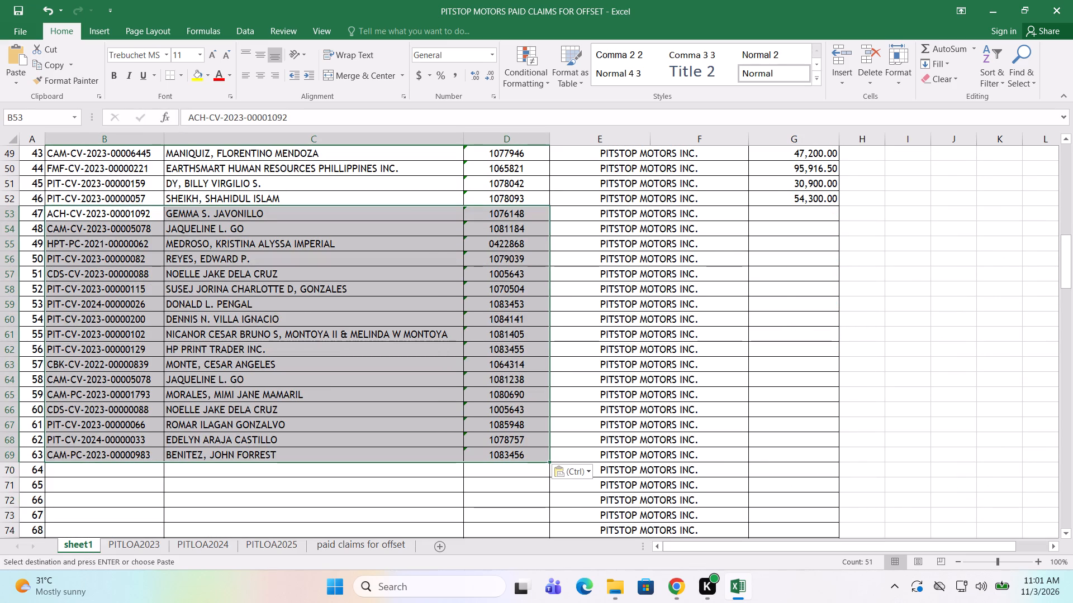
# Copy the amounts in L2:L18 of the paid claims for offset sheet into sheet1's AMOUNT column from G53, as values only.
pyautogui.click(364, 539)
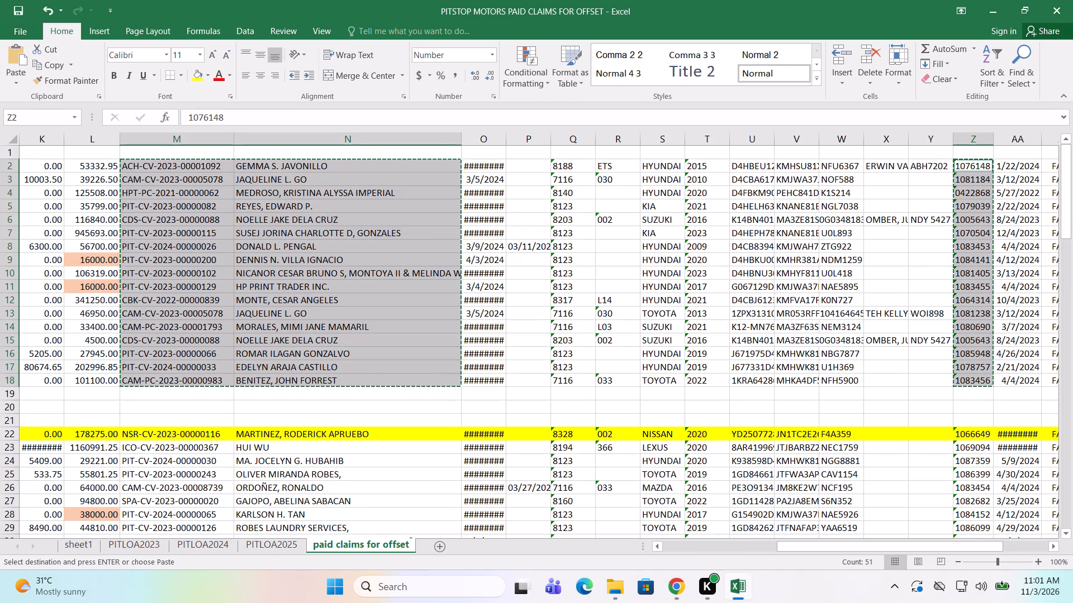
pyautogui.moveTo(102, 162); pyautogui.dragTo(117, 380)
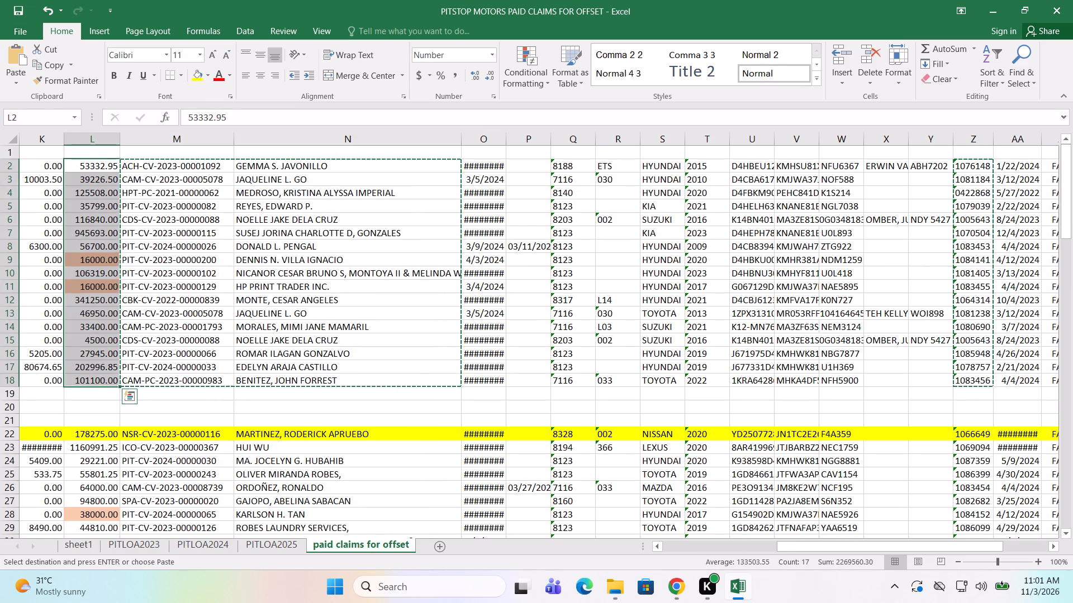
pyautogui.hotkey('ctrl', 'c')
pyautogui.click(81, 543)
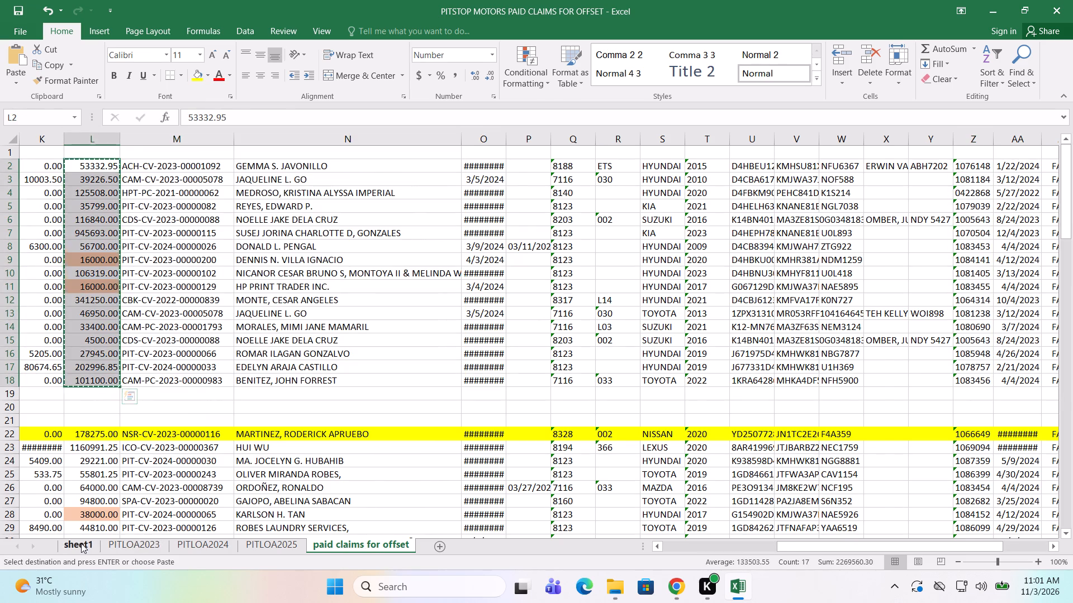
pyautogui.rightClick(773, 216)
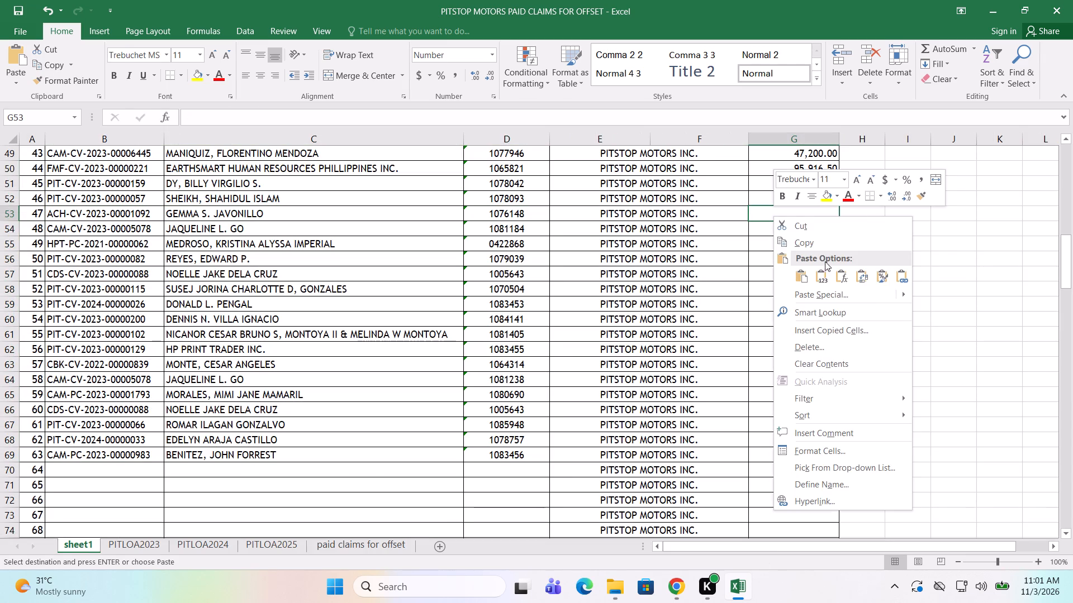
pyautogui.click(820, 274)
pyautogui.scroll(-4, 626, 387)
pyautogui.click(282, 323)
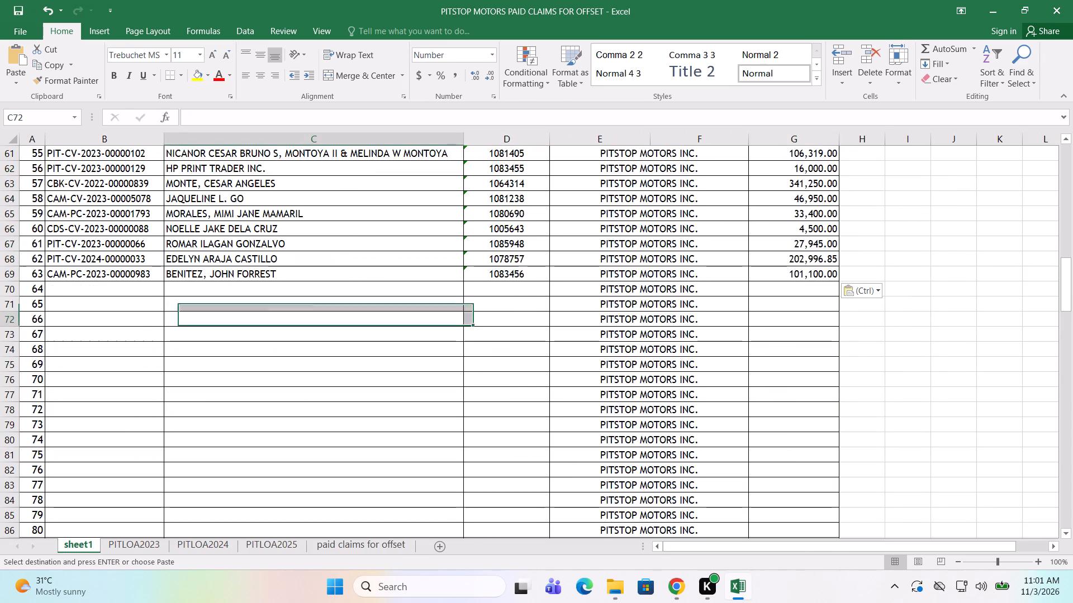
# Look through the sheet1 offset summary from its heading down to the last filled claim row.
pyautogui.scroll(13, 410, 449)
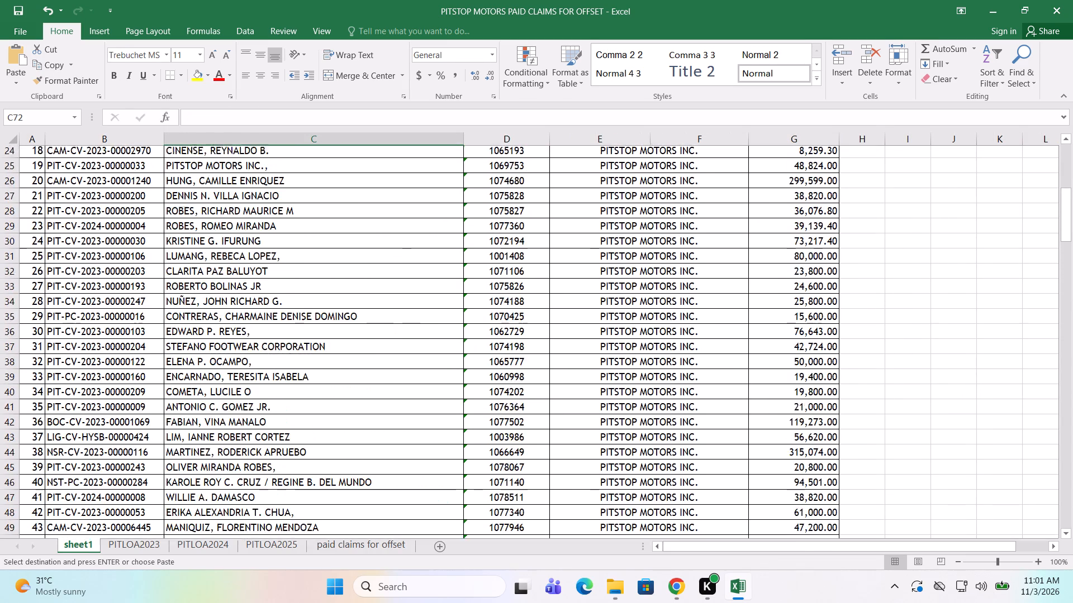
pyautogui.scroll(11, 444, 424)
pyautogui.scroll(-1, 467, 408)
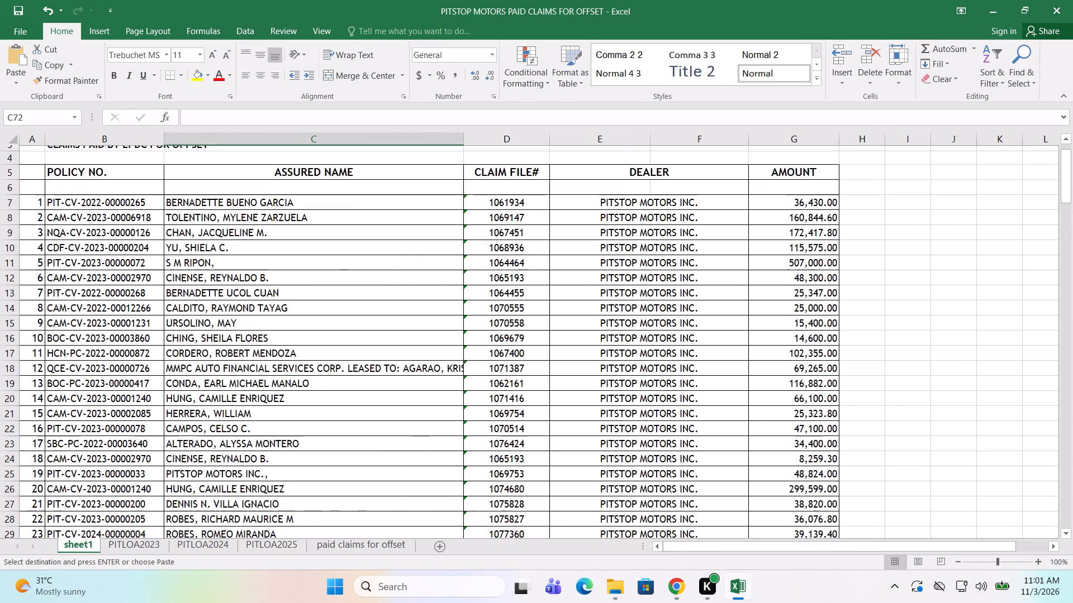
pyautogui.scroll(2, 467, 410)
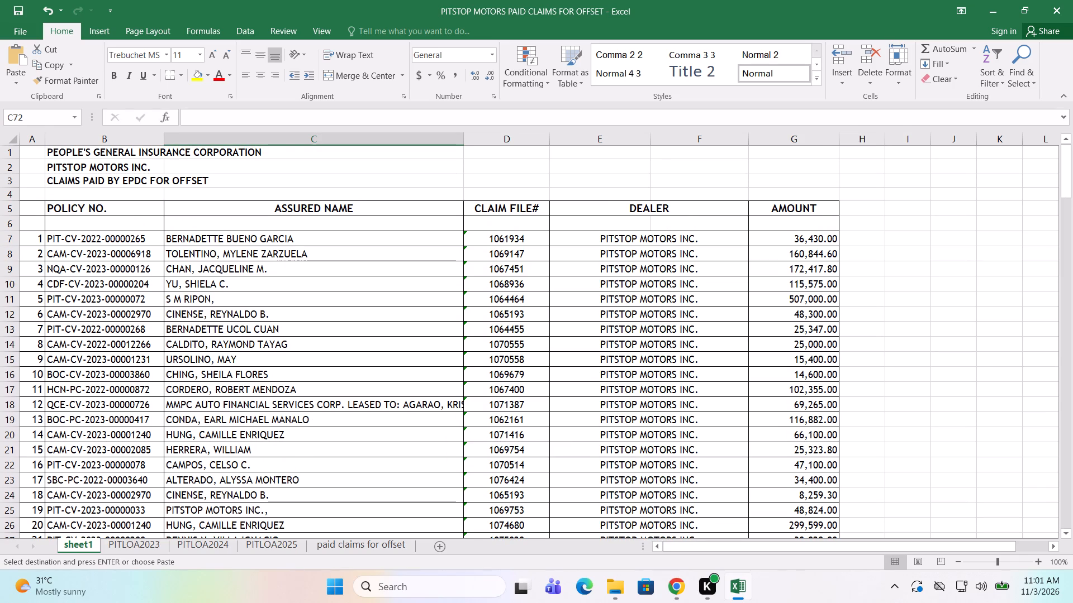
pyautogui.scroll(-18, 473, 458)
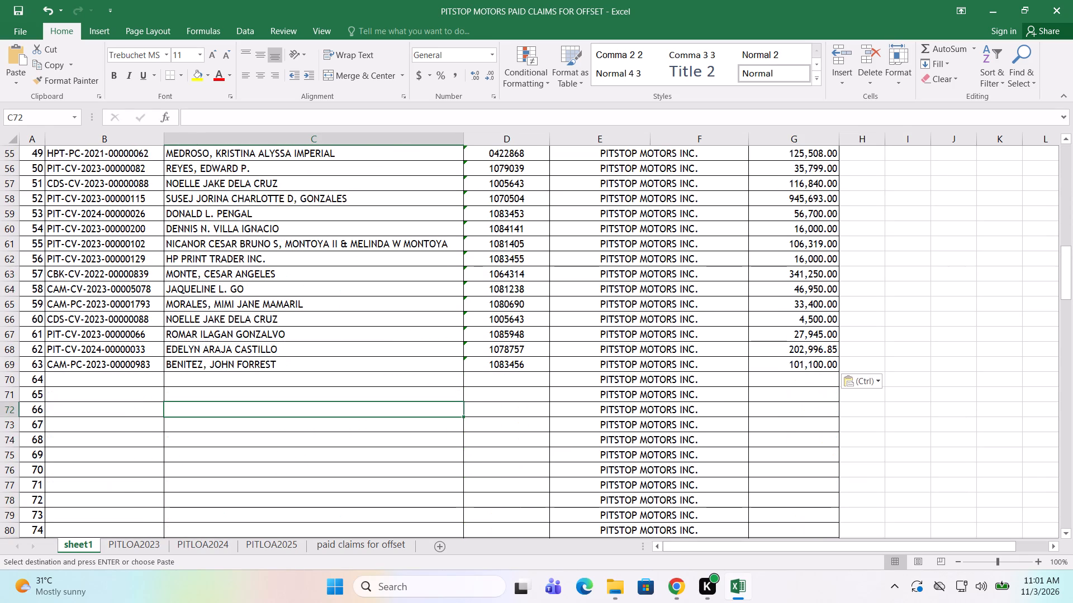
pyautogui.scroll(-4, 463, 452)
# Delete the already transferred claims and blank rows, rows 1 to 20, from the paid claims for offset sheet.
pyautogui.click(368, 547)
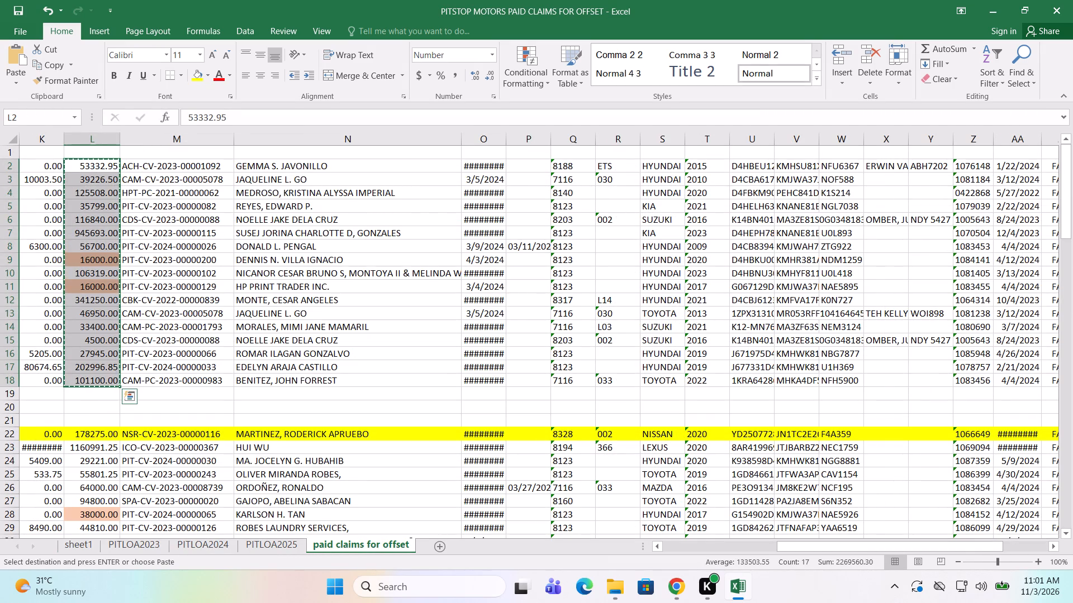
pyautogui.click(298, 399)
pyautogui.click(189, 391)
pyautogui.click(75, 391)
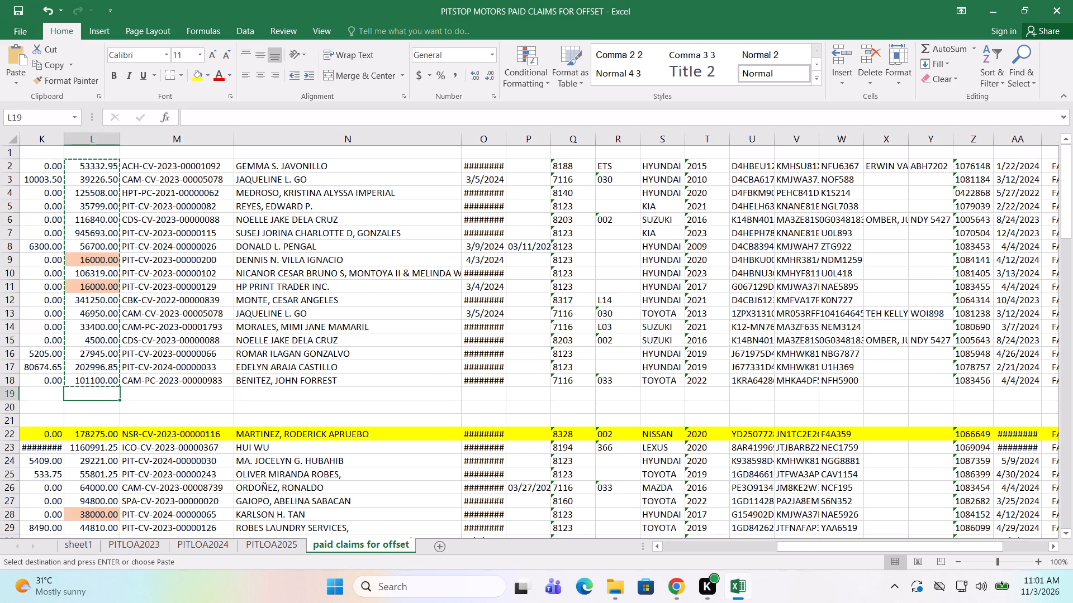
pyautogui.click(179, 391)
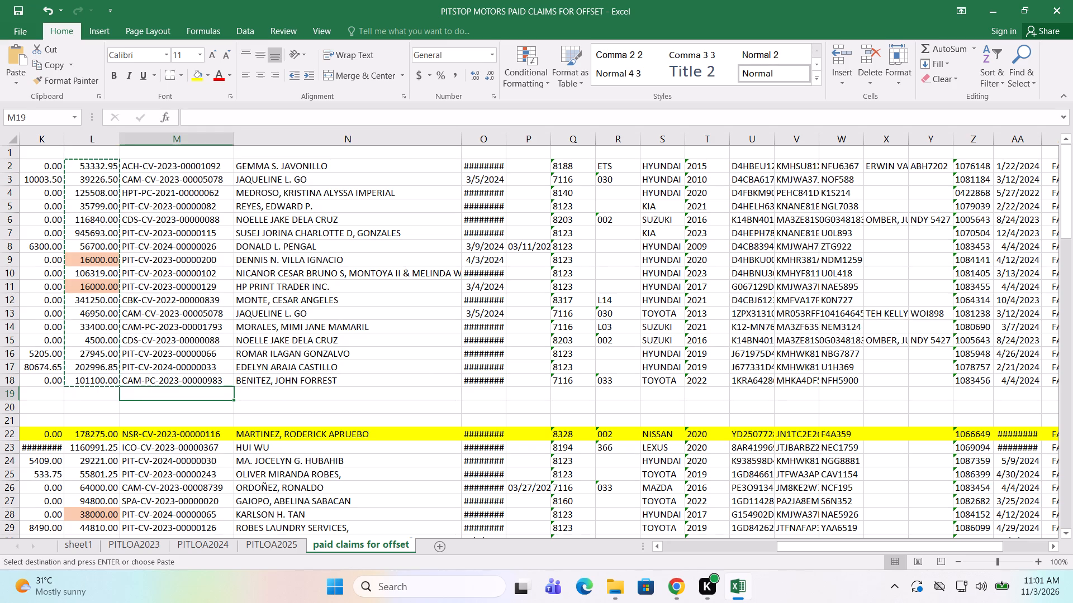
pyautogui.click(7, 381)
pyautogui.moveTo(7, 408); pyautogui.dragTo(27, 51)
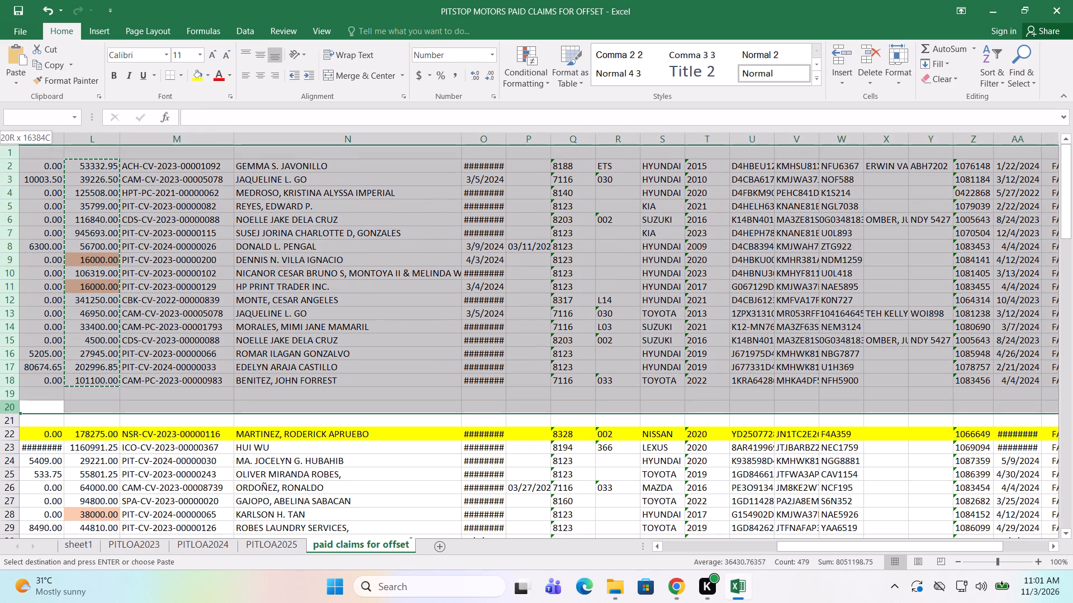
pyautogui.moveTo(27, 51); pyautogui.dragTo(27, 53)
pyautogui.rightClick(7, 185)
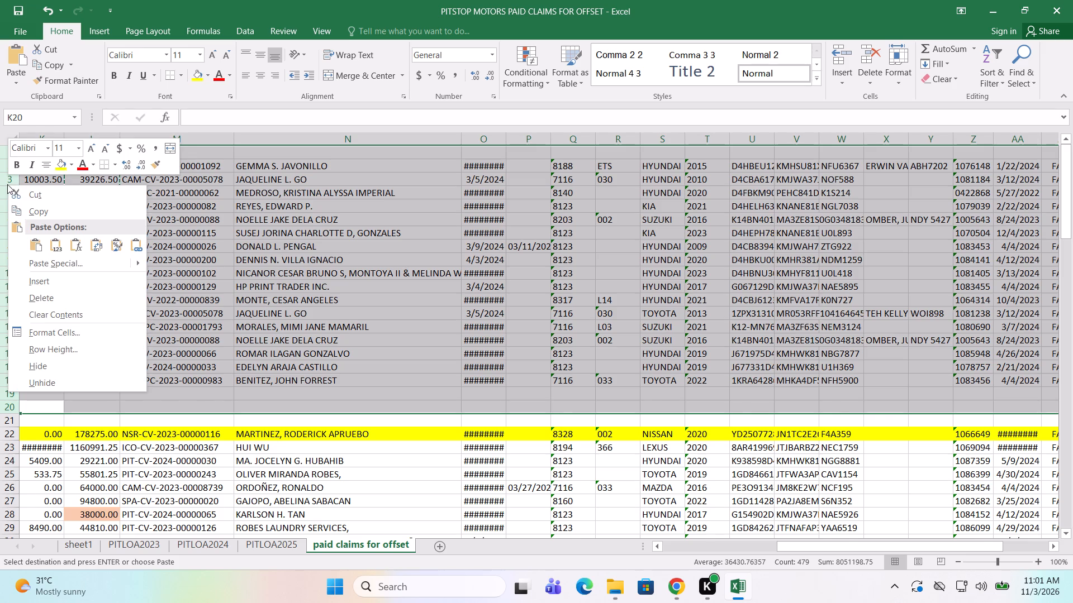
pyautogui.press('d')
pyautogui.click(398, 313)
# Review the claims still left to transfer on the paid claims for offset sheet, down to the last filled row.
pyautogui.scroll(-3, 457, 342)
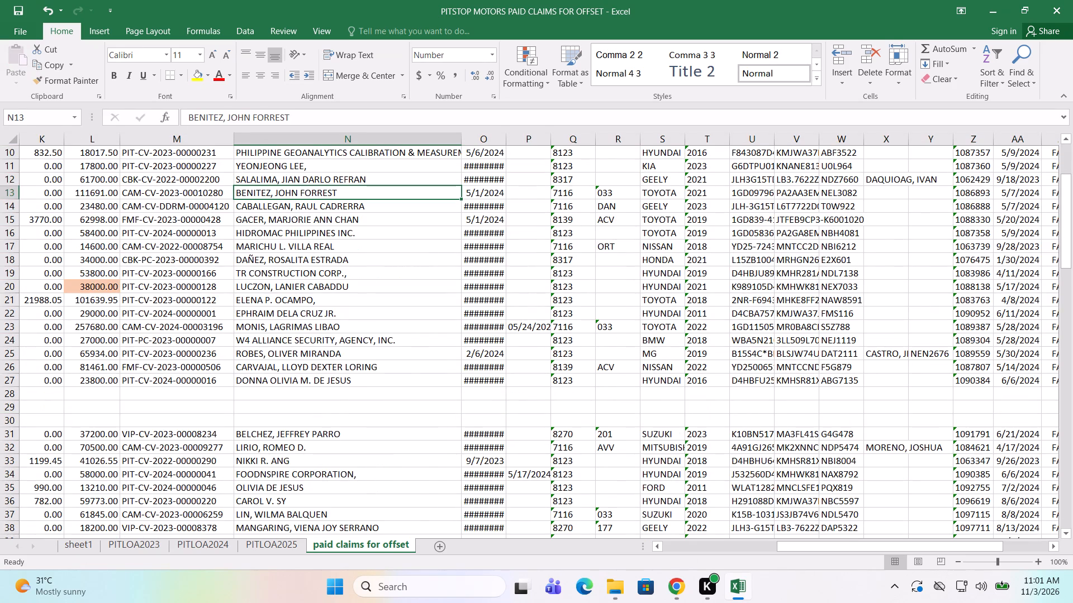
pyautogui.scroll(-1, 469, 349)
pyautogui.scroll(5, 469, 338)
pyautogui.scroll(-6, 469, 332)
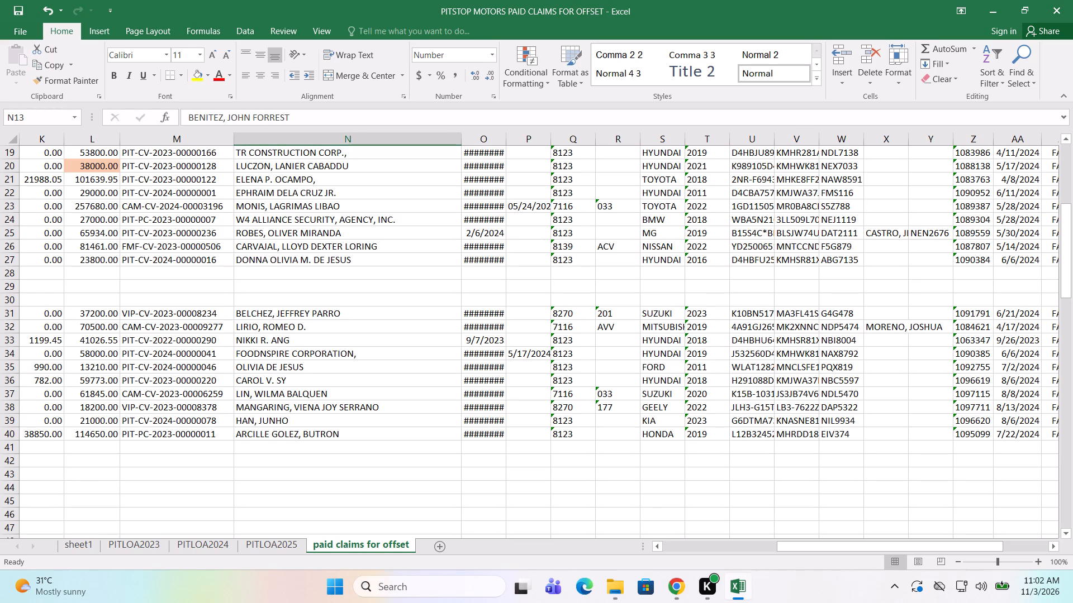
pyautogui.click(612, 495)
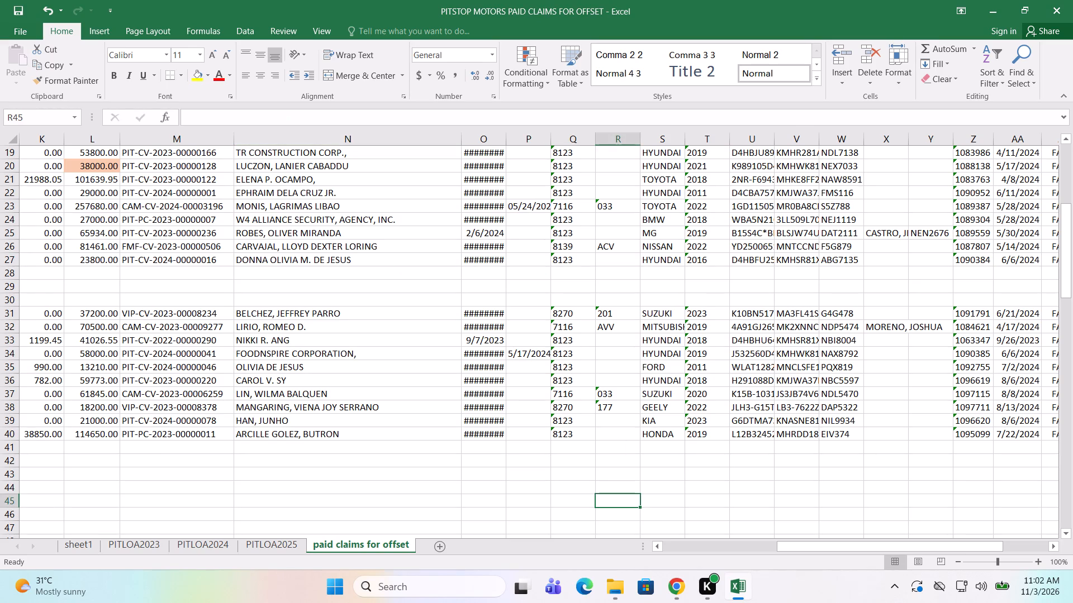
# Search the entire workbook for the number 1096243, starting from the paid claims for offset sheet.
pyautogui.hotkey('ctrl', 'f')
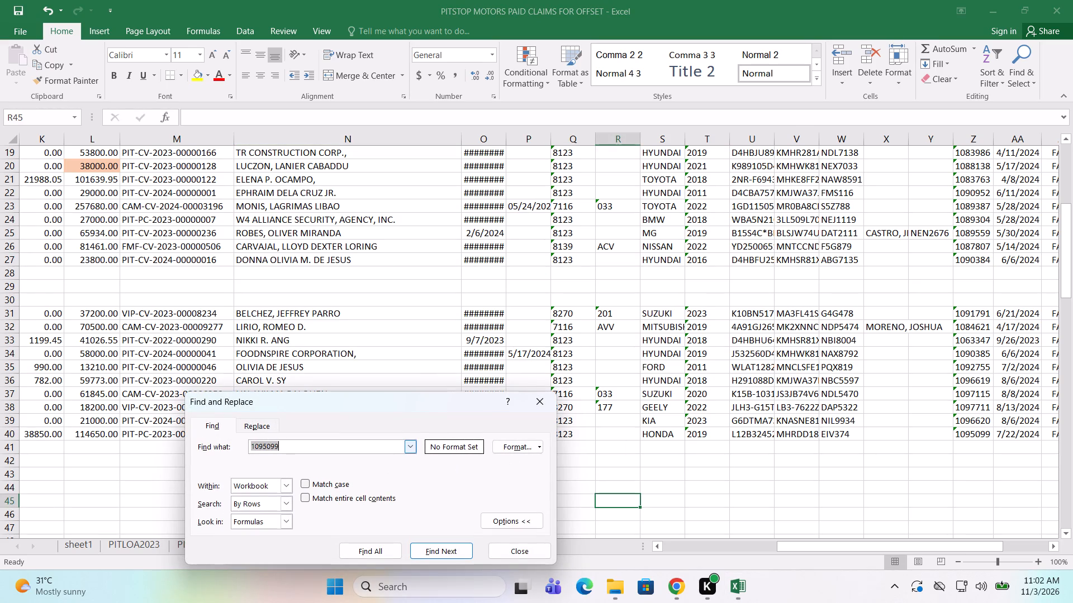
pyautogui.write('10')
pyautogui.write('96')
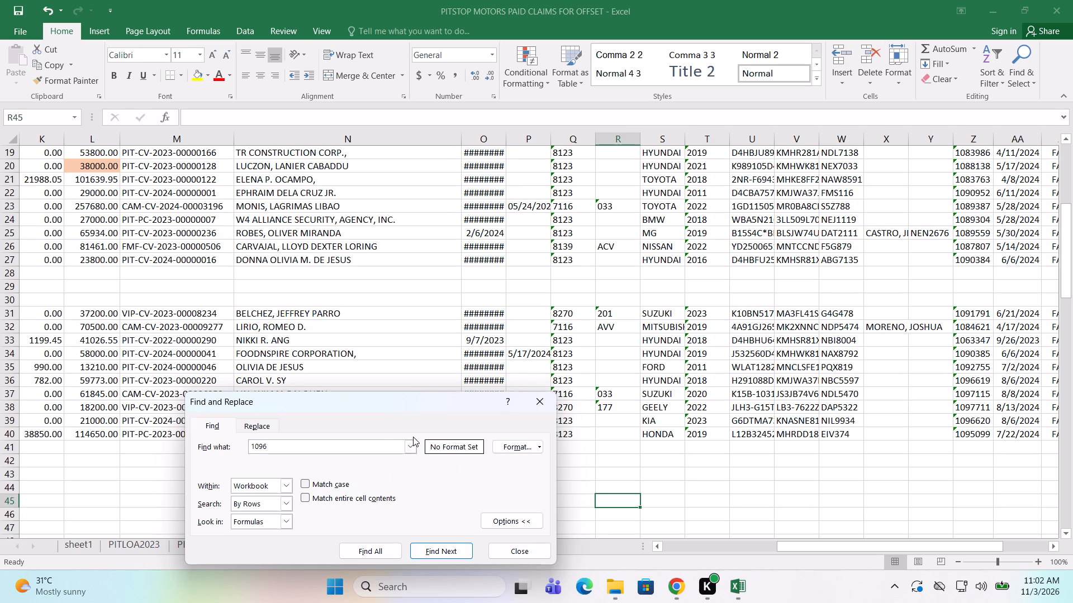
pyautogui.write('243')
pyautogui.click(373, 551)
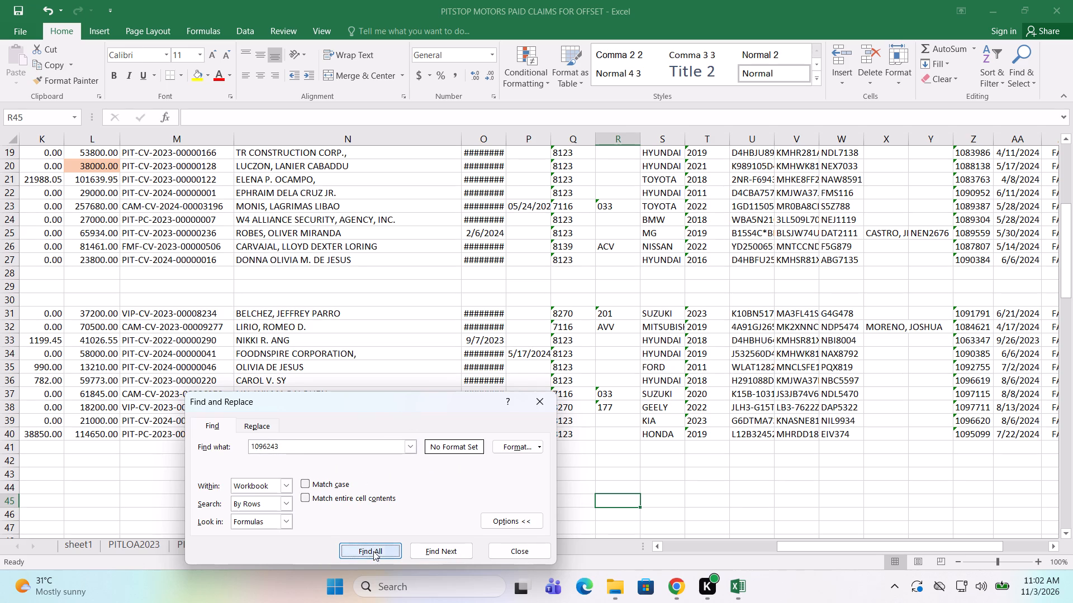
pyautogui.moveTo(405, 408); pyautogui.dragTo(409, 261)
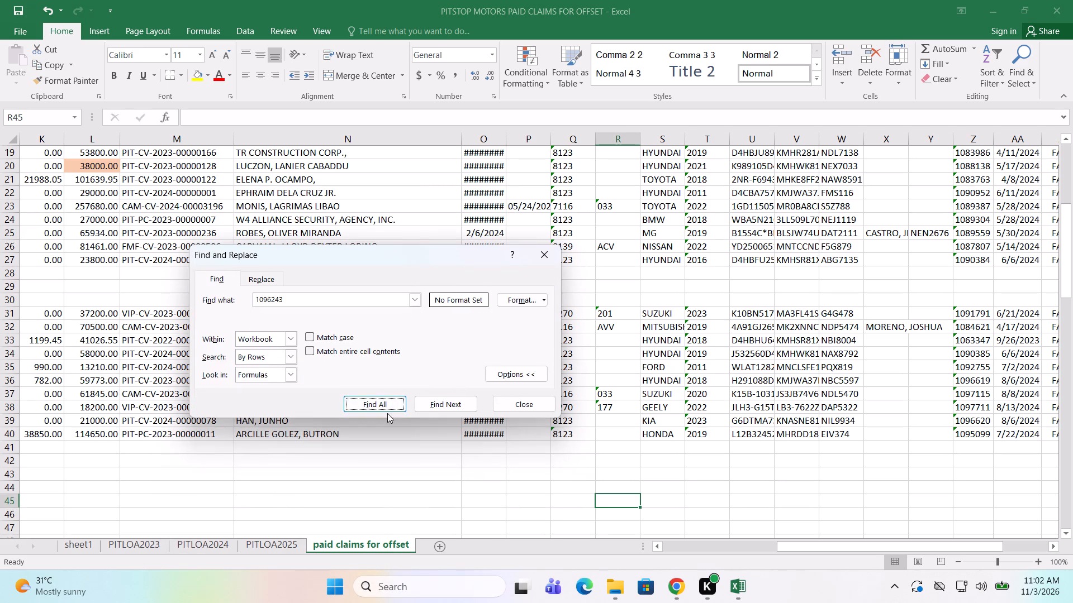
pyautogui.click(385, 404)
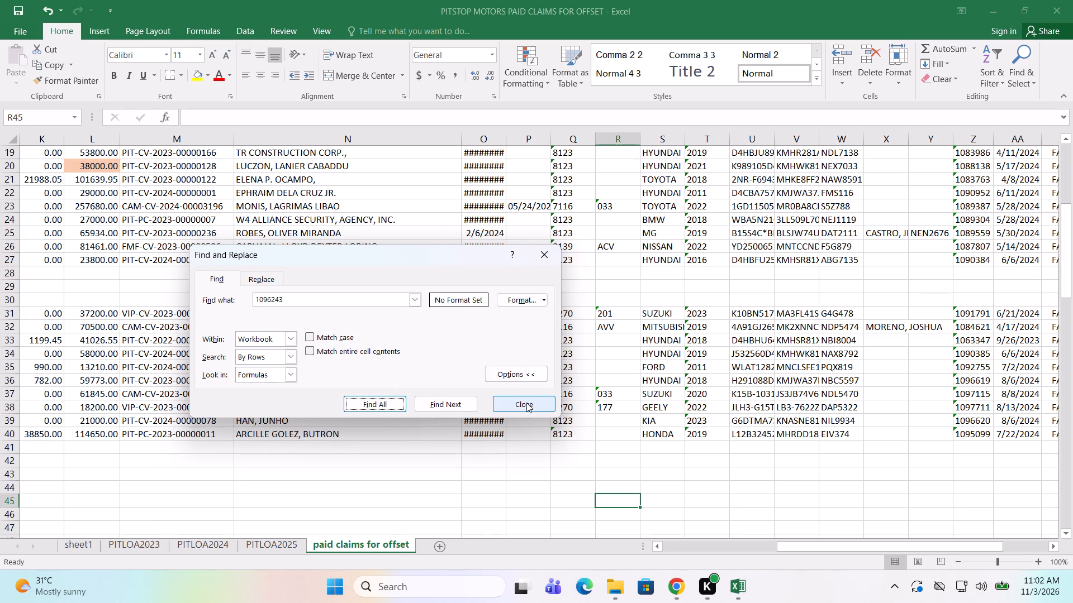
pyautogui.click(545, 483)
pyautogui.click(373, 410)
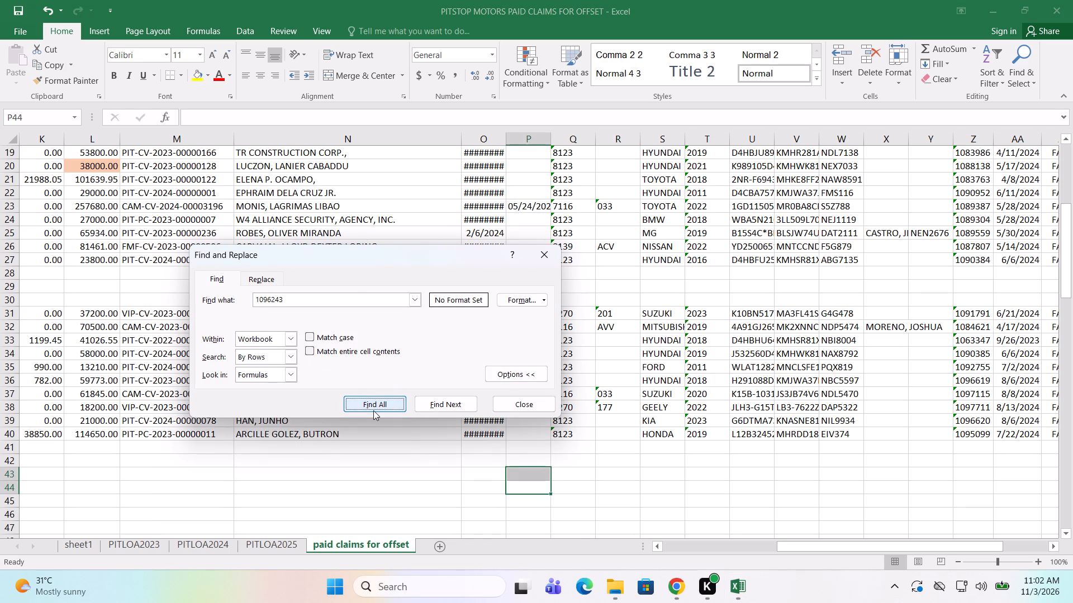
pyautogui.click(358, 265)
pyautogui.click(293, 342)
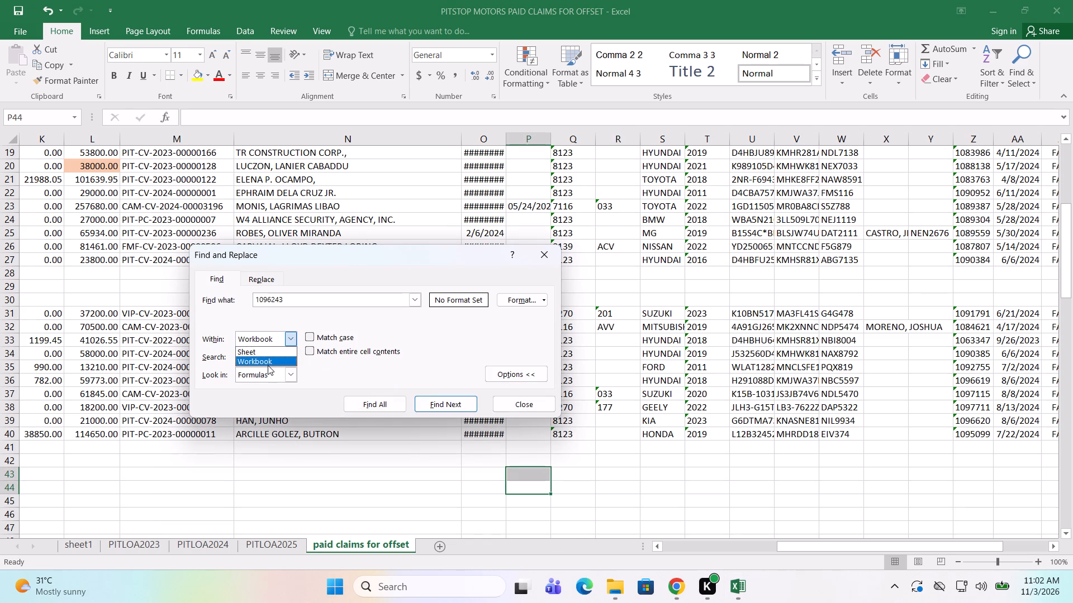
pyautogui.click(268, 365)
pyautogui.click(364, 408)
pyautogui.click(262, 480)
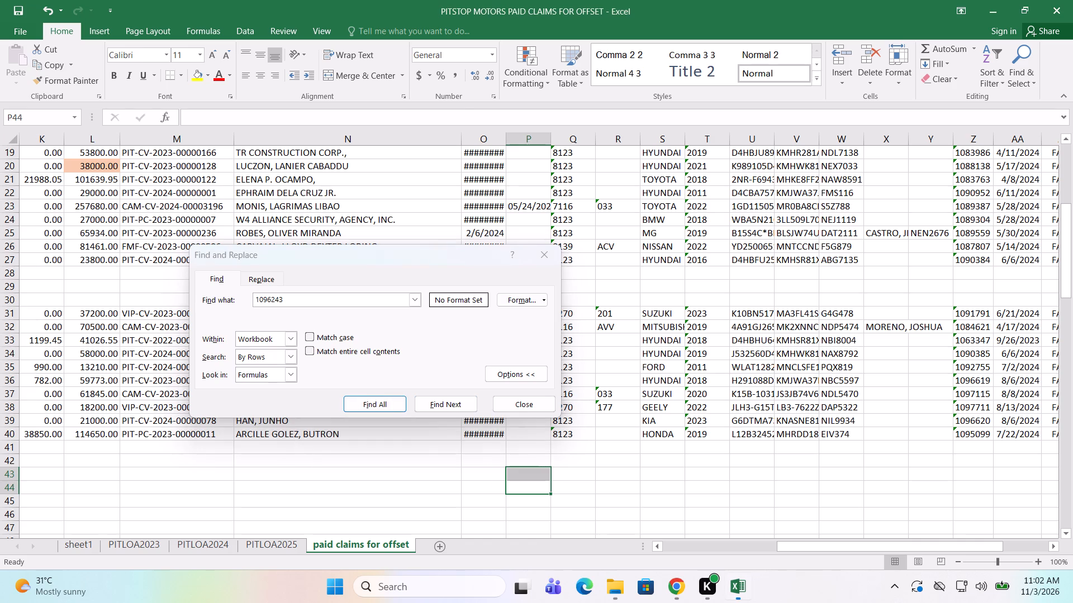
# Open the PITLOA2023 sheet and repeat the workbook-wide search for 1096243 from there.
pyautogui.click(135, 545)
pyautogui.click(377, 406)
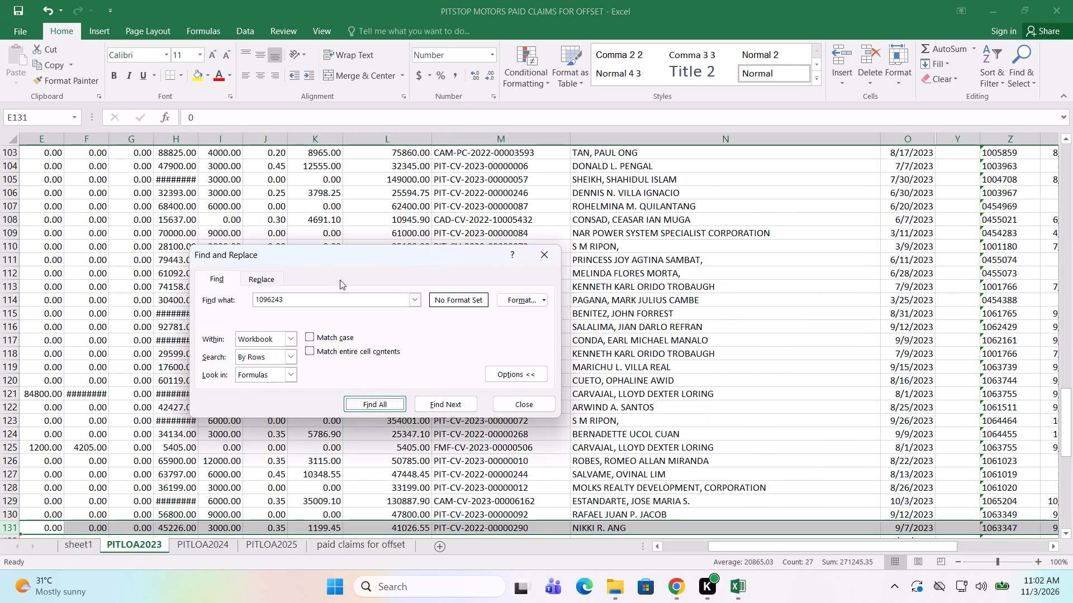
pyautogui.click(505, 405)
pyautogui.doubleClick(431, 350)
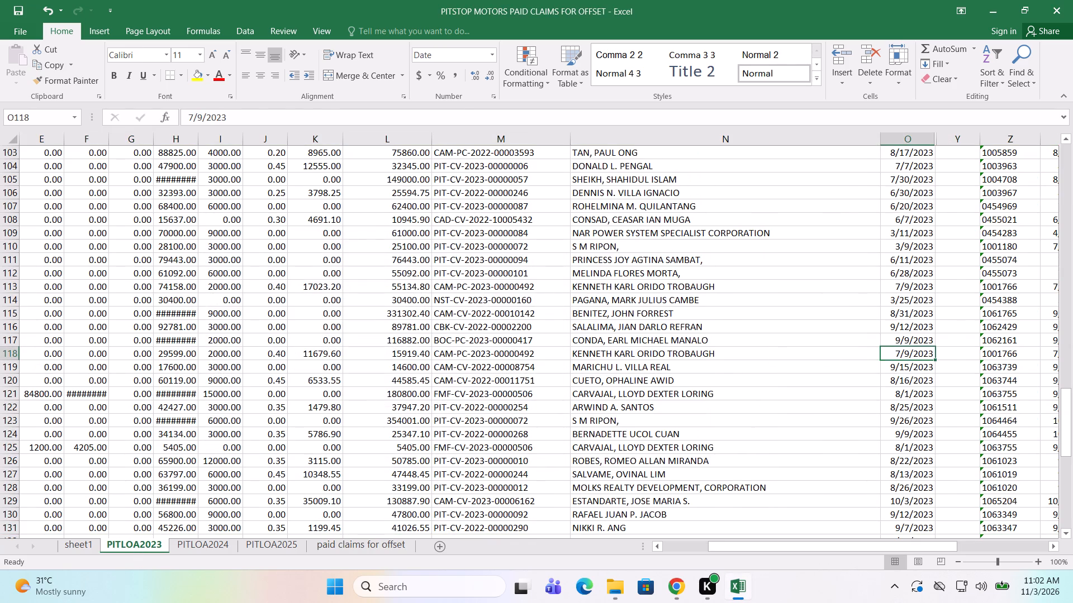
pyautogui.click(815, 353)
pyautogui.doubleClick(815, 352)
pyautogui.click(806, 404)
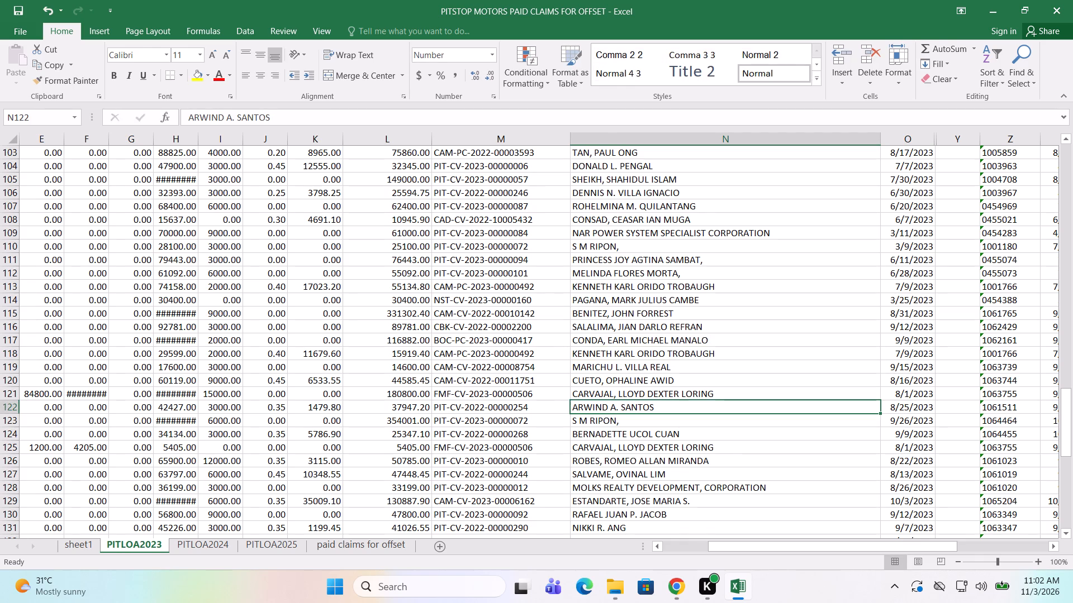
# Open Windows Update in Settings and look over the available updates and update options.
pyautogui.click(915, 586)
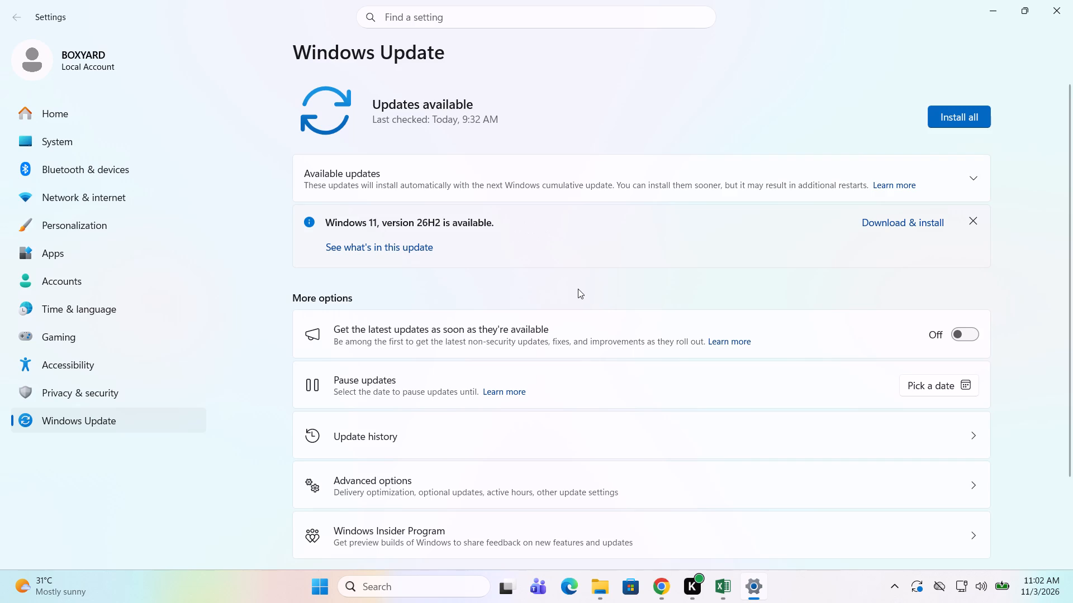
pyautogui.scroll(-1, 579, 291)
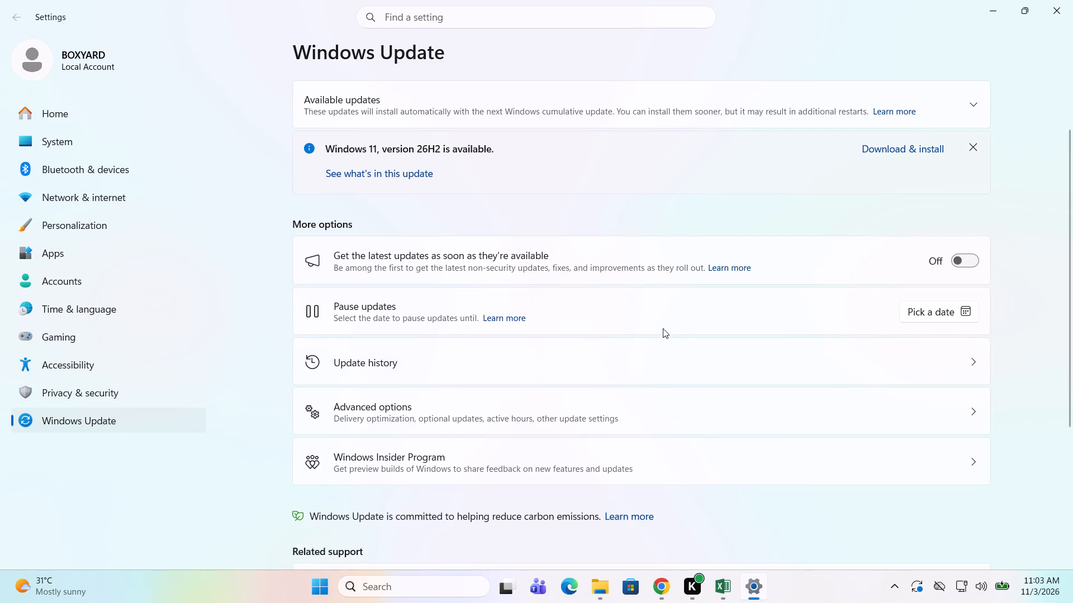
pyautogui.scroll(-4, 663, 337)
pyautogui.scroll(7, 663, 336)
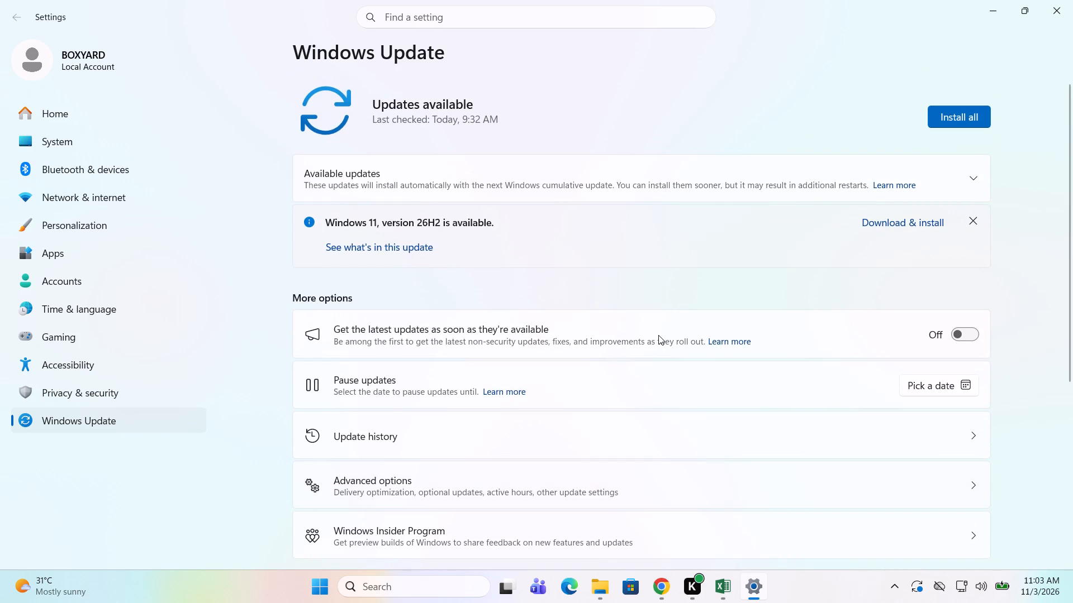
pyautogui.scroll(2, 658, 335)
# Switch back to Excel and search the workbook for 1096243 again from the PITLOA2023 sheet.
pyautogui.click(717, 584)
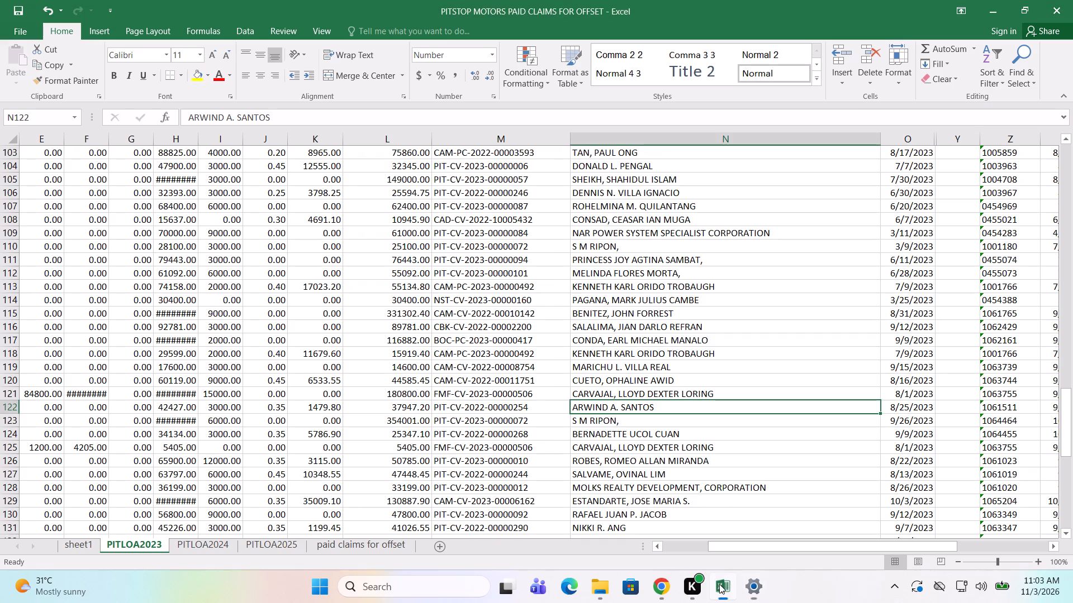
pyautogui.click(500, 434)
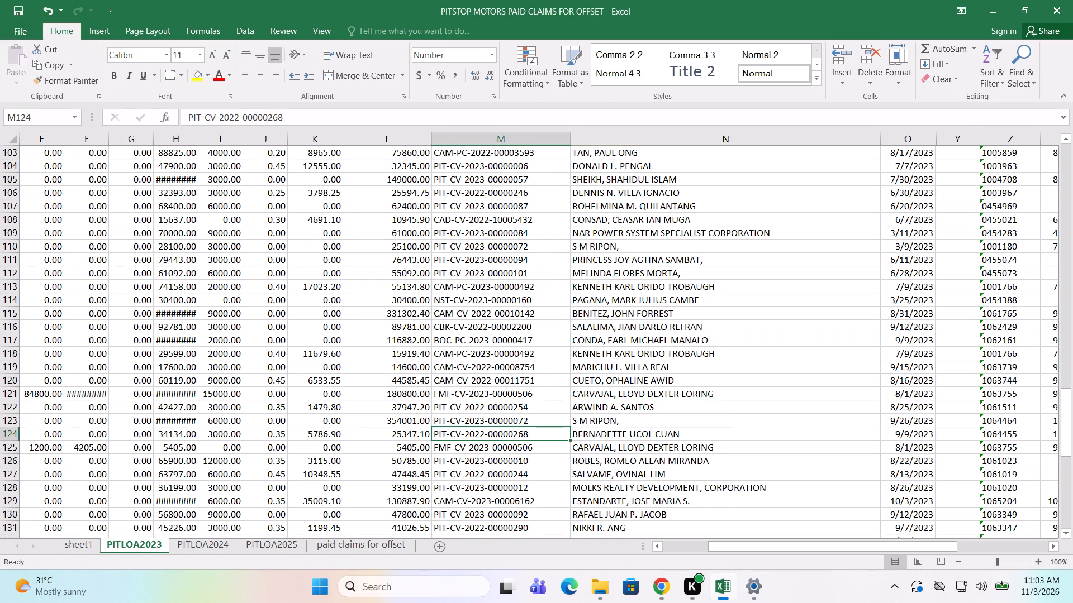
pyautogui.hotkey('ctrl', 'f')
pyautogui.click(380, 420)
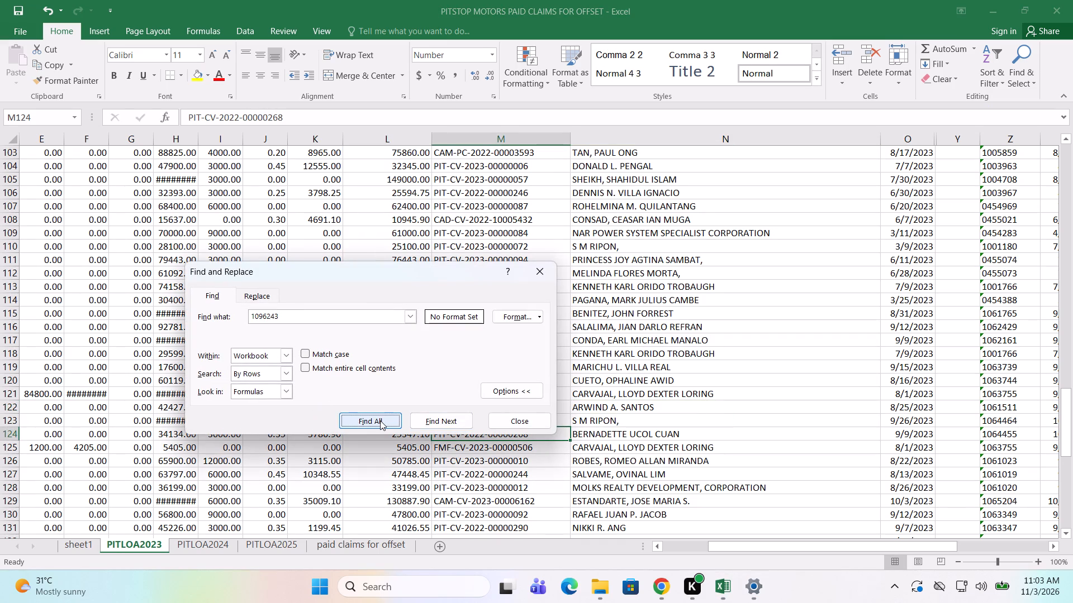
pyautogui.click(507, 427)
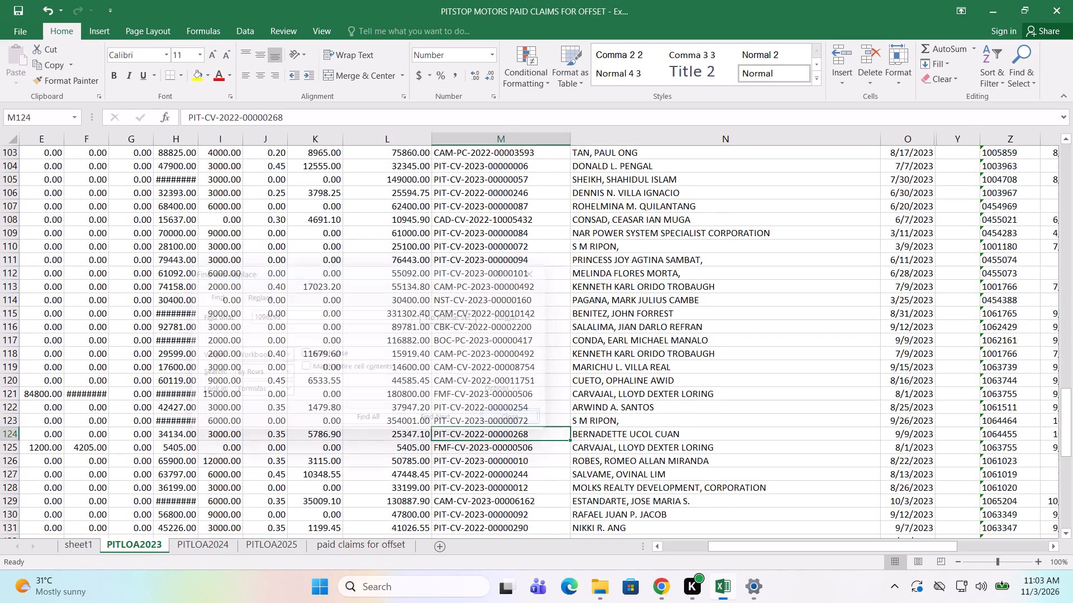
# Save the PITSTOP MOTORS PAID CLAIMS FOR OFFSET workbook and close it.
pyautogui.click(457, 365)
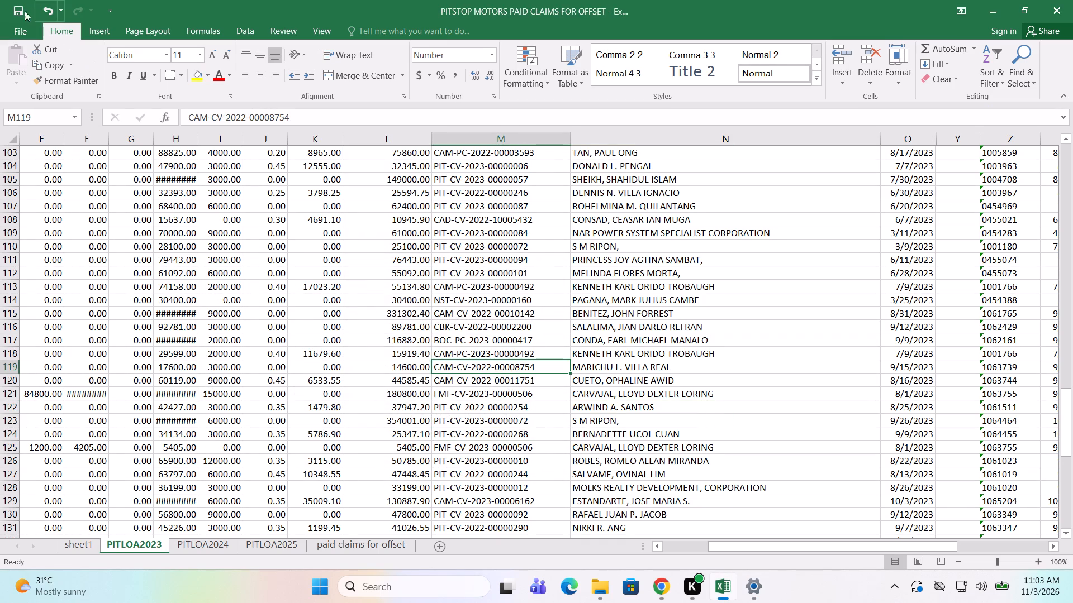
pyautogui.click(15, 8)
pyautogui.click(331, 260)
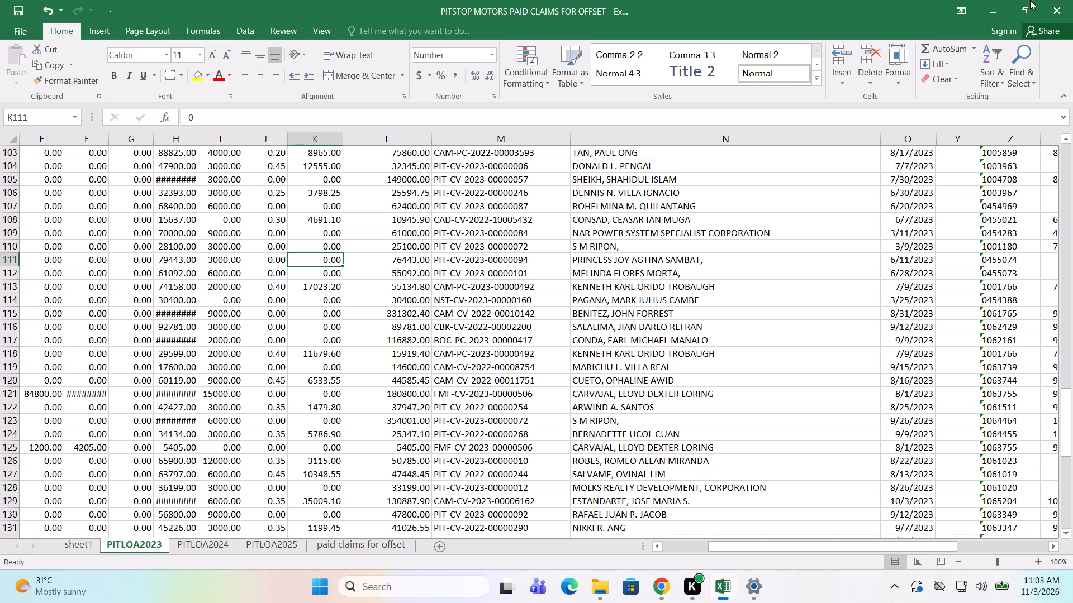
pyautogui.click(1061, 0)
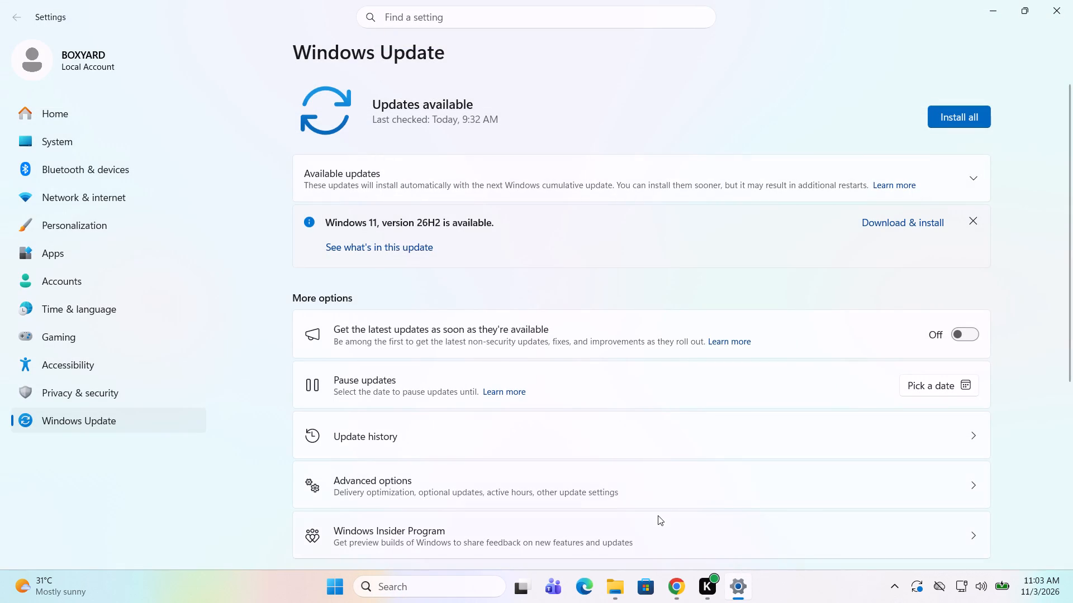
# Switch to File Explorer and reopen the PITSTOP MOTORS PAID CLAIMS FOR OFFSET workbook from the PITSTOP MOTORS folder.
pyautogui.click(615, 580)
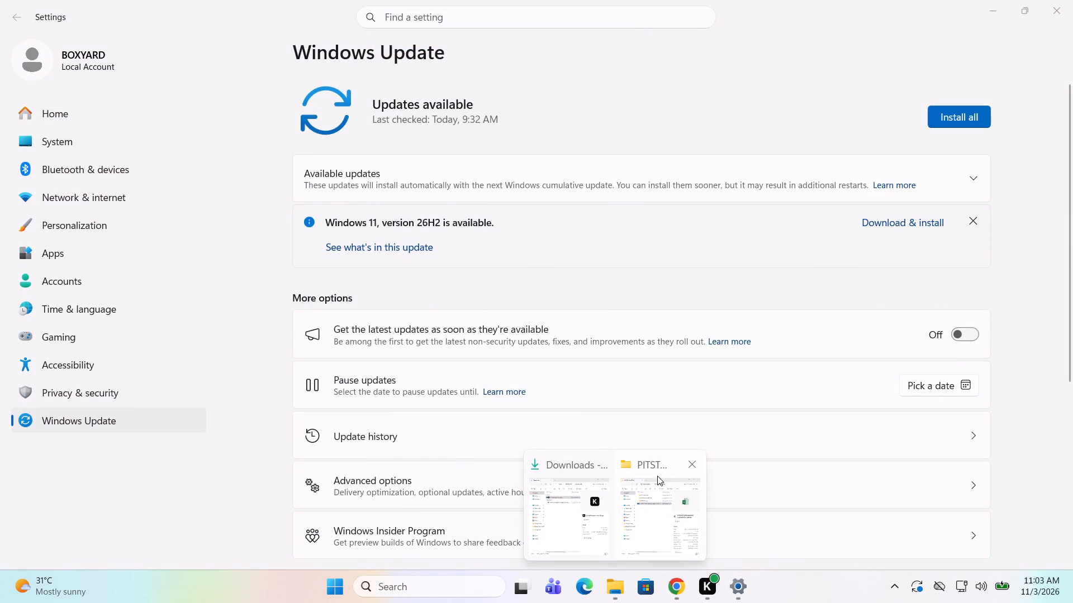
pyautogui.click(656, 467)
pyautogui.click(227, 276)
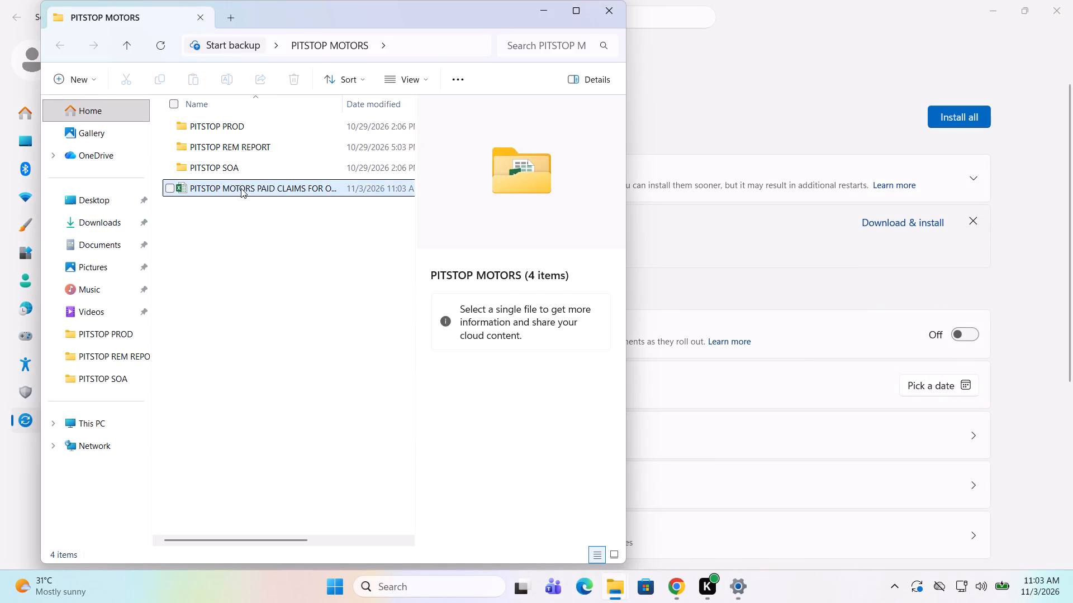
pyautogui.doubleClick(241, 188)
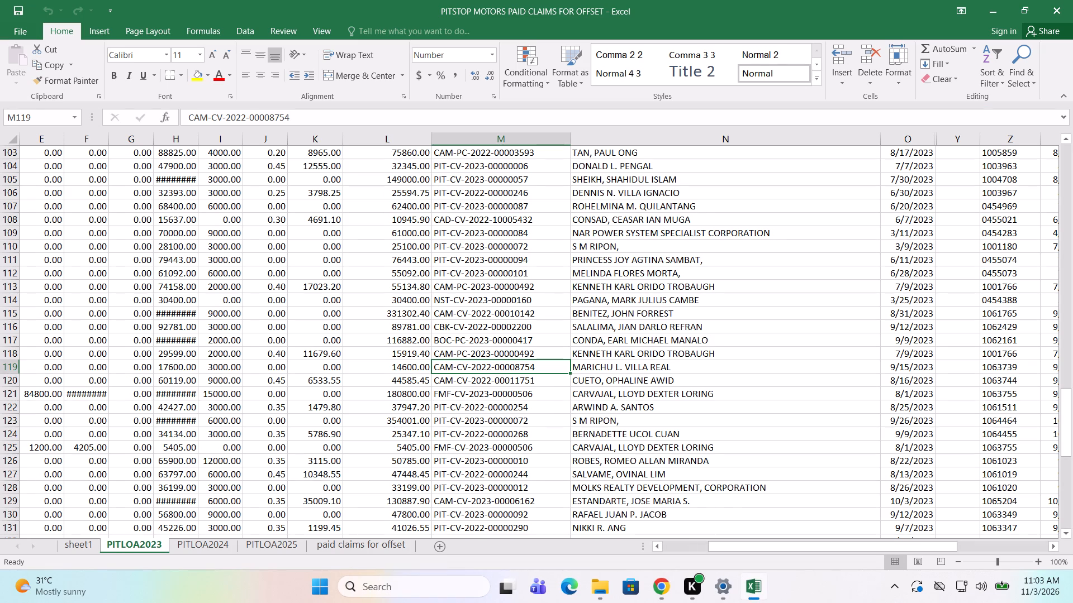
pyautogui.click(373, 293)
pyautogui.click(453, 304)
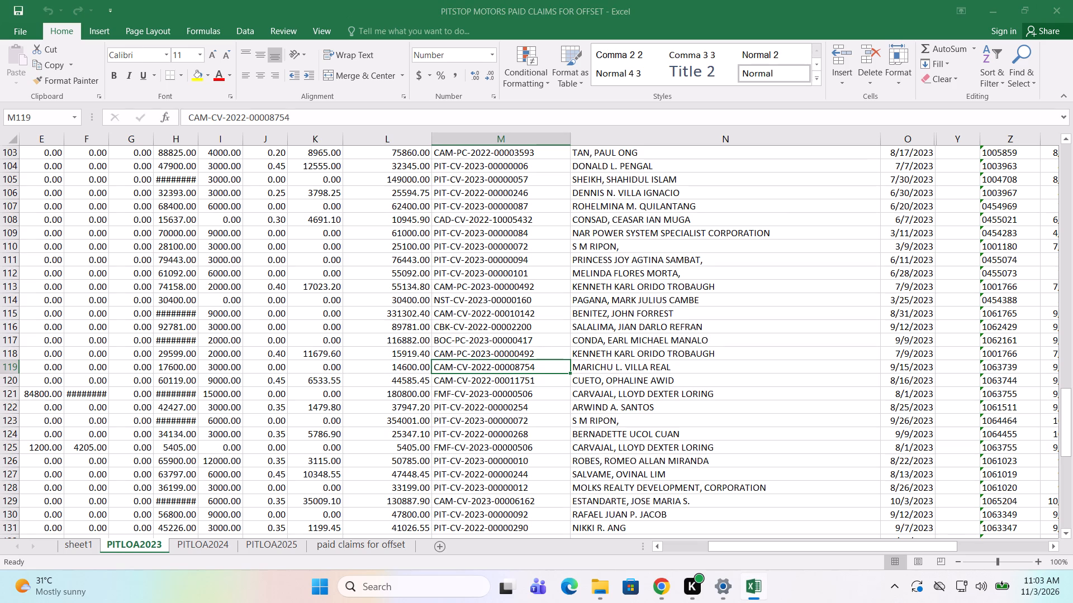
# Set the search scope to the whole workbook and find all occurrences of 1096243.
pyautogui.click(414, 340)
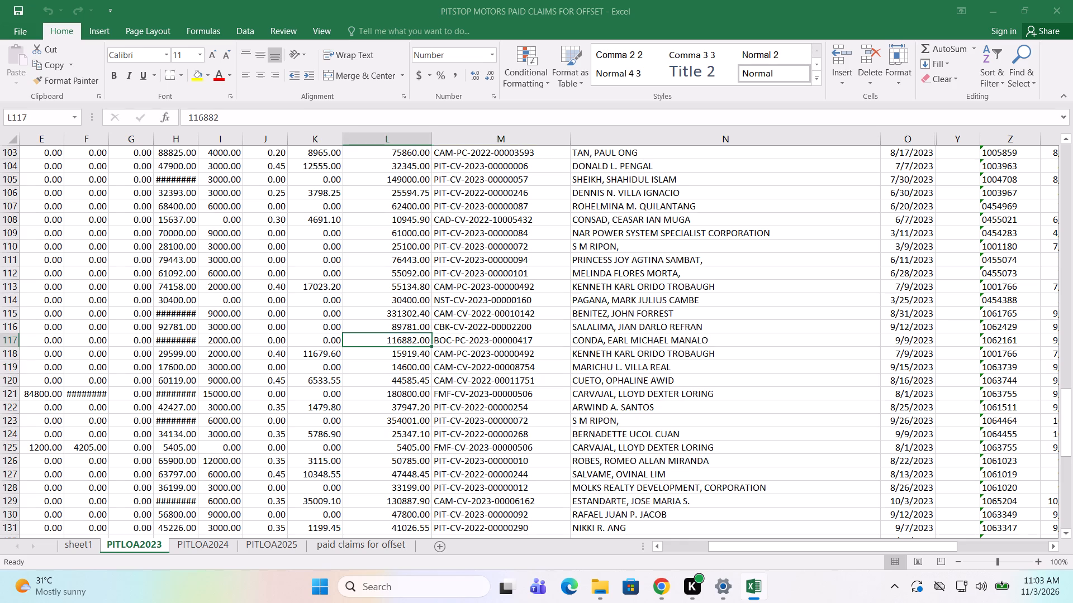
pyautogui.hotkey('ctrl', 'f')
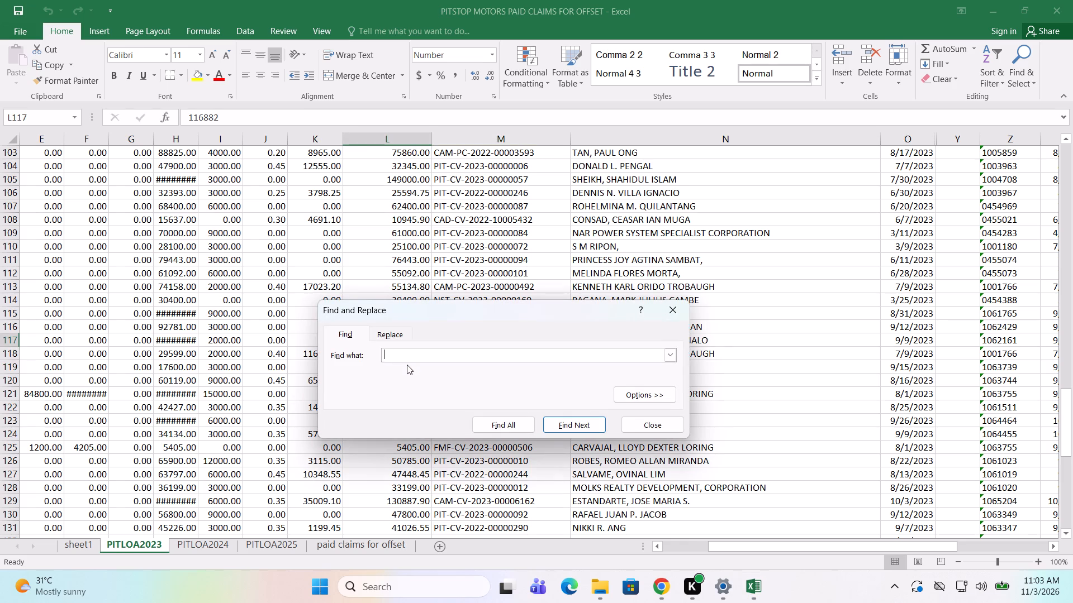
pyautogui.click(656, 395)
pyautogui.click(387, 394)
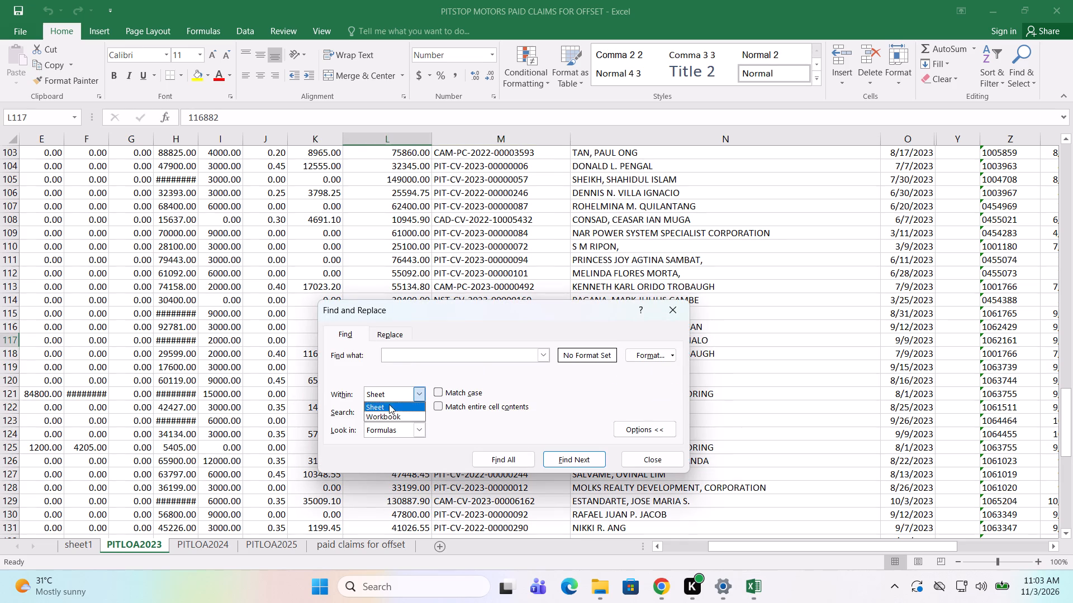
pyautogui.click(392, 413)
pyautogui.click(417, 358)
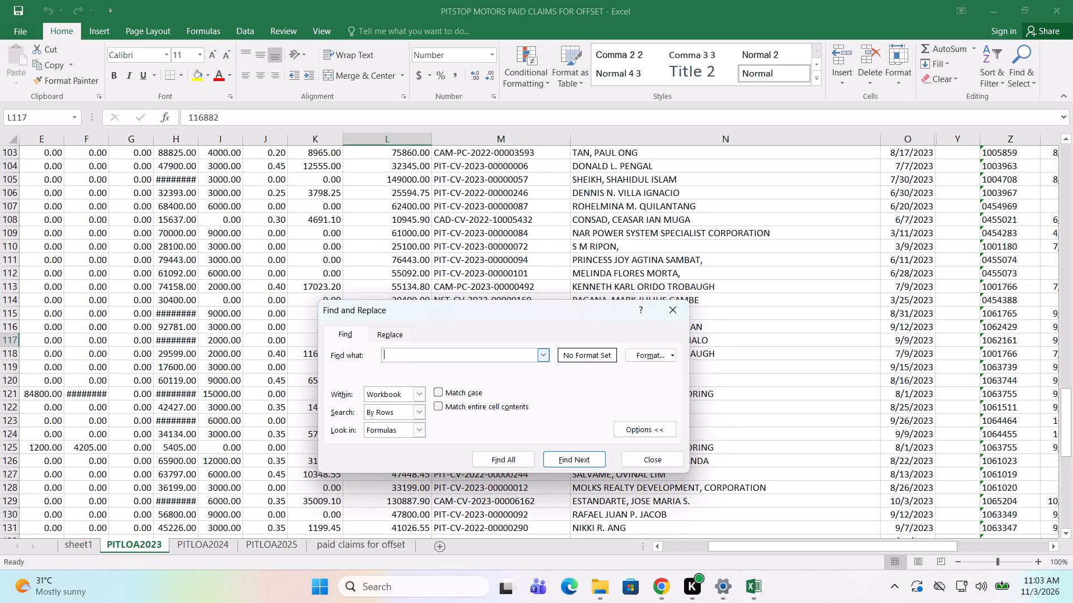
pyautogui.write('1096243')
pyautogui.click(526, 461)
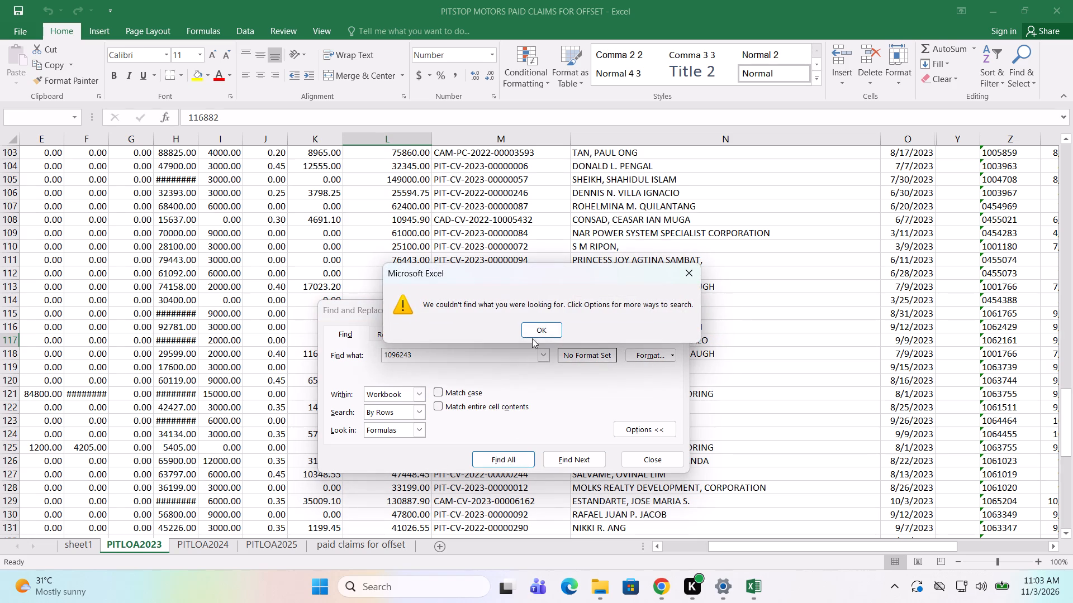
pyautogui.click(546, 327)
pyautogui.click(433, 356)
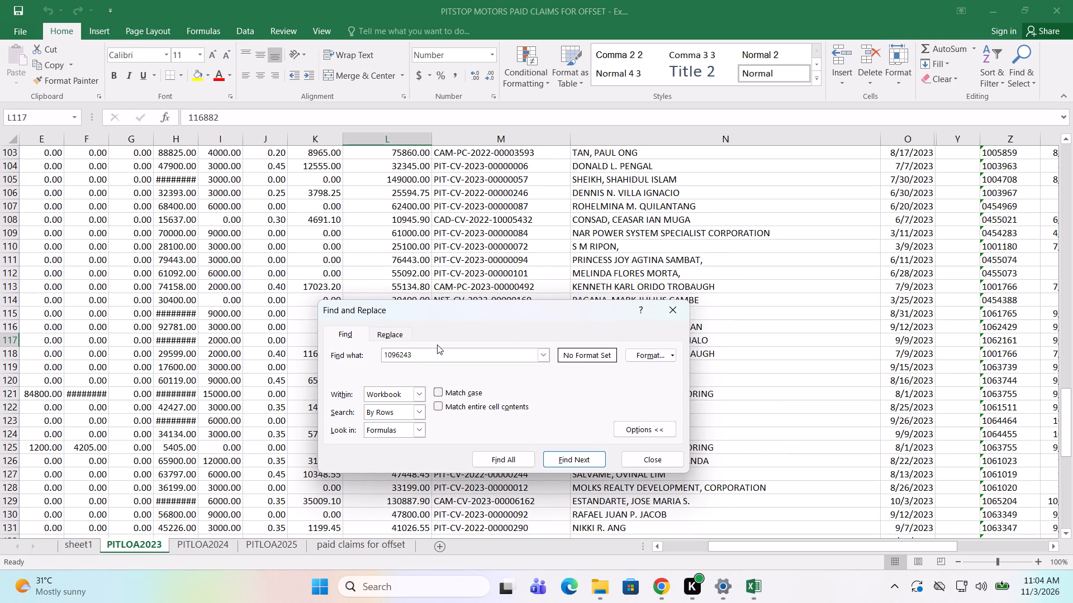
pyautogui.press('BackSpace')
pyautogui.press('BackSpace')
pyautogui.press('BackSpace')
pyautogui.press('BackSpace')
pyautogui.press('BackSpace')
pyautogui.press('BackSpace')
pyautogui.press('BackSpace')
pyautogui.press('BackSpace')
pyautogui.press('BackSpace')
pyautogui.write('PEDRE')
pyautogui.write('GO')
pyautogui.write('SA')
pyautogui.click(516, 459)
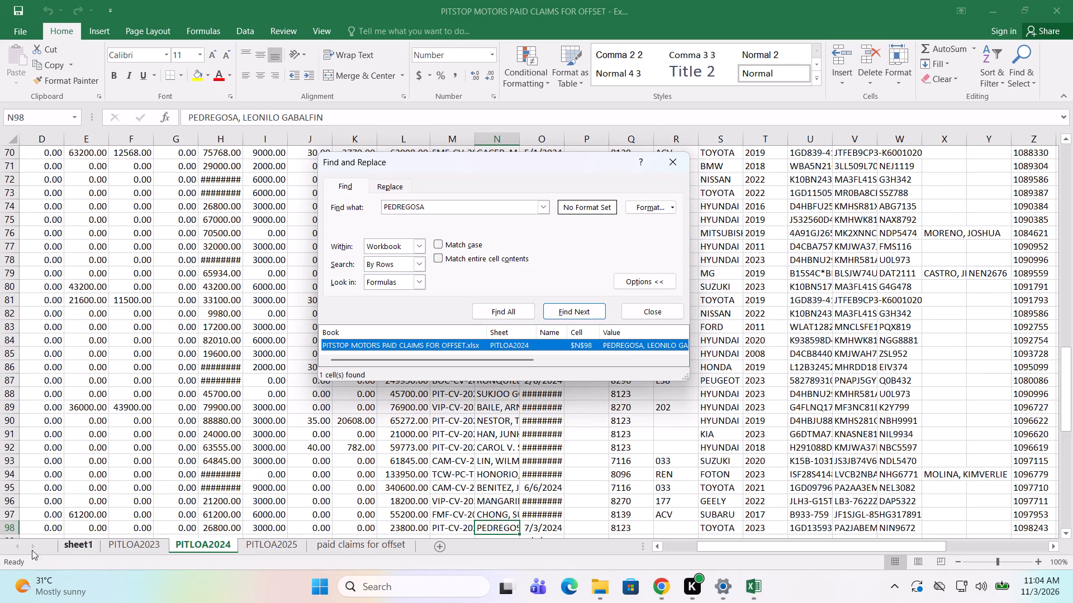
# Copy row 98 of the PITLOA2024 sheet into row 44 of the paid claims for offset sheet.
pyautogui.click(9, 530)
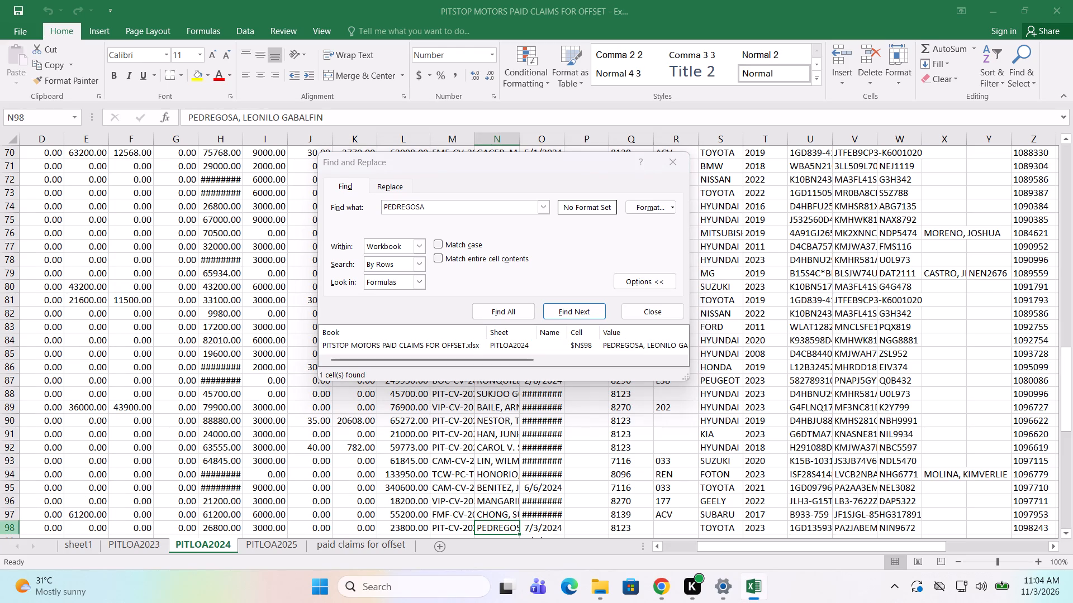
pyautogui.hotkey('ctrl', 'c')
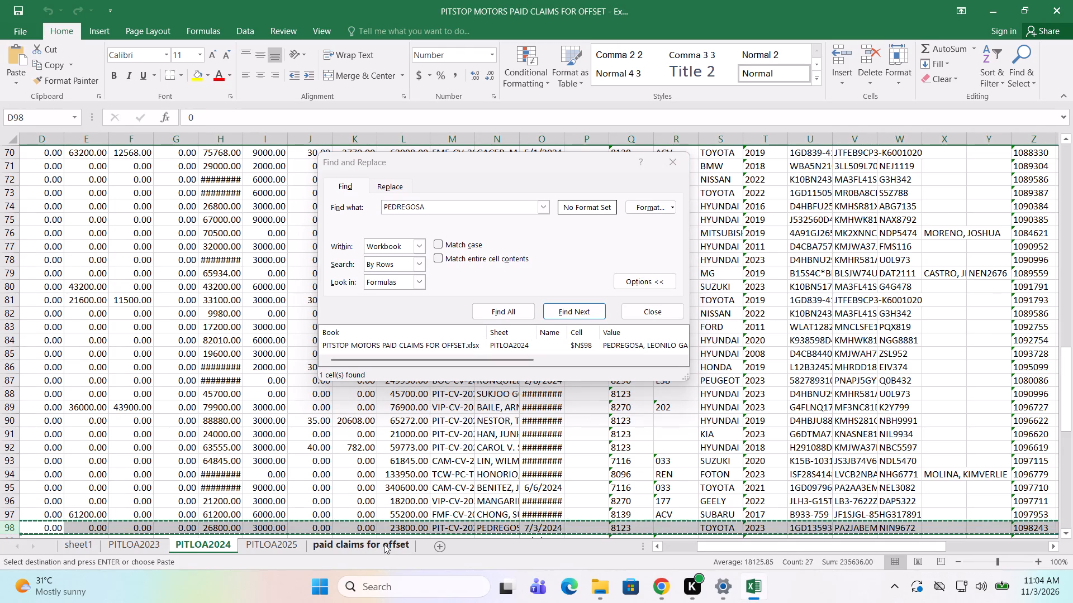
pyautogui.click(384, 544)
pyautogui.click(4, 445)
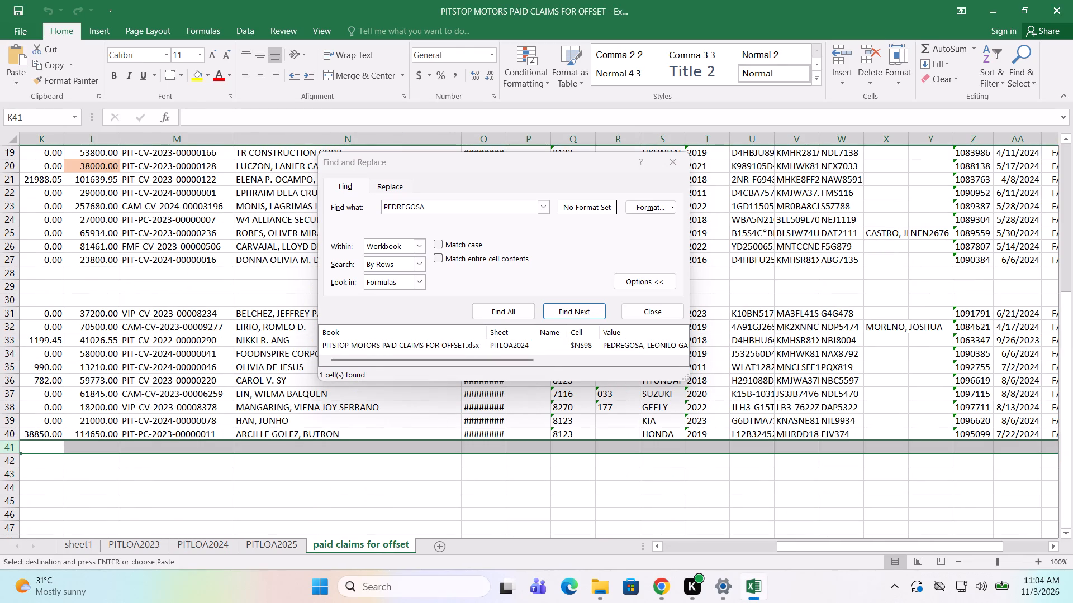
pyautogui.click(13, 485)
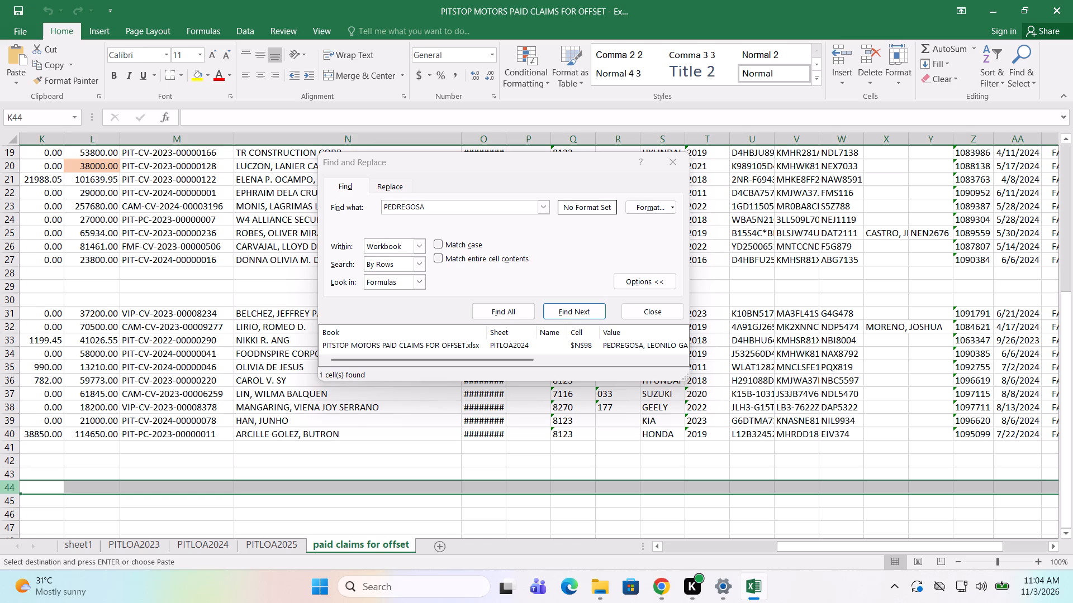
pyautogui.hotkey('ctrl', 'v')
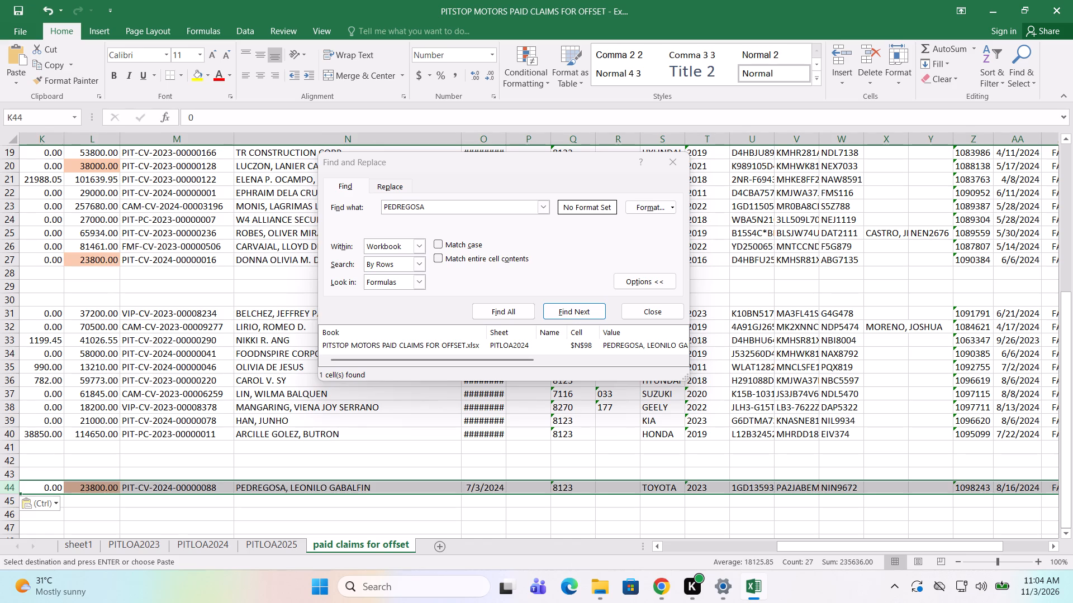
pyautogui.click(141, 544)
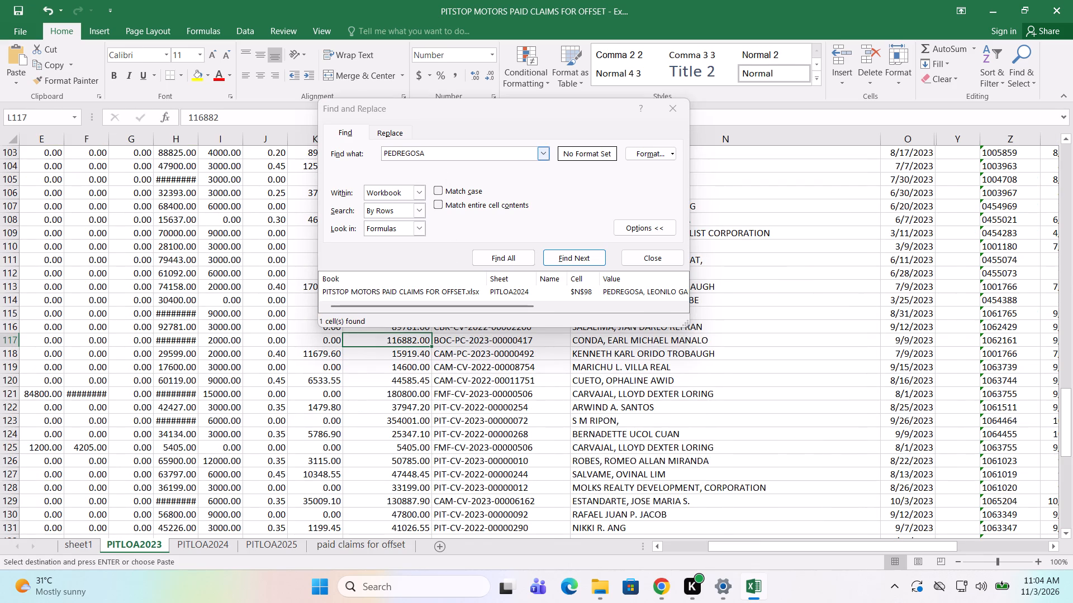
pyautogui.moveTo(437, 149); pyautogui.dragTo(327, 153)
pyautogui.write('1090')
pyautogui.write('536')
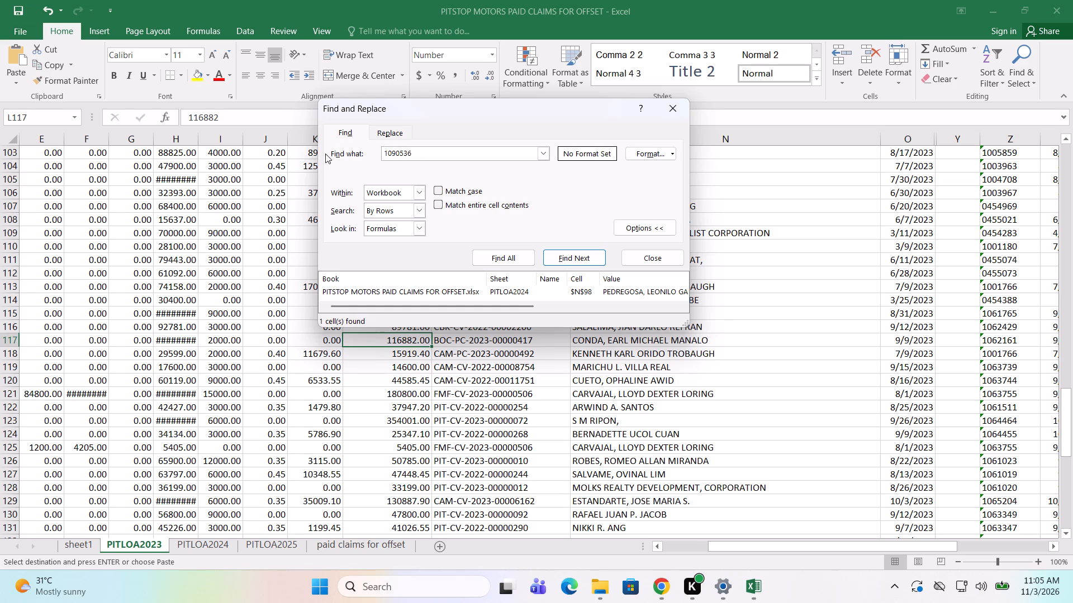
pyautogui.click(523, 256)
pyautogui.click(536, 328)
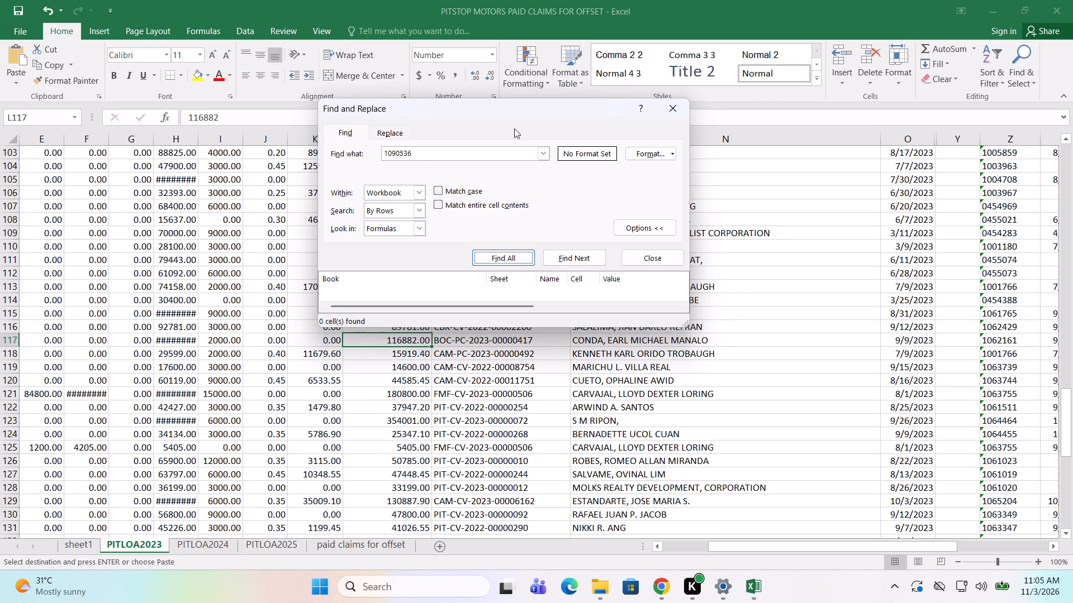
# Clear the previous search text and find all occurrences of SUK across the workbook.
pyautogui.moveTo(457, 155); pyautogui.dragTo(306, 161)
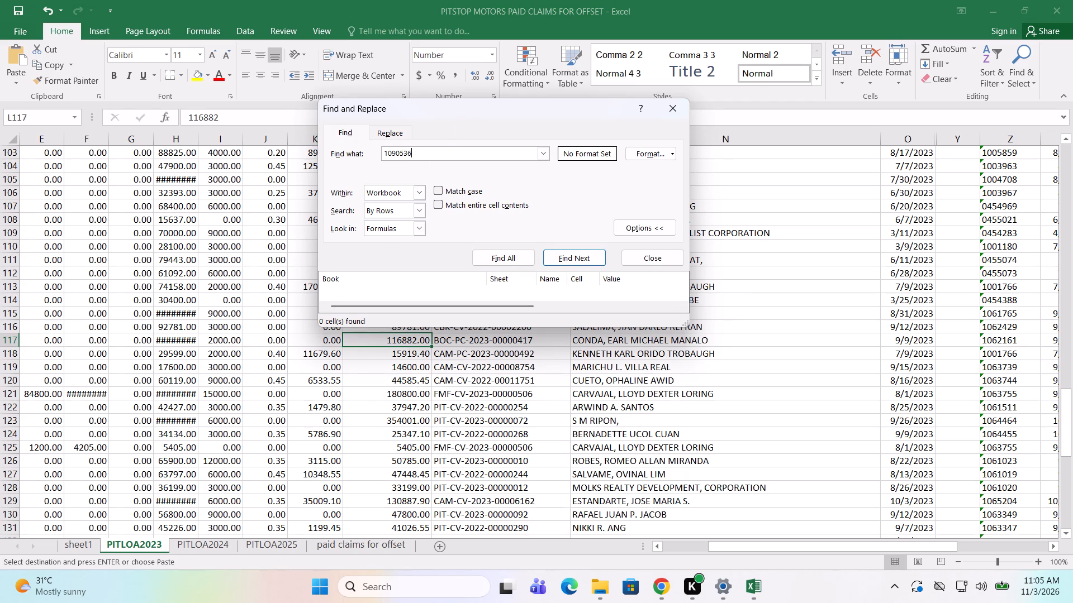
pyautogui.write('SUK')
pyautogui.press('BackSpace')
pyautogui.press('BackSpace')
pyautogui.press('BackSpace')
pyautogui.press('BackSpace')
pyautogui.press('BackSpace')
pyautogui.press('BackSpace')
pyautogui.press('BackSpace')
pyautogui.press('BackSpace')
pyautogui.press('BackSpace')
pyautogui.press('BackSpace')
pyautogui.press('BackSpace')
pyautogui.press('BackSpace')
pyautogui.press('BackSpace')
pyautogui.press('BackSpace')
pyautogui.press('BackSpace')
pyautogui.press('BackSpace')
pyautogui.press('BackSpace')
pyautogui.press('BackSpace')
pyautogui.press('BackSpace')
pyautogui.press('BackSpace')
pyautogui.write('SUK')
pyautogui.click(502, 256)
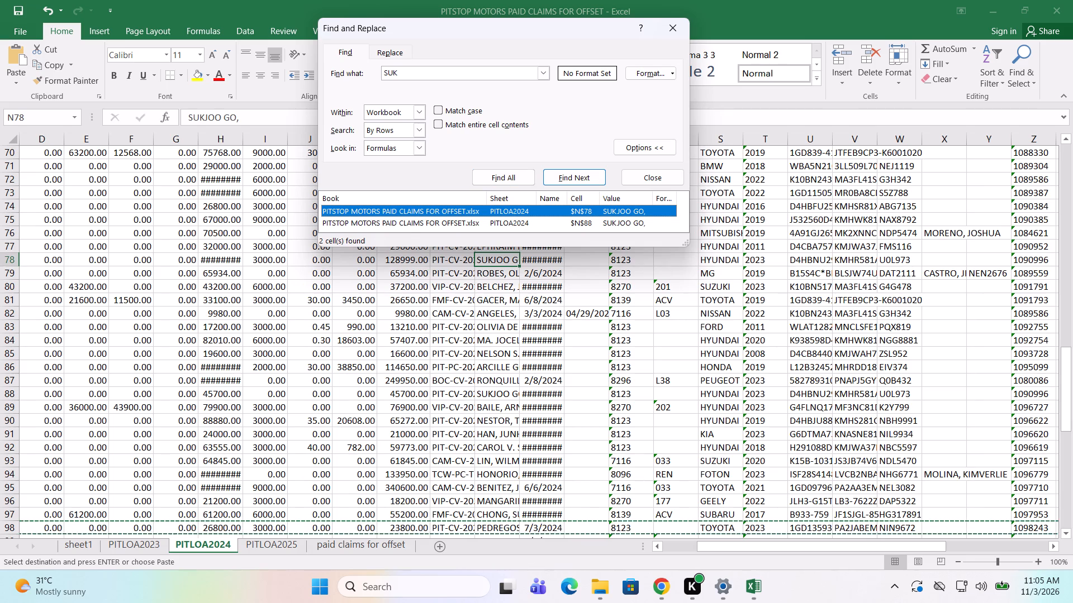
# Copy row 78 of the PITLOA2024 sheet into row 45 of the paid claims for offset sheet.
pyautogui.click(14, 261)
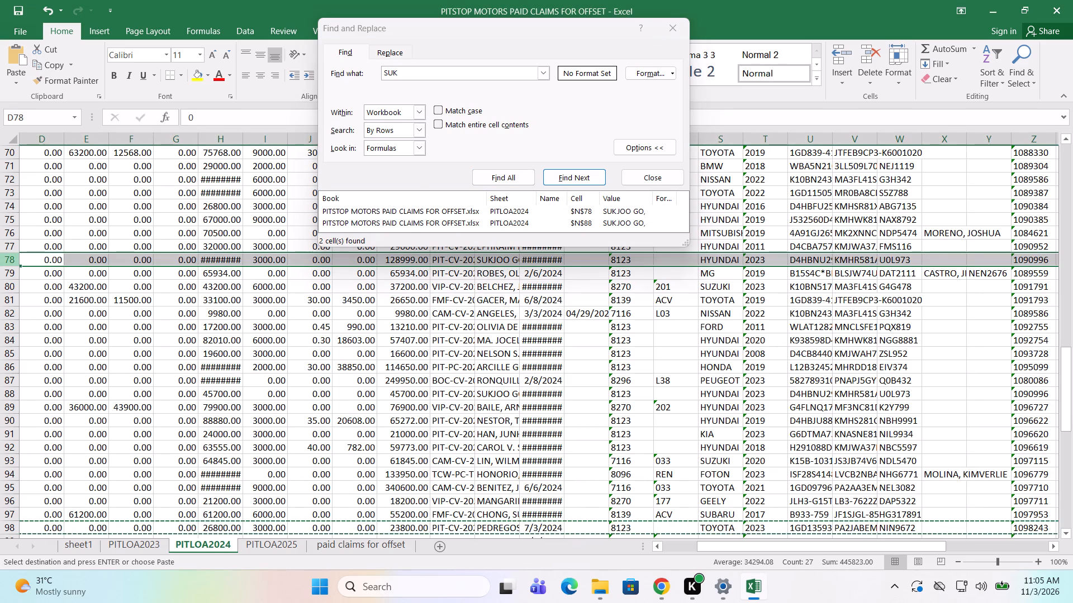
pyautogui.hotkey('ctrl', 'c')
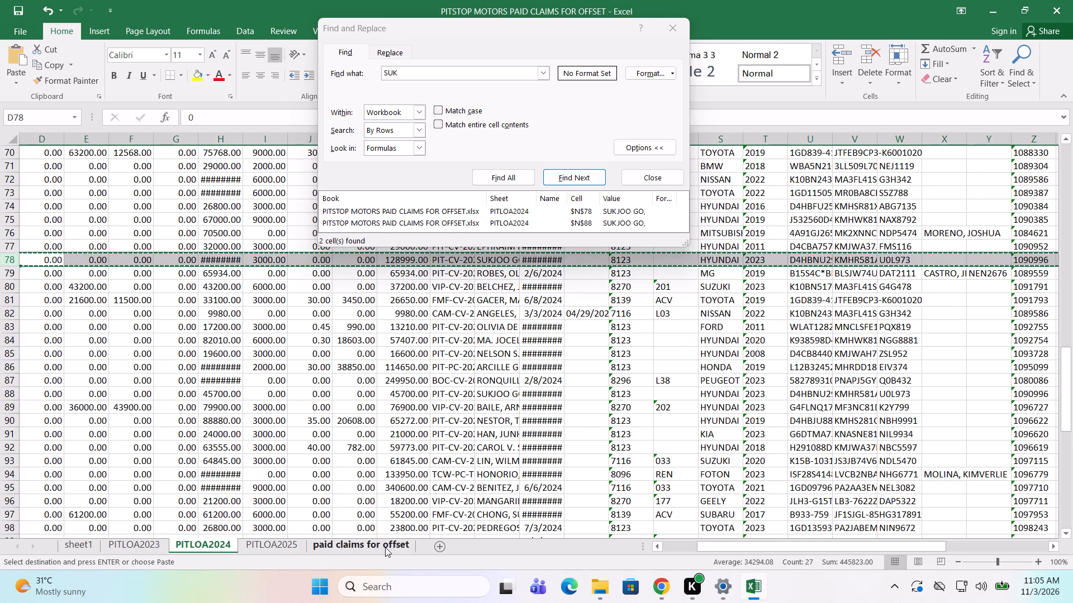
pyautogui.click(385, 547)
pyautogui.click(12, 503)
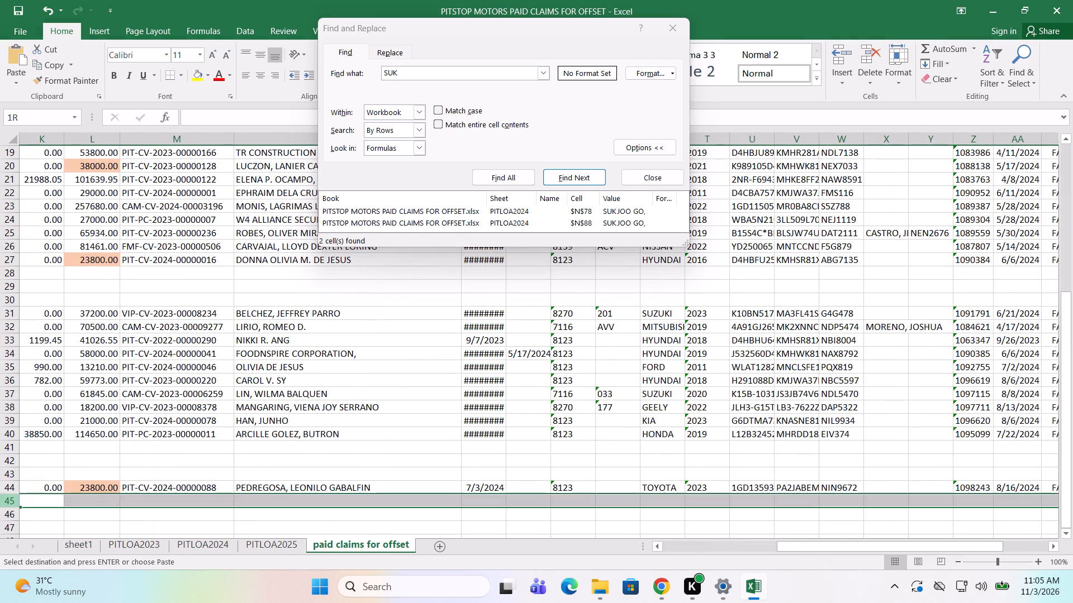
pyautogui.hotkey('ctrl', 'v')
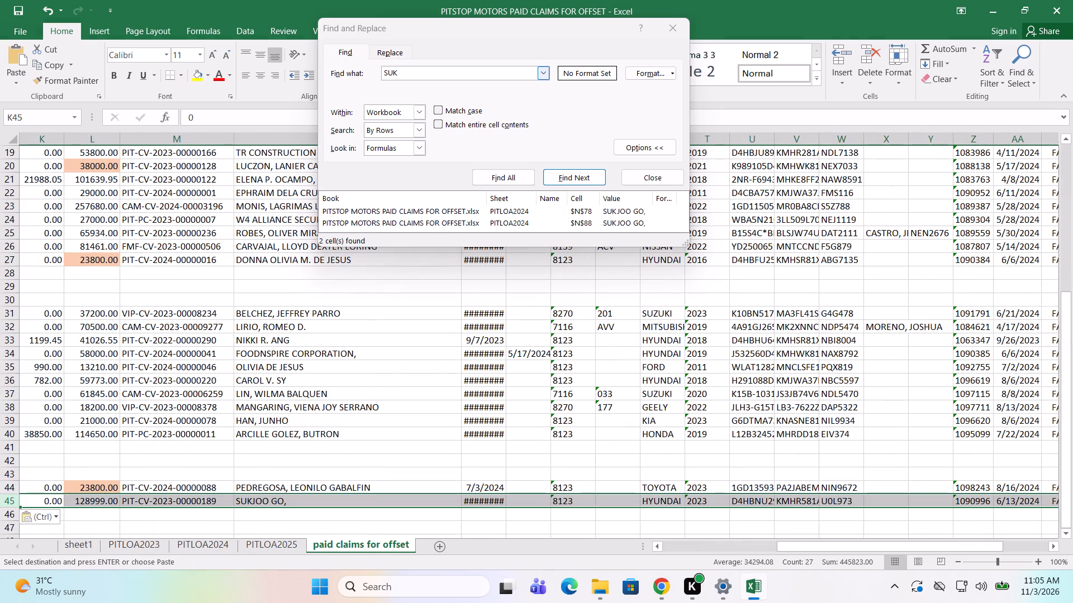
pyautogui.moveTo(414, 72); pyautogui.dragTo(298, 65)
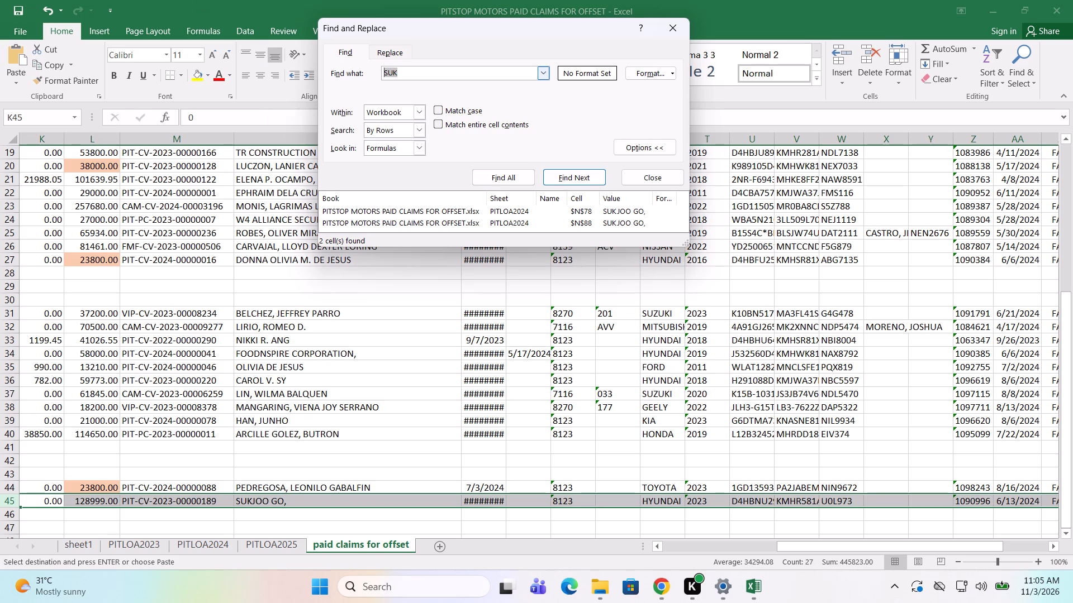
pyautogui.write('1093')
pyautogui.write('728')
pyautogui.click(501, 178)
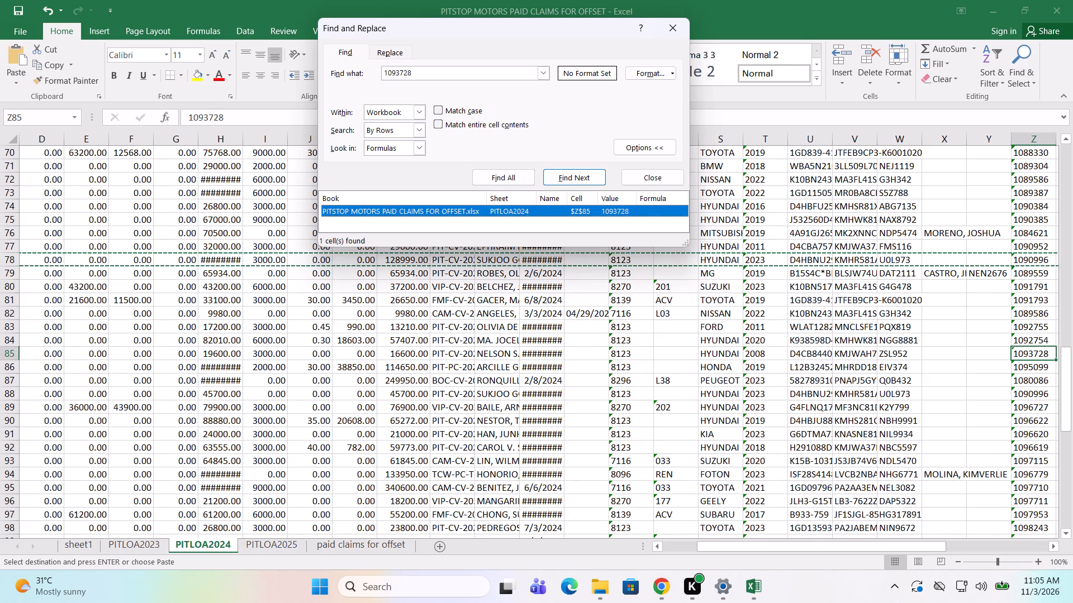
pyautogui.click(10, 355)
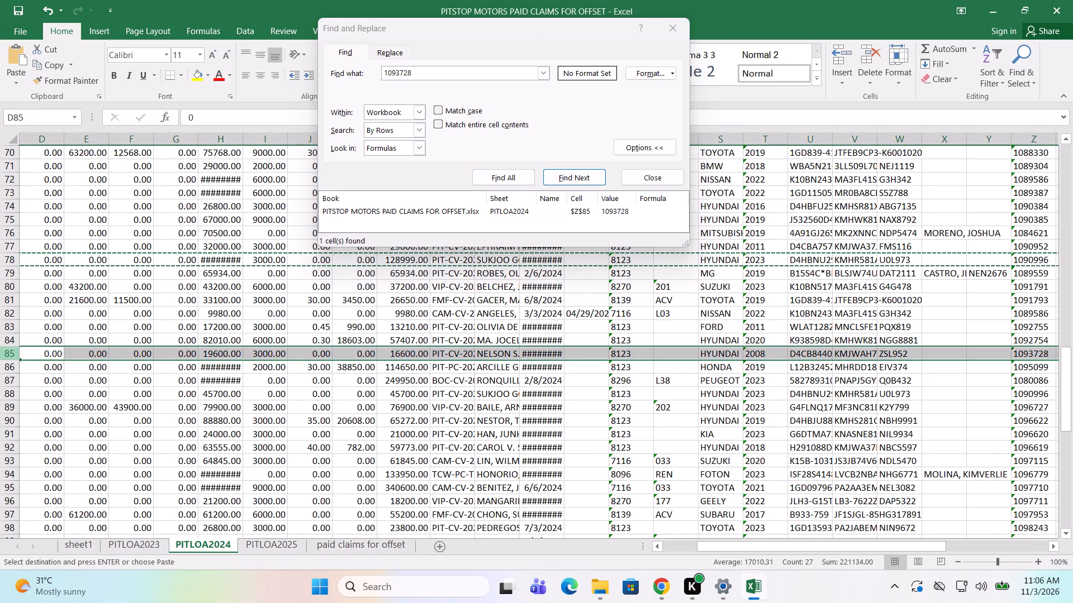
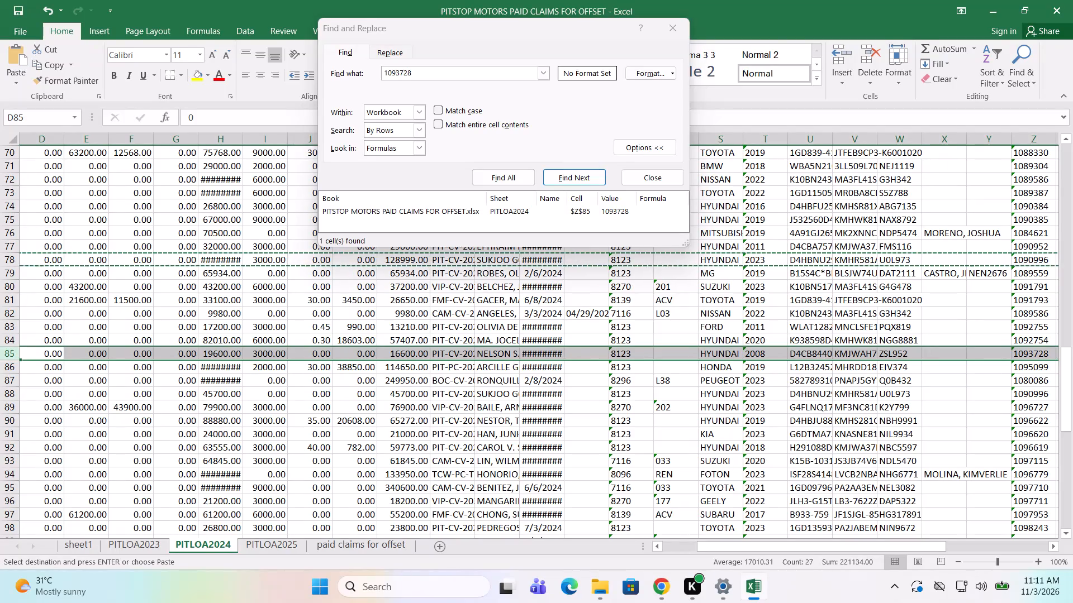
pyautogui.scroll(-4, 435, 389)
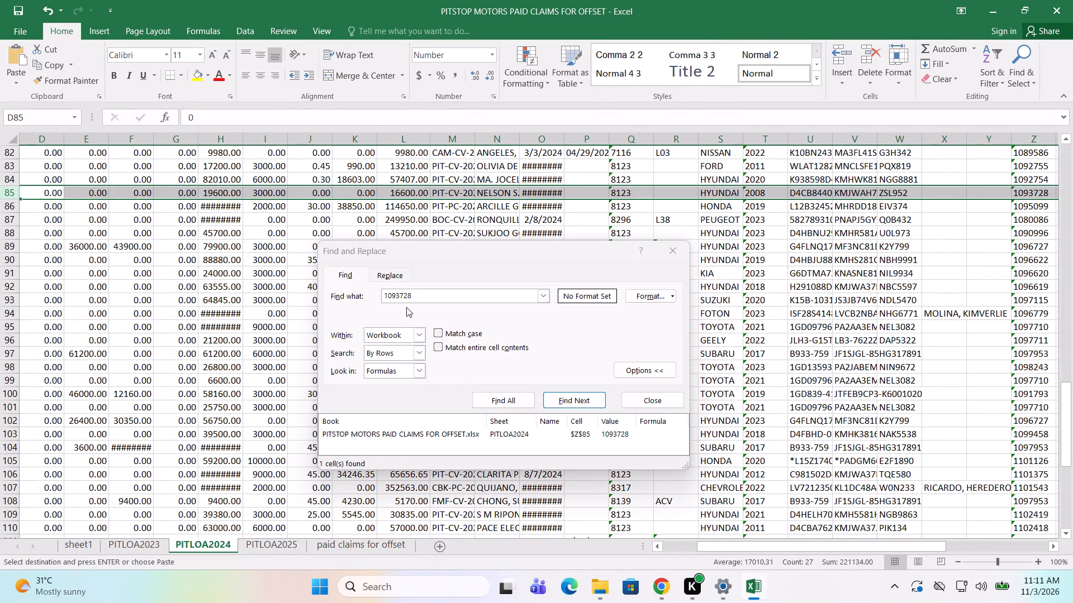
pyautogui.scroll(3, 232, 338)
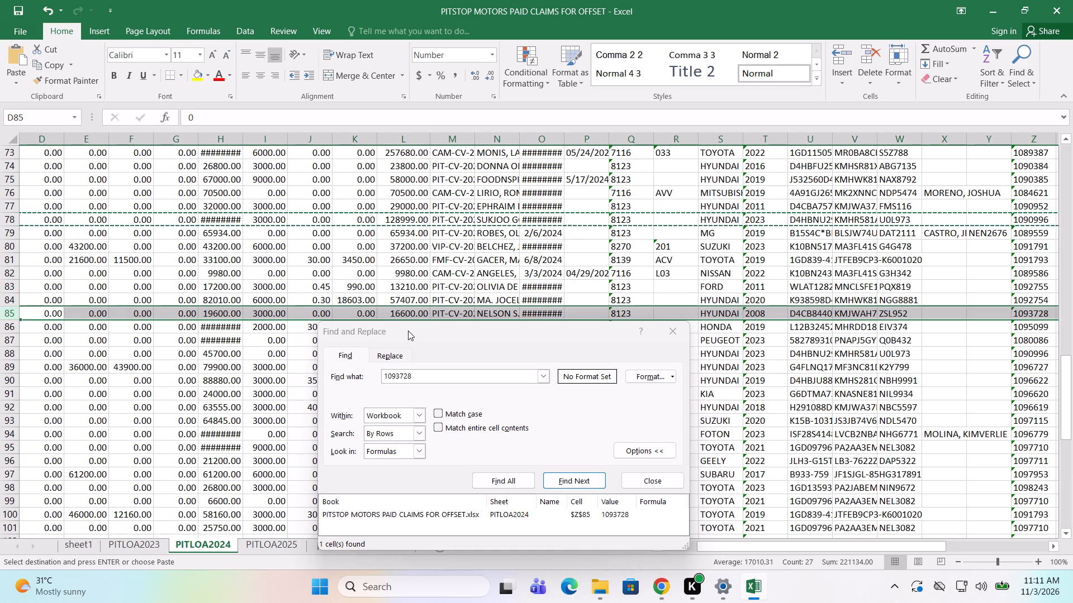
pyautogui.moveTo(408, 331); pyautogui.dragTo(585, 142)
pyautogui.click(405, 544)
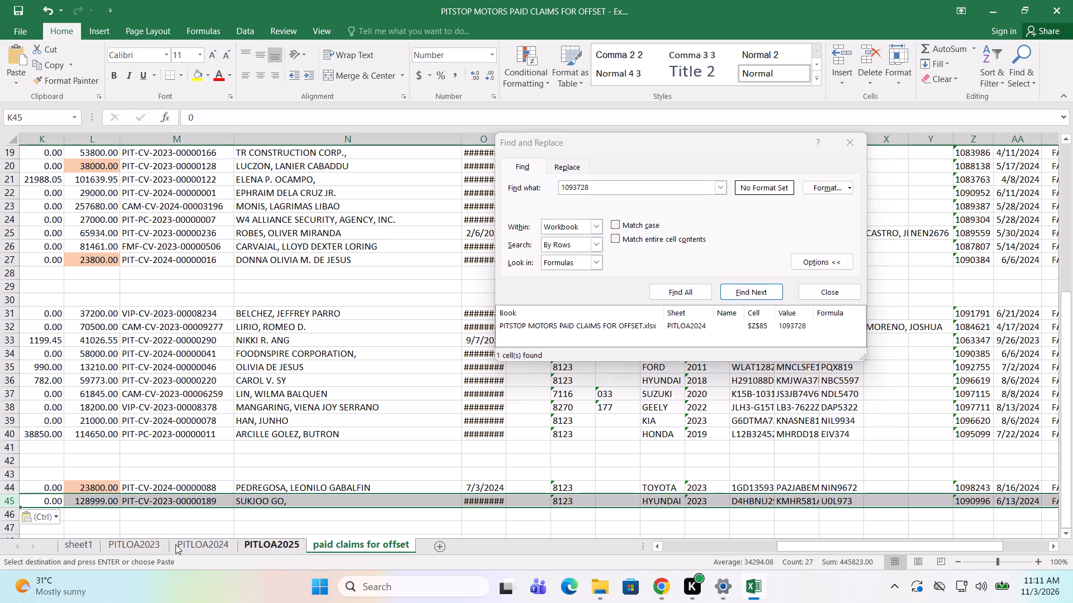
pyautogui.click(122, 546)
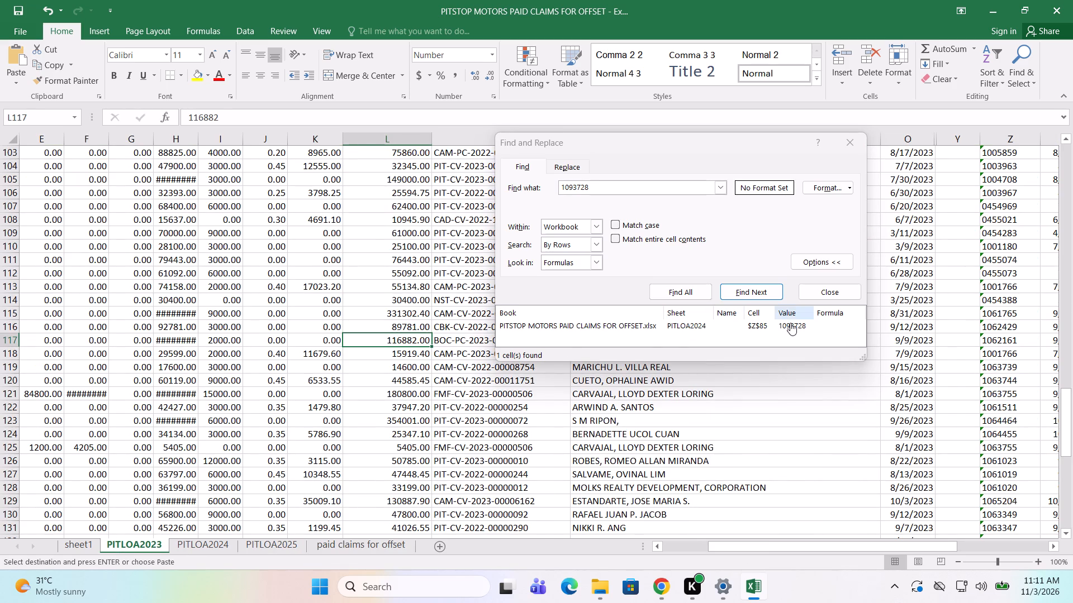
pyautogui.moveTo(790, 323); pyautogui.dragTo(790, 262)
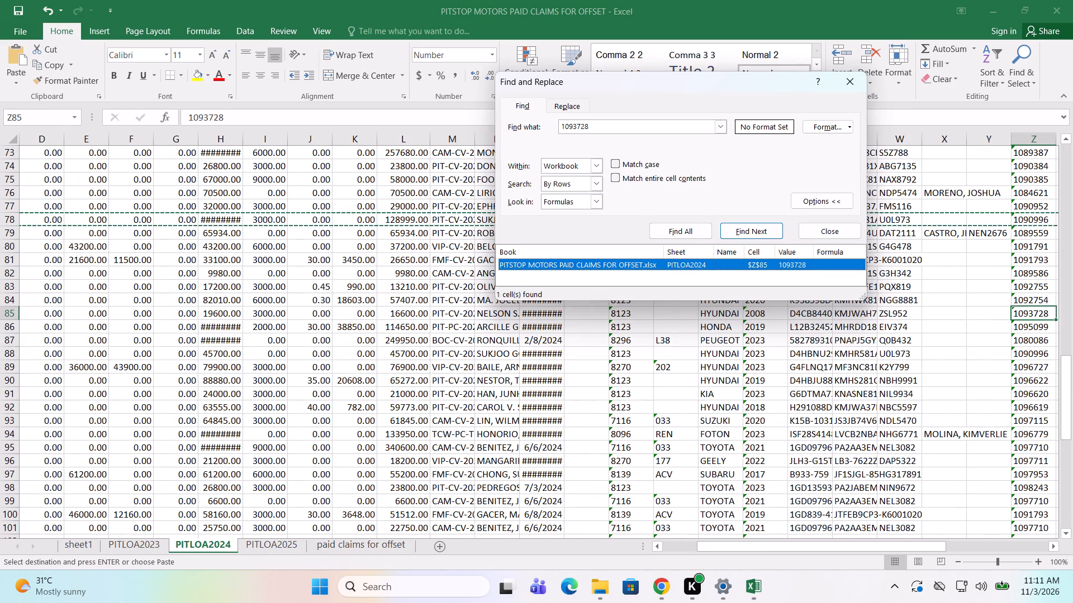
pyautogui.click(11, 315)
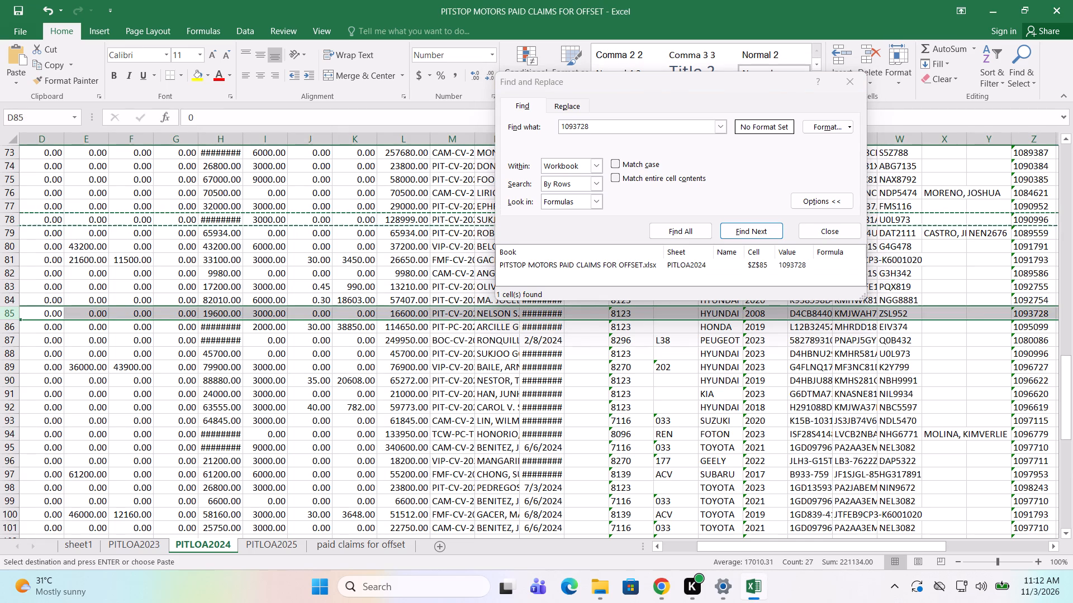
pyautogui.hotkey('ctrl', 'c')
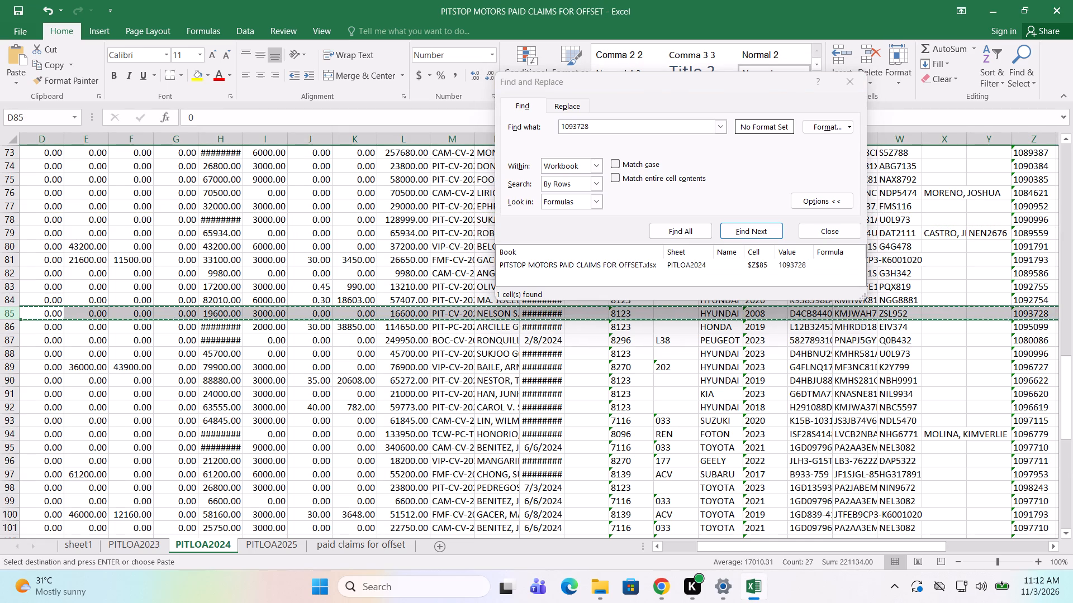
pyautogui.click(380, 547)
pyautogui.scroll(-1, 91, 486)
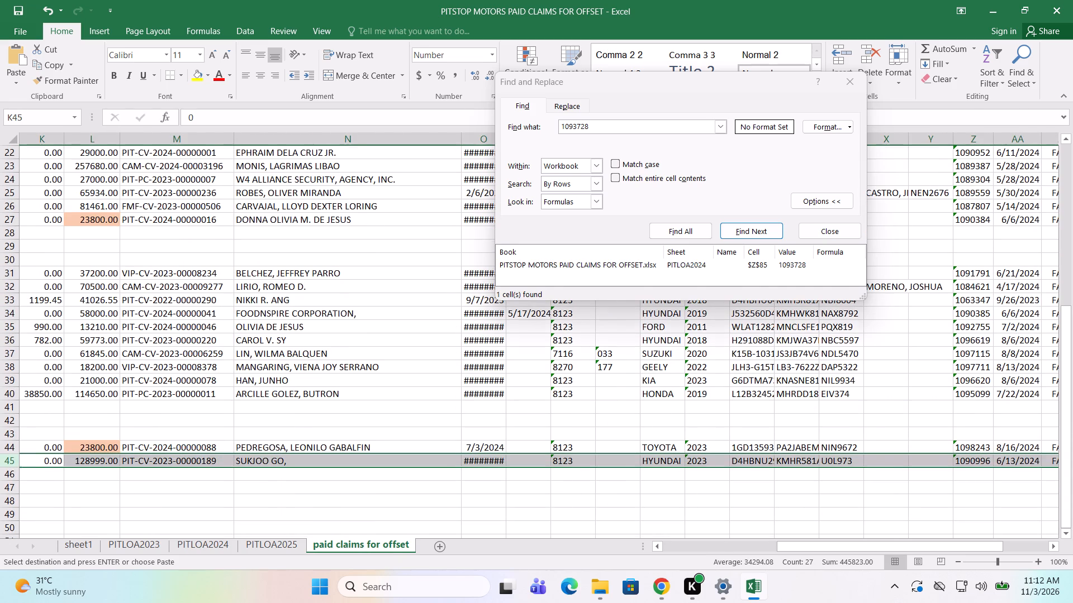
pyautogui.click(11, 480)
pyautogui.click(8, 477)
pyautogui.hotkey('ctrl', 'v')
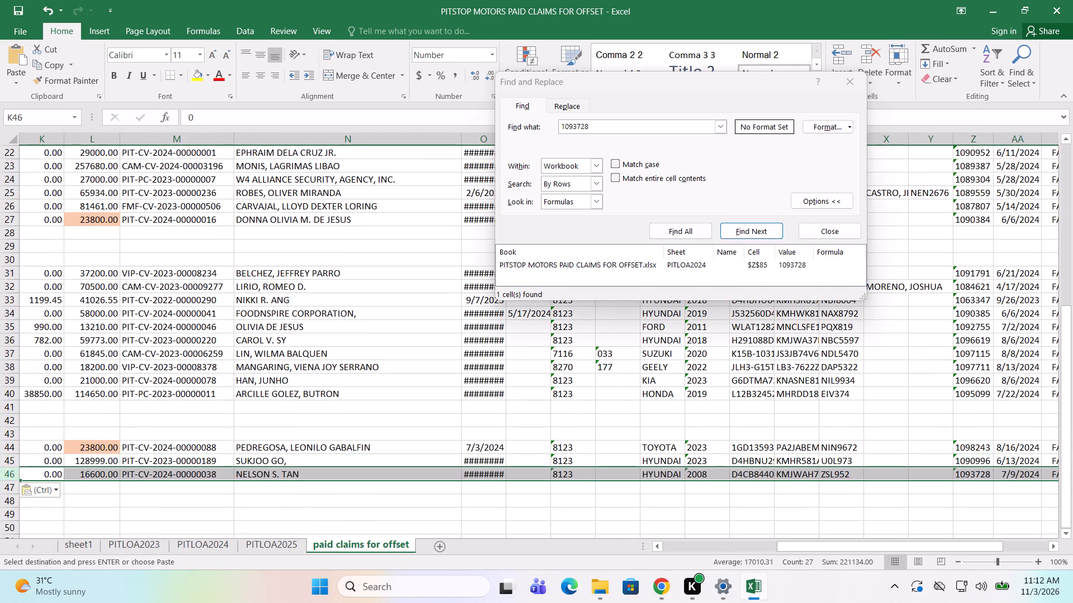
pyautogui.moveTo(614, 127); pyautogui.dragTo(520, 126)
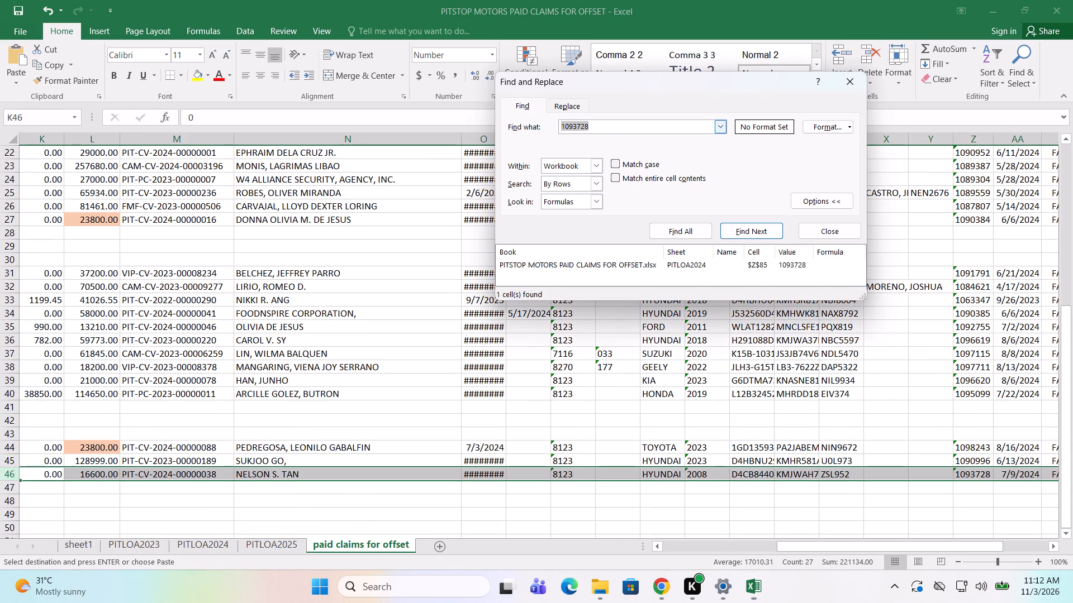
pyautogui.moveTo(520, 126); pyautogui.dragTo(507, 125)
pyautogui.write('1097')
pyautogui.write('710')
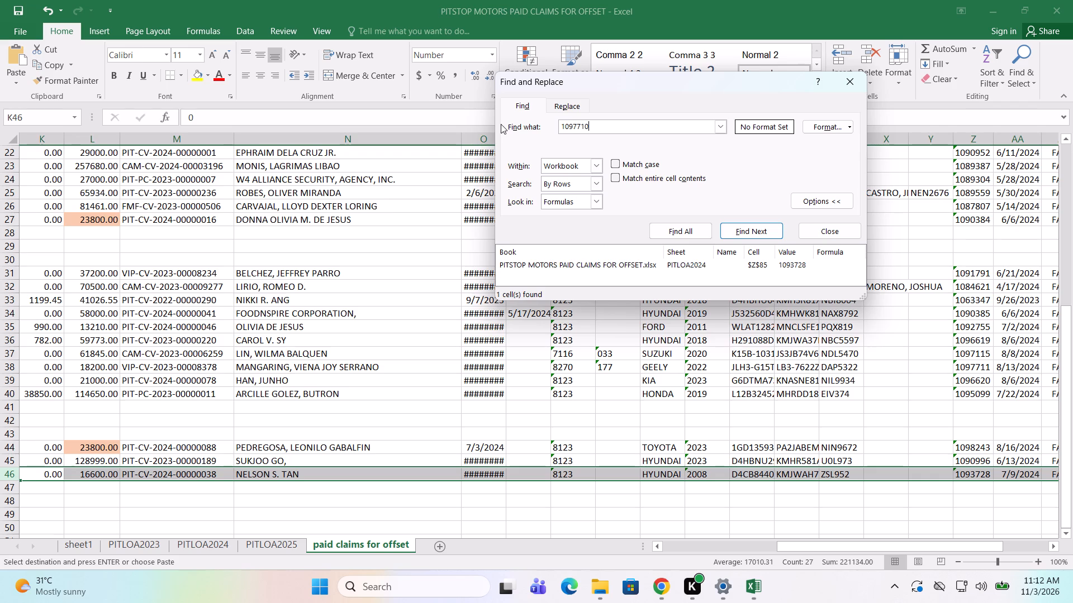
pyautogui.click(682, 223)
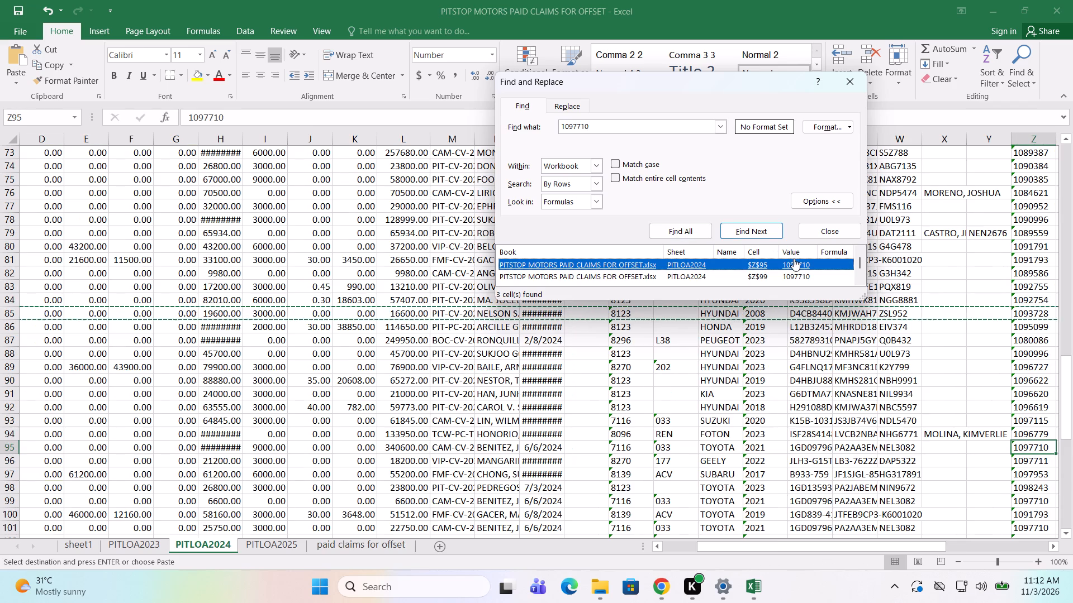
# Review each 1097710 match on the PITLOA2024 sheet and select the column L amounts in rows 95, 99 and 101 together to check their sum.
pyautogui.click(795, 261)
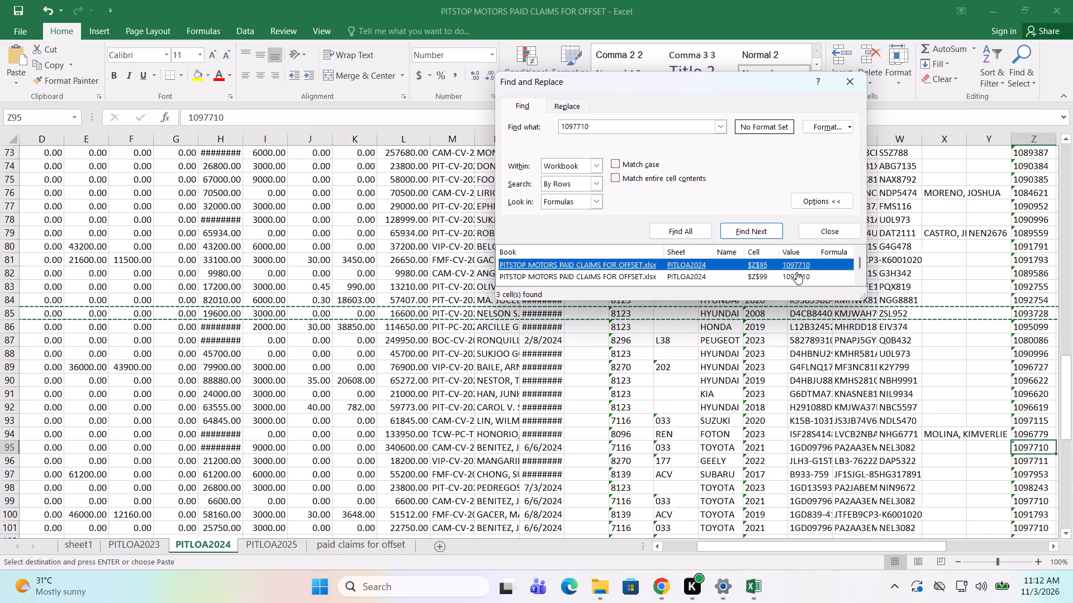
pyautogui.click(797, 275)
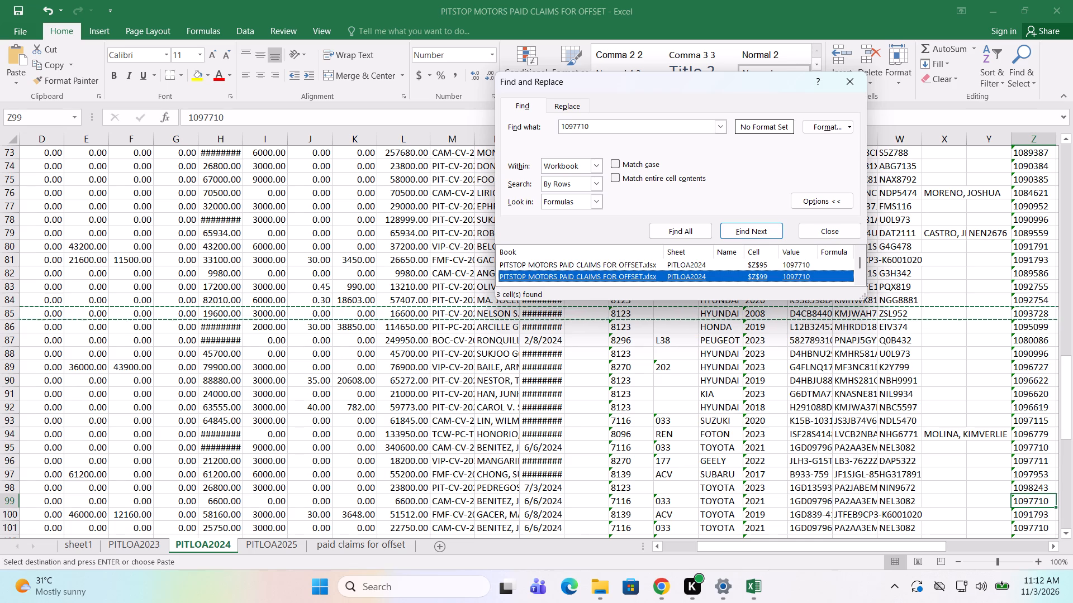
pyautogui.click(407, 500)
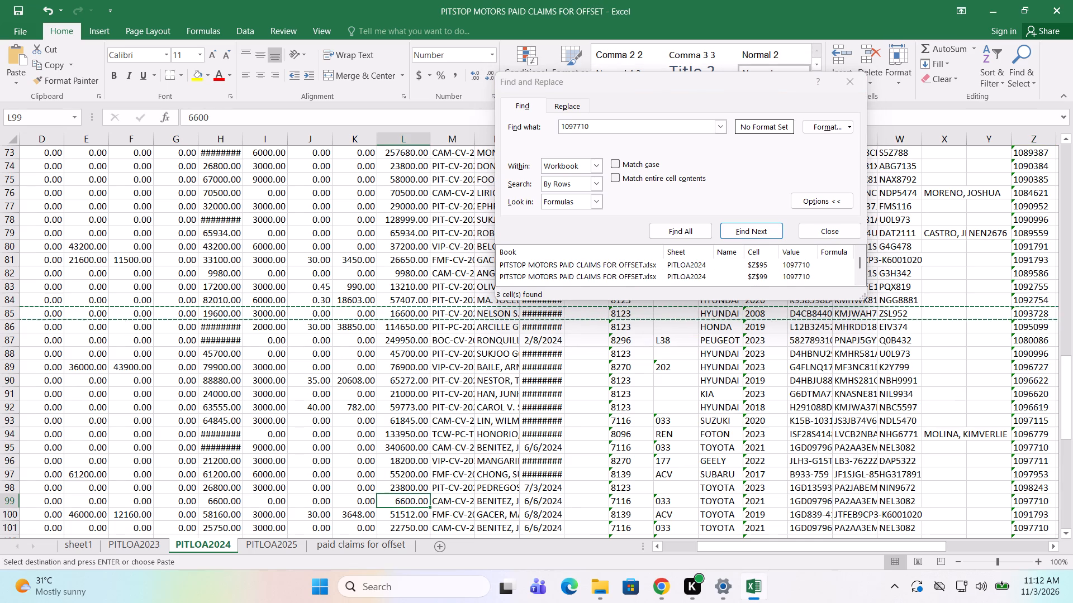
pyautogui.keyDown('ctrl'); pyautogui.click(413, 448); pyautogui.keyUp('ctrl')
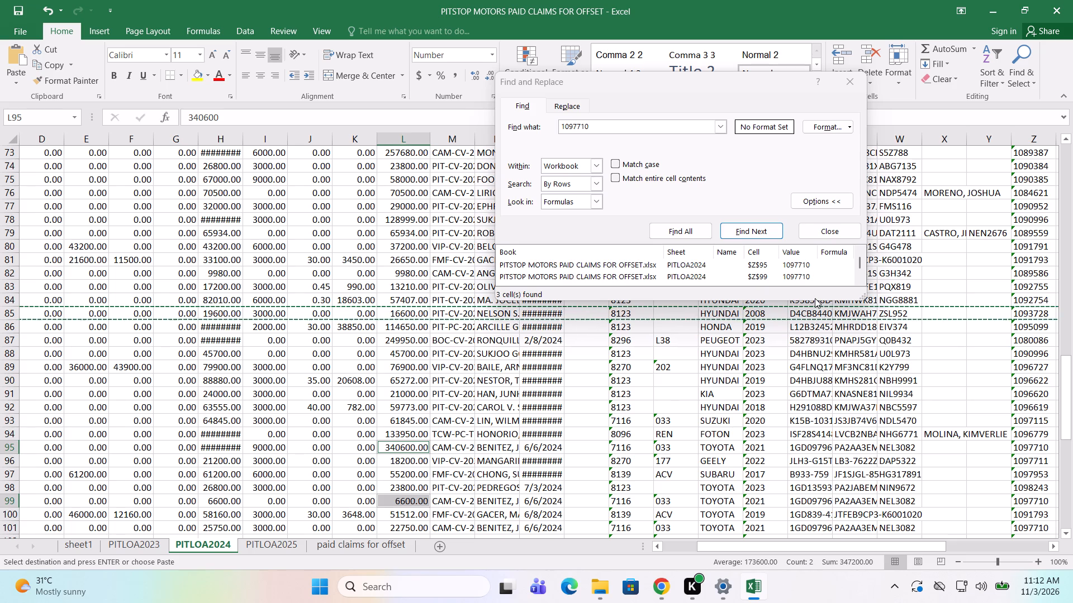
pyautogui.moveTo(815, 302); pyautogui.dragTo(818, 317)
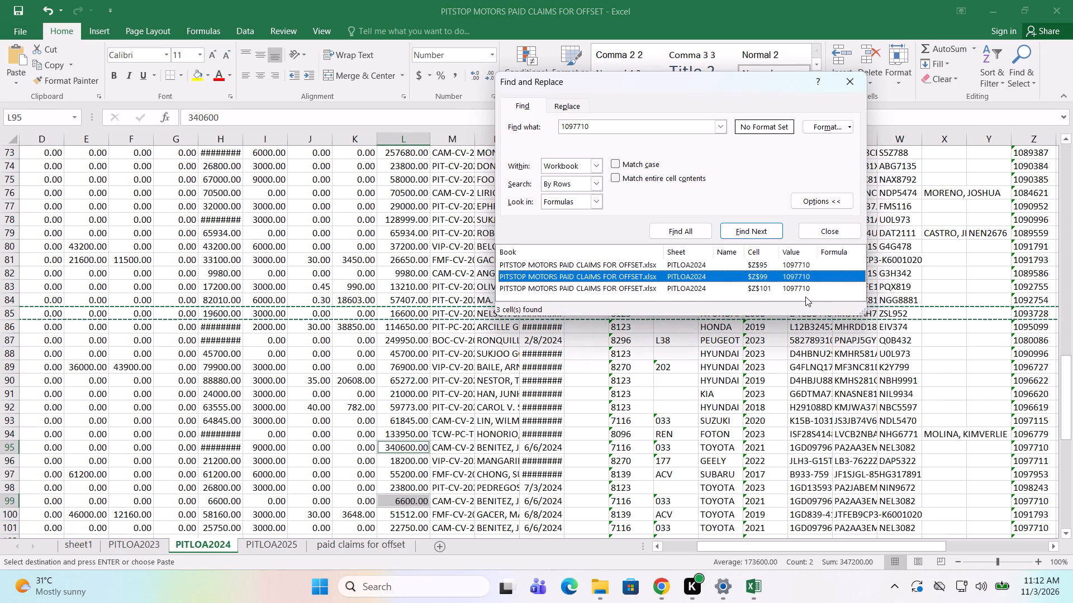
pyautogui.click(799, 290)
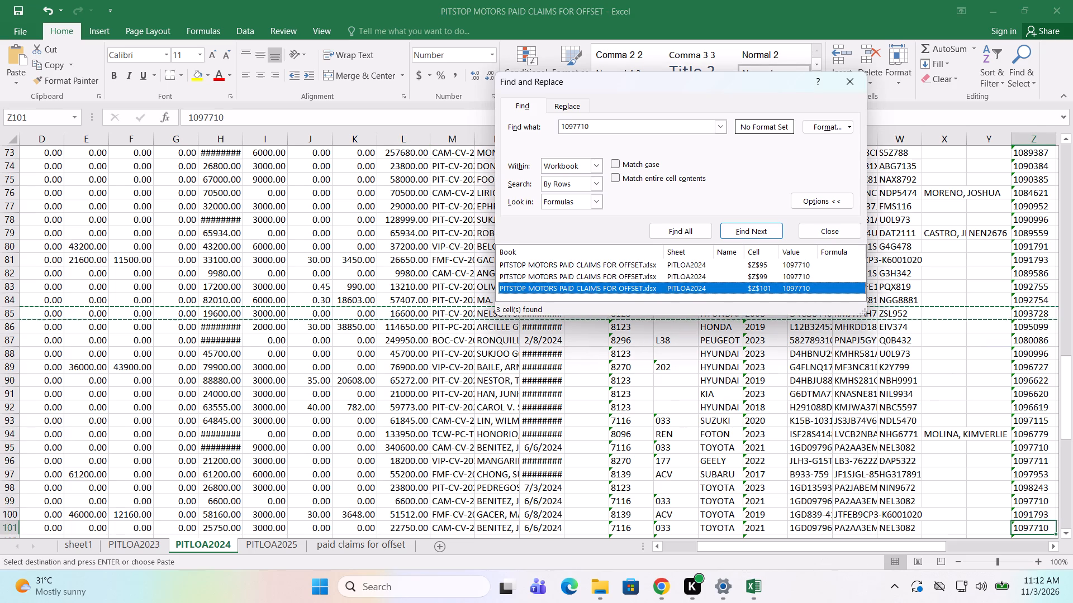
pyautogui.click(414, 530)
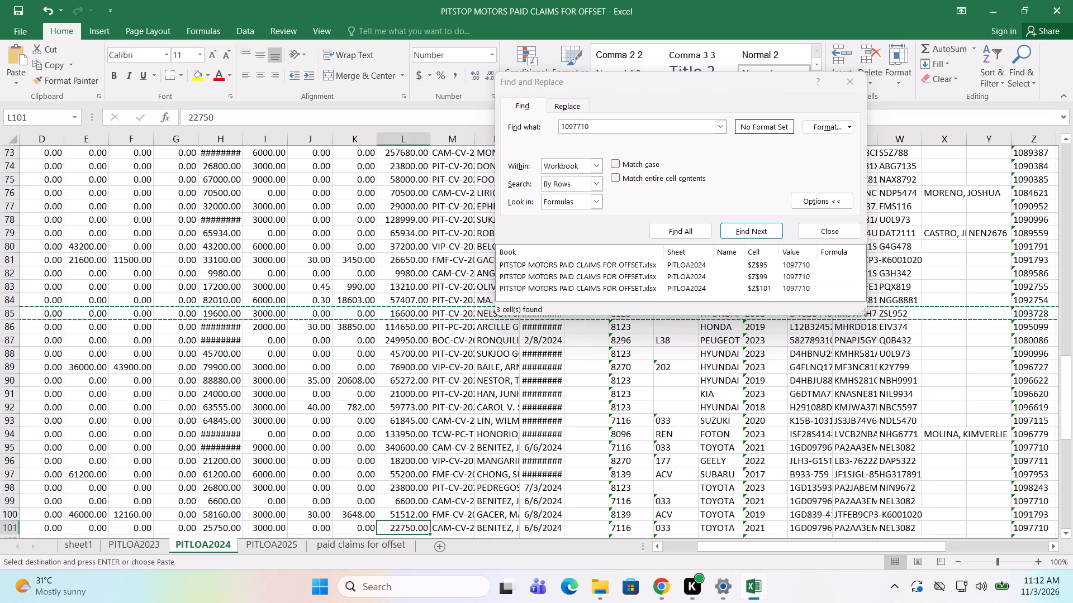
pyautogui.keyDown('ctrl'); pyautogui.click(411, 501); pyautogui.keyUp('ctrl')
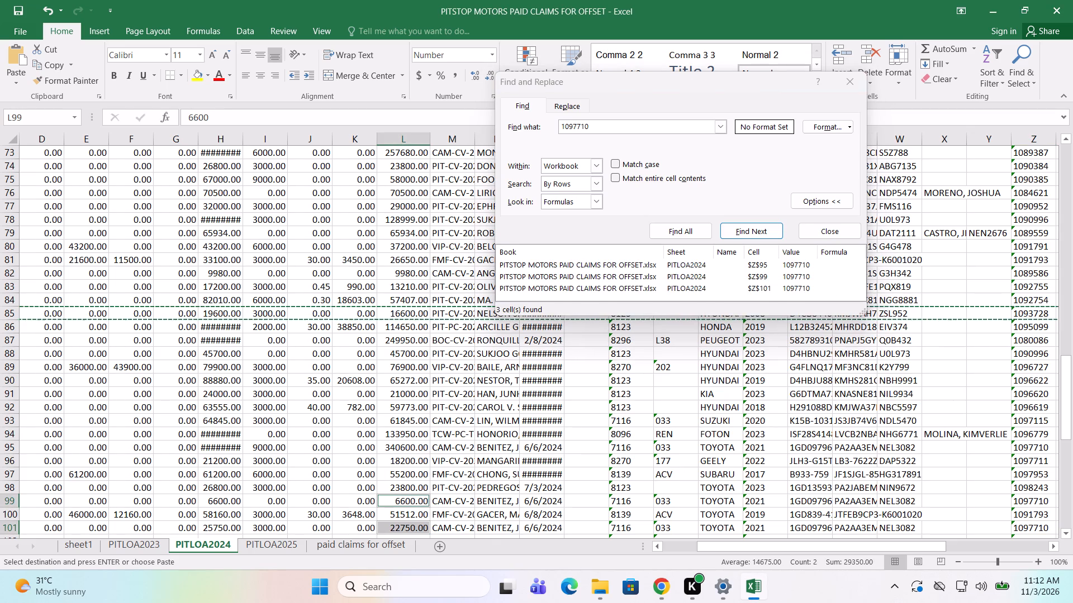
pyautogui.keyDown('ctrl'); pyautogui.click(417, 447); pyautogui.keyUp('ctrl')
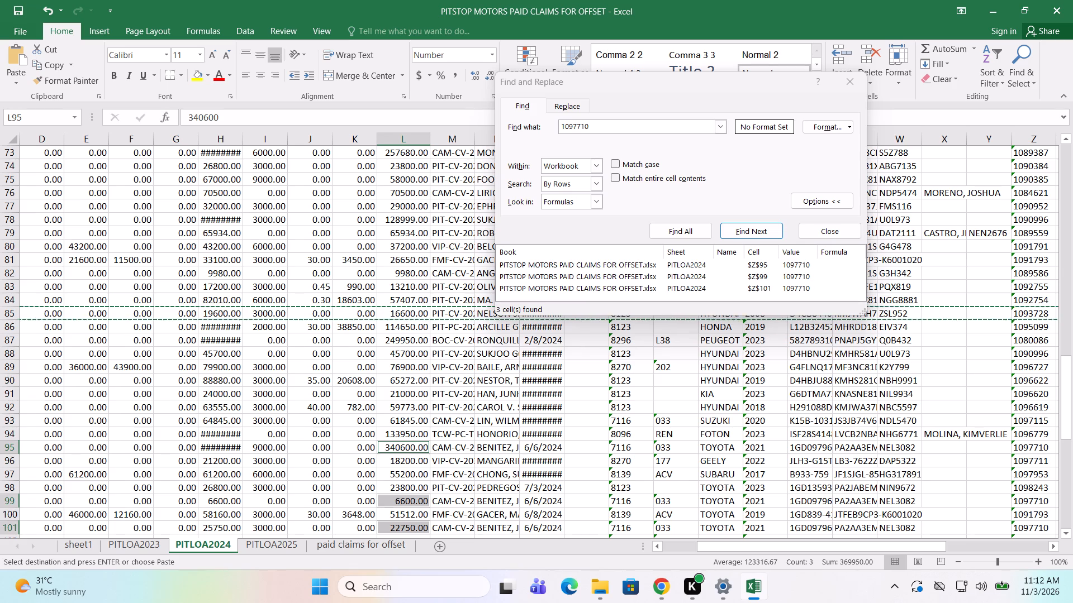
# Copy row 95 of the PITLOA2024 sheet into row 47 of the paid claims for offset sheet.
pyautogui.click(8, 447)
pyautogui.hotkey('ctrl', 'c')
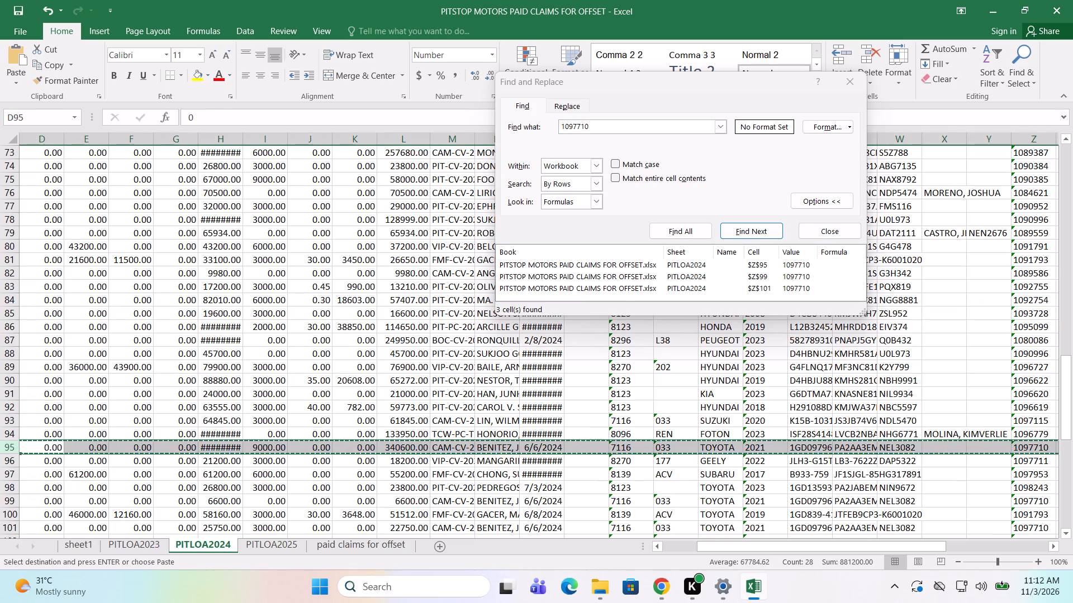
pyautogui.click(368, 544)
pyautogui.click(12, 487)
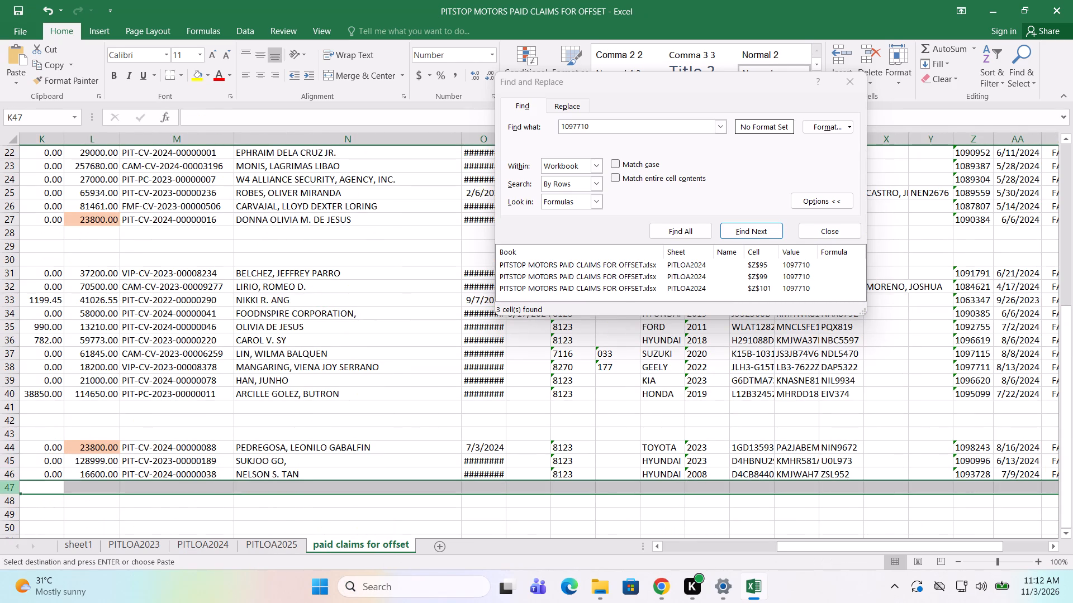
pyautogui.hotkey('ctrl', 'v')
# Set the column L amount in row 47 of the paid claims for offset sheet to 369950.
pyautogui.click(88, 486)
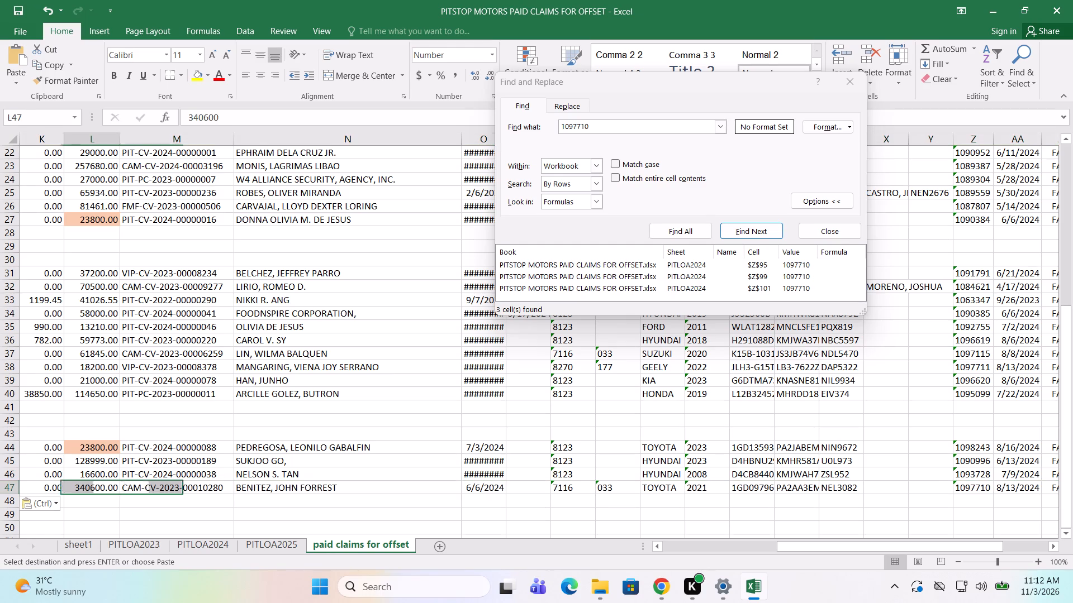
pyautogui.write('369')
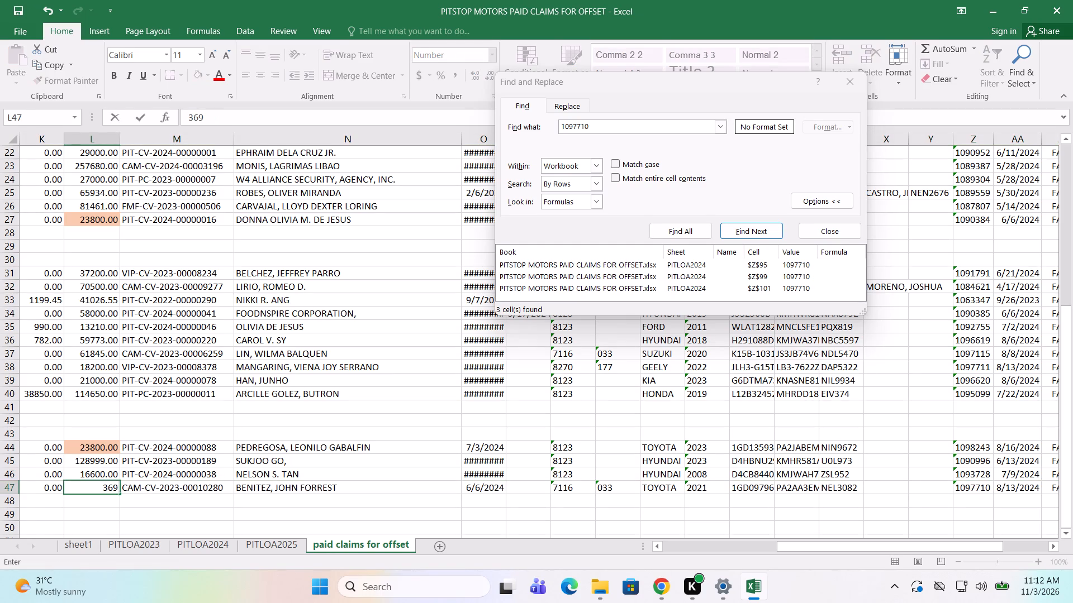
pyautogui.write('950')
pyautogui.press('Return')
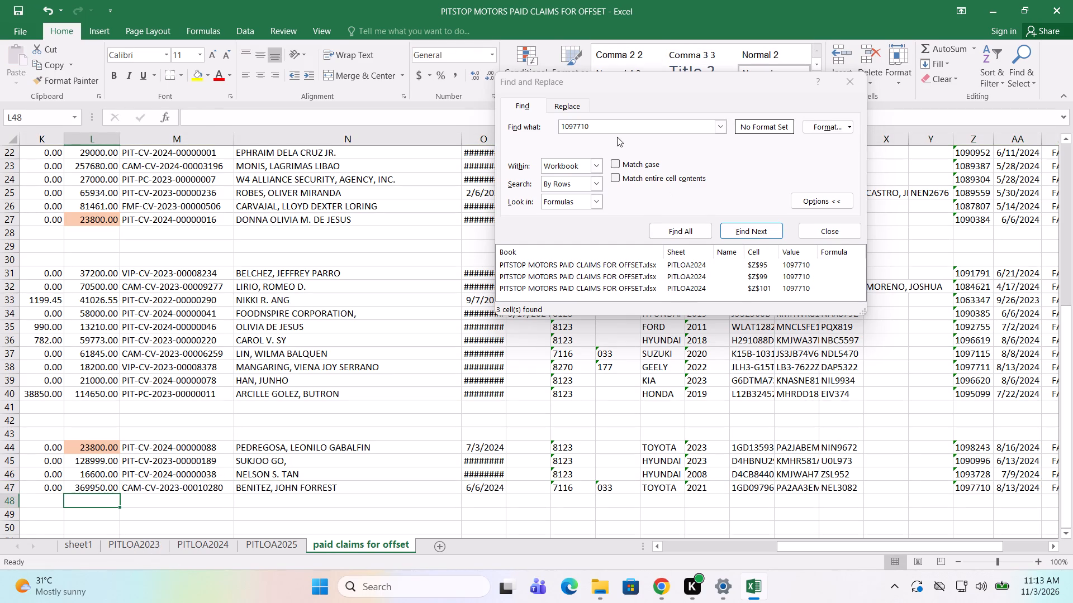
pyautogui.moveTo(617, 125); pyautogui.dragTo(462, 121)
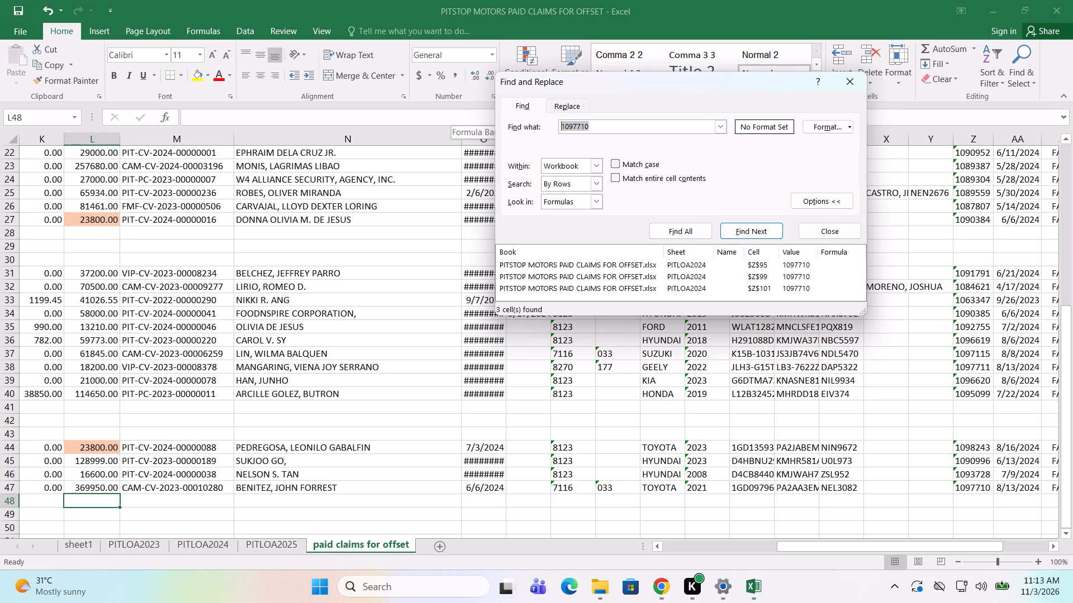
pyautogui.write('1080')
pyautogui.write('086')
pyautogui.click(681, 223)
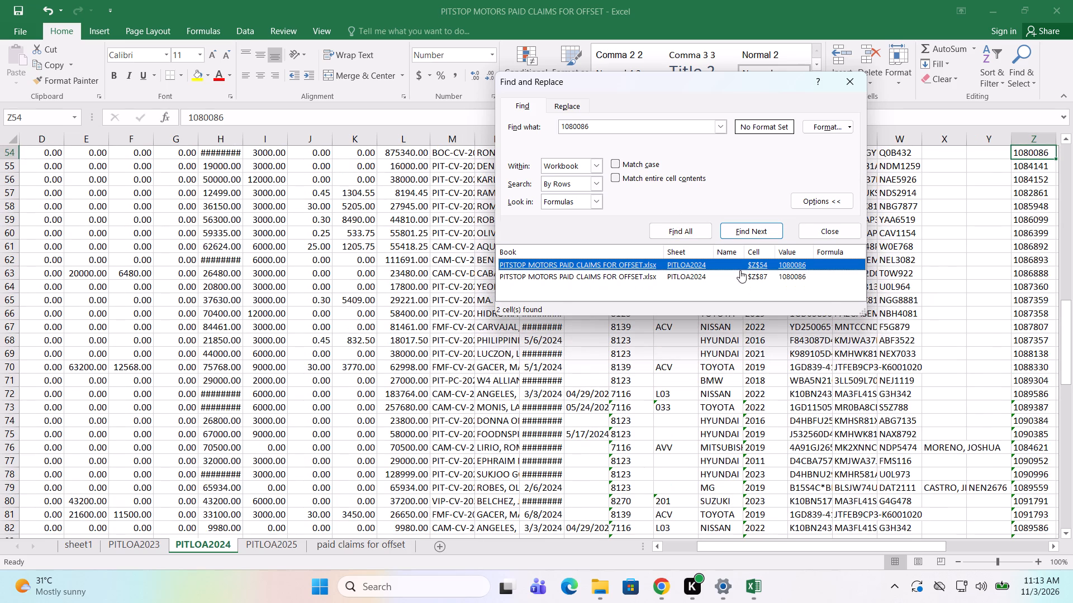
pyautogui.click(796, 267)
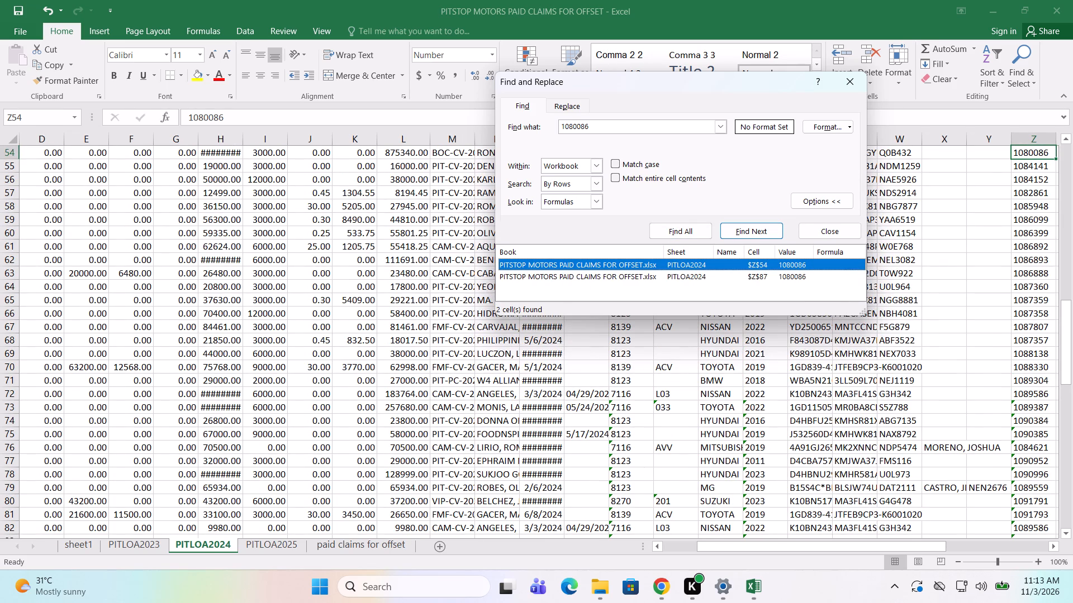
# Copy row 54 of the PITLOA2024 sheet into row 48 of the paid claims for offset sheet.
pyautogui.click(6, 154)
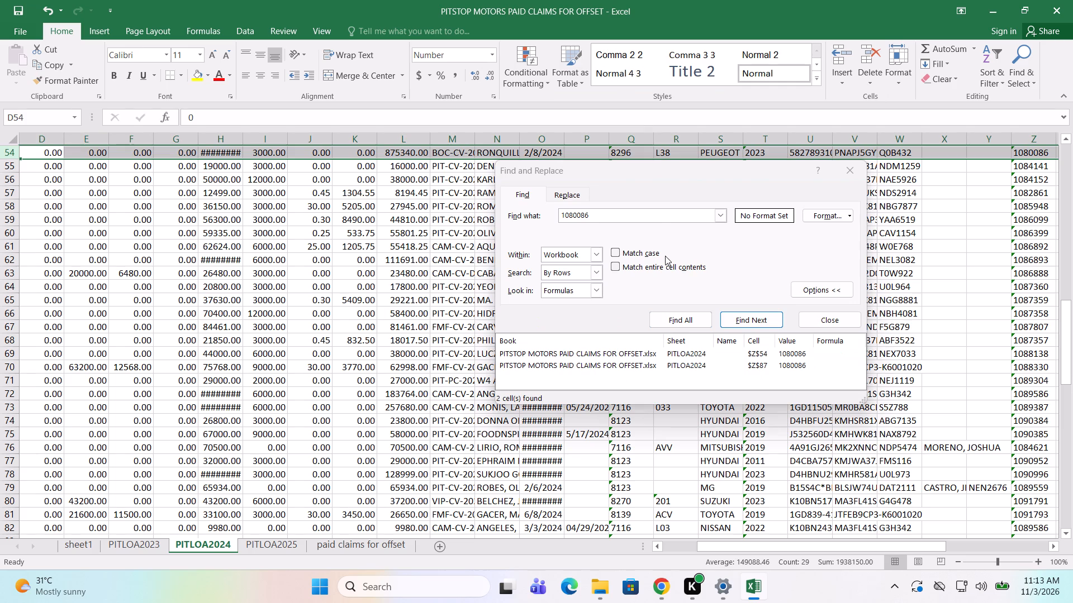
pyautogui.hotkey('ctrl', 'c')
pyautogui.click(378, 540)
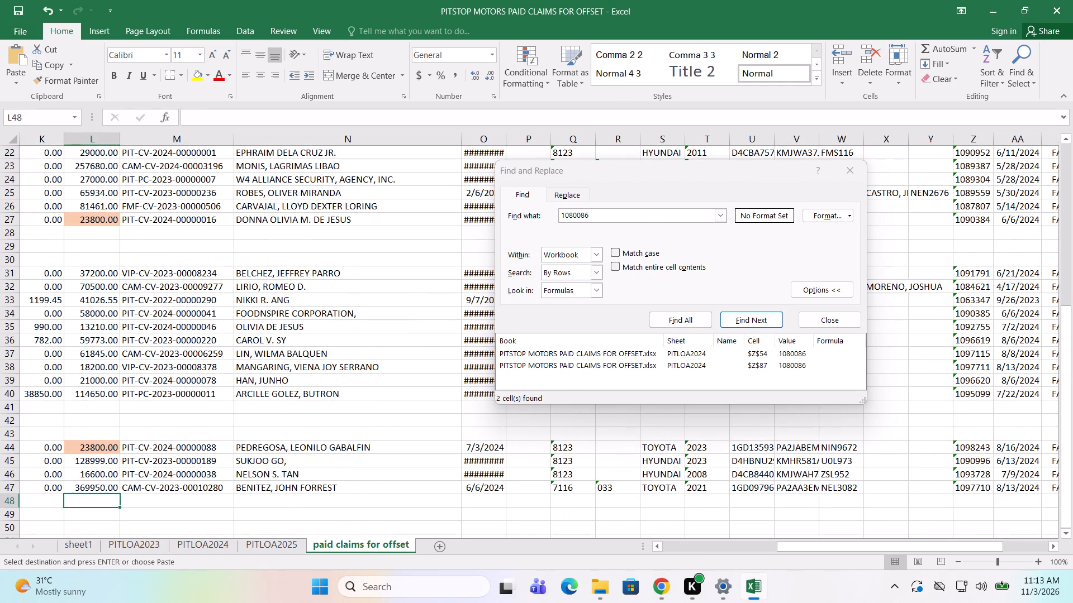
pyautogui.click(11, 501)
pyautogui.hotkey('ctrl', 'v')
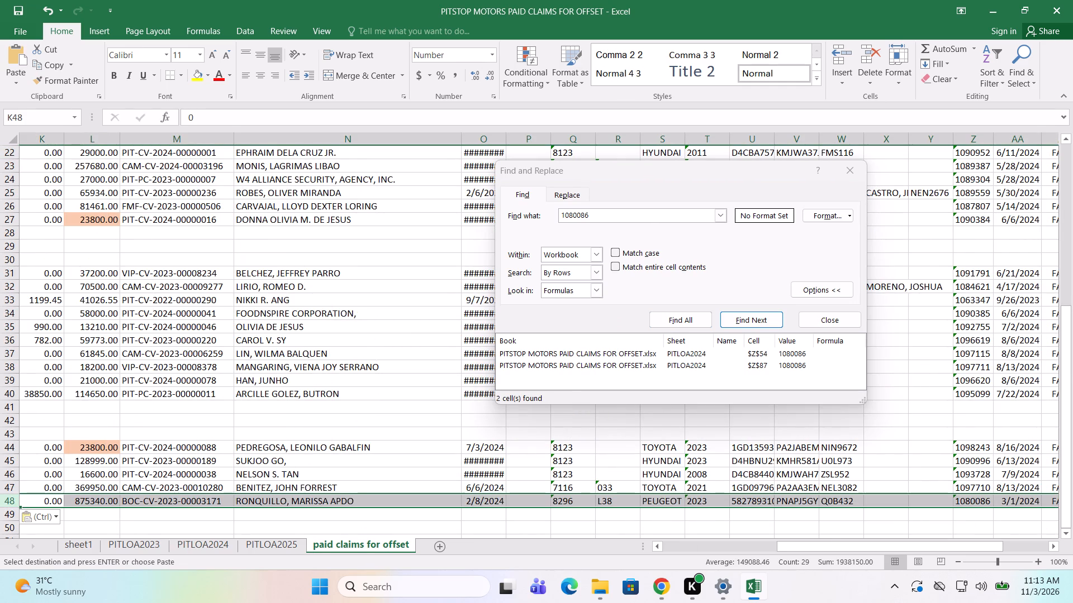
pyautogui.moveTo(610, 210); pyautogui.dragTo(497, 217)
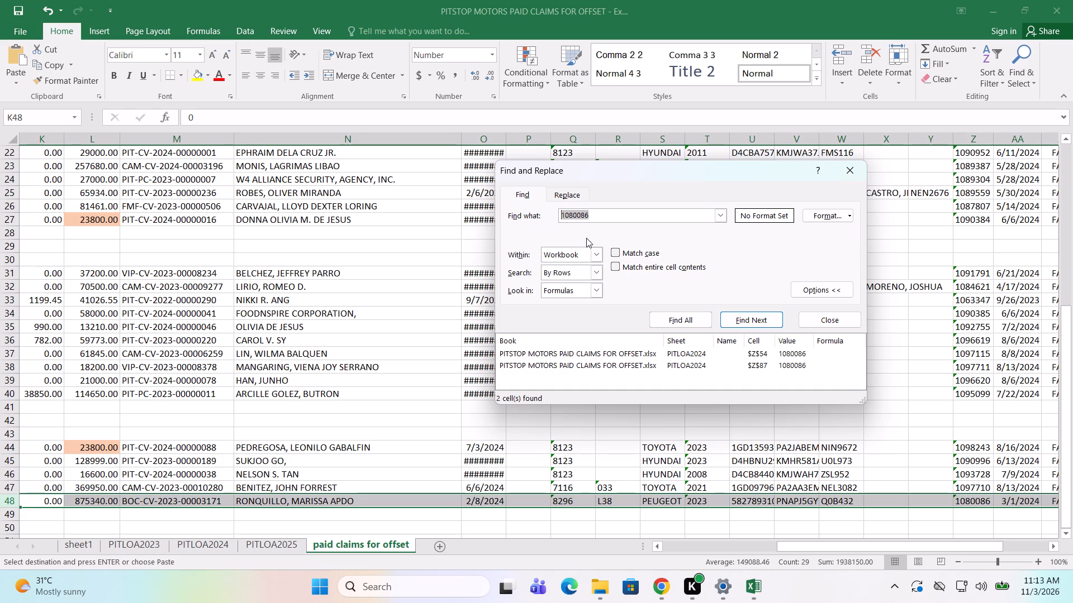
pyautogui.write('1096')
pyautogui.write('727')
pyautogui.click(677, 314)
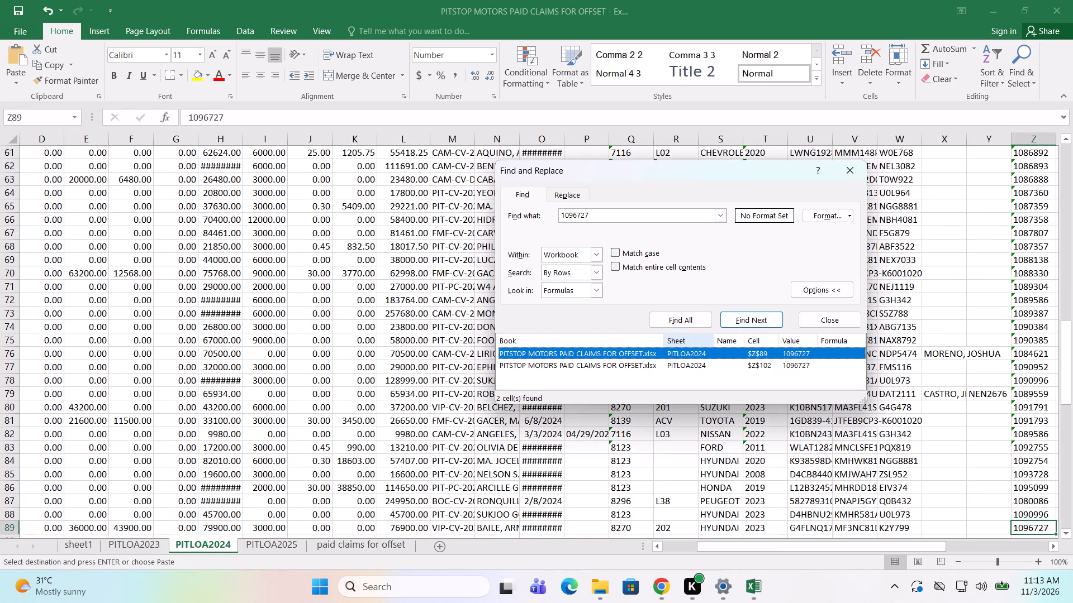
pyautogui.click(800, 363)
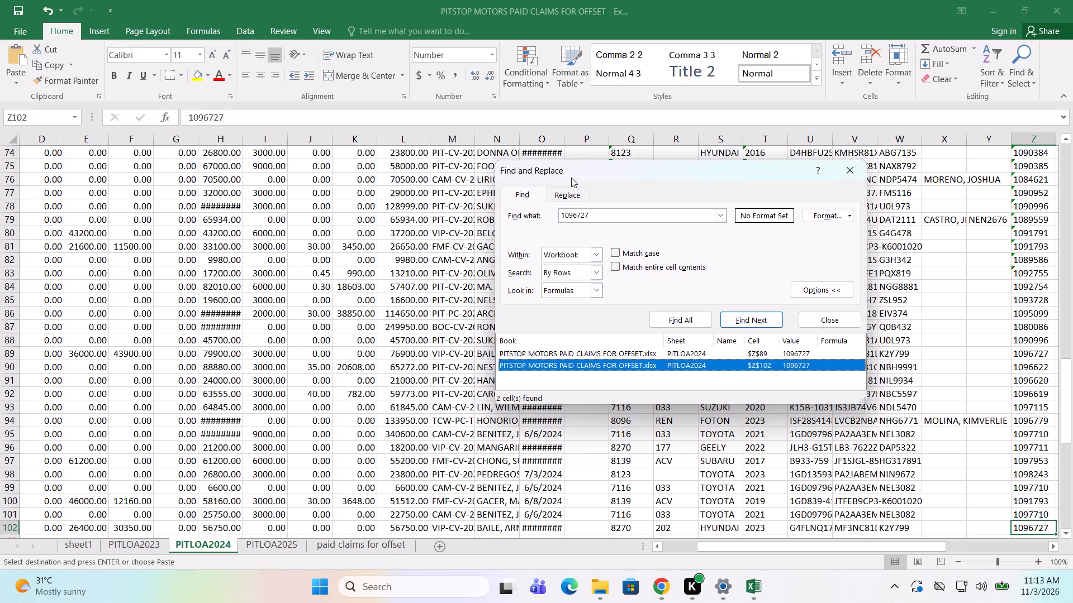
pyautogui.moveTo(571, 176); pyautogui.dragTo(673, 140)
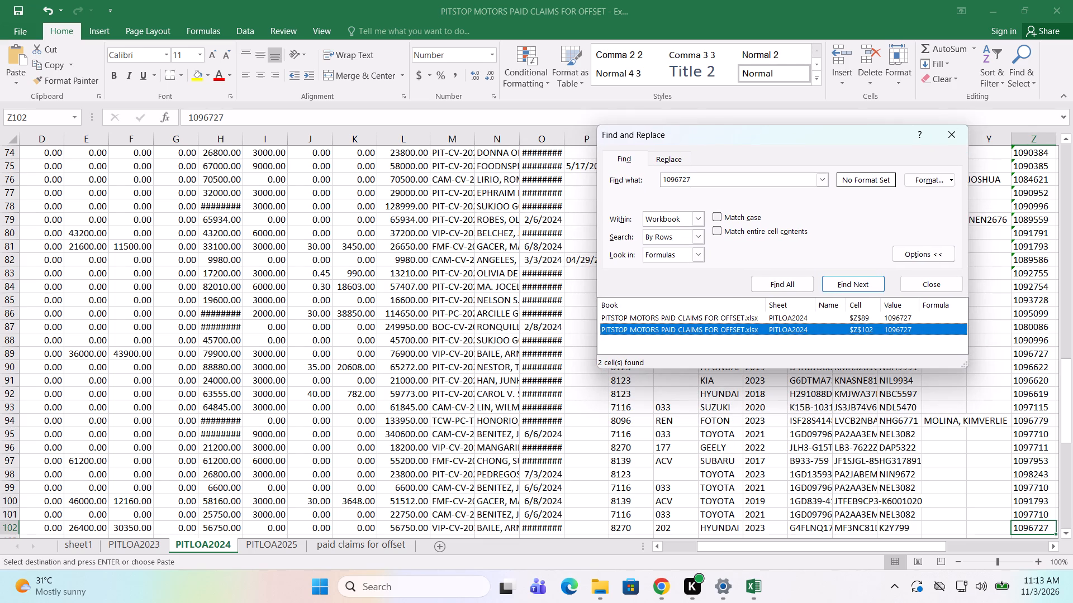
pyautogui.click(405, 356)
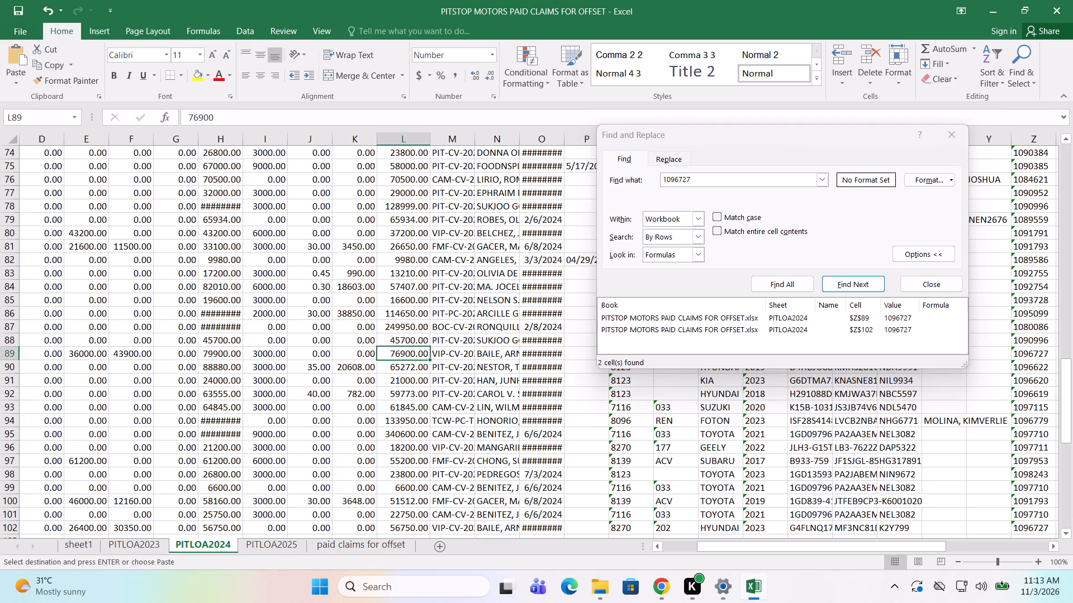
pyautogui.keyDown('ctrl'); pyautogui.click(407, 527); pyautogui.keyUp('ctrl')
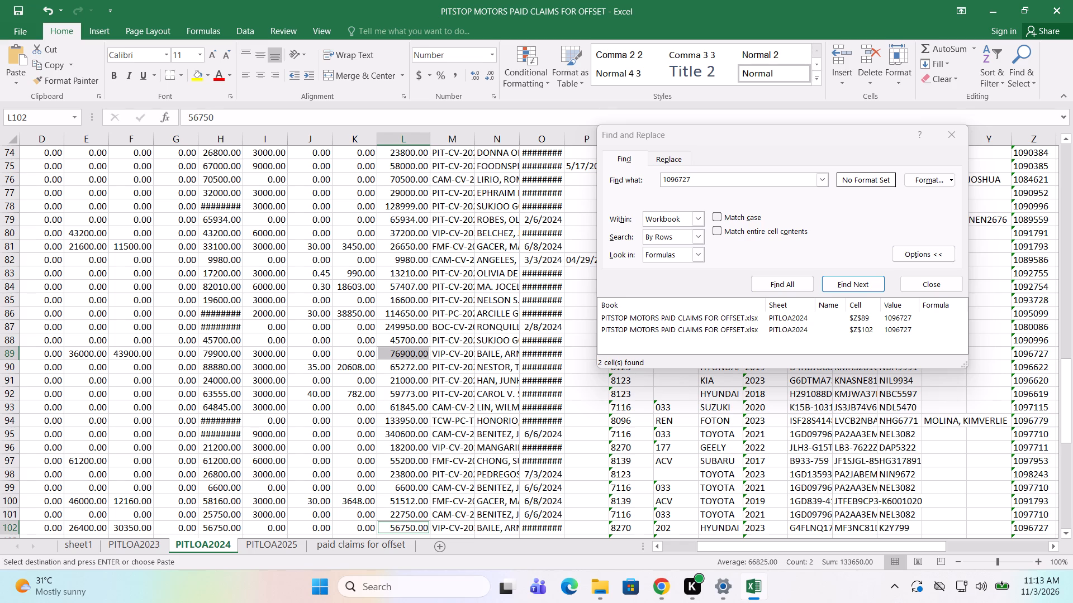
# Copy row 89 of the PITLOA2024 sheet into row 49 of the paid claims for offset sheet.
pyautogui.click(5, 353)
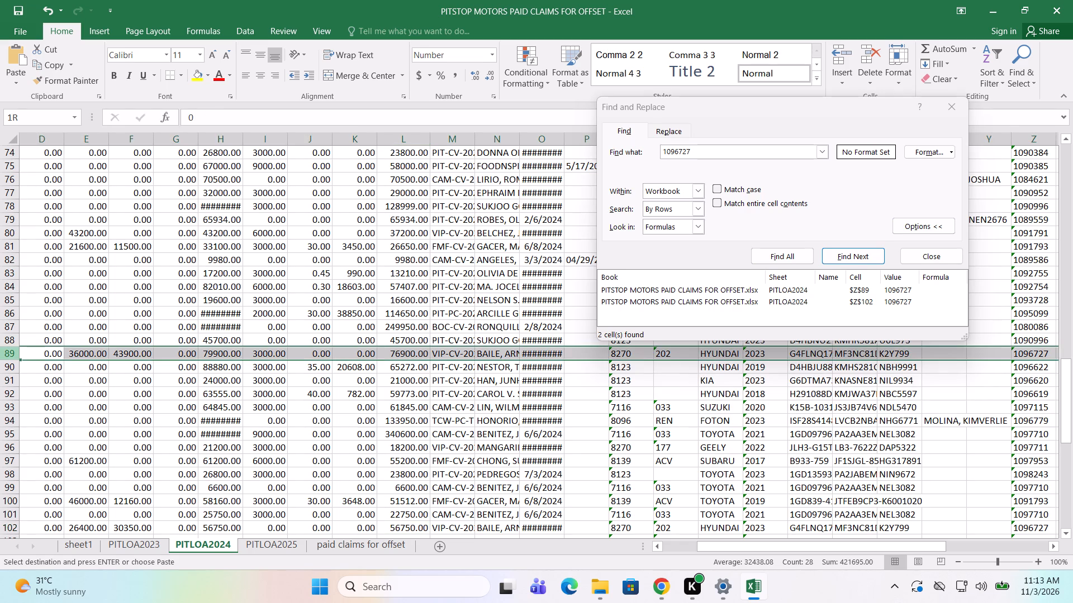
pyautogui.hotkey('ctrl', 'c')
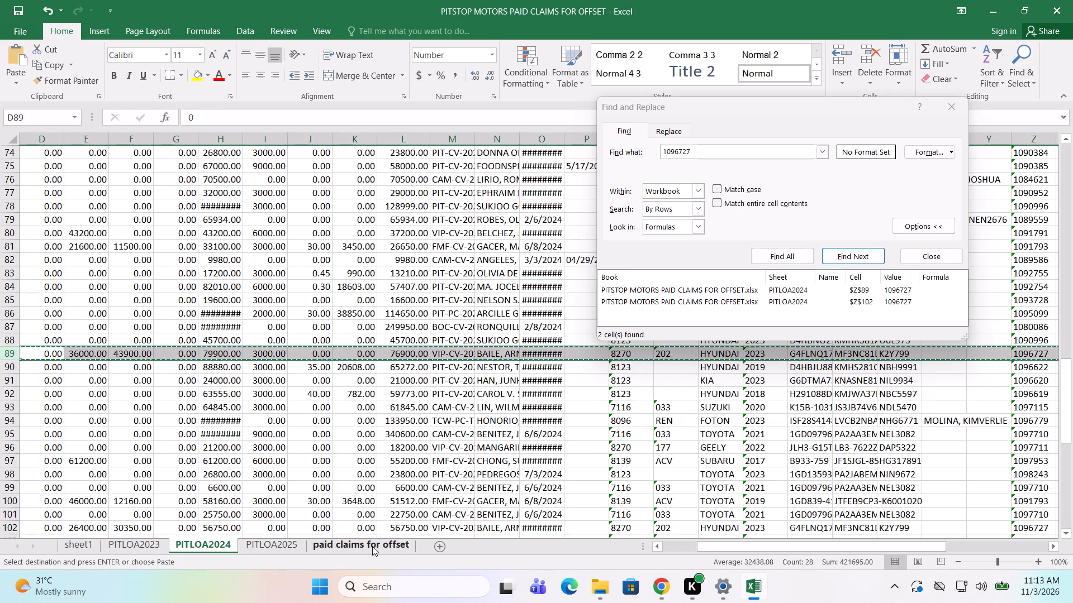
pyautogui.click(372, 546)
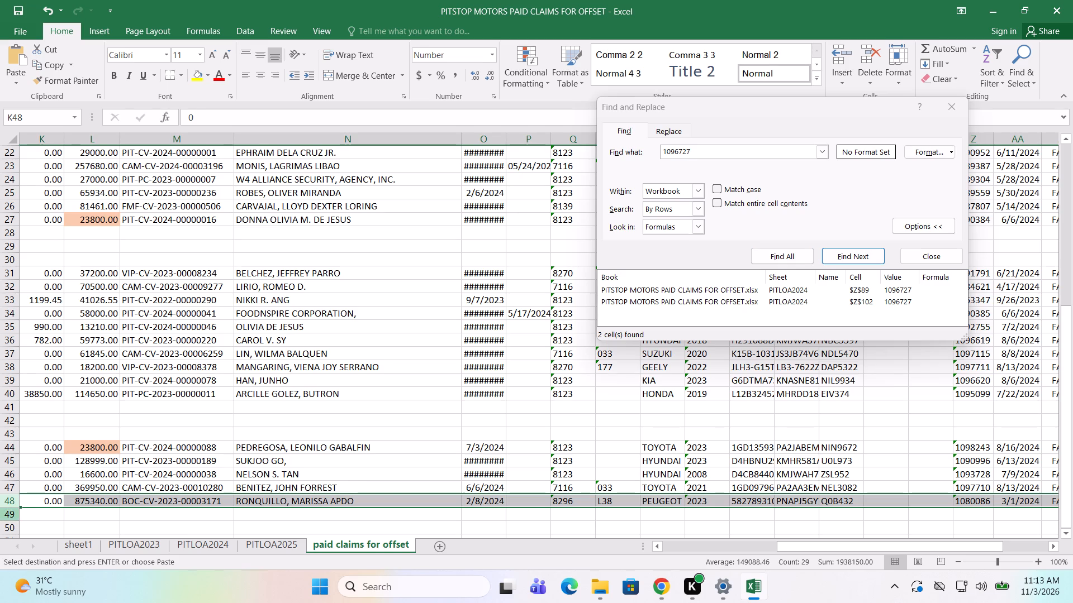
pyautogui.rightClick(16, 513)
pyautogui.click(40, 366)
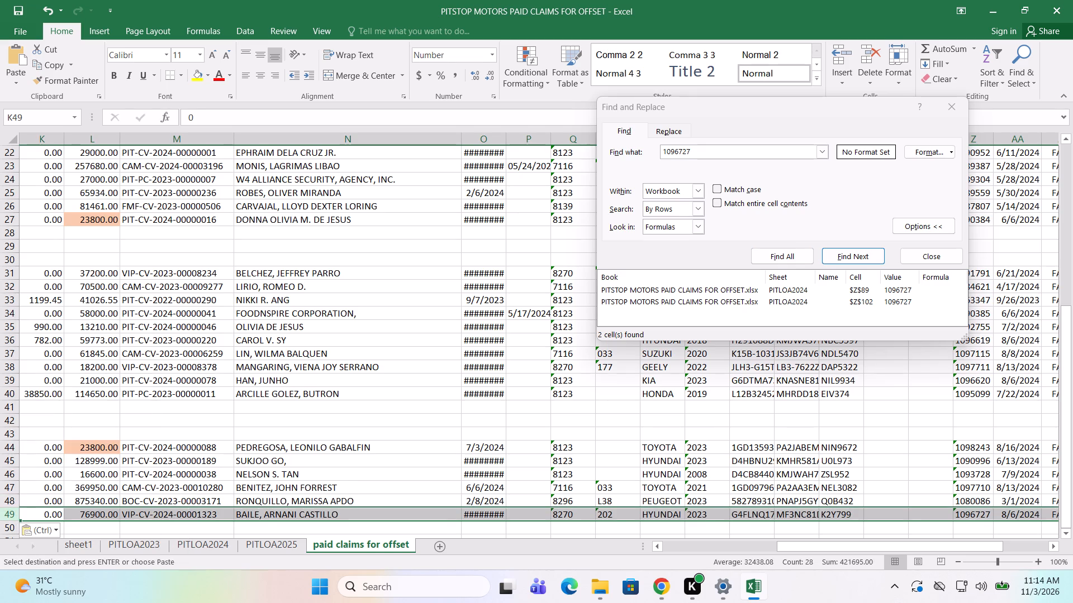
# Set the column L amount in row 49 of the paid claims for offset sheet to 133650.
pyautogui.click(91, 519)
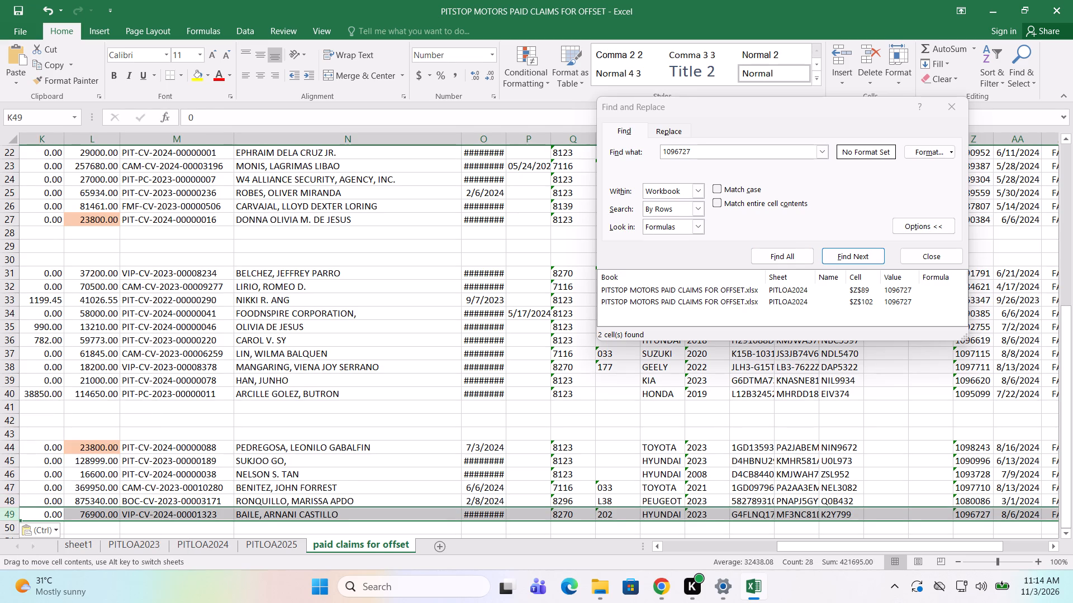
pyautogui.click(91, 519)
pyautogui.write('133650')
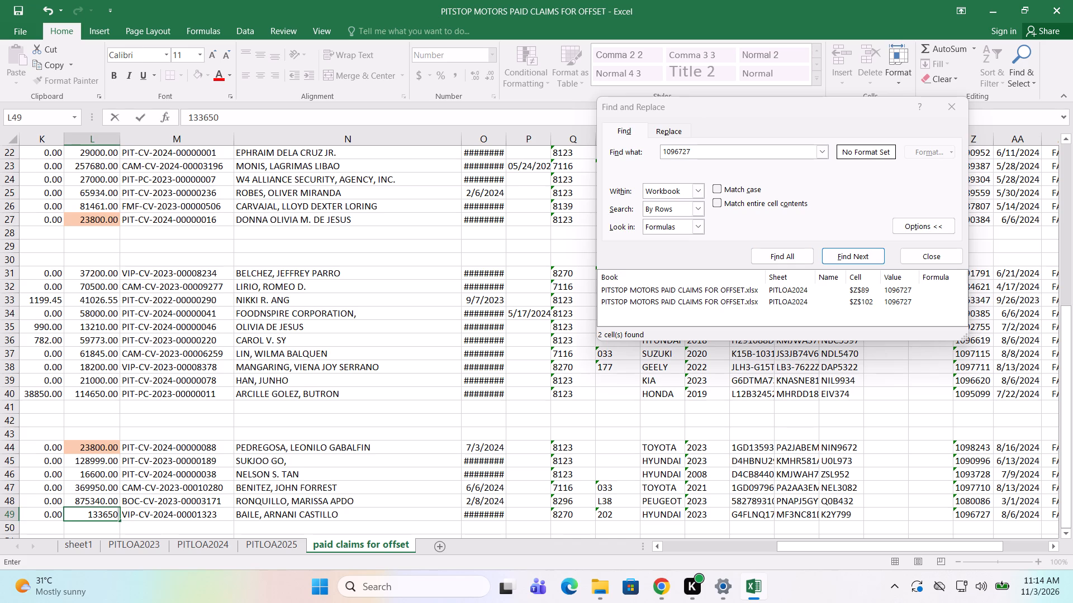
pyautogui.click(295, 417)
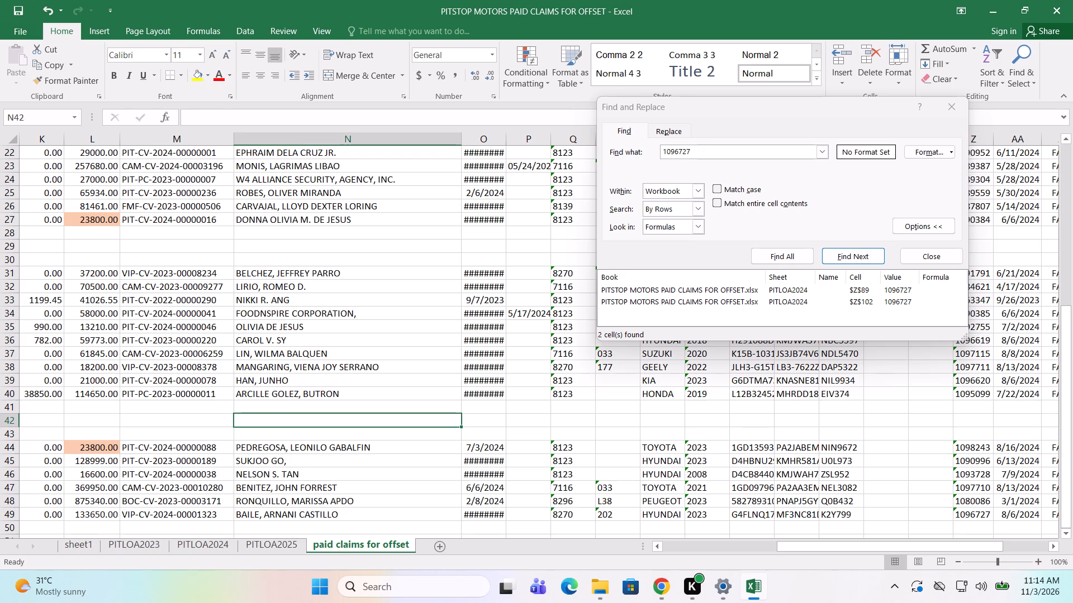
pyautogui.click(704, 151)
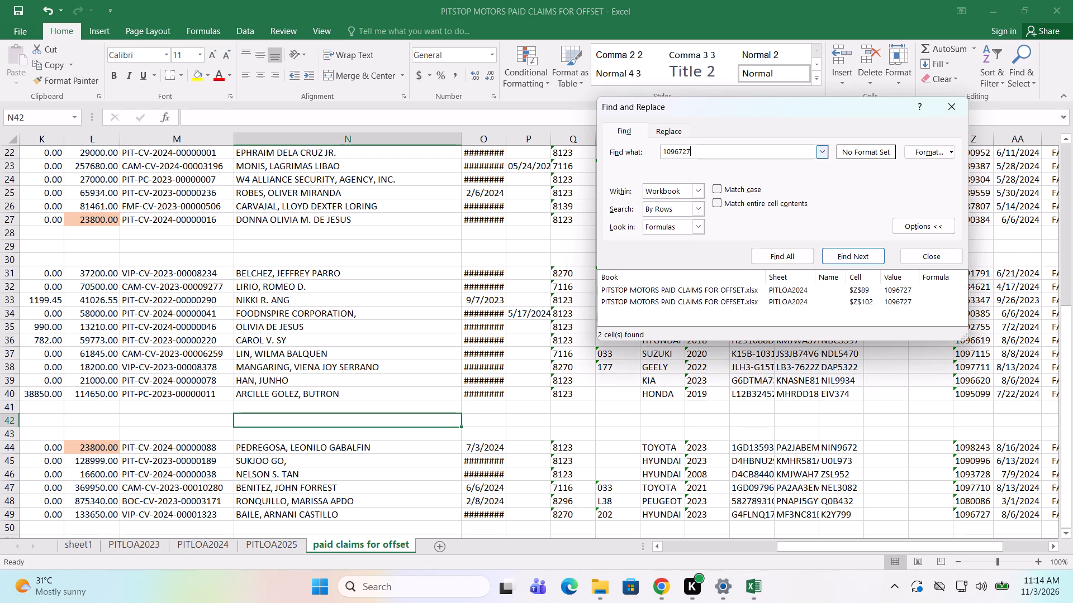
pyautogui.press('BackSpace')
pyautogui.press('BackSpace')
pyautogui.press('BackSpace')
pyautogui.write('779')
pyautogui.click(773, 250)
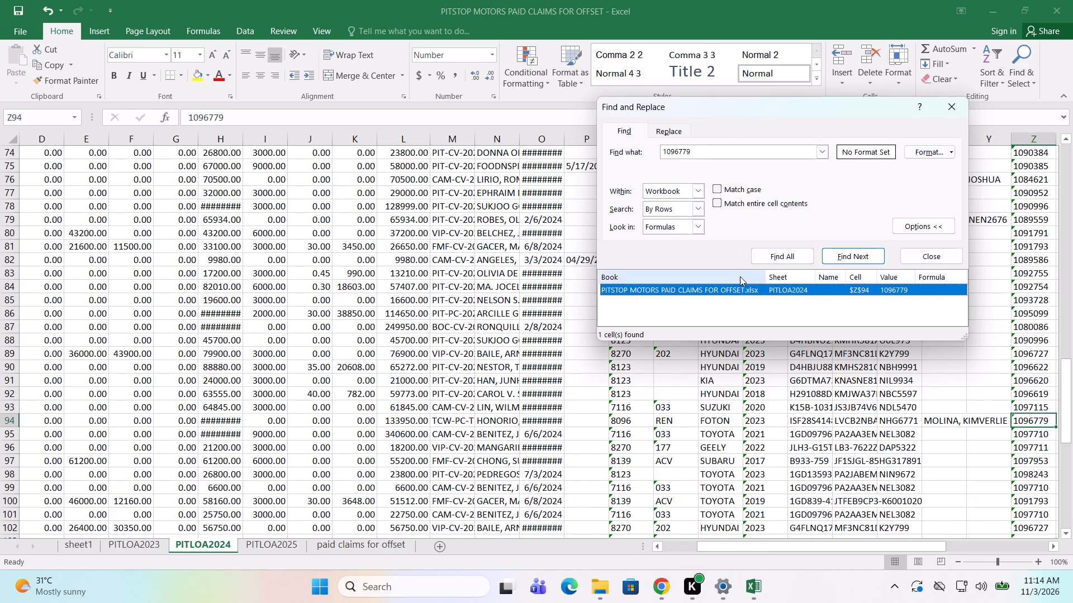
# Copy row 94 of the PITLOA2024 sheet into row 50 of the paid claims for offset sheet.
pyautogui.click(5, 422)
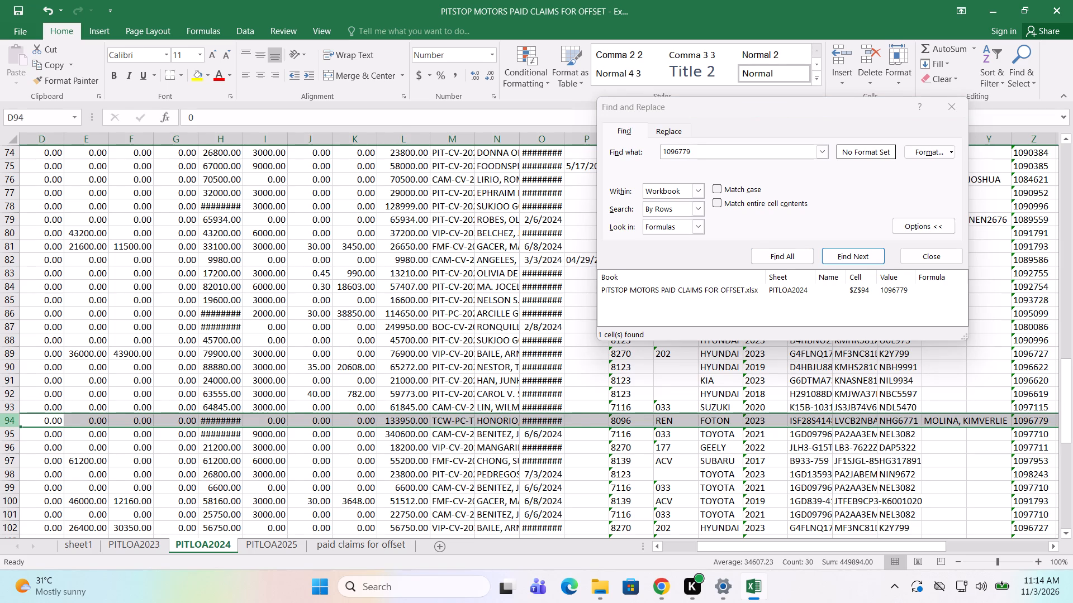
pyautogui.hotkey('ctrl', 'c')
pyautogui.click(362, 545)
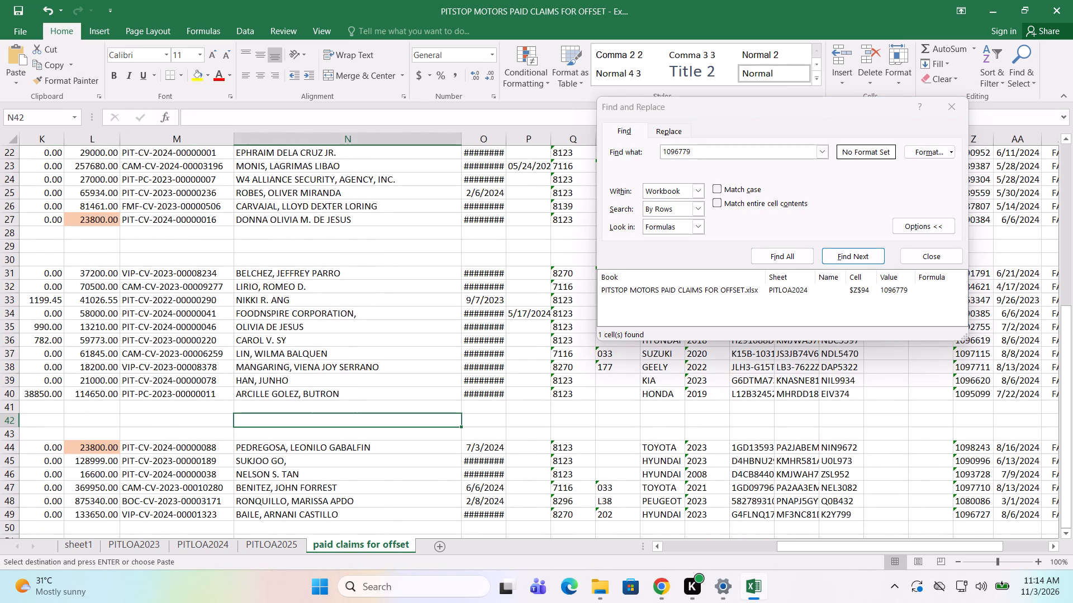
pyautogui.scroll(-2, 69, 502)
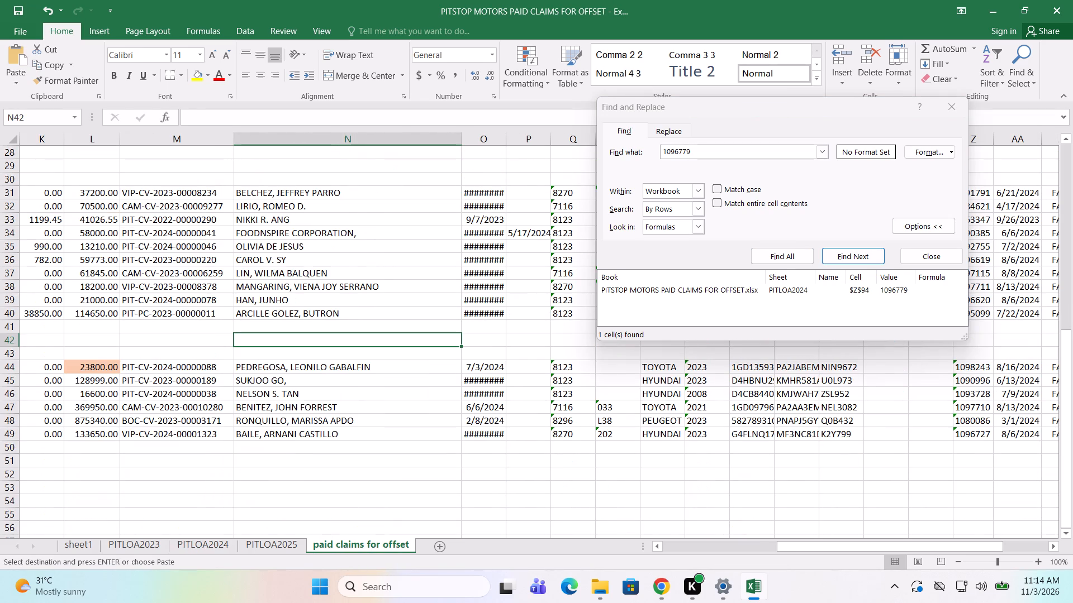
pyautogui.click(11, 446)
pyautogui.hotkey('ctrl', 'v')
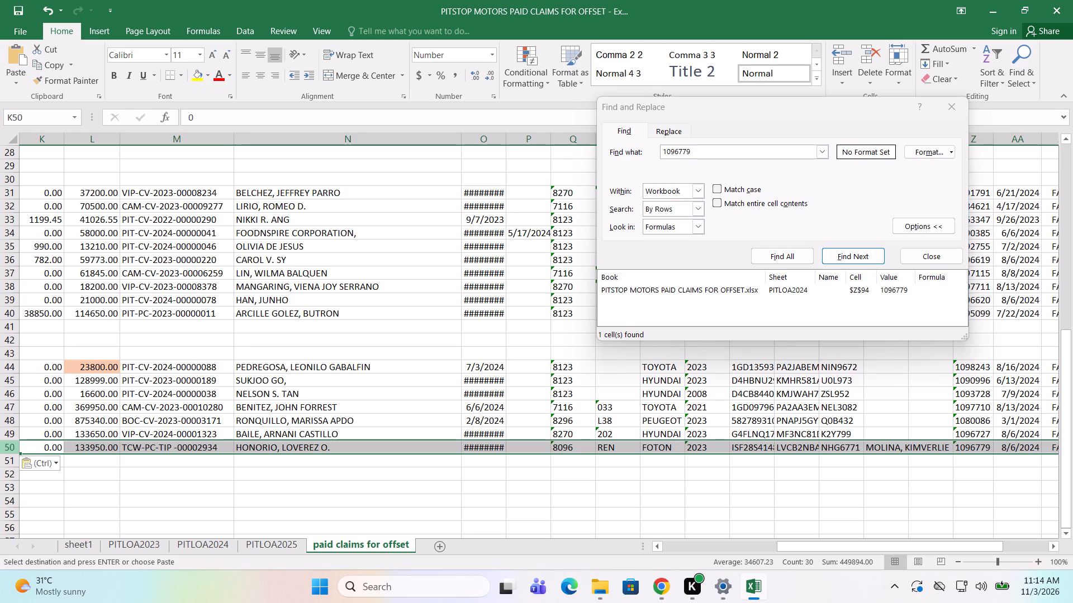
pyautogui.click(734, 154)
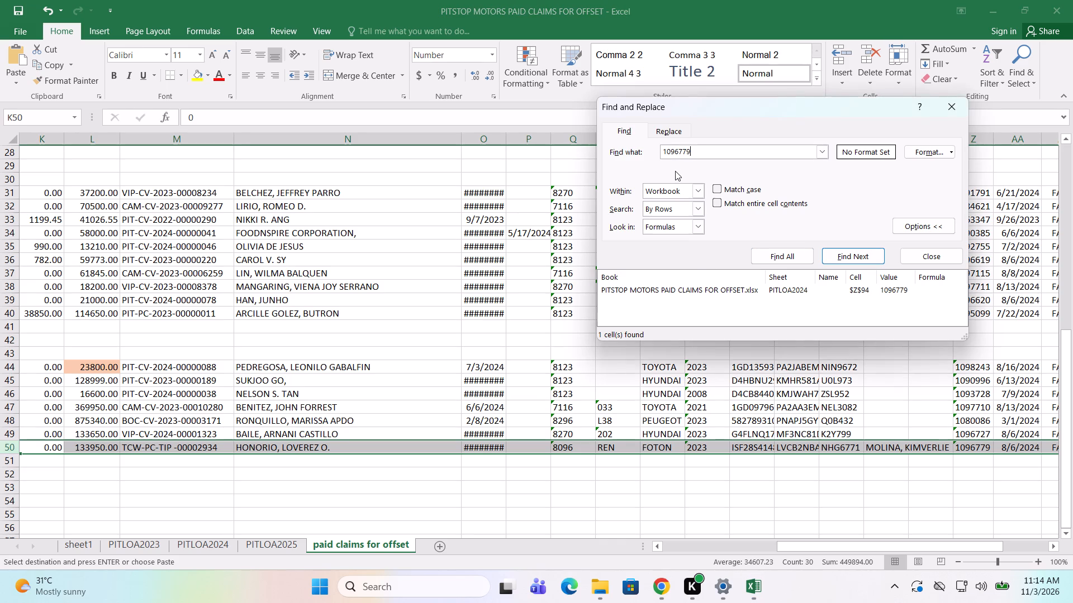
pyautogui.press('BackSpace')
pyautogui.press('BackSpace')
pyautogui.press('BackSpace')
pyautogui.press('BackSpace')
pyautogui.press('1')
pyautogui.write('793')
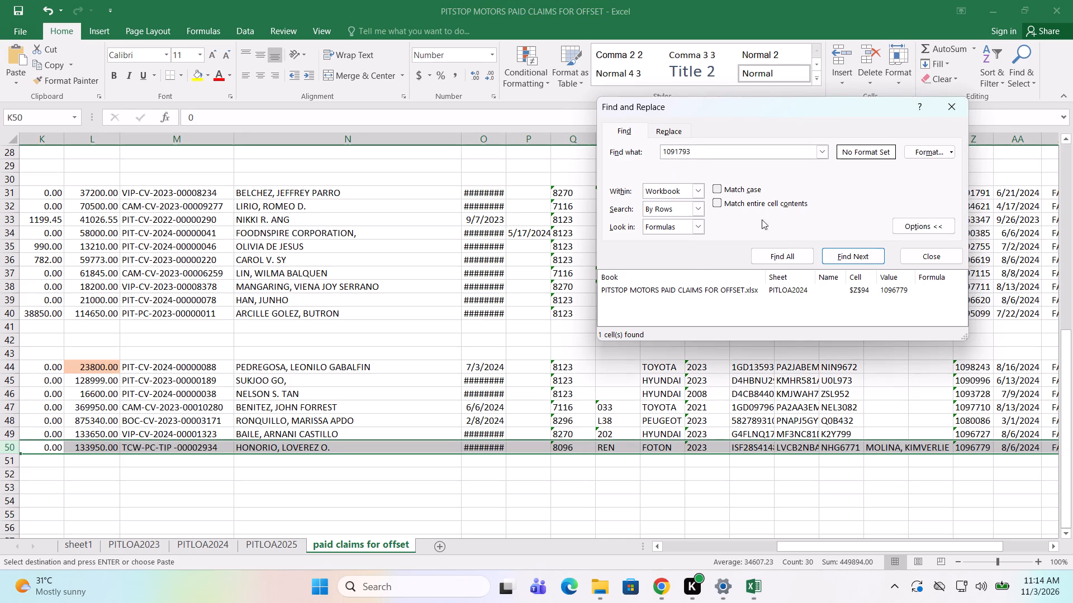
pyautogui.click(784, 259)
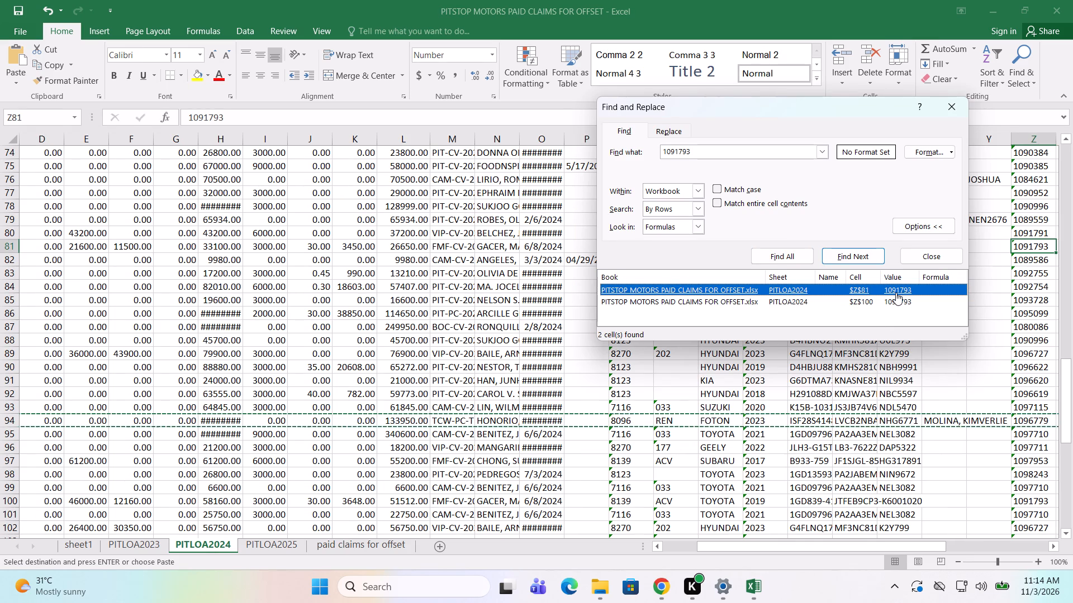
pyautogui.click(896, 293)
pyautogui.click(899, 303)
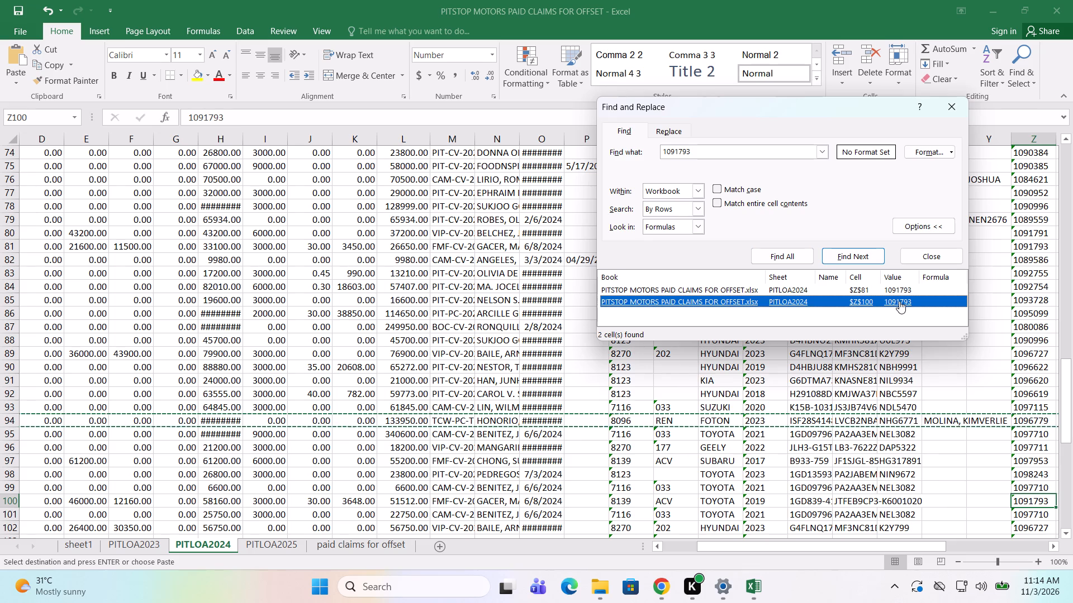
pyautogui.click(901, 288)
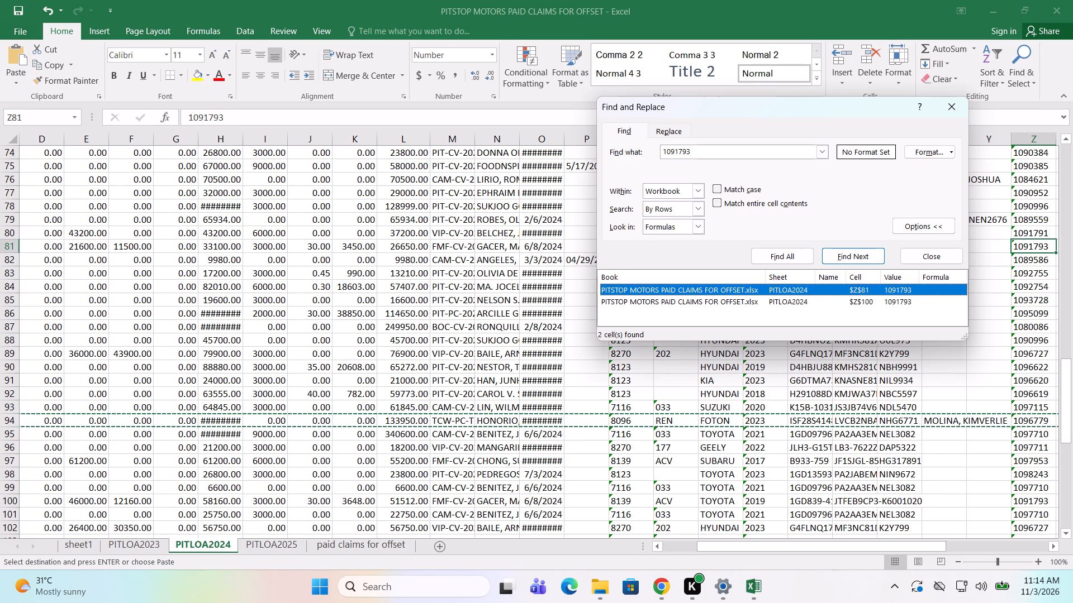
pyautogui.click(419, 246)
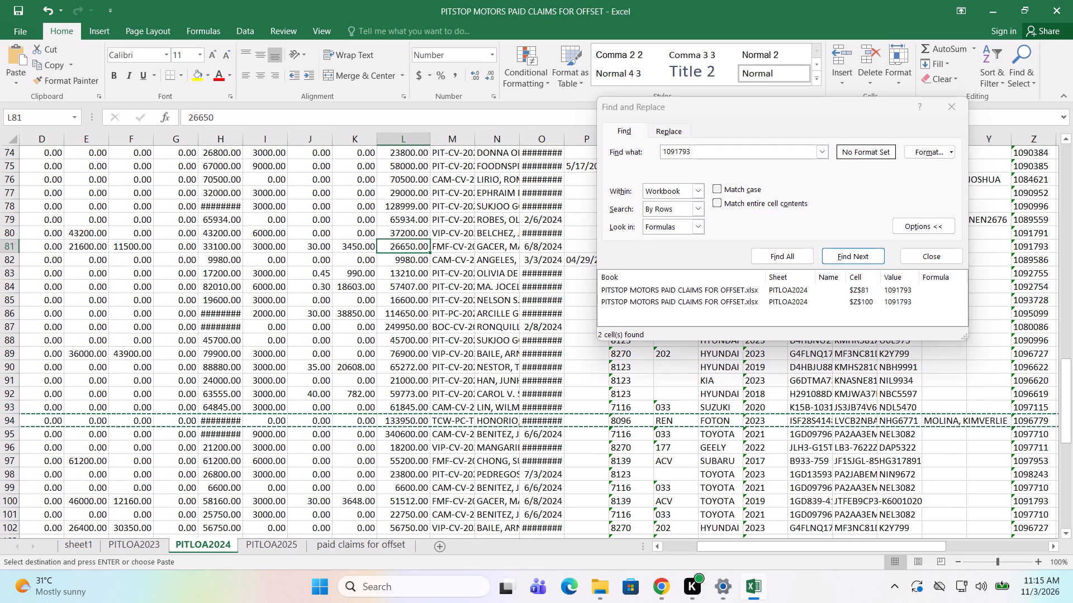
pyautogui.keyDown('ctrl'); pyautogui.click(413, 503); pyautogui.keyUp('ctrl')
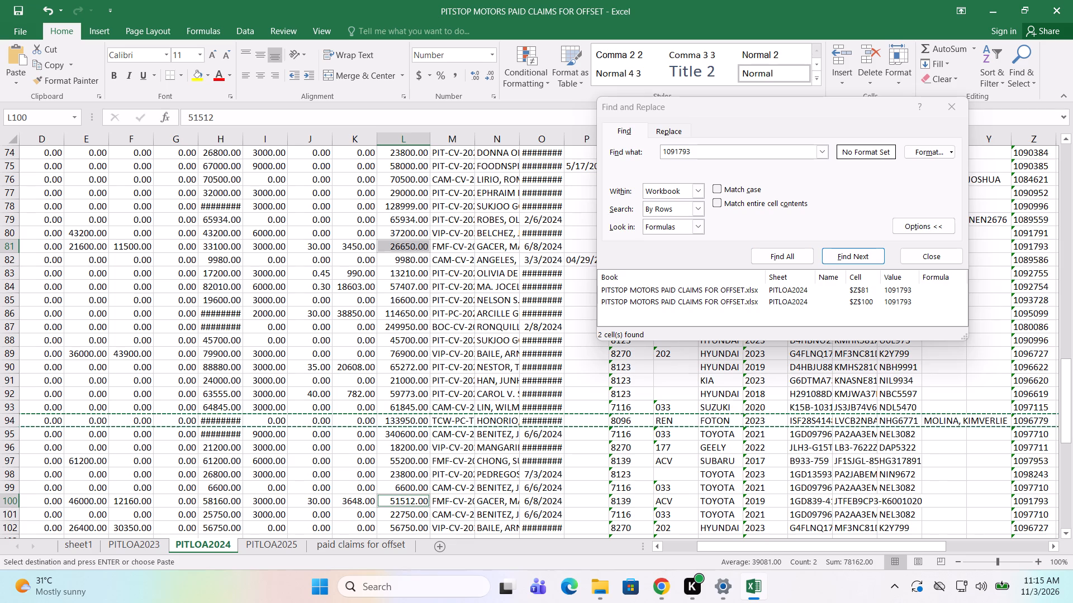
# Copy row 100 of the PITLOA2024 sheet into row 51 of the paid claims for offset sheet.
pyautogui.click(15, 501)
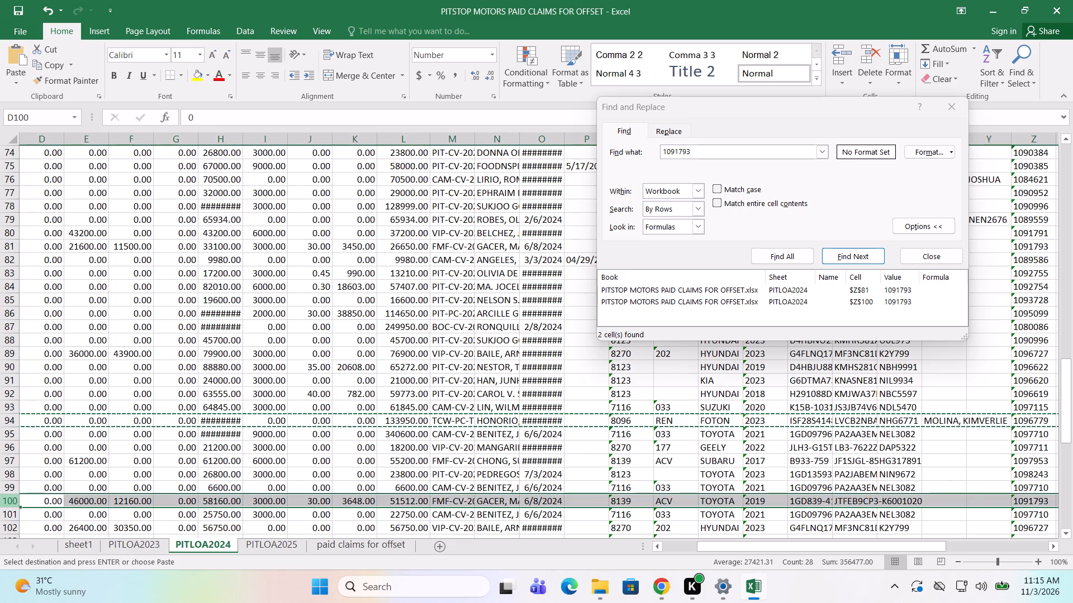
pyautogui.hotkey('ctrl', 'c')
pyautogui.click(346, 548)
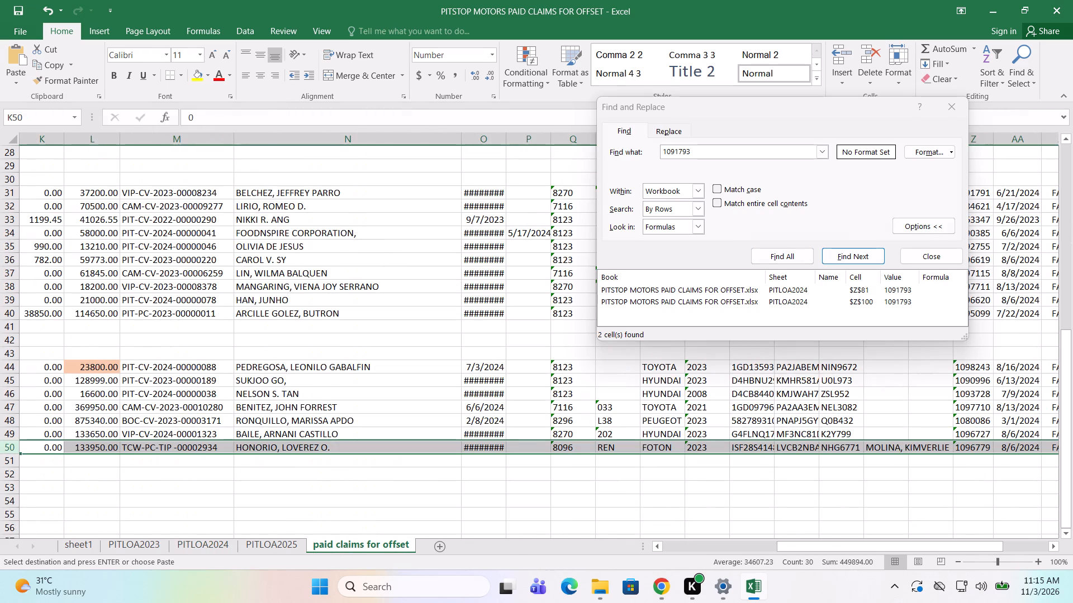
pyautogui.rightClick(8, 461)
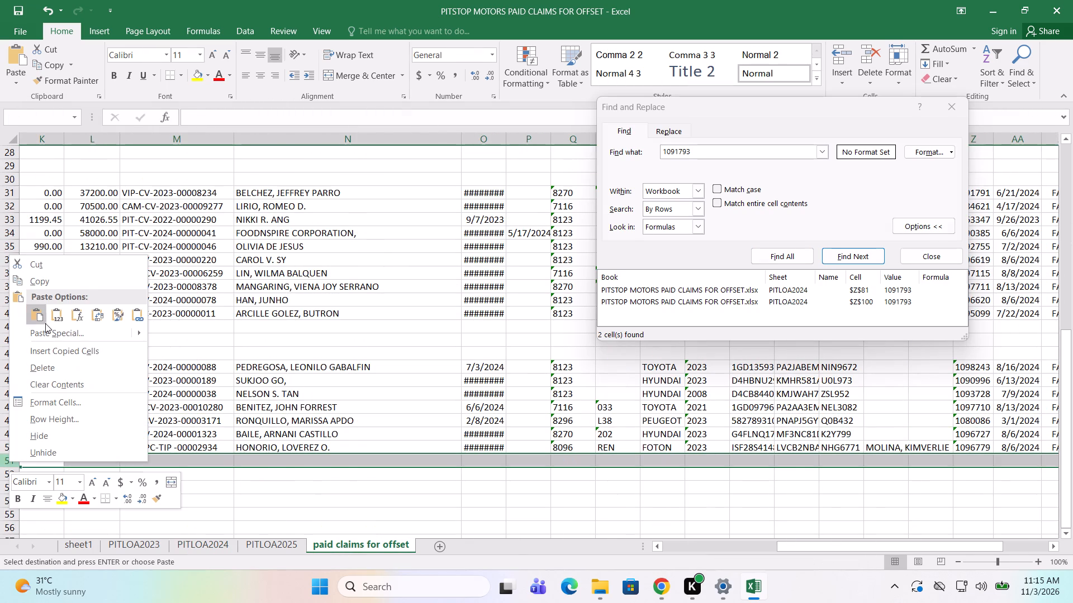
pyautogui.click(45, 322)
pyautogui.click(101, 458)
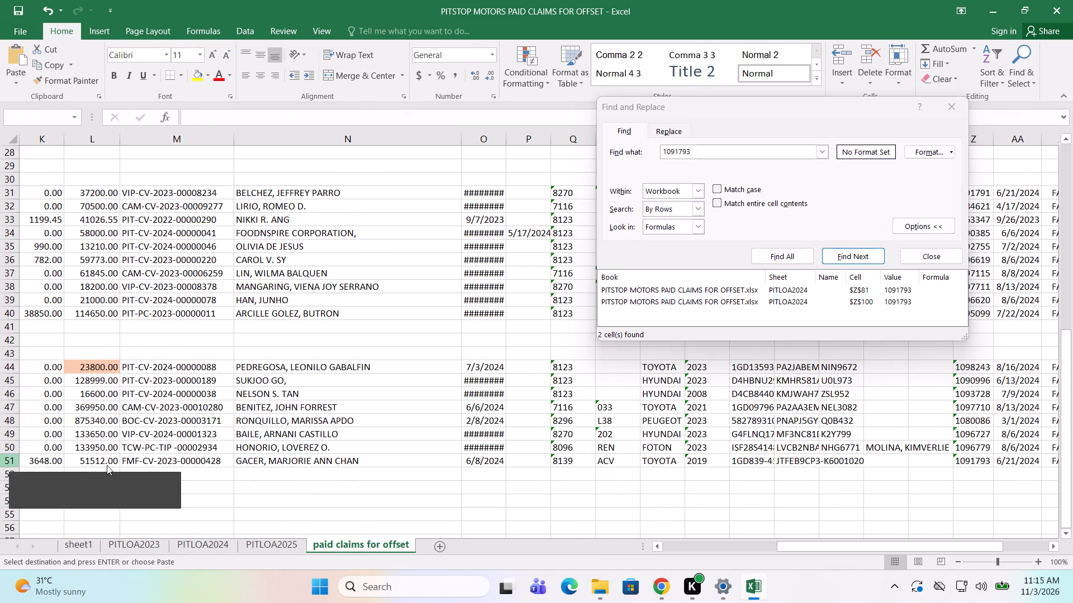
pyautogui.click(548, 331)
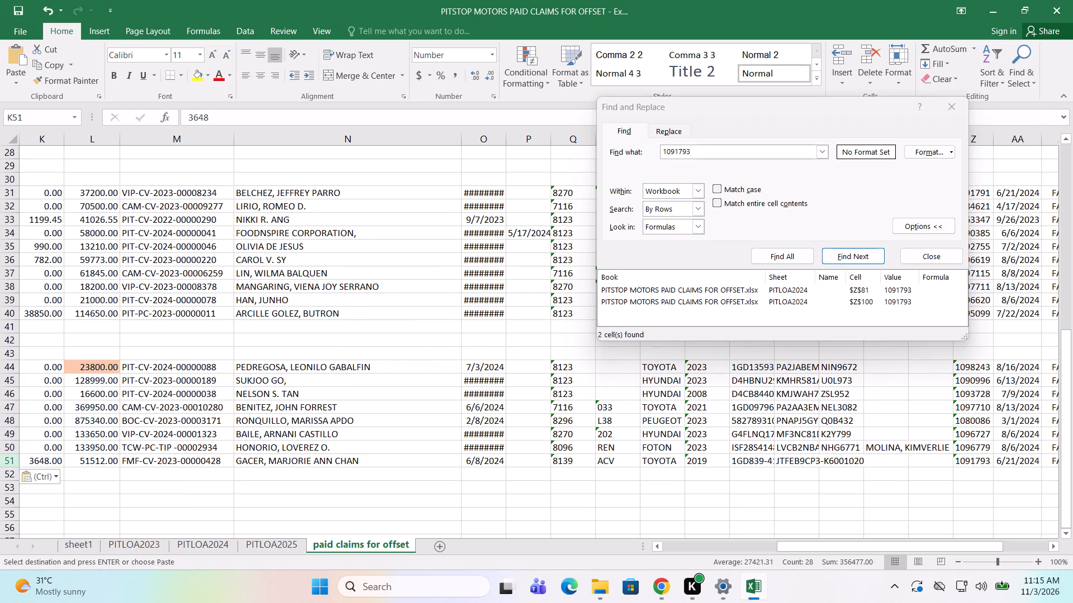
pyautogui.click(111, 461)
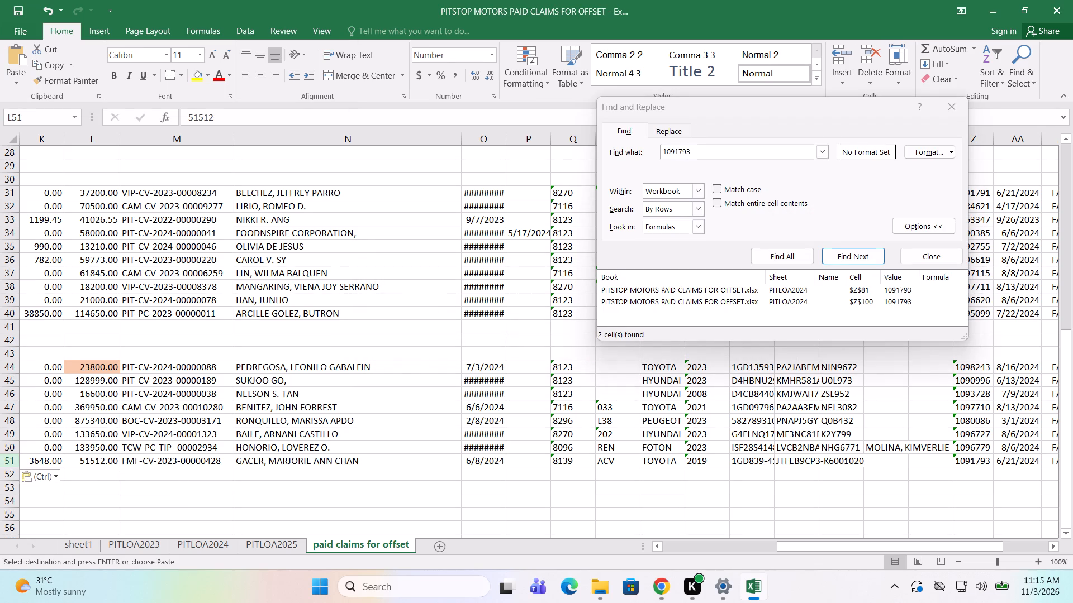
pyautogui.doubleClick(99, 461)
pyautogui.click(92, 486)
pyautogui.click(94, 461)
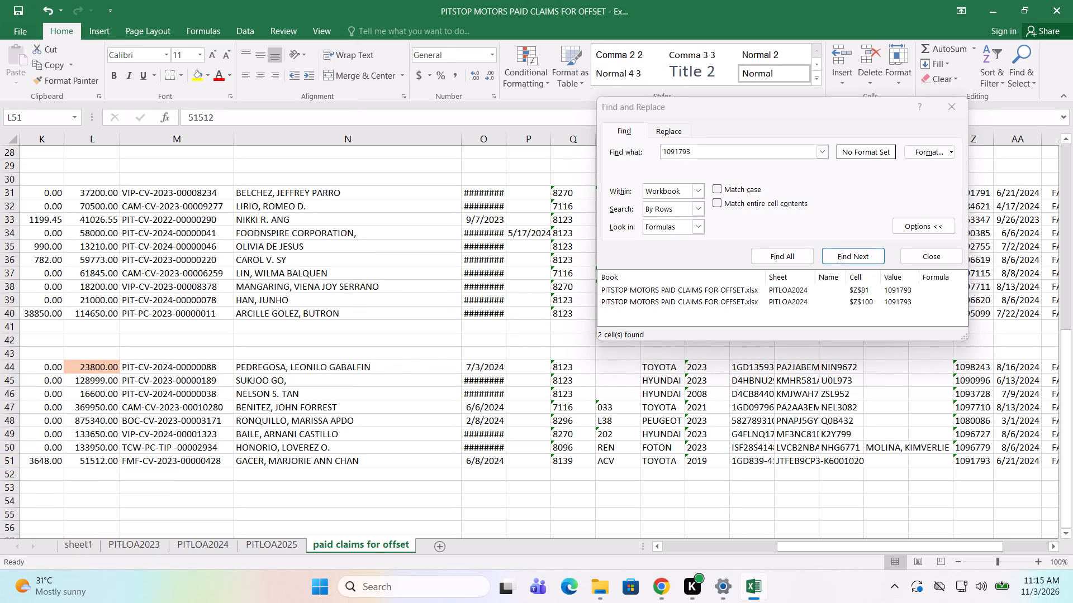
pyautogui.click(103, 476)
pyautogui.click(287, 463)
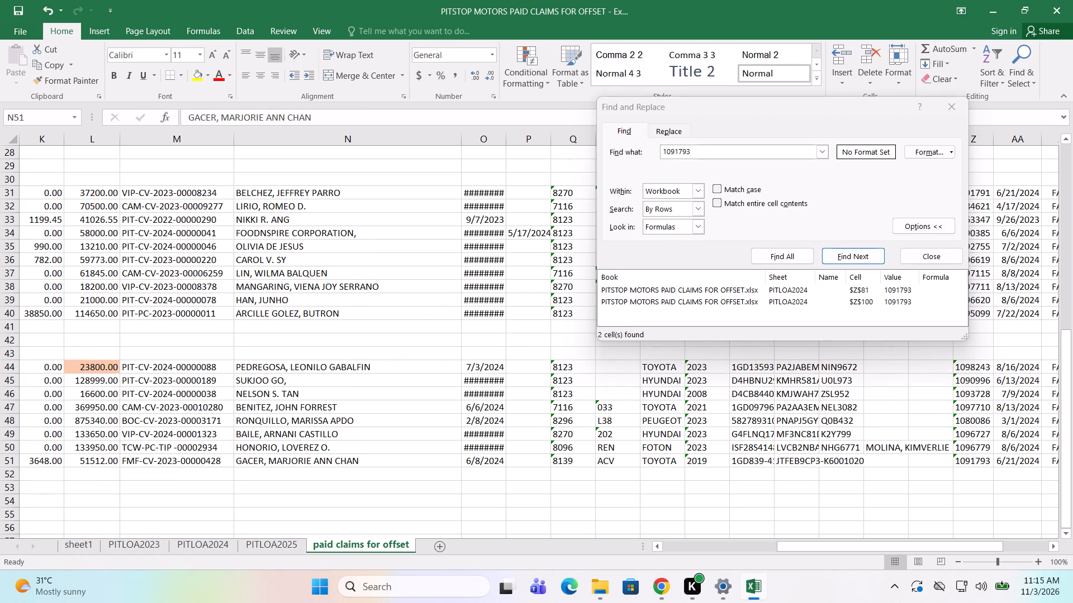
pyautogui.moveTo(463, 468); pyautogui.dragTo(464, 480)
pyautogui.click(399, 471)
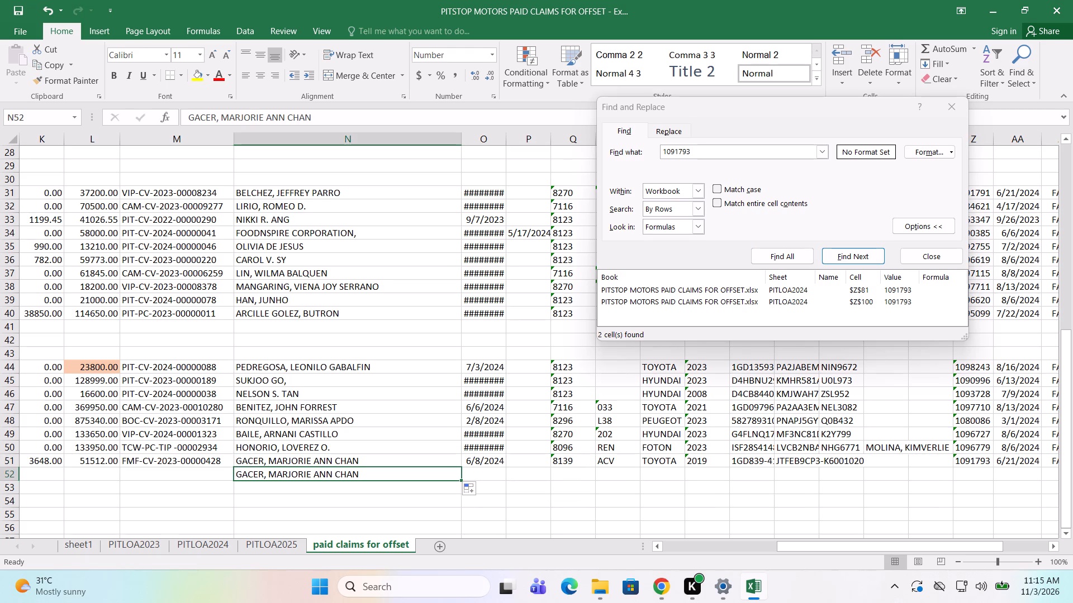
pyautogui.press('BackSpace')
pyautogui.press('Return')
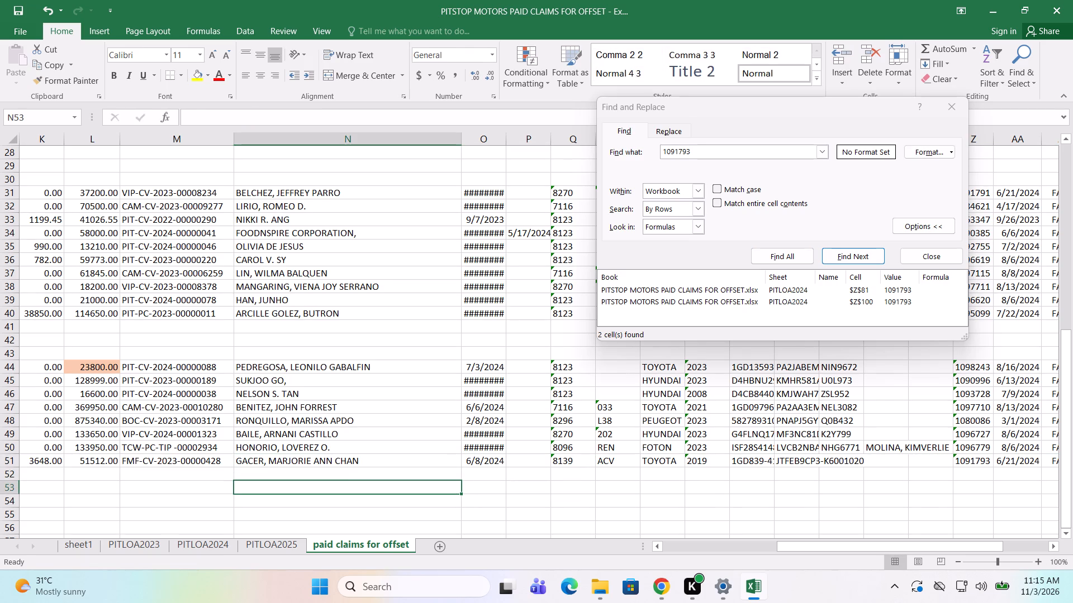
# Set the column L amount in row 51 of the paid claims for offset sheet to 78162.
pyautogui.click(94, 462)
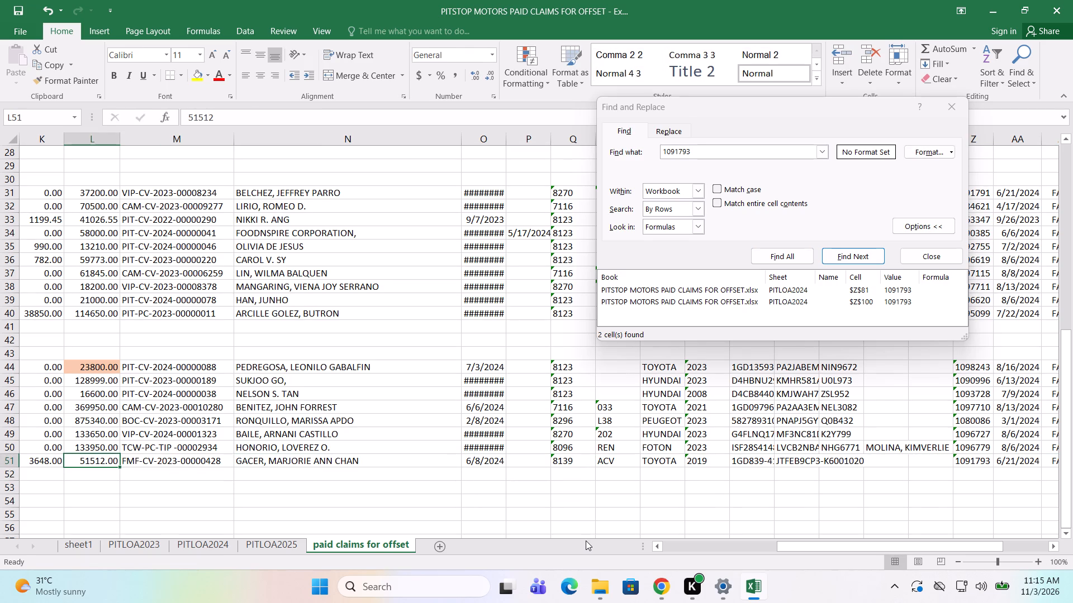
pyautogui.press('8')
pyautogui.press('BackSpace')
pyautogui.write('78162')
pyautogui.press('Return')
pyautogui.click(481, 492)
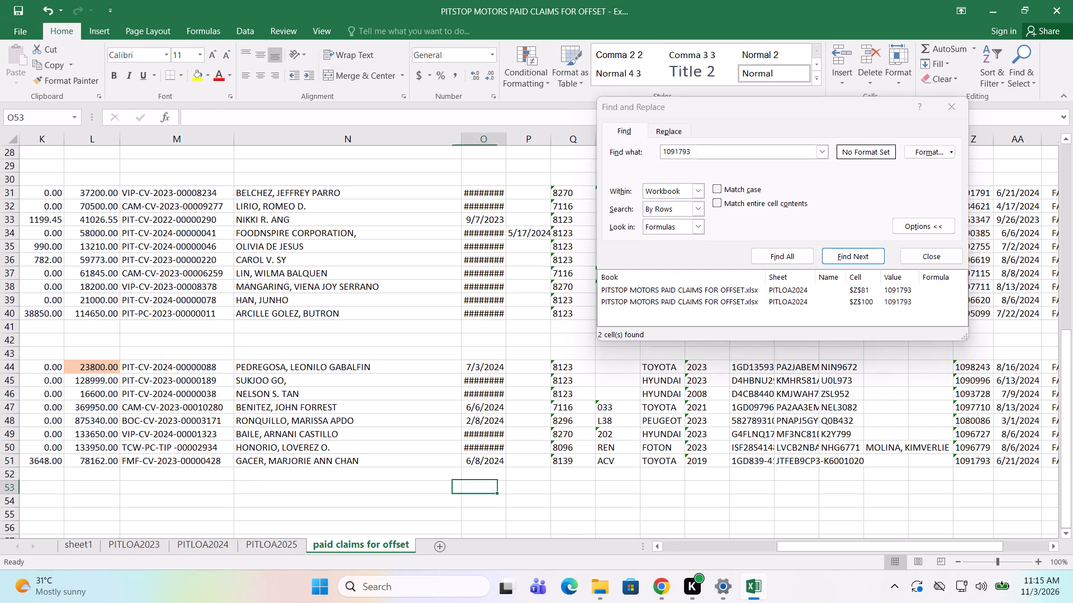
pyautogui.moveTo(196, 477); pyautogui.dragTo(175, 475)
pyautogui.click(108, 476)
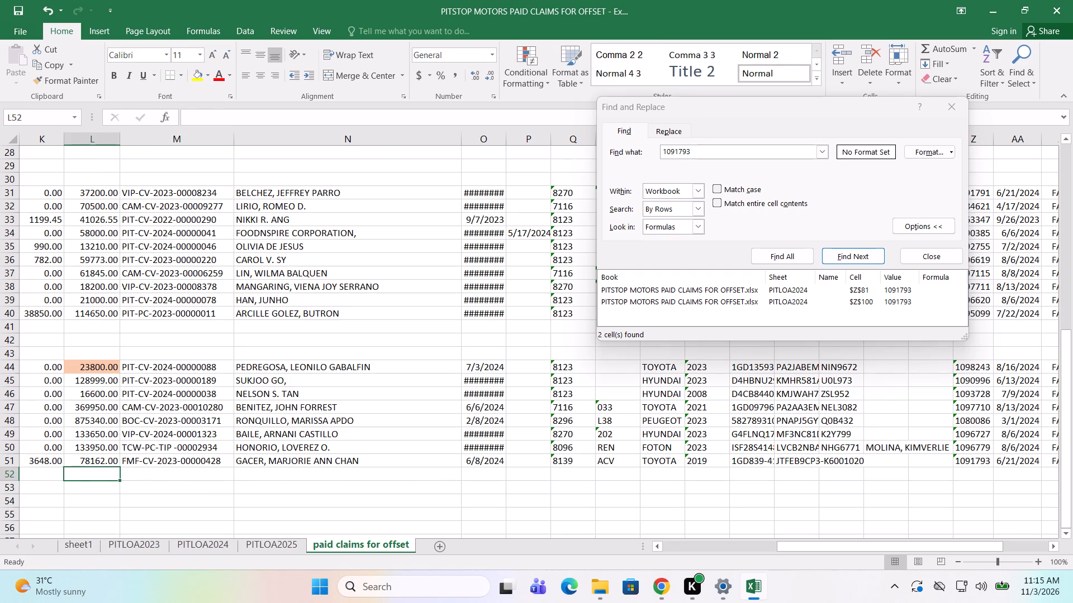
pyautogui.click(269, 472)
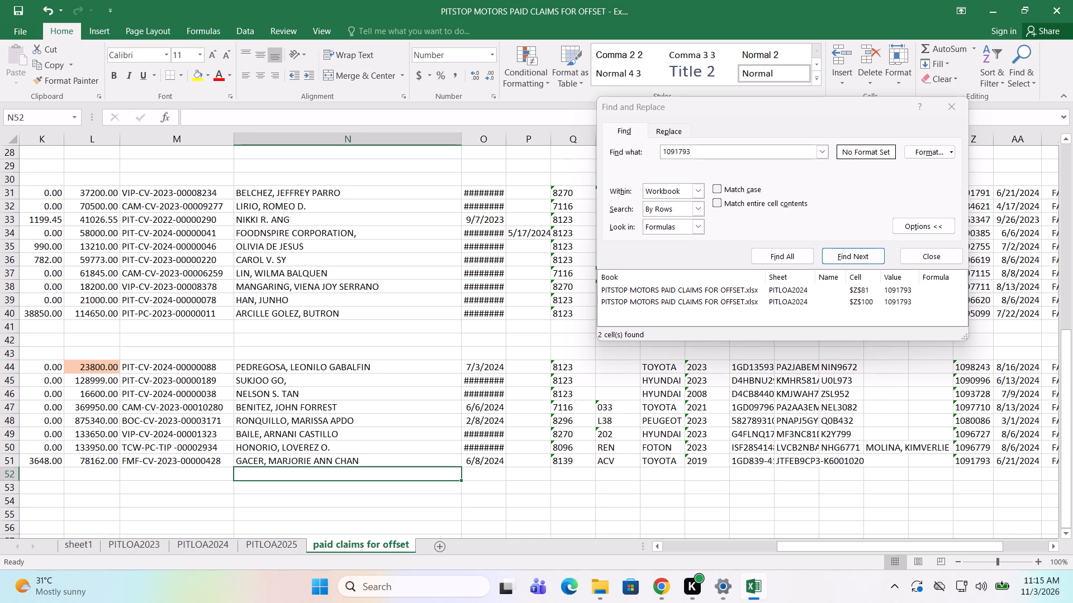
# Find all occurrences of ANGELES across the workbook and total the column L amounts in PITLOA2024 rows 72 and 82.
pyautogui.moveTo(700, 155); pyautogui.dragTo(605, 154)
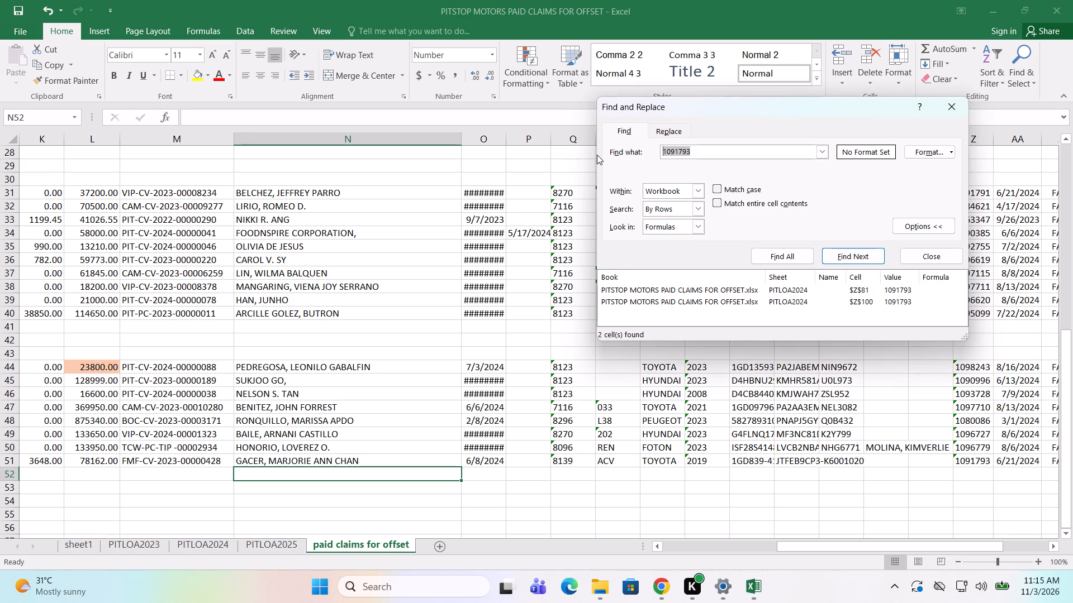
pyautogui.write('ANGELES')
pyautogui.click(795, 252)
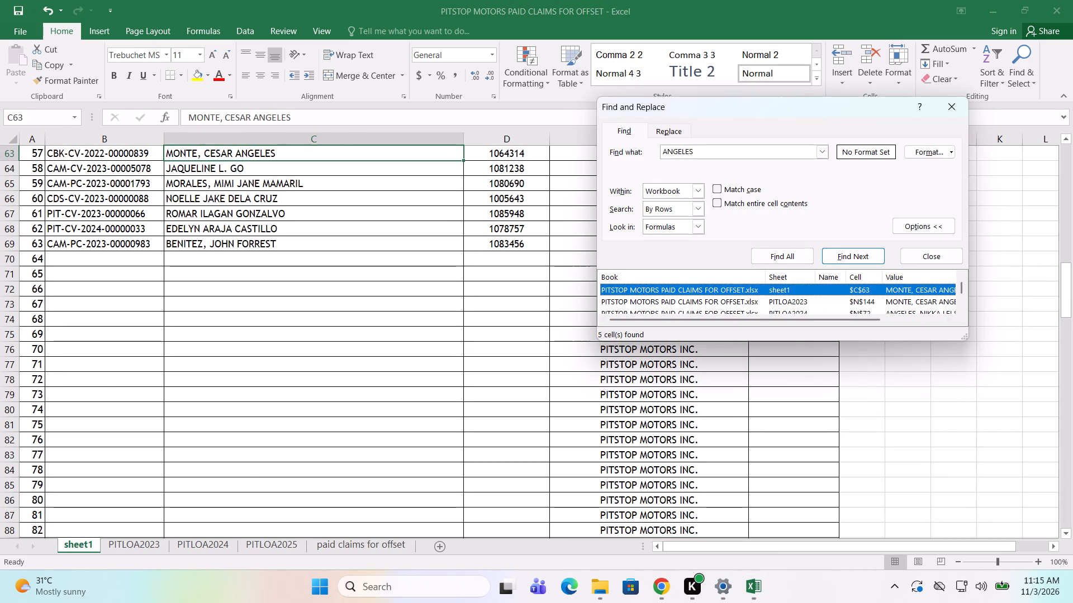
pyautogui.moveTo(901, 342); pyautogui.dragTo(906, 420)
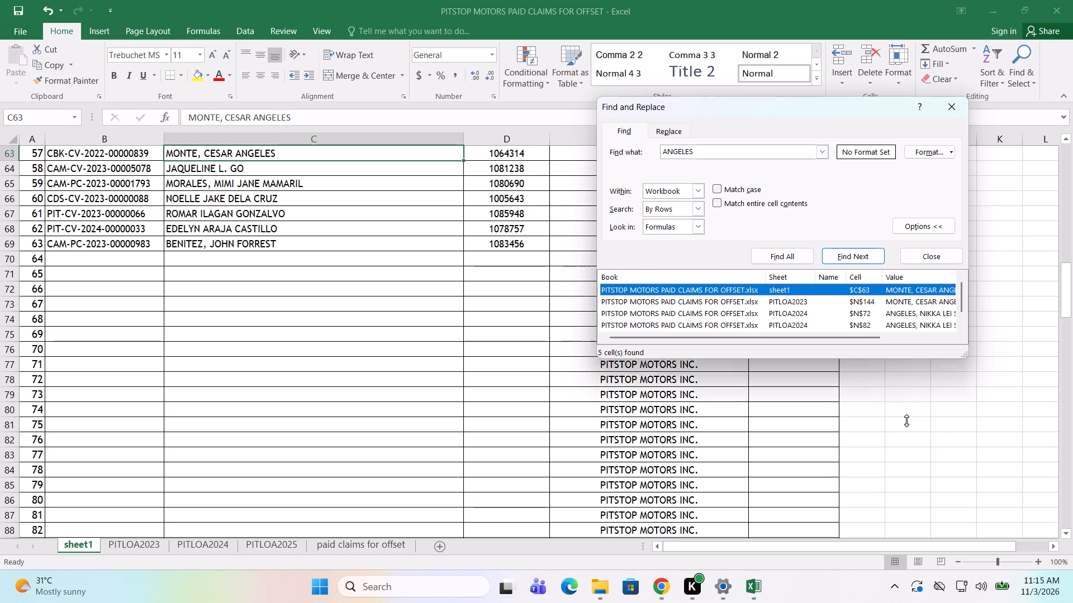
pyautogui.moveTo(906, 420); pyautogui.dragTo(901, 425)
pyautogui.click(933, 326)
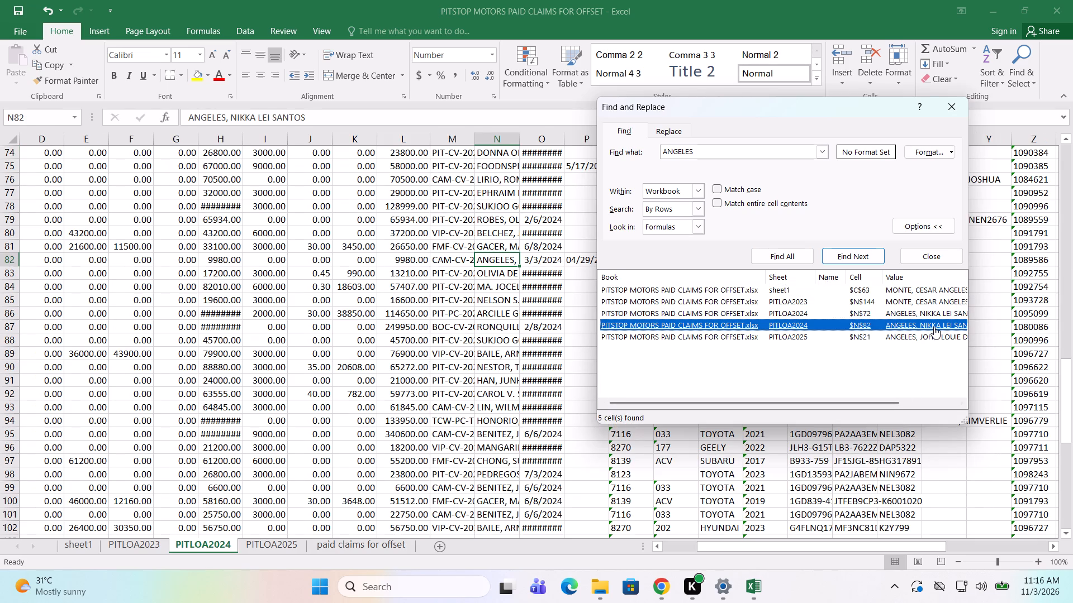
pyautogui.click(936, 313)
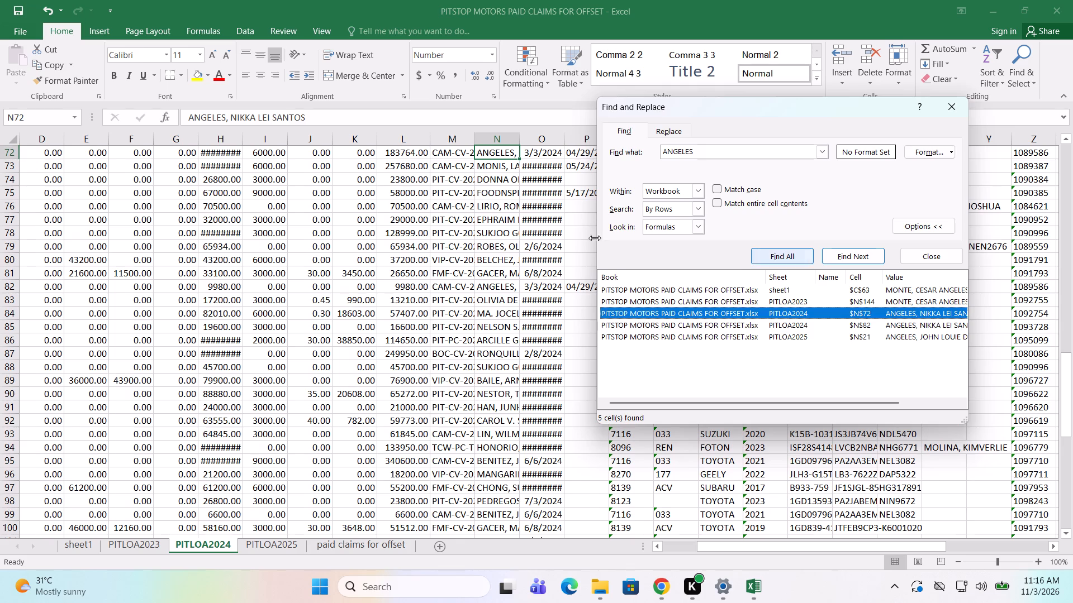
pyautogui.click(407, 151)
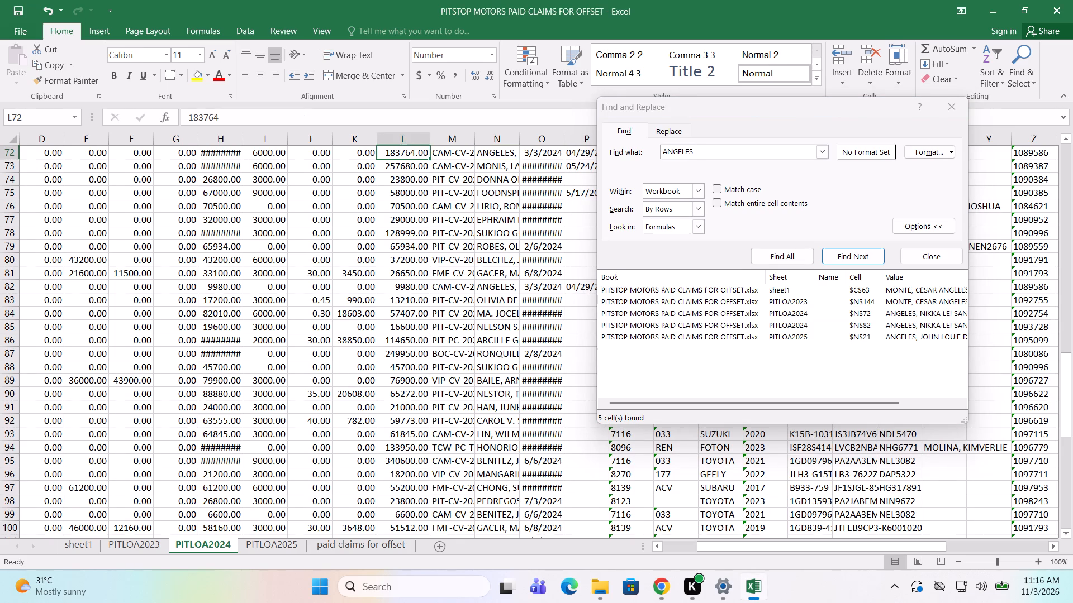
pyautogui.keyDown('ctrl'); pyautogui.click(416, 287); pyautogui.keyUp('ctrl')
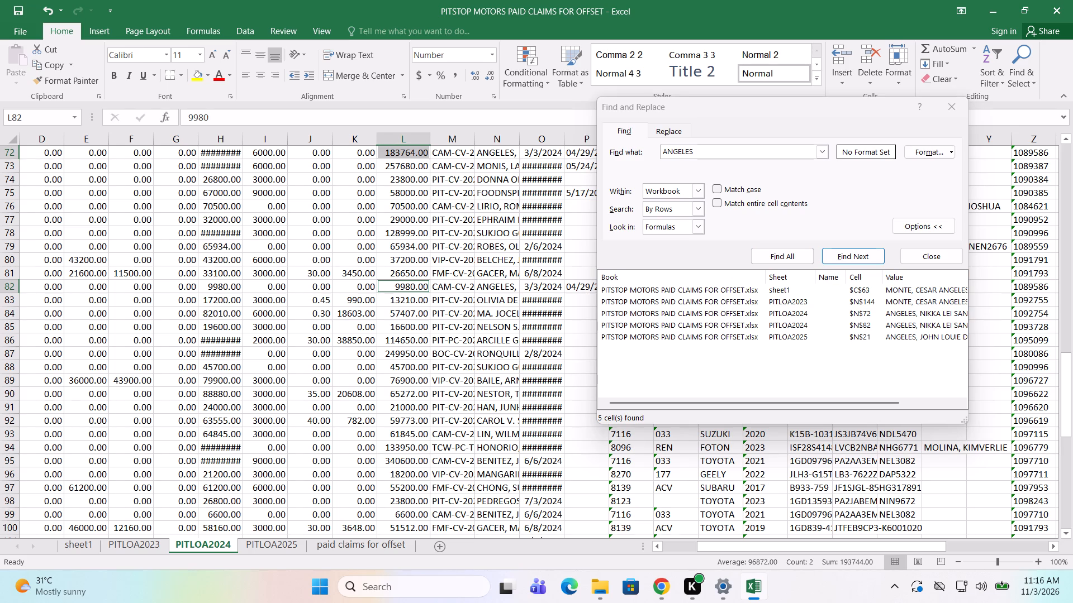
# Copy row 72 of the PITLOA2024 sheet into row 52 of the paid claims for offset sheet.
pyautogui.click(7, 151)
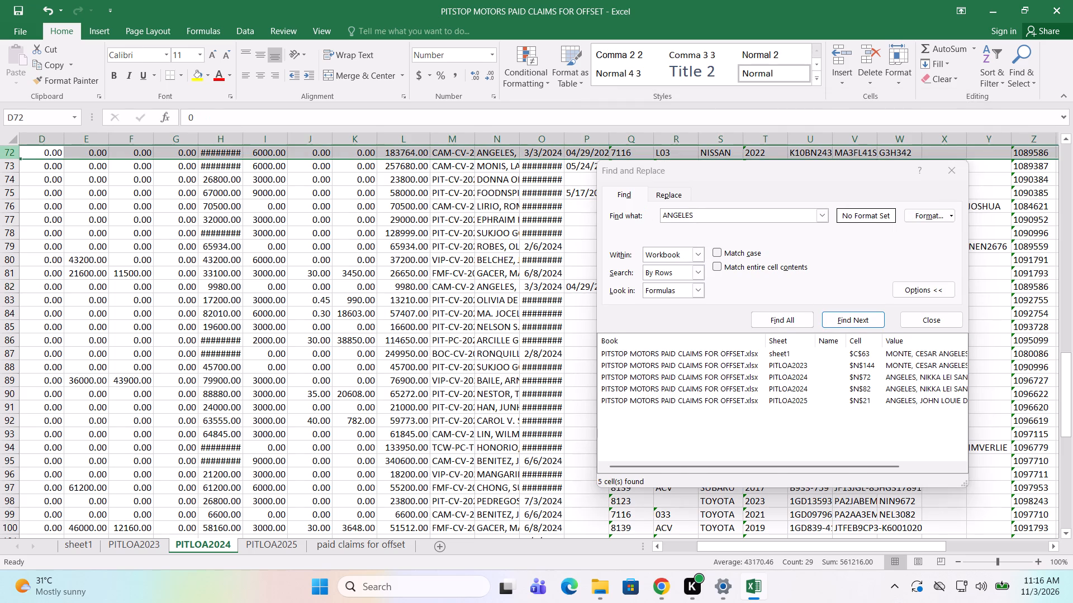
pyautogui.hotkey('ctrl', 'c')
pyautogui.click(389, 542)
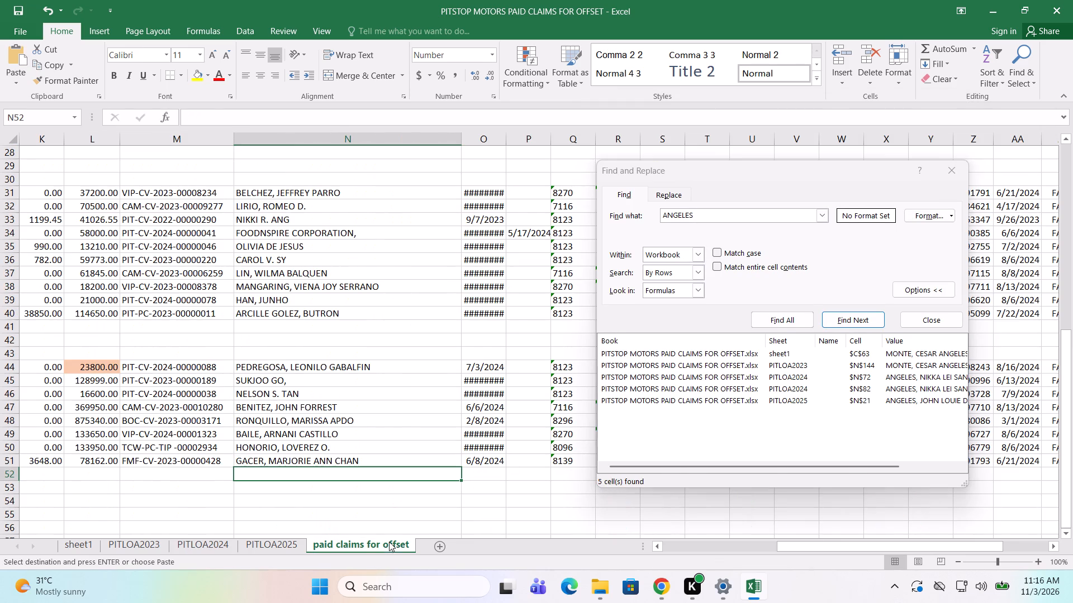
pyautogui.rightClick(9, 475)
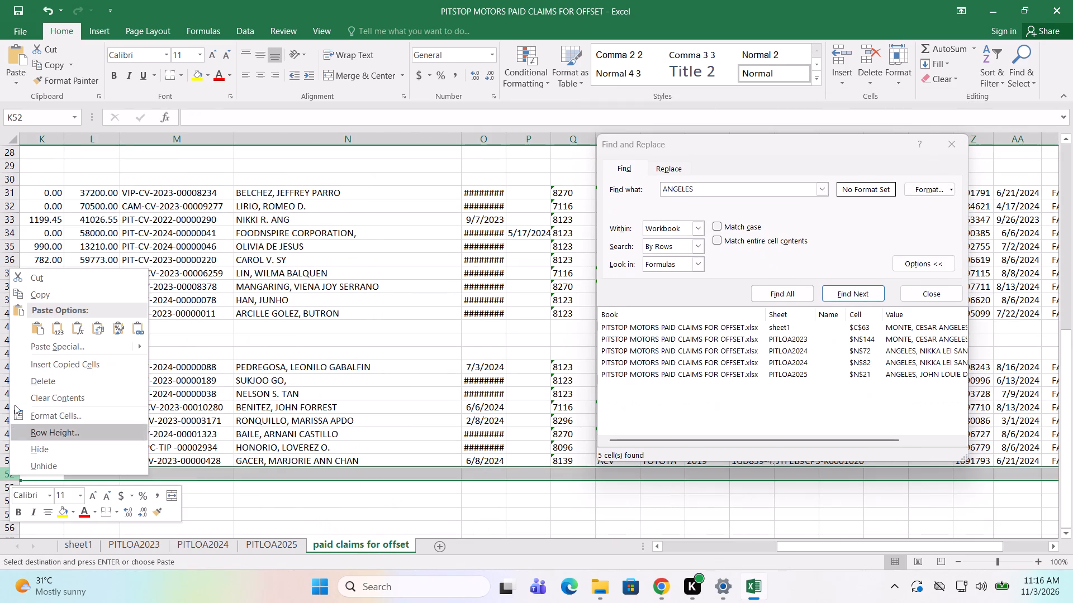
pyautogui.click(331, 501)
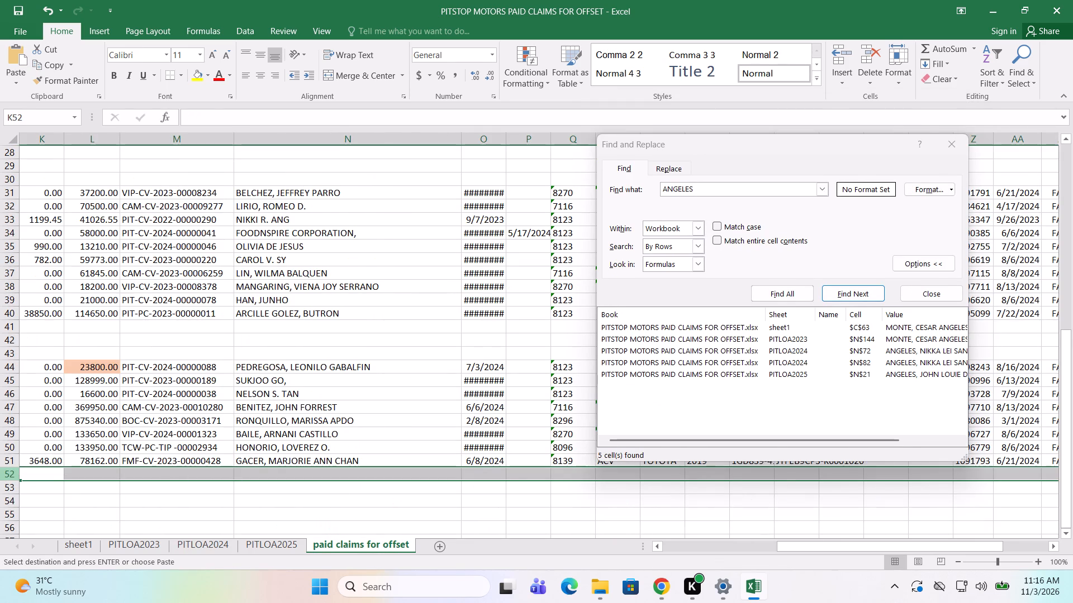
pyautogui.hotkey('ctrl', 'v')
# Select the column L amount in row 52 of the paid claims for offset sheet.
pyautogui.click(103, 471)
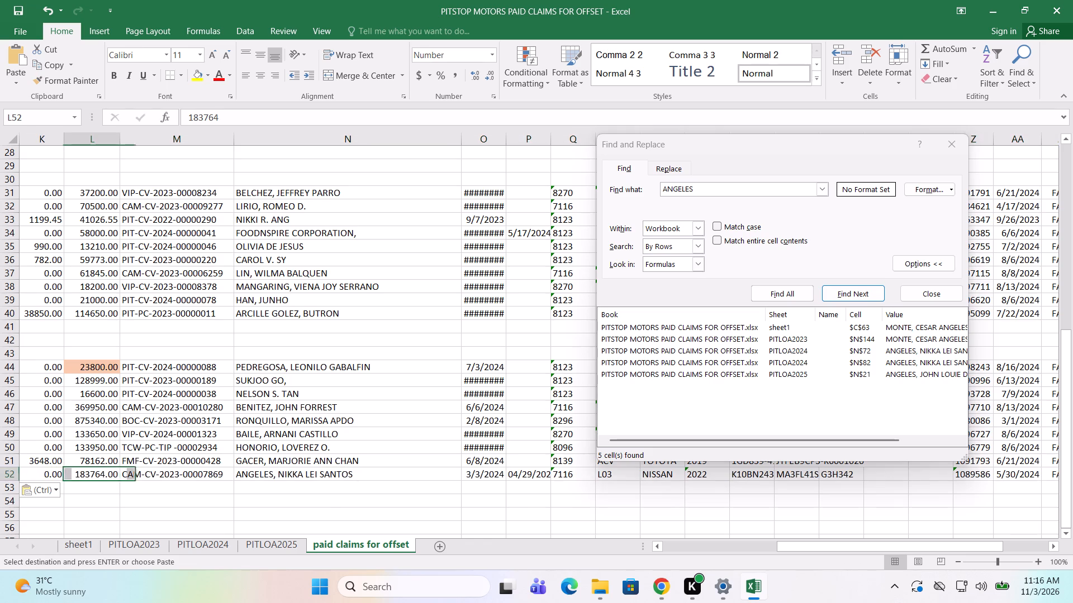
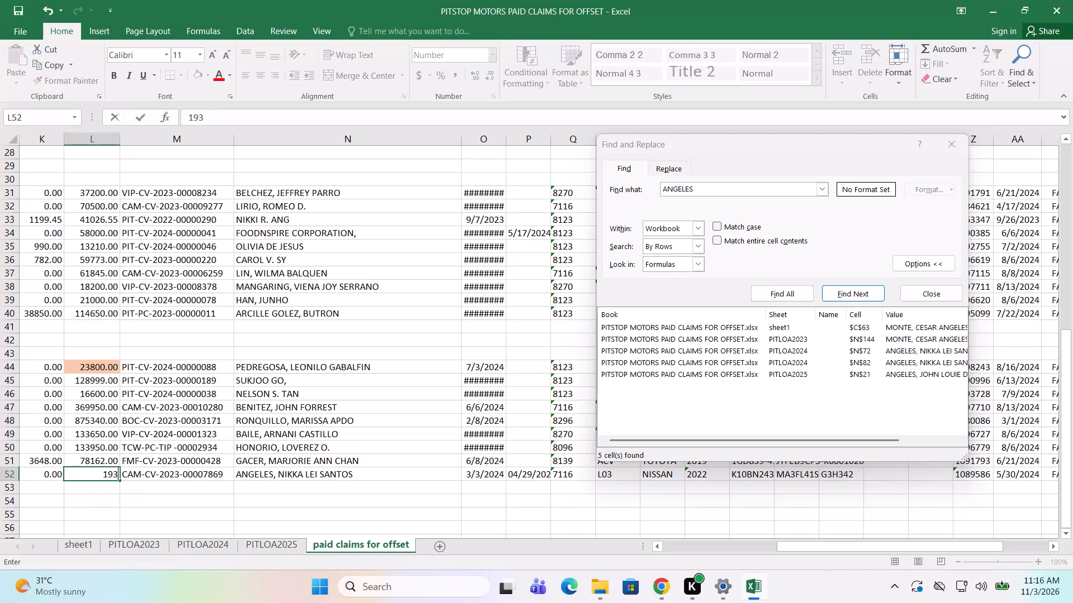
# Set the amount in cell L52 of the paid claims for offset sheet to 193744.
pyautogui.press('Return')
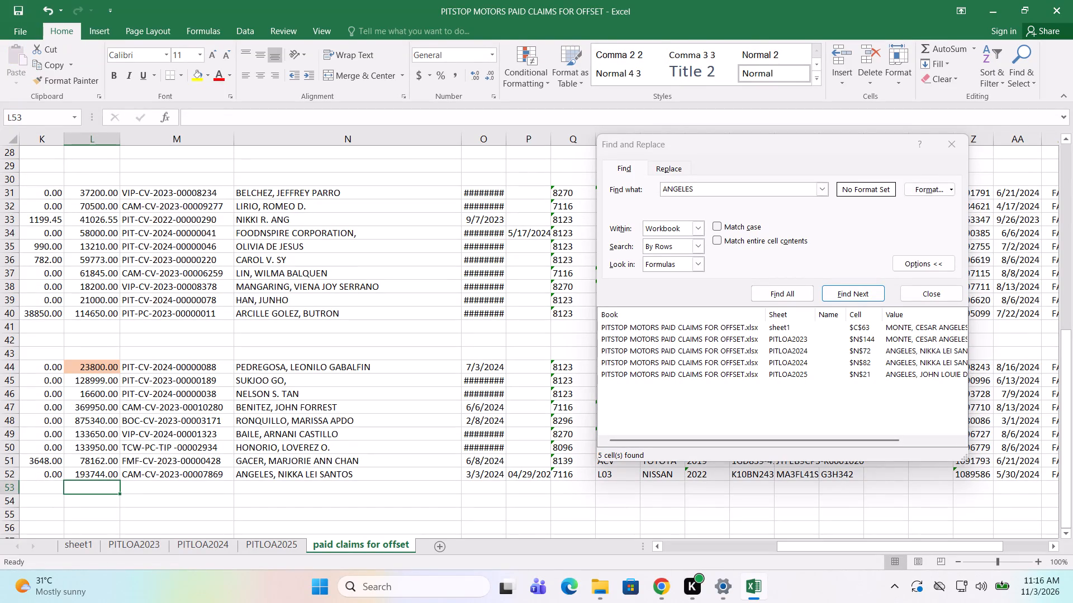
pyautogui.moveTo(725, 193); pyautogui.dragTo(615, 191)
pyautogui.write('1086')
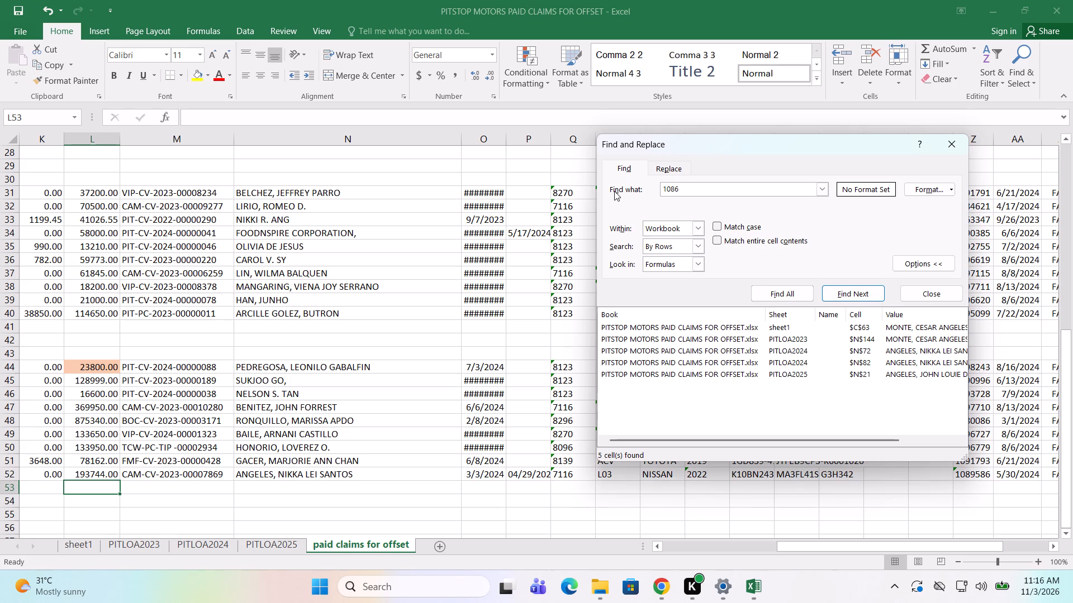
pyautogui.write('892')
pyautogui.click(767, 290)
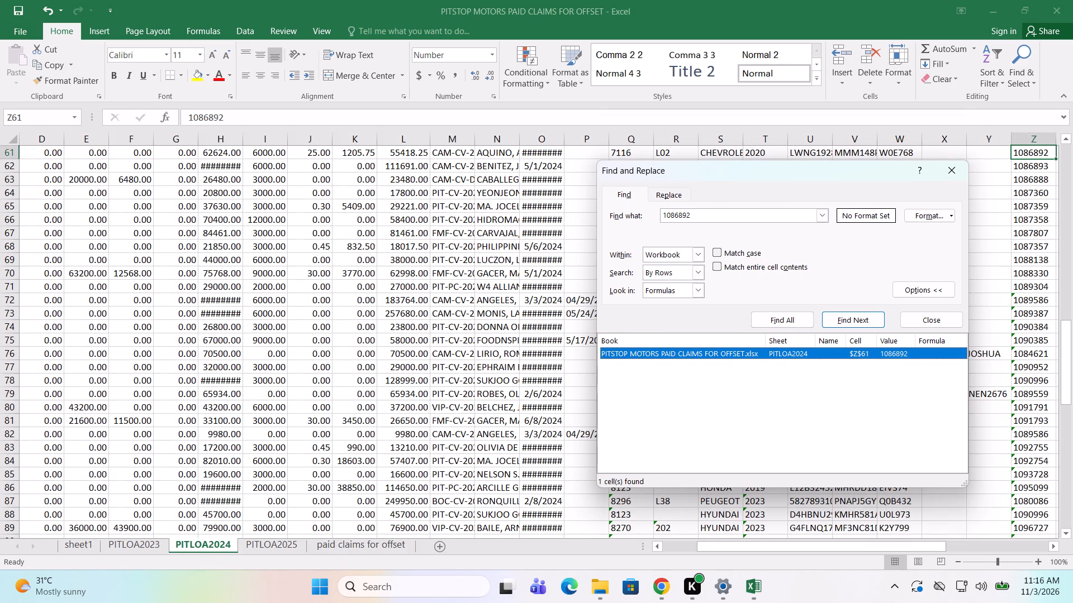
pyautogui.click(7, 153)
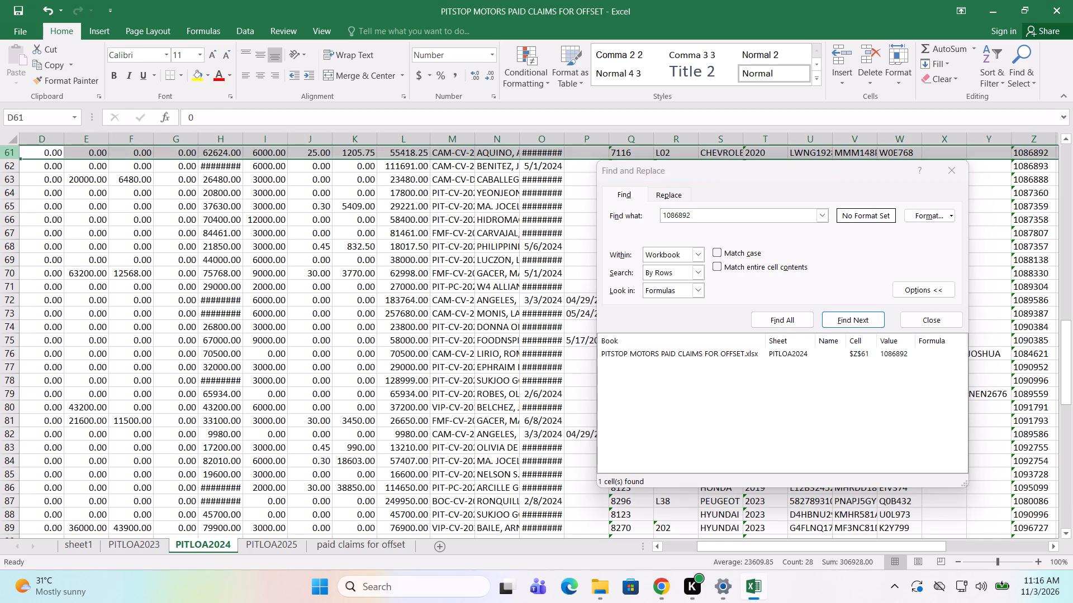
pyautogui.hotkey('ctrl', 'c')
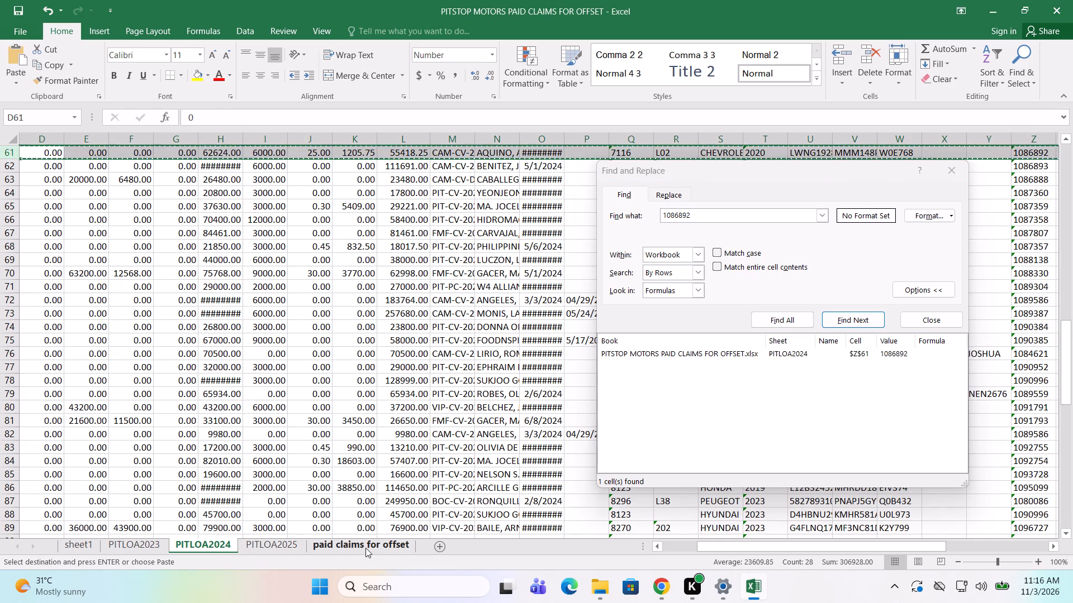
pyautogui.click(365, 547)
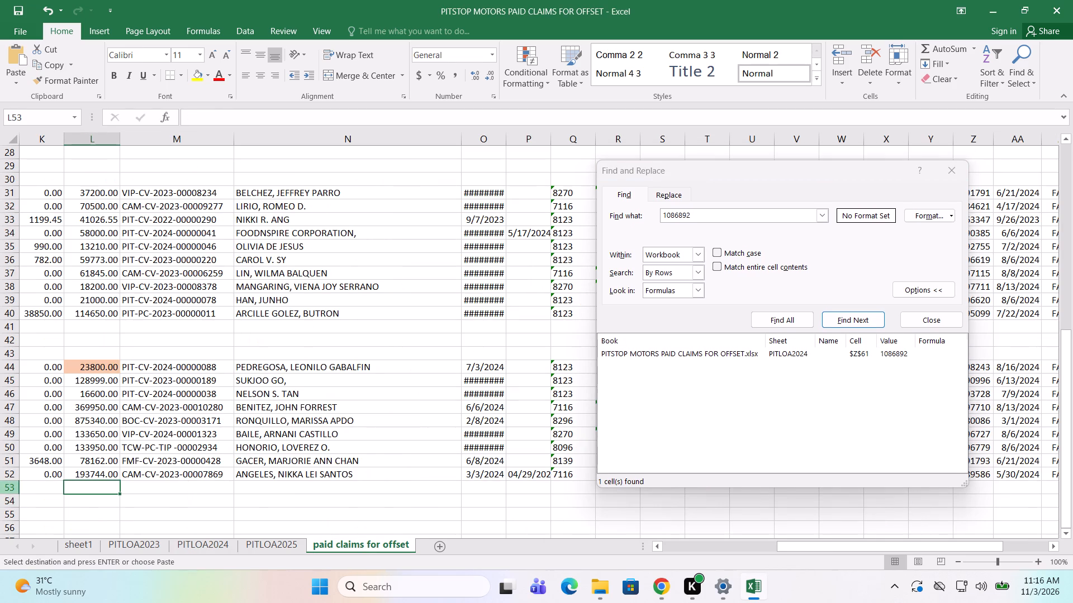
pyautogui.click(13, 490)
pyautogui.hotkey('ctrl', 'v')
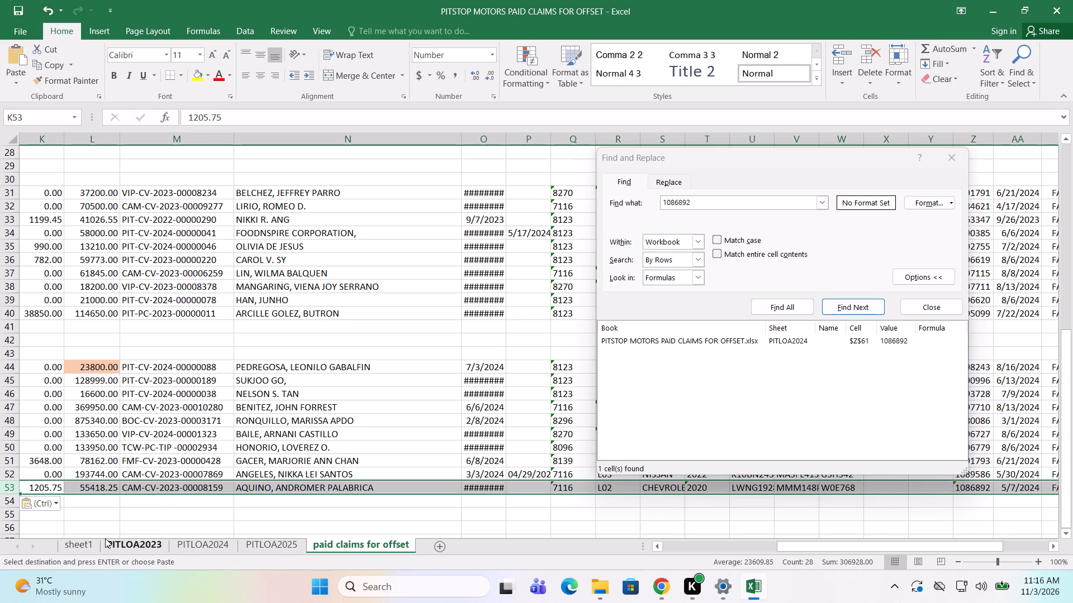
pyautogui.moveTo(720, 203); pyautogui.dragTo(583, 197)
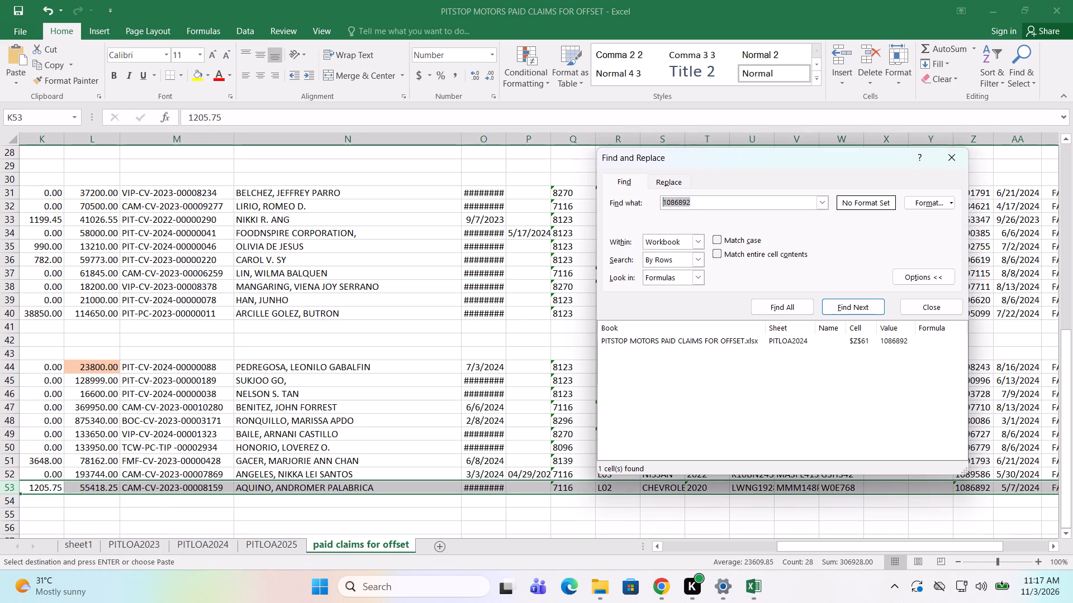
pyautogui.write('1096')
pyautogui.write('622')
pyautogui.click(789, 306)
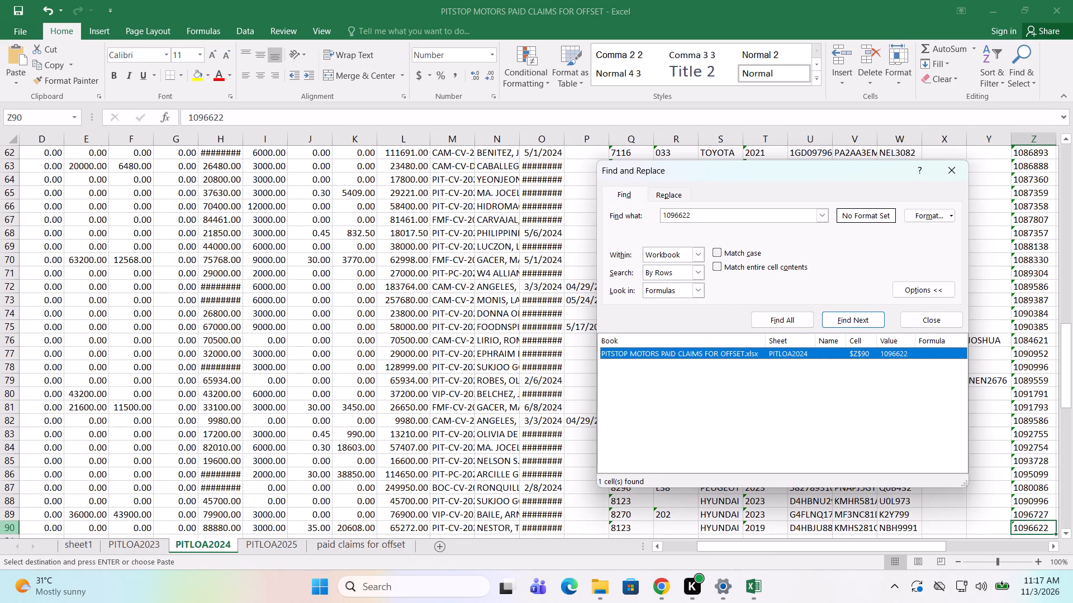
pyautogui.click(9, 528)
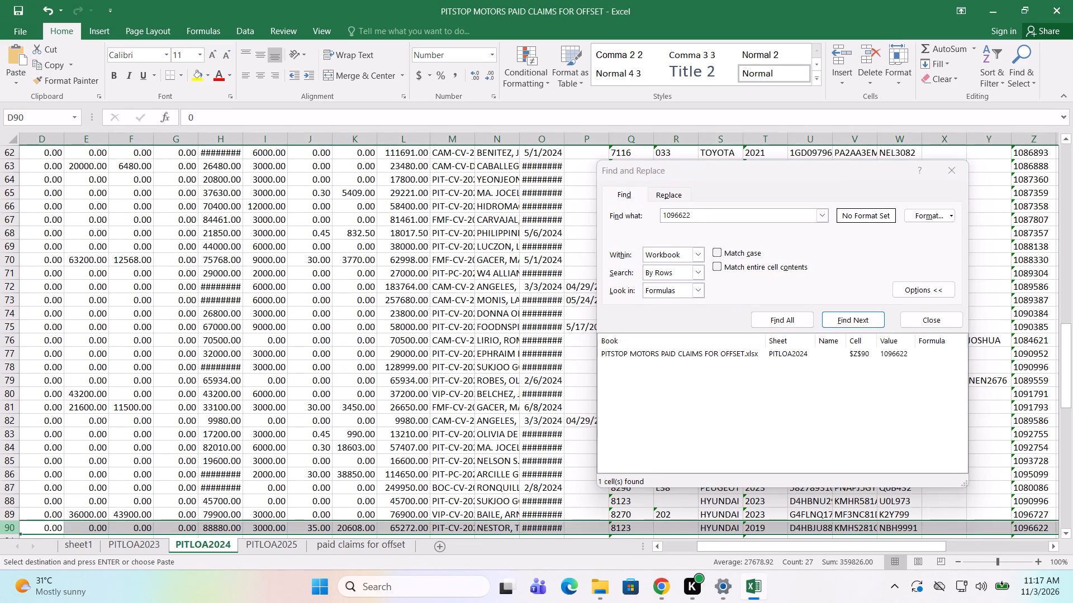
pyautogui.hotkey('ctrl', 'c')
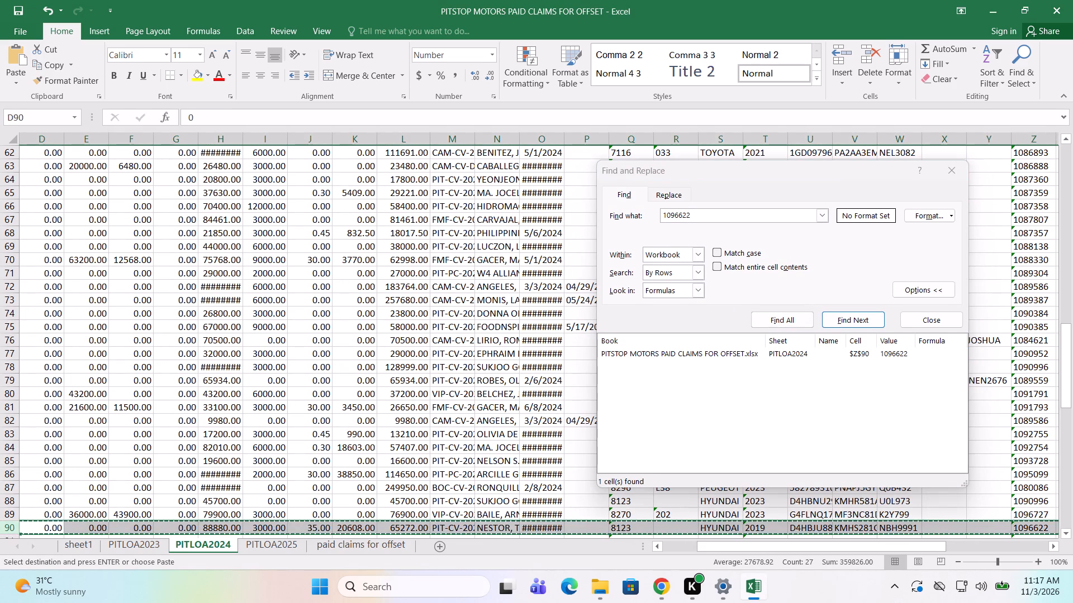
pyautogui.click(355, 540)
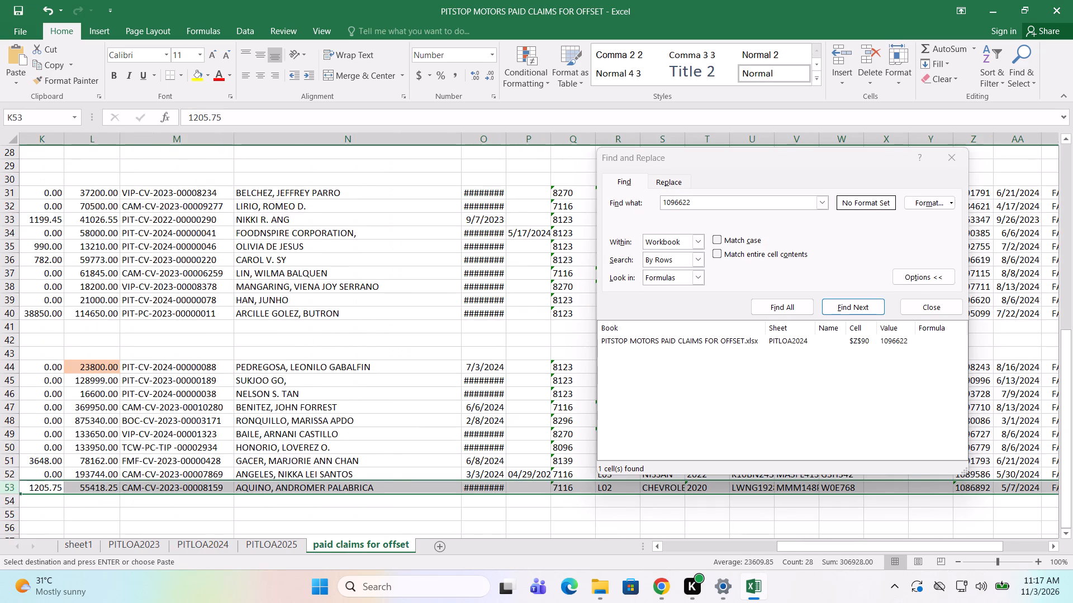
pyautogui.click(14, 502)
pyautogui.hotkey('ctrl', 'v')
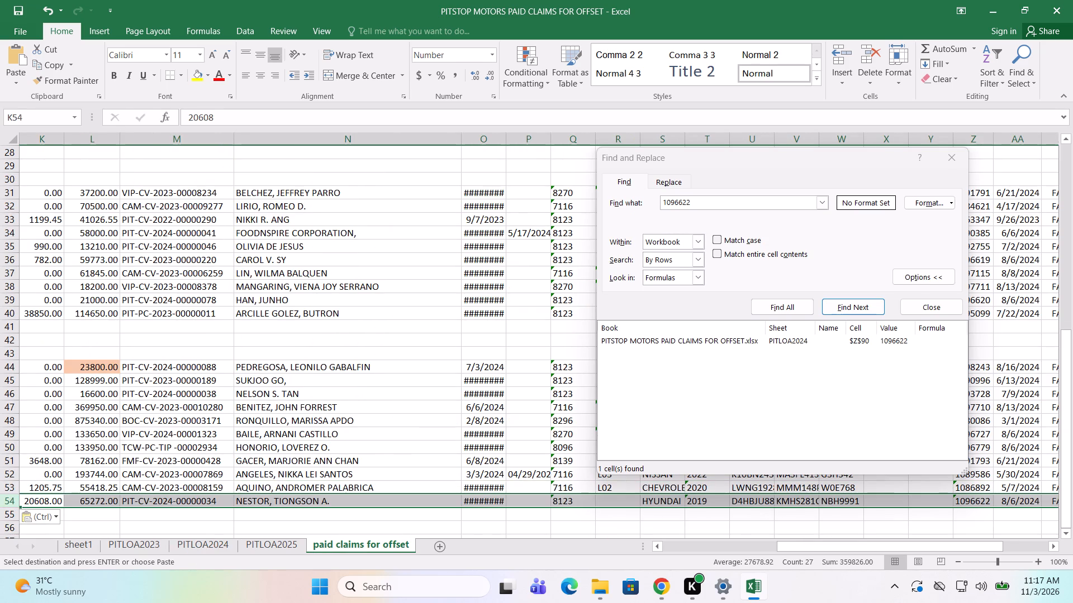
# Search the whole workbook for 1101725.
pyautogui.scroll(-3, 335, 429)
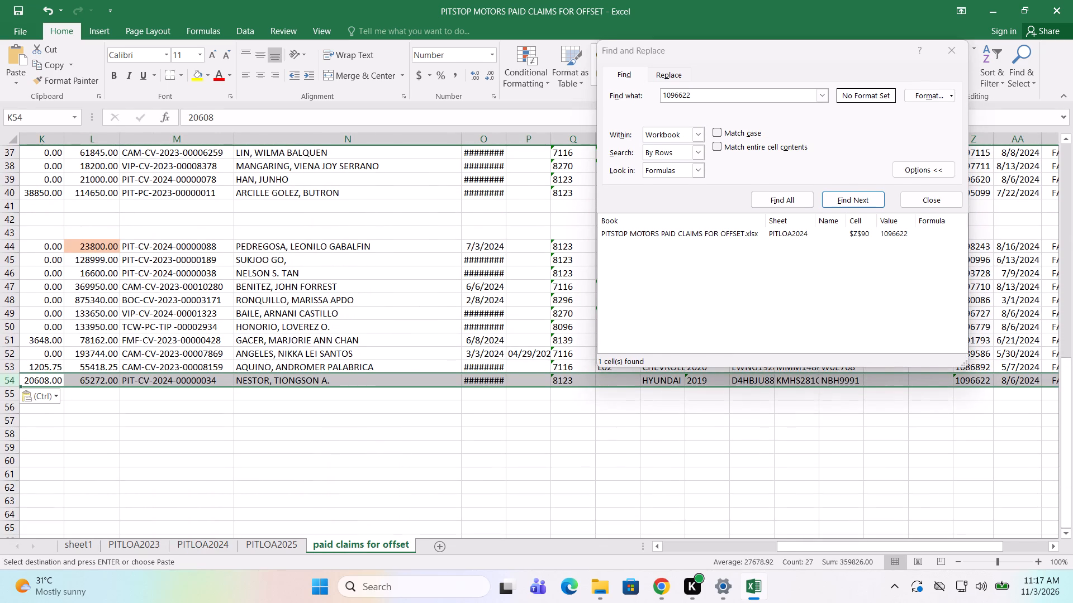
pyautogui.click(714, 89)
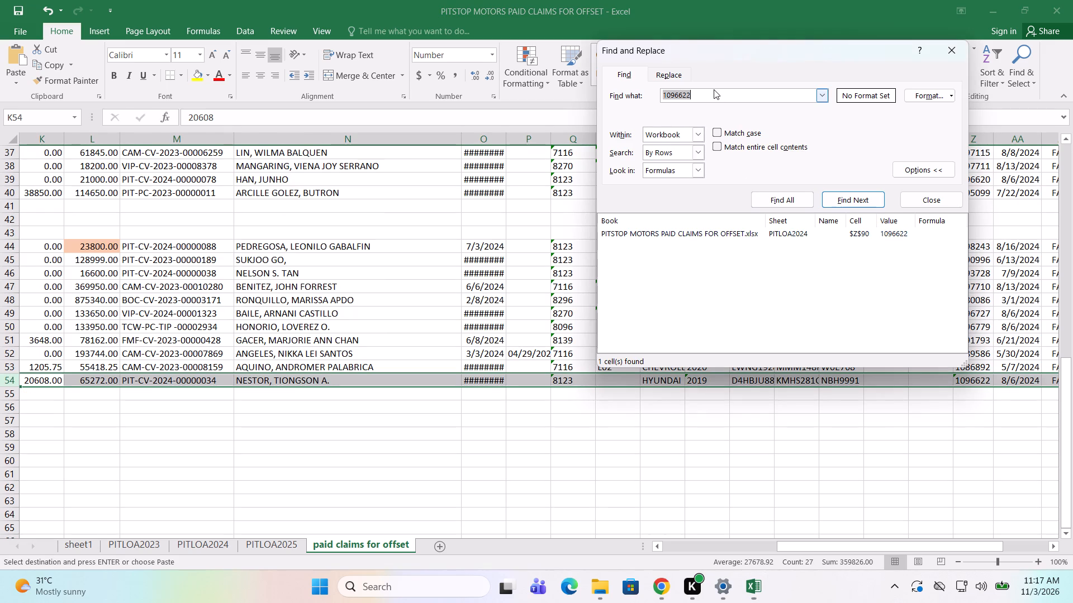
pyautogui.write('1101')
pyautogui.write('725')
pyautogui.click(799, 199)
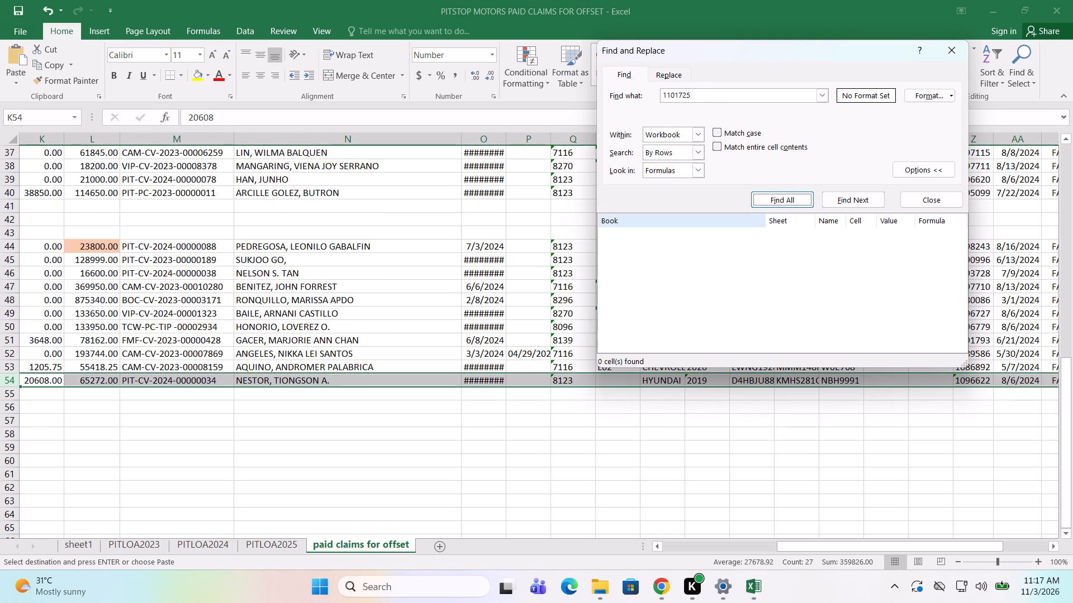
pyautogui.click(507, 280)
pyautogui.moveTo(678, 265); pyautogui.dragTo(680, 252)
pyautogui.moveTo(718, 94); pyautogui.dragTo(578, 89)
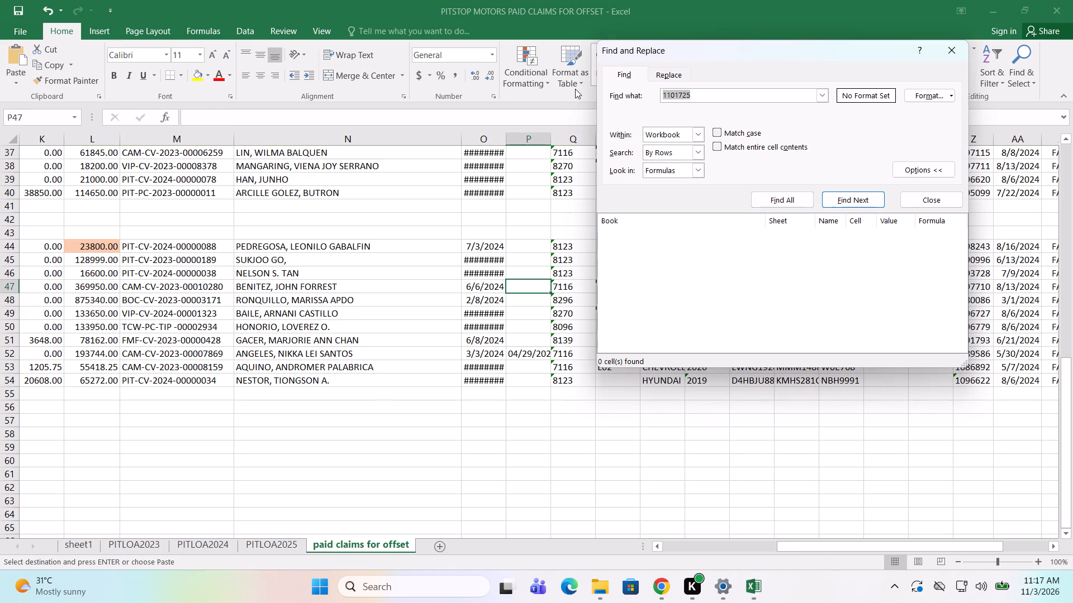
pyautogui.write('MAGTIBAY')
pyautogui.click(793, 195)
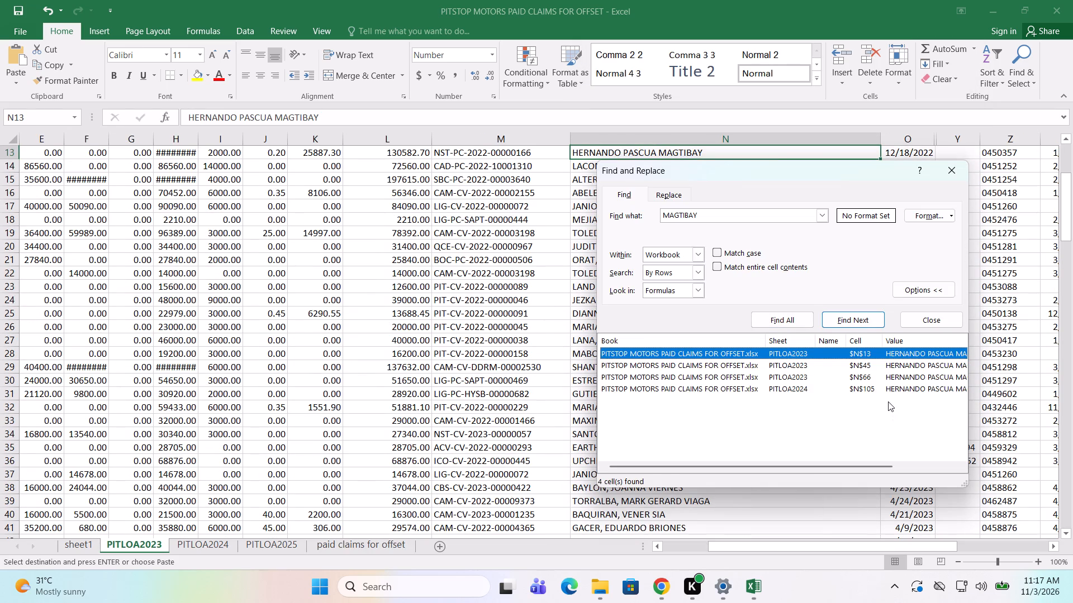
pyautogui.press('Down')
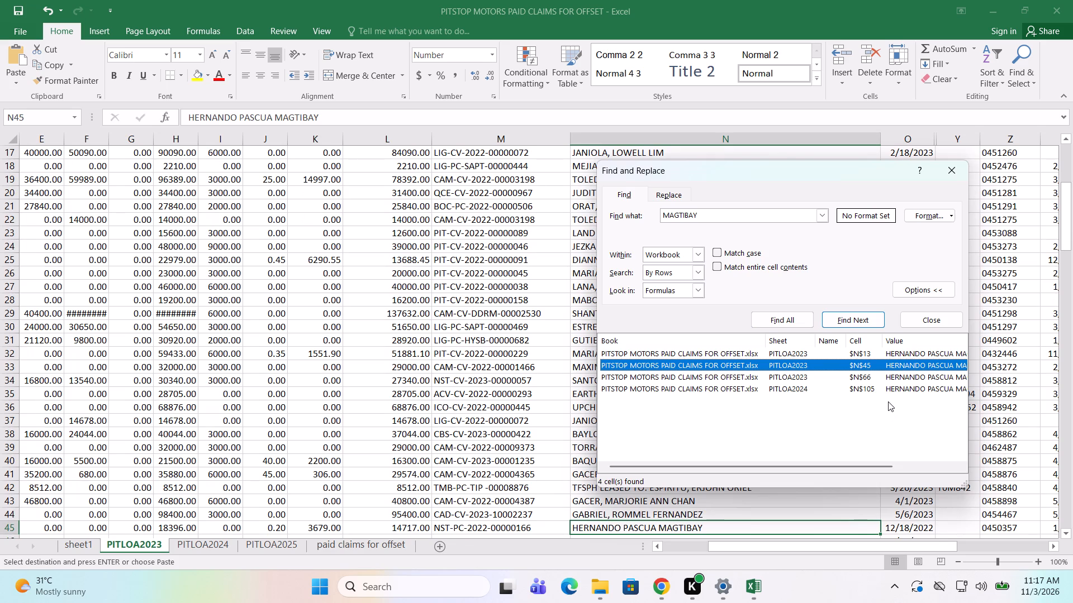
pyautogui.press('Down')
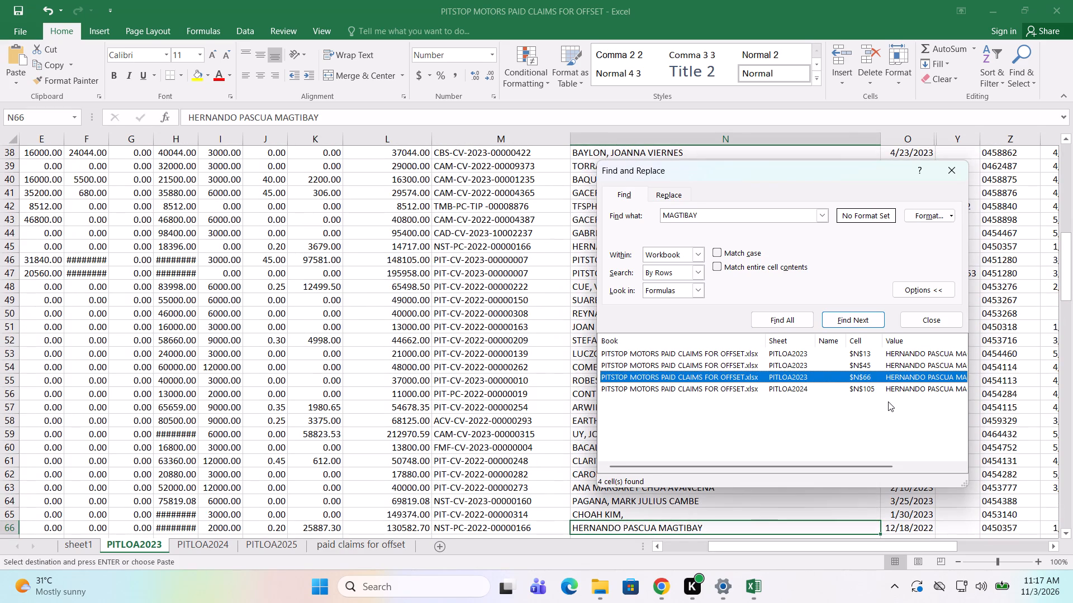
pyautogui.press('Up')
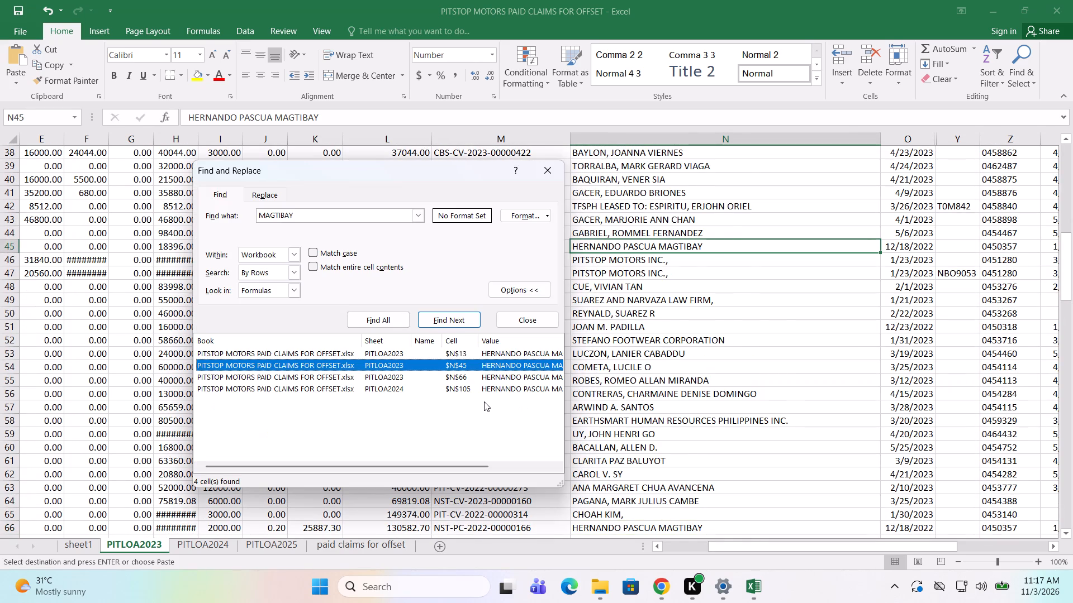
pyautogui.press('Up')
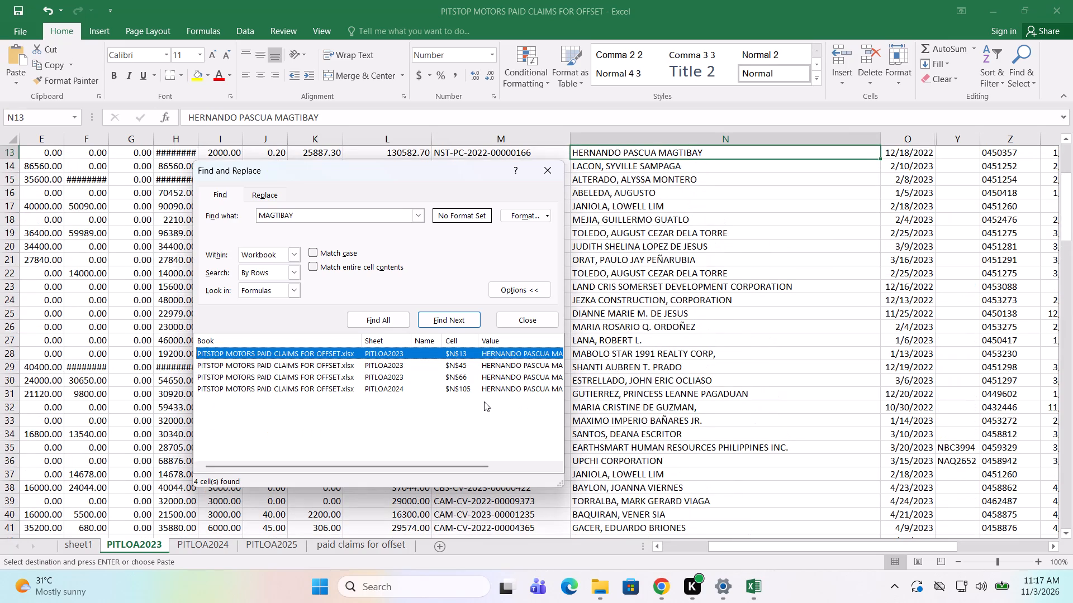
pyautogui.press('Down')
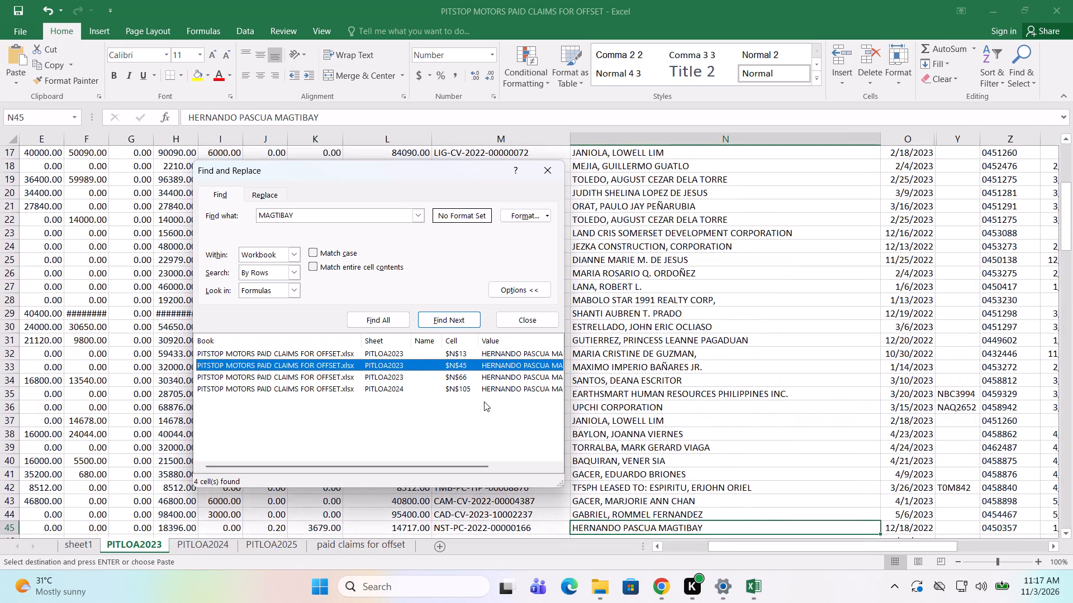
pyautogui.press('Down')
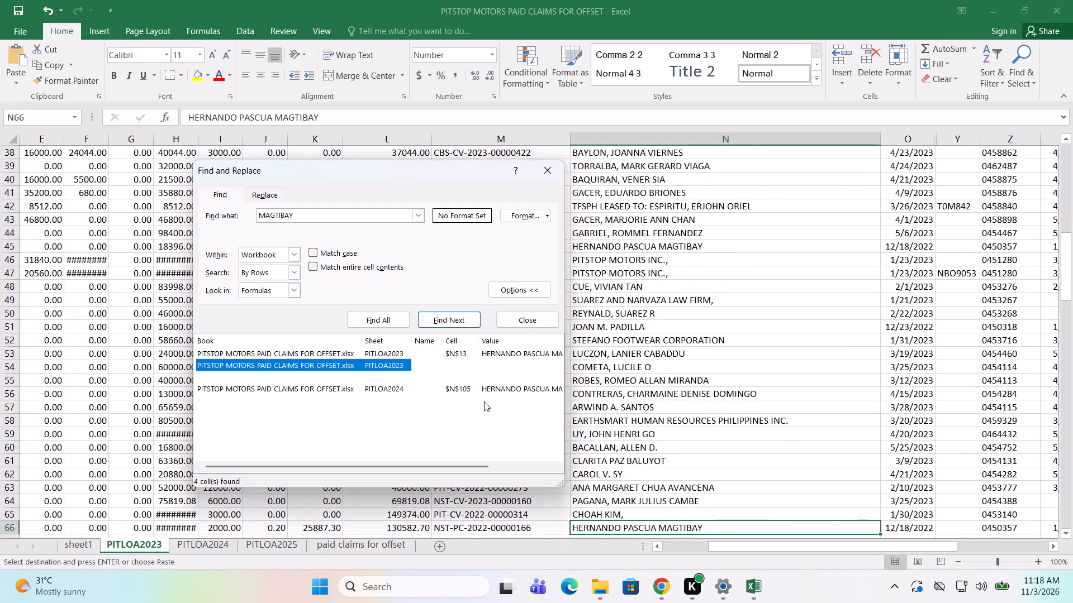
pyautogui.press('Up')
pyautogui.press('Up')
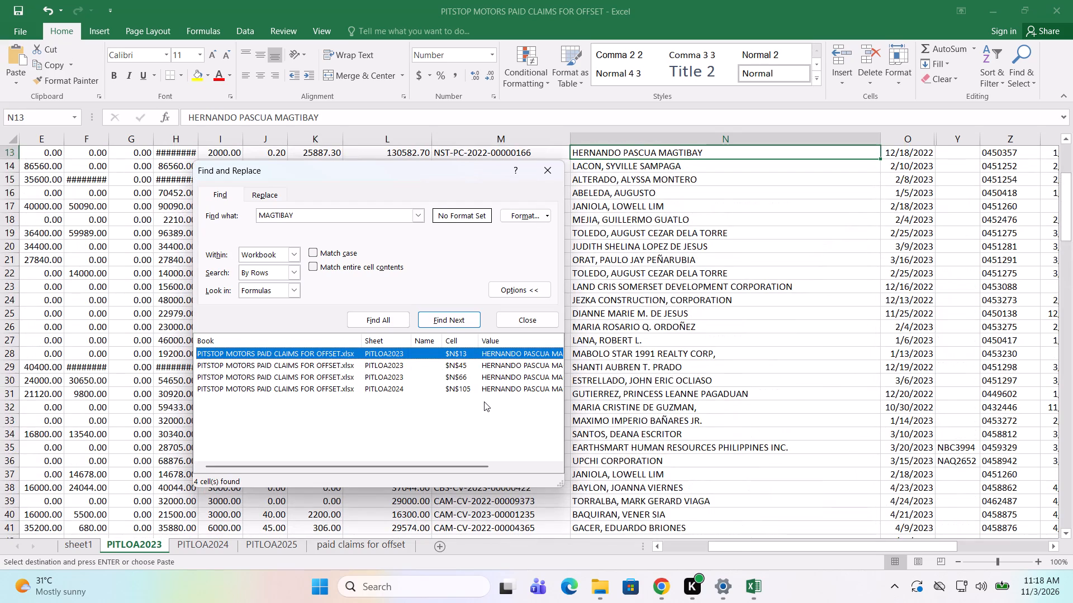
pyautogui.press('Down')
pyautogui.press('Down')
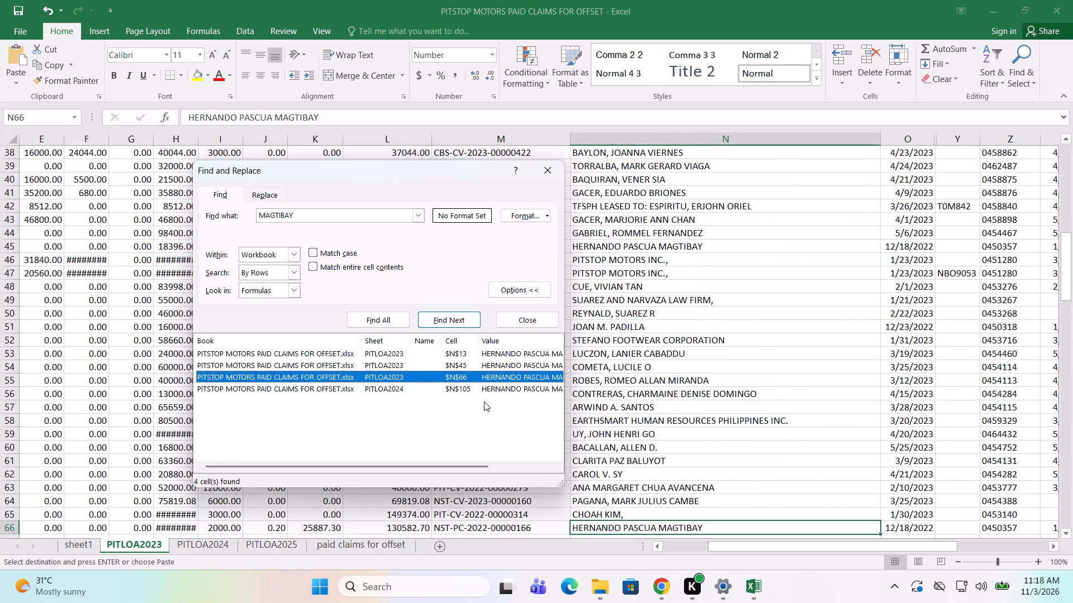
pyautogui.press('Down')
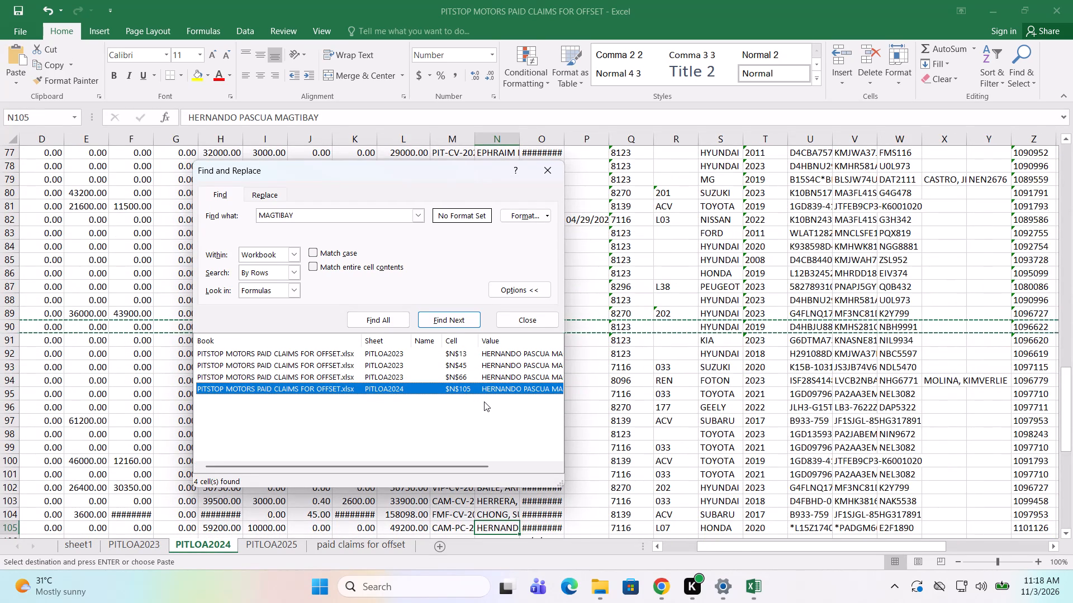
pyautogui.click(7, 527)
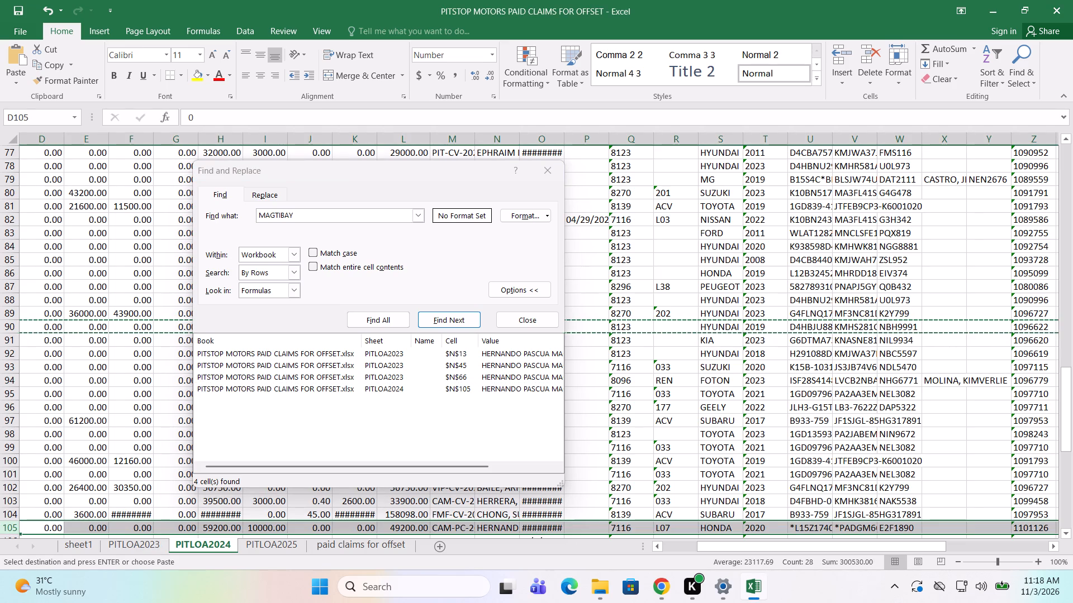
pyautogui.hotkey('ctrl', 'c')
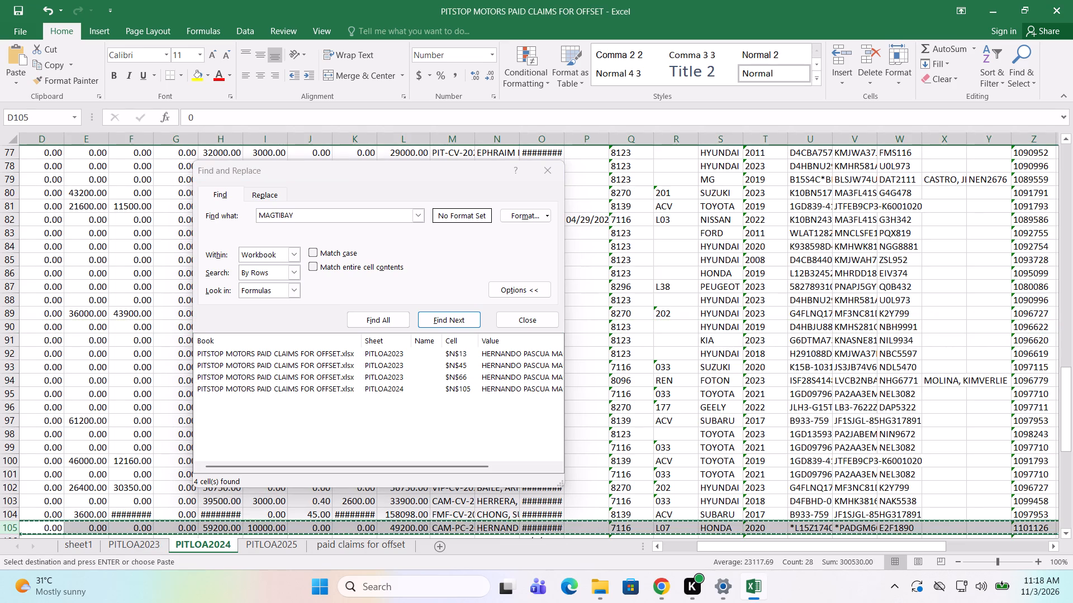
pyautogui.click(383, 544)
pyautogui.rightClick(17, 391)
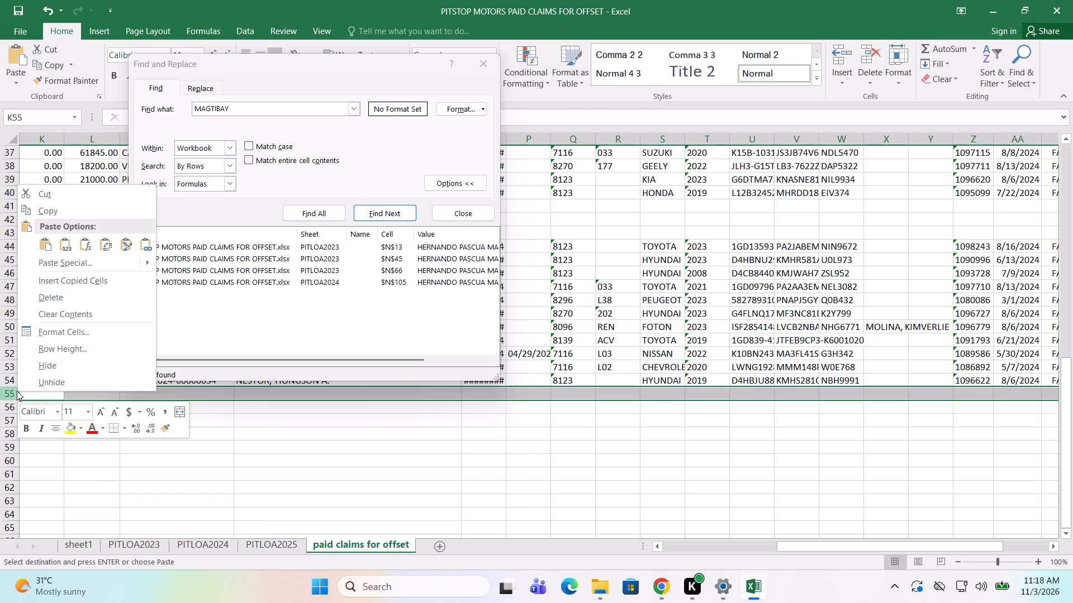
pyautogui.hotkey('ctrl', 'v')
pyautogui.click(305, 420)
pyautogui.hotkey('ctrl', 'v')
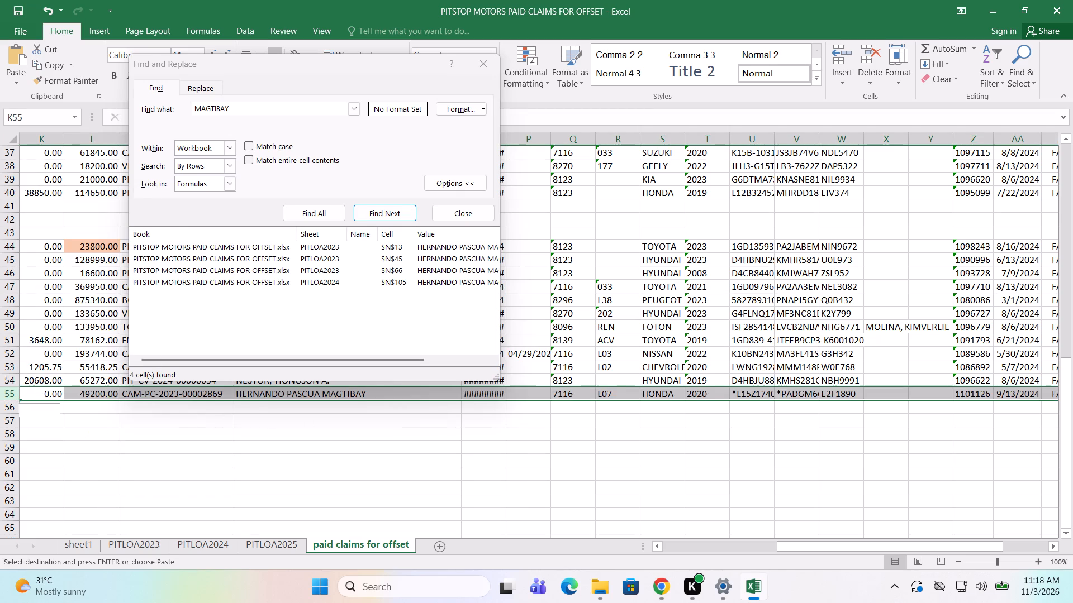
pyautogui.click(319, 433)
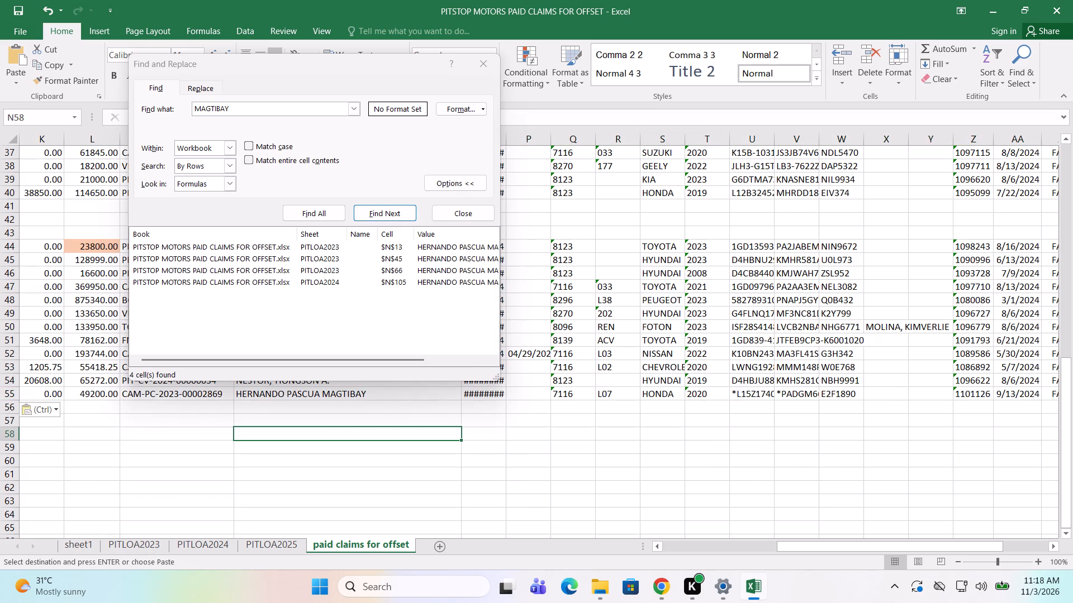
# Search the whole workbook for RIPON and compare the matching entries across the PITLOA2023 and PITLOA2024 sheets.
pyautogui.moveTo(259, 105); pyautogui.dragTo(142, 104)
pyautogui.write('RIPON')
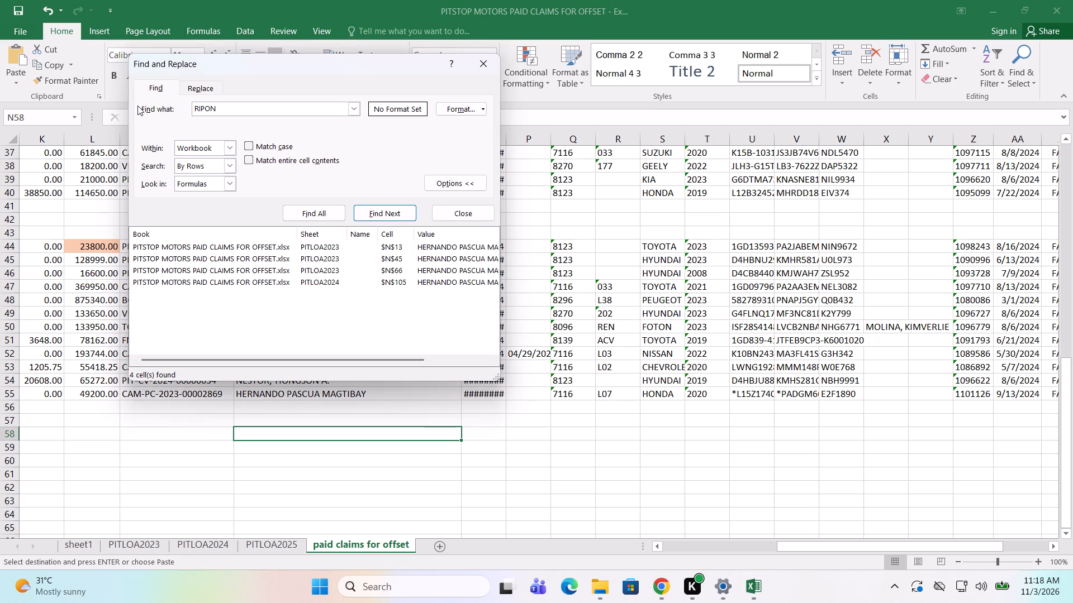
pyautogui.click(303, 210)
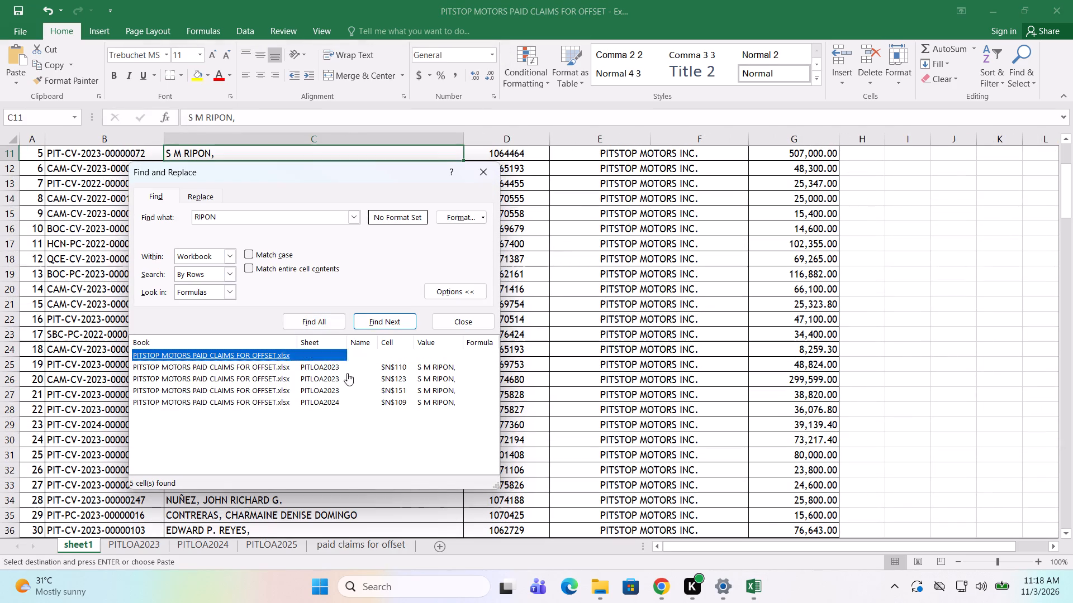
pyautogui.click(436, 367)
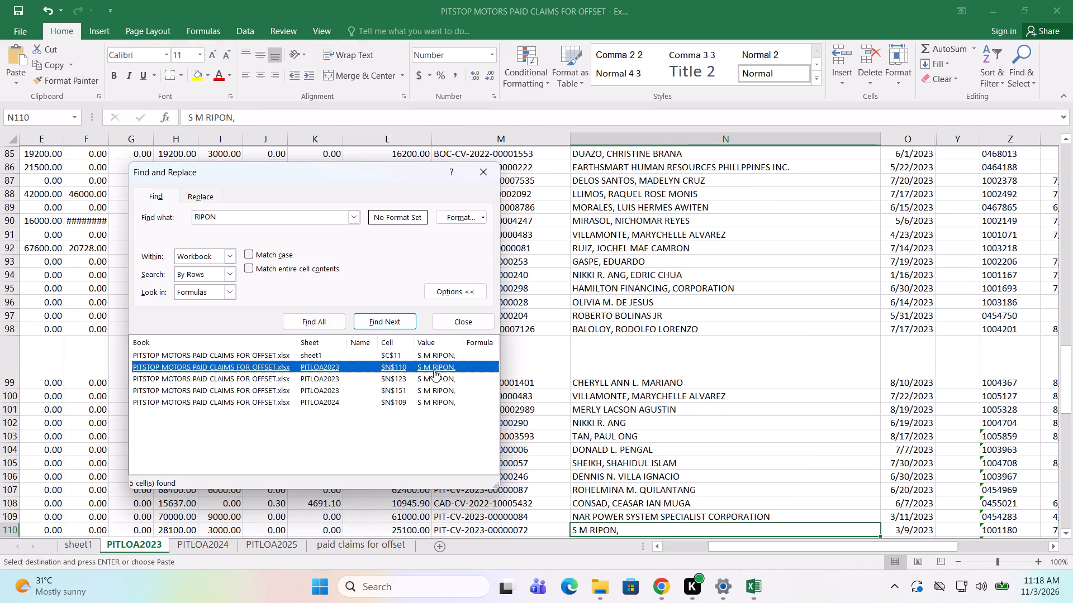
pyautogui.press('Down')
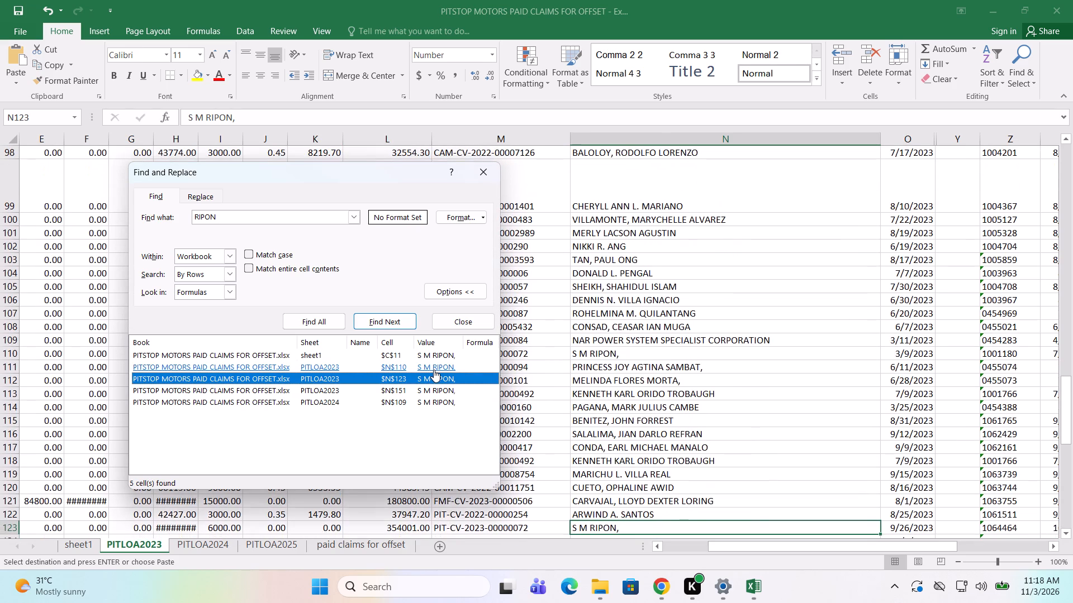
pyautogui.press('Down')
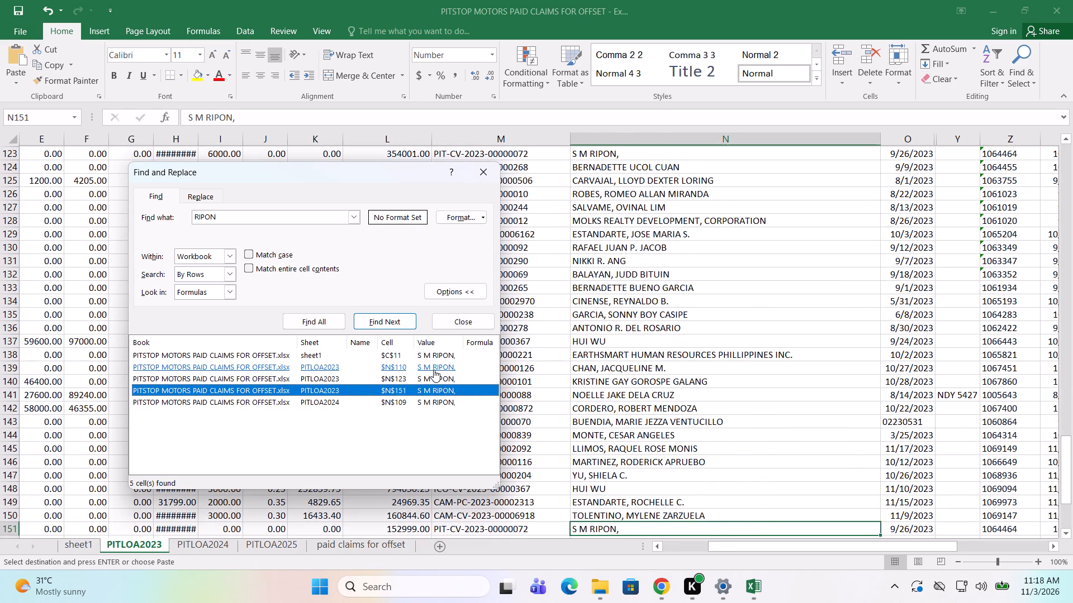
pyautogui.press('Down')
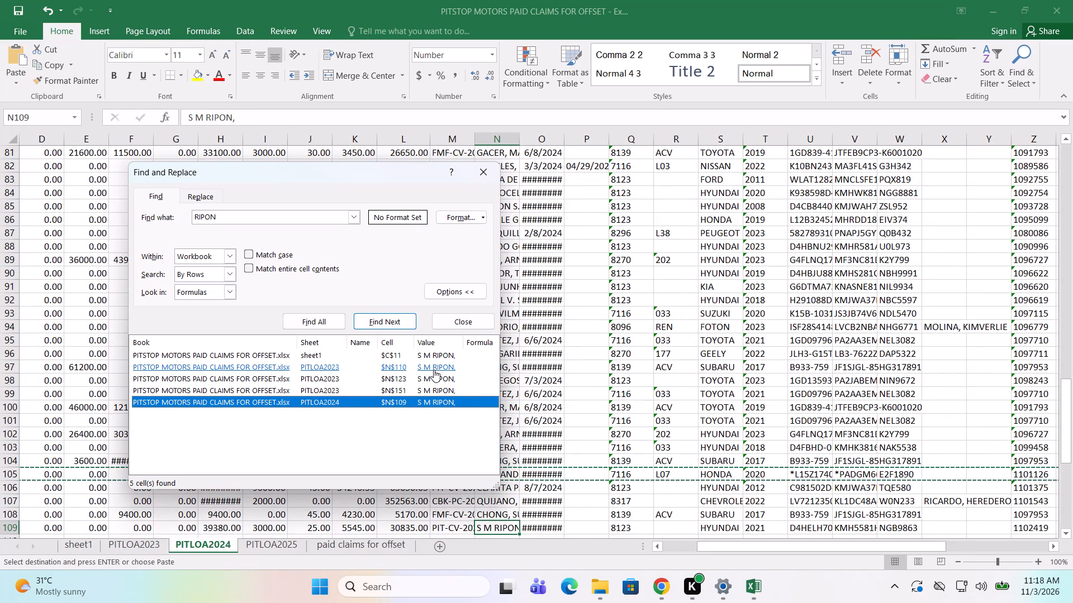
# Copy row 109 of PITLOA2024, the RIPON claim, into row 56 of the paid claims for offset sheet.
pyautogui.click(8, 529)
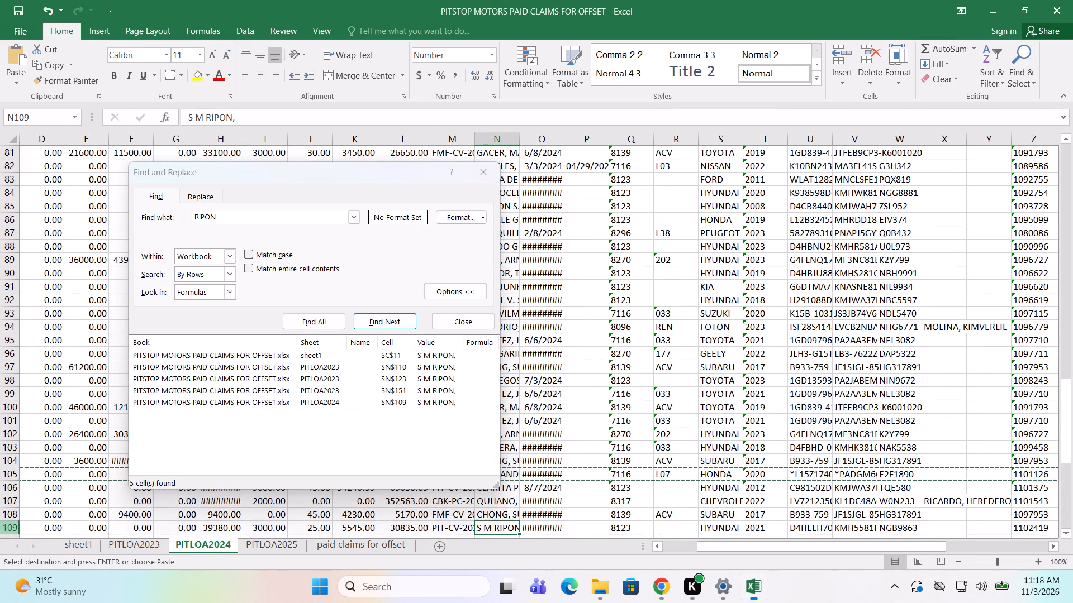
pyautogui.hotkey('ctrl', 'c')
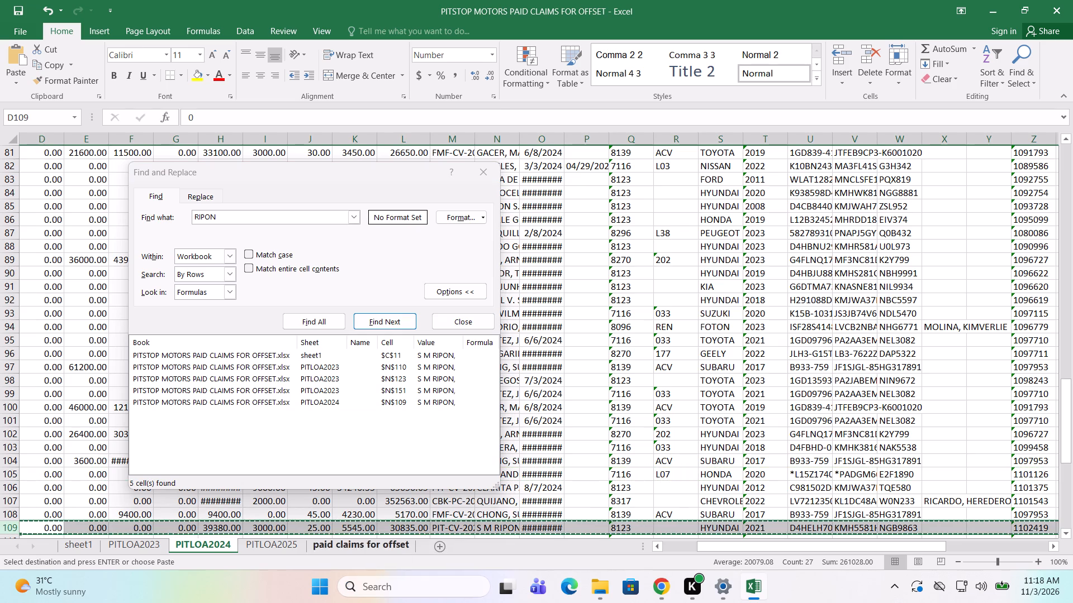
pyautogui.click(354, 549)
pyautogui.click(11, 409)
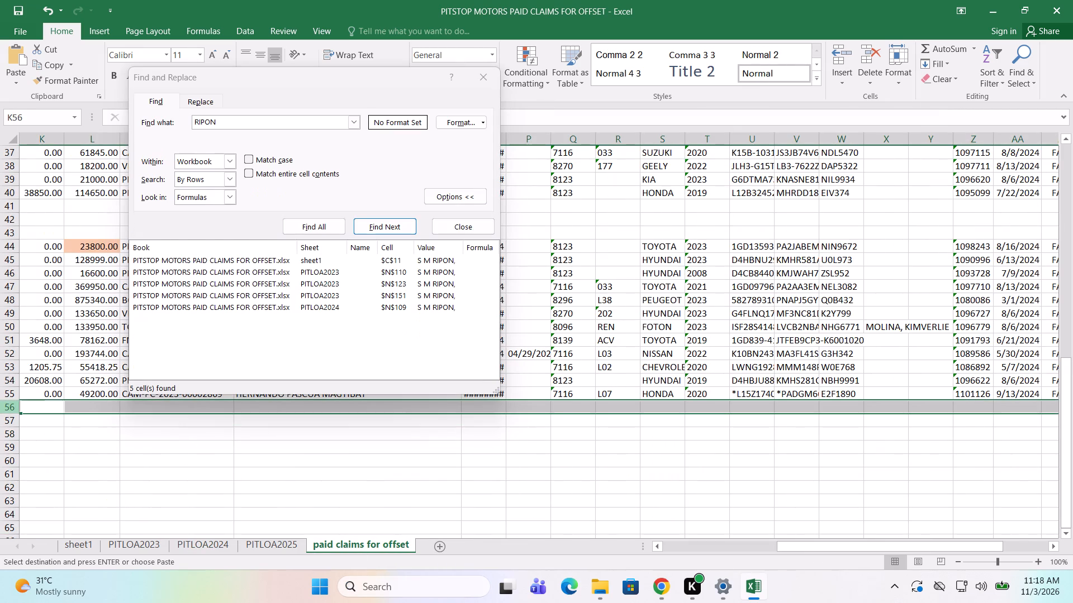
pyautogui.hotkey('ctrl', 'v')
# Check the sum of the claim amounts in L44 to L56 and close the workbook search.
pyautogui.moveTo(86, 250); pyautogui.dragTo(97, 391)
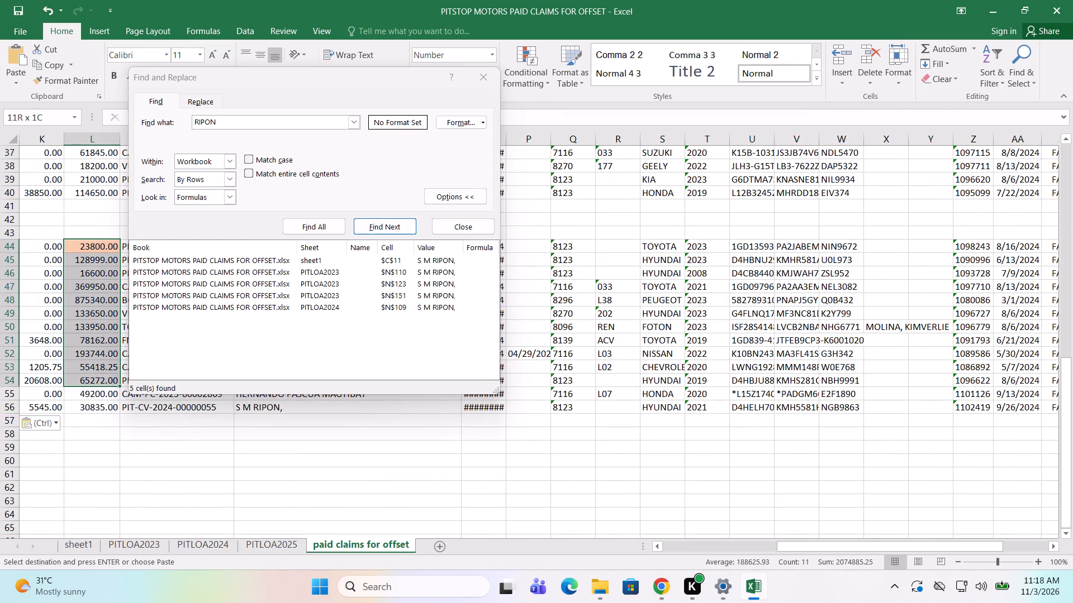
pyautogui.moveTo(97, 391); pyautogui.dragTo(99, 403)
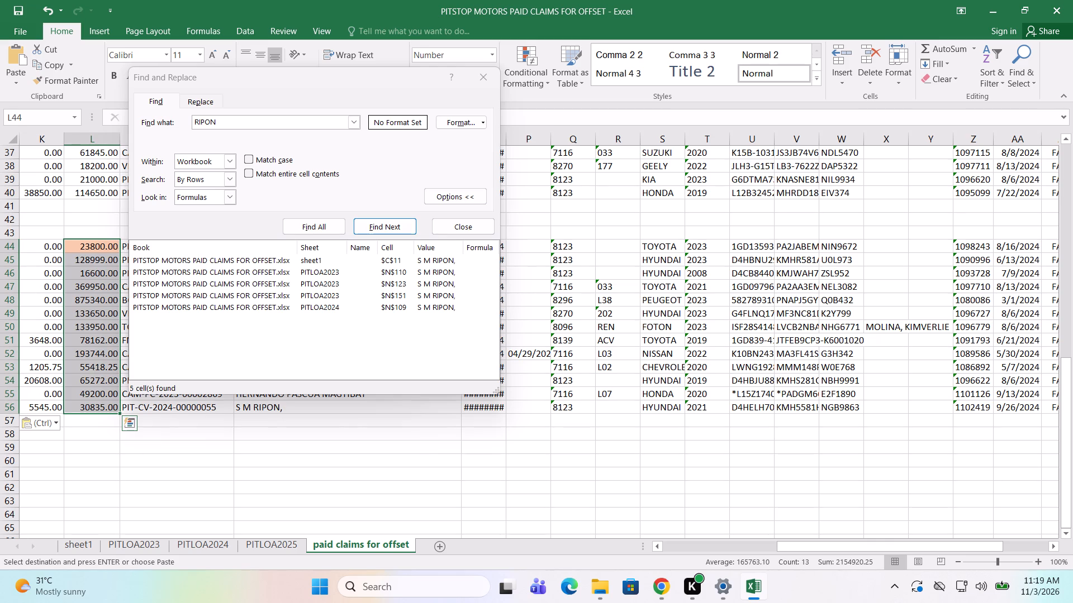
pyautogui.click(286, 510)
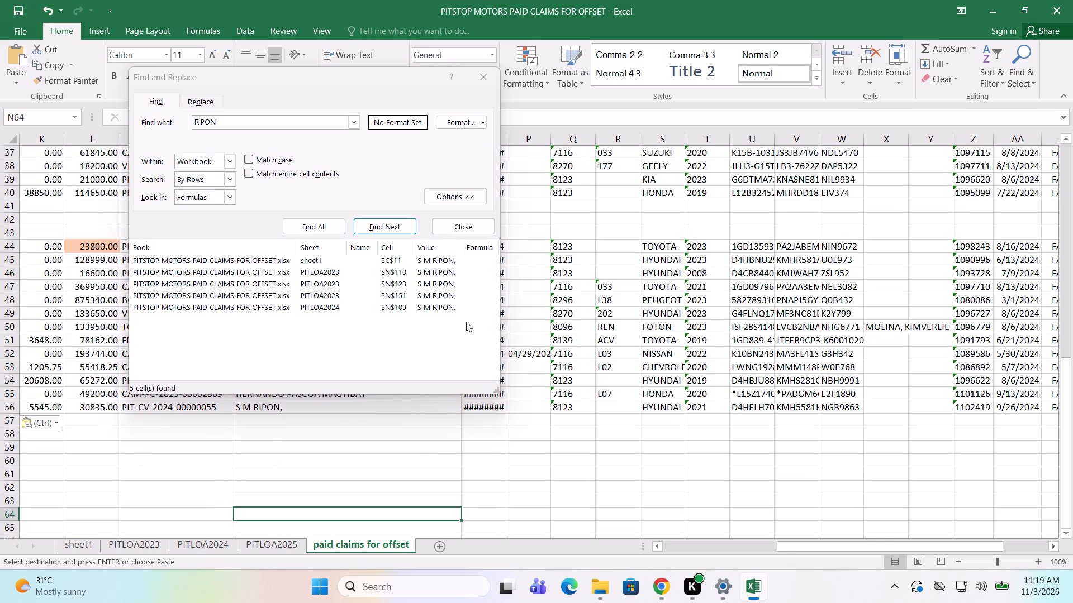
pyautogui.click(468, 223)
# Review all the compiled claim rows in the paid claims for offset sheet, from row 2 through row 56.
pyautogui.scroll(5, 481, 430)
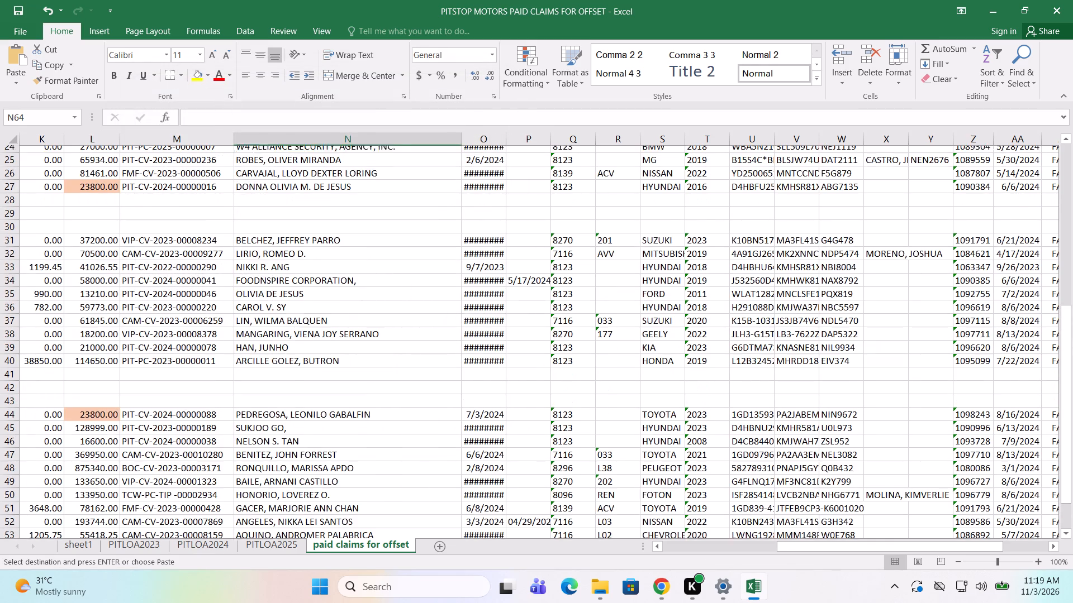
pyautogui.scroll(10, 468, 411)
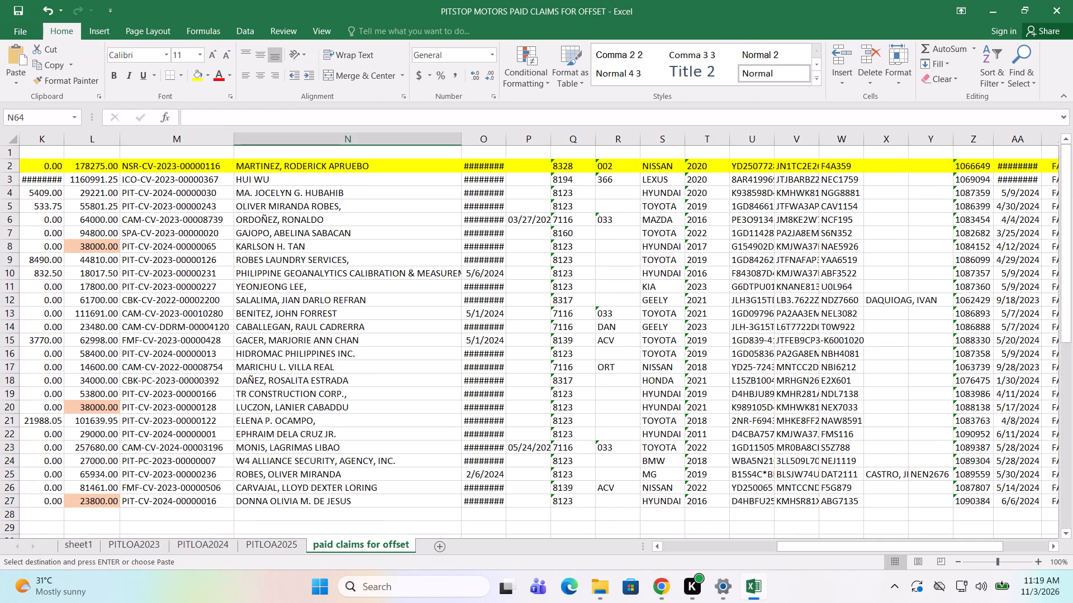
pyautogui.click(424, 202)
pyautogui.click(412, 180)
pyautogui.click(406, 204)
pyautogui.click(399, 329)
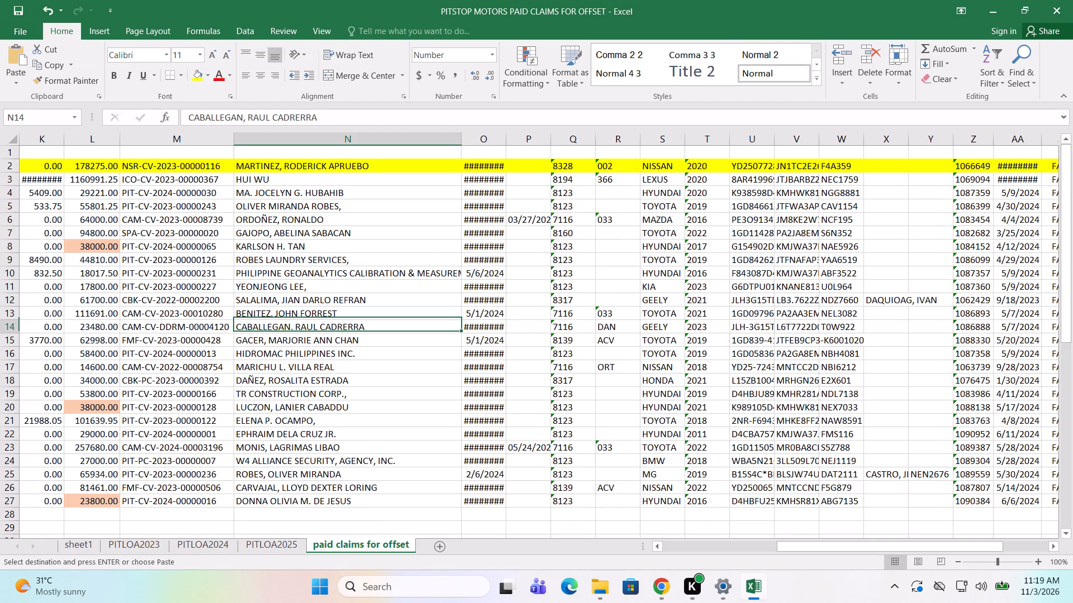
pyautogui.scroll(-13, 421, 404)
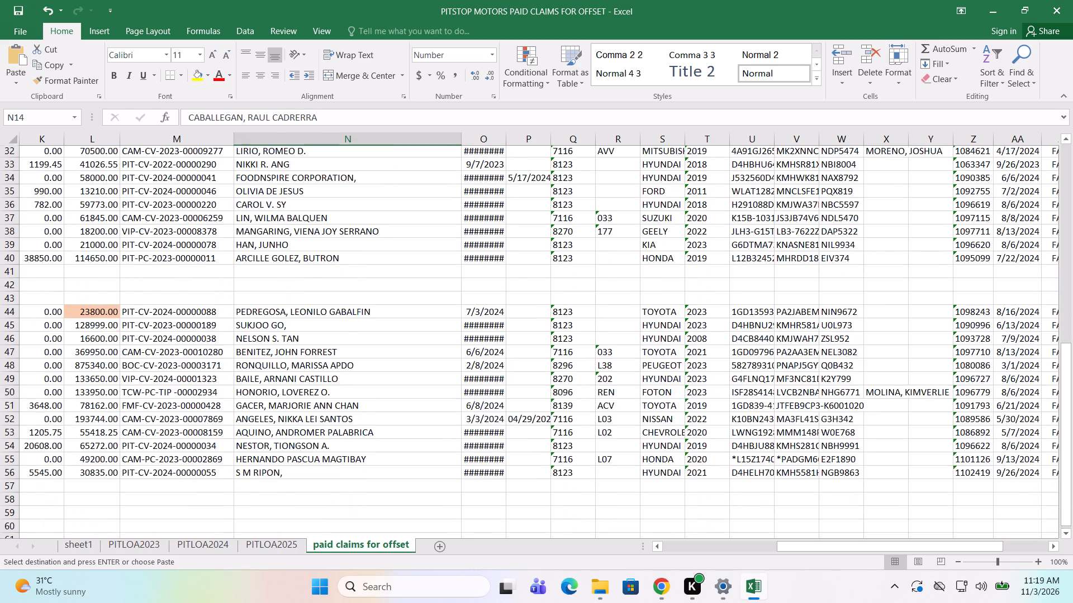
pyautogui.scroll(-1, 426, 407)
pyautogui.scroll(8, 429, 399)
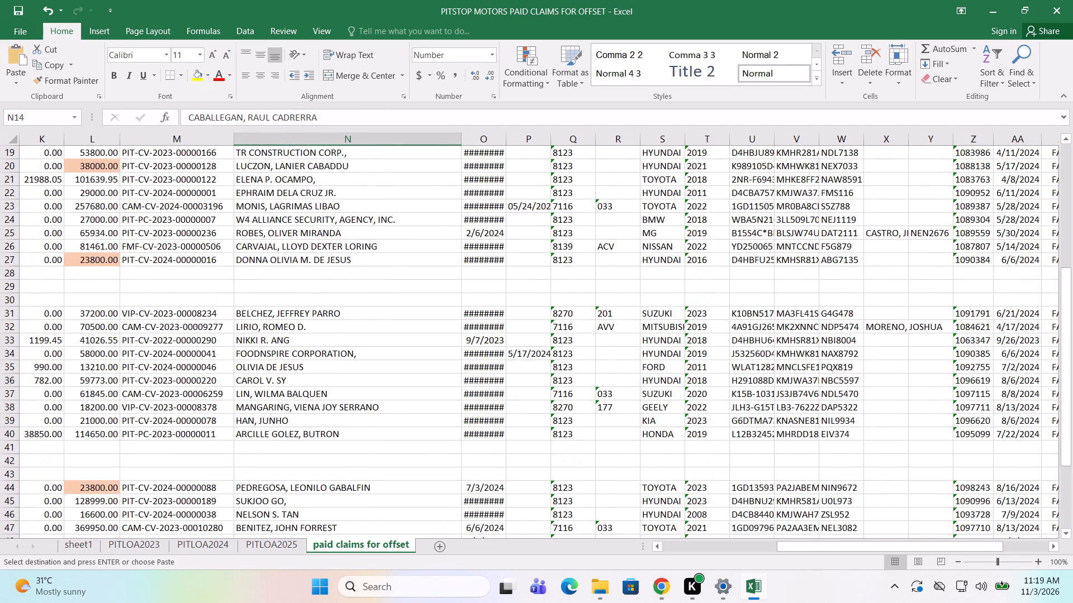
pyautogui.scroll(10, 431, 395)
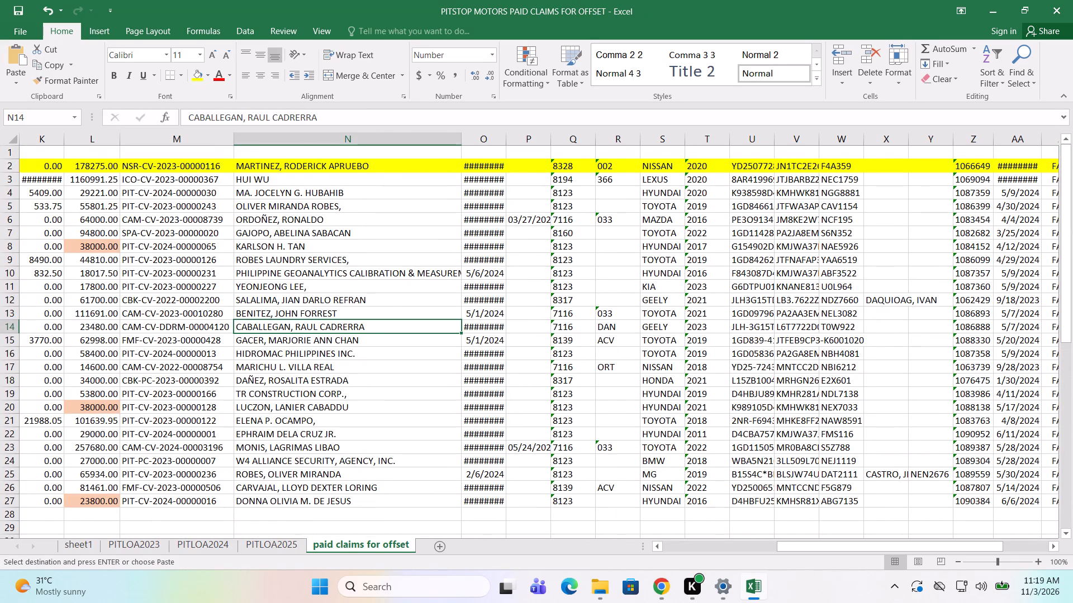
# Set the amount in cell L2 of the paid claims for offset sheet to 212775.
pyautogui.click(102, 166)
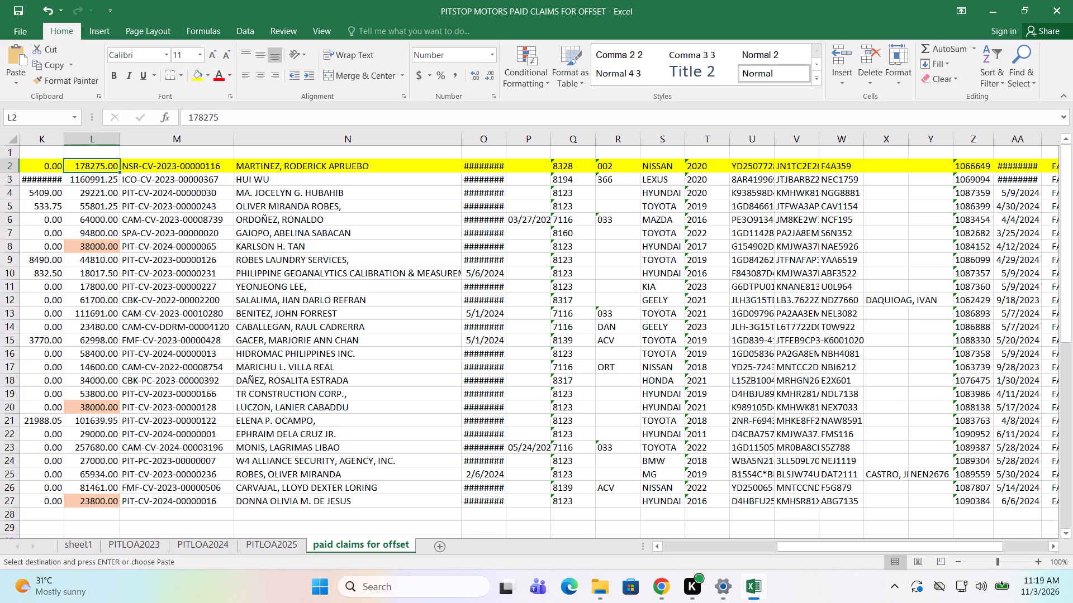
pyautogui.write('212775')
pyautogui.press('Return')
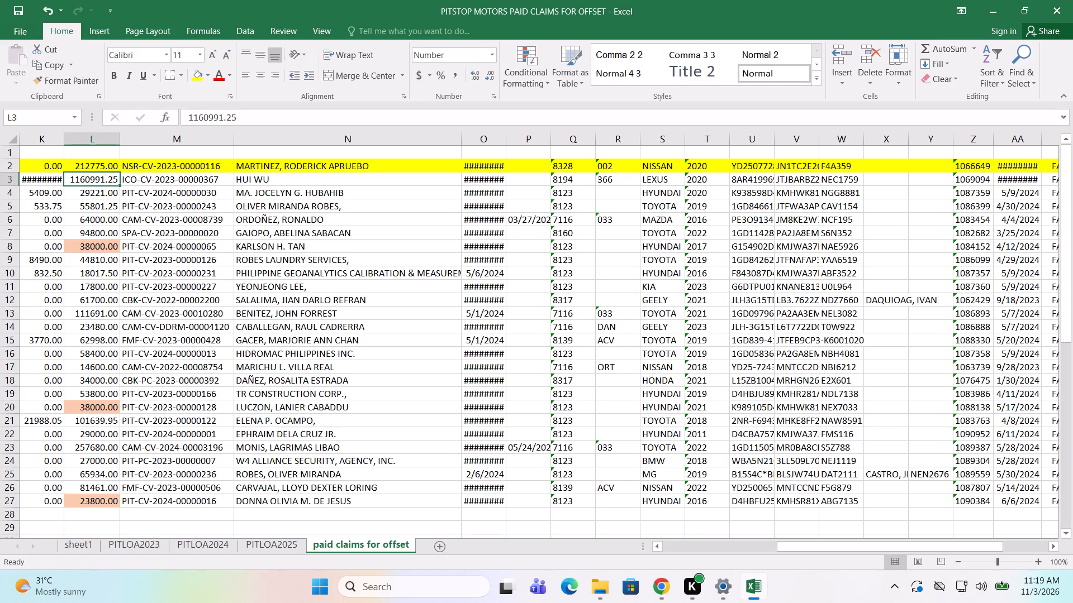
# Remove the yellow fill from the whole of row 2 in the paid claims for offset sheet.
pyautogui.click(9, 169)
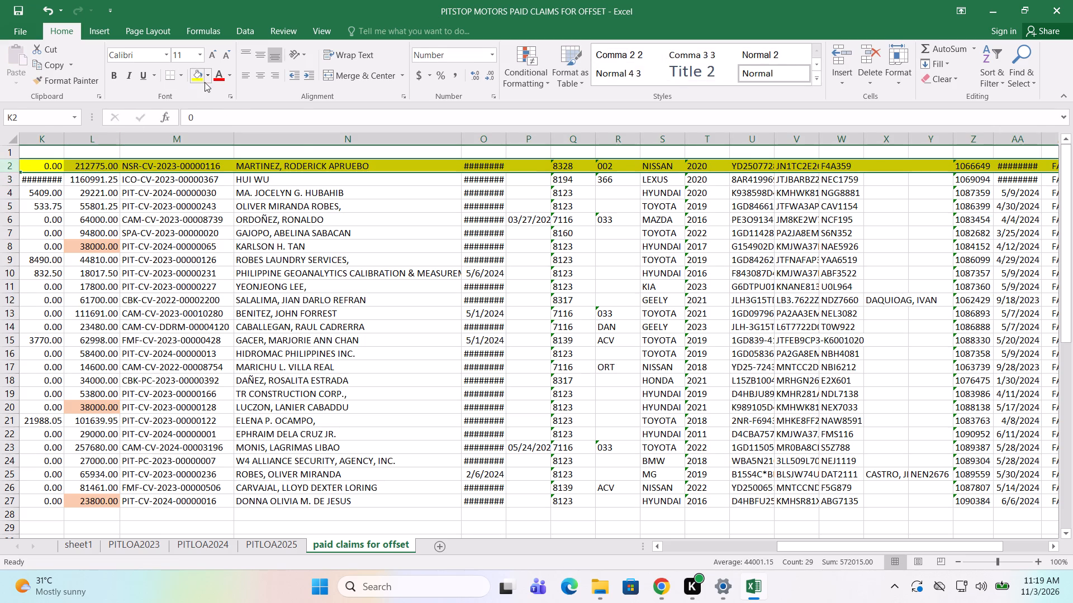
pyautogui.click(206, 82)
pyautogui.click(235, 196)
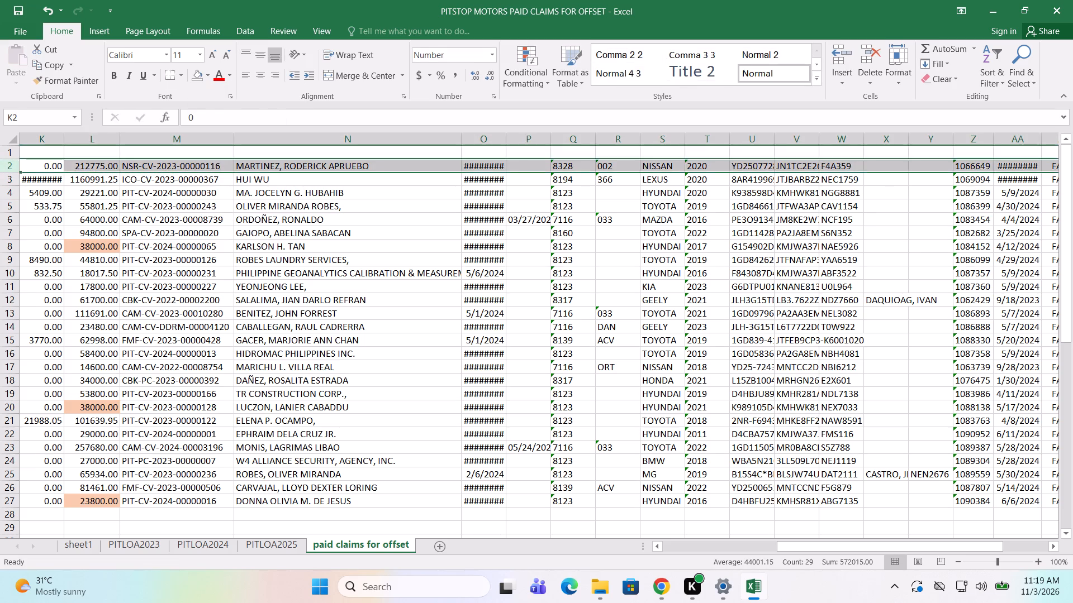
pyautogui.click(150, 251)
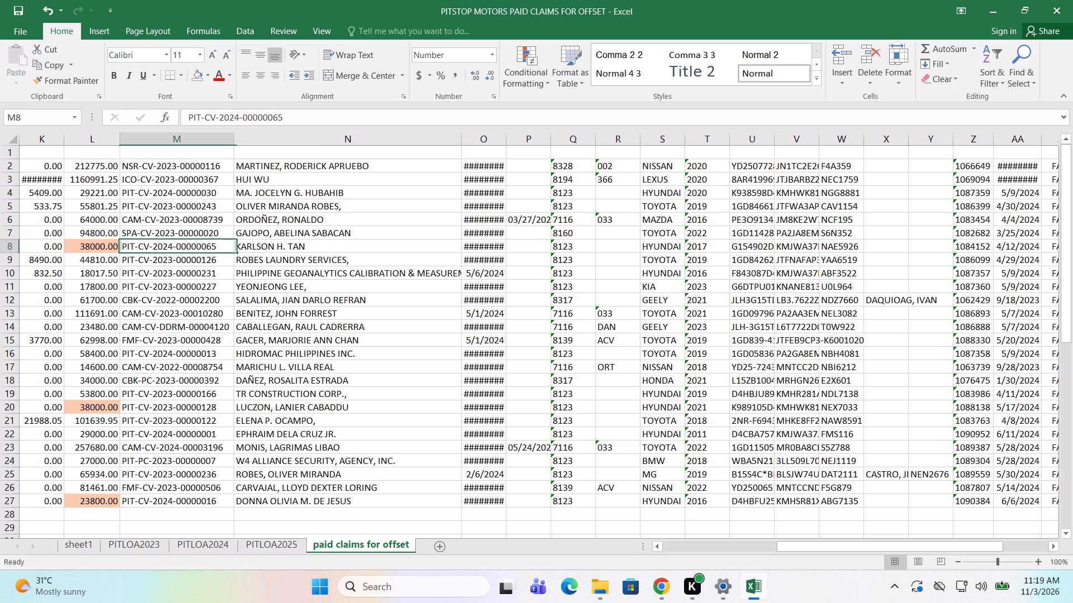
# Look through the remaining paid claims for offset rows and the sheet1 claims list down to its total row.
pyautogui.scroll(-8, 307, 424)
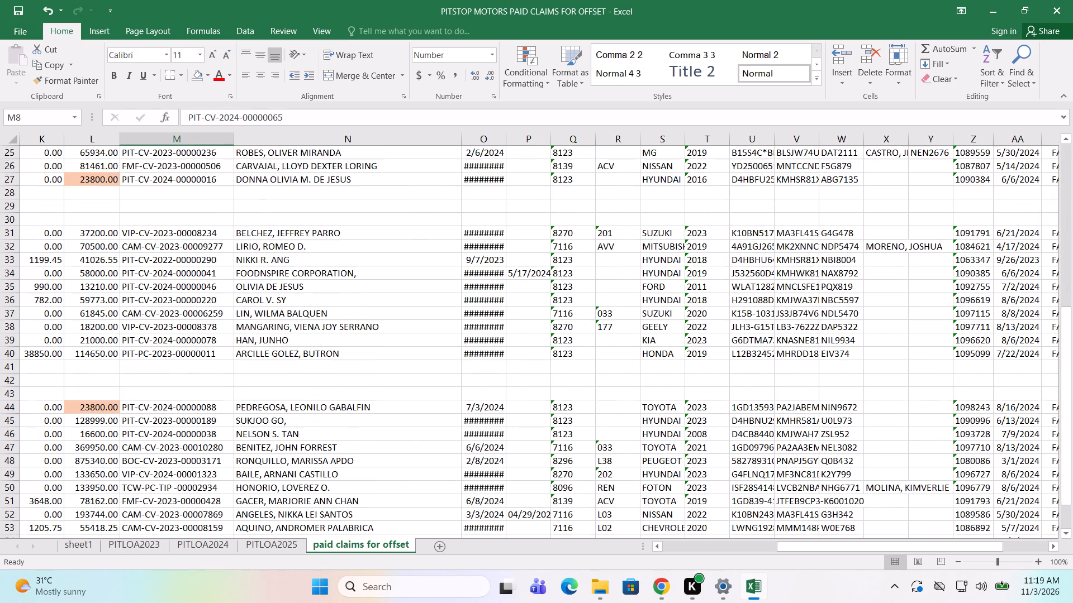
pyautogui.scroll(-7, 308, 425)
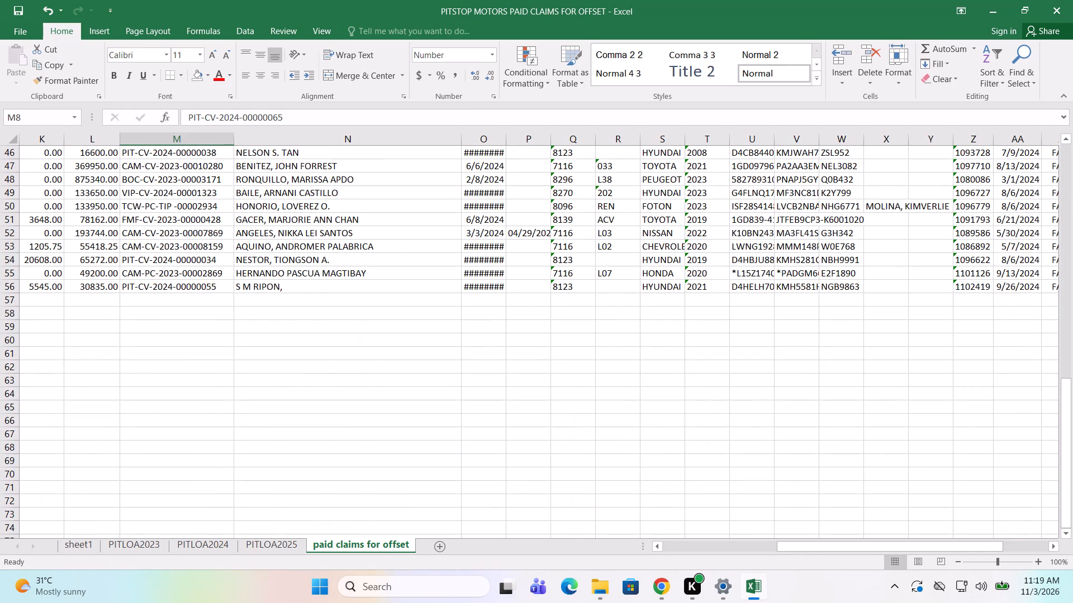
pyautogui.scroll(1, 327, 489)
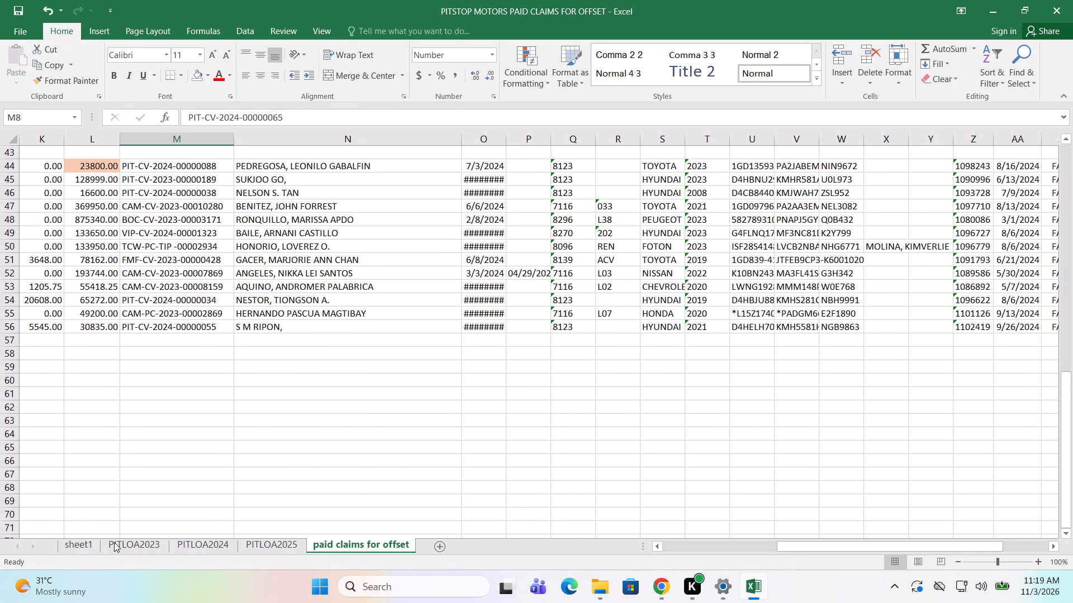
pyautogui.click(80, 542)
pyautogui.scroll(-15, 548, 475)
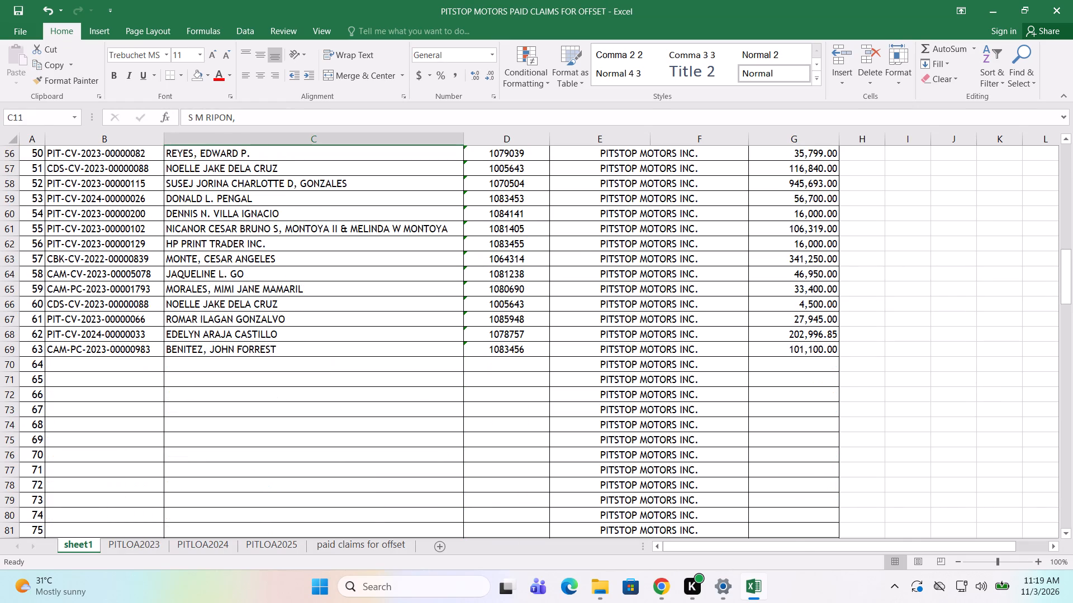
pyautogui.scroll(-12, 552, 468)
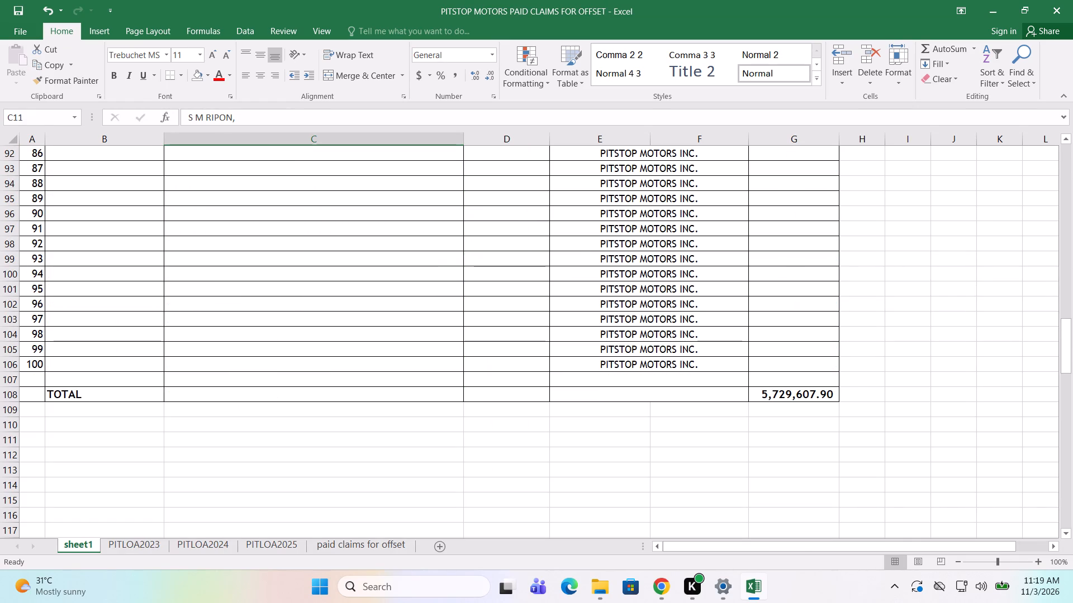
# Check the sum of the sheet1 claim amounts in G7 to G86.
pyautogui.moveTo(1065, 343); pyautogui.dragTo(1072, 133)
pyautogui.moveTo(805, 236); pyautogui.dragTo(804, 236)
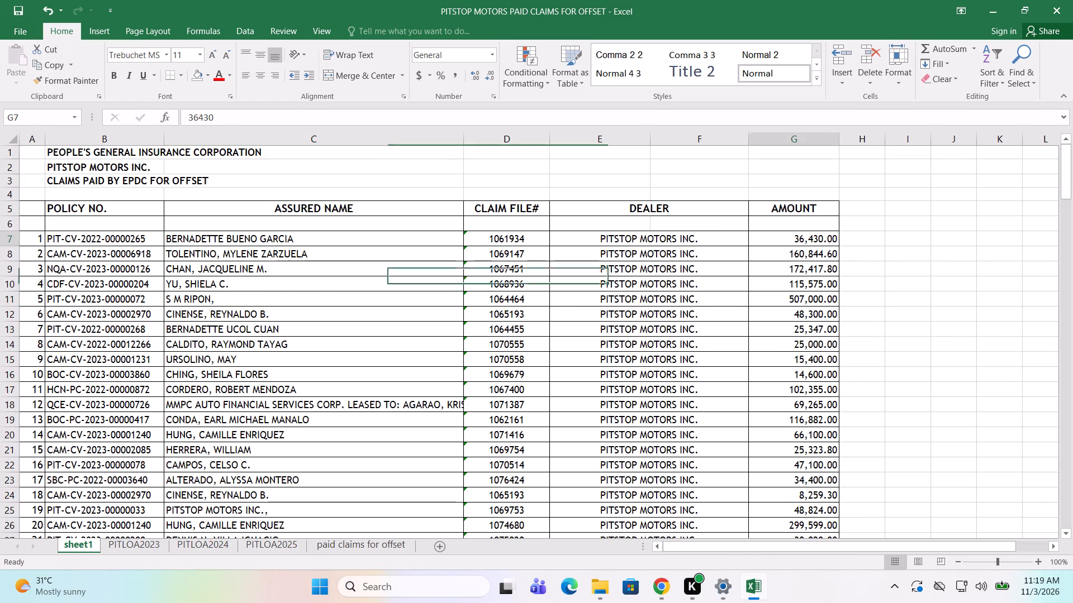
pyautogui.moveTo(804, 236); pyautogui.dragTo(788, 303)
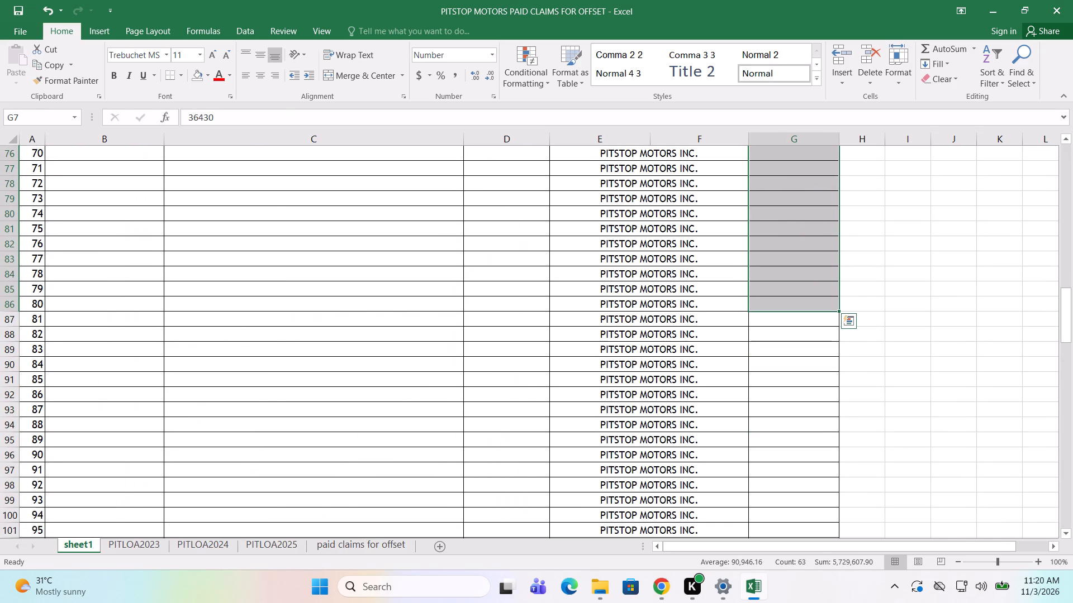
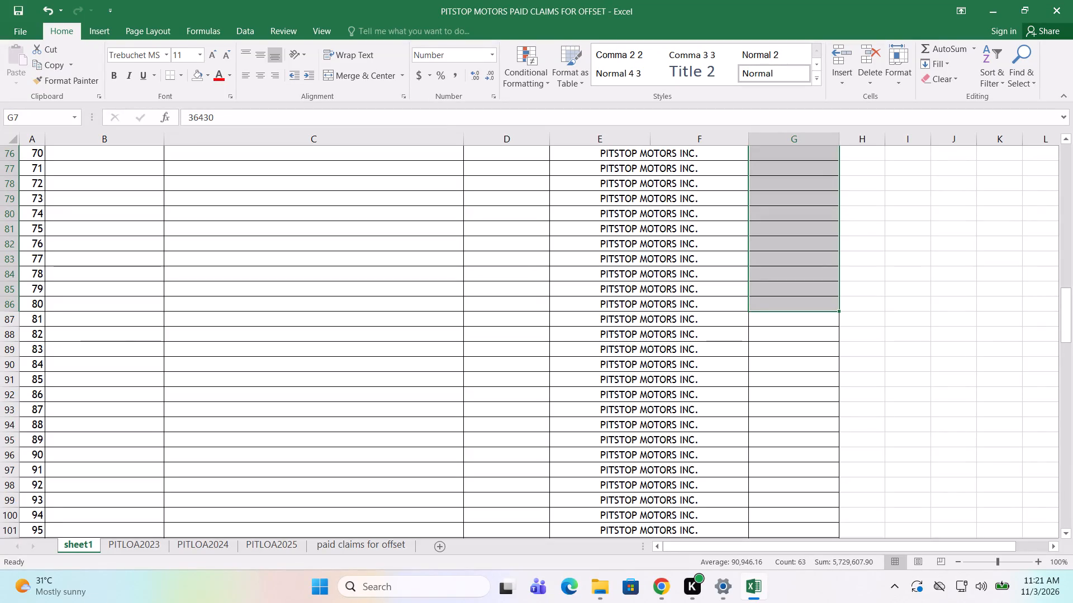
# Look over the end of the sheet1 claims list, from the last filled entries through the blank numbered rows to the TOTAL row.
pyautogui.scroll(-3, 524, 334)
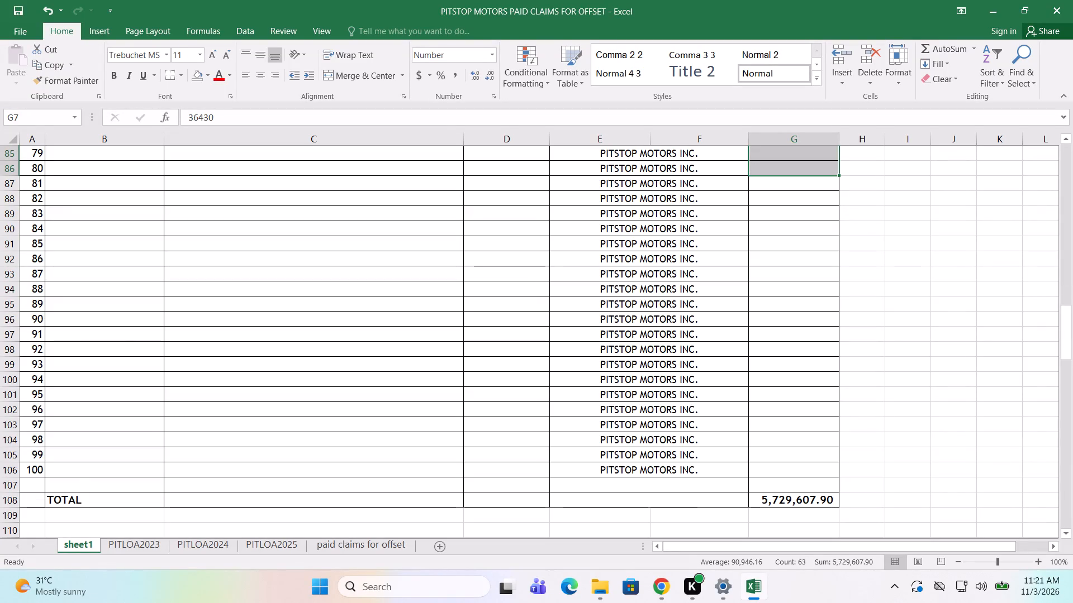
pyautogui.scroll(-2, 496, 346)
pyautogui.scroll(10, 369, 341)
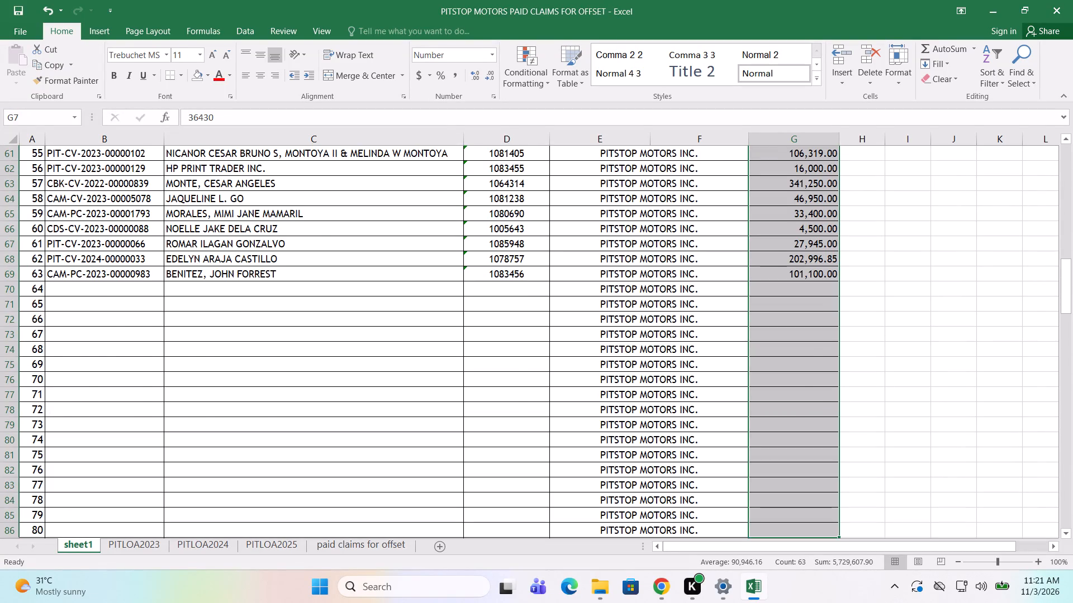
pyautogui.scroll(3, 353, 341)
pyautogui.scroll(-2, 462, 385)
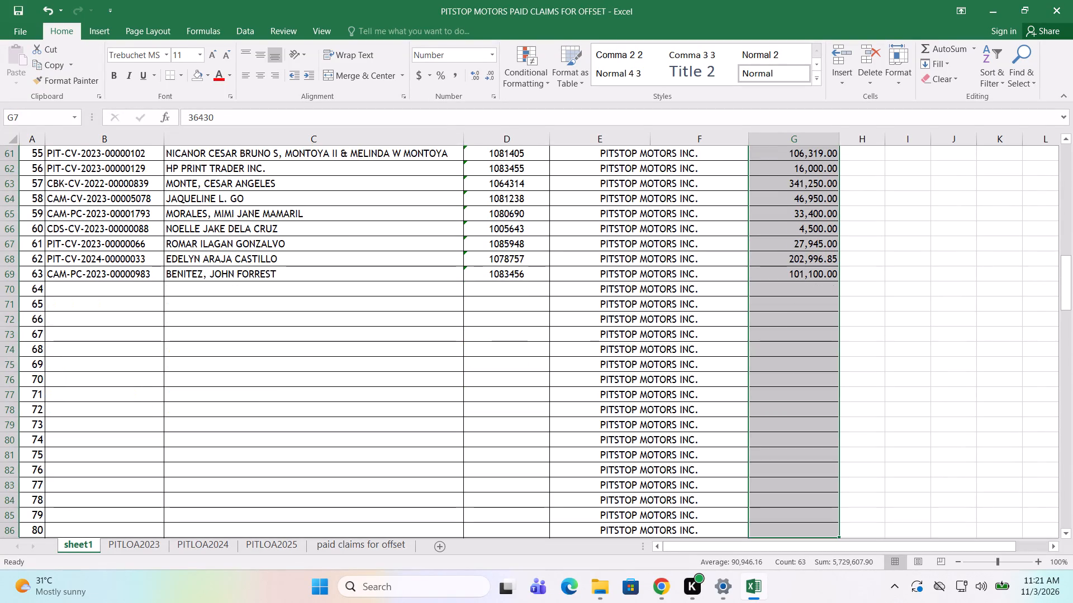
pyautogui.scroll(-2, 462, 385)
pyautogui.click(441, 326)
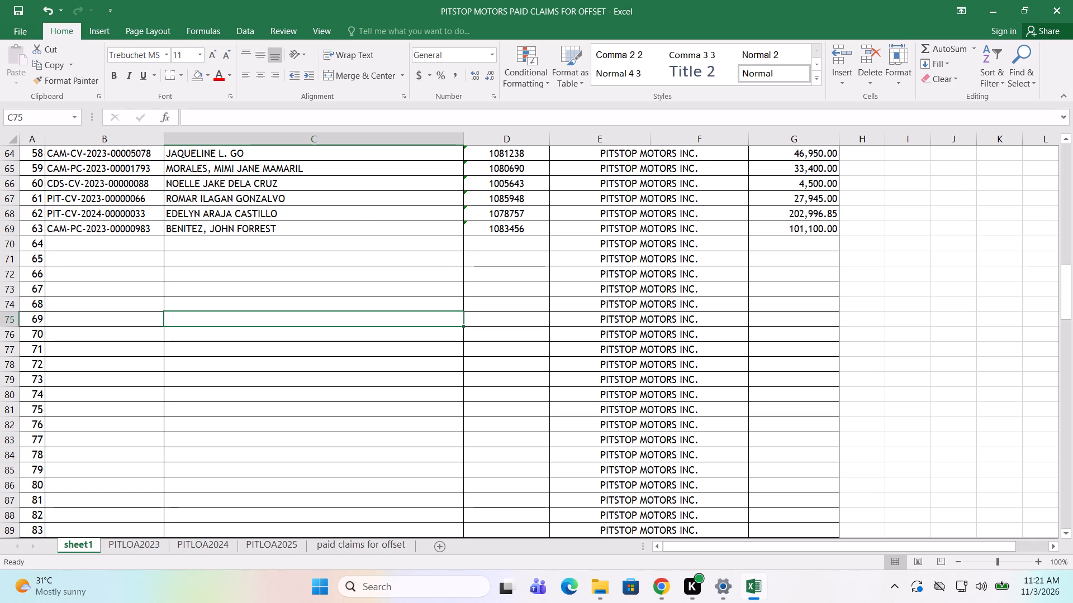
pyautogui.scroll(-5, 315, 381)
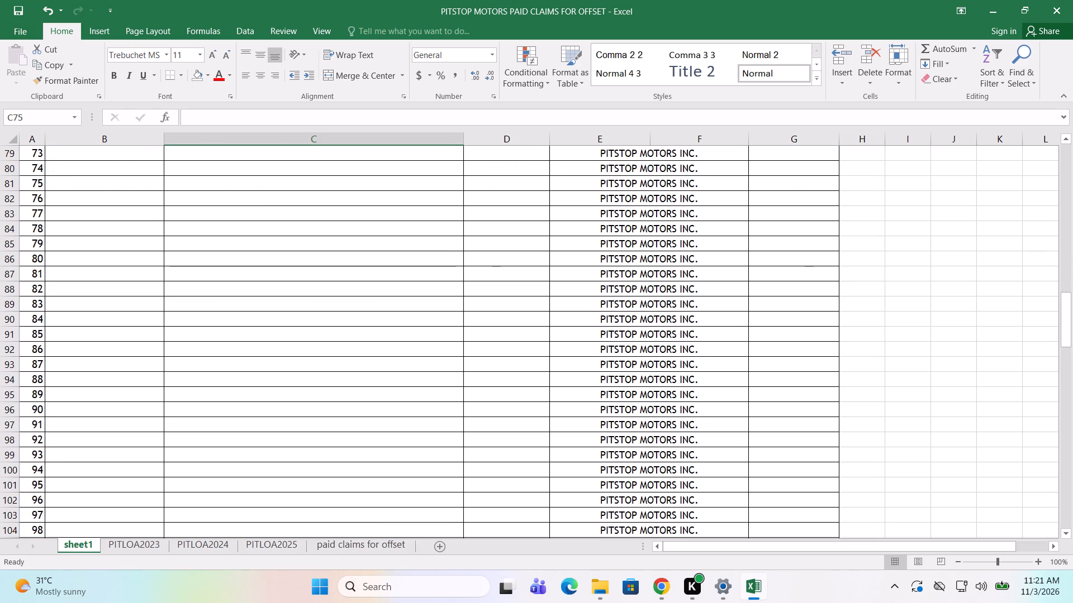
pyautogui.scroll(-5, 315, 387)
pyautogui.scroll(9, 315, 387)
# Compare the first block of paid claims for offset with the sheet1 claims list, from its header to its last filled entry.
pyautogui.click(357, 538)
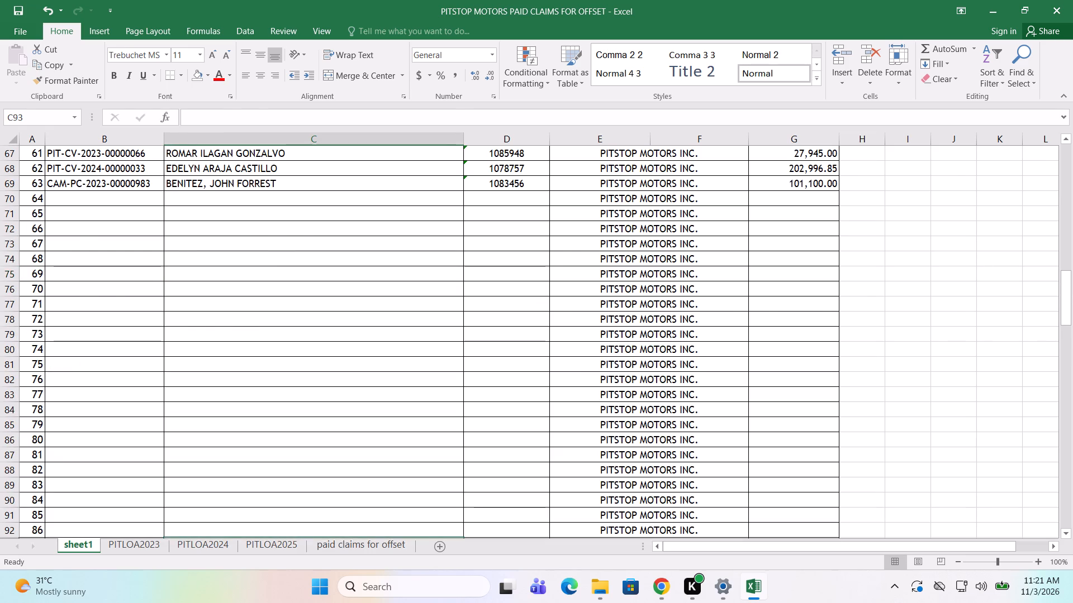
pyautogui.click(355, 542)
pyautogui.click(388, 400)
pyautogui.scroll(10, 350, 470)
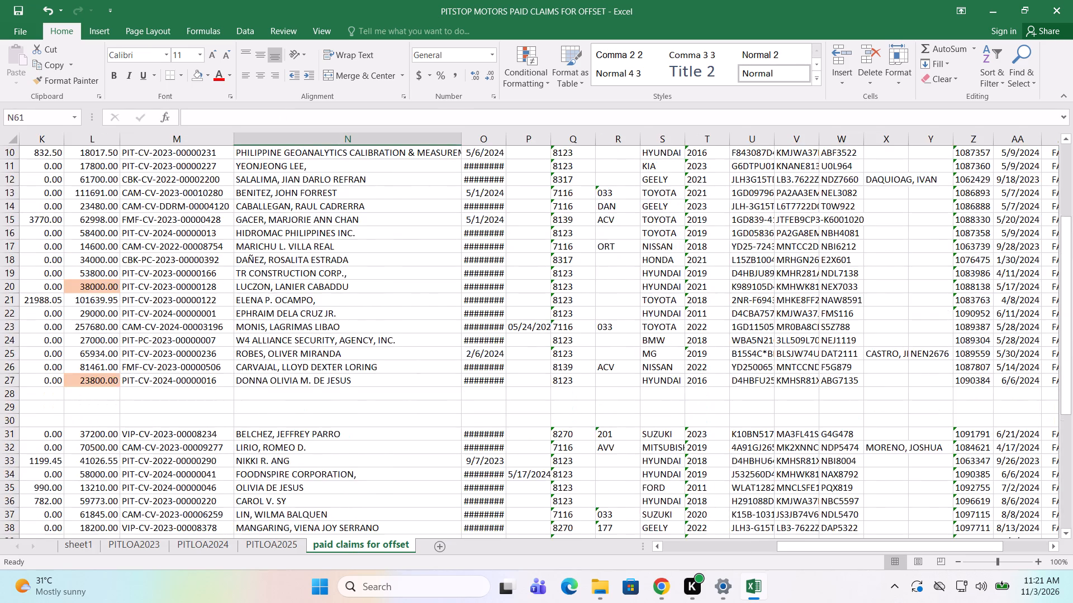
pyautogui.scroll(11, 372, 469)
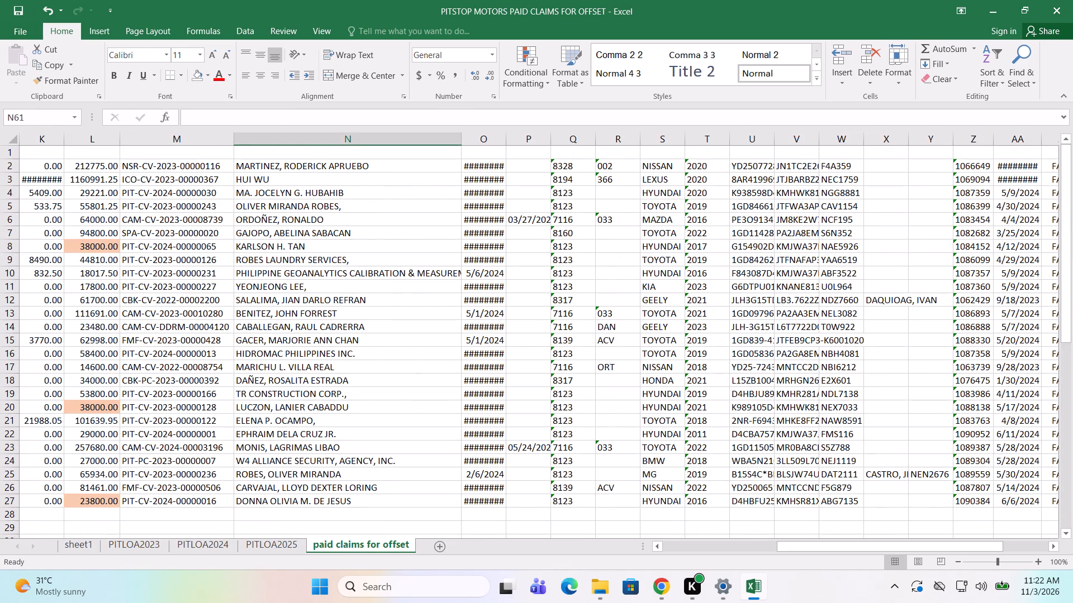
pyautogui.click(93, 549)
pyautogui.scroll(4, 393, 389)
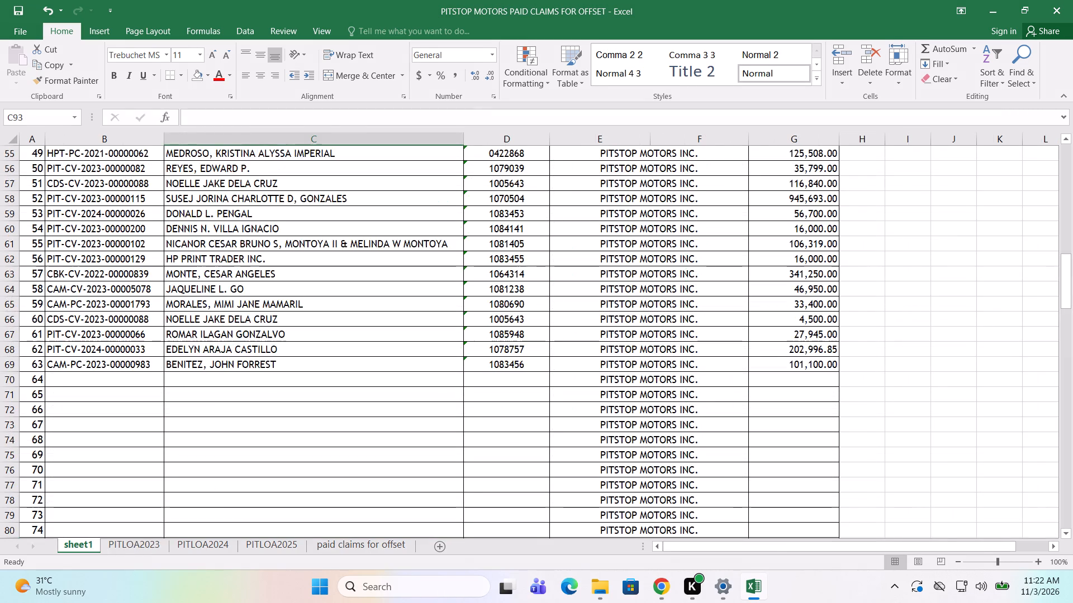
pyautogui.scroll(5, 365, 400)
pyautogui.scroll(4, 556, 395)
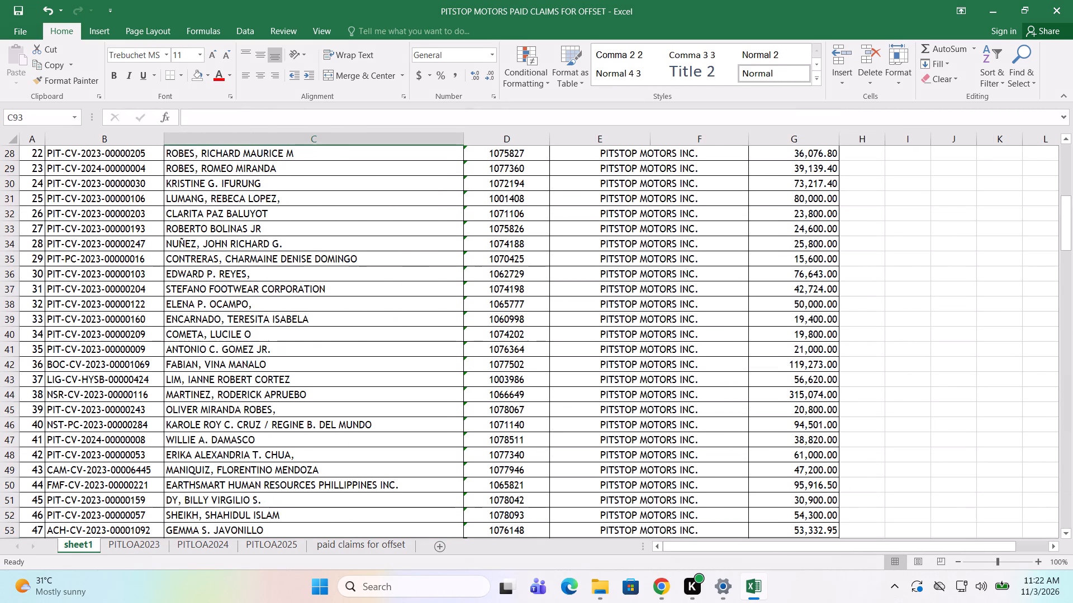
pyautogui.scroll(10, 508, 409)
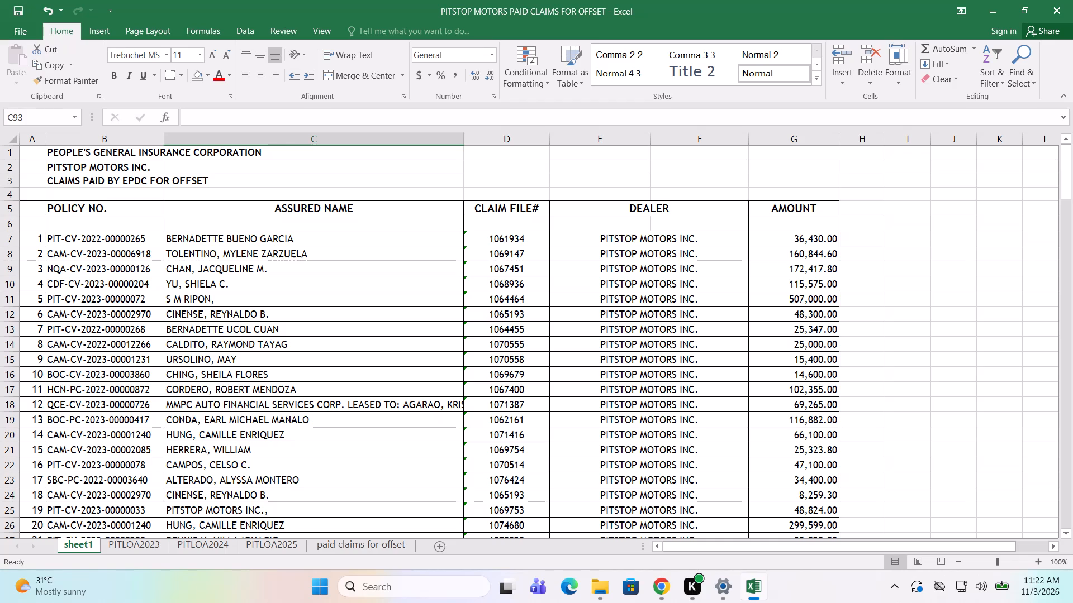
pyautogui.scroll(-5, 520, 393)
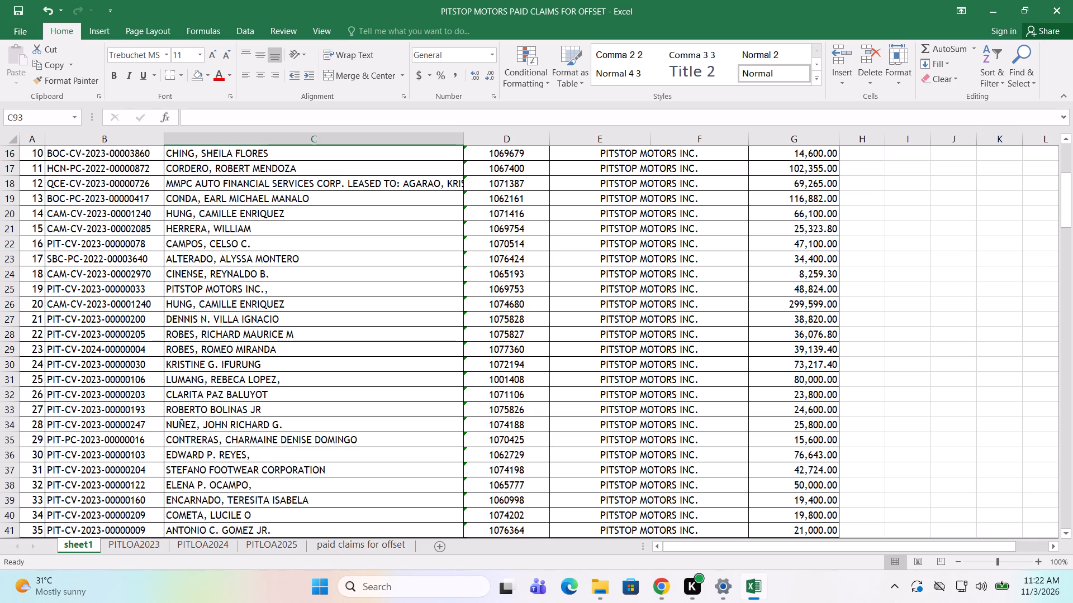
pyautogui.scroll(-1, 329, 496)
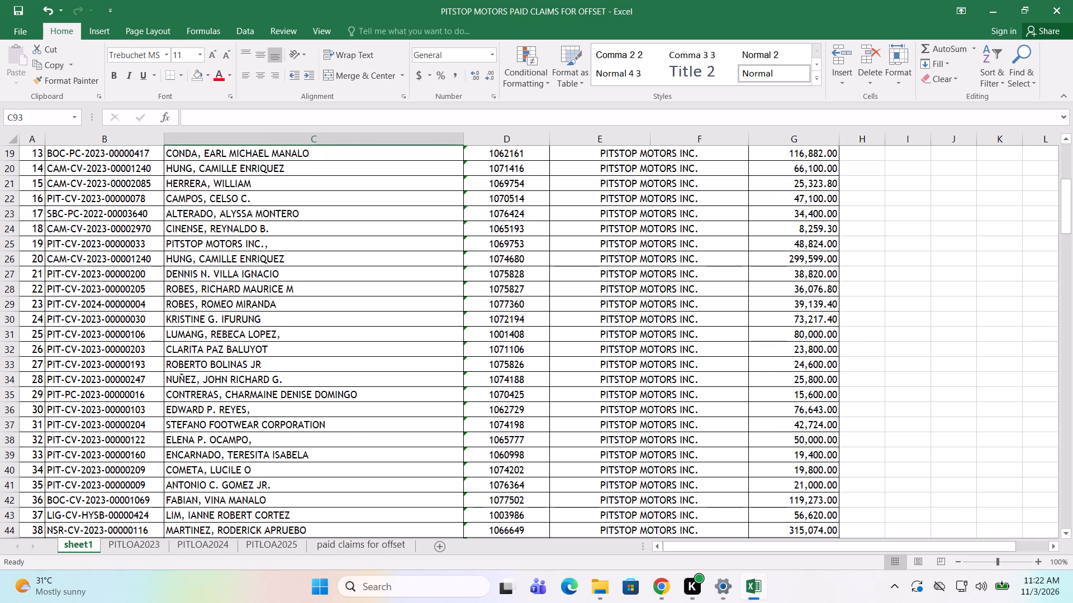
pyautogui.scroll(1, 327, 493)
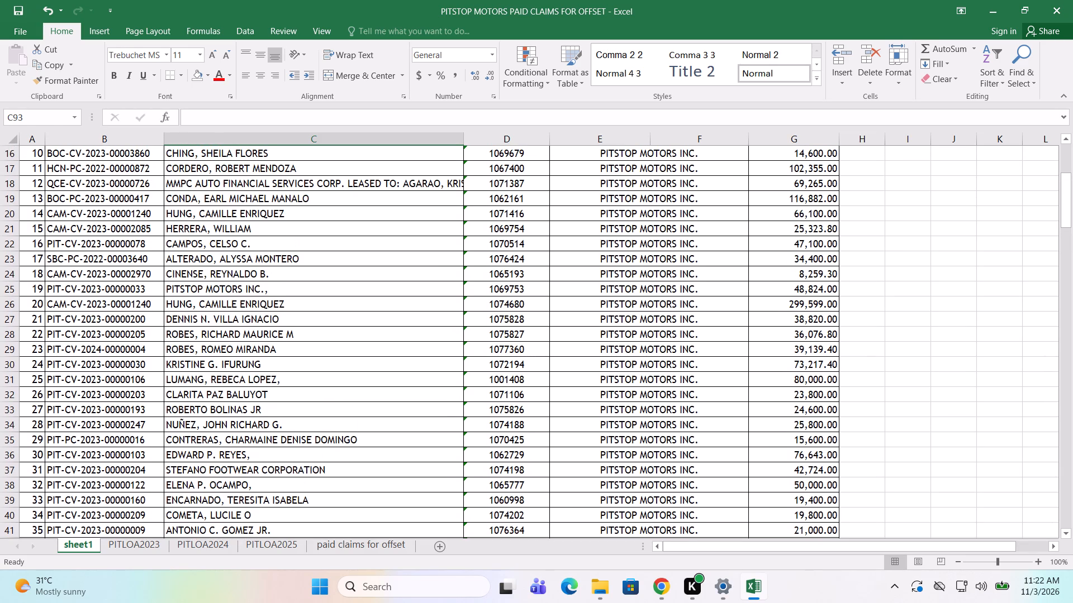
pyautogui.scroll(-1, 325, 492)
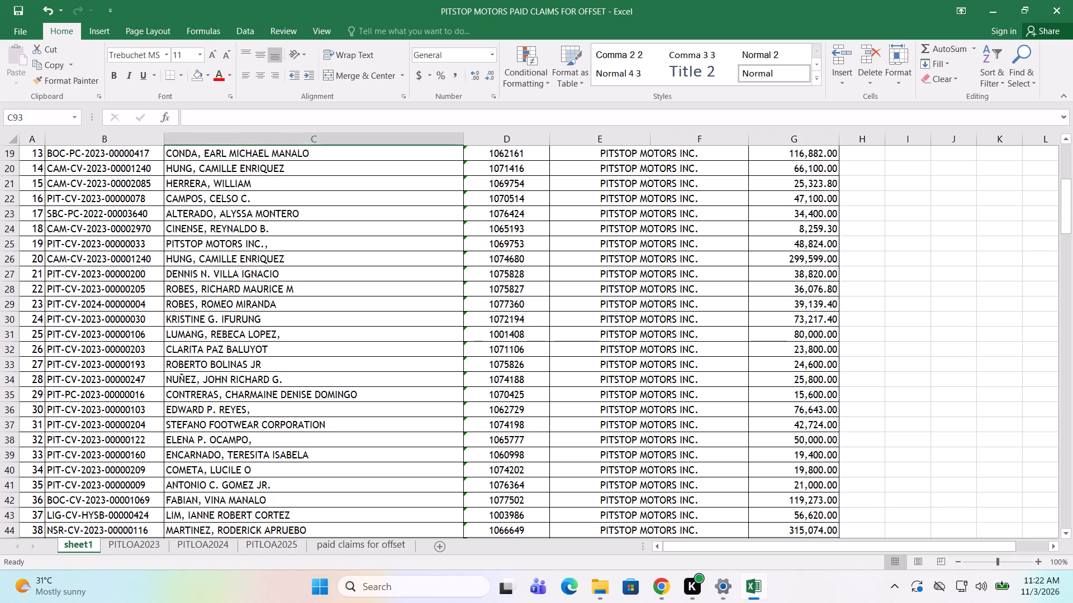
pyautogui.scroll(-12, 331, 481)
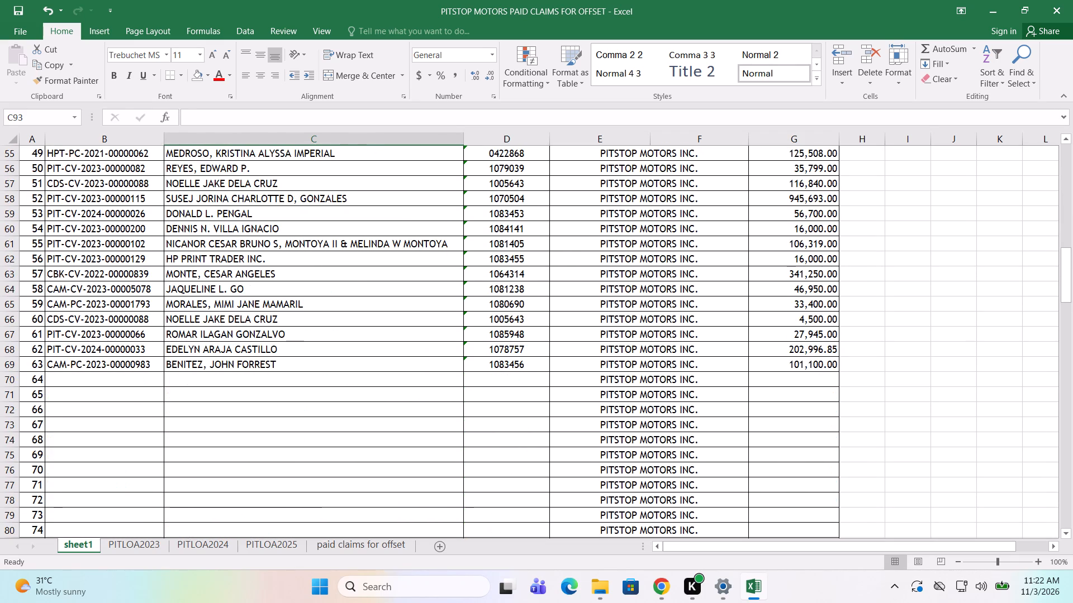
# Examine the paid claims for offset rows 2 to 56, including their policy numbers, assured names and amount columns.
pyautogui.click(373, 547)
pyautogui.scroll(6, 496, 470)
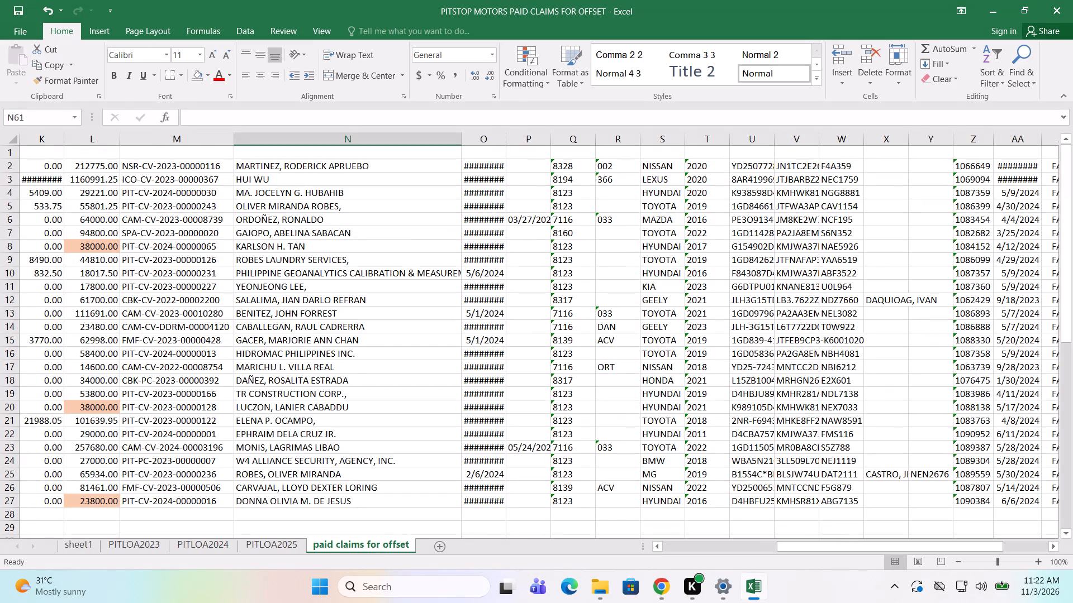
pyautogui.scroll(4, 497, 438)
pyautogui.moveTo(170, 166); pyautogui.dragTo(298, 487)
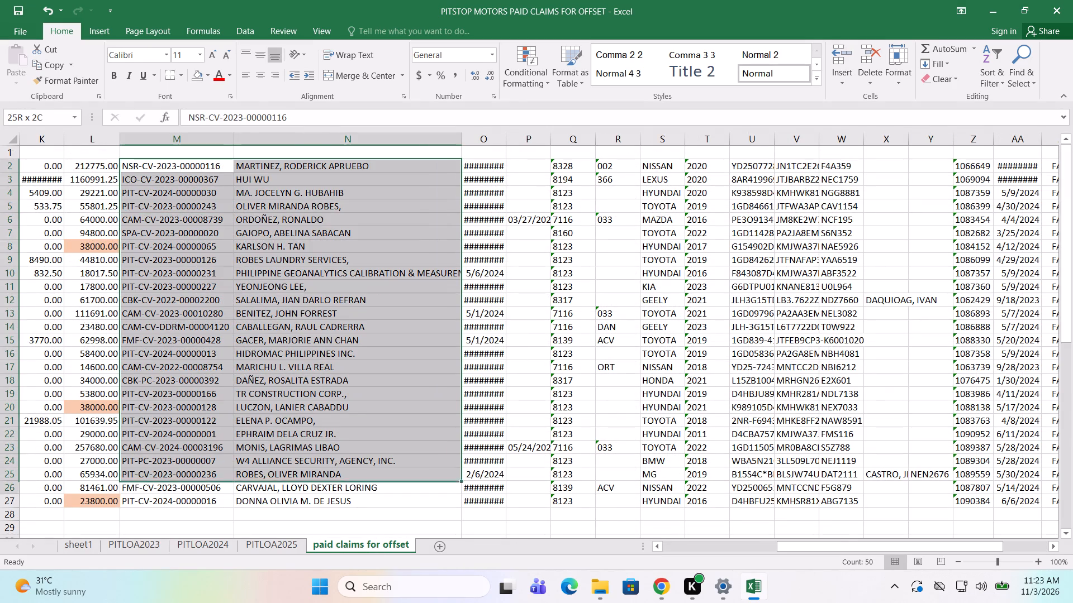
pyautogui.moveTo(298, 487); pyautogui.dragTo(296, 500)
pyautogui.click(241, 348)
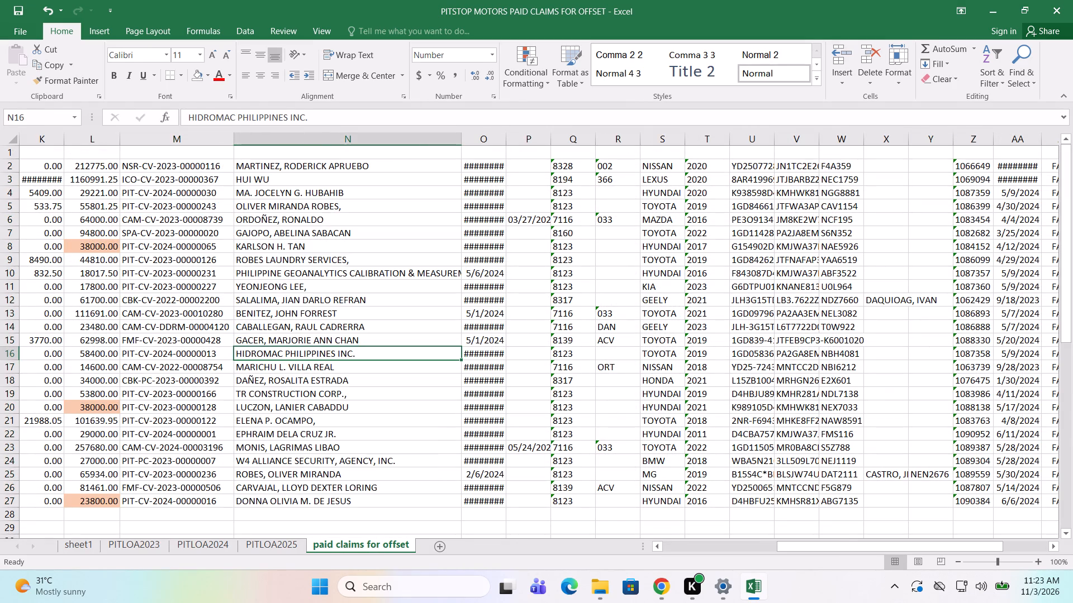
pyautogui.click(102, 141)
pyautogui.click(368, 311)
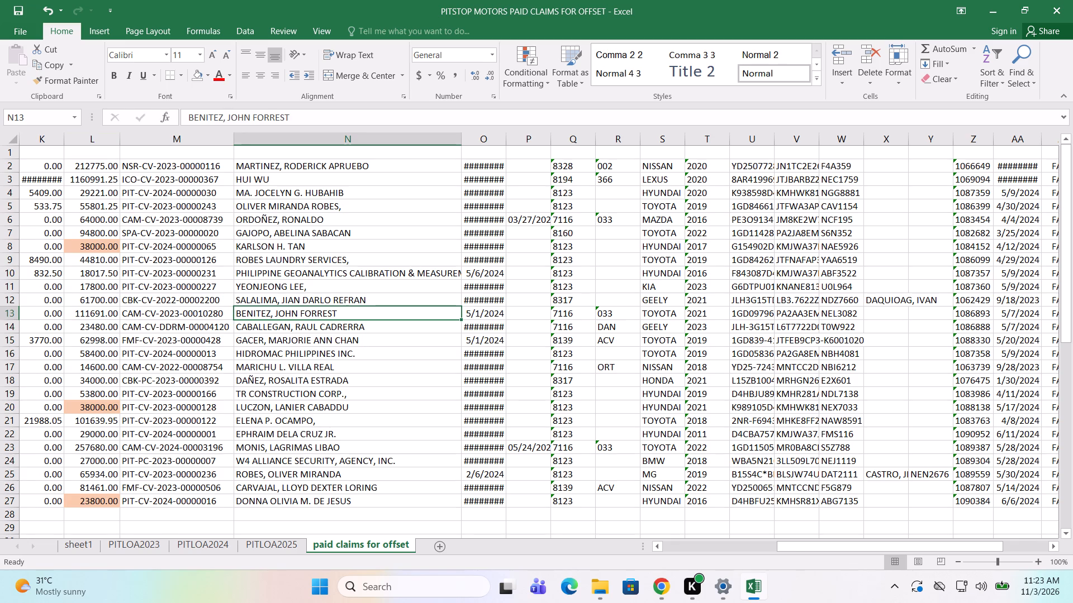
pyautogui.moveTo(792, 546); pyautogui.dragTo(626, 545)
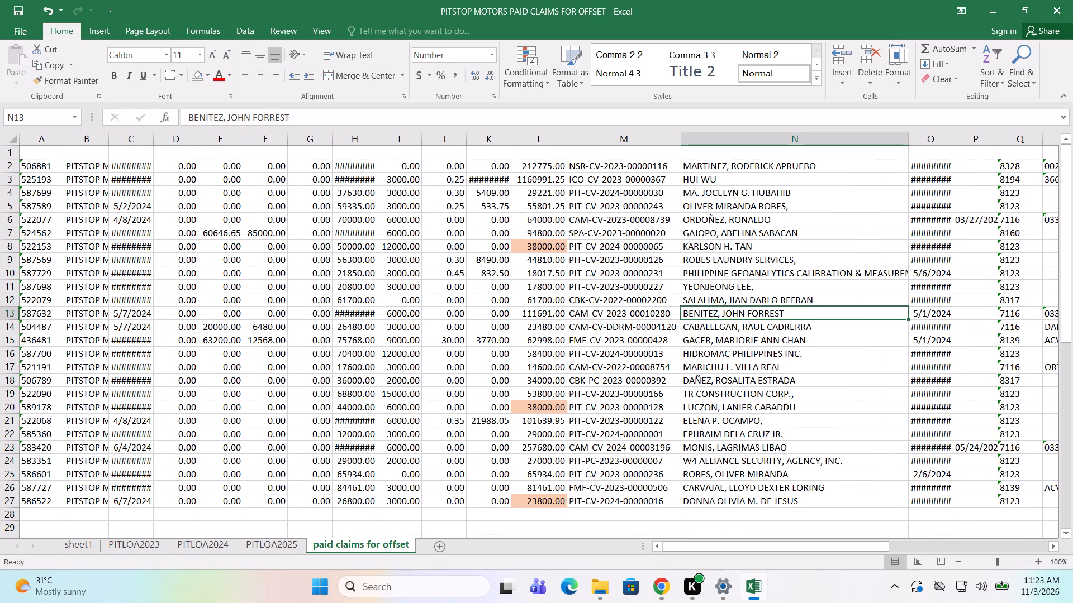
pyautogui.click(96, 166)
pyautogui.click(265, 269)
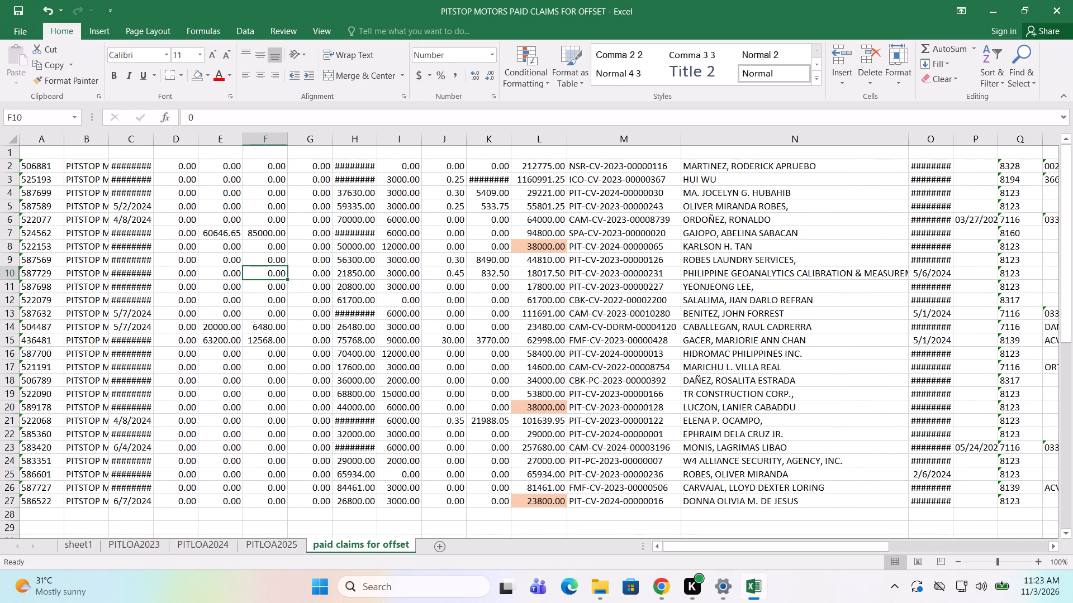
pyautogui.click(644, 264)
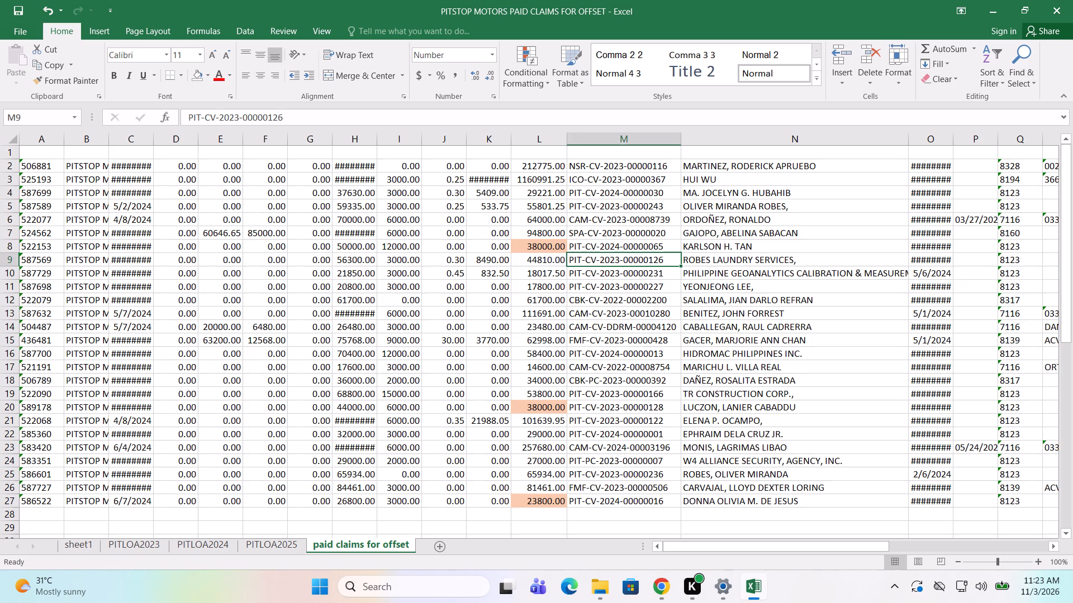
pyautogui.click(127, 539)
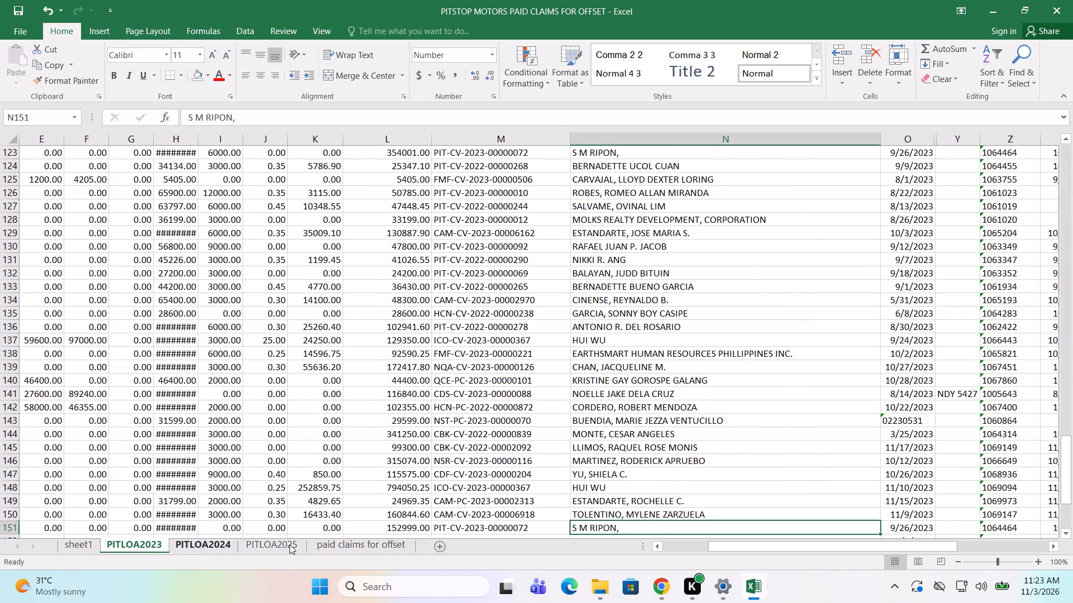
pyautogui.click(349, 547)
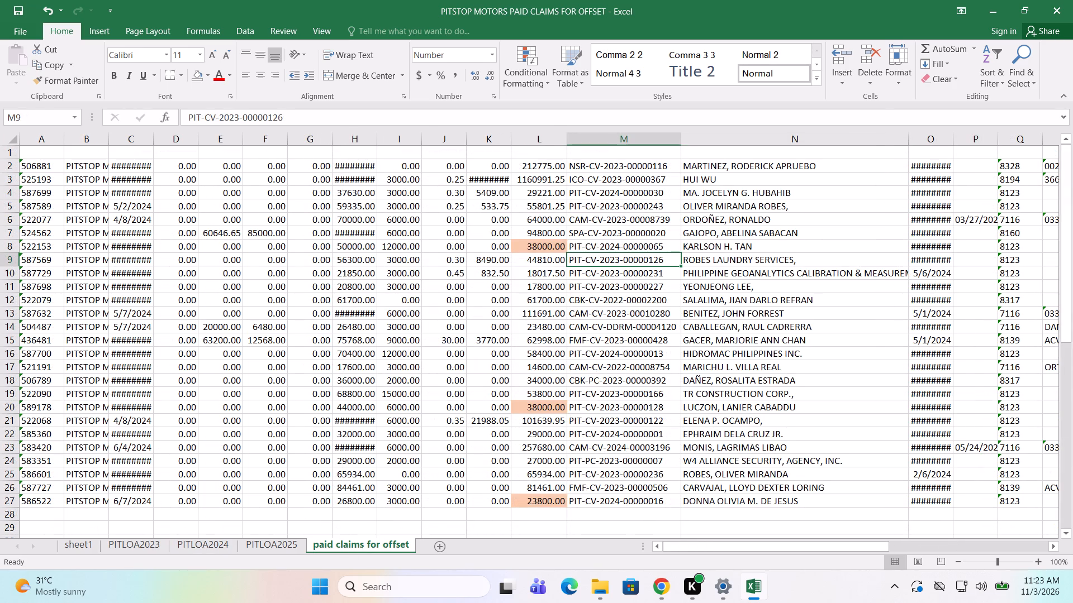
pyautogui.scroll(-2, 479, 443)
pyautogui.scroll(-6, 535, 471)
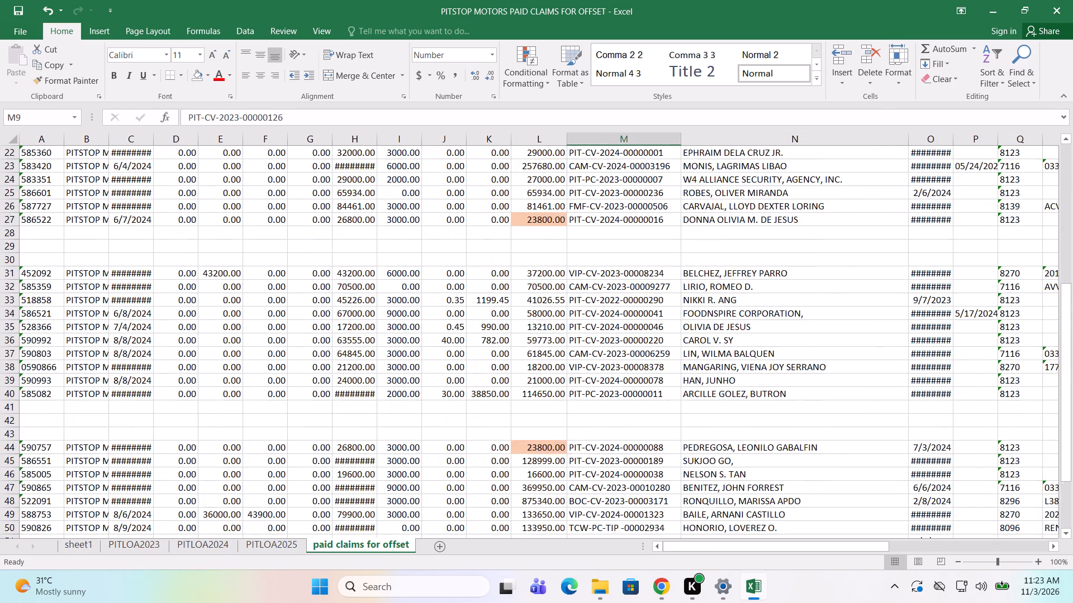
pyautogui.scroll(-8, 538, 463)
pyautogui.scroll(4, 537, 462)
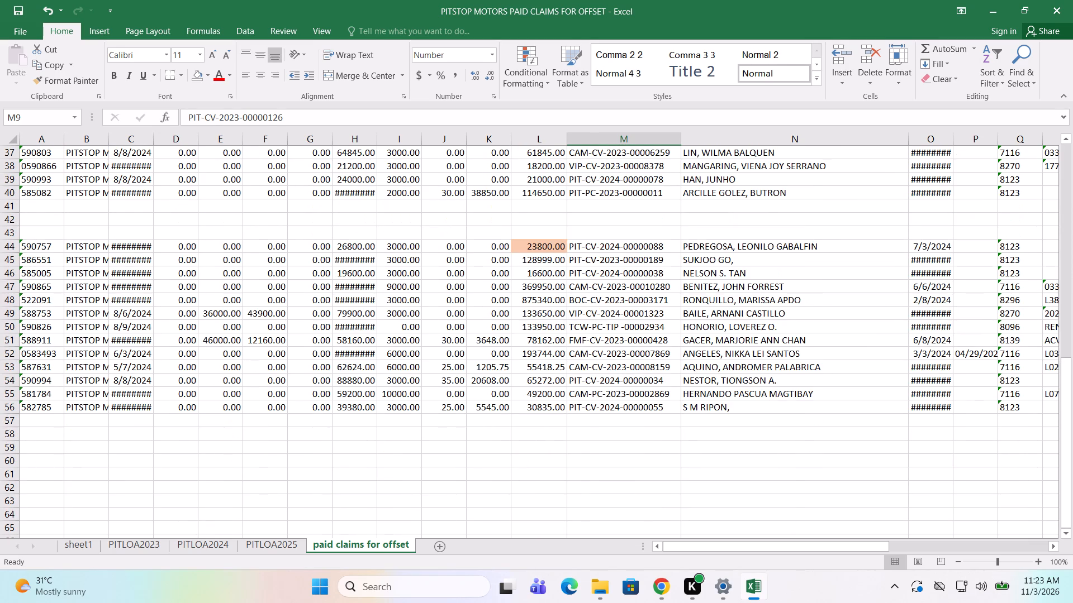
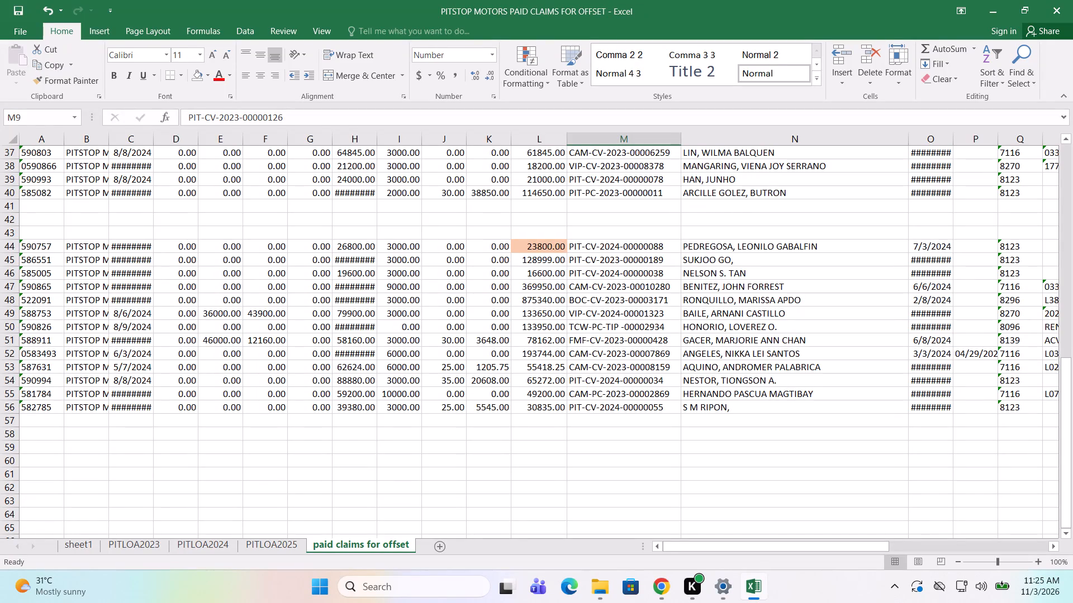
pyautogui.click(445, 433)
pyautogui.hotkey('ctrl', 'c')
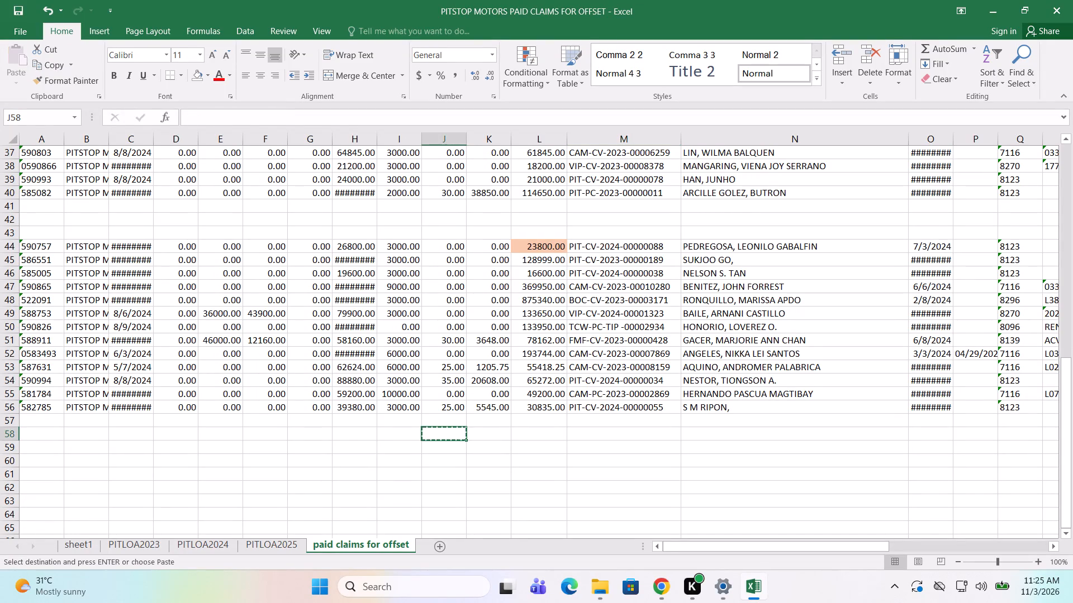
pyautogui.click(449, 472)
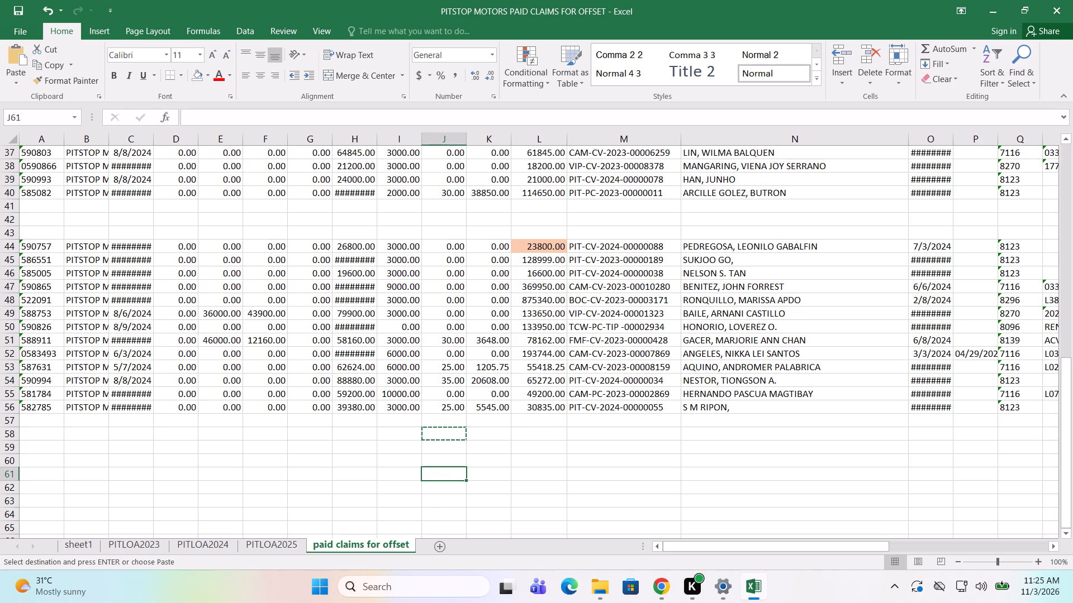
pyautogui.hotkey('ctrl', 'f')
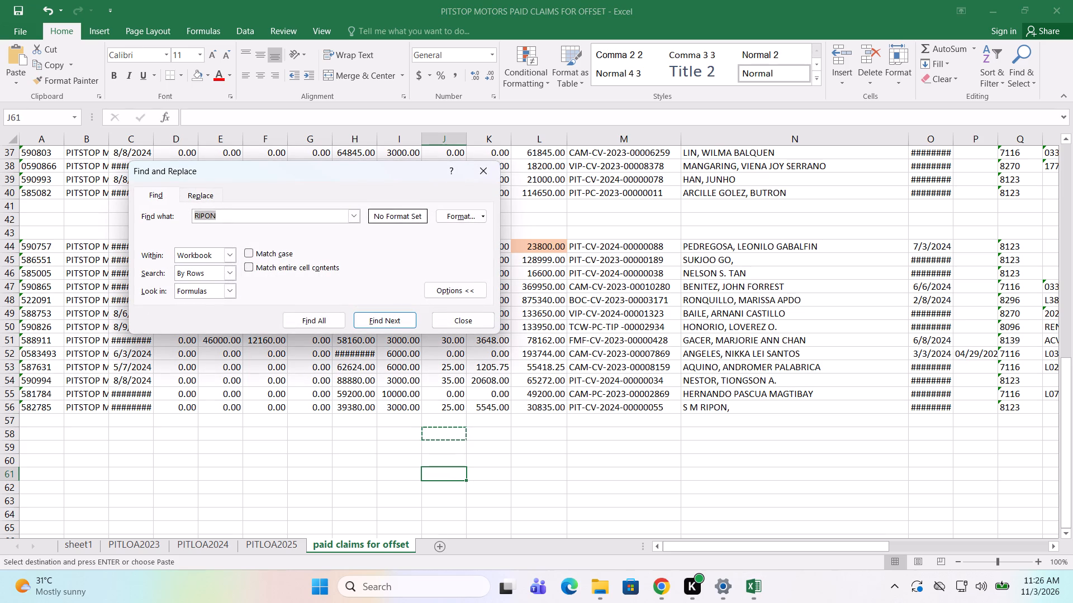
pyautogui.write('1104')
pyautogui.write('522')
pyautogui.click(332, 318)
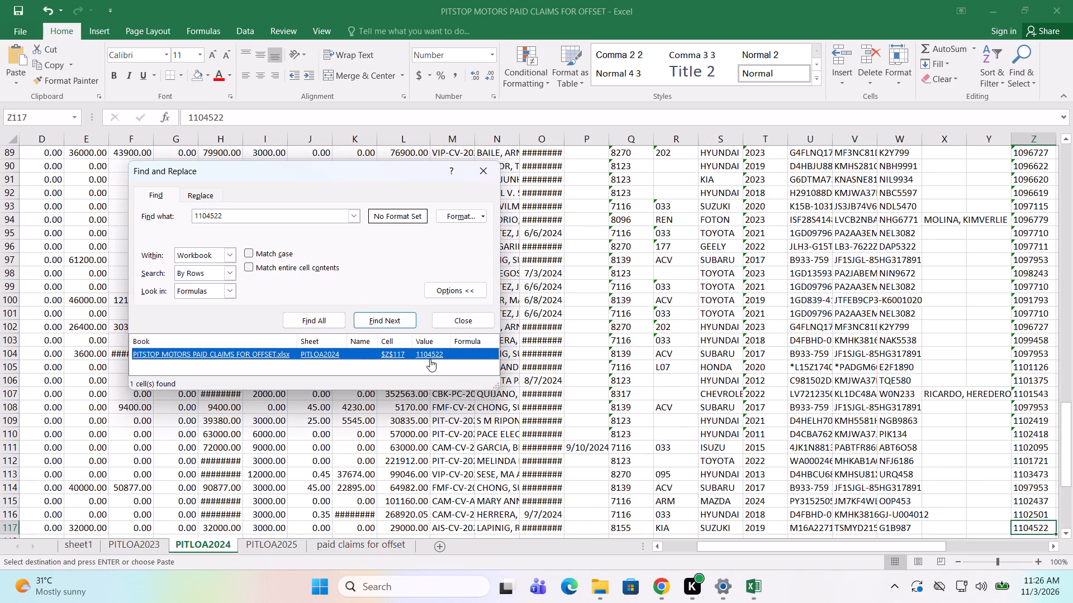
pyautogui.click(11, 525)
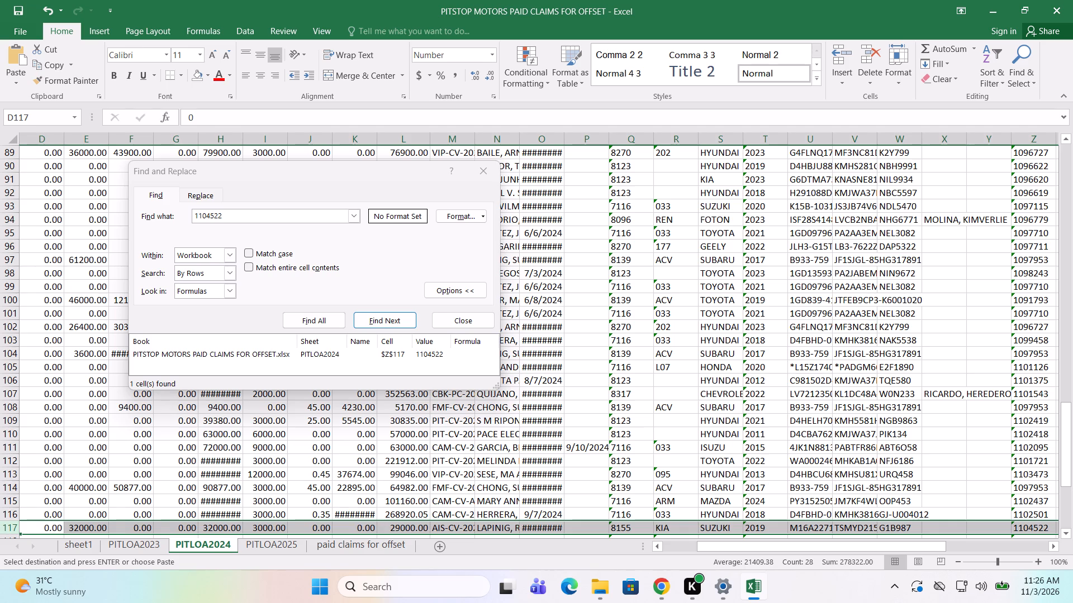
pyautogui.hotkey('ctrl', 'c')
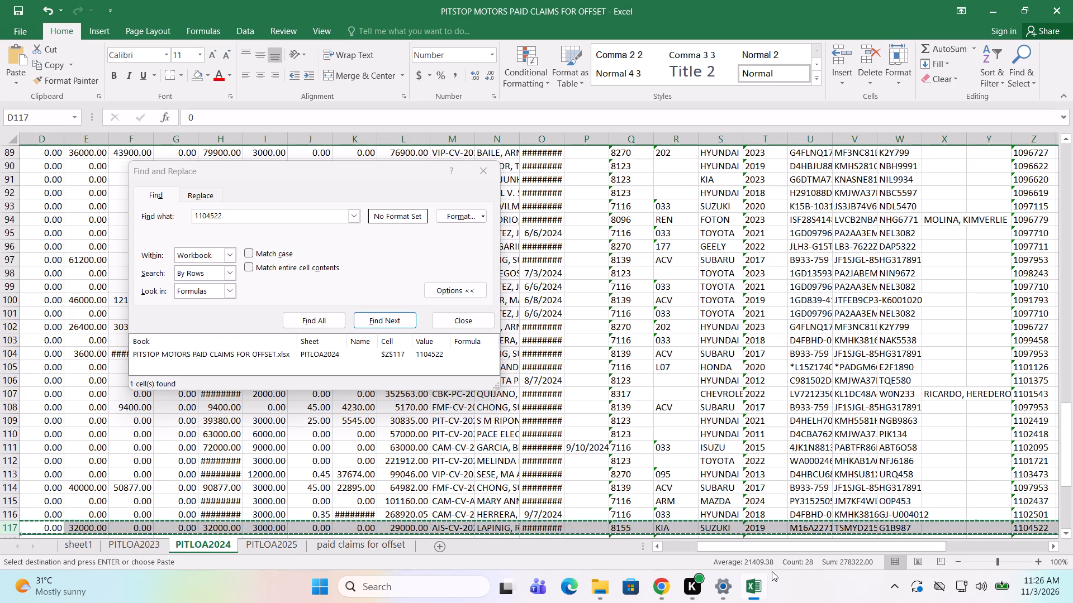
pyautogui.click(397, 547)
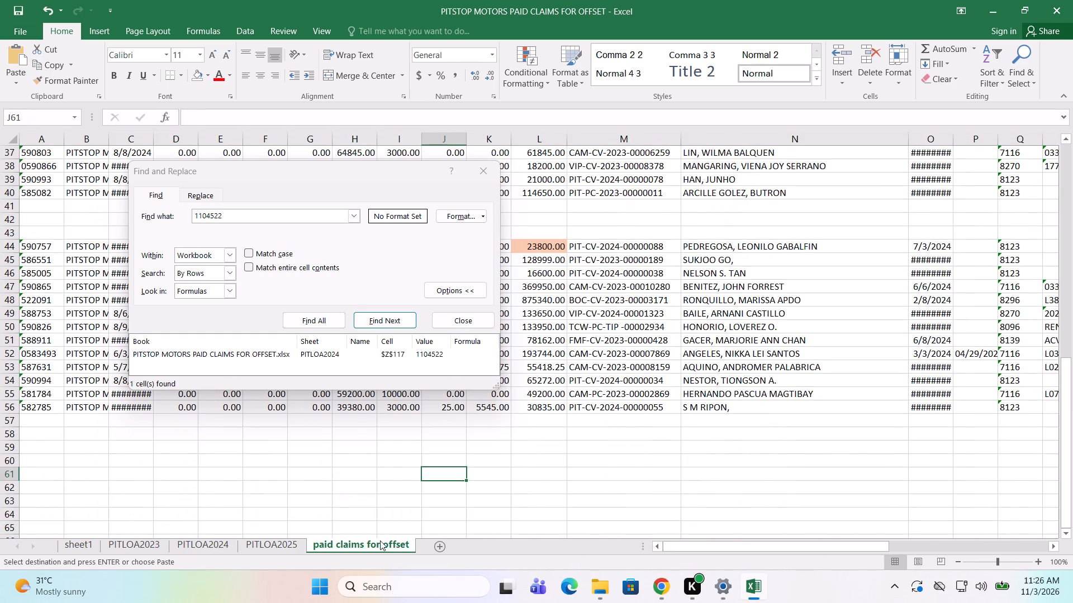
pyautogui.rightClick(11, 461)
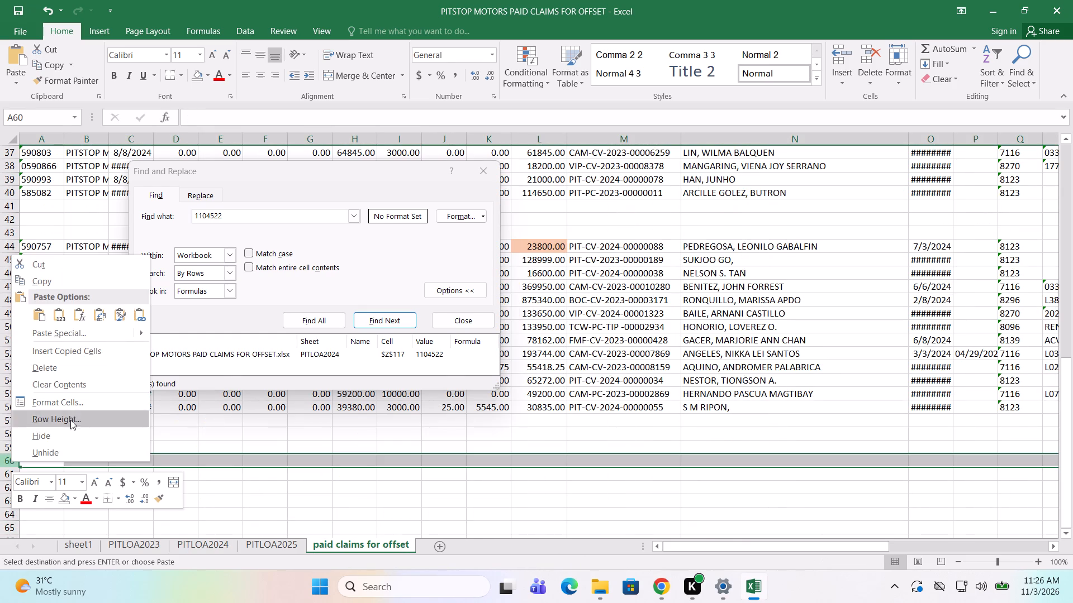
pyautogui.hotkey('ctrl', 'v')
pyautogui.click(439, 452)
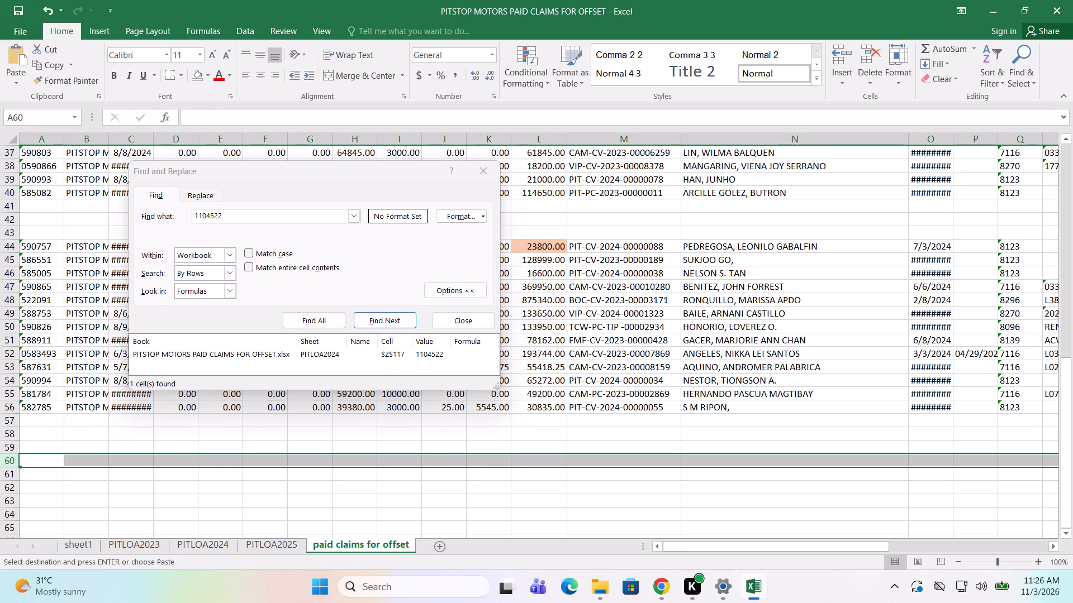
pyautogui.hotkey('ctrl', 'v')
pyautogui.click(524, 510)
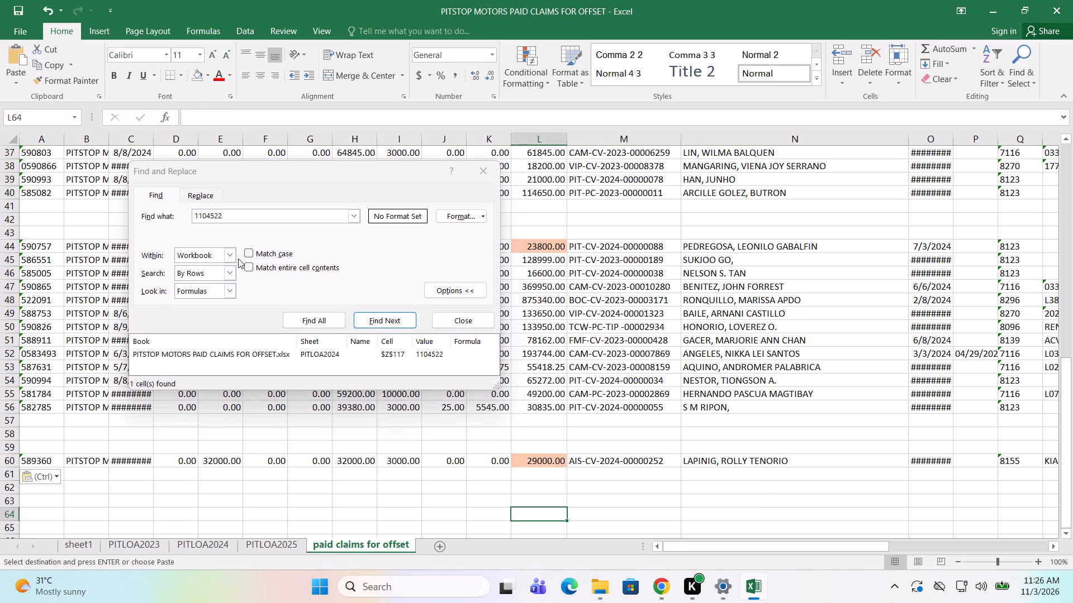
pyautogui.moveTo(258, 214); pyautogui.dragTo(142, 217)
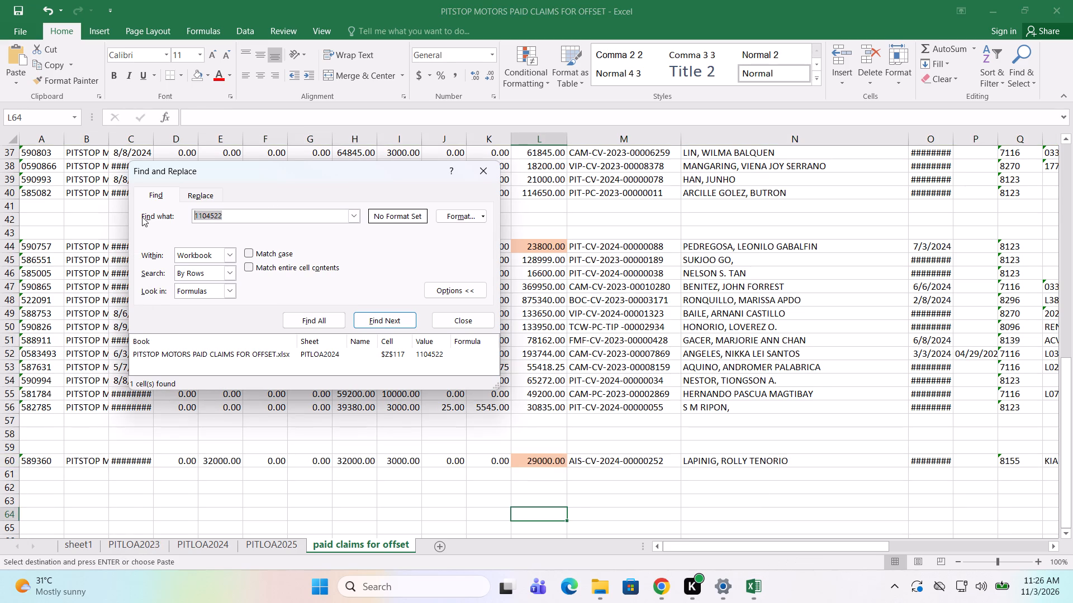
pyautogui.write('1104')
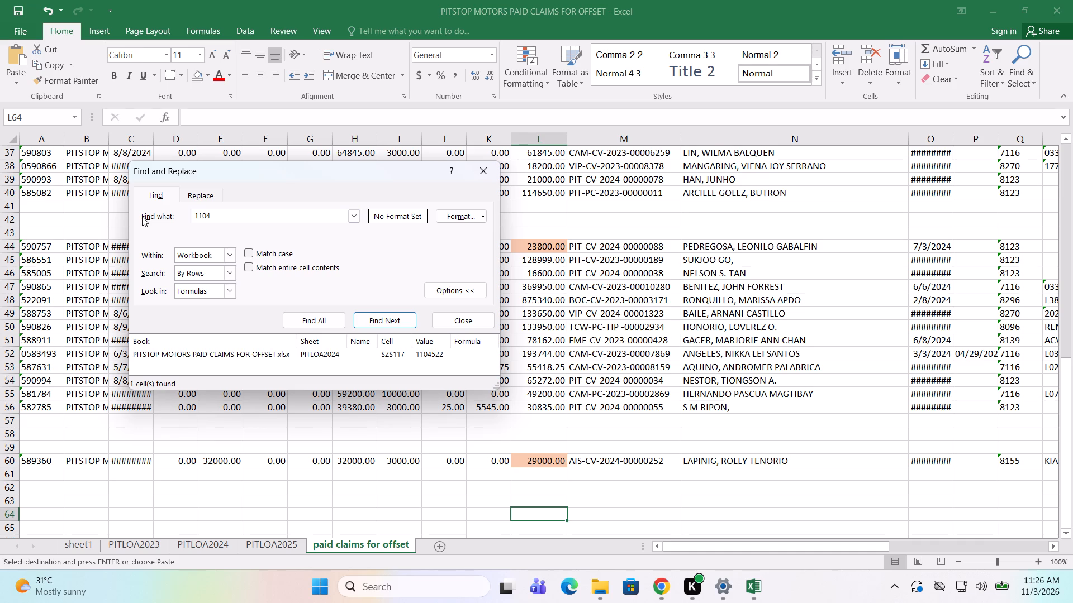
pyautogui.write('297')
pyautogui.click(307, 314)
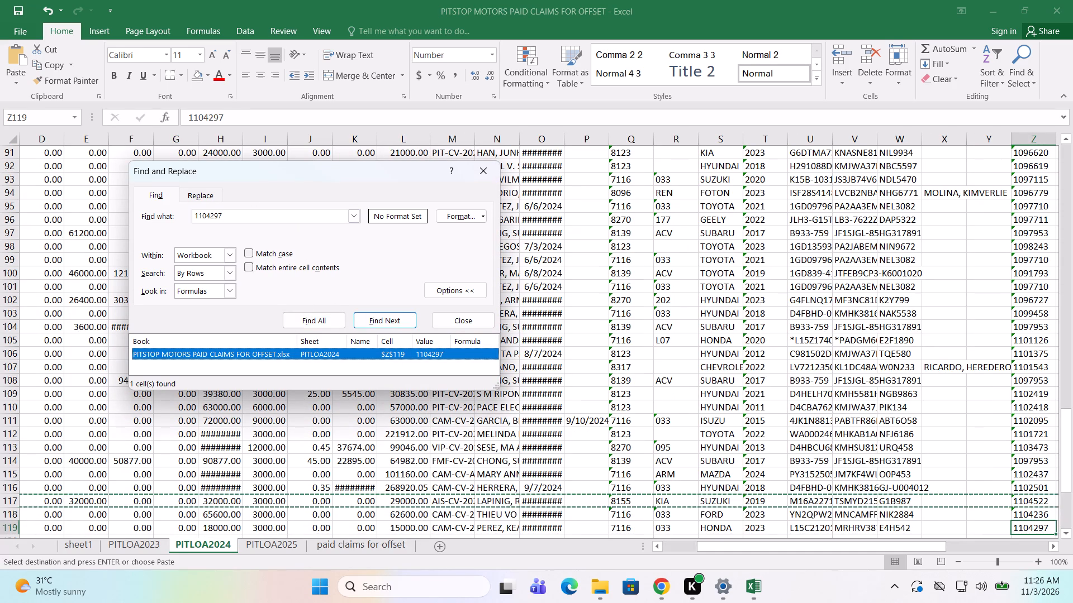
pyautogui.click(14, 525)
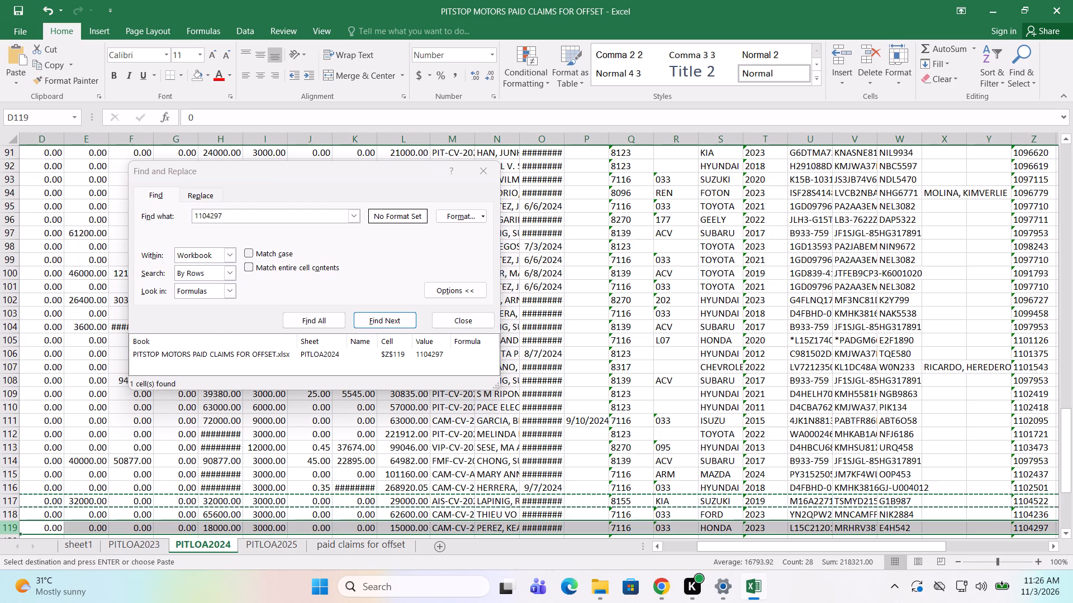
pyautogui.hotkey('ctrl', 'c')
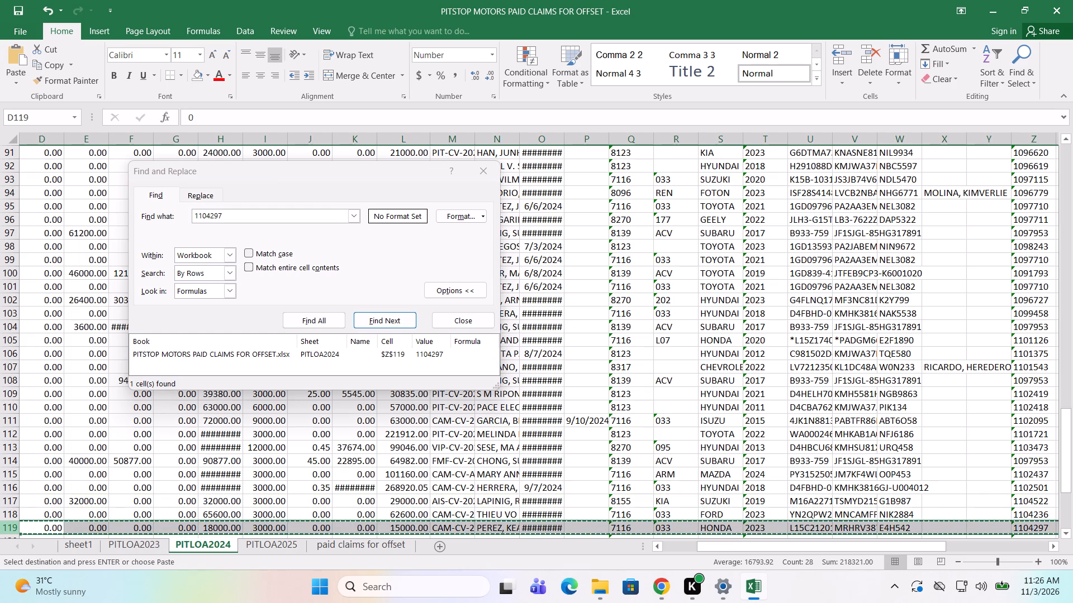
pyautogui.click(385, 545)
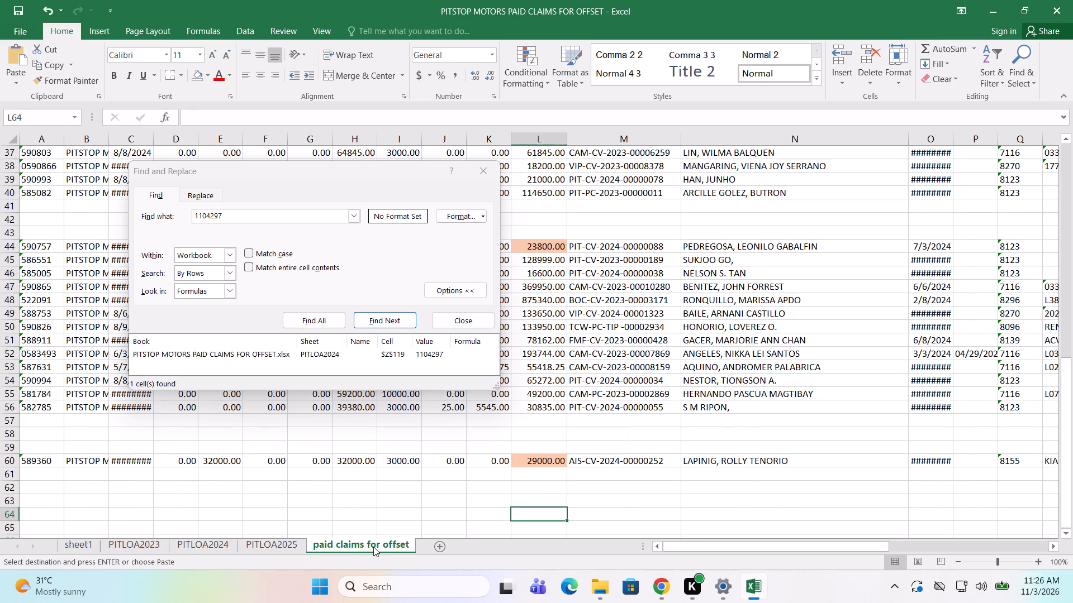
pyautogui.click(2, 473)
pyautogui.hotkey('ctrl', 'v')
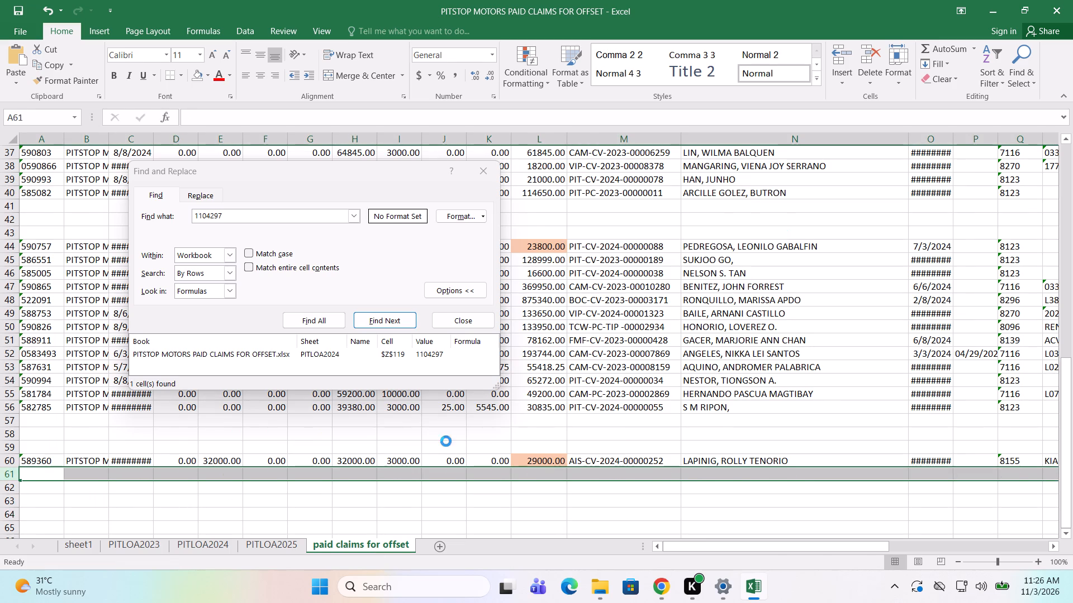
pyautogui.moveTo(266, 221); pyautogui.dragTo(154, 216)
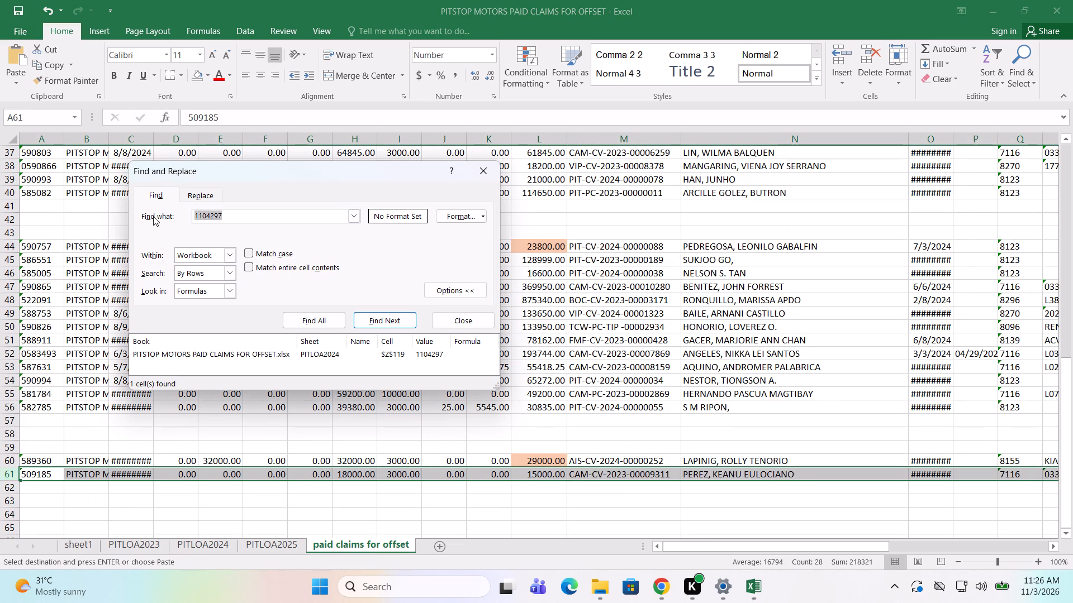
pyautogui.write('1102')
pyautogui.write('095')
pyautogui.click(310, 310)
pyautogui.click(310, 316)
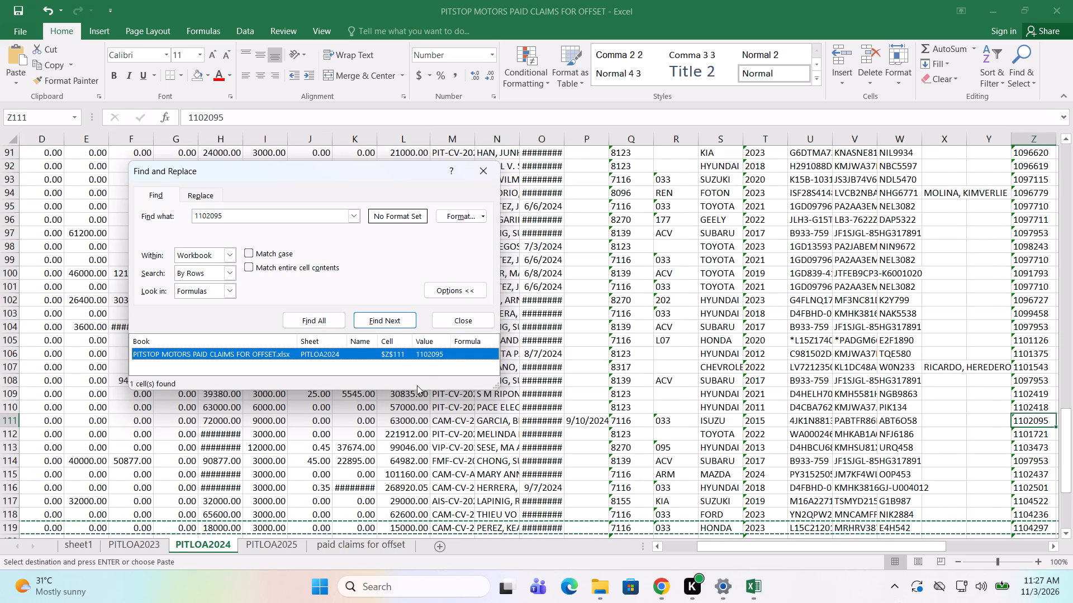
pyautogui.click(427, 356)
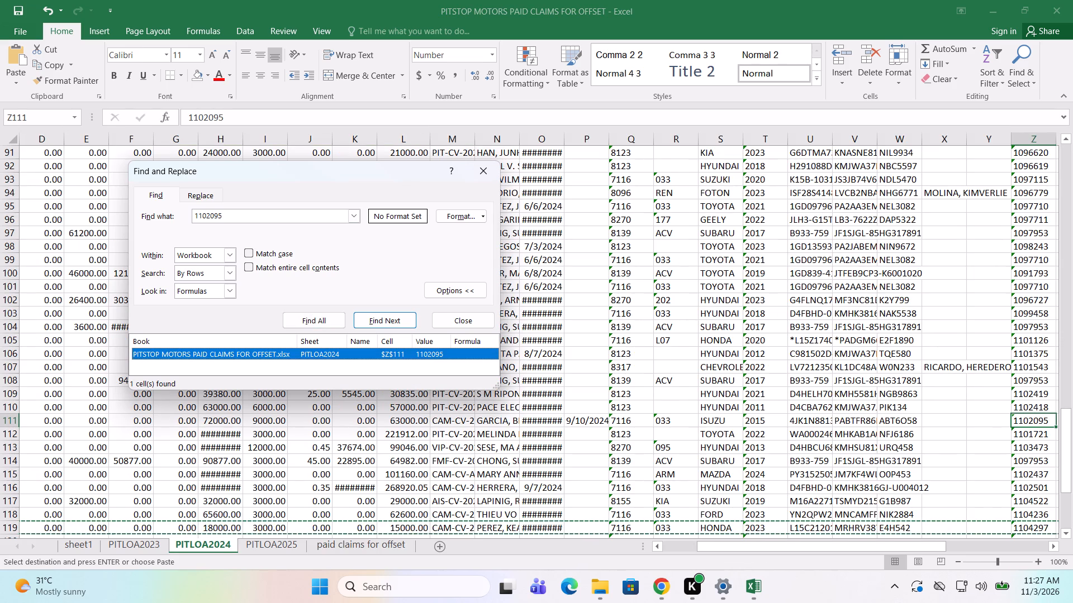
pyautogui.click(11, 419)
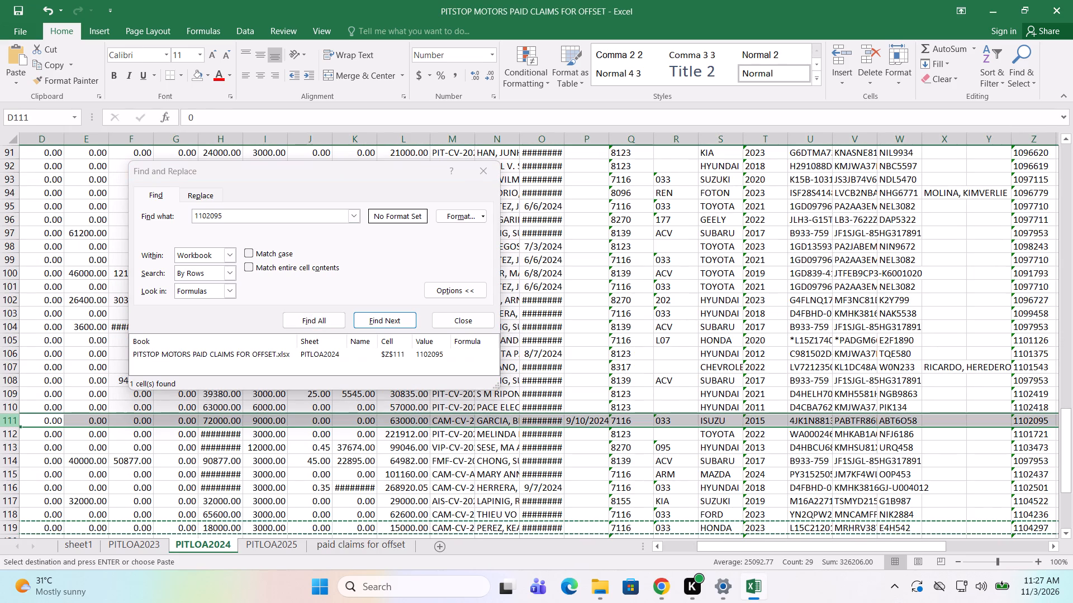
pyautogui.hotkey('ctrl', 'c')
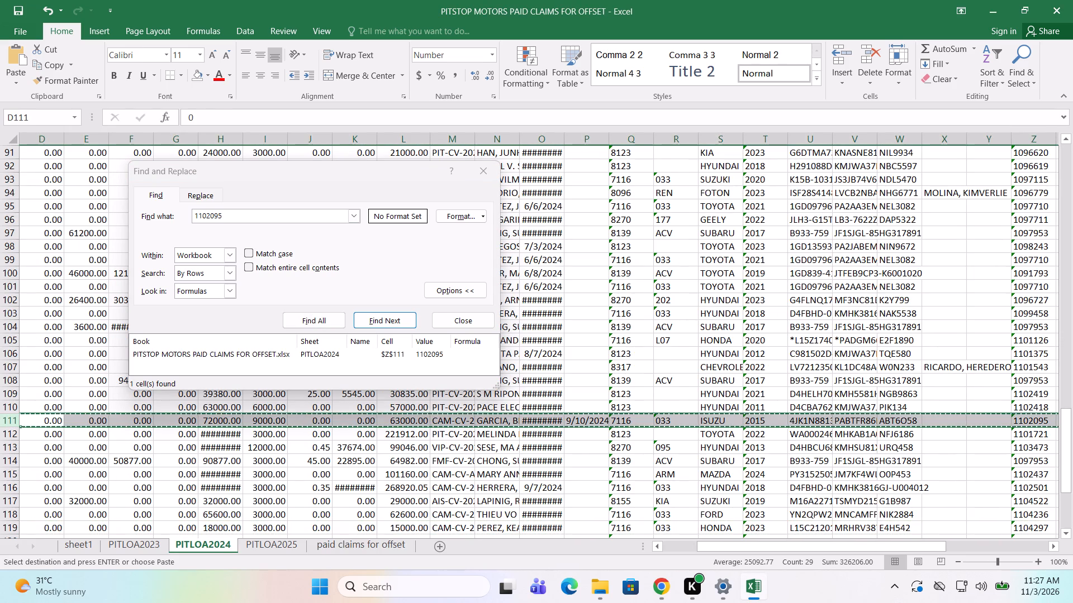
pyautogui.click(348, 548)
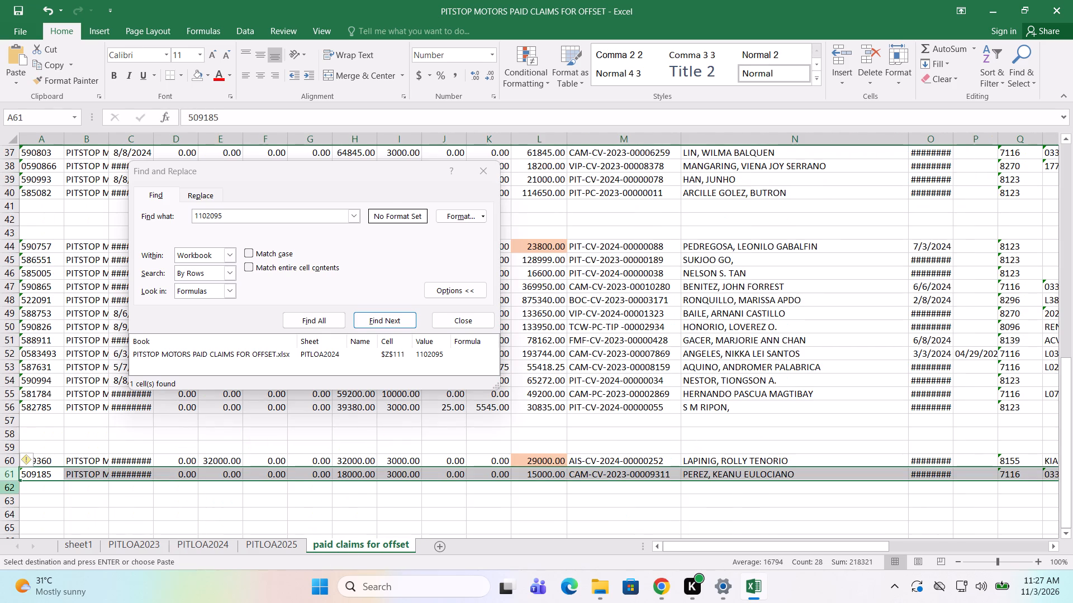
pyautogui.click(11, 489)
pyautogui.hotkey('ctrl', 'v')
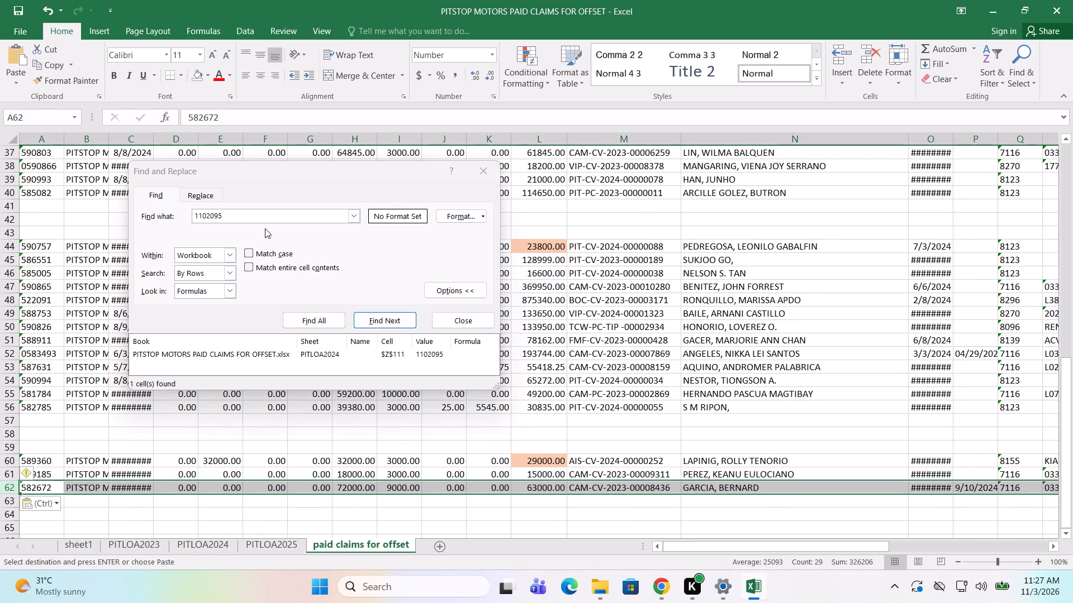
pyautogui.moveTo(258, 222); pyautogui.dragTo(178, 216)
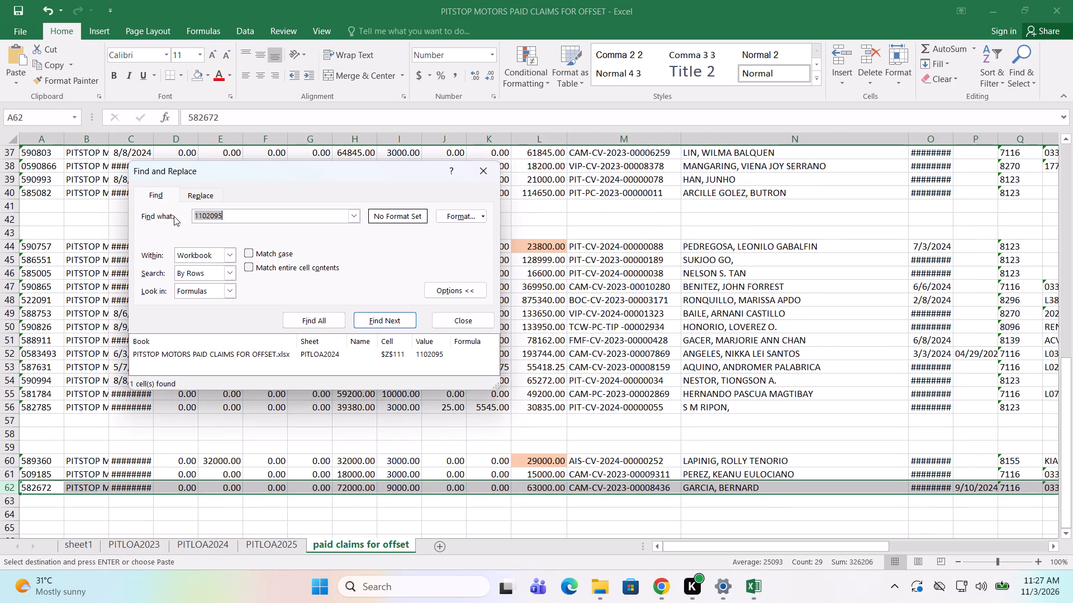
pyautogui.press('BackSpace')
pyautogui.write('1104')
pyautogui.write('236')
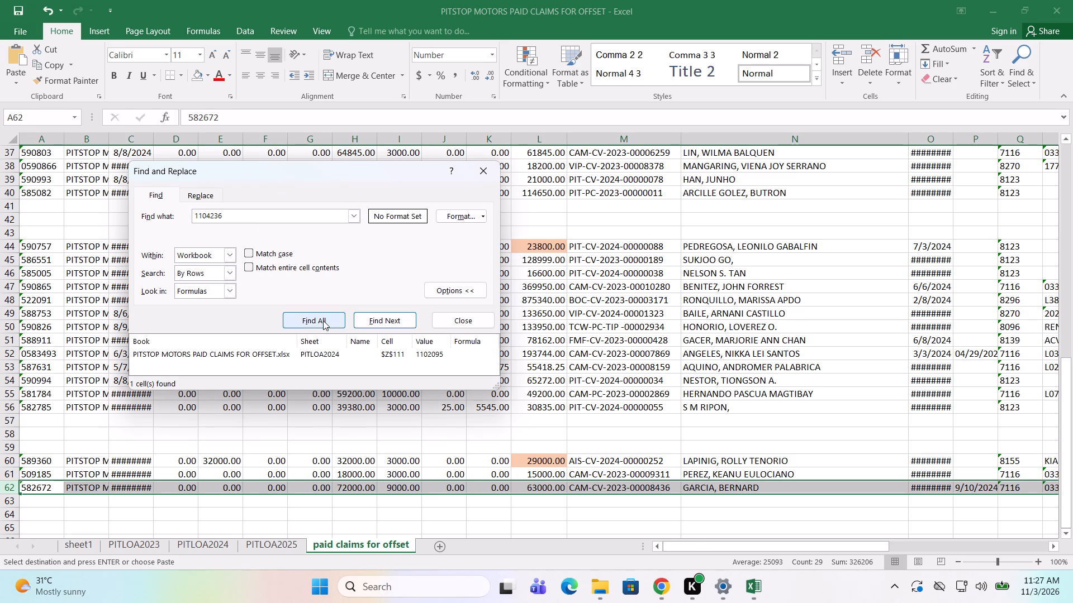
pyautogui.click(322, 320)
pyautogui.click(430, 354)
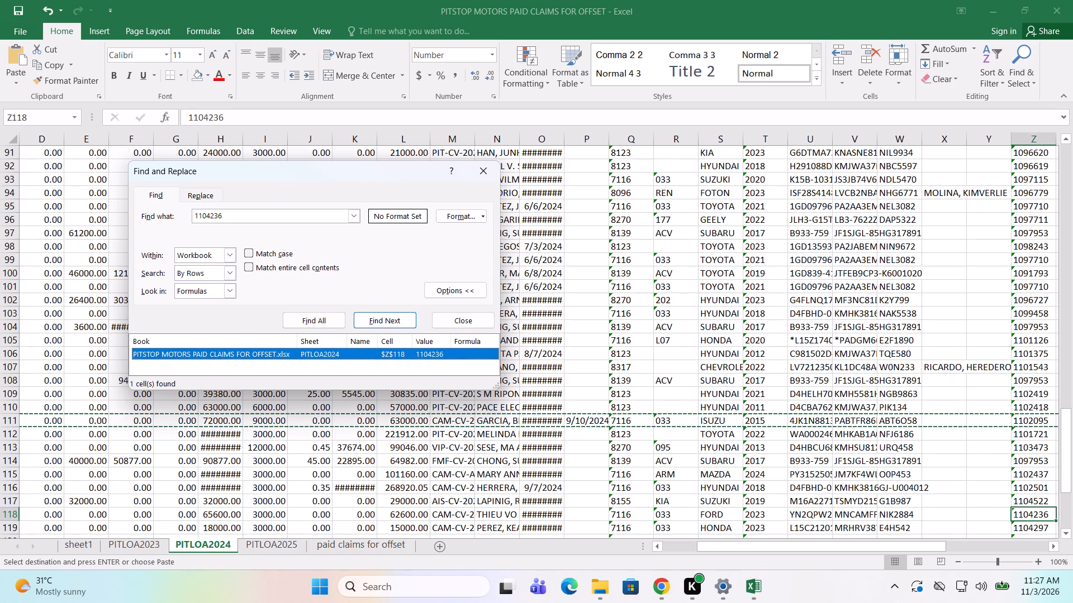
pyautogui.click(16, 511)
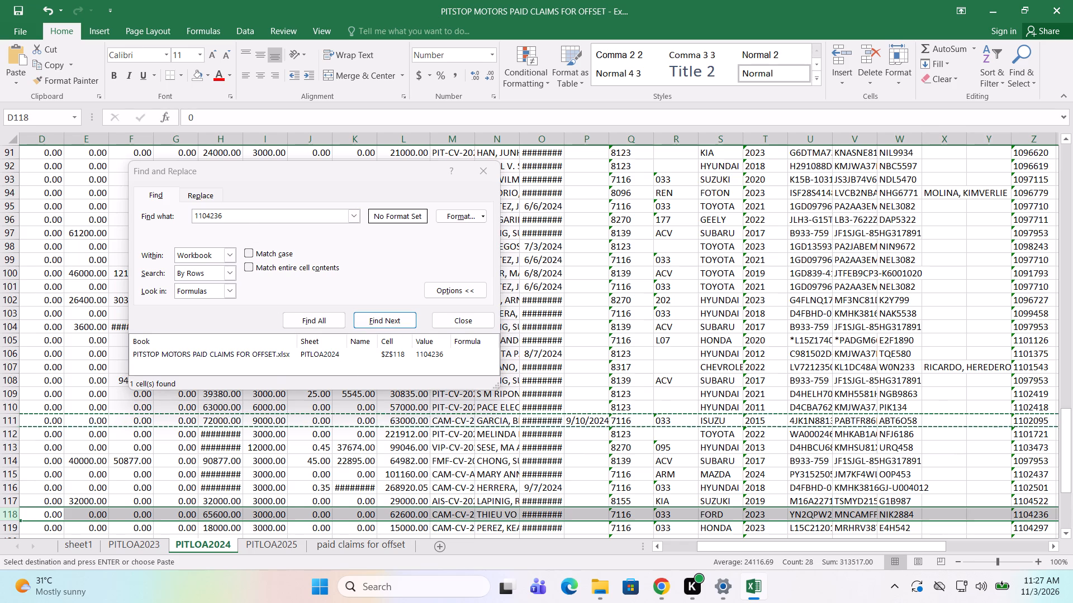
pyautogui.click(0, 517)
pyautogui.click(8, 517)
pyautogui.rightClick(13, 517)
pyautogui.click(46, 340)
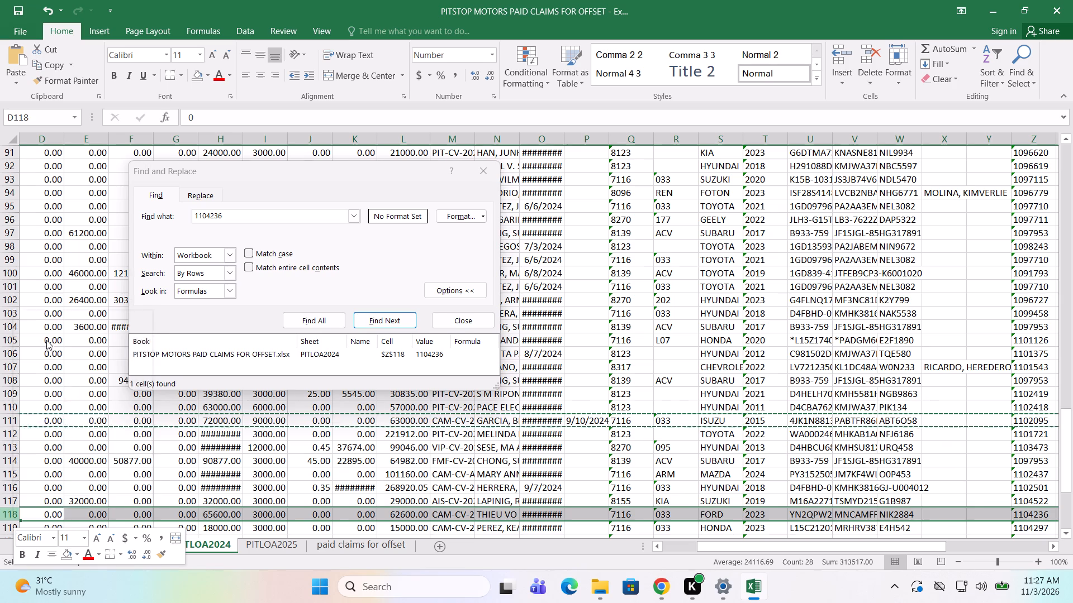
pyautogui.click(371, 542)
pyautogui.rightClick(14, 496)
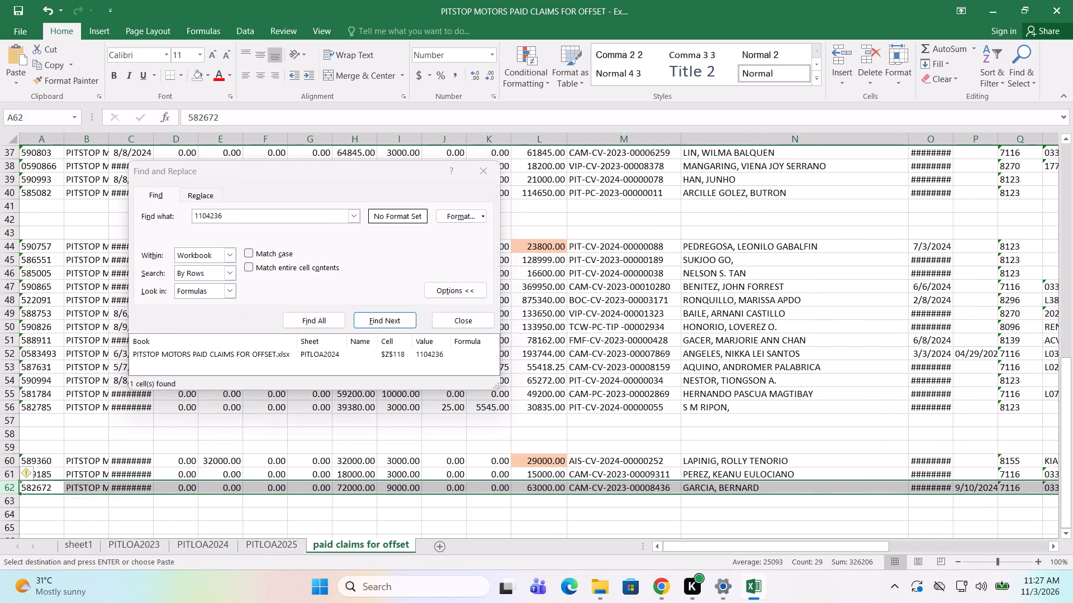
pyautogui.rightClick(3, 502)
pyautogui.click(32, 354)
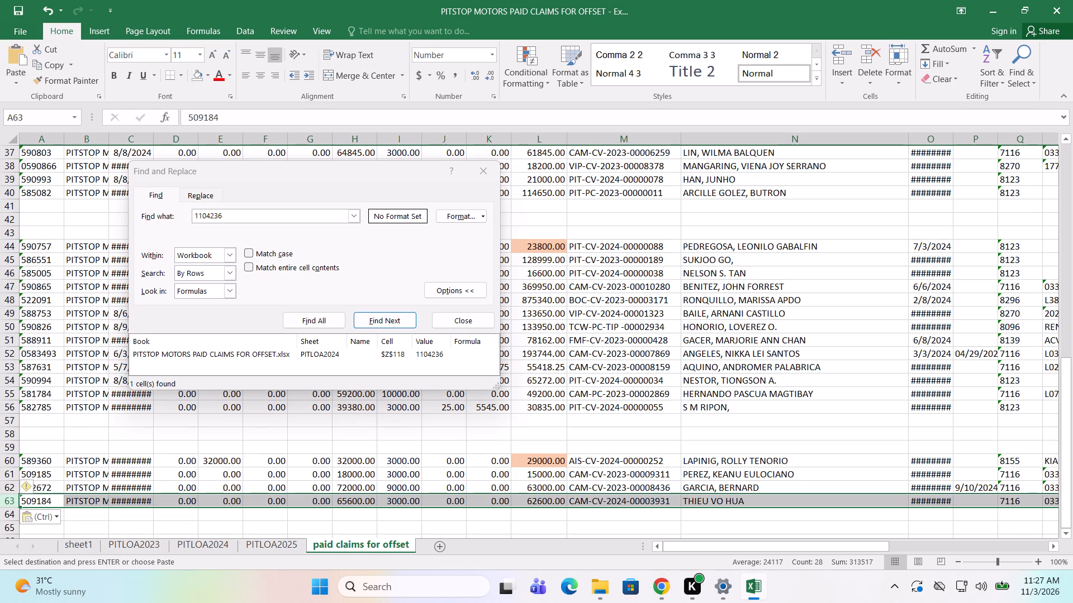
pyautogui.moveTo(275, 214); pyautogui.dragTo(87, 210)
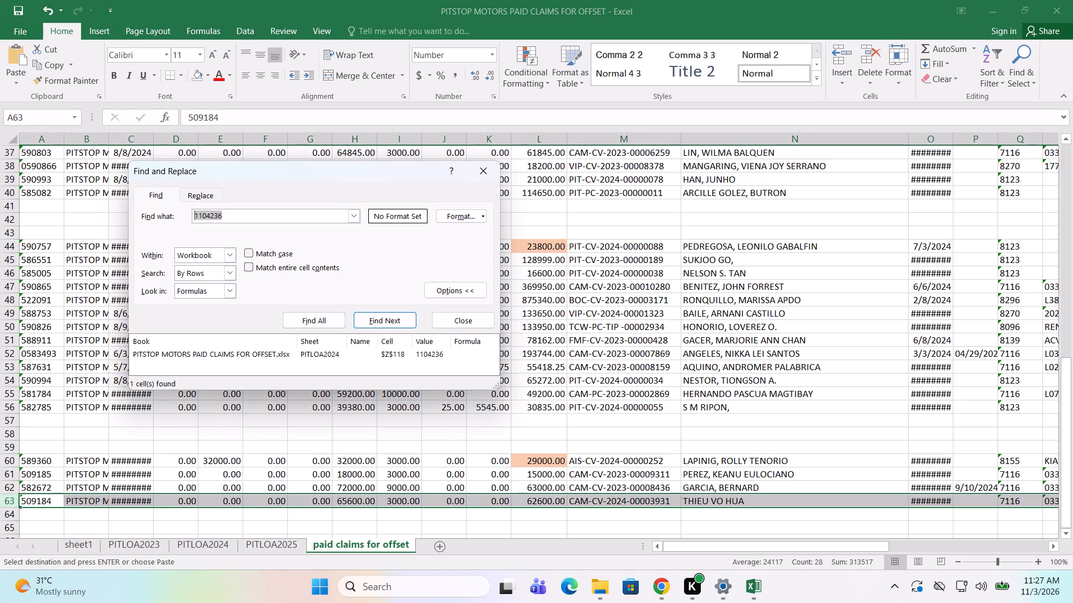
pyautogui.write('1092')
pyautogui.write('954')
pyautogui.click(314, 323)
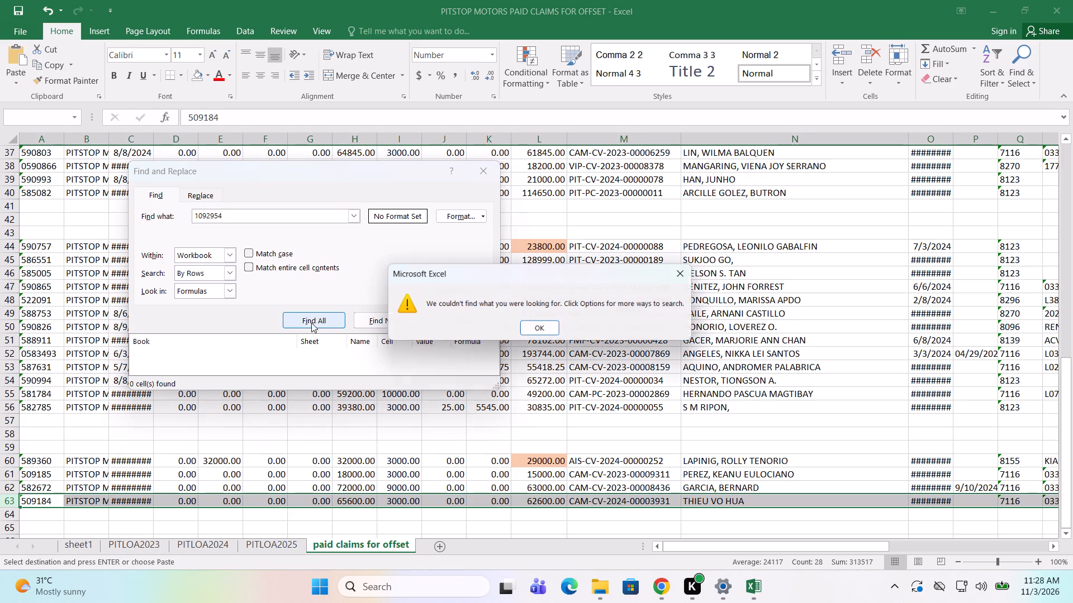
pyautogui.click(543, 330)
pyautogui.moveTo(249, 216); pyautogui.dragTo(154, 208)
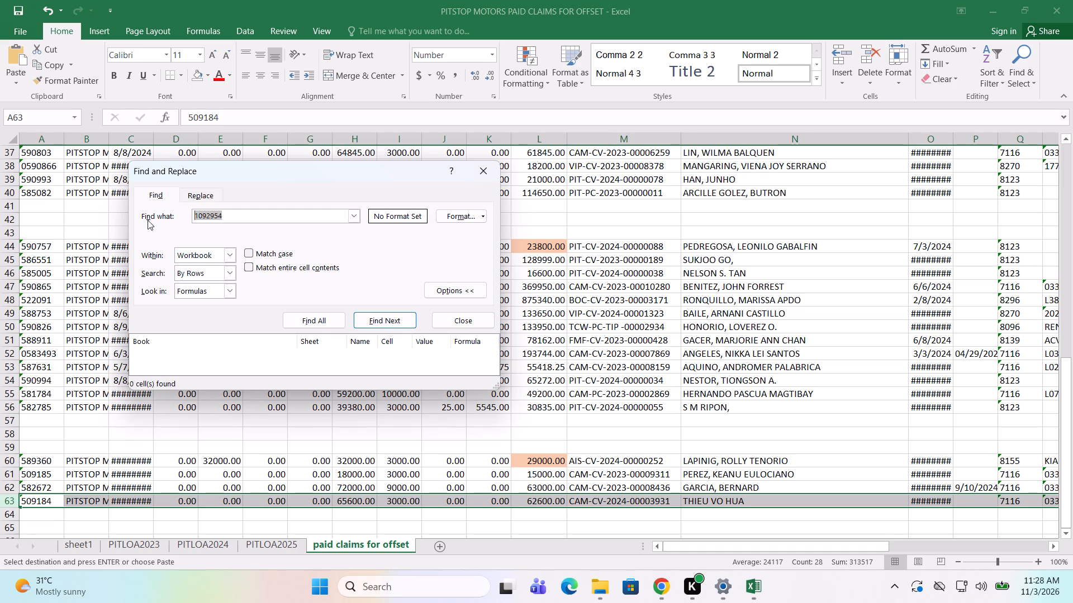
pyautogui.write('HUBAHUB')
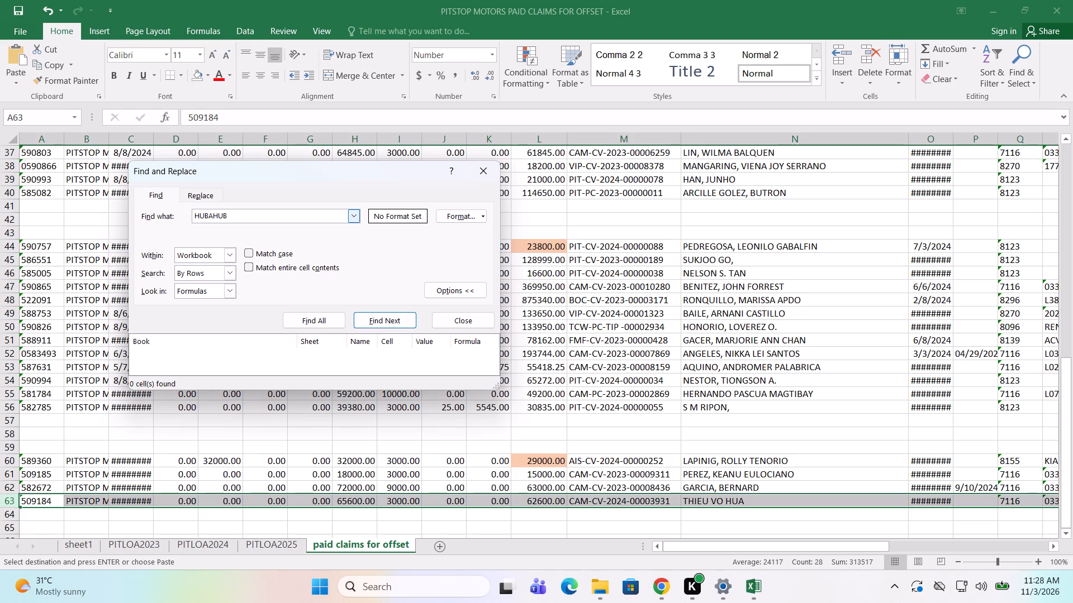
pyautogui.click(309, 320)
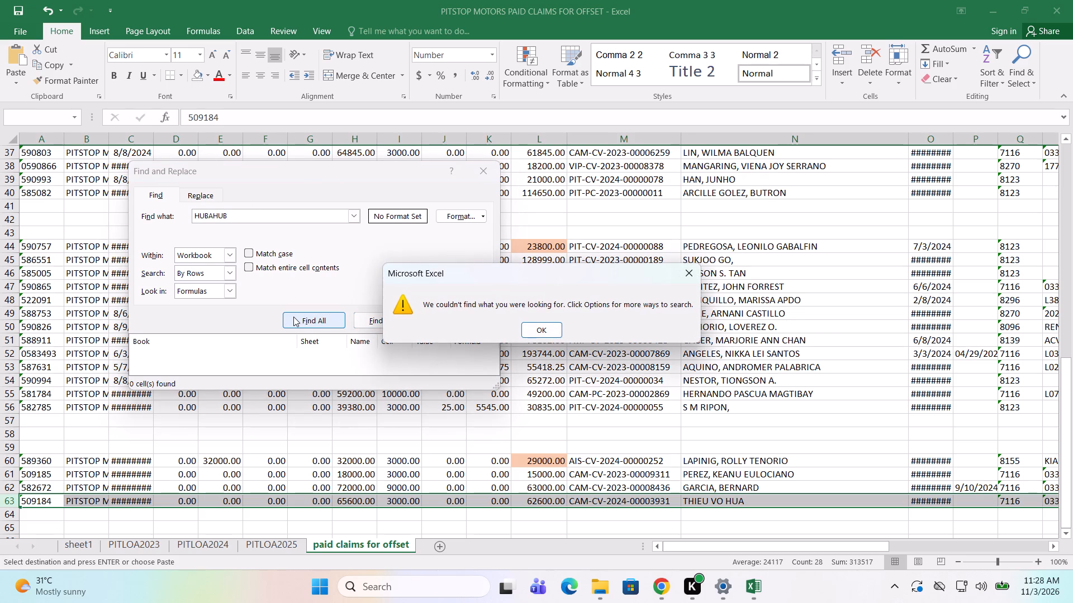
pyautogui.click(544, 322)
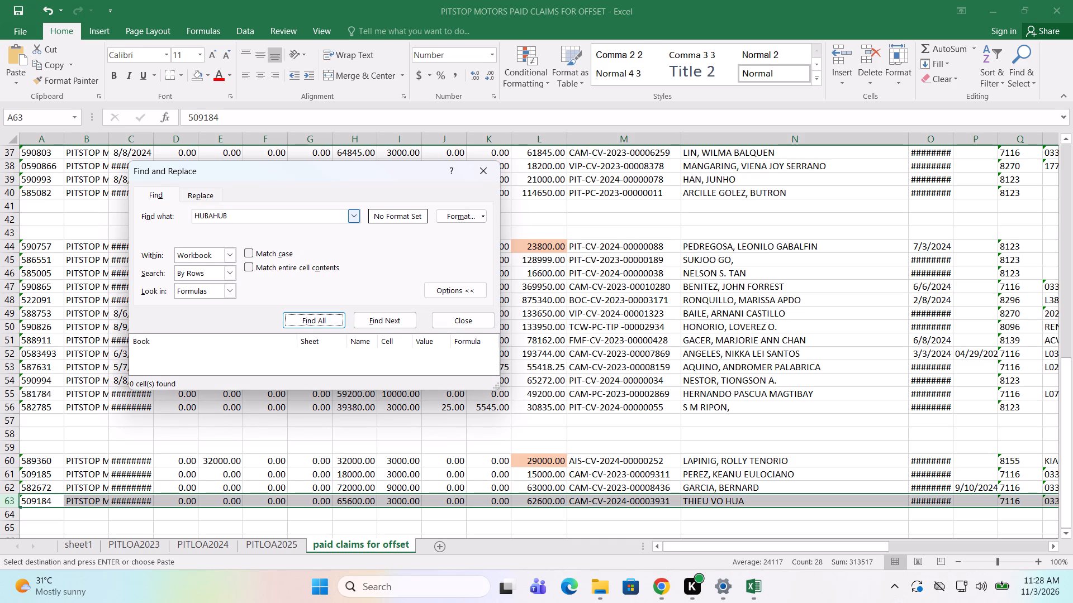
# Search the workbook for JOCELYN and copy the matching PITLOA2024 row 84 into row 64 of paid claims for offset.
pyautogui.moveTo(264, 214); pyautogui.dragTo(165, 210)
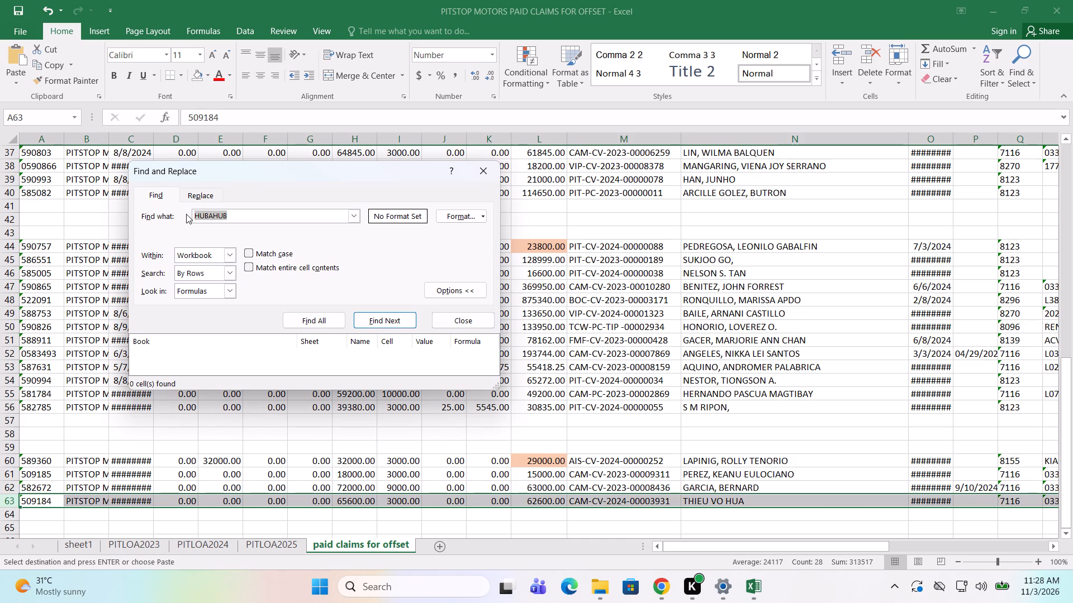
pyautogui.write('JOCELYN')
pyautogui.click(302, 319)
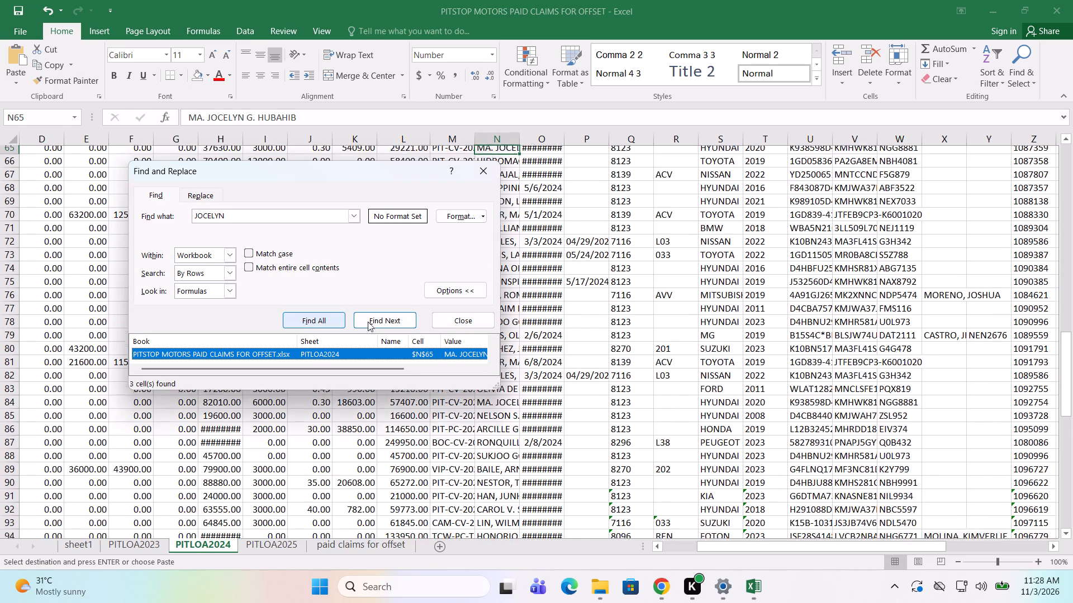
pyautogui.click(461, 354)
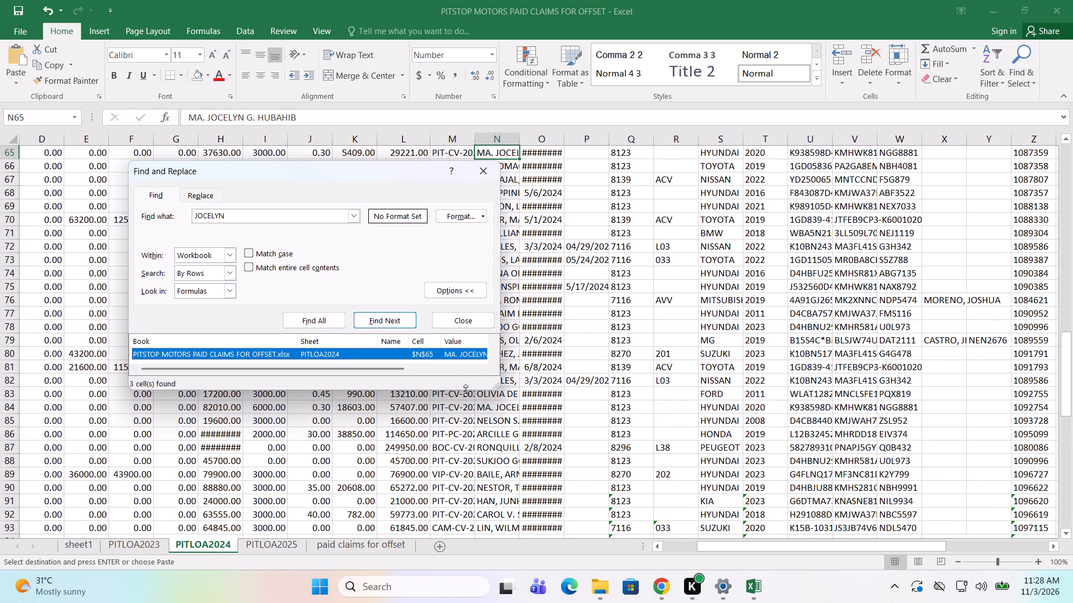
pyautogui.moveTo(466, 390); pyautogui.dragTo(468, 459)
pyautogui.moveTo(471, 365); pyautogui.dragTo(440, 365)
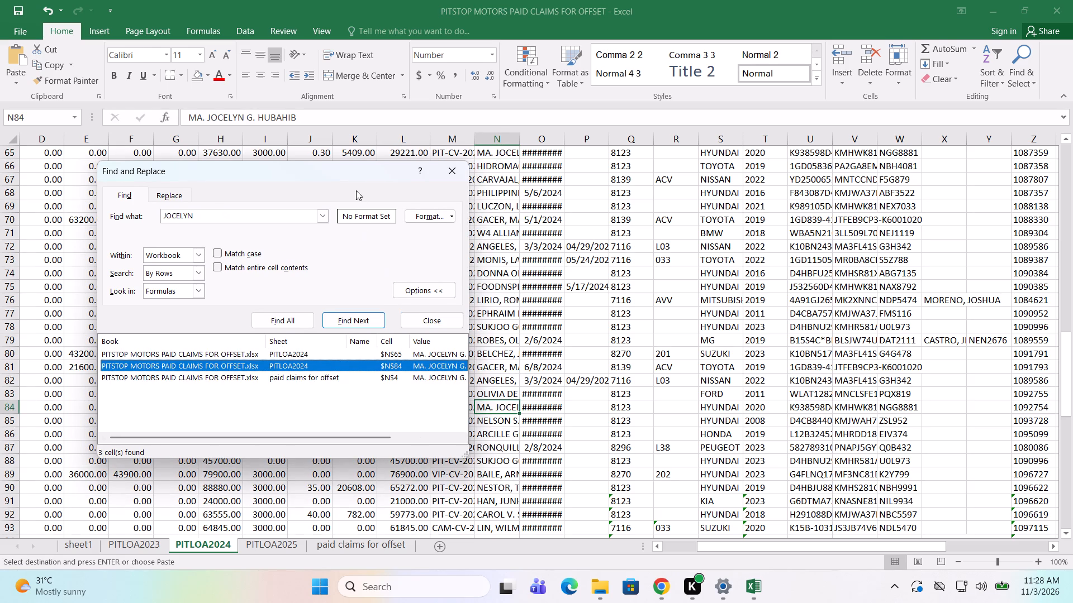
pyautogui.moveTo(347, 167); pyautogui.dragTo(754, 158)
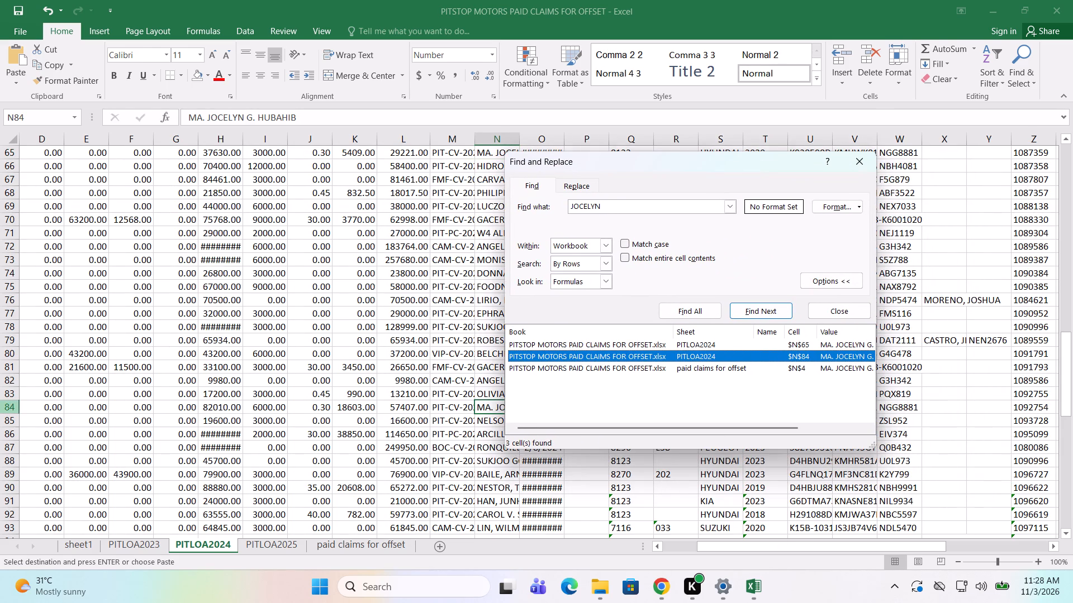
pyautogui.click(9, 409)
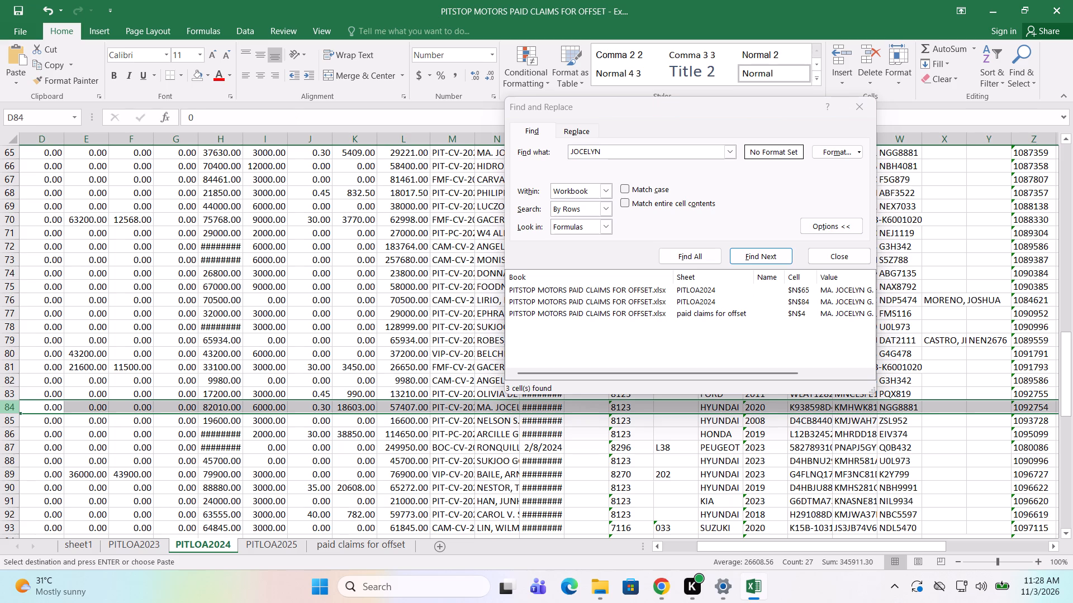
pyautogui.rightClick(9, 409)
pyautogui.click(42, 235)
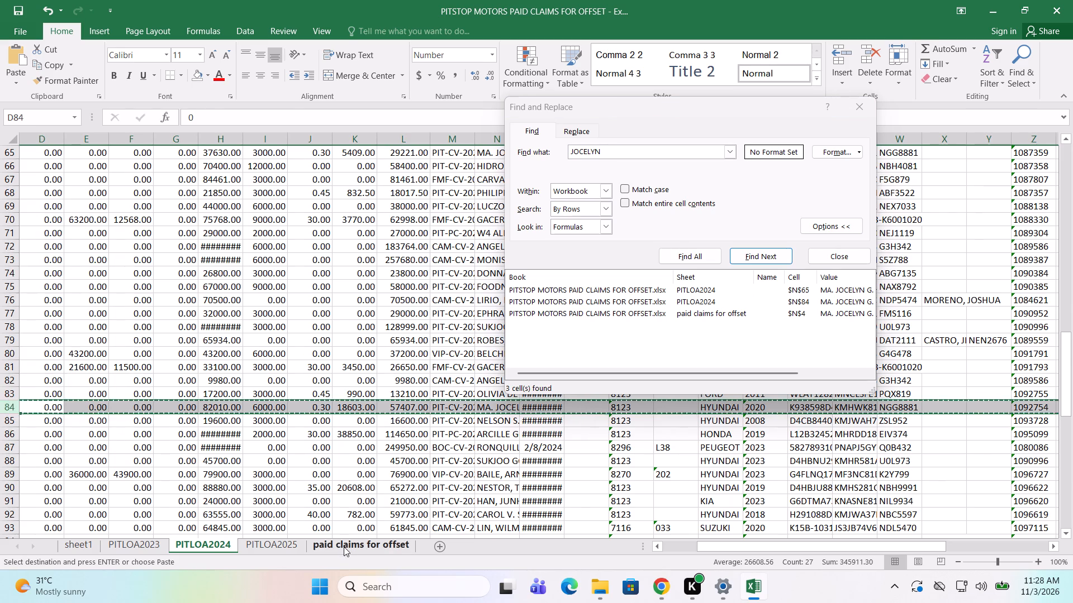
pyautogui.click(344, 547)
pyautogui.rightClick(2, 511)
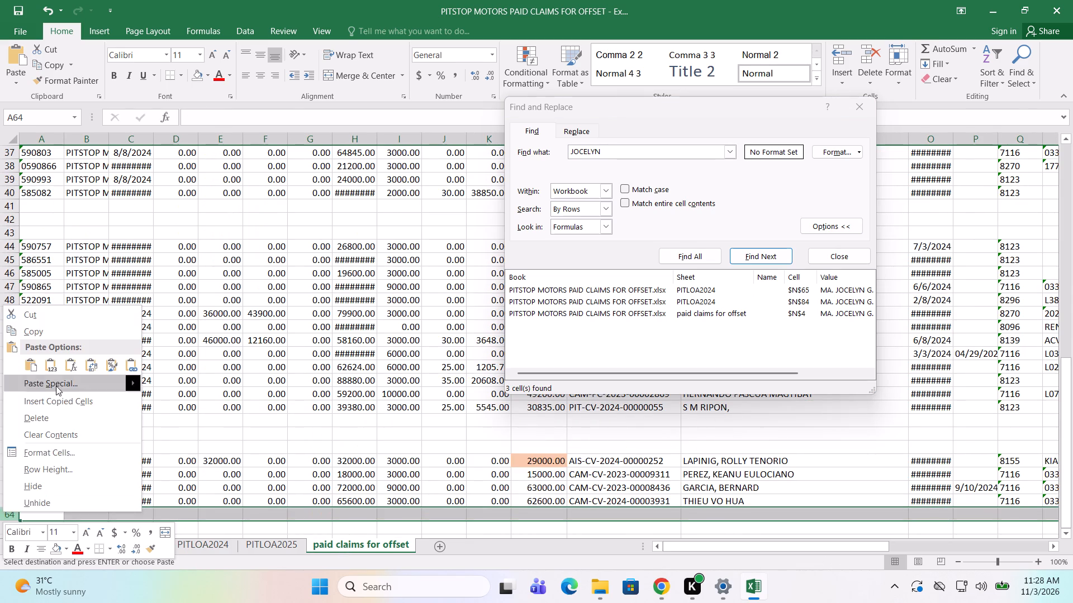
pyautogui.click(31, 367)
pyautogui.moveTo(632, 155); pyautogui.dragTo(632, 154)
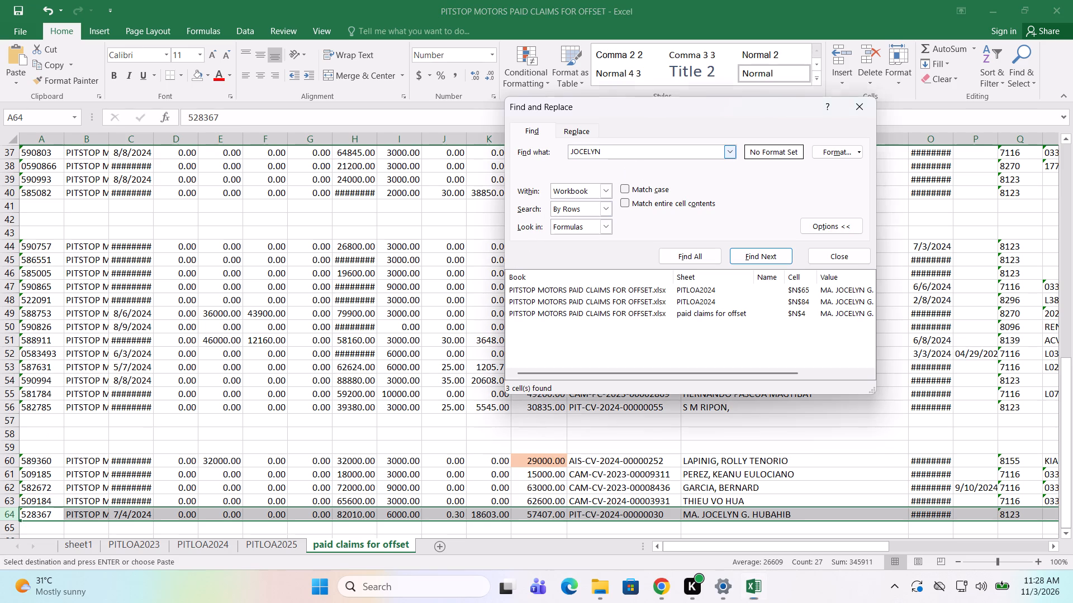
pyautogui.moveTo(632, 154); pyautogui.dragTo(504, 151)
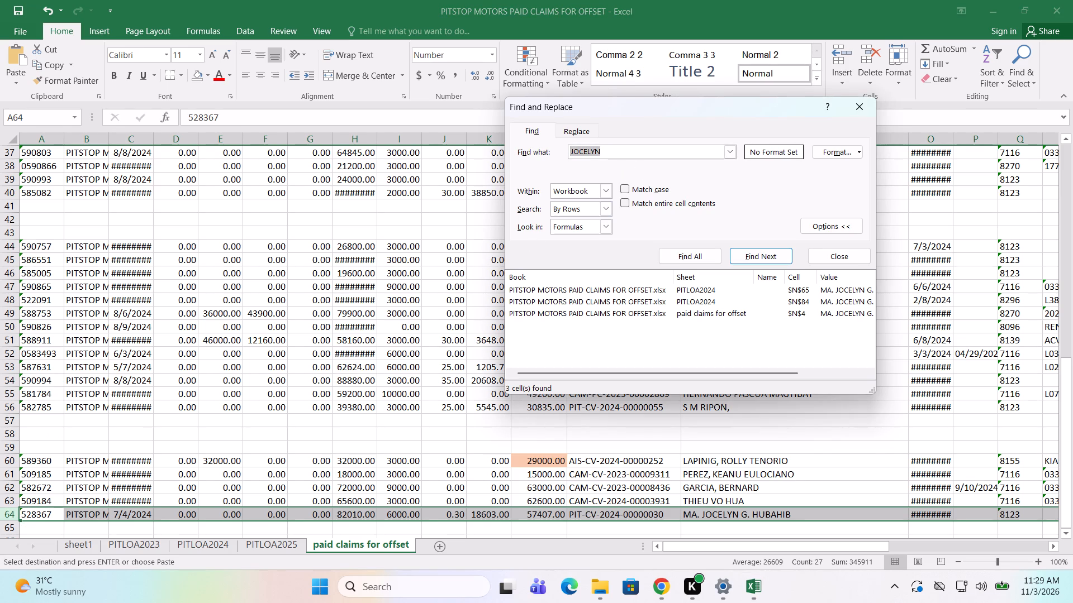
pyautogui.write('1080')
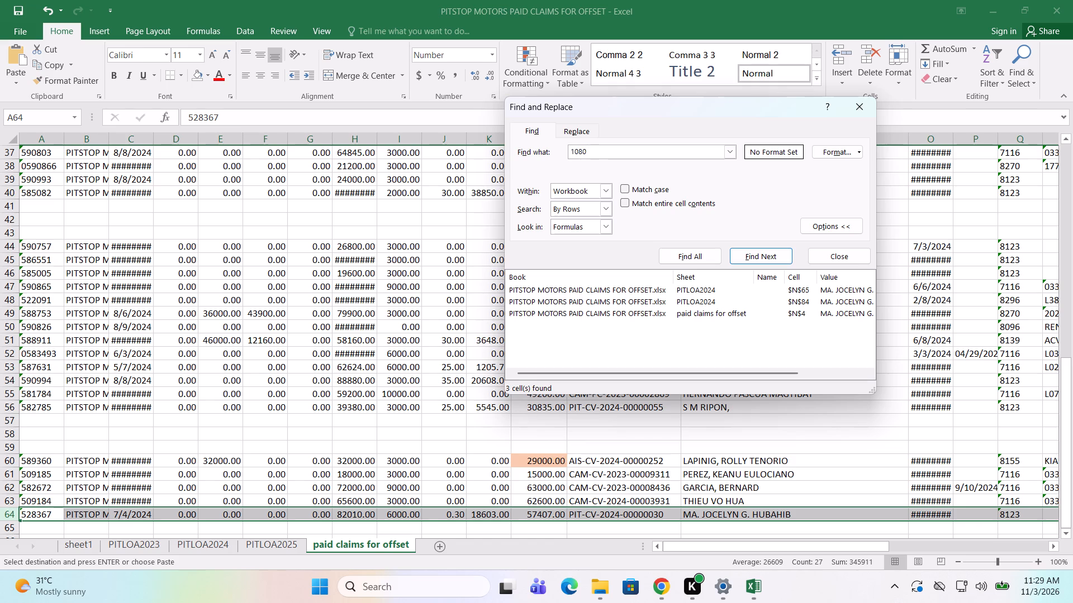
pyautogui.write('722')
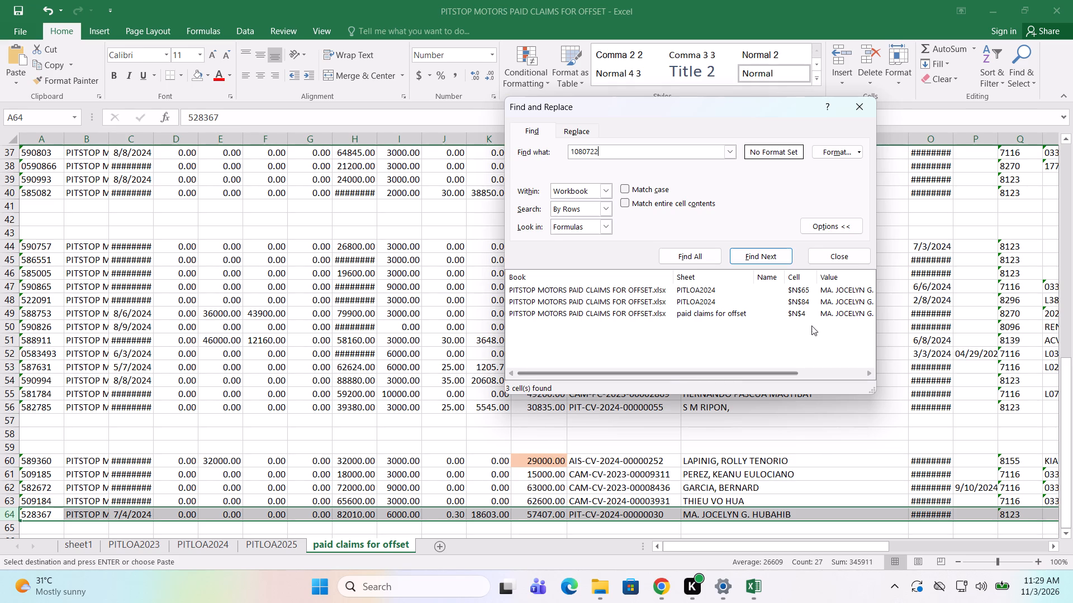
pyautogui.click(694, 256)
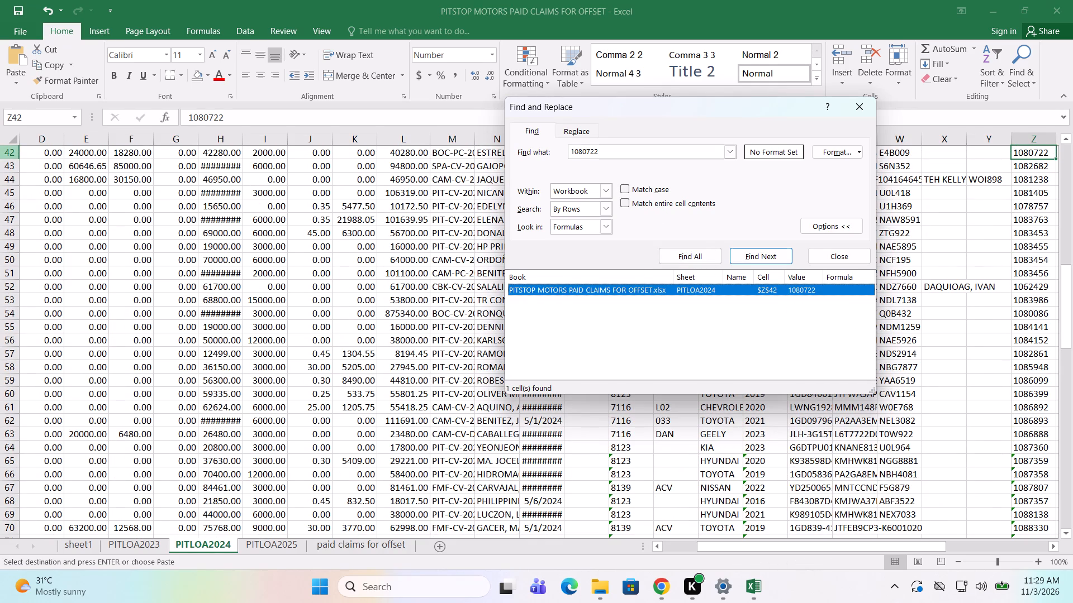
pyautogui.click(12, 155)
pyautogui.rightClick(12, 155)
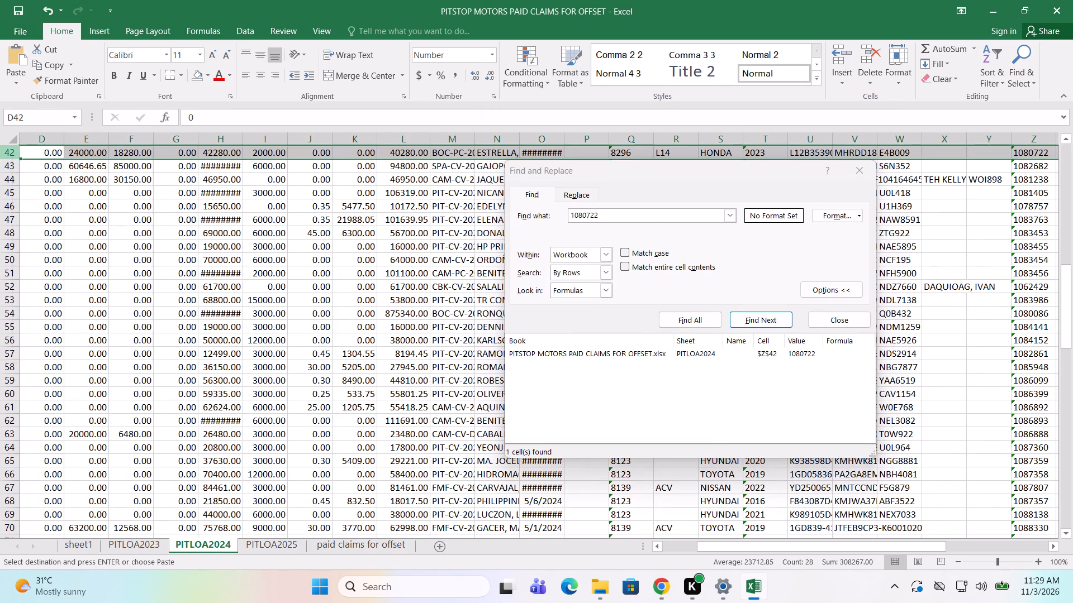
pyautogui.click(46, 186)
pyautogui.click(385, 548)
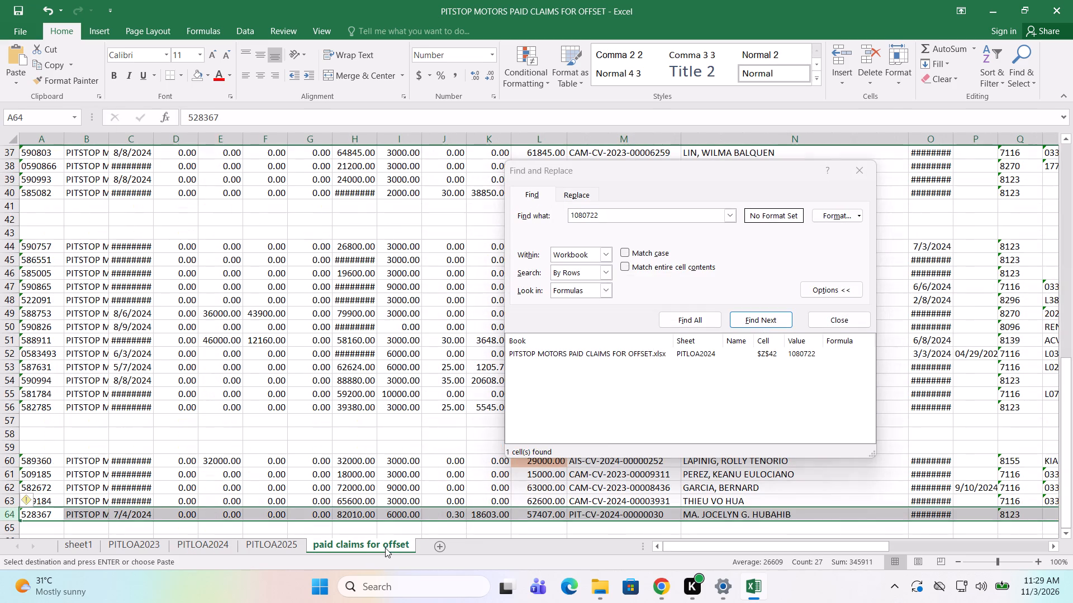
pyautogui.rightClick(14, 525)
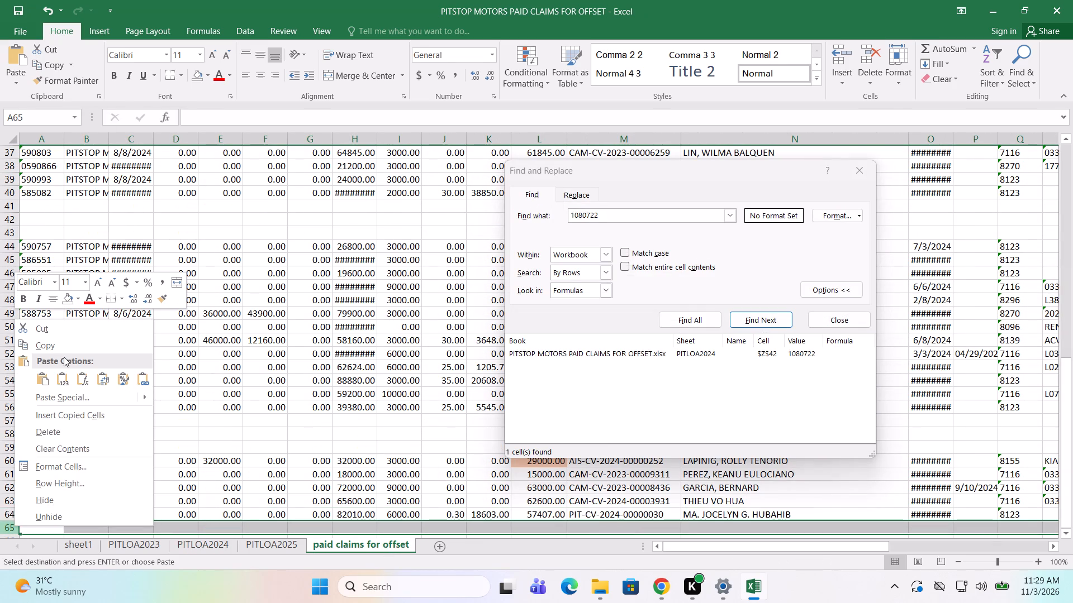
pyautogui.click(46, 376)
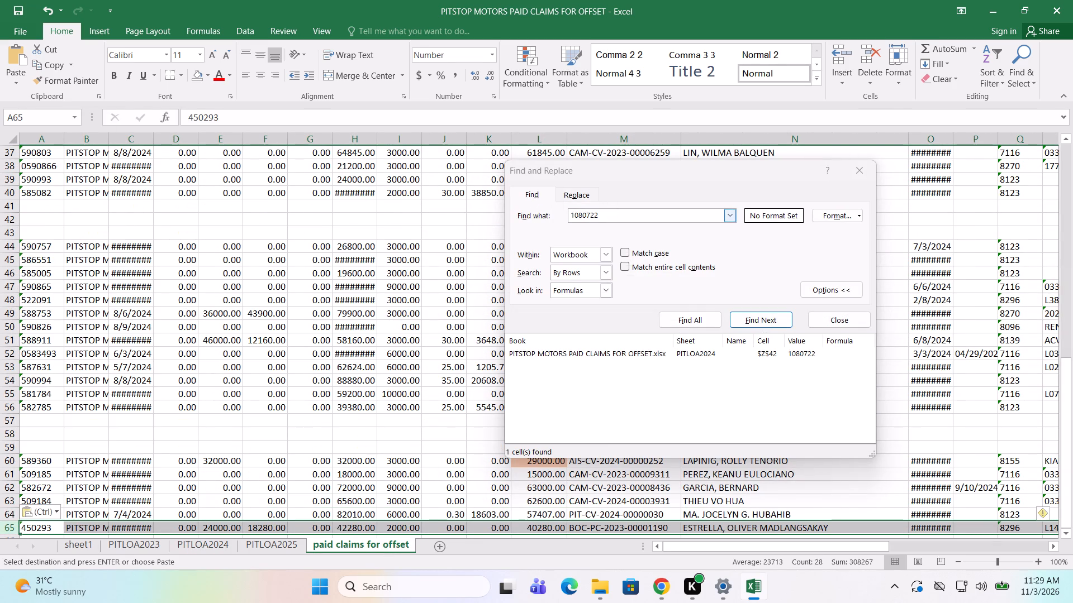
pyautogui.moveTo(612, 216); pyautogui.dragTo(539, 216)
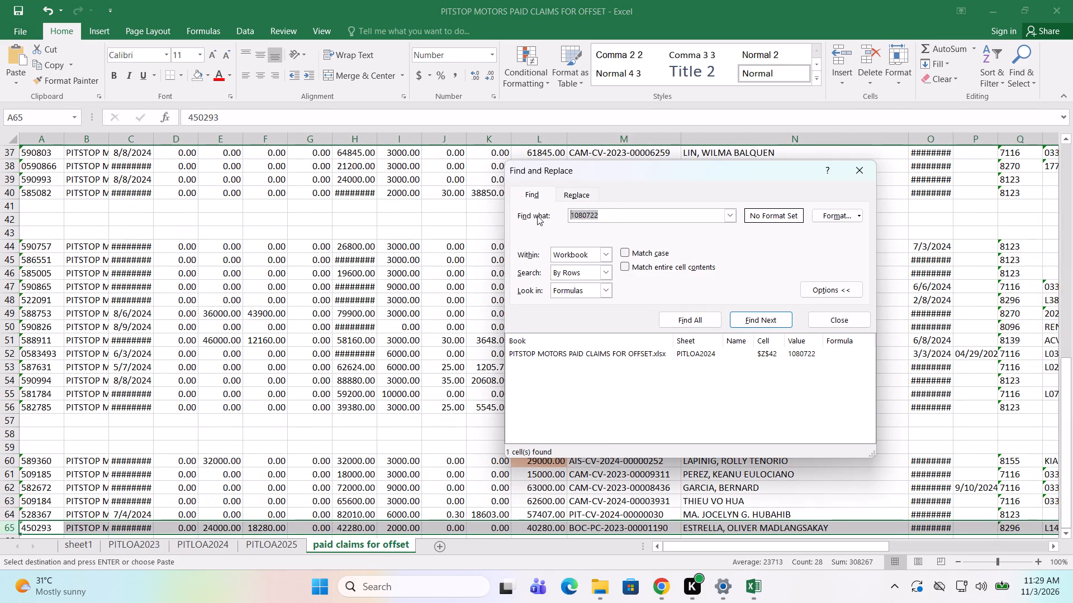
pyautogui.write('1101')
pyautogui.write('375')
pyautogui.click(692, 317)
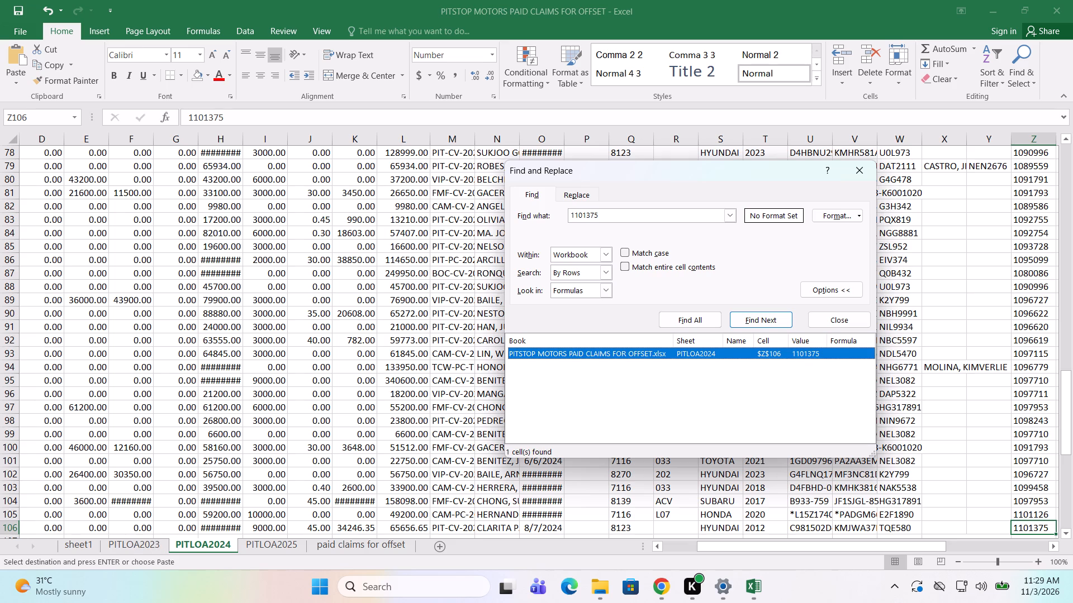
pyautogui.click(6, 529)
pyautogui.rightClick(6, 529)
pyautogui.click(48, 350)
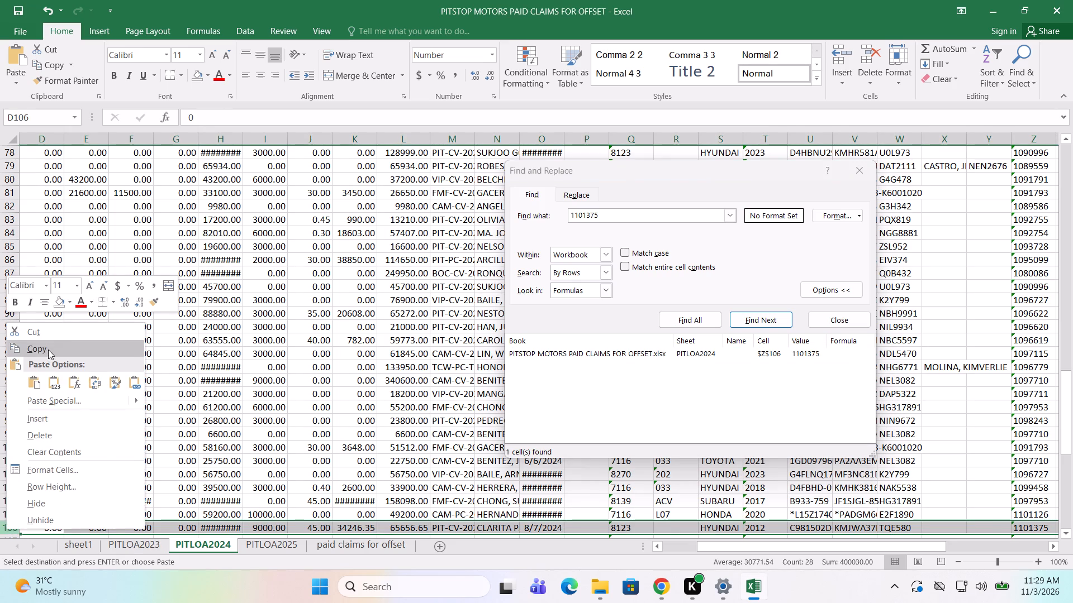
pyautogui.click(367, 544)
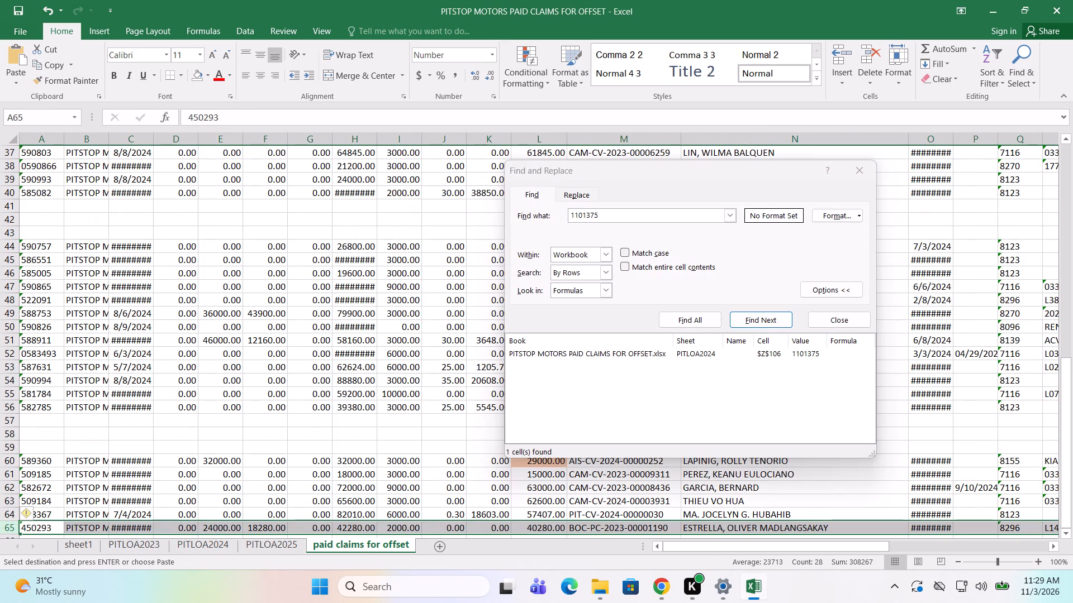
pyautogui.scroll(-3, 105, 493)
pyautogui.rightClick(8, 425)
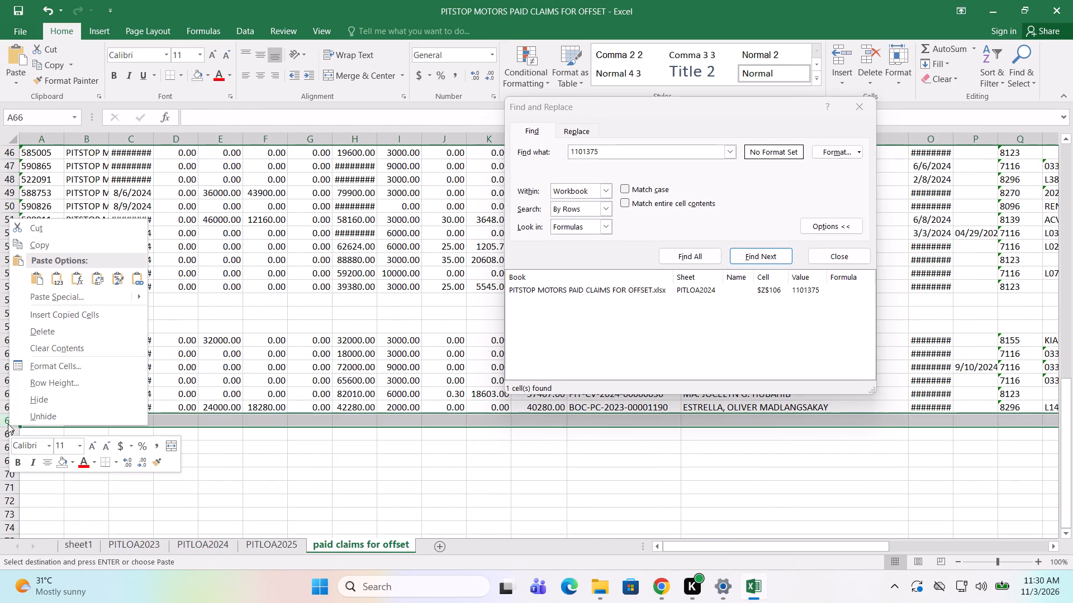
pyautogui.click(34, 286)
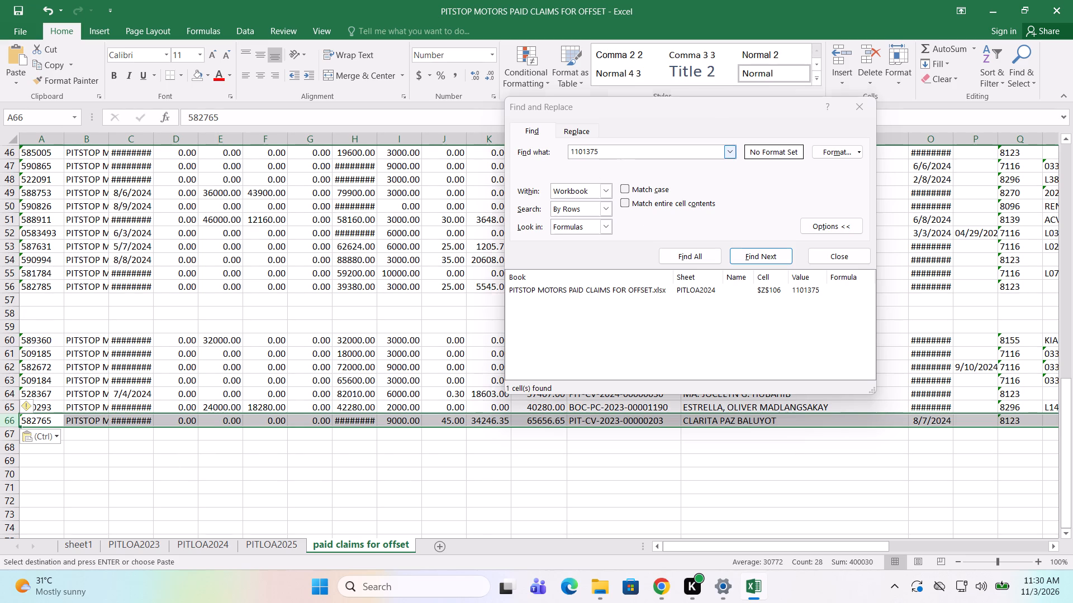
# Search the workbook for CHONG and copy the matching PITLOA2024 row 114 into row 67 of paid claims for offset.
pyautogui.moveTo(622, 150); pyautogui.dragTo(521, 153)
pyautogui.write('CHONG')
pyautogui.click(717, 258)
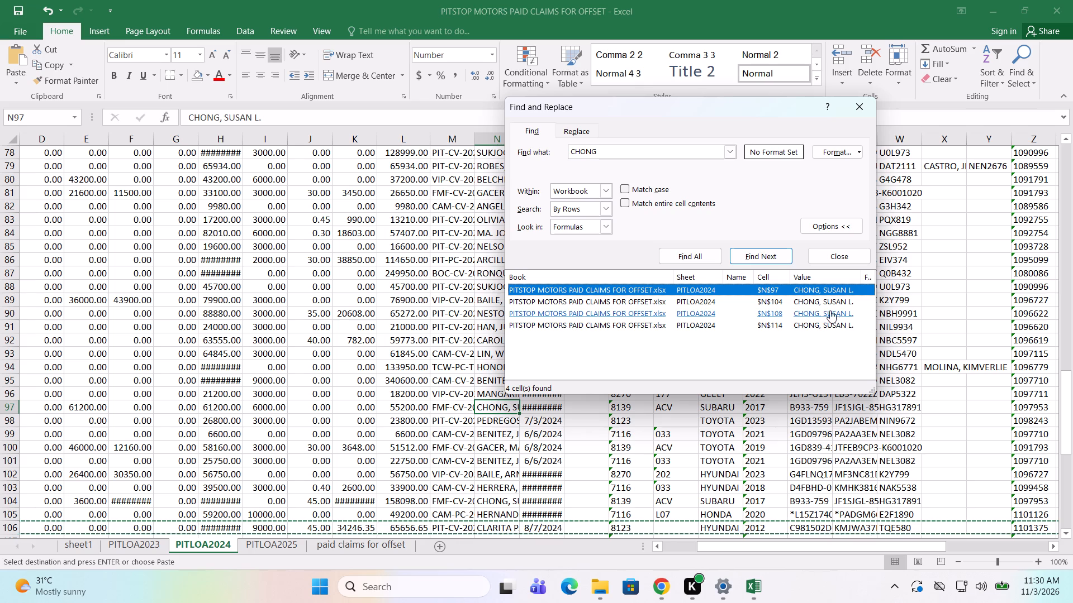
pyautogui.click(829, 301)
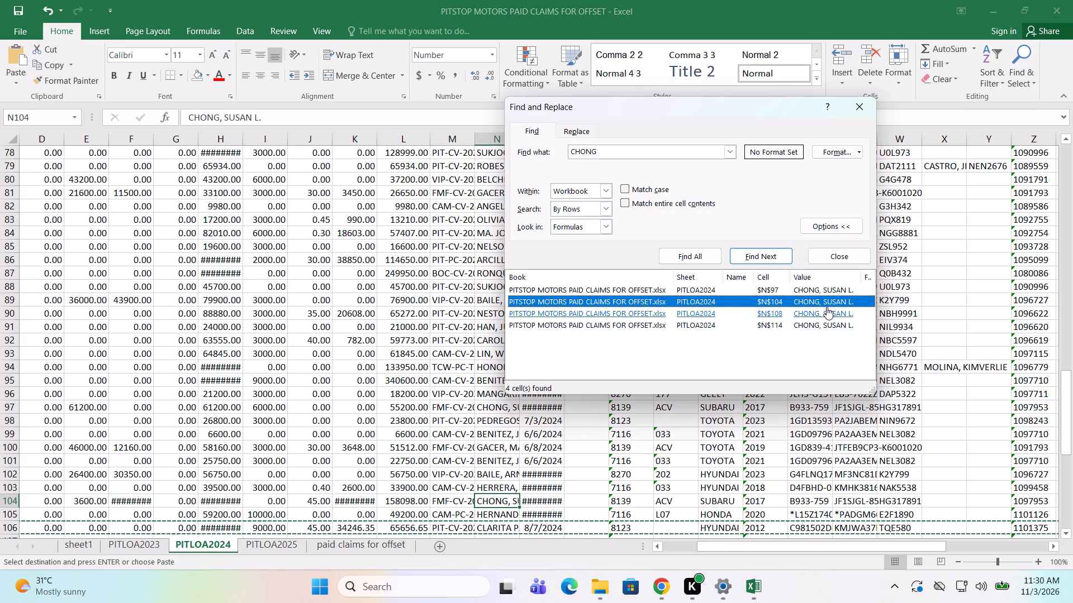
pyautogui.click(824, 308)
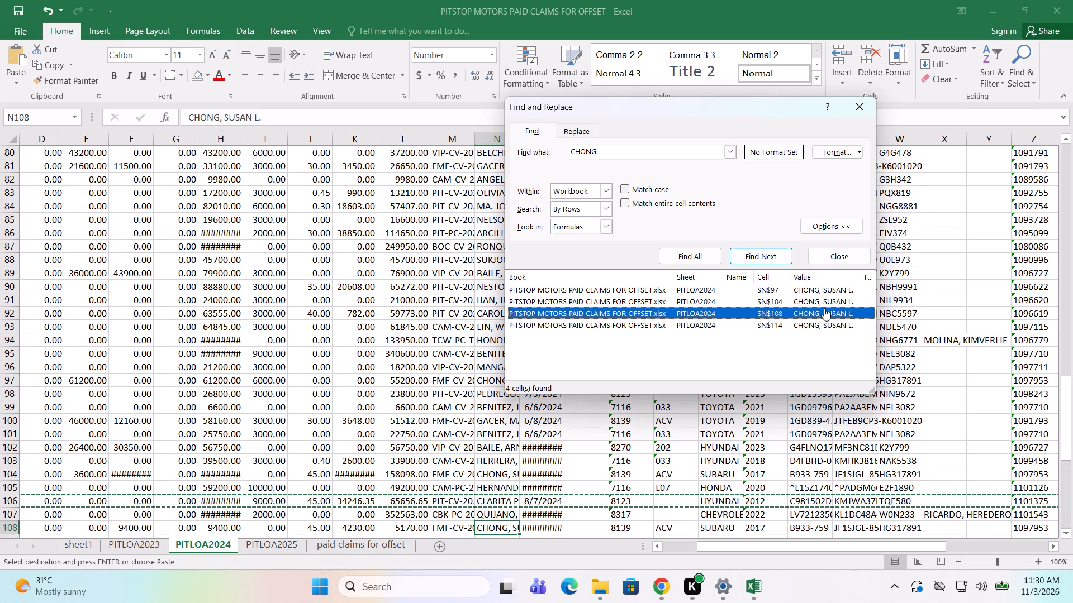
pyautogui.click(824, 321)
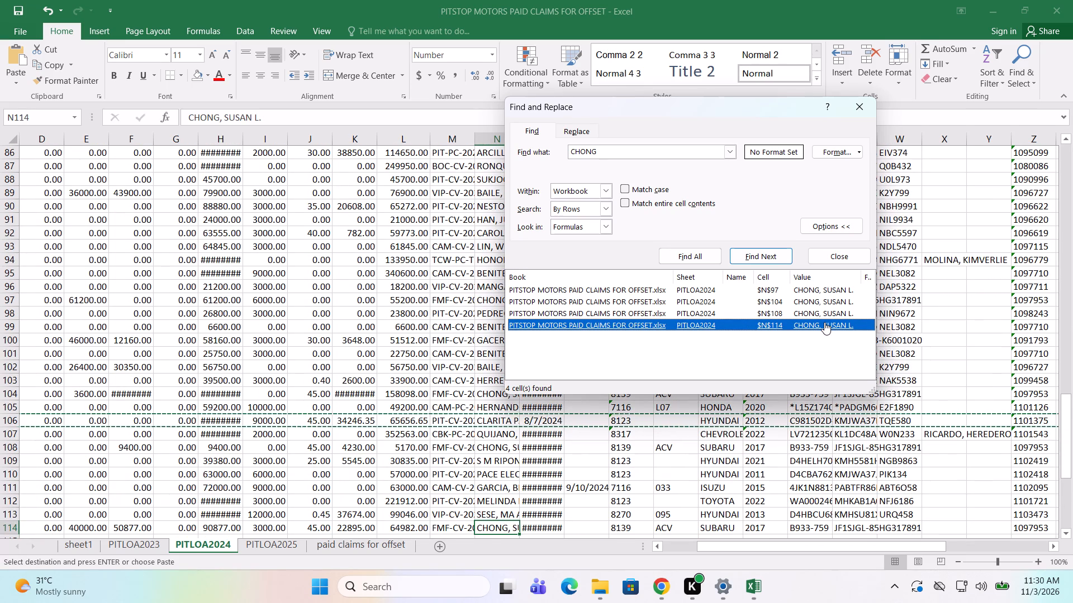
pyautogui.click(7, 527)
pyautogui.rightClick(7, 527)
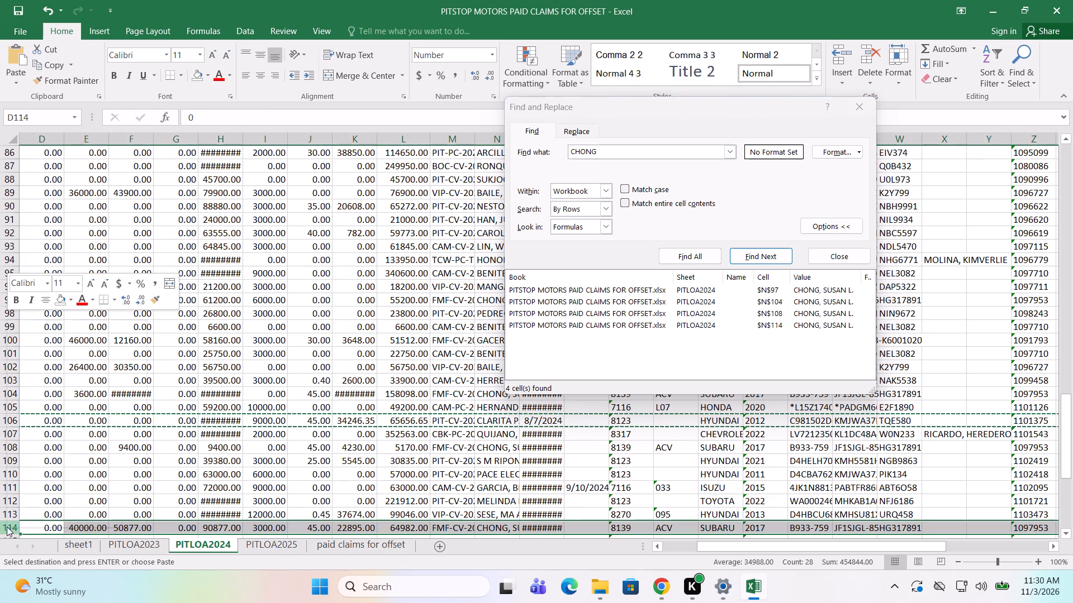
pyautogui.click(58, 345)
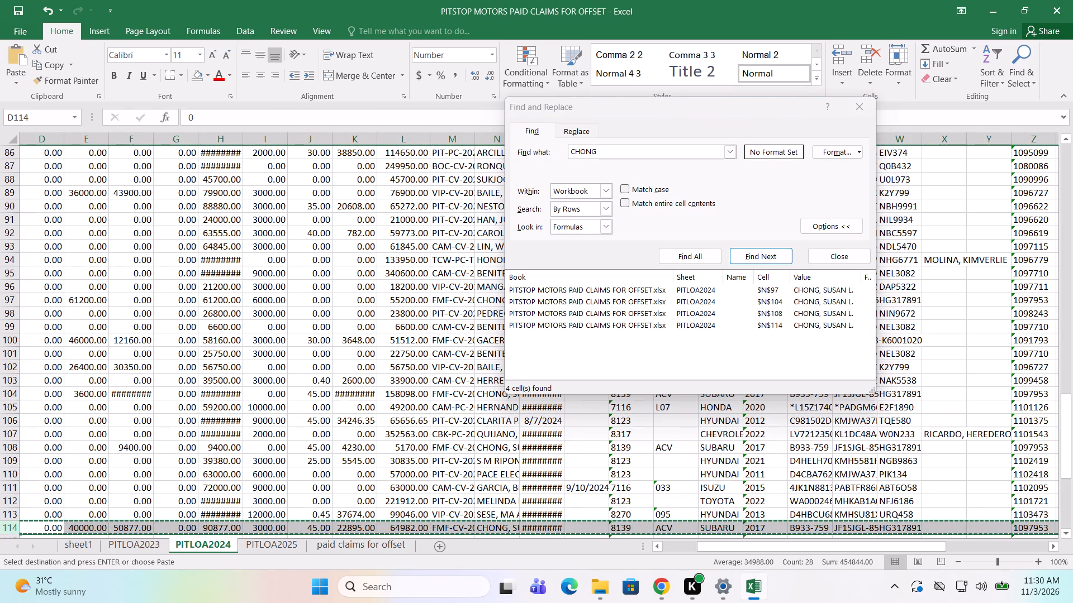
pyautogui.click(397, 540)
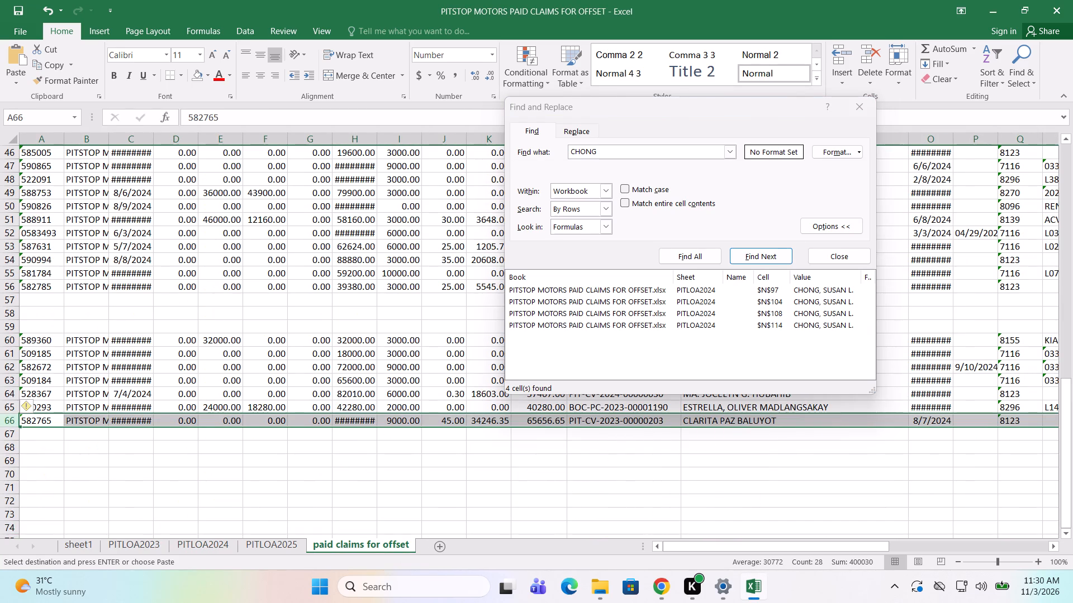
pyautogui.rightClick(14, 434)
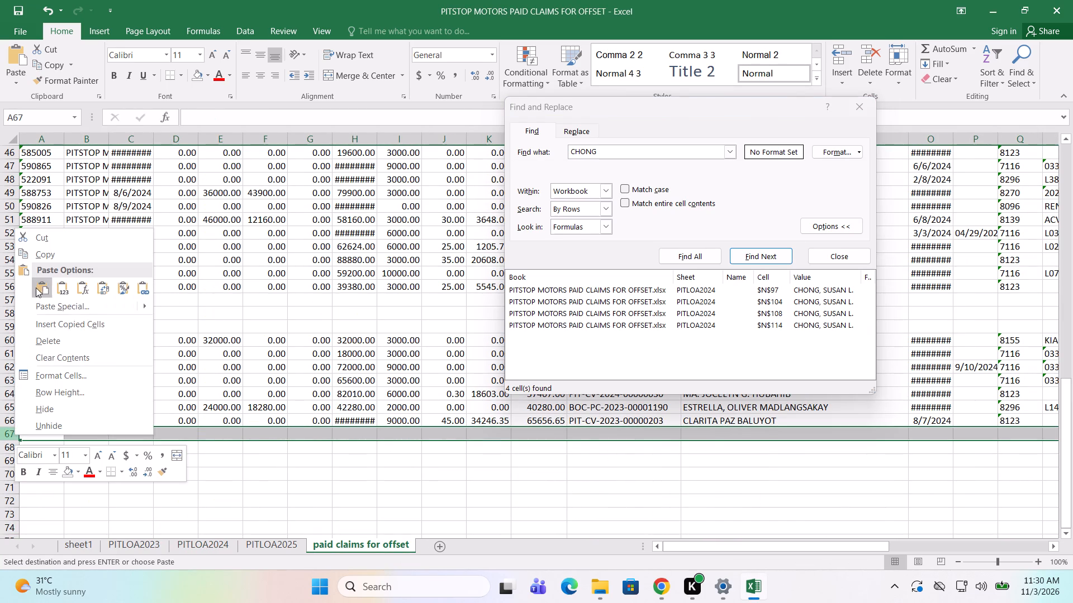
pyautogui.click(39, 287)
pyautogui.click(543, 449)
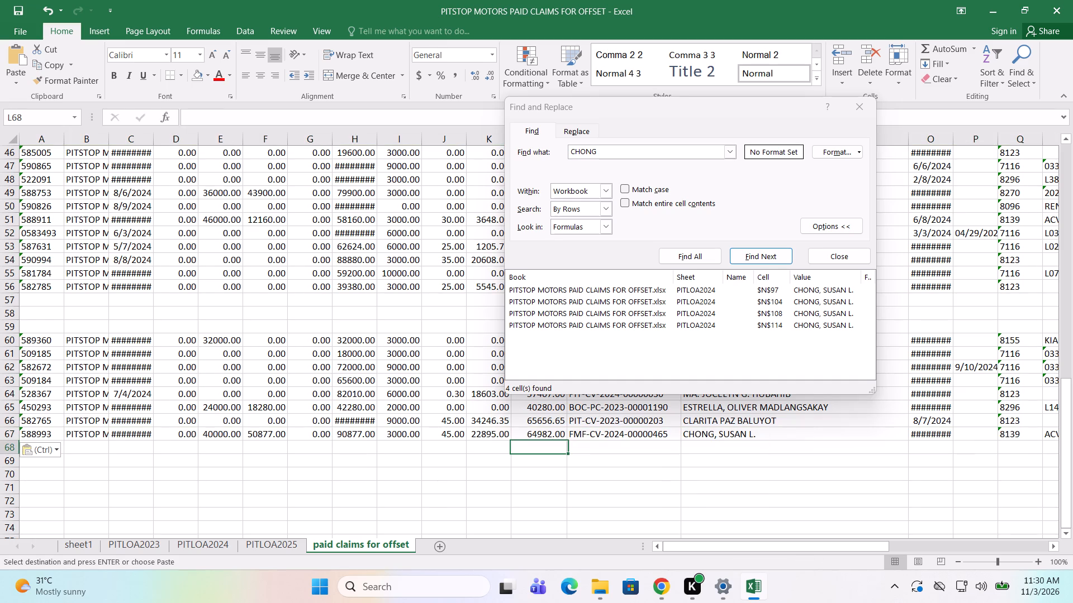
# Review the other CHONG matches in PITLOA2024 and select their amounts in L97, L104 and L108 together to sum them.
pyautogui.click(130, 548)
pyautogui.moveTo(831, 288); pyautogui.dragTo(852, 288)
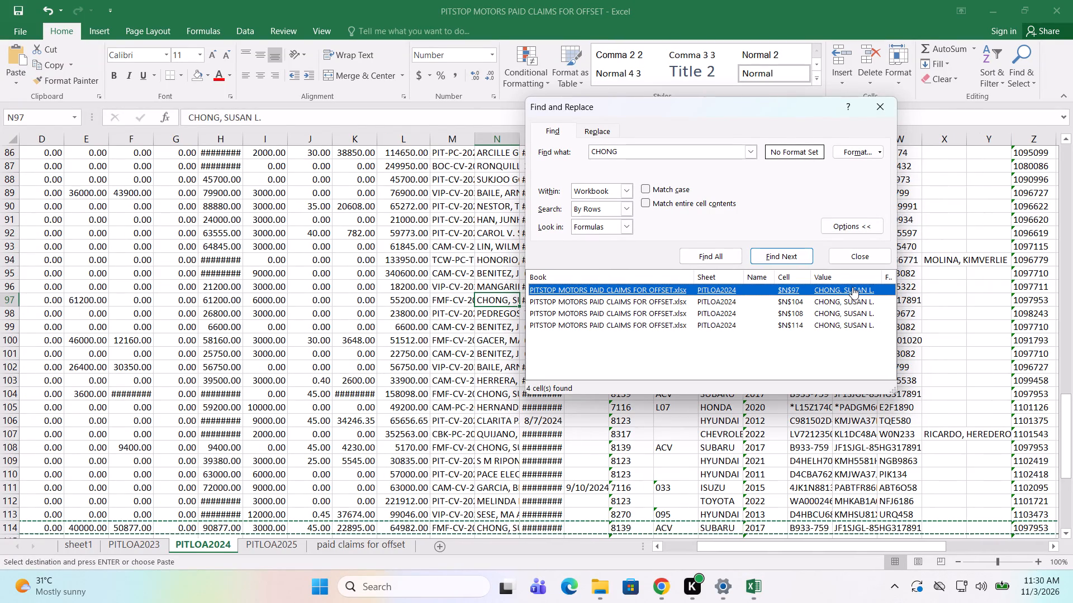
pyautogui.click(851, 298)
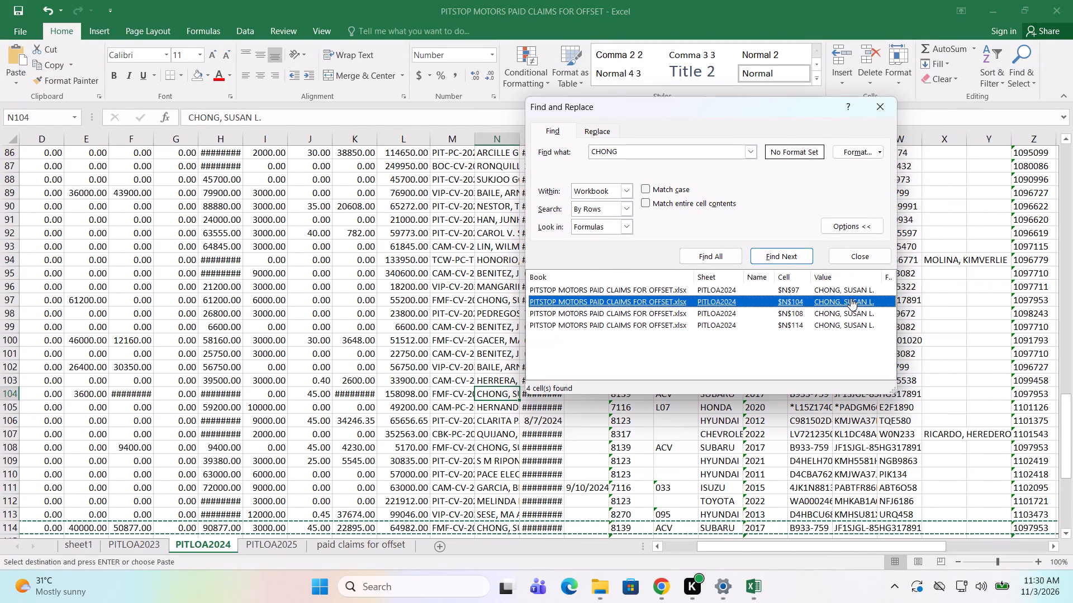
pyautogui.click(851, 312)
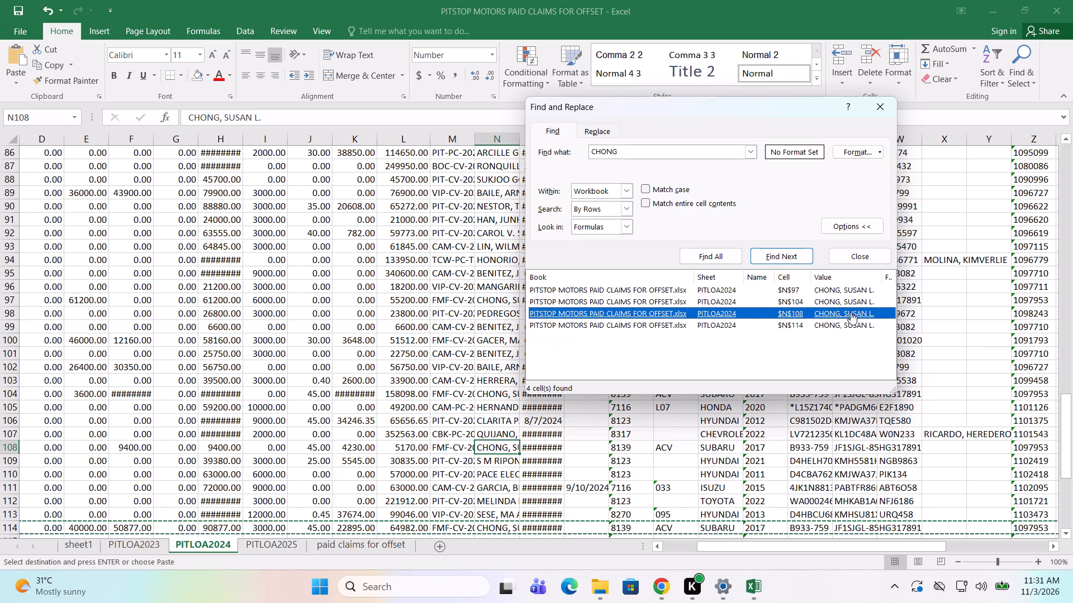
pyautogui.click(851, 293)
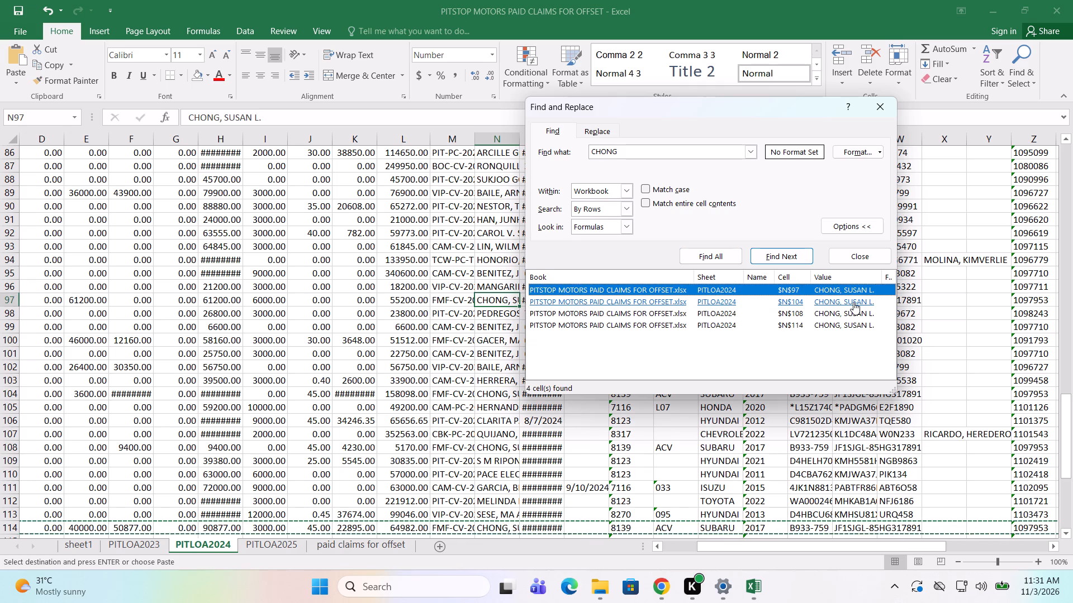
pyautogui.click(853, 302)
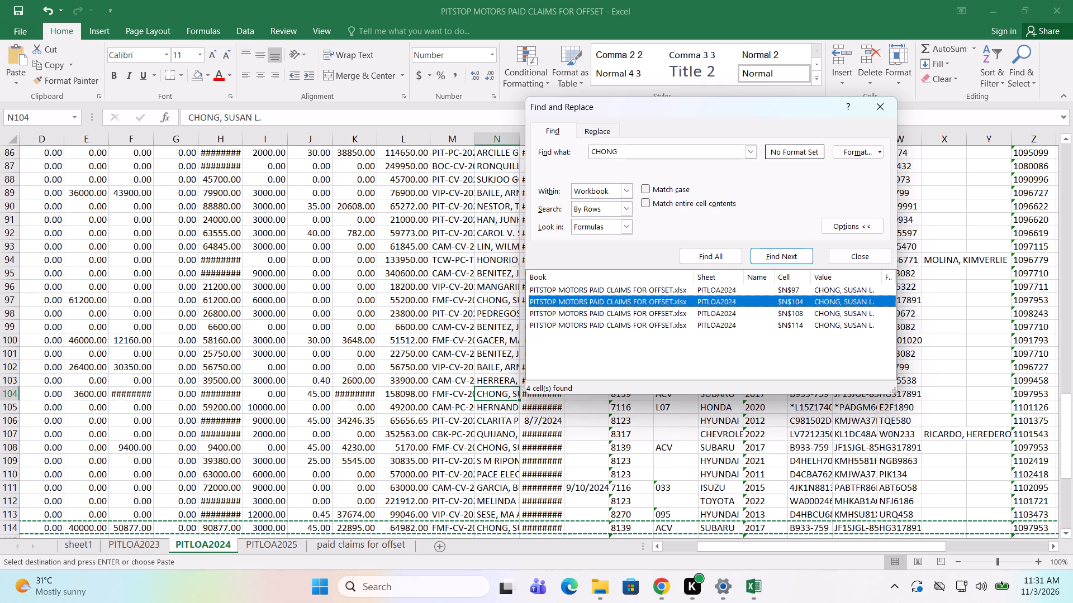
pyautogui.click(406, 302)
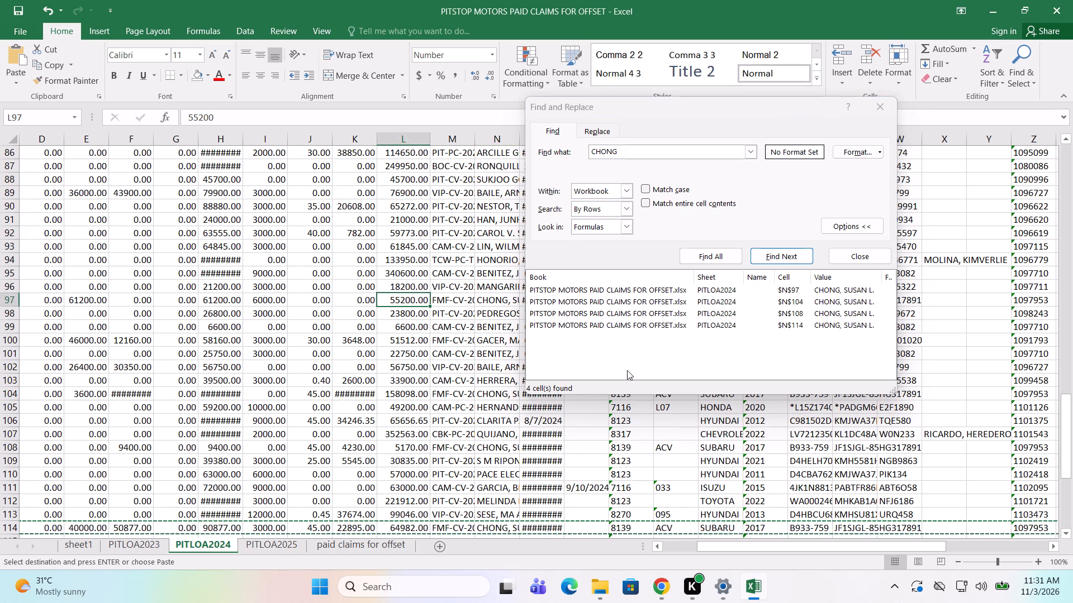
pyautogui.keyDown('ctrl'); pyautogui.click(412, 396); pyautogui.keyUp('ctrl')
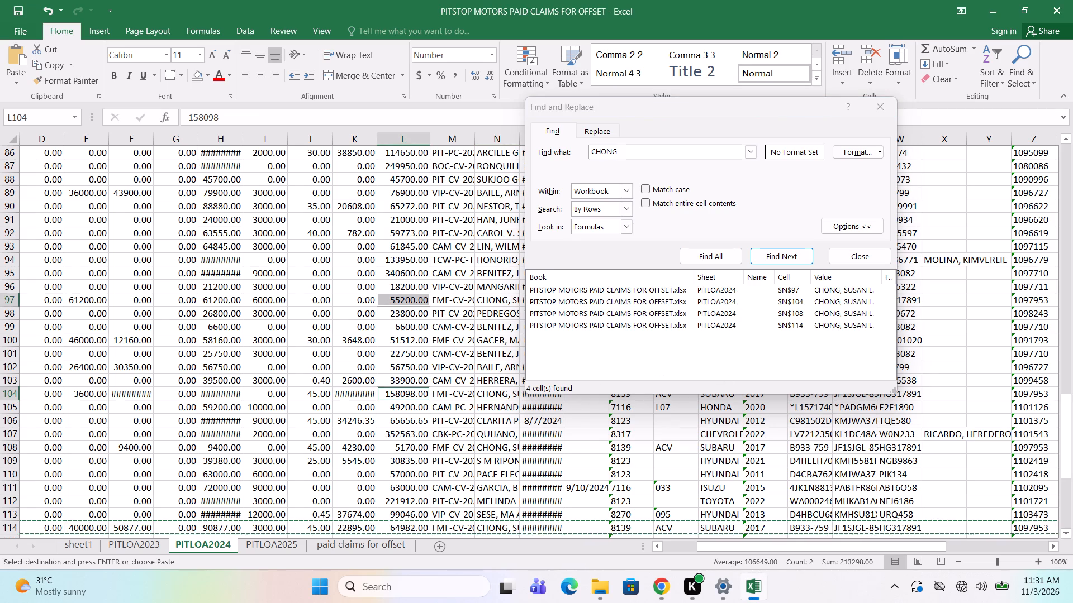
pyautogui.keyDown('ctrl'); pyautogui.click(410, 449); pyautogui.keyUp('ctrl')
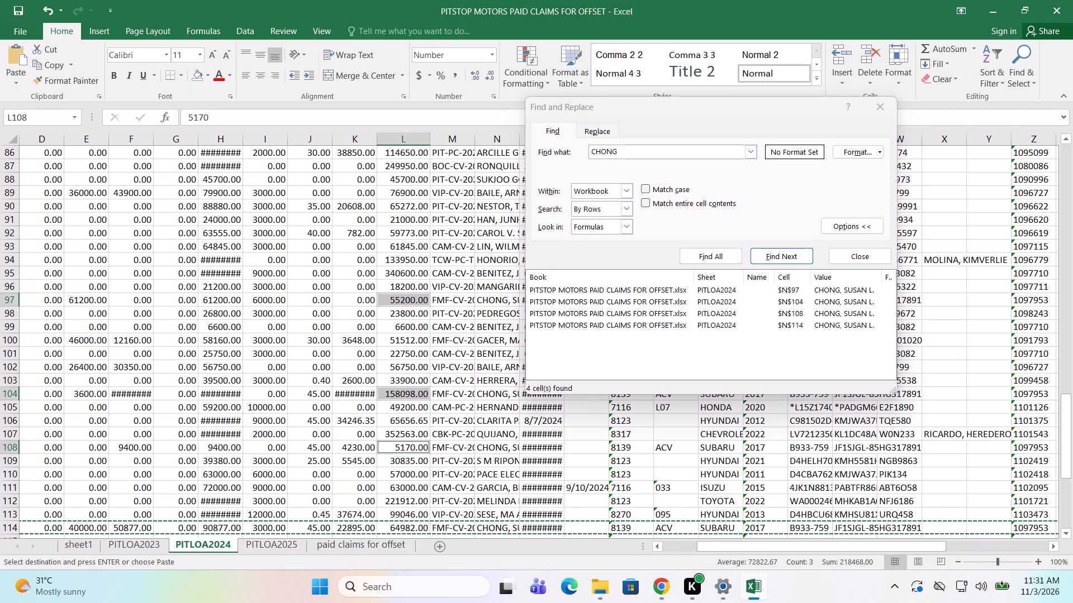
# In paid claims for offset, change the CHONG amount in L67 to the formula =64982+218468.
pyautogui.click(368, 546)
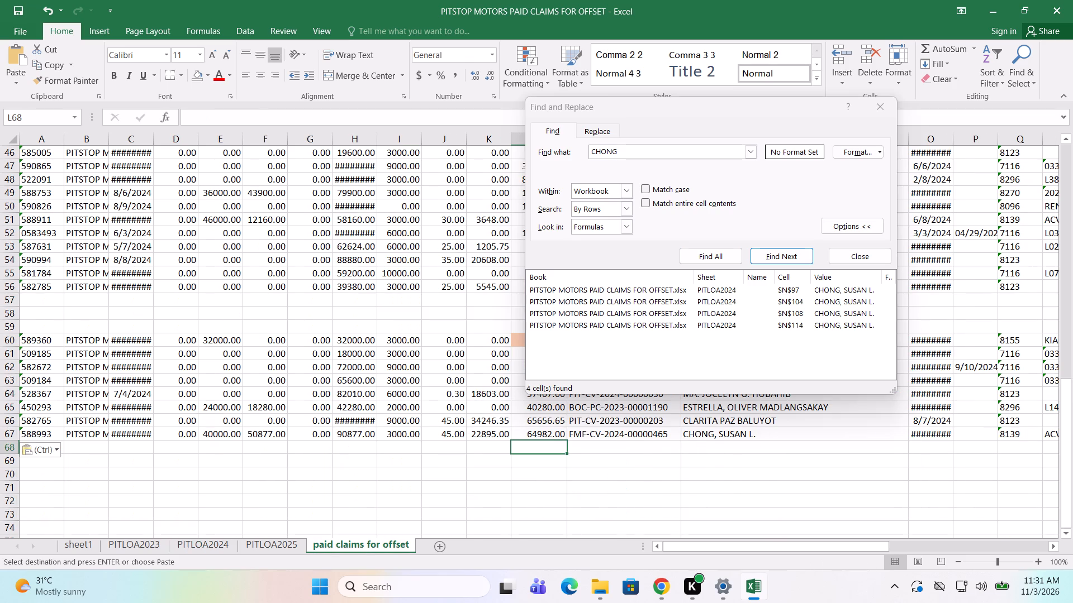
pyautogui.click(530, 437)
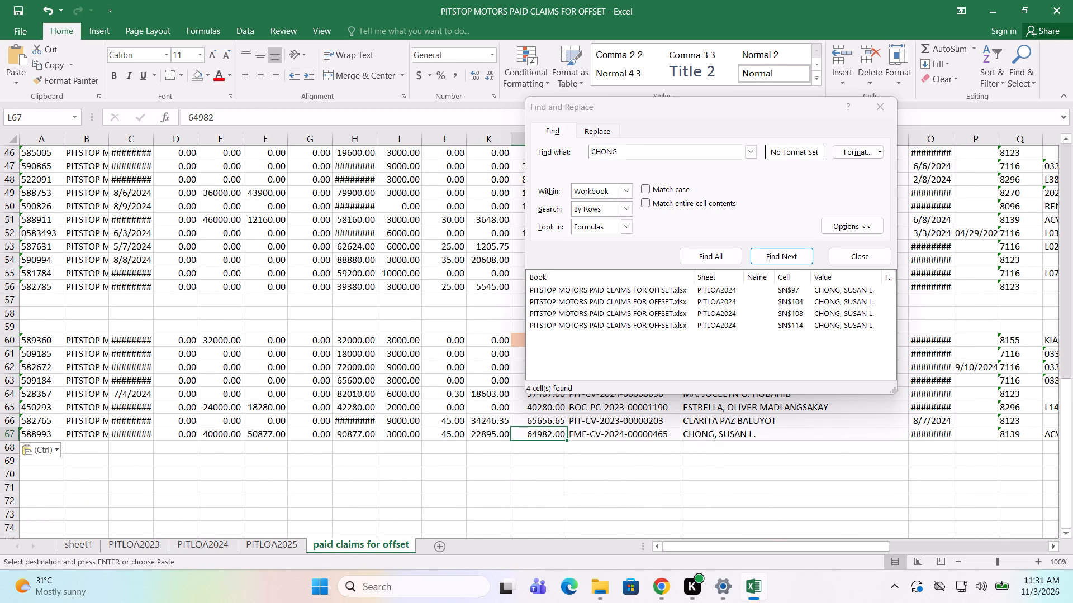
pyautogui.doubleClick(1054, 544)
pyautogui.click(1054, 544)
pyautogui.click(1054, 544)
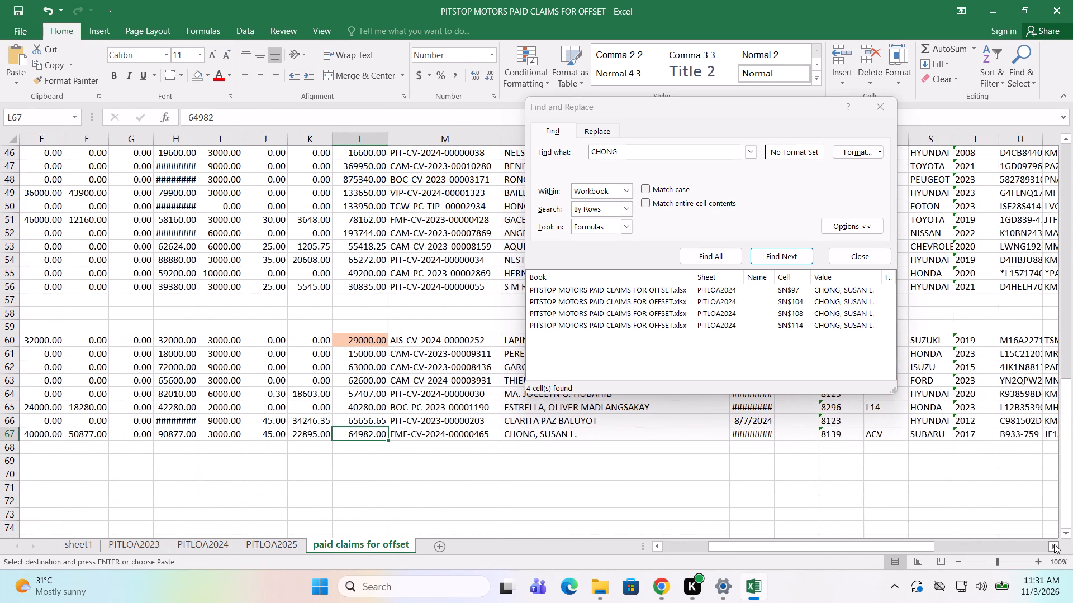
pyautogui.click(1054, 544)
pyautogui.tripleClick(1054, 544)
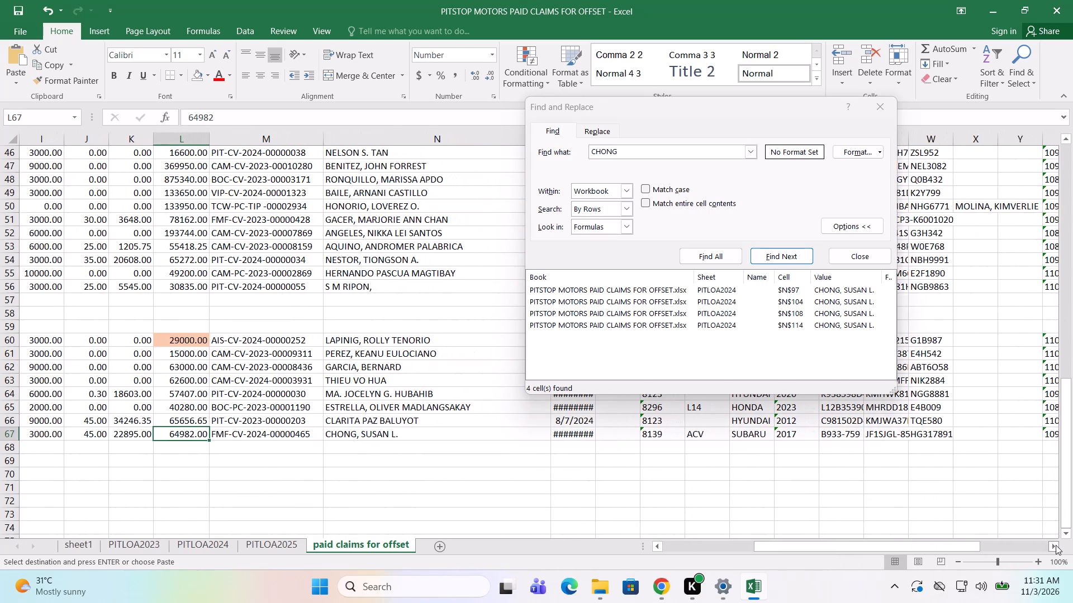
pyautogui.click(1056, 545)
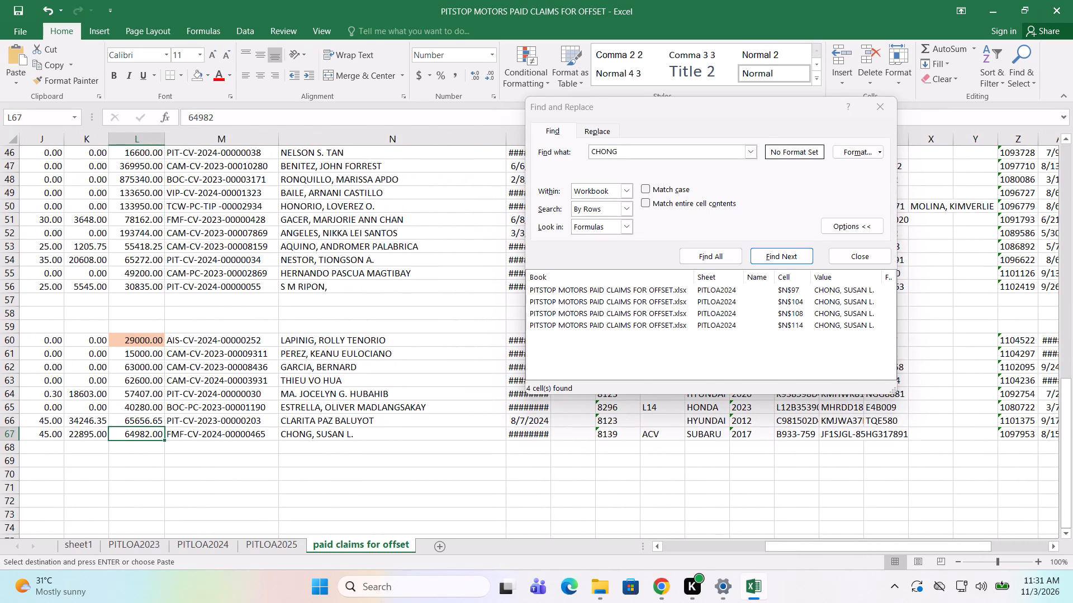
pyautogui.click(185, 119)
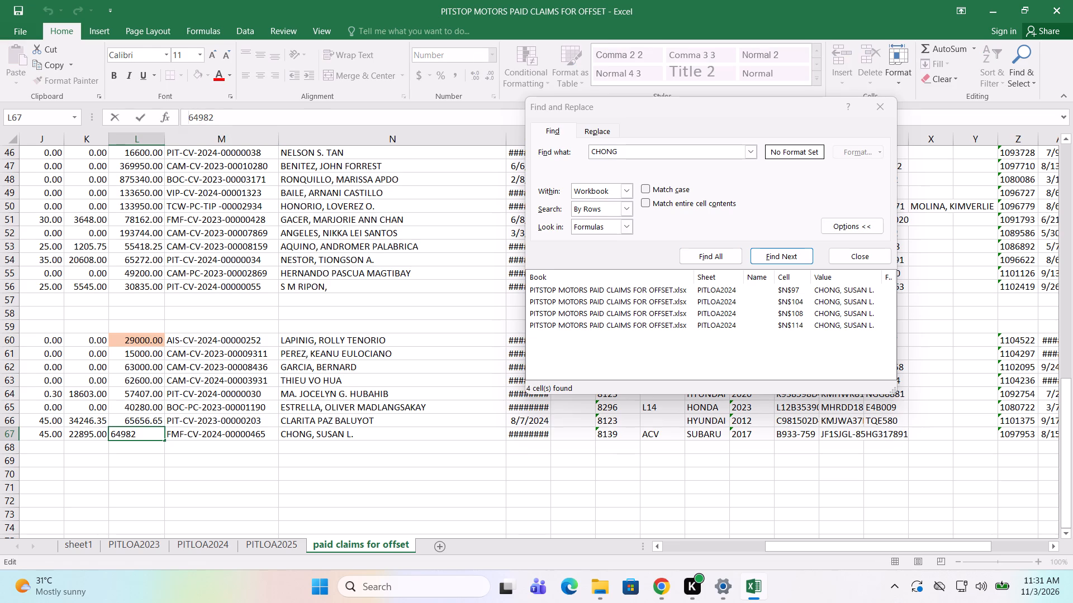
pyautogui.press('=')
pyautogui.press('Right')
pyautogui.press('Right')
pyautogui.press('Right')
pyautogui.press('Right')
pyautogui.press('Right')
pyautogui.press('Right')
pyautogui.press('Right')
pyautogui.press('Right')
pyautogui.press('Right')
pyautogui.press('Right')
pyautogui.press('Right')
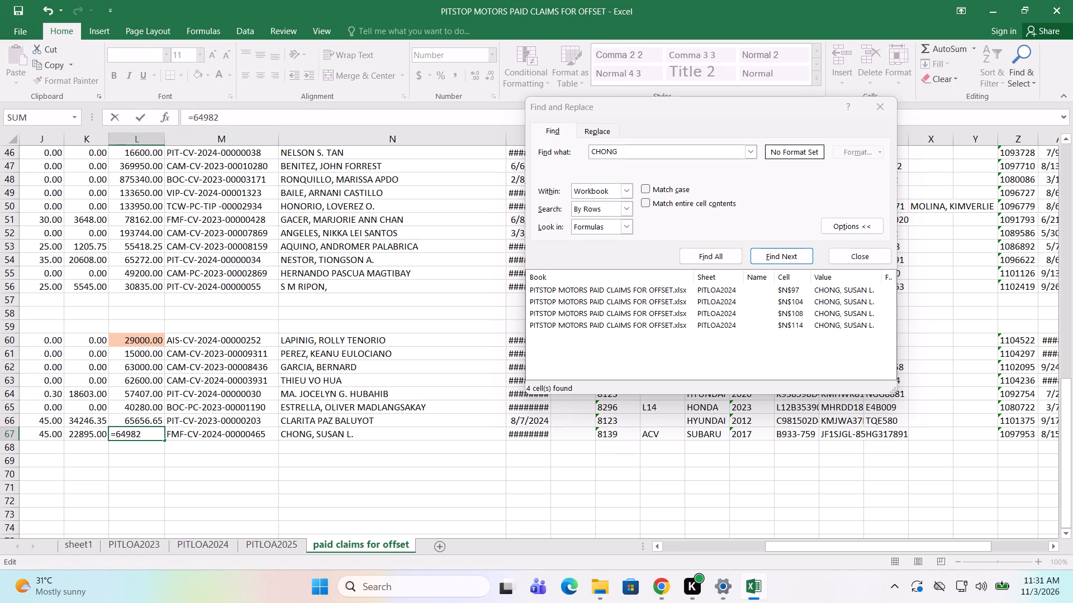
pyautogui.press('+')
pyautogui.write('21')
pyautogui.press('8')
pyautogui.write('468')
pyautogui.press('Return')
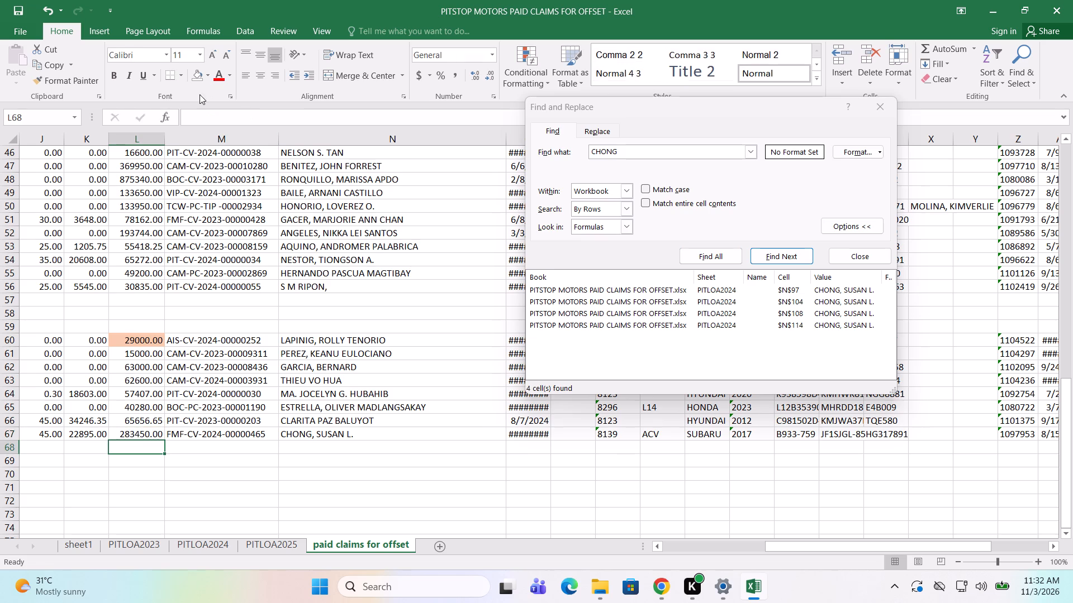
pyautogui.click(134, 433)
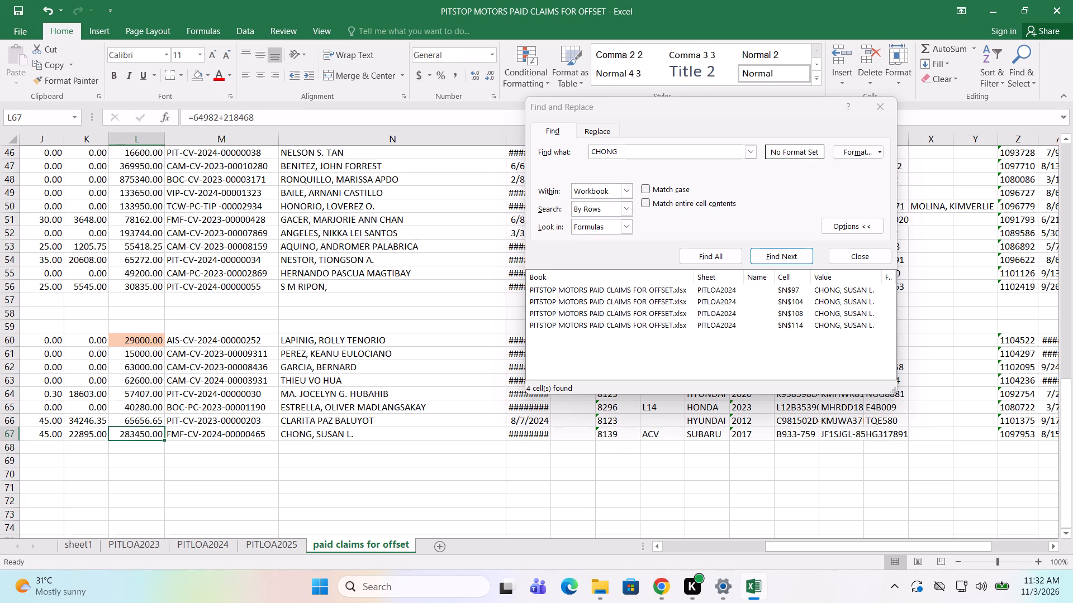
pyautogui.click(202, 484)
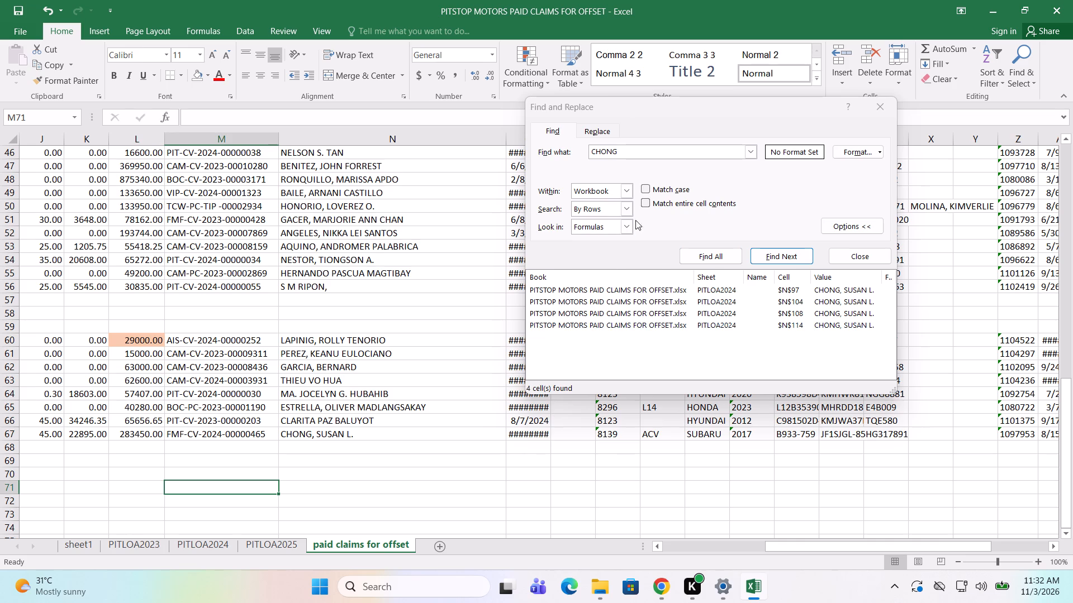
pyautogui.moveTo(664, 153); pyautogui.dragTo(499, 142)
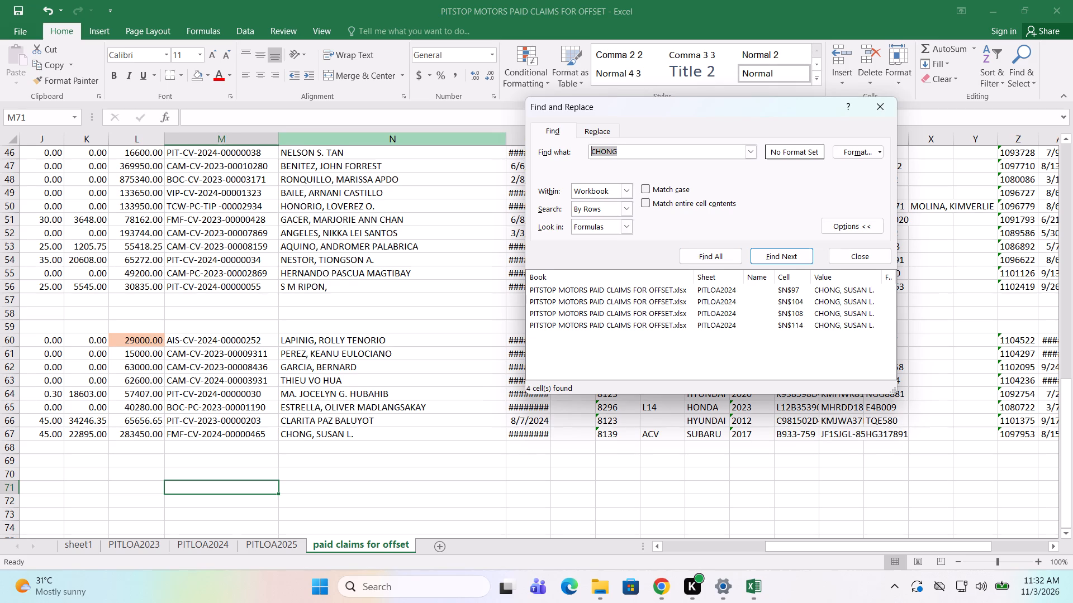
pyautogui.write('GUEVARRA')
pyautogui.click(719, 259)
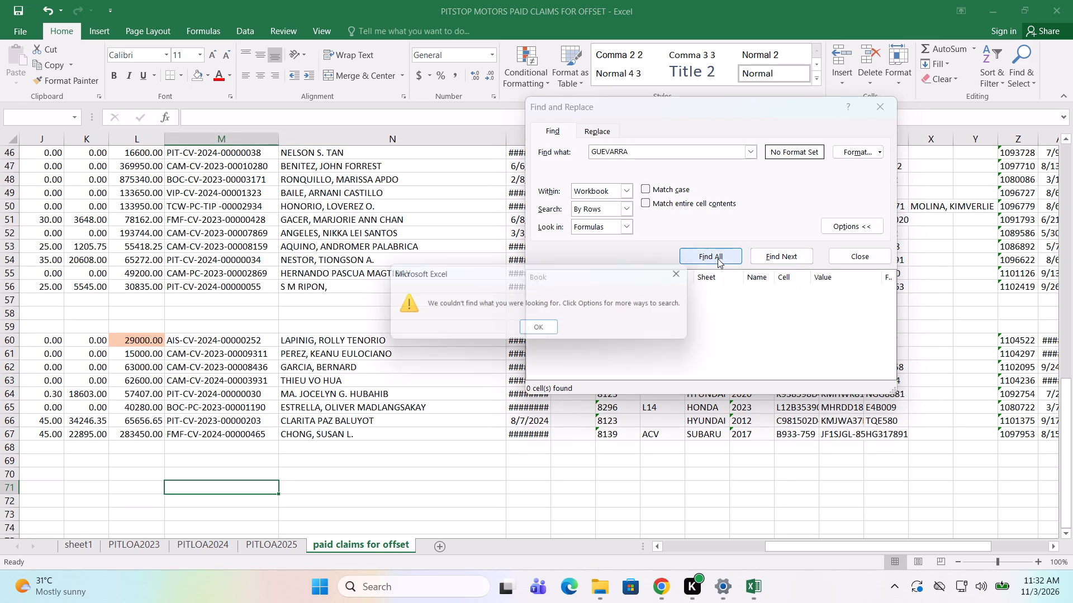
pyautogui.click(530, 331)
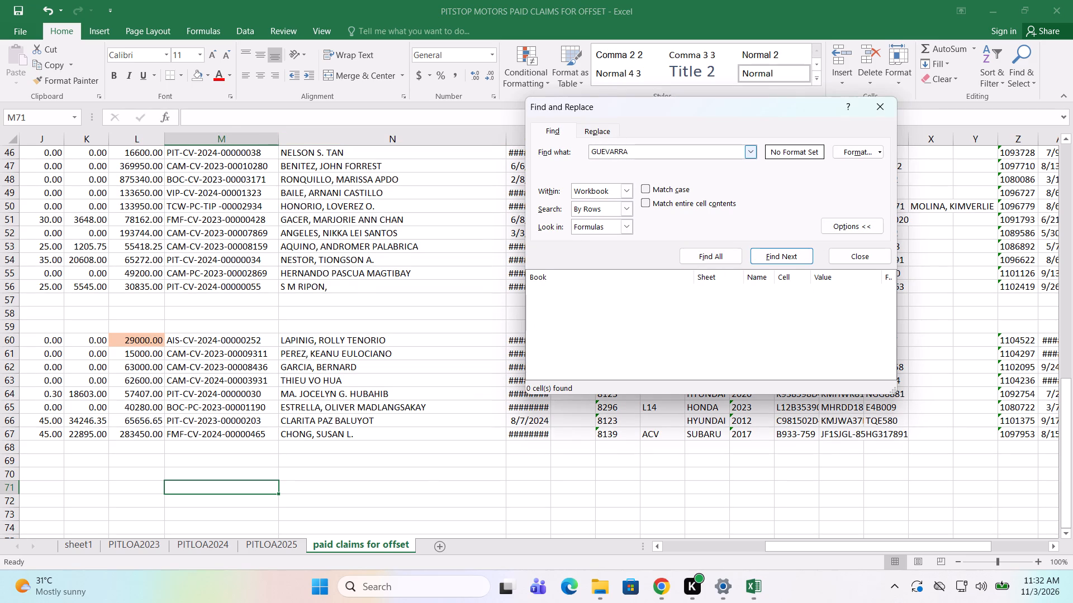
pyautogui.click(617, 147)
pyautogui.press('BackSpace')
pyautogui.click(709, 256)
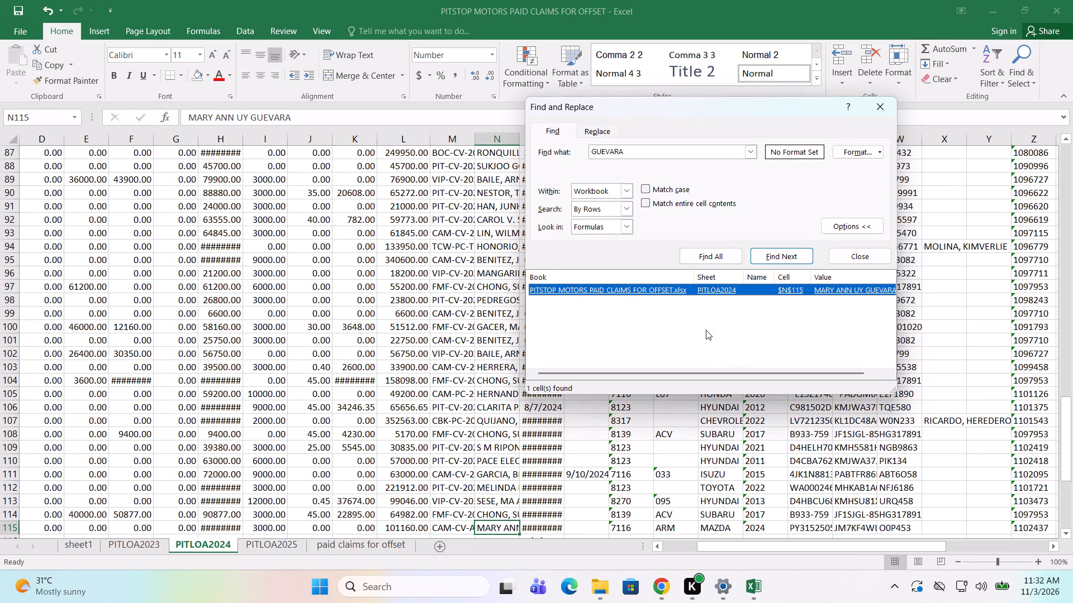
pyautogui.click(7, 529)
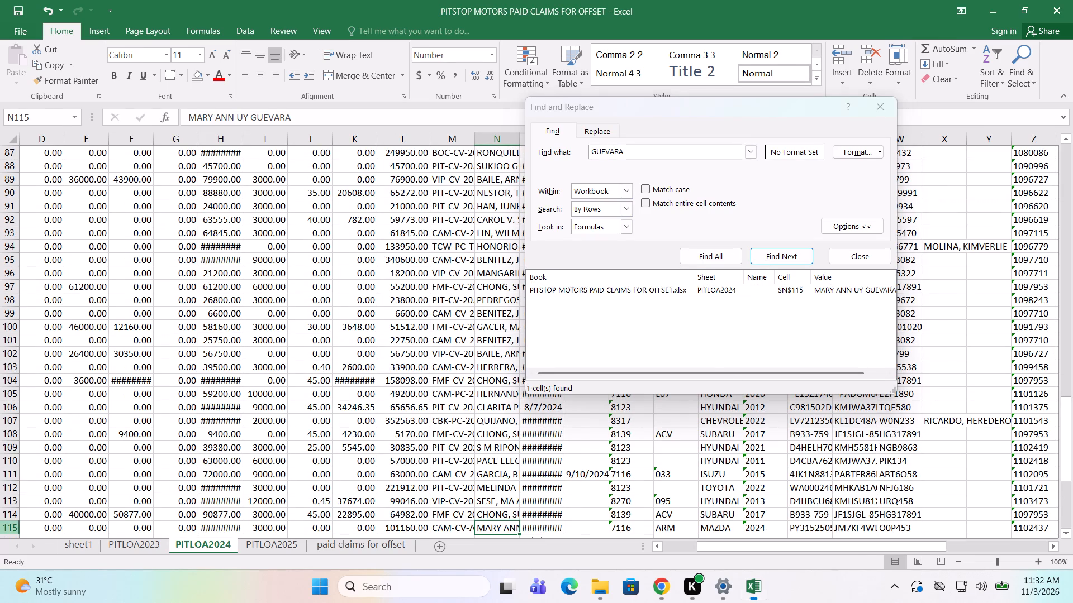
pyautogui.hotkey('ctrl', 'c')
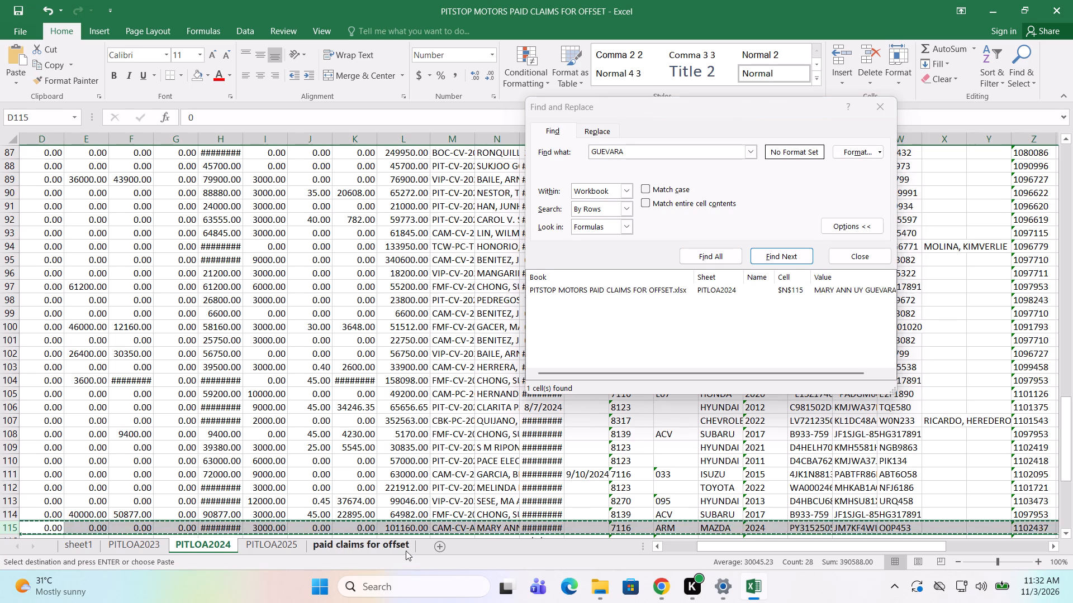
pyautogui.click(401, 551)
pyautogui.click(2, 445)
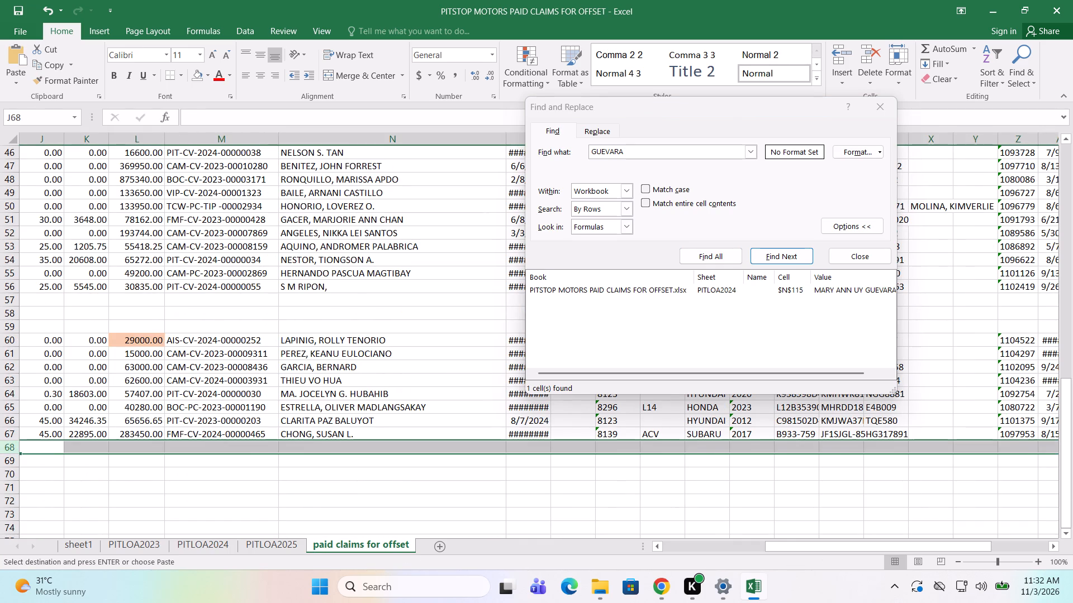
pyautogui.hotkey('ctrl', 'v')
pyautogui.click(461, 499)
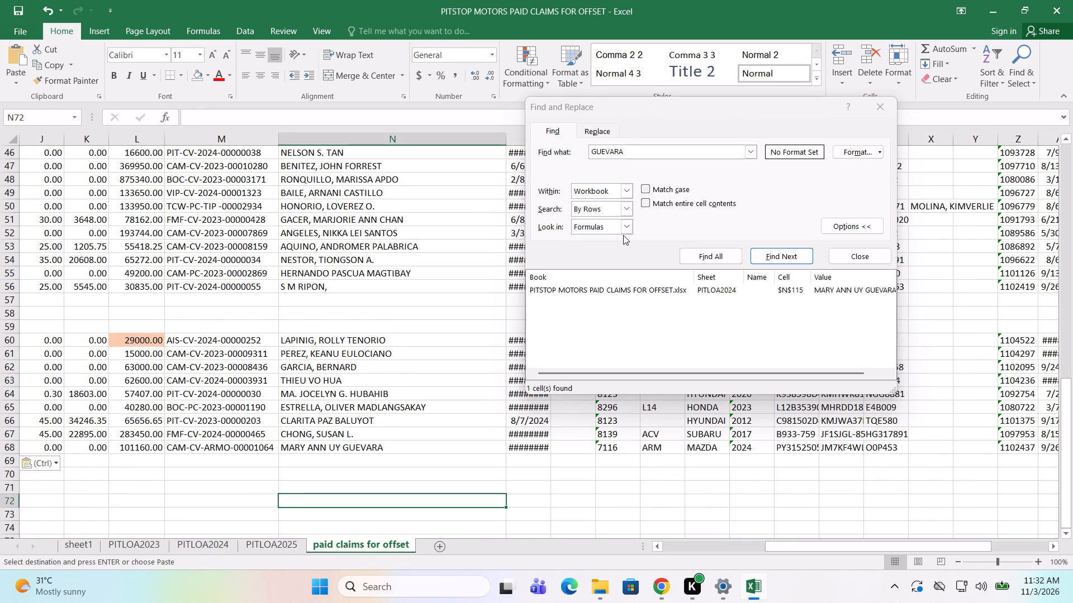
pyautogui.moveTo(639, 156); pyautogui.dragTo(556, 145)
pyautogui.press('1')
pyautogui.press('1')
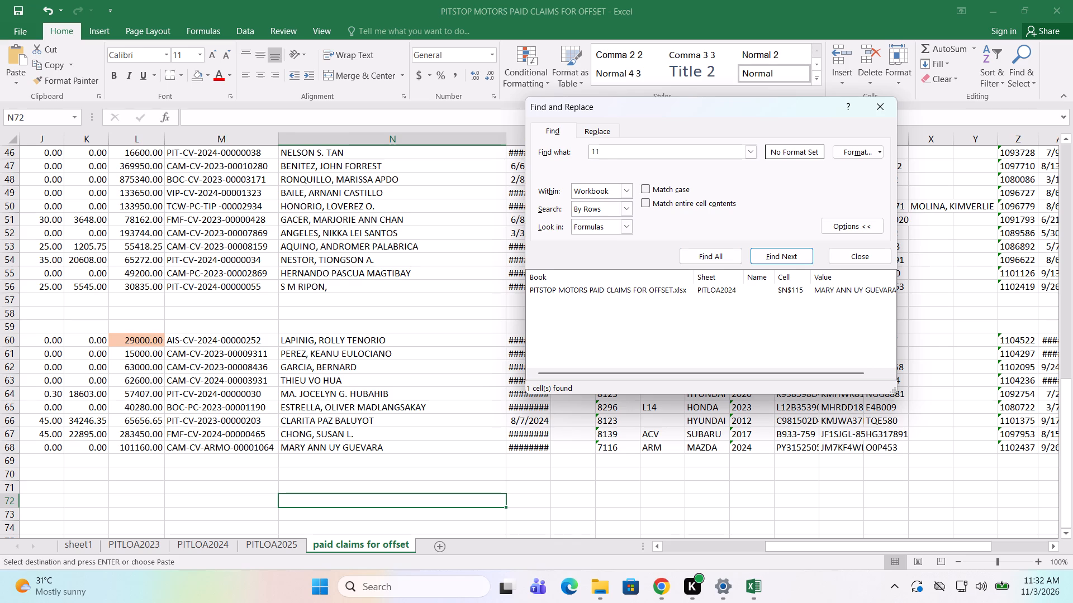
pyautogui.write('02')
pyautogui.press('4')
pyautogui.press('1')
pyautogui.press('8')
pyautogui.click(702, 259)
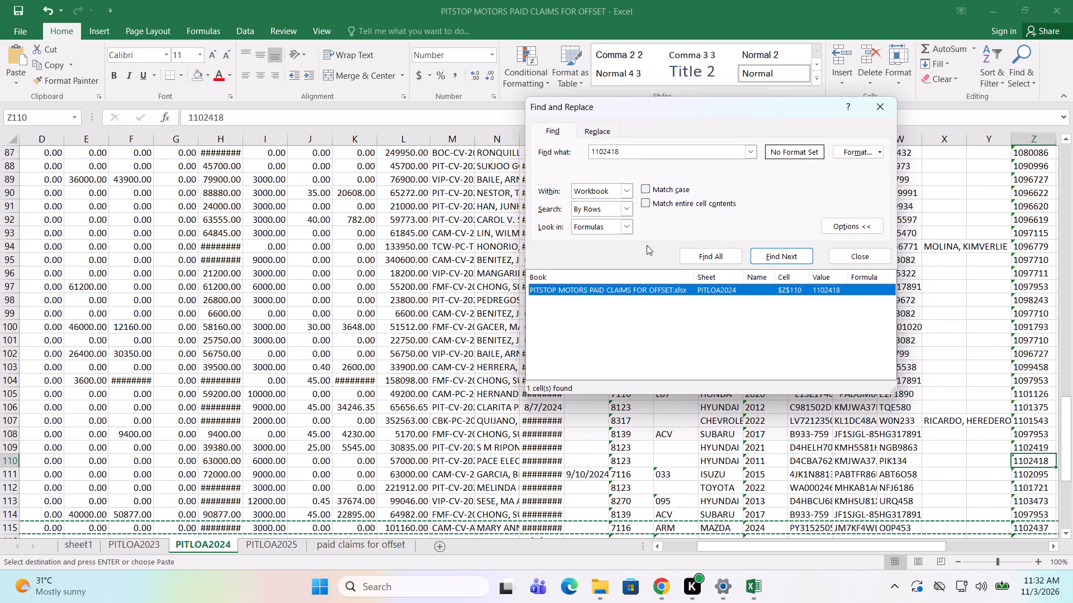
pyautogui.click(11, 461)
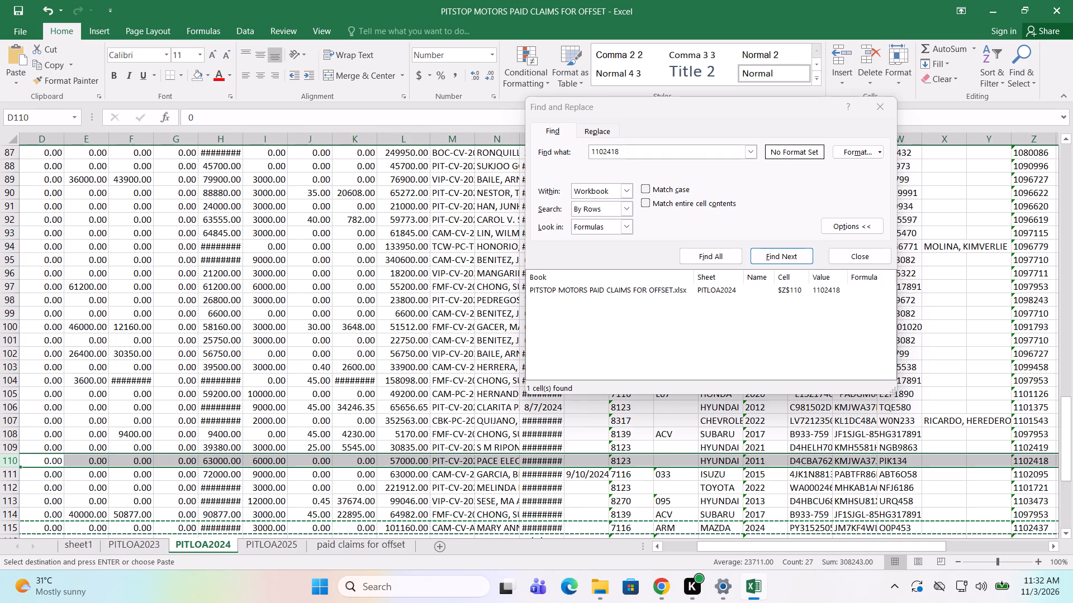
pyautogui.hotkey('ctrl', 'c')
pyautogui.click(340, 547)
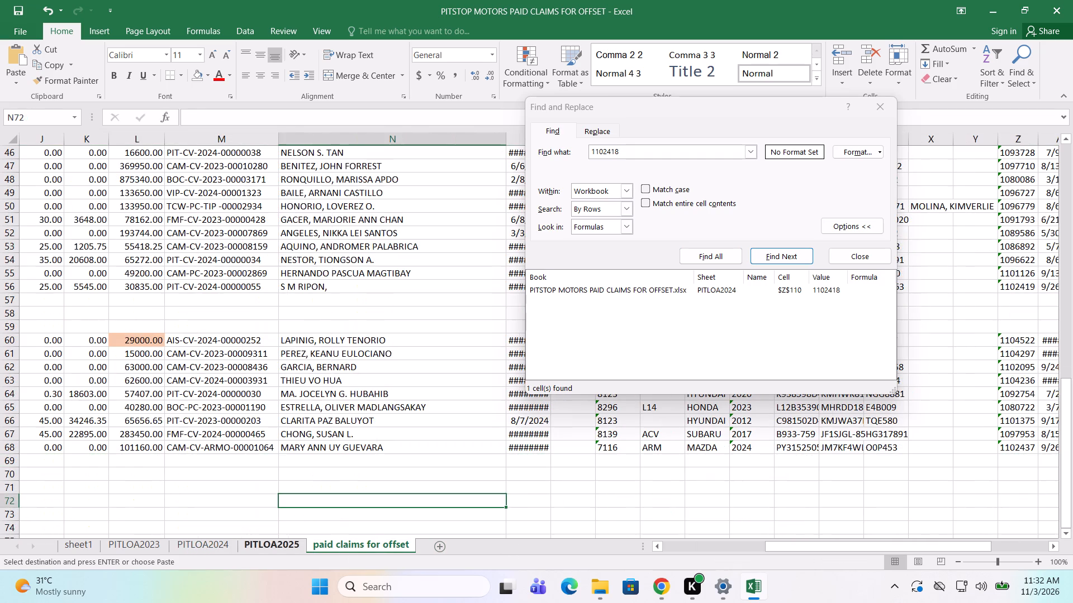
pyautogui.click(7, 462)
pyautogui.hotkey('ctrl', 'v')
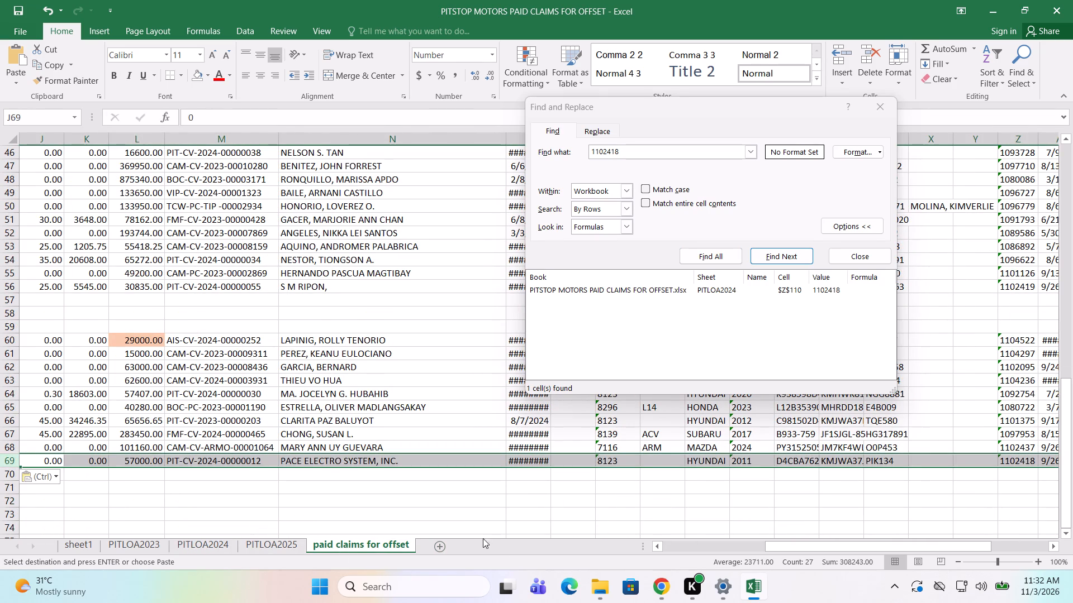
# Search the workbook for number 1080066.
pyautogui.click(673, 159)
pyautogui.moveTo(671, 150); pyautogui.dragTo(570, 147)
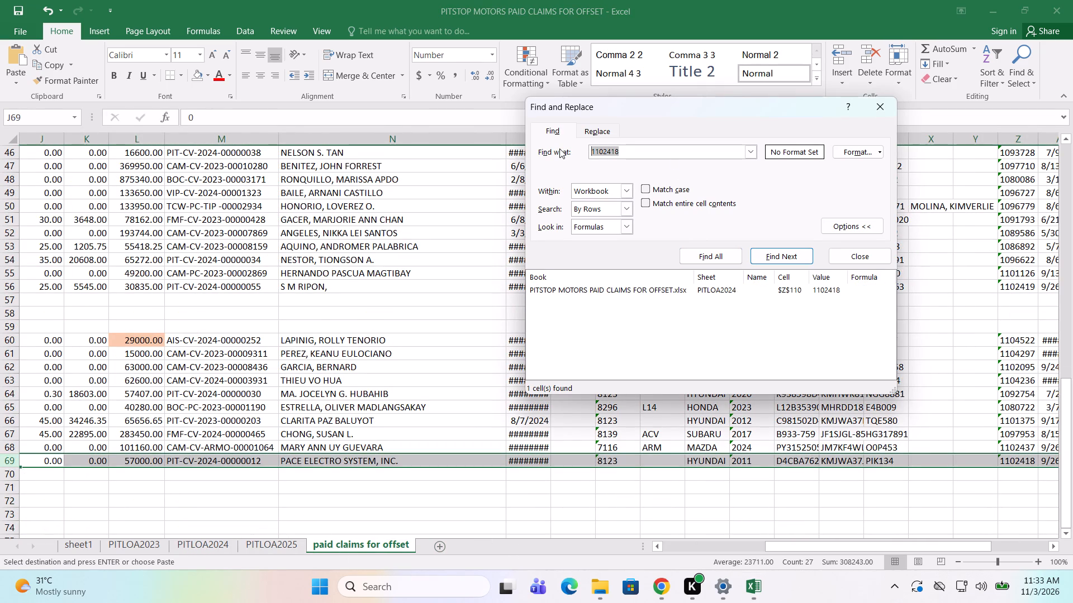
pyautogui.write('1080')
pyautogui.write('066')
pyautogui.click(695, 254)
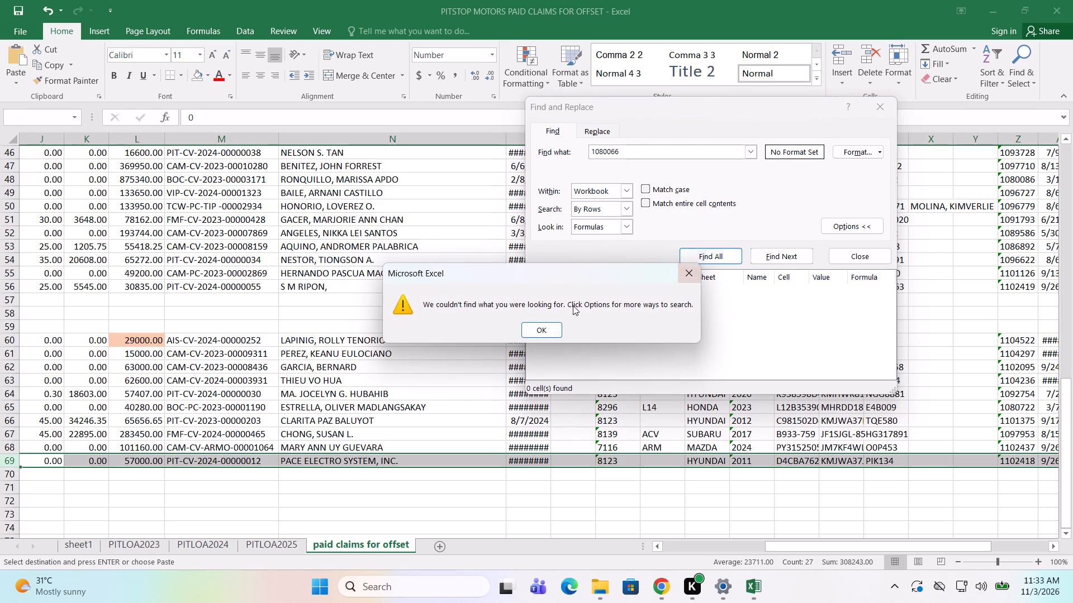
pyautogui.click(539, 323)
pyautogui.moveTo(634, 147); pyautogui.dragTo(548, 140)
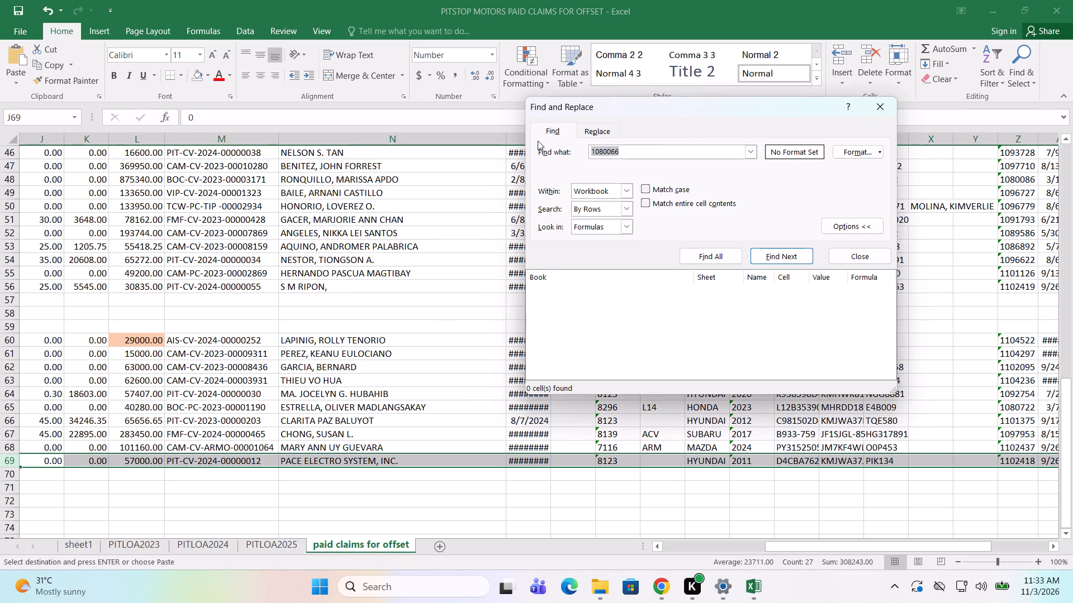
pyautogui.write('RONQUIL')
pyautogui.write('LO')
pyautogui.click(722, 240)
pyautogui.click(710, 246)
pyautogui.click(706, 253)
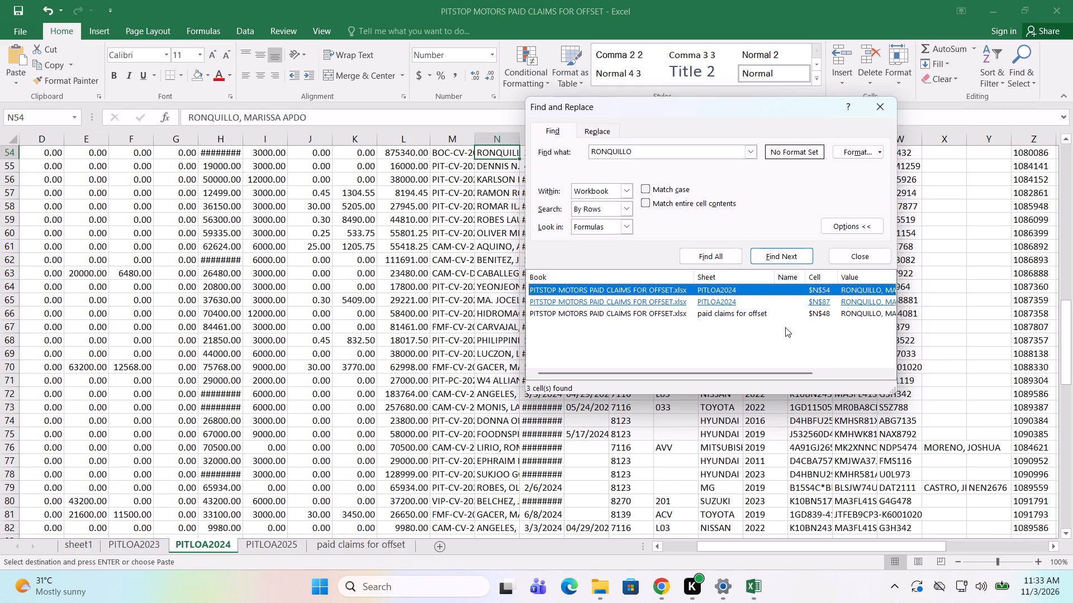
pyautogui.press('Down')
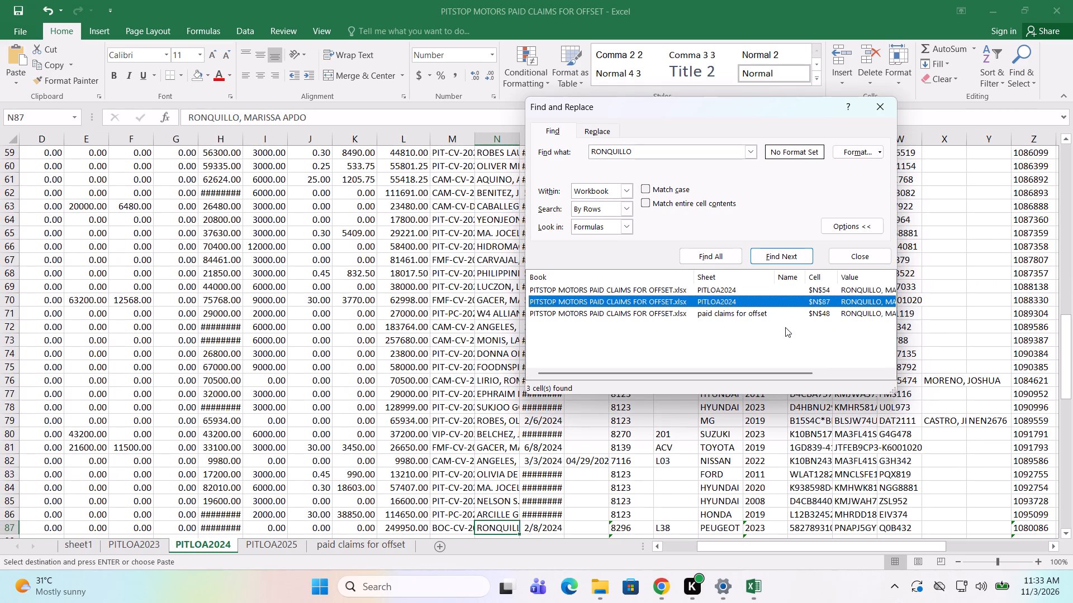
pyautogui.click(13, 525)
pyautogui.hotkey('ctrl', 'c')
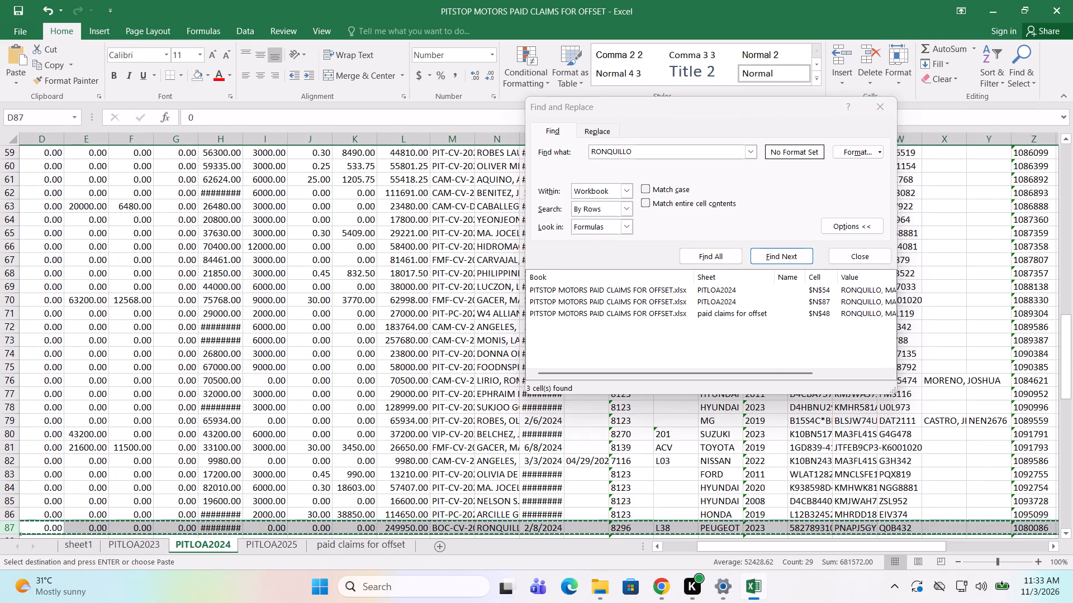
pyautogui.click(360, 549)
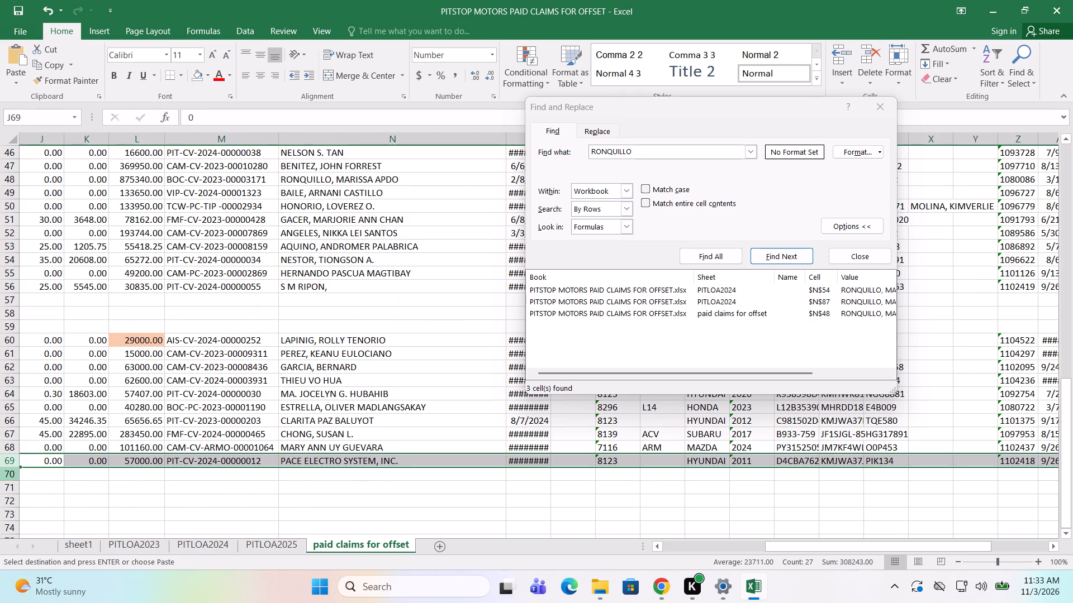
pyautogui.click(10, 477)
pyautogui.rightClick(10, 477)
pyautogui.click(44, 331)
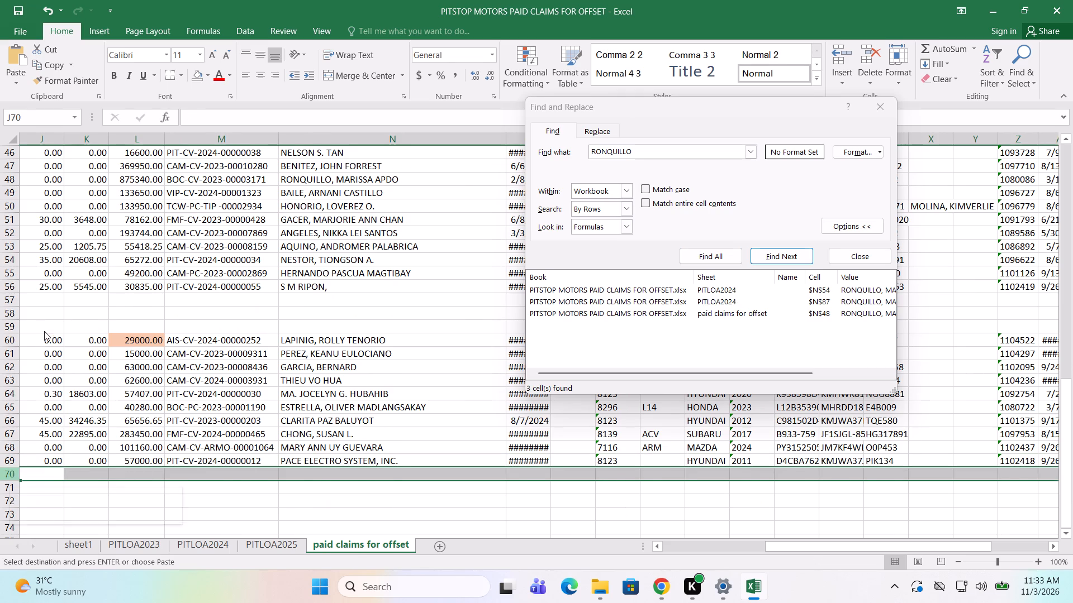
pyautogui.click(412, 501)
# Select the amounts of the lower block in column L, from L60 down past L70, to sum them.
pyautogui.moveTo(140, 342); pyautogui.dragTo(135, 478)
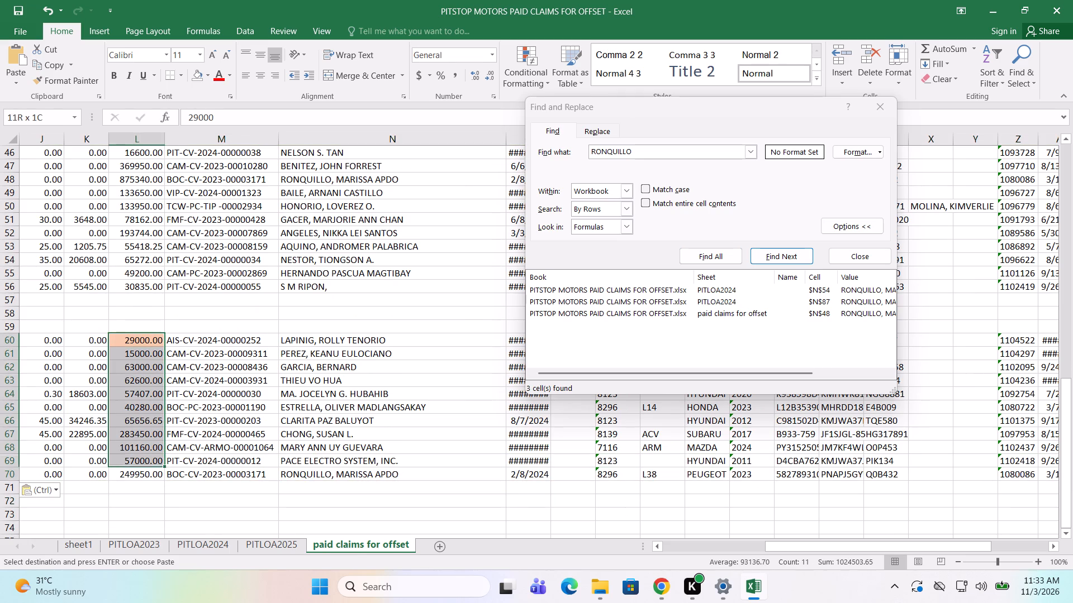
pyautogui.moveTo(135, 478); pyautogui.dragTo(134, 495)
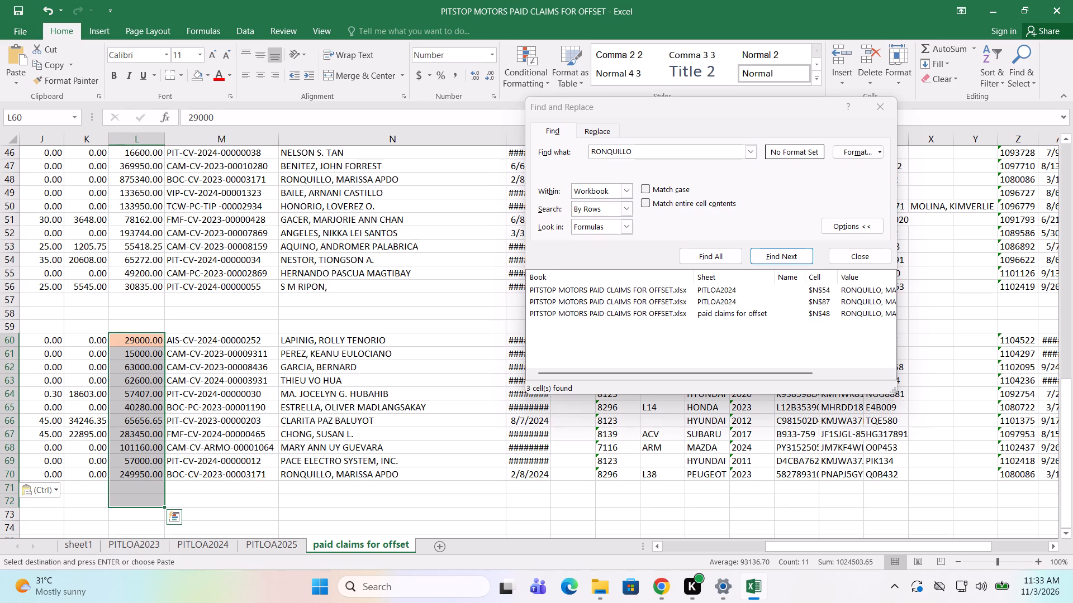
pyautogui.click(257, 490)
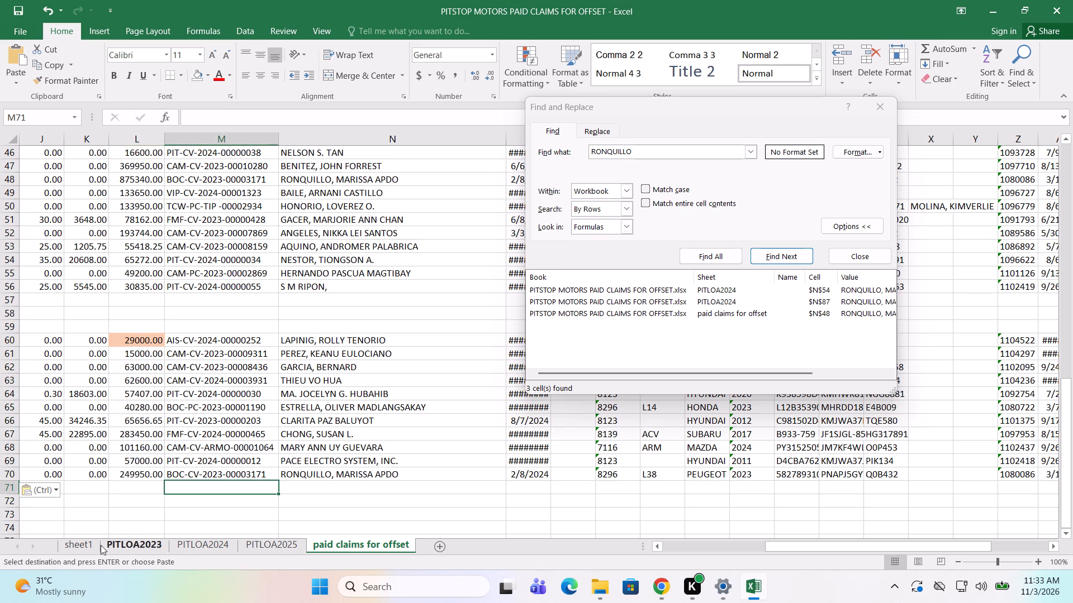
# In sheet1, insert a block of 28 blank rows at row 70, directly below item 63, two times.
pyautogui.click(83, 544)
pyautogui.click(184, 475)
pyautogui.scroll(-5, 178, 465)
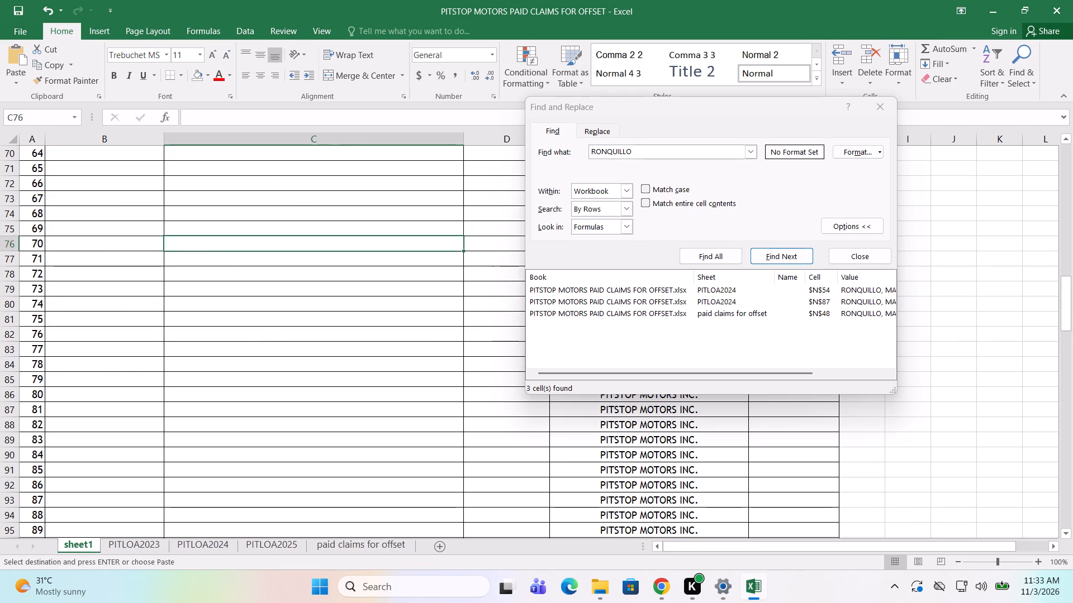
pyautogui.scroll(4, 178, 462)
pyautogui.moveTo(11, 334); pyautogui.dragTo(0, 602)
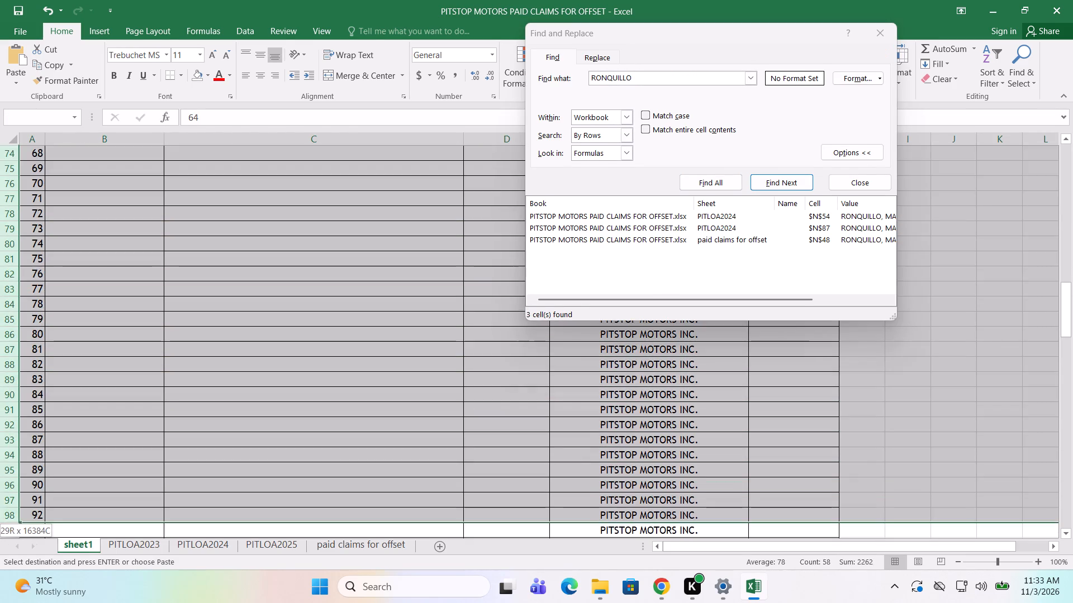
pyautogui.moveTo(0, 602); pyautogui.dragTo(42, 436)
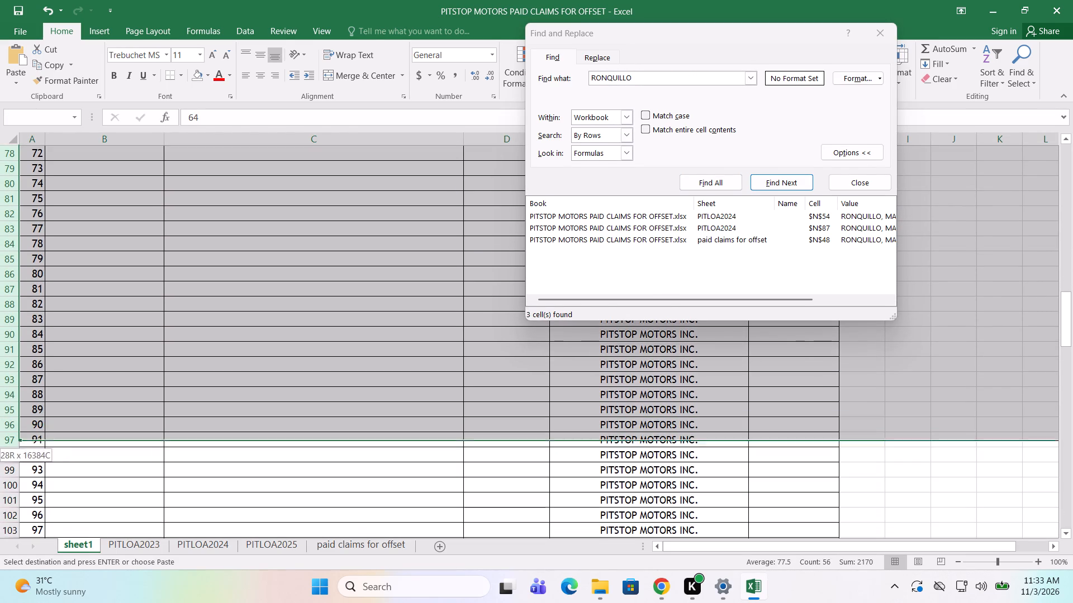
pyautogui.moveTo(42, 436); pyautogui.dragTo(42, 436)
pyautogui.rightClick(13, 381)
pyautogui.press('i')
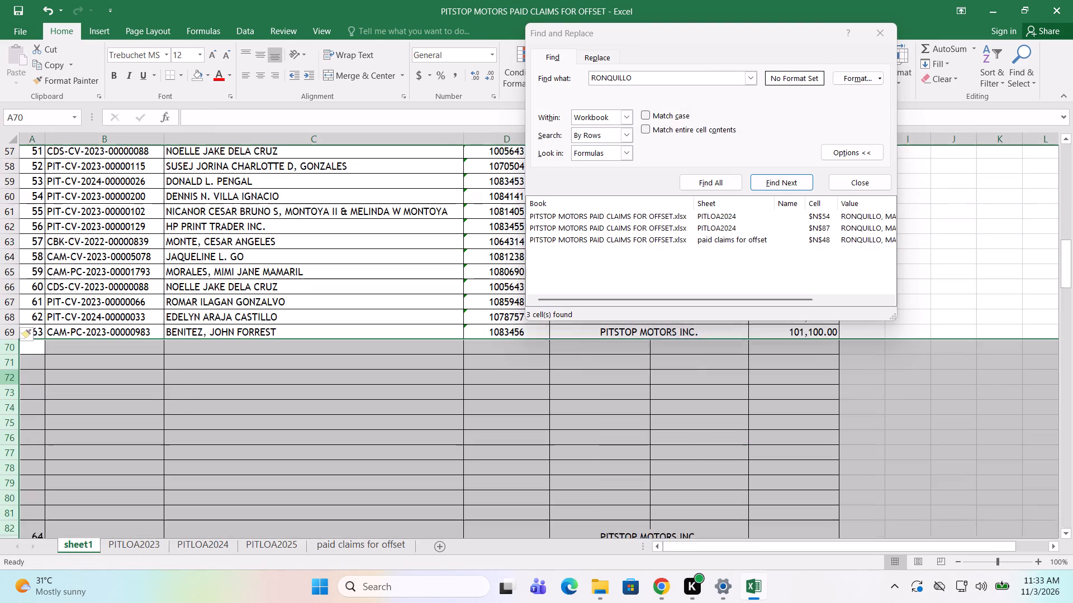
pyautogui.rightClick(13, 380)
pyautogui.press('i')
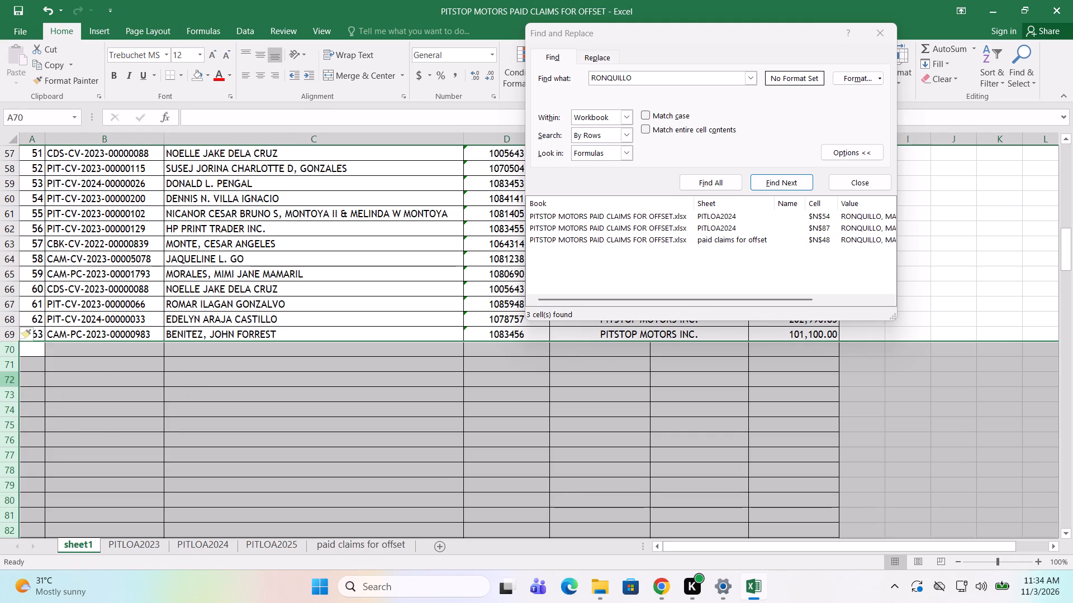
# Merge and center cells E70 and F70 in sheet1's first blank row, like the PITSTOP MOTORS INC. cell above.
pyautogui.click(585, 427)
pyautogui.click(624, 344)
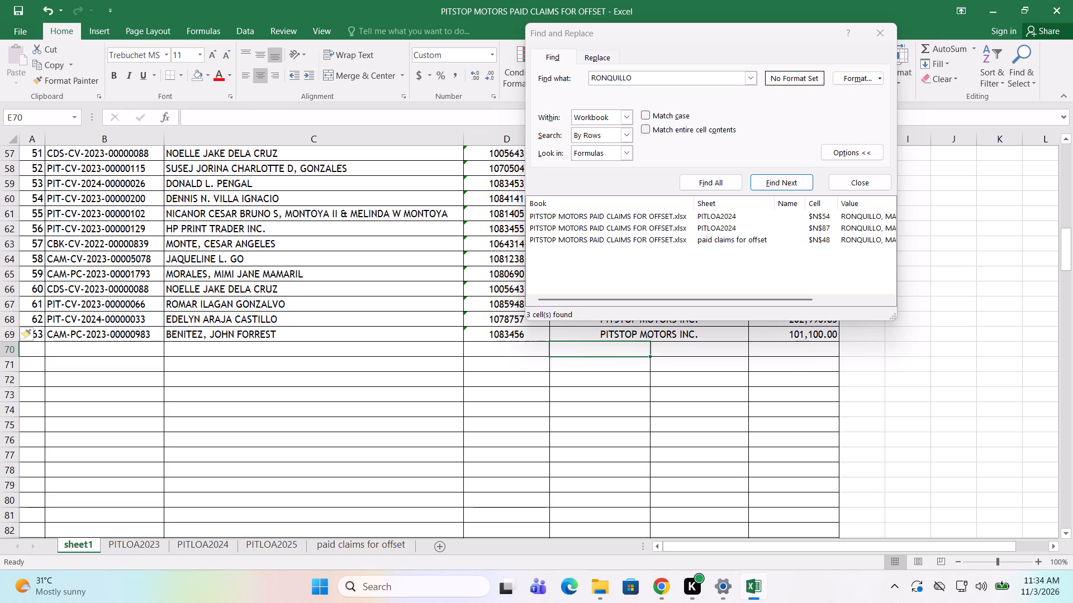
pyautogui.click(727, 336)
pyautogui.click(706, 358)
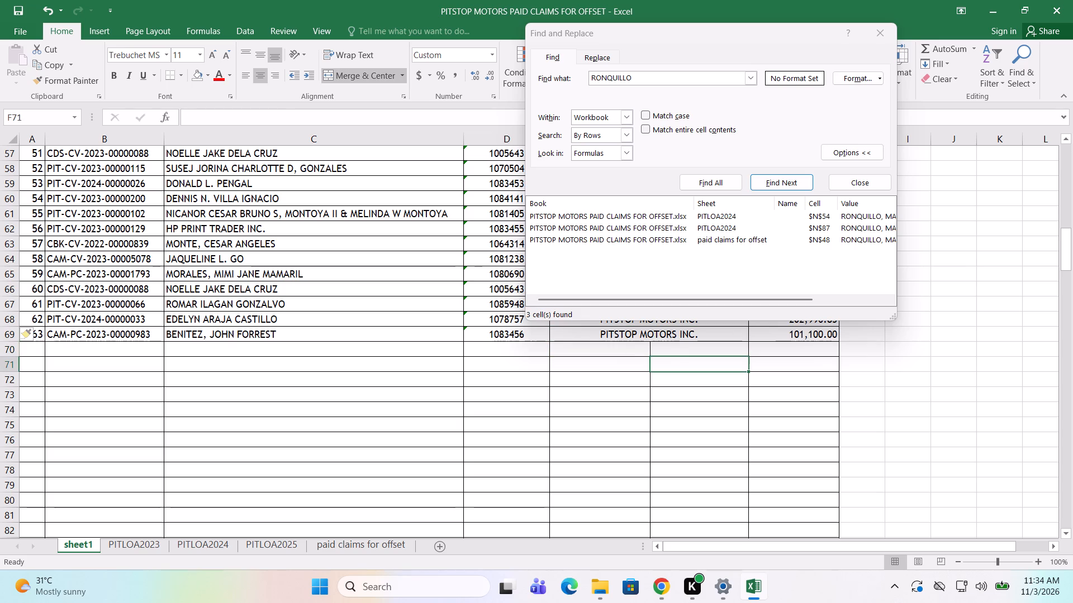
pyautogui.click(714, 345)
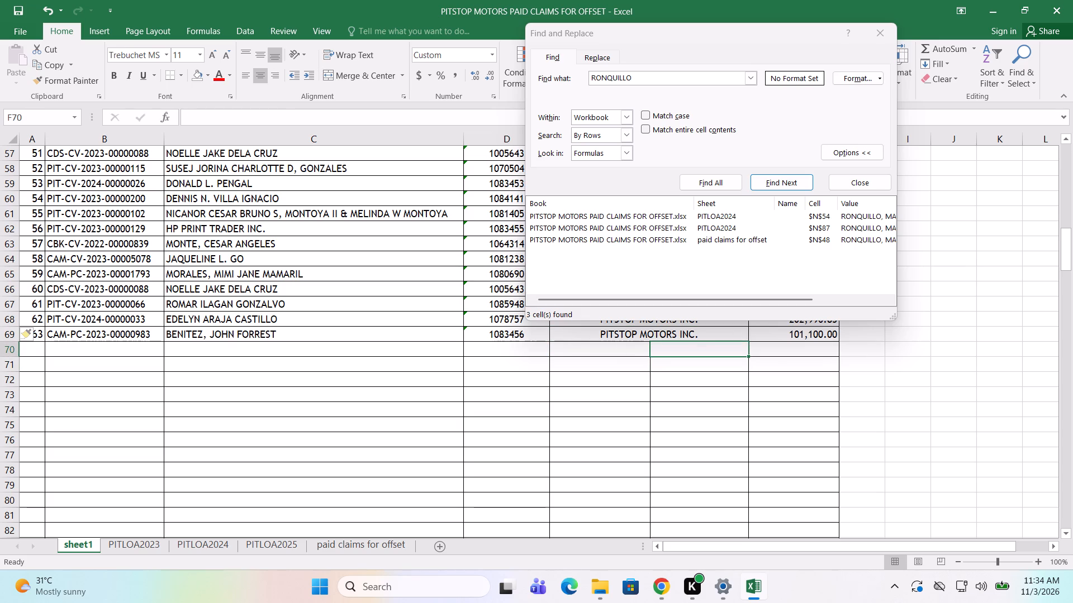
pyautogui.moveTo(623, 355); pyautogui.dragTo(684, 353)
pyautogui.click(348, 74)
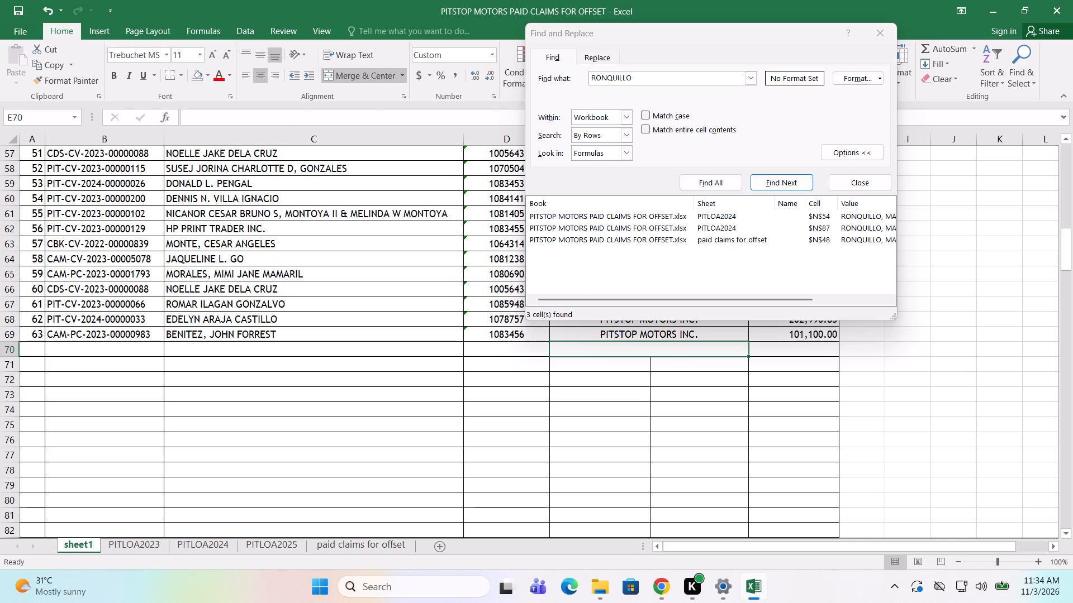
pyautogui.click(745, 411)
pyautogui.click(732, 345)
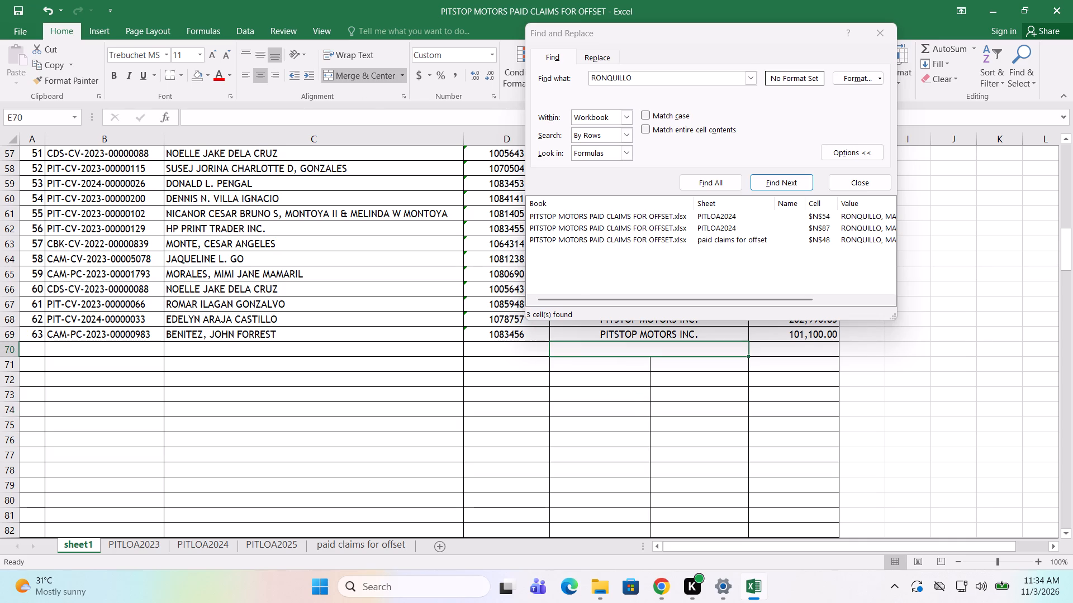
# Fill the merged format of E70:F70 down sheet1's blank rows through row 125, just above the existing PITSTOP MOTORS INC. cells.
pyautogui.click(745, 356)
pyautogui.click(734, 333)
pyautogui.moveTo(748, 341); pyautogui.dragTo(750, 354)
pyautogui.click(731, 347)
pyautogui.press('BackSpace')
pyautogui.press('Return')
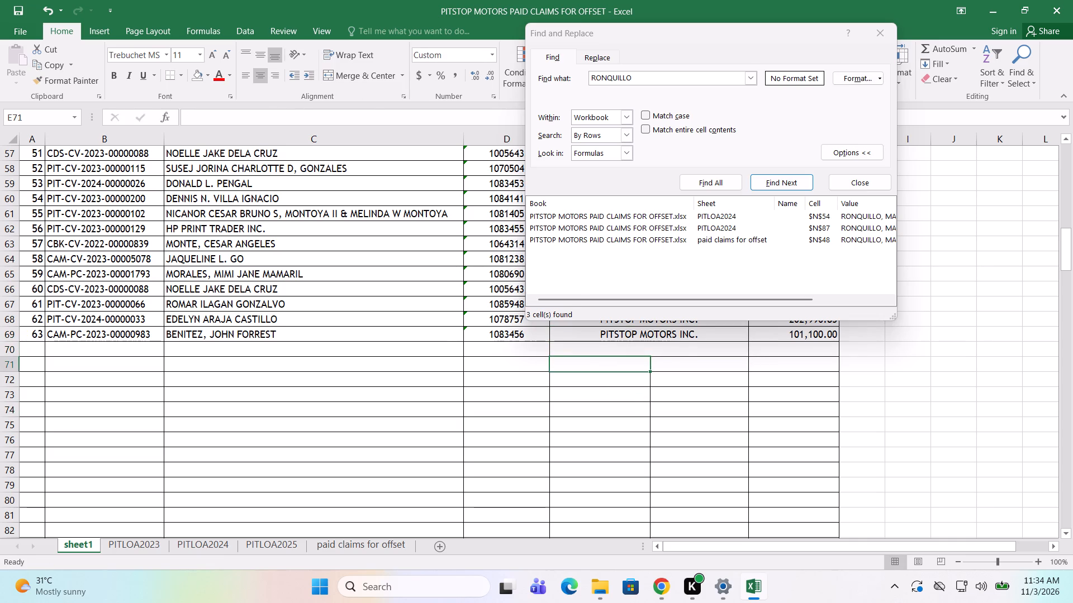
pyautogui.click(734, 348)
pyautogui.moveTo(746, 356); pyautogui.dragTo(733, 26)
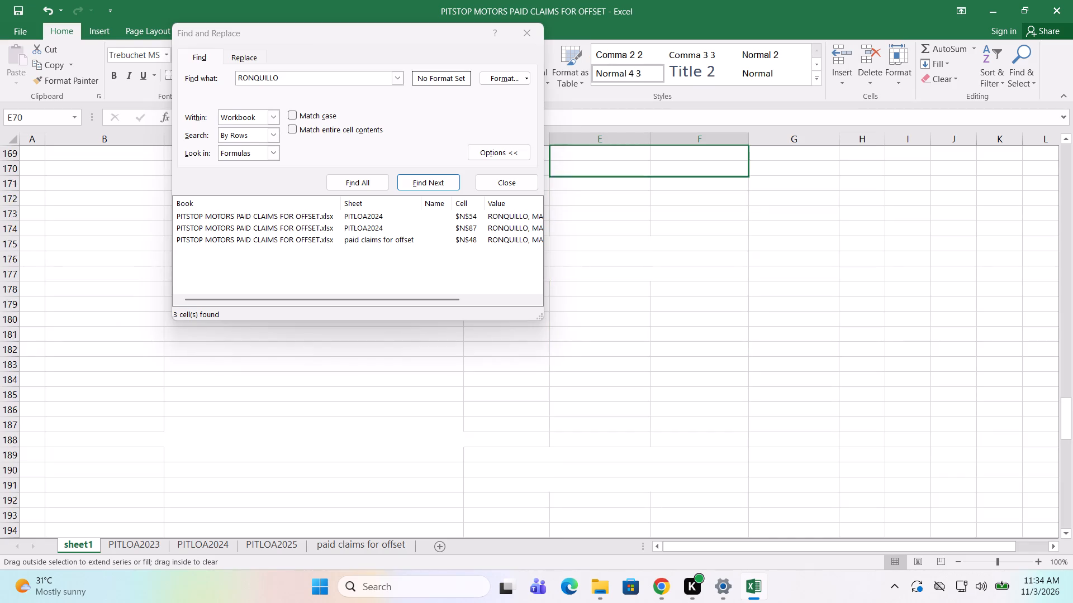
pyautogui.moveTo(733, 26); pyautogui.dragTo(739, 329)
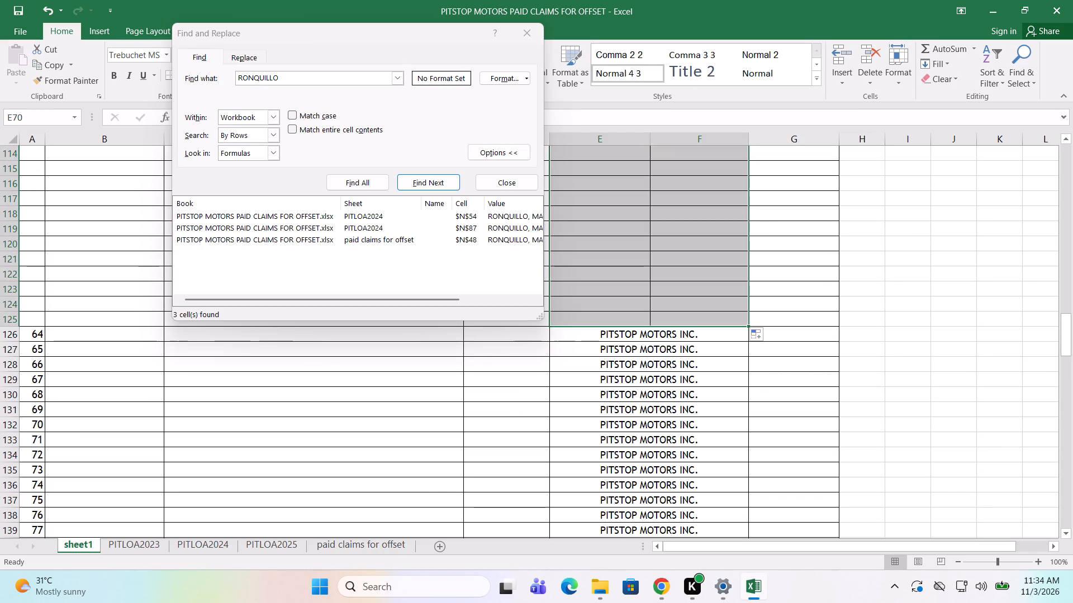
pyautogui.click(558, 418)
# Continue the item numbers in column A from 62 and 63 down to 156 in row 162, just above the total.
pyautogui.scroll(4, 353, 446)
pyautogui.scroll(4, 68, 365)
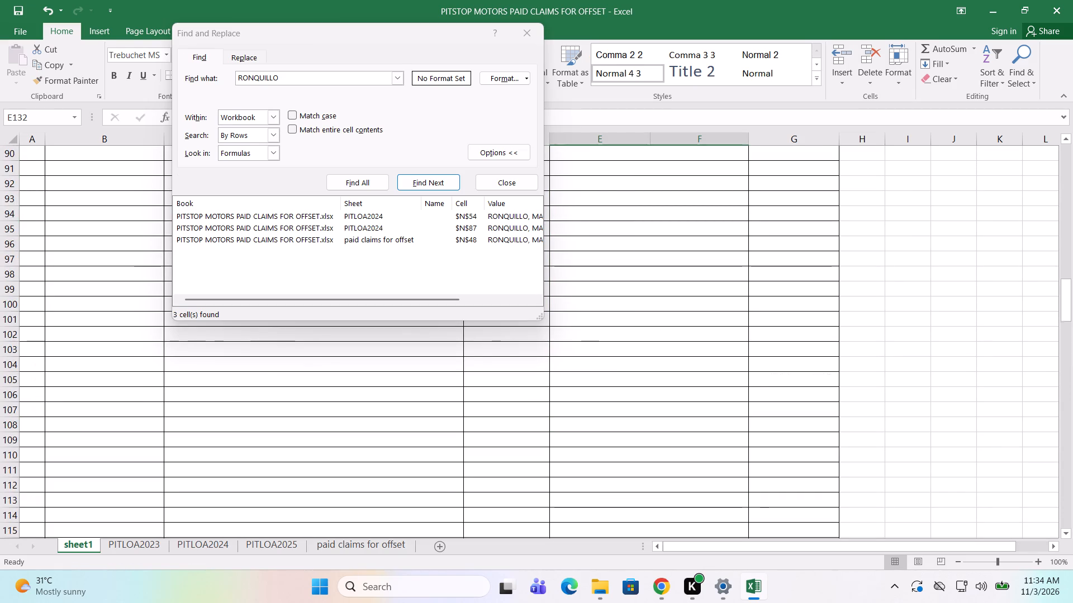
pyautogui.scroll(12, 47, 323)
pyautogui.click(33, 379)
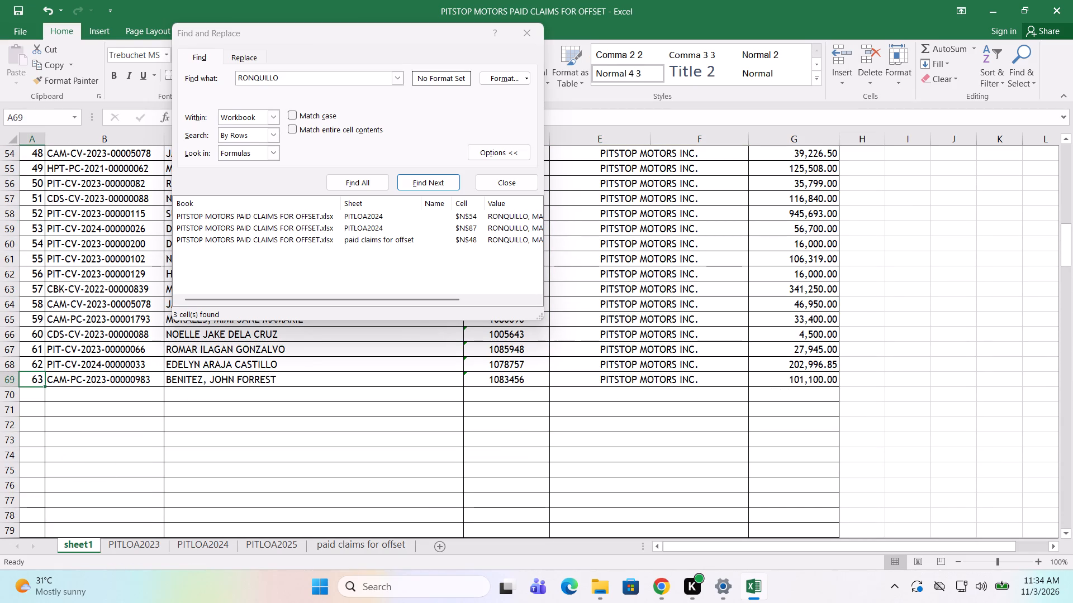
pyautogui.doubleClick(46, 385)
pyautogui.doubleClick(41, 384)
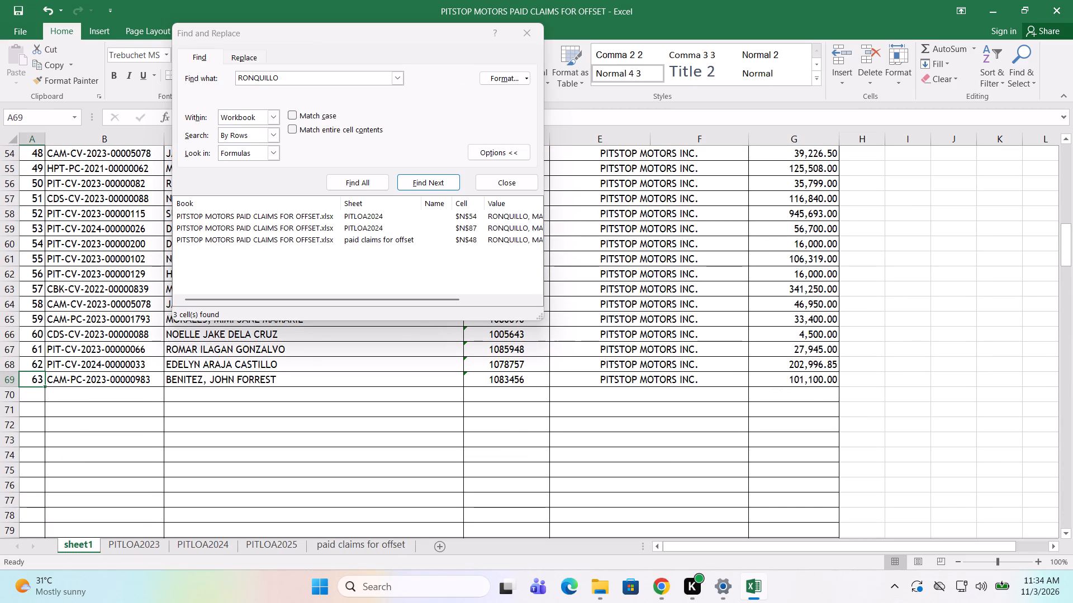
pyautogui.doubleClick(43, 387)
pyautogui.doubleClick(43, 387)
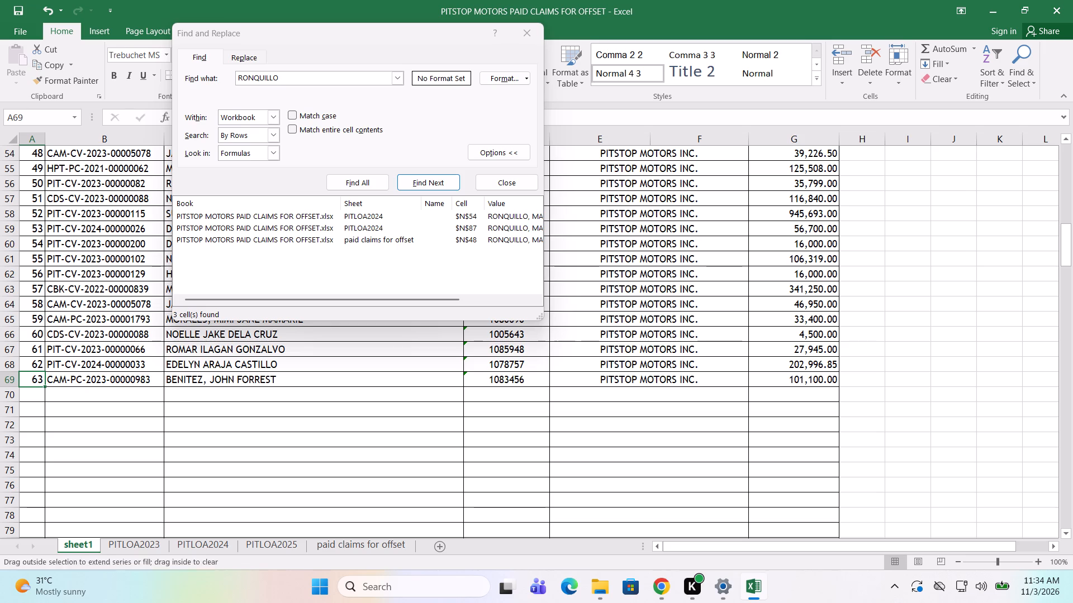
pyautogui.doubleClick(44, 387)
pyautogui.moveTo(39, 364); pyautogui.dragTo(39, 381)
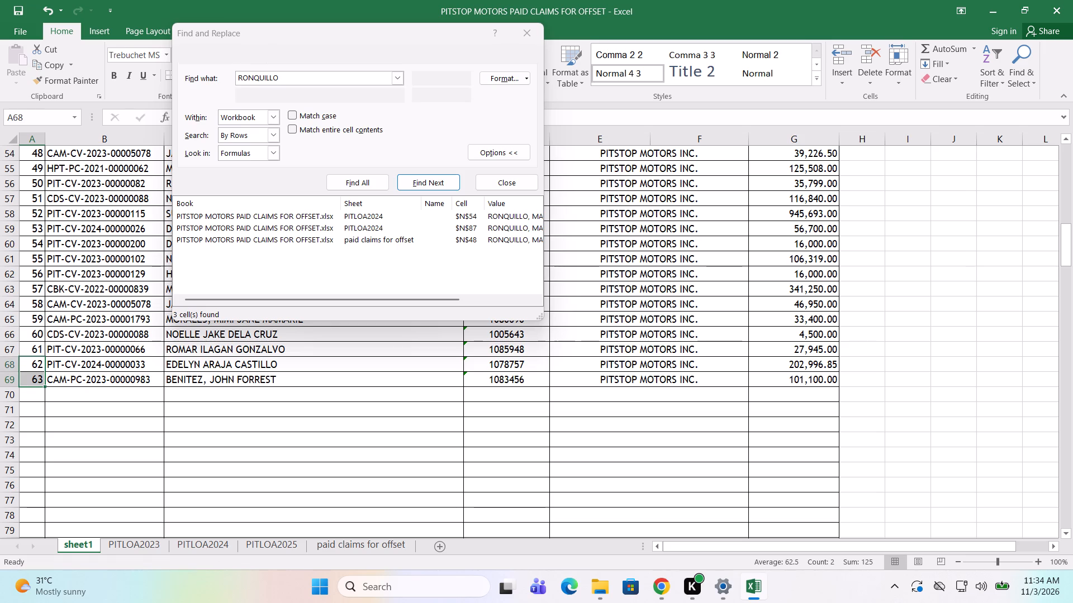
pyautogui.doubleClick(42, 384)
pyautogui.rightClick(44, 385)
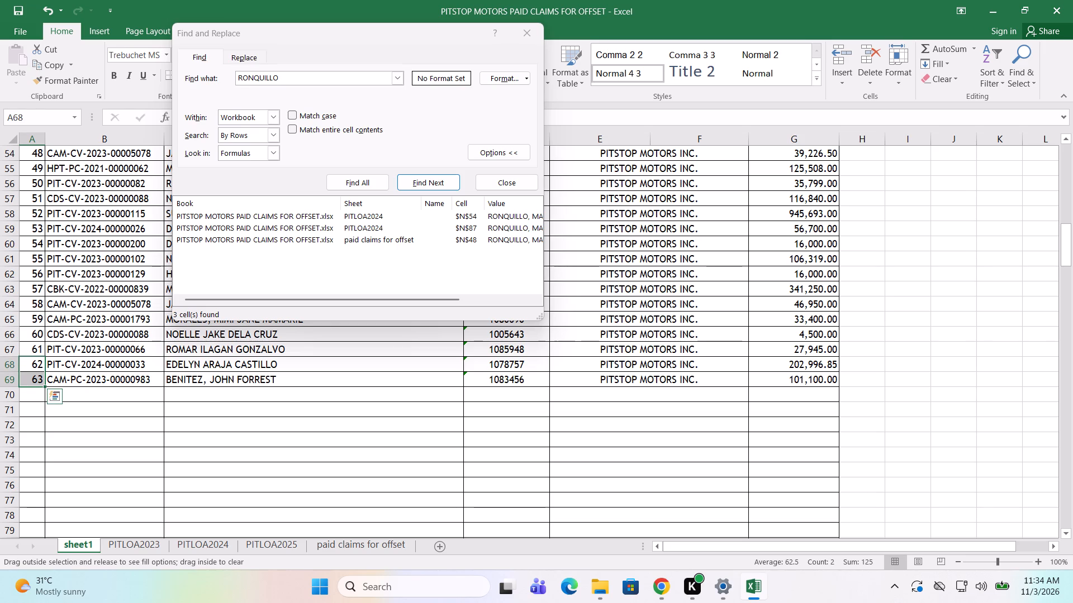
pyautogui.doubleClick(40, 373)
pyautogui.scroll(-12, 86, 362)
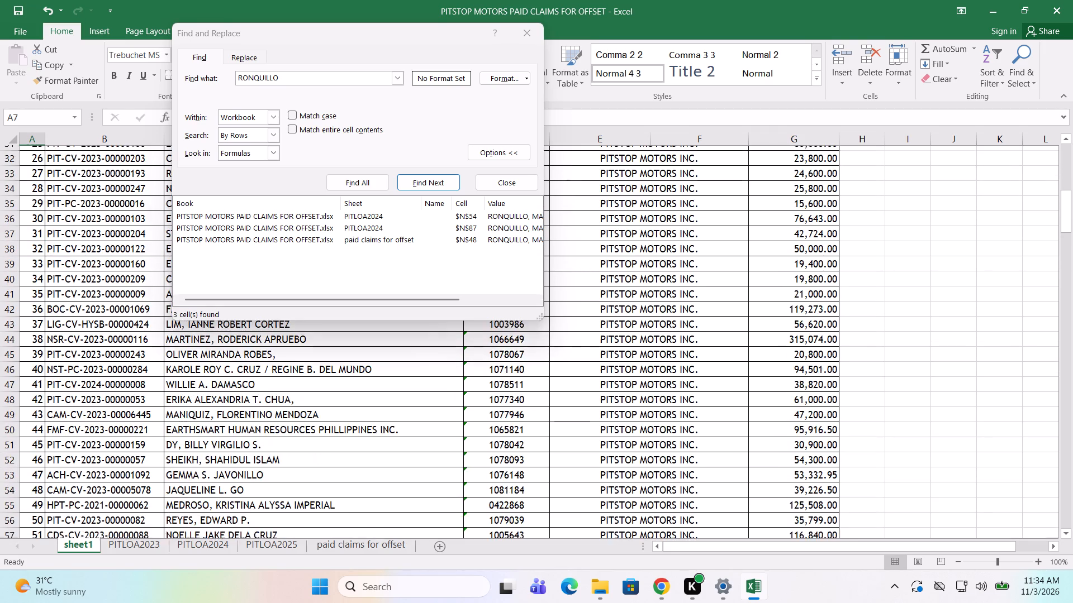
pyautogui.scroll(-5, 86, 370)
pyautogui.moveTo(34, 396); pyautogui.dragTo(38, 412)
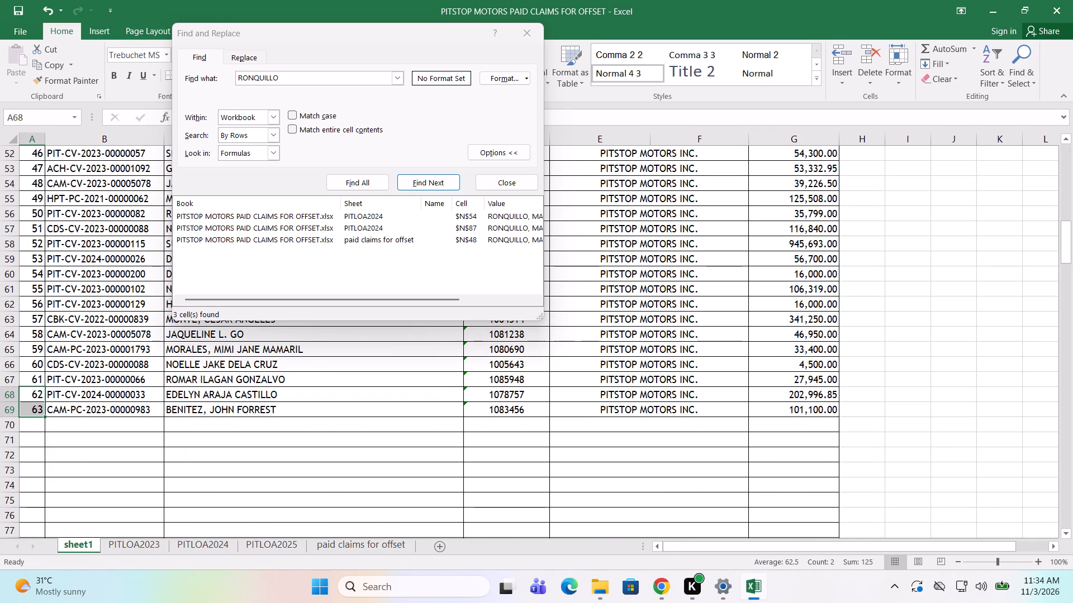
pyautogui.doubleClick(44, 419)
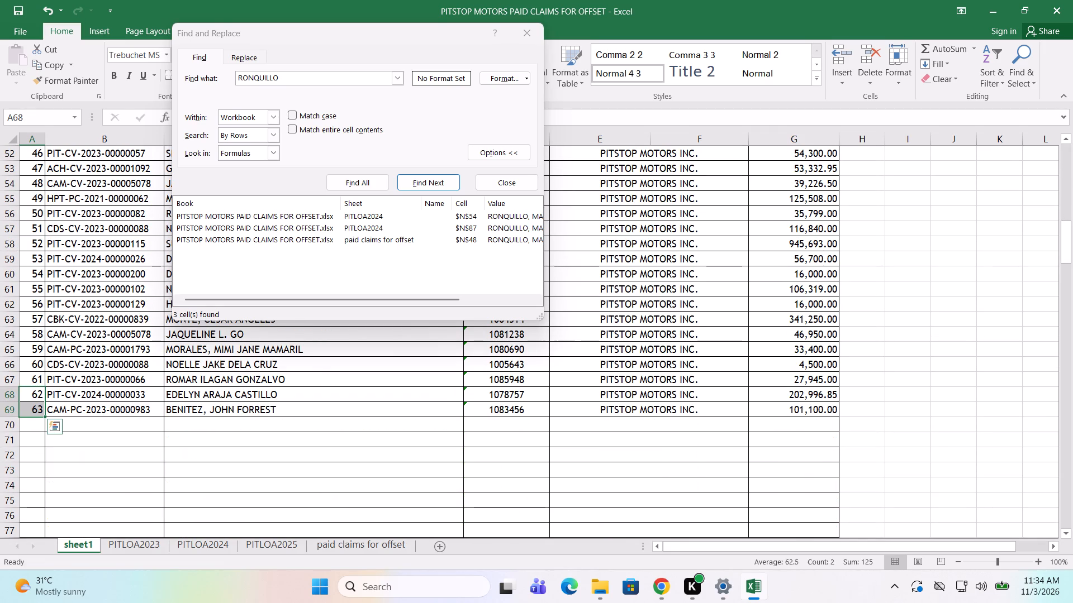
pyautogui.rightClick(44, 404)
pyautogui.click(44, 409)
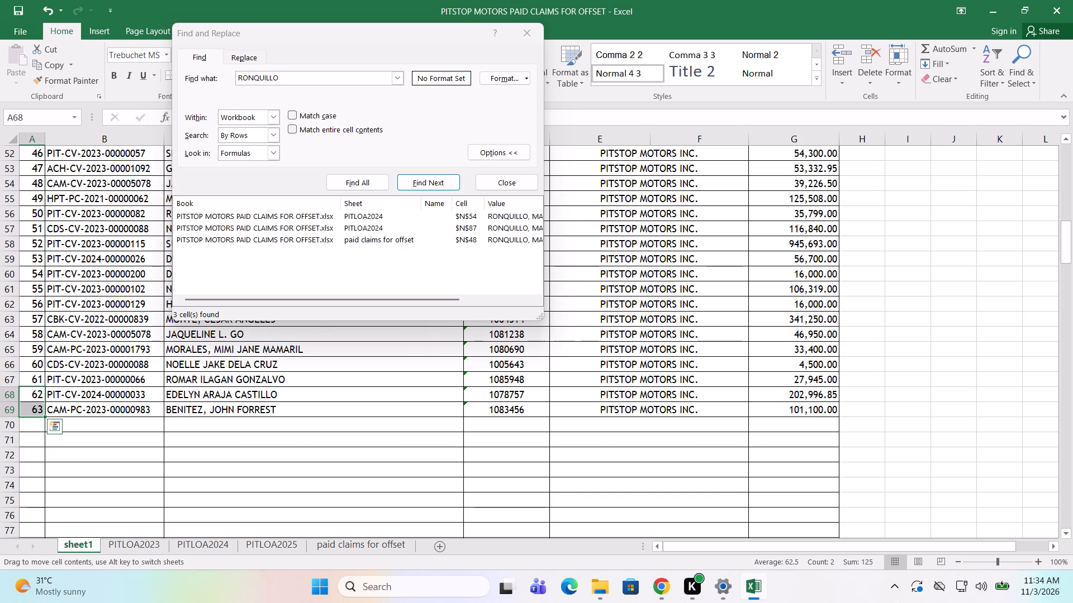
pyautogui.doubleClick(44, 423)
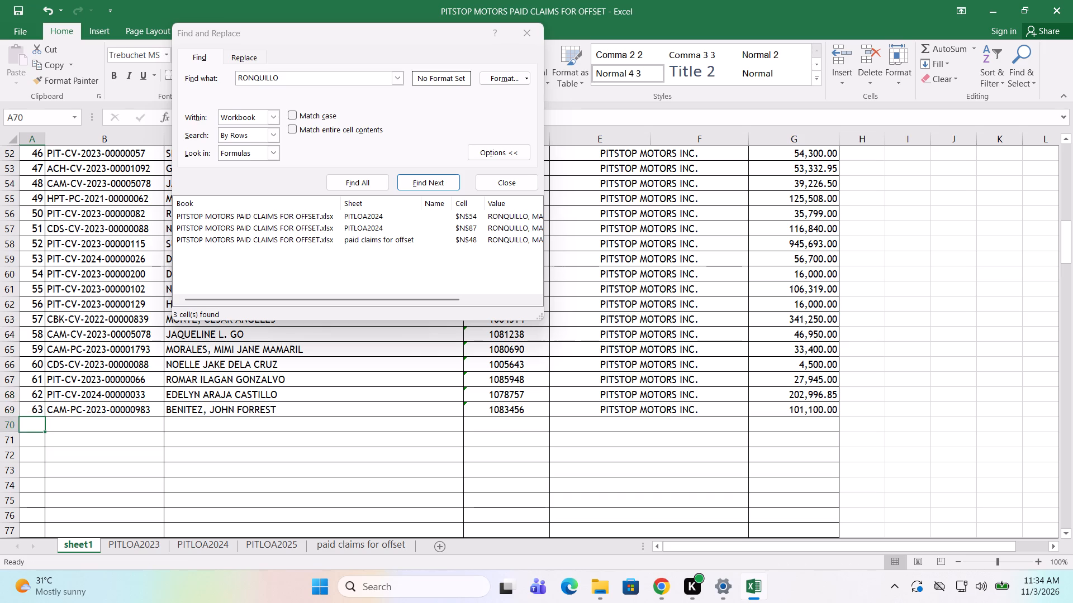
pyautogui.moveTo(39, 393); pyautogui.dragTo(41, 406)
pyautogui.moveTo(43, 418); pyautogui.dragTo(34, 398)
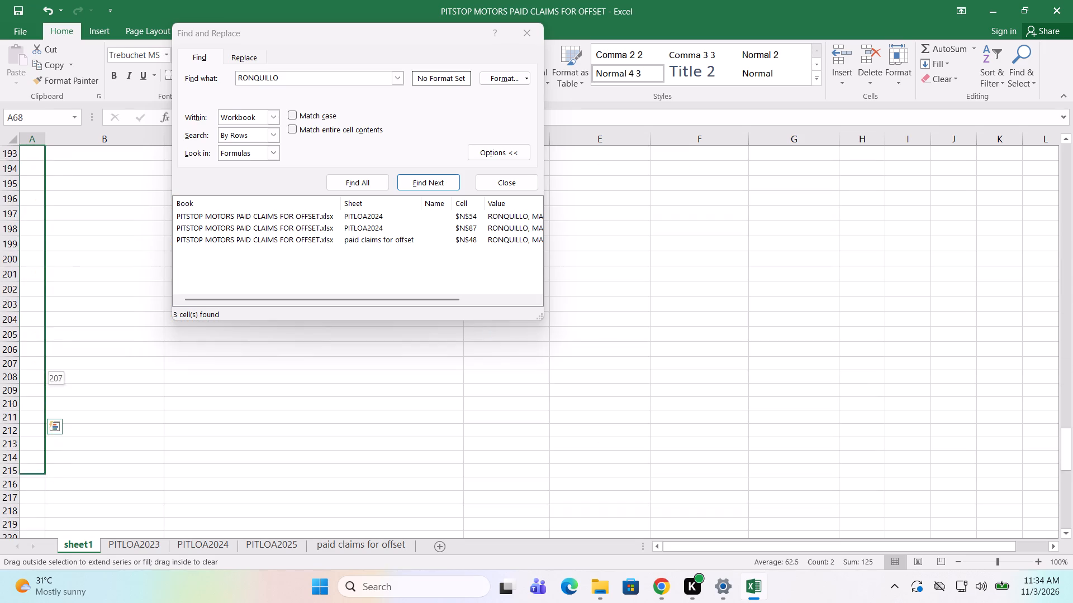
pyautogui.moveTo(34, 398); pyautogui.dragTo(87, 365)
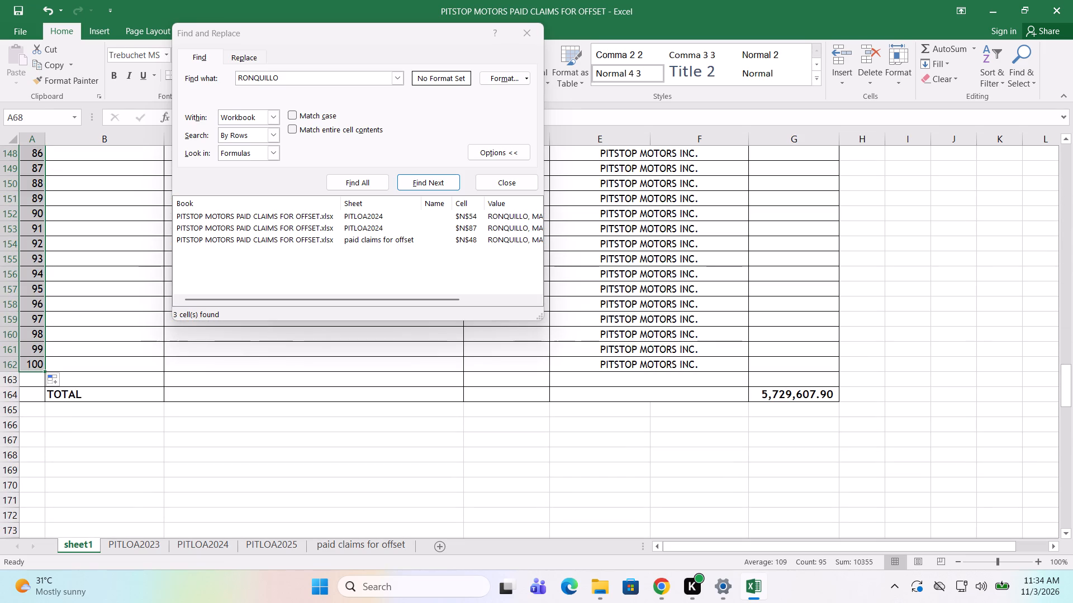
# Clear the PITSTOP MOTORS INC. entries from the unused rows E126:F162.
pyautogui.scroll(4, 701, 366)
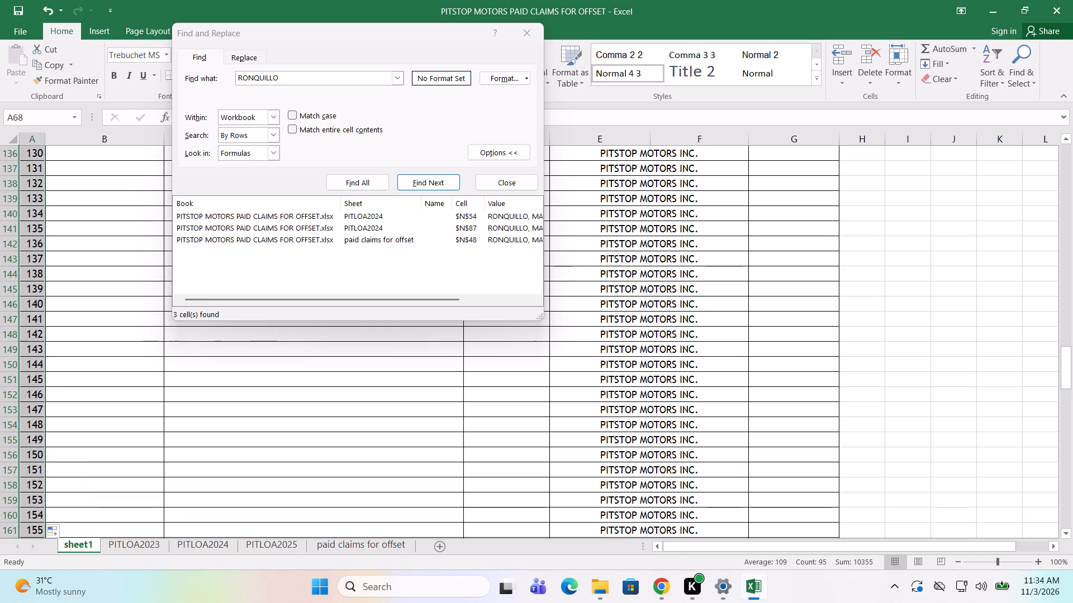
pyautogui.scroll(6, 699, 360)
pyautogui.moveTo(649, 269); pyautogui.dragTo(633, 586)
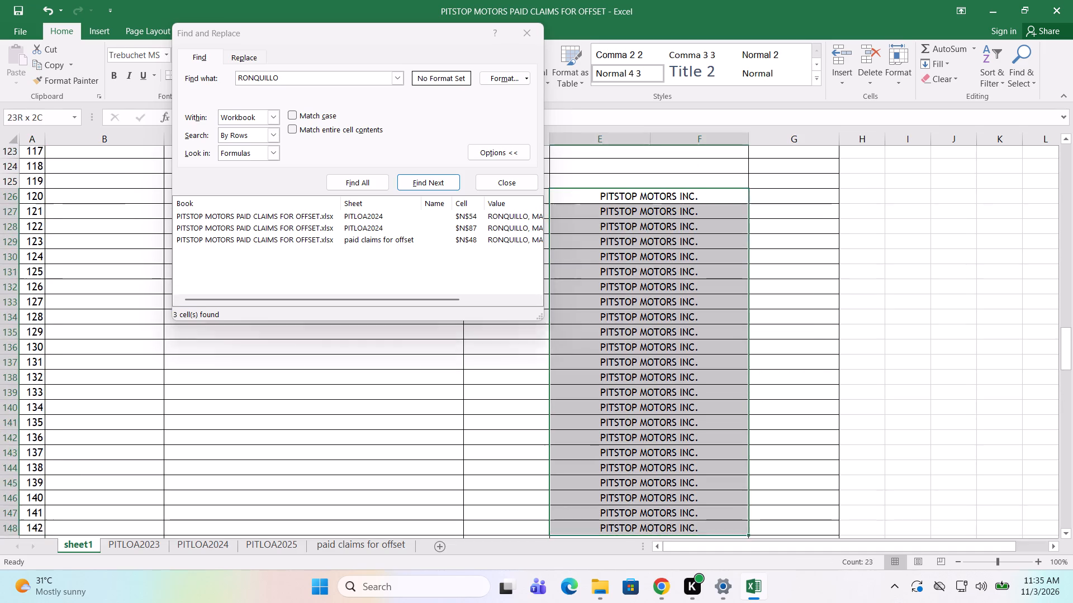
pyautogui.moveTo(633, 586); pyautogui.dragTo(647, 495)
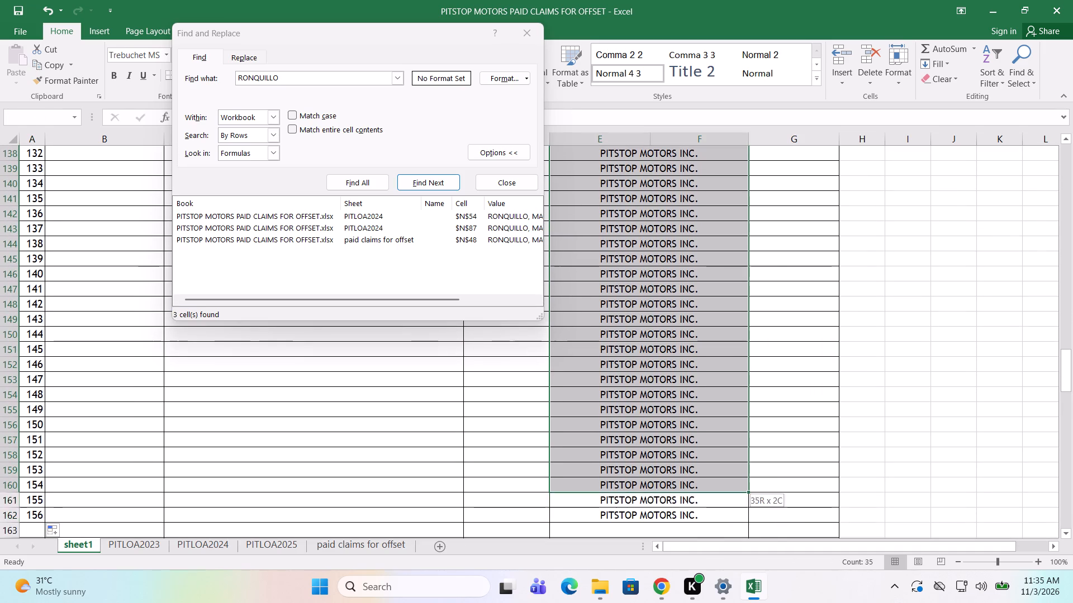
pyautogui.moveTo(647, 495); pyautogui.dragTo(650, 513)
pyautogui.rightClick(683, 415)
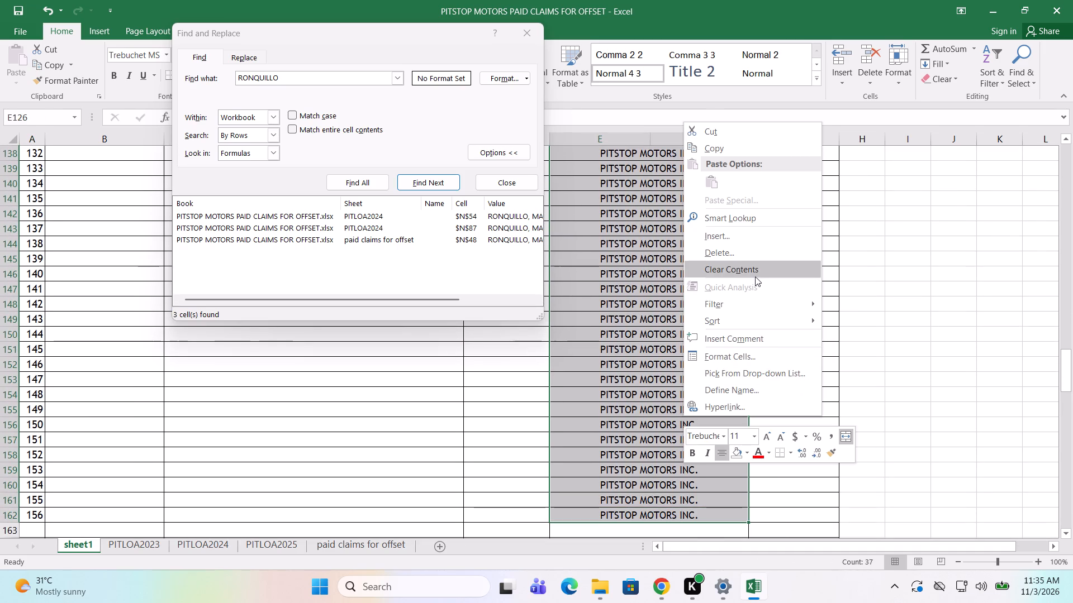
pyautogui.click(755, 276)
pyautogui.click(142, 398)
# Check the extended numbering in sheet1 by selecting the added item numbers from A70 down to A162.
pyautogui.scroll(-12, 202, 396)
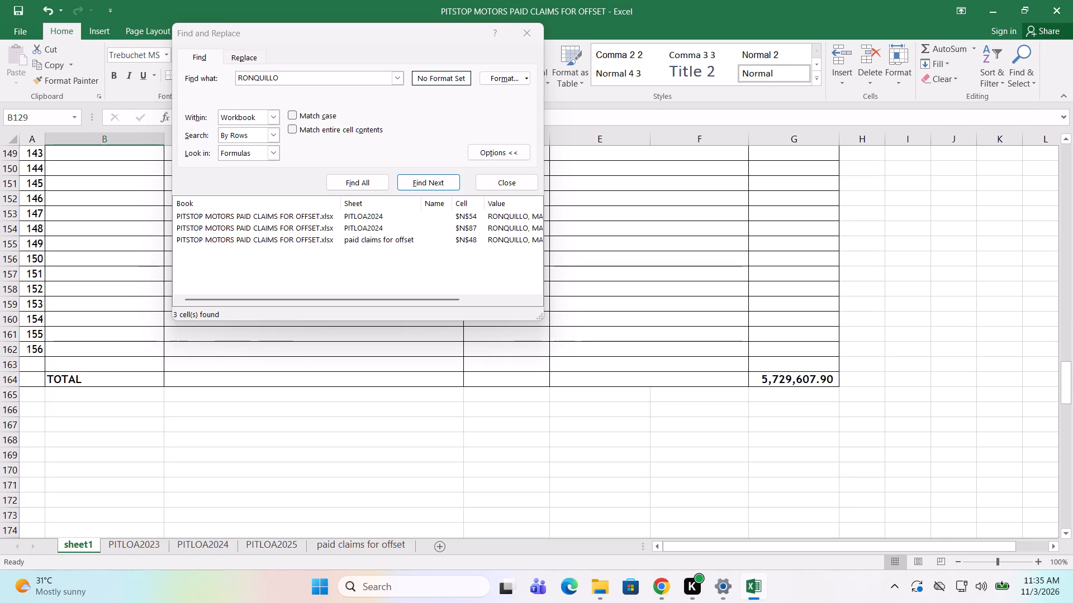
pyautogui.scroll(16, 207, 419)
pyautogui.scroll(9, 144, 371)
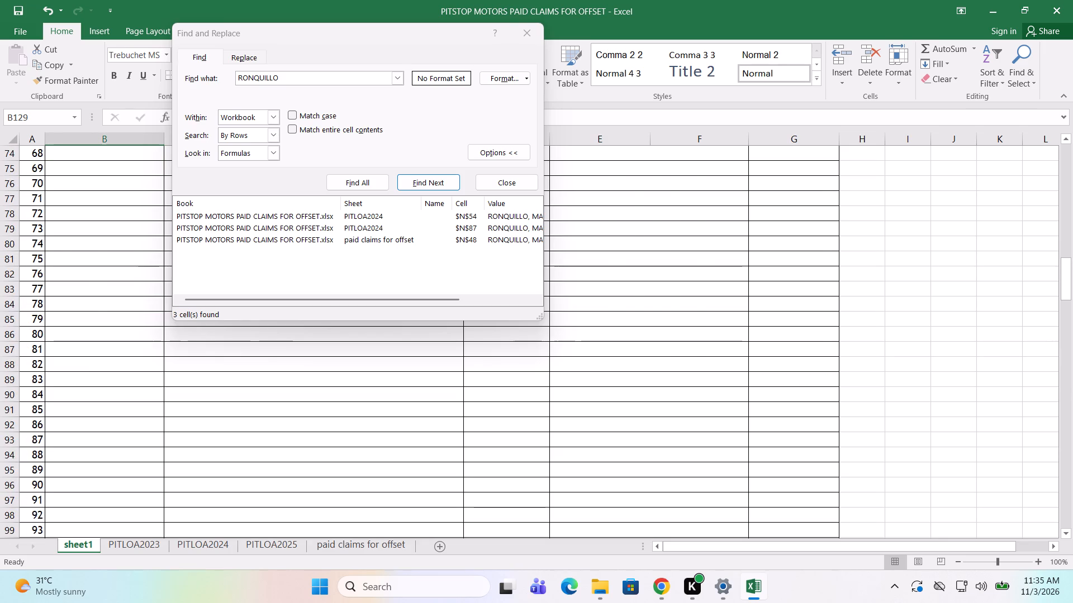
pyautogui.scroll(6, 132, 347)
pyautogui.moveTo(36, 366); pyautogui.dragTo(8, 456)
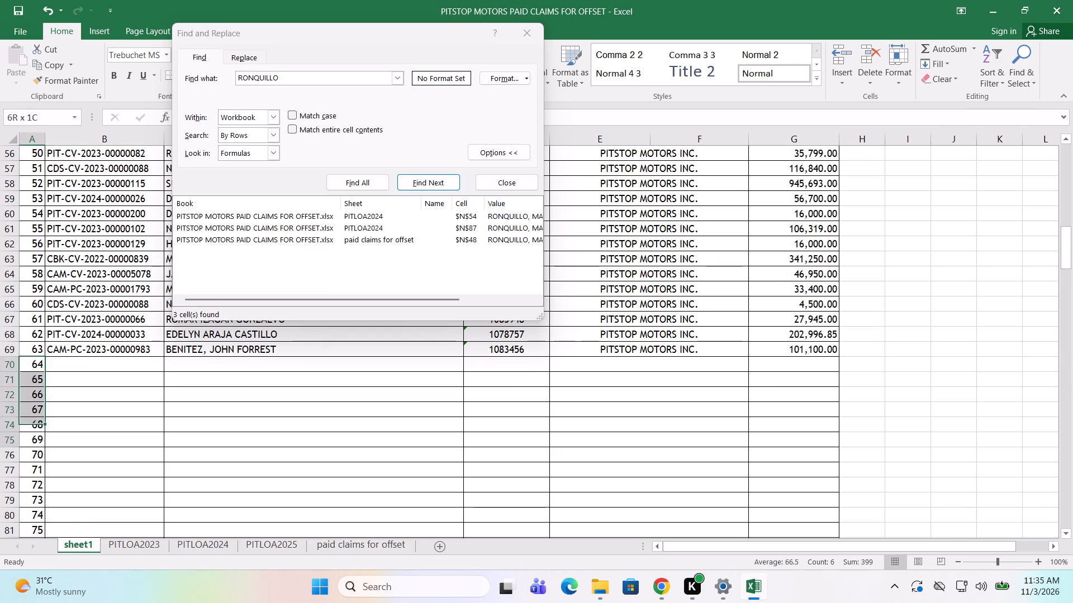
pyautogui.moveTo(8, 456); pyautogui.dragTo(32, 602)
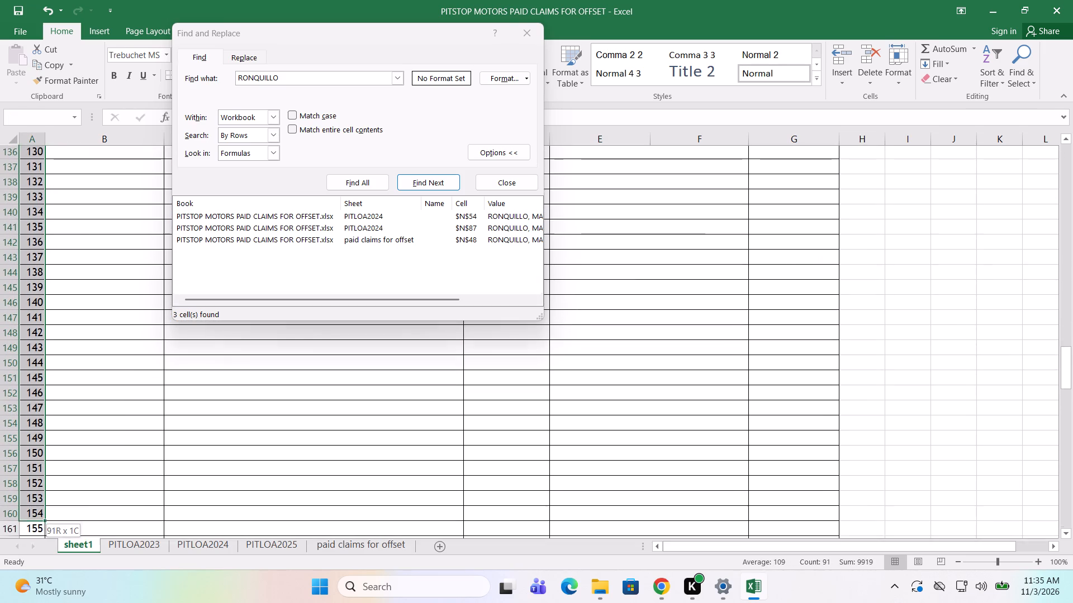
pyautogui.moveTo(32, 602); pyautogui.dragTo(34, 511)
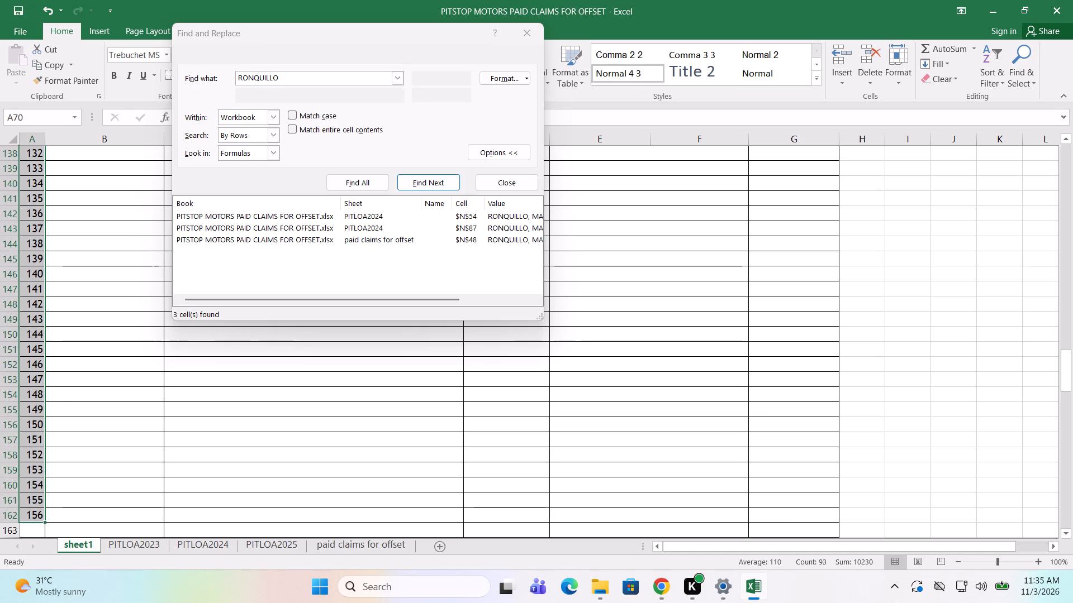
pyautogui.scroll(-3, 192, 513)
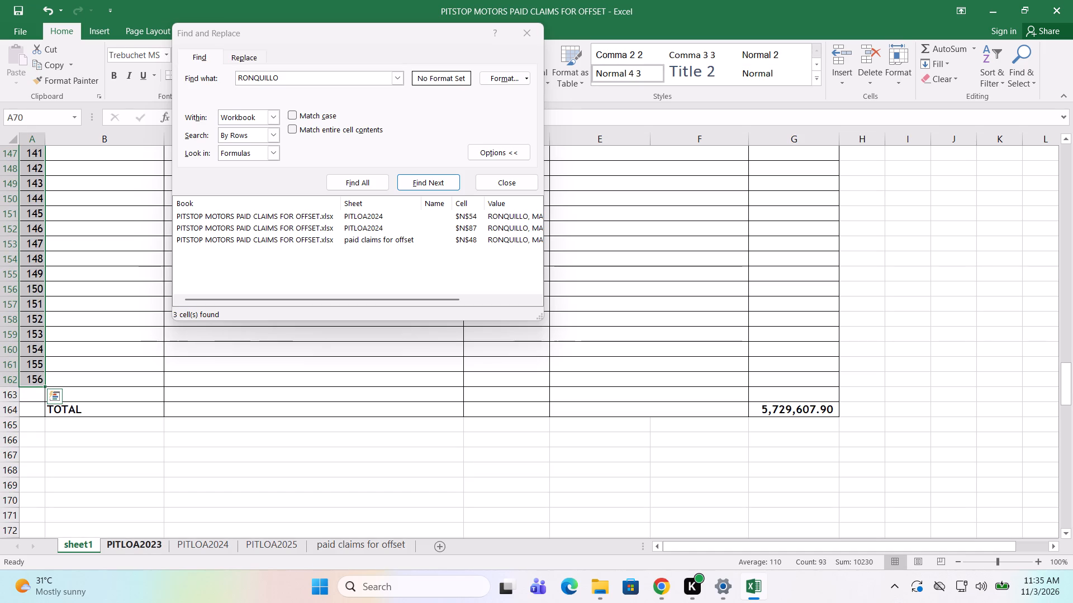
pyautogui.click(318, 462)
# In the paid claims for offset sheet, delete the empty row 1 above the claims.
pyautogui.click(368, 542)
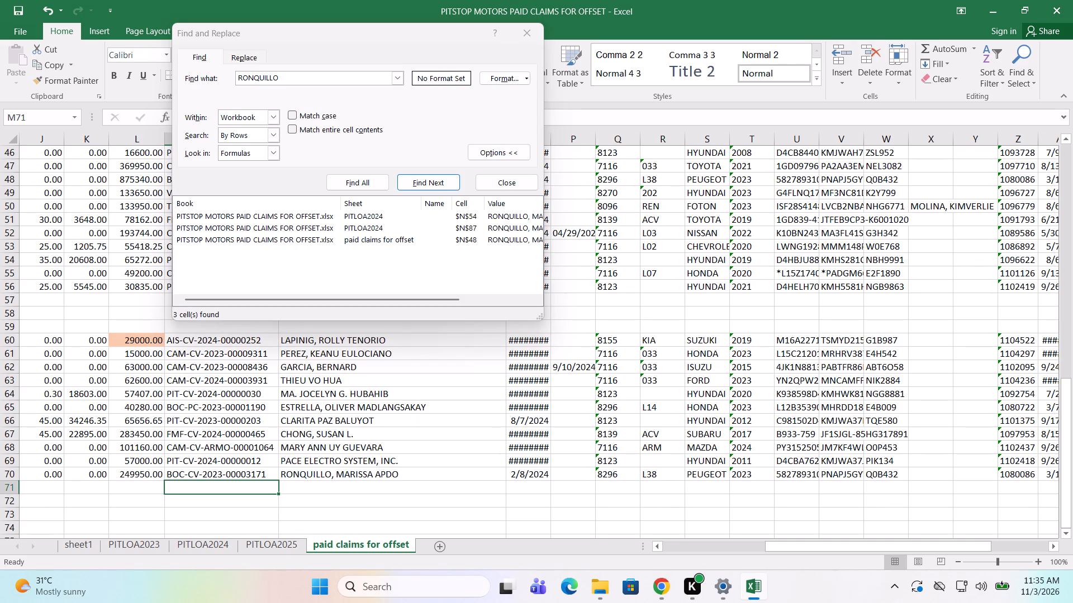
pyautogui.moveTo(1068, 417); pyautogui.dragTo(1058, 15)
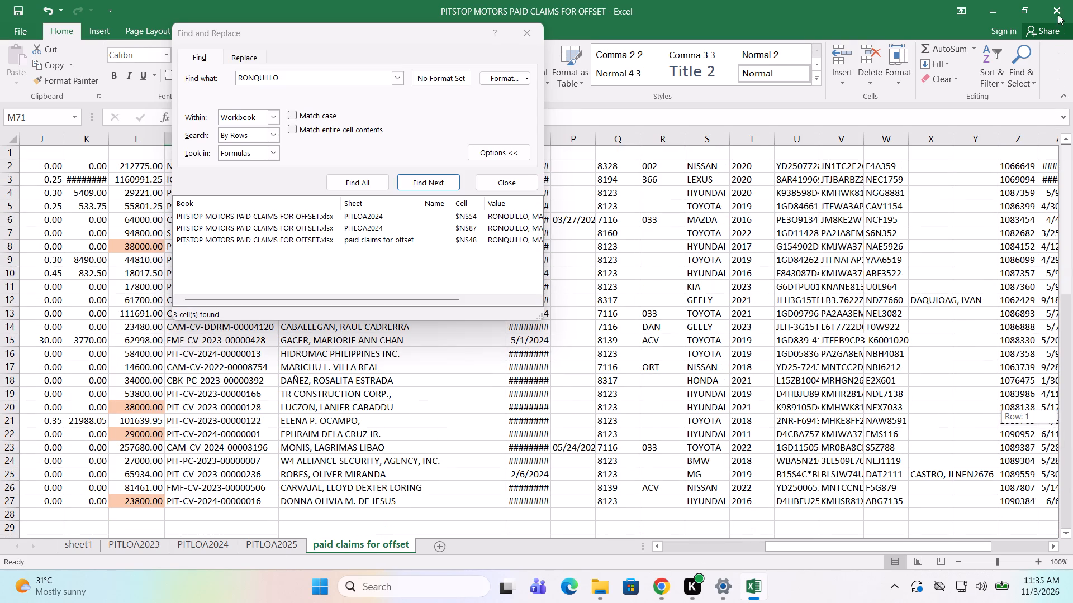
pyautogui.moveTo(1058, 15); pyautogui.dragTo(1056, 0)
pyautogui.rightClick(3, 155)
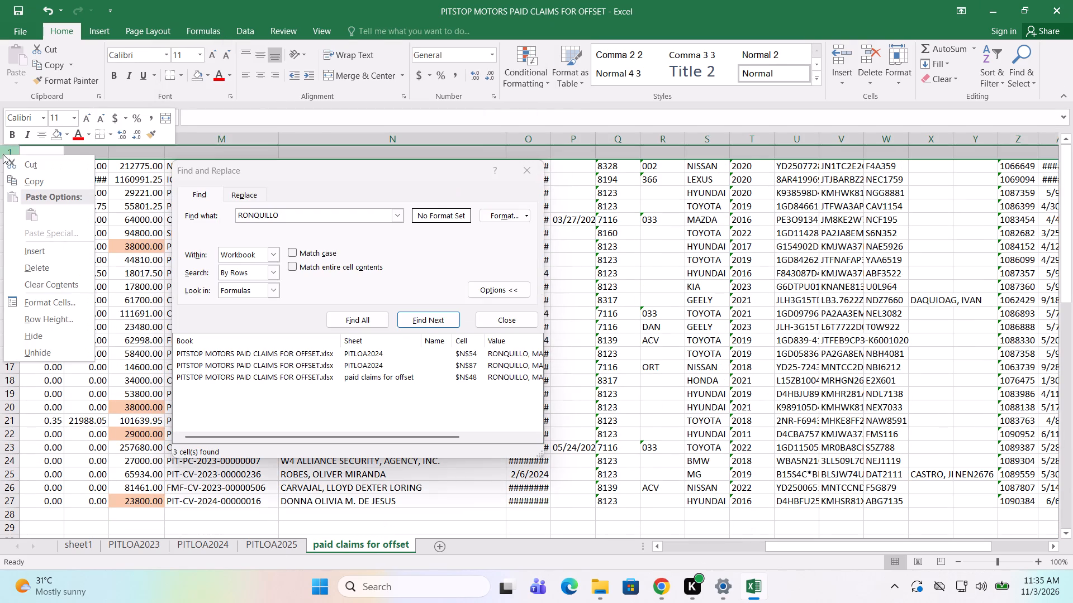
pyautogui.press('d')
# Close the gaps between the claim blocks by deleting the blank rows 27–29, 37–39 and 50–52 in turn.
pyautogui.scroll(-2, 46, 303)
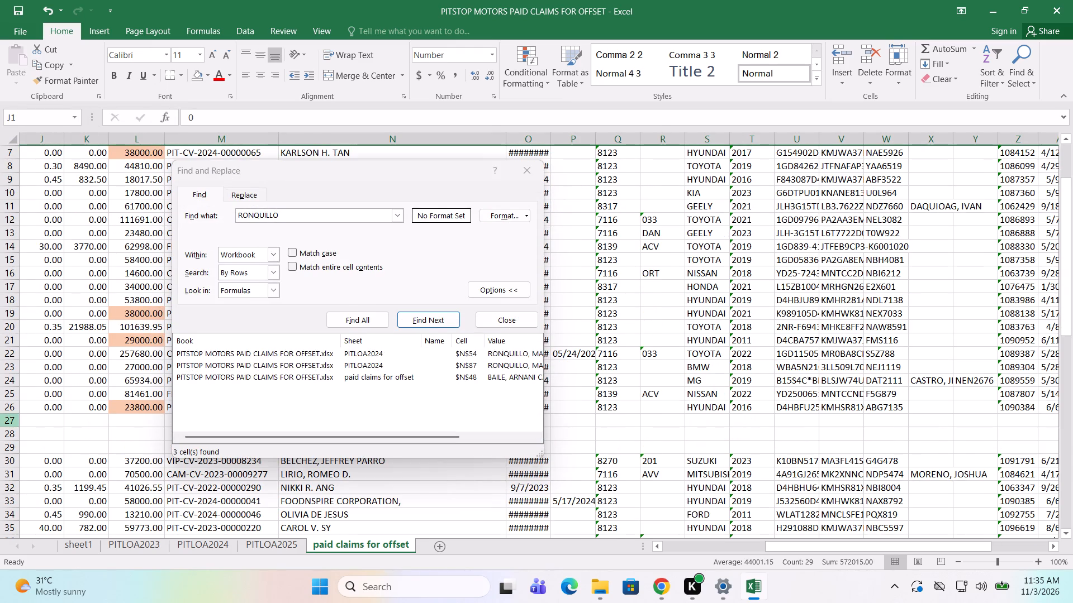
pyautogui.moveTo(14, 420); pyautogui.dragTo(8, 451)
pyautogui.rightClick(9, 442)
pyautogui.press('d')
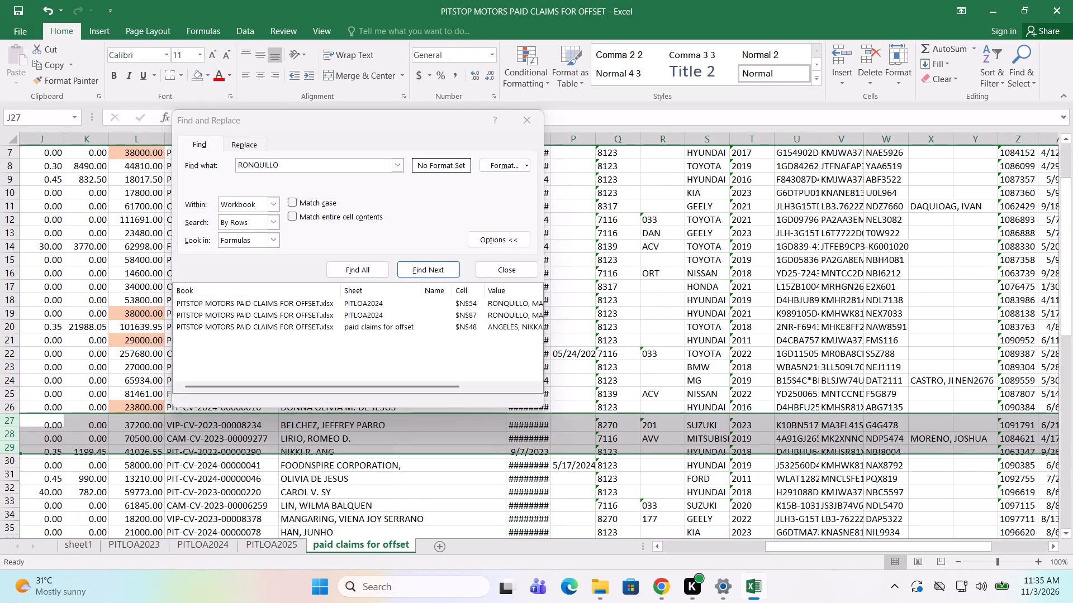
pyautogui.scroll(-3, 9, 443)
pyautogui.moveTo(11, 435); pyautogui.dragTo(10, 451)
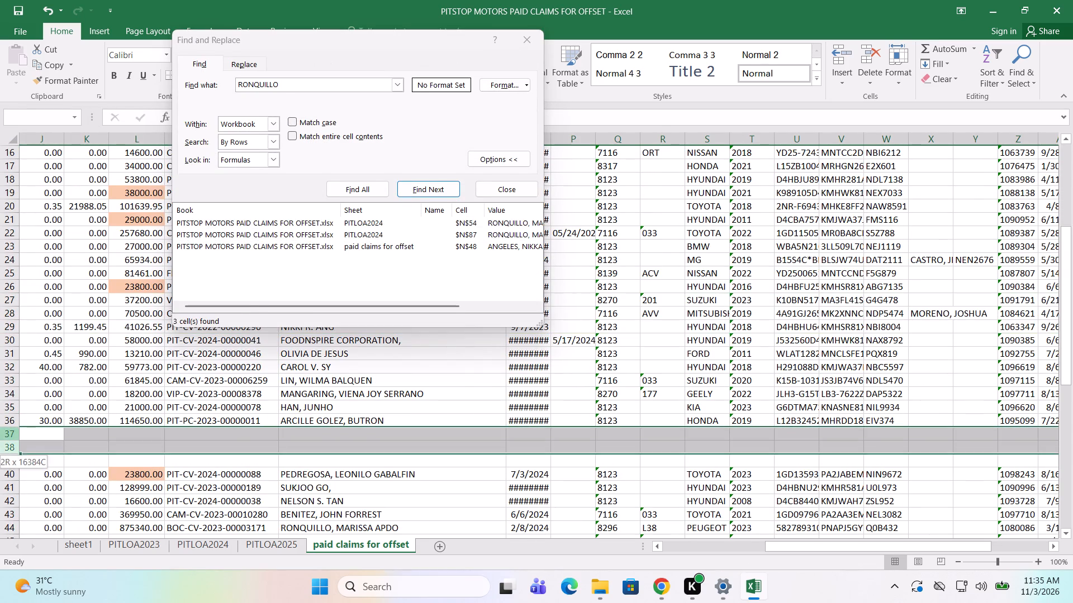
pyautogui.moveTo(10, 451); pyautogui.dragTo(8, 460)
pyautogui.rightClick(10, 448)
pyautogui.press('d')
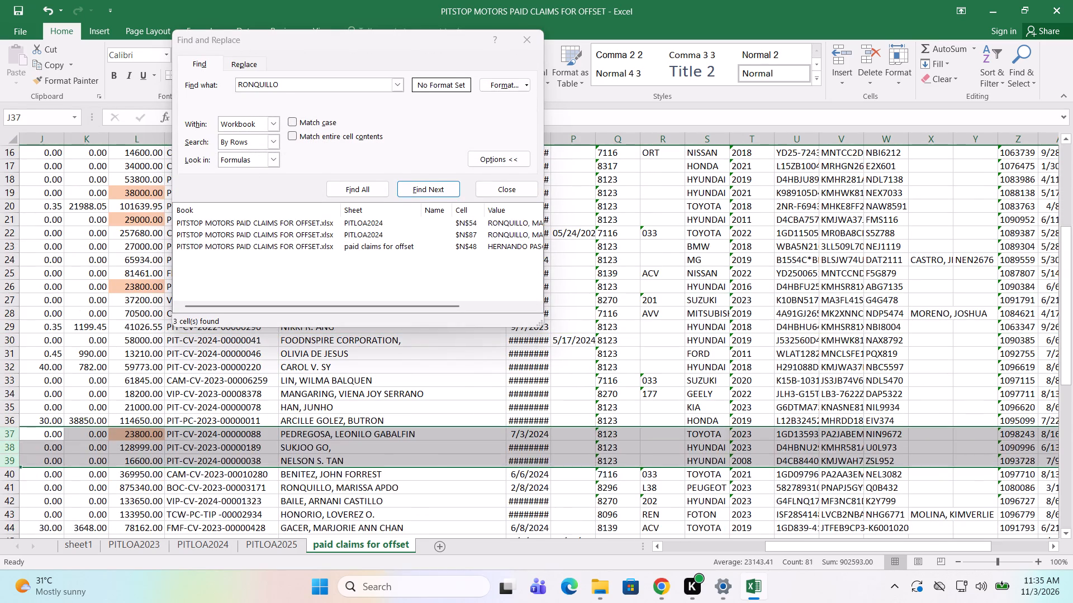
pyautogui.scroll(-4, 37, 446)
pyautogui.moveTo(6, 448); pyautogui.dragTo(6, 471)
pyautogui.rightClick(11, 463)
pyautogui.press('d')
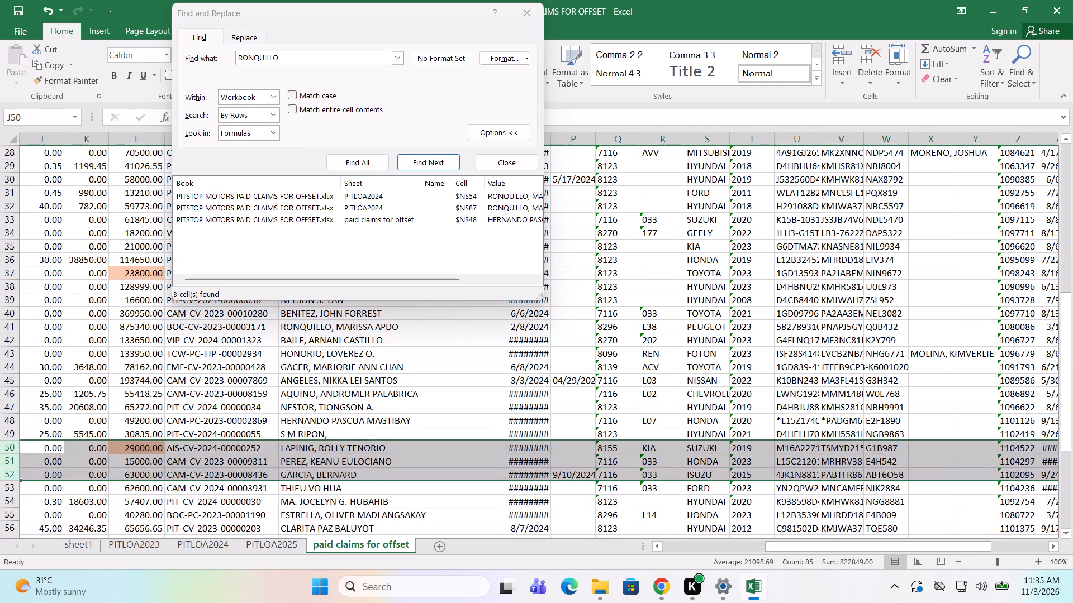
pyautogui.scroll(-4, 40, 460)
pyautogui.scroll(5, 189, 447)
pyautogui.scroll(6, 163, 407)
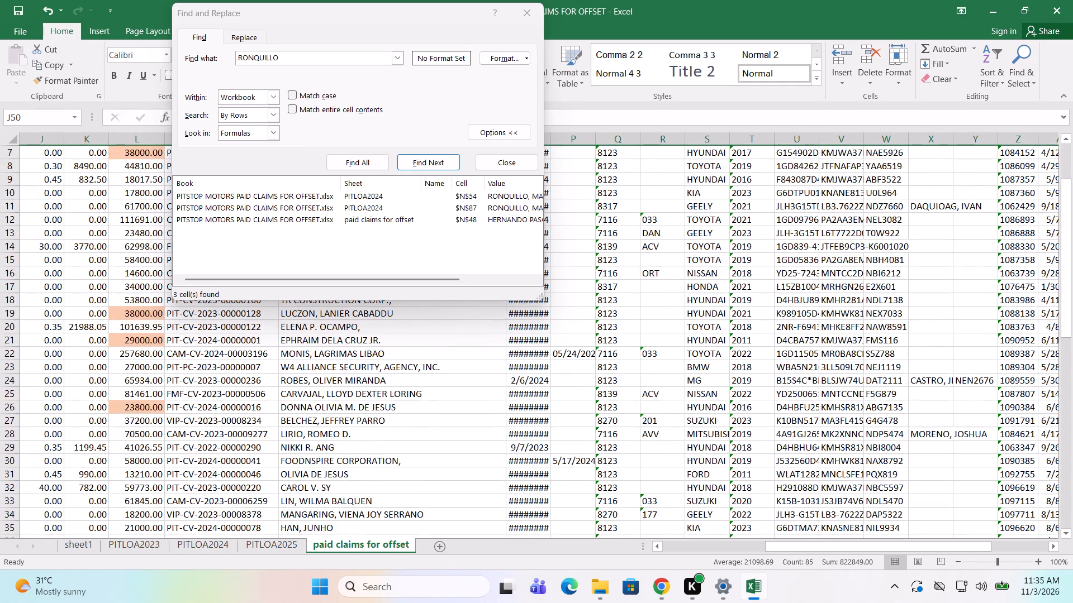
# Check the compiled claims by selecting the amounts in column L from L1 down to L60.
pyautogui.scroll(6, 151, 367)
pyautogui.scroll(2, 141, 254)
pyautogui.moveTo(141, 154); pyautogui.dragTo(131, 526)
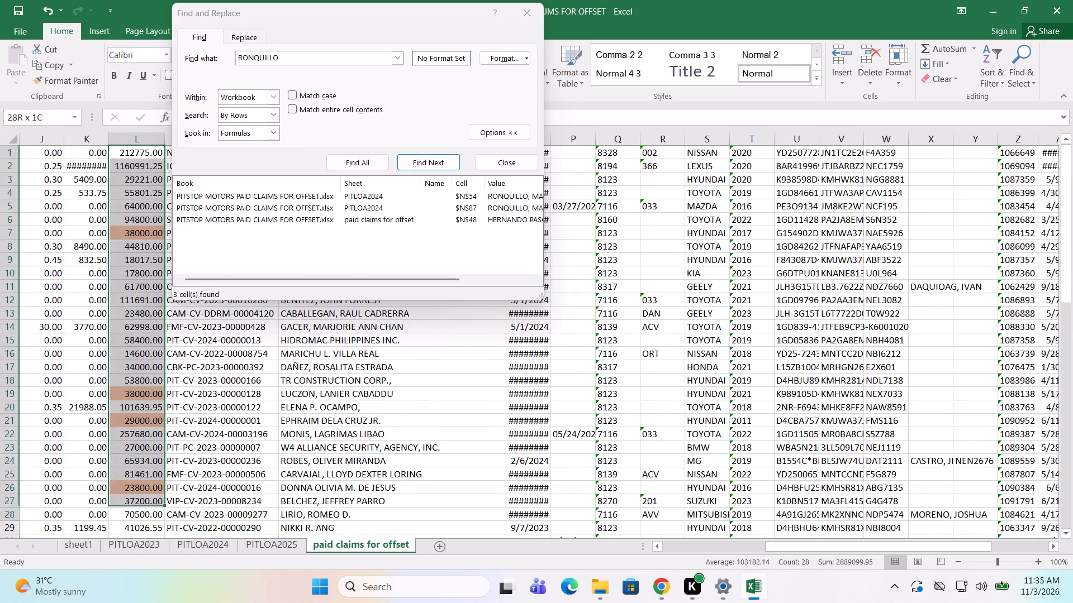
pyautogui.moveTo(131, 526); pyautogui.dragTo(129, 498)
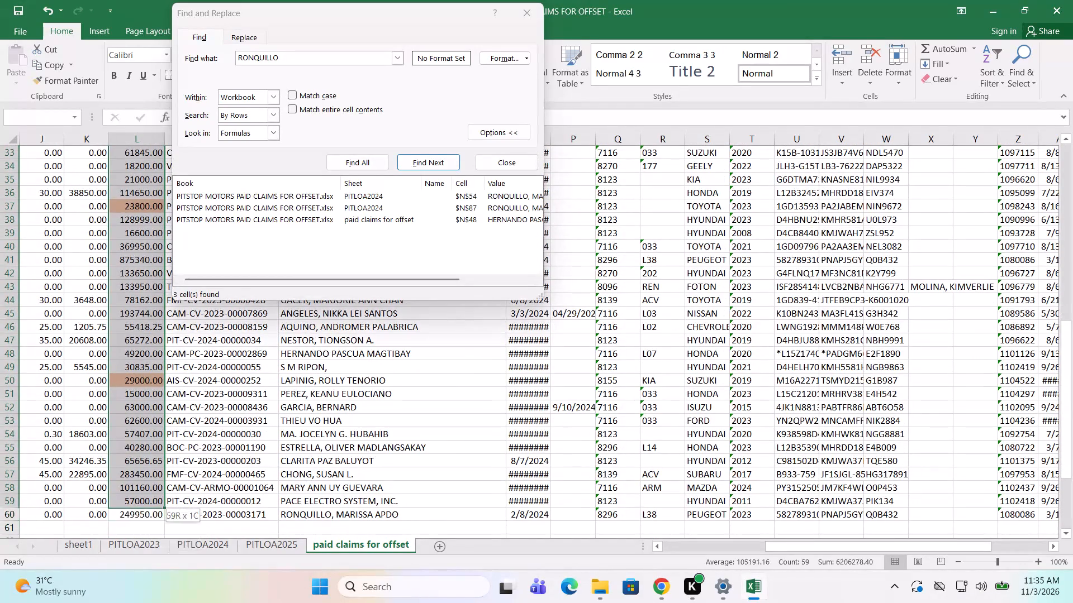
pyautogui.moveTo(129, 498); pyautogui.dragTo(130, 512)
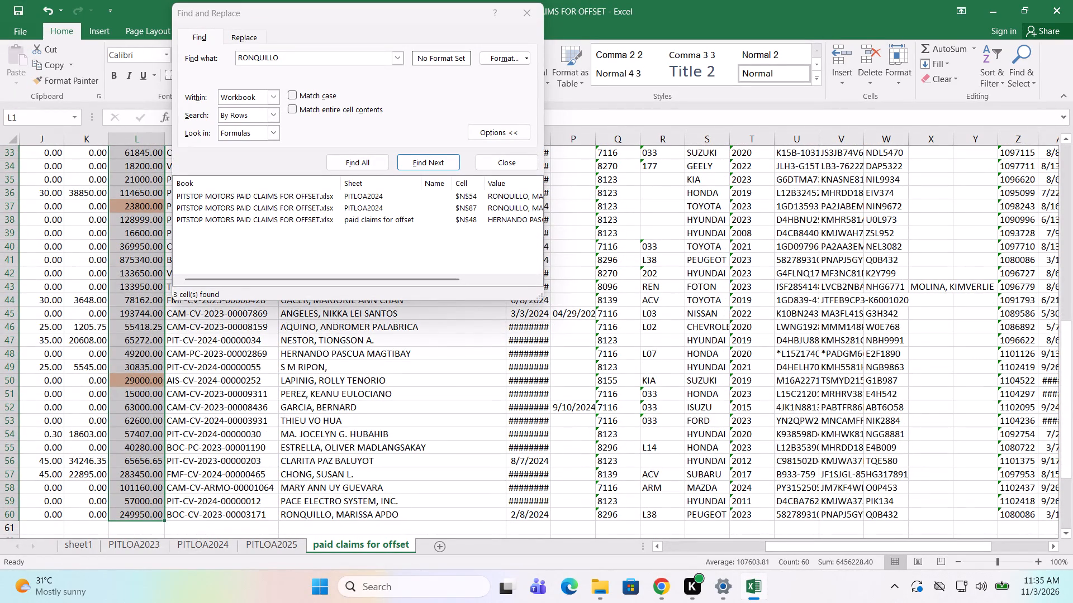
pyautogui.scroll(-4, 518, 431)
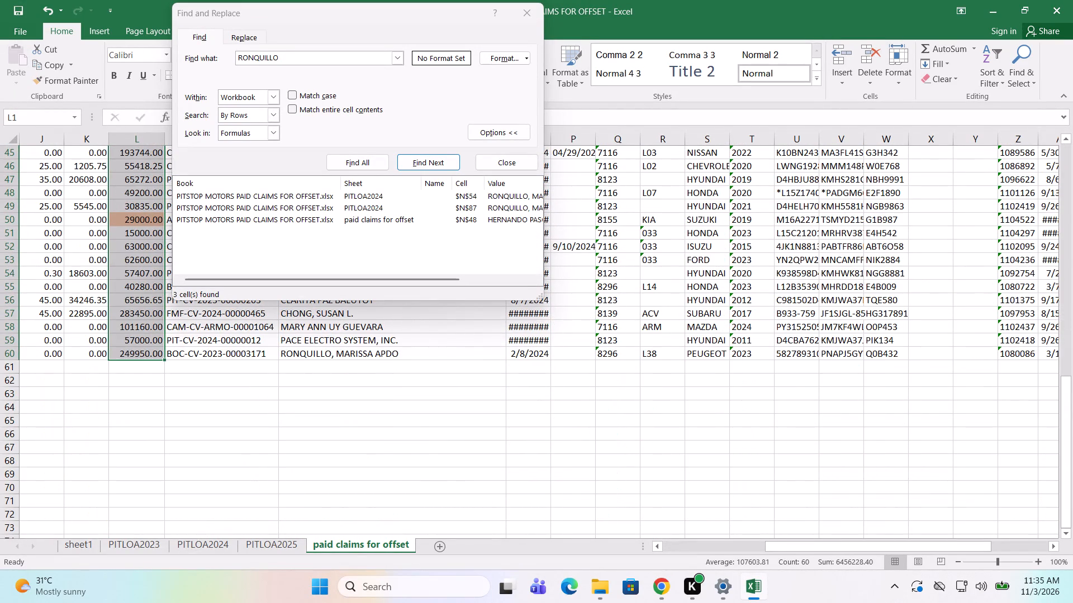
pyautogui.click(447, 428)
pyautogui.click(158, 409)
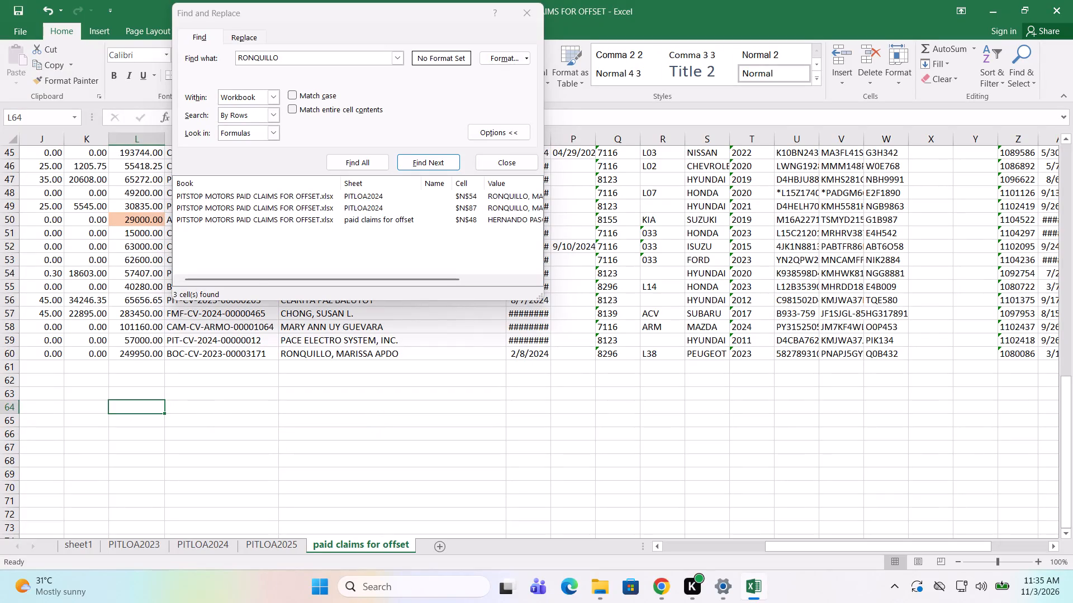
pyautogui.moveTo(287, 57); pyautogui.dragTo(199, 44)
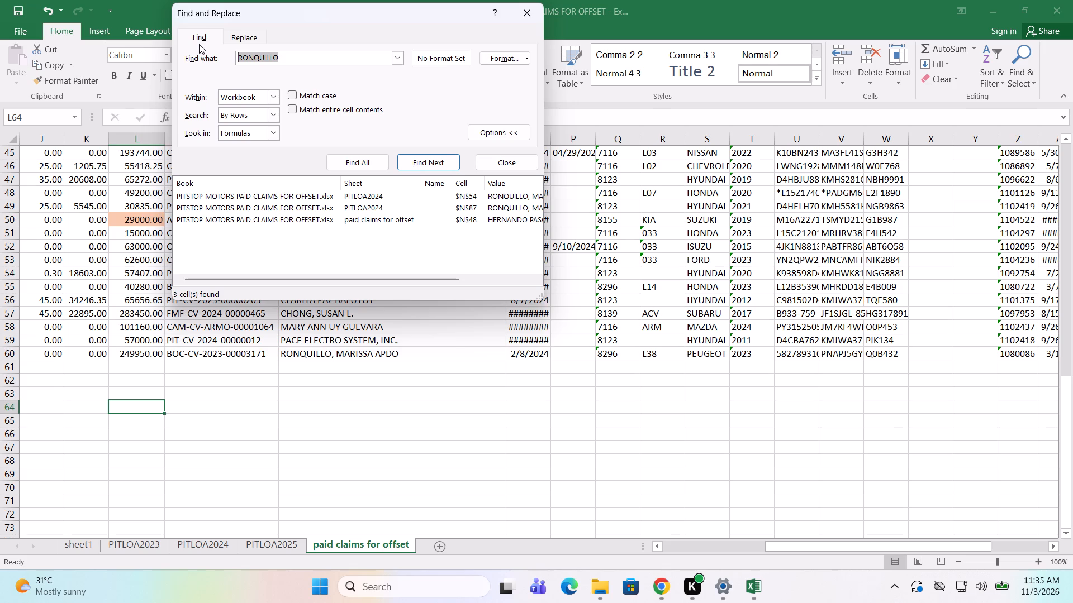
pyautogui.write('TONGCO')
pyautogui.click(363, 160)
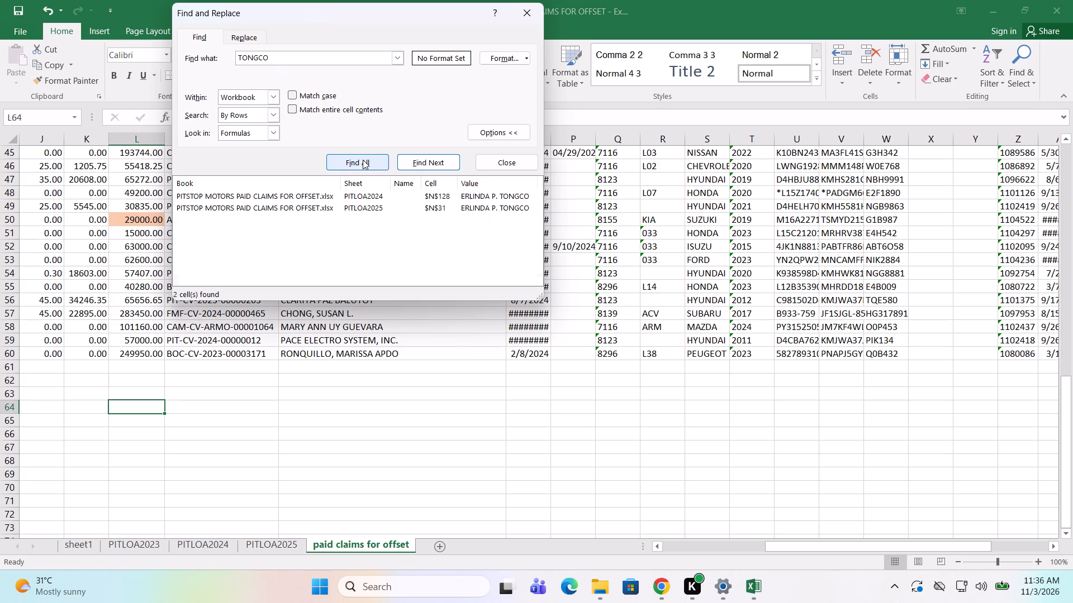
pyautogui.click(486, 195)
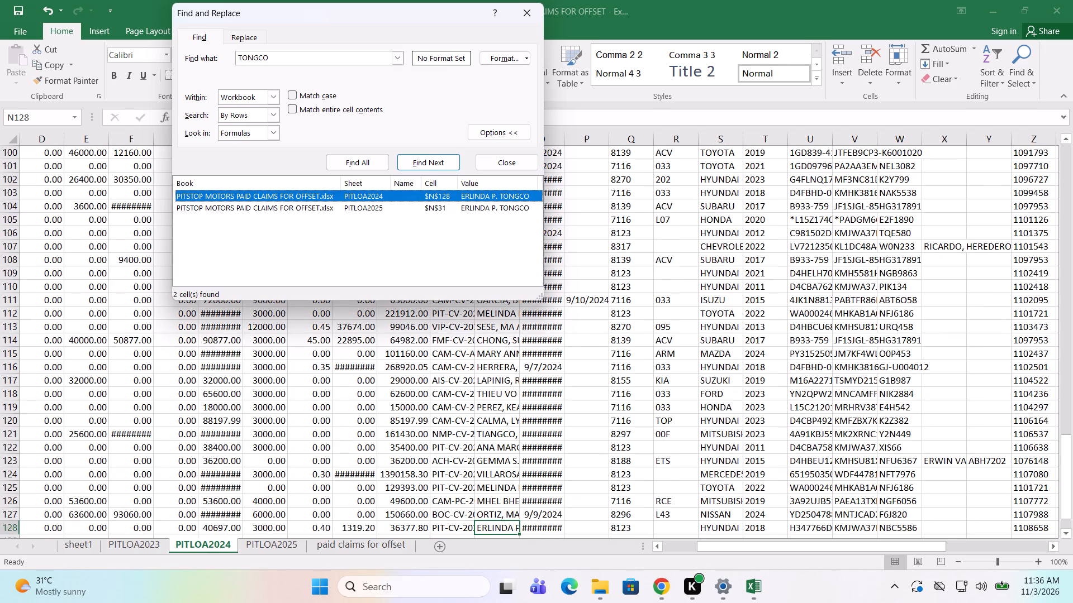
pyautogui.click(9, 525)
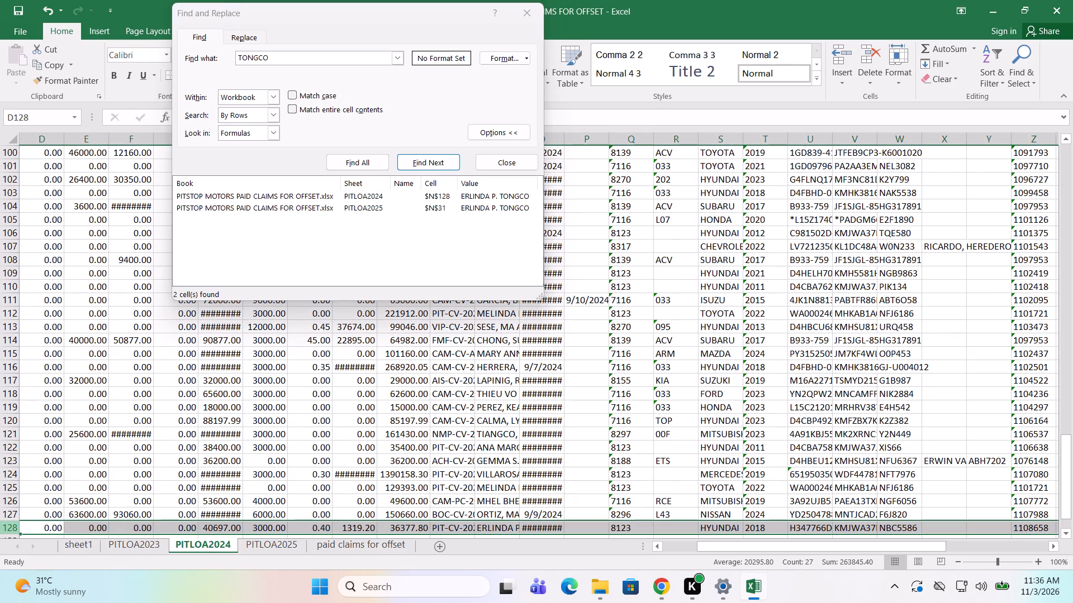
pyautogui.hotkey('ctrl', 'c')
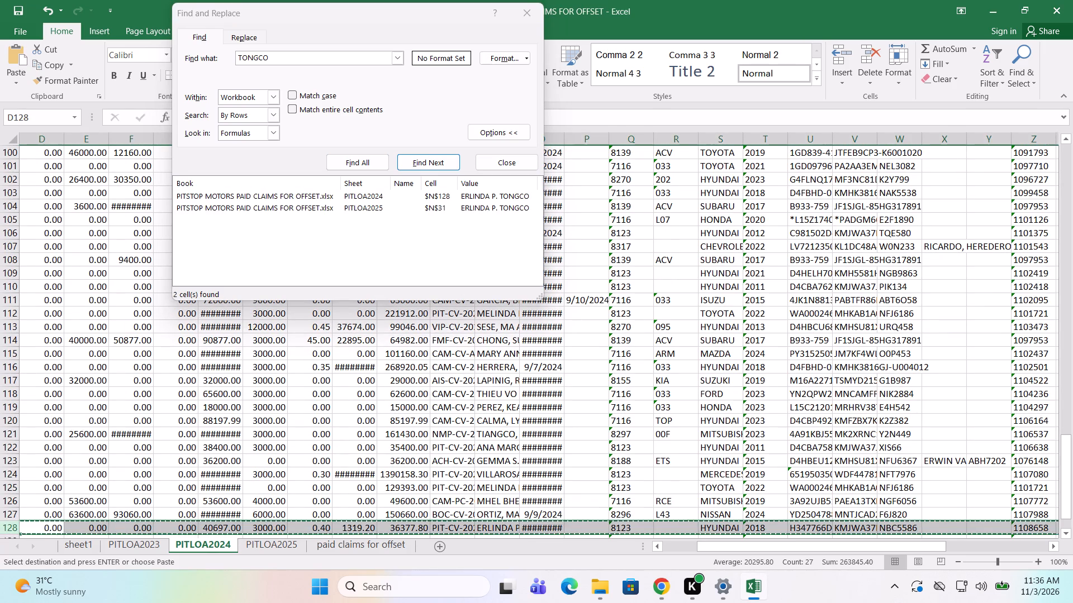
pyautogui.click(343, 552)
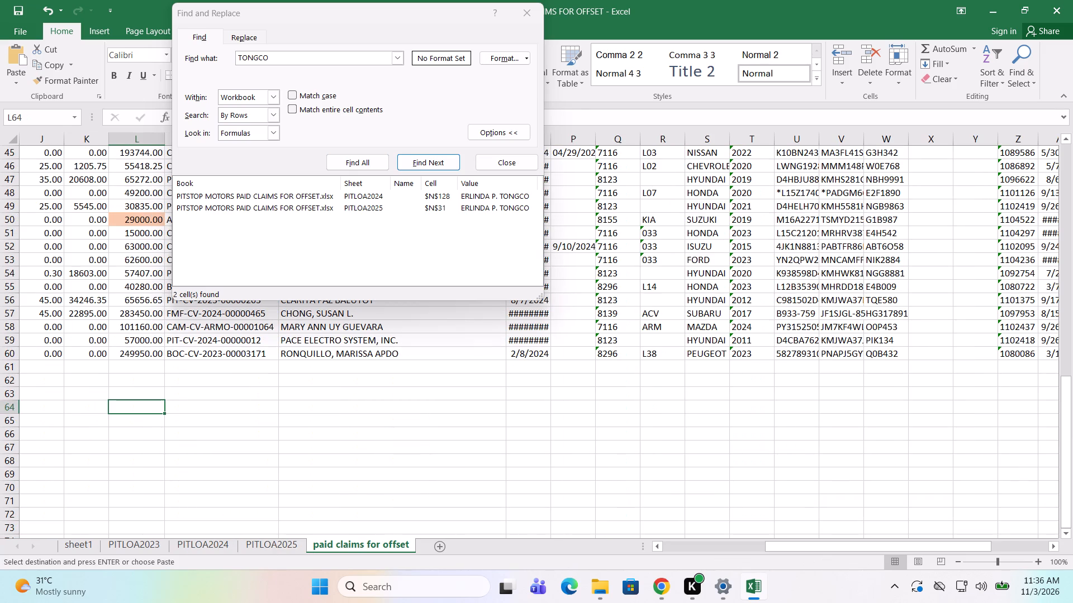
pyautogui.rightClick(10, 380)
pyautogui.click(40, 231)
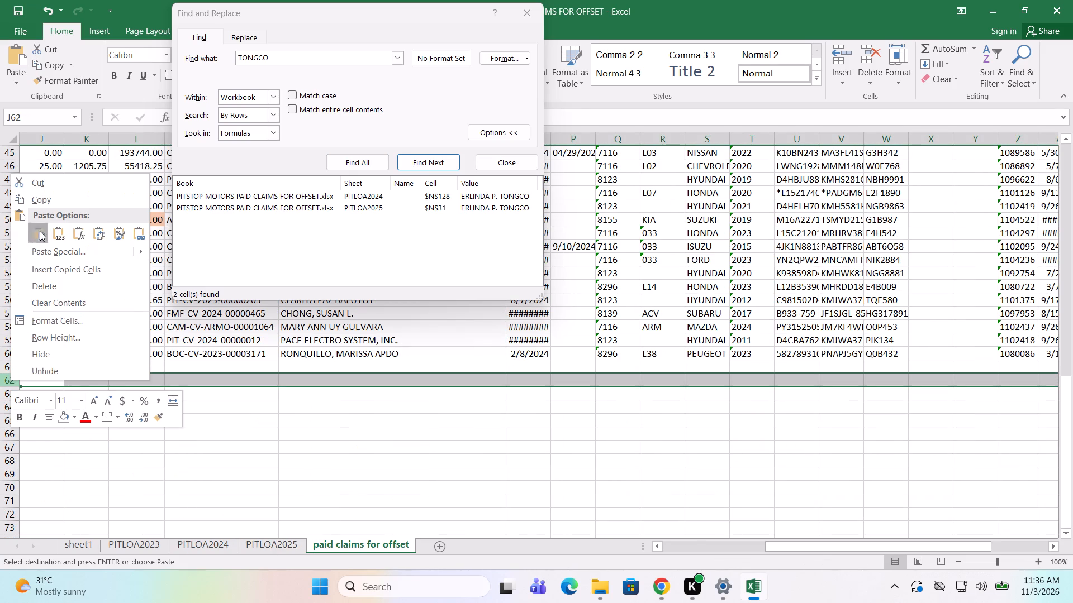
# Search the workbook for TRILLANES and examine the matching claim row in PITLOA2024 and the rows below it.
pyautogui.moveTo(273, 58); pyautogui.dragTo(221, 49)
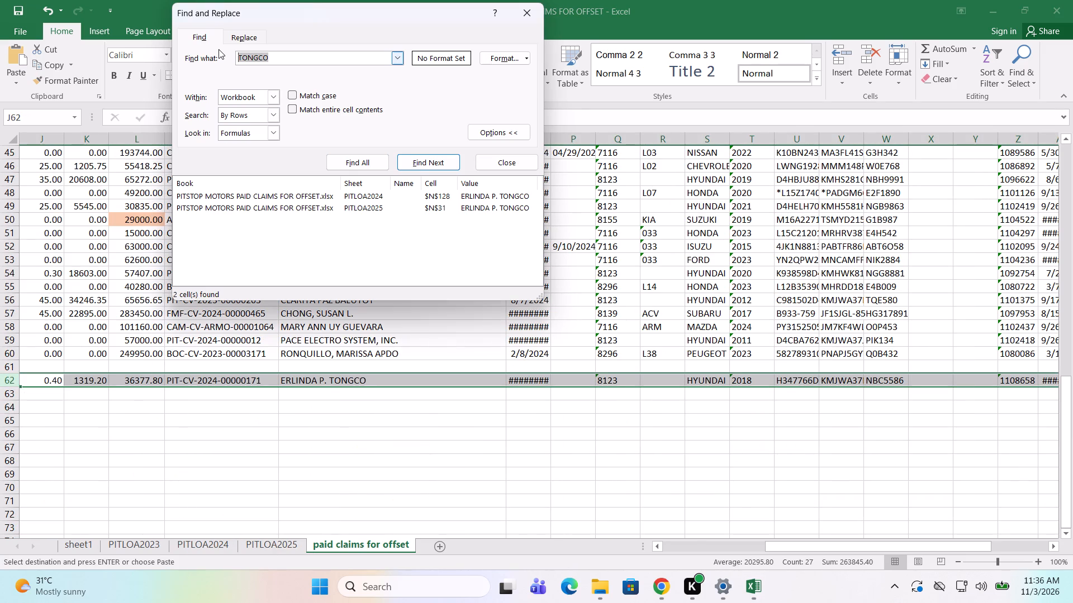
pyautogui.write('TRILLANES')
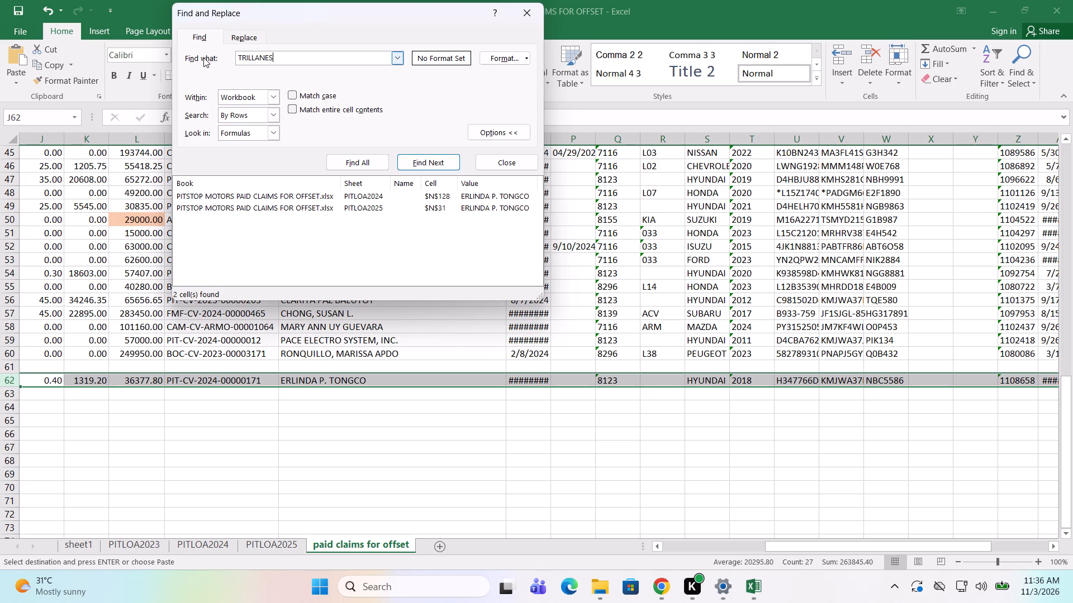
pyautogui.click(359, 166)
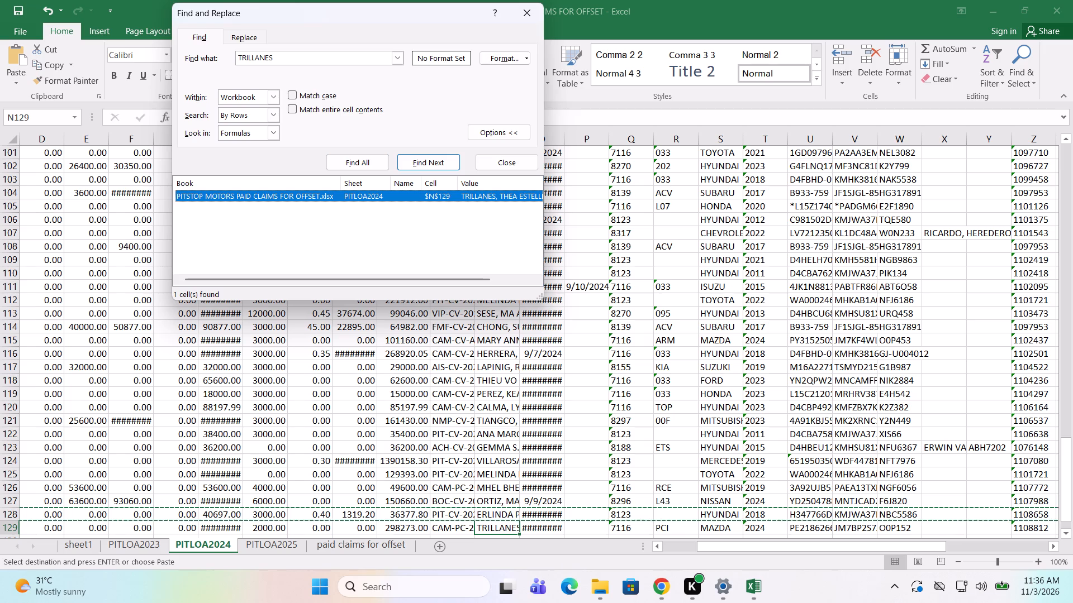
pyautogui.click(516, 195)
pyautogui.click(405, 529)
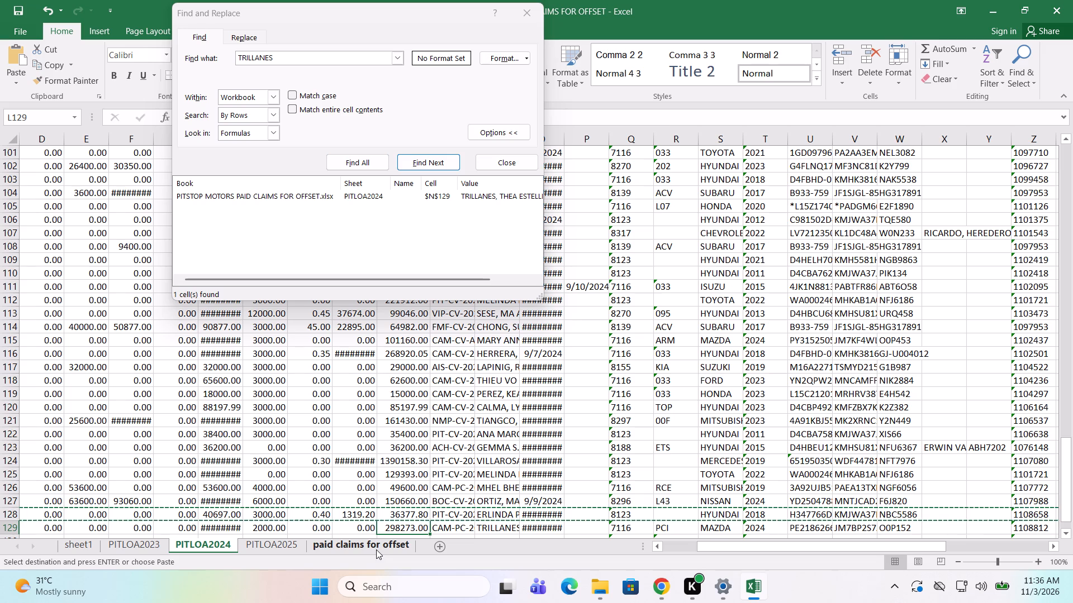
pyautogui.click(510, 194)
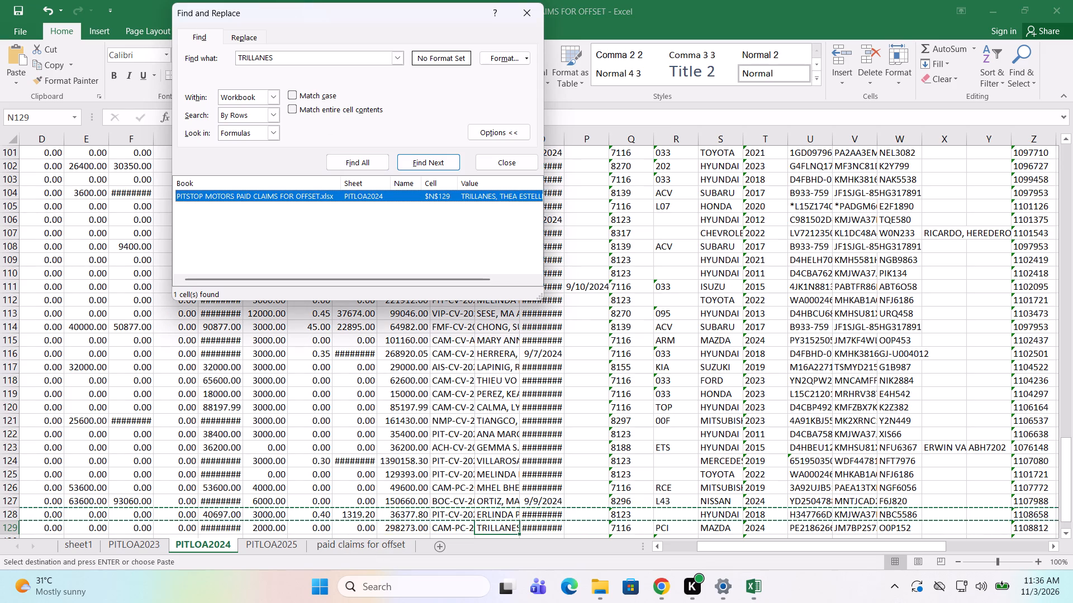
pyautogui.click(496, 527)
pyautogui.click(441, 534)
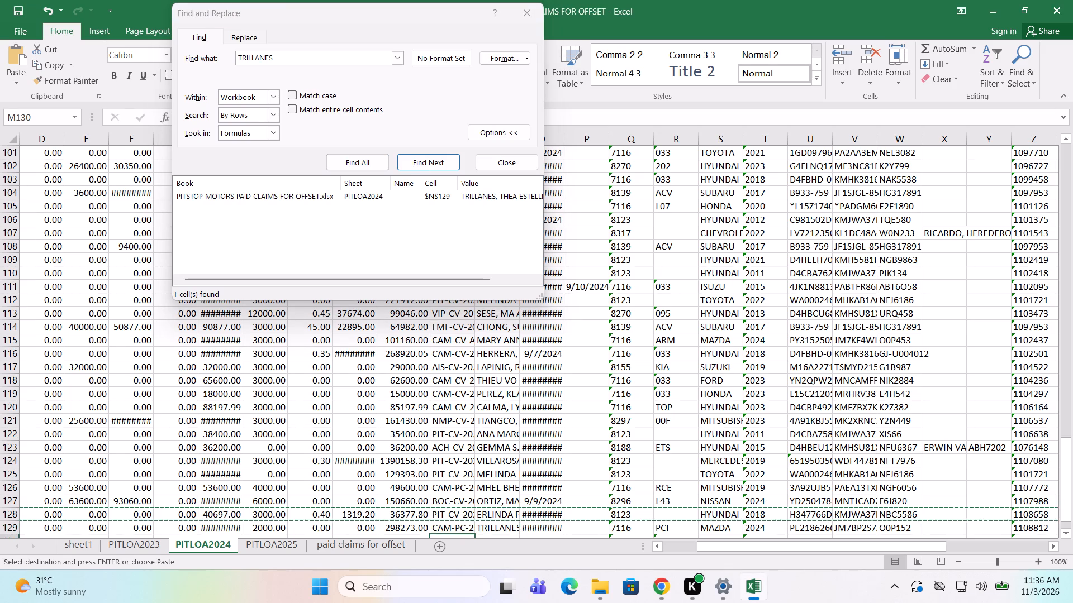
pyautogui.scroll(-2, 454, 516)
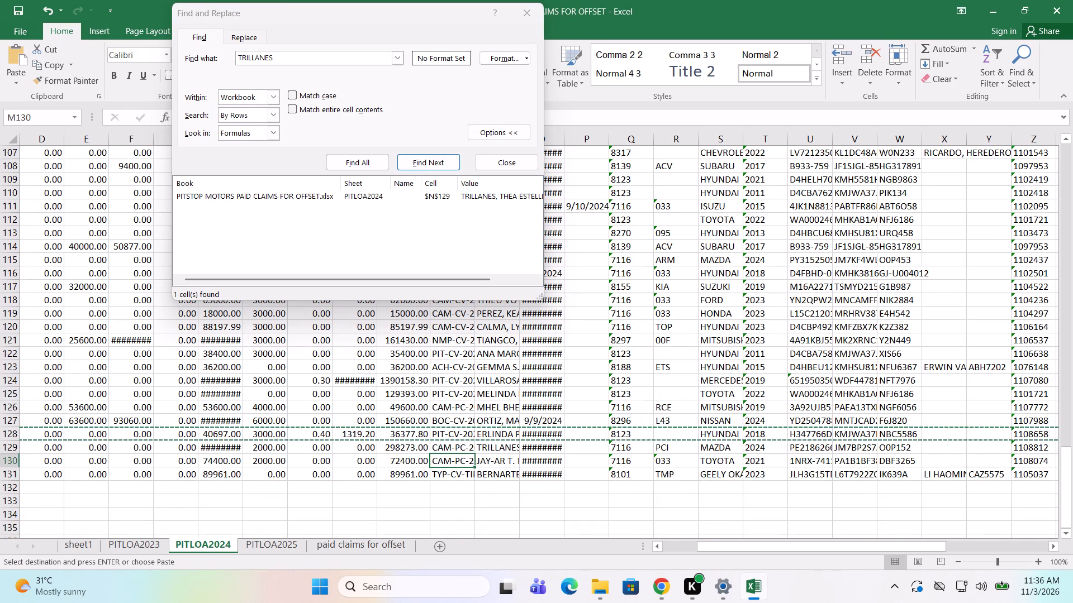
# Look through the PITLOA2025 and PITLOA2023 sheets, and examine the TRILLANES claim from its first column to its amount in PITLOA2024.
pyautogui.click(284, 543)
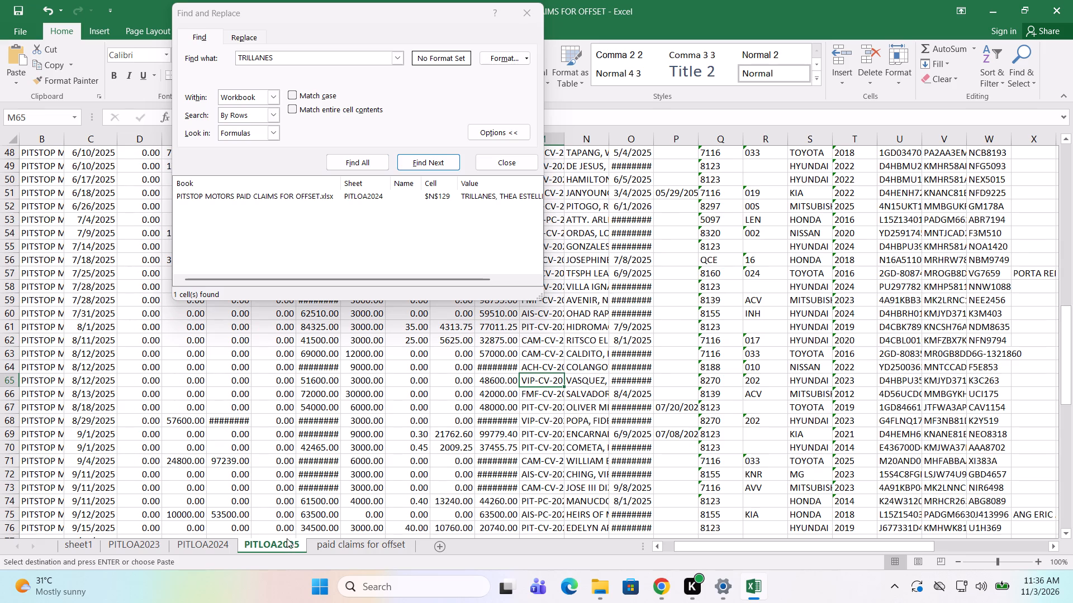
pyautogui.click(200, 544)
pyautogui.click(142, 539)
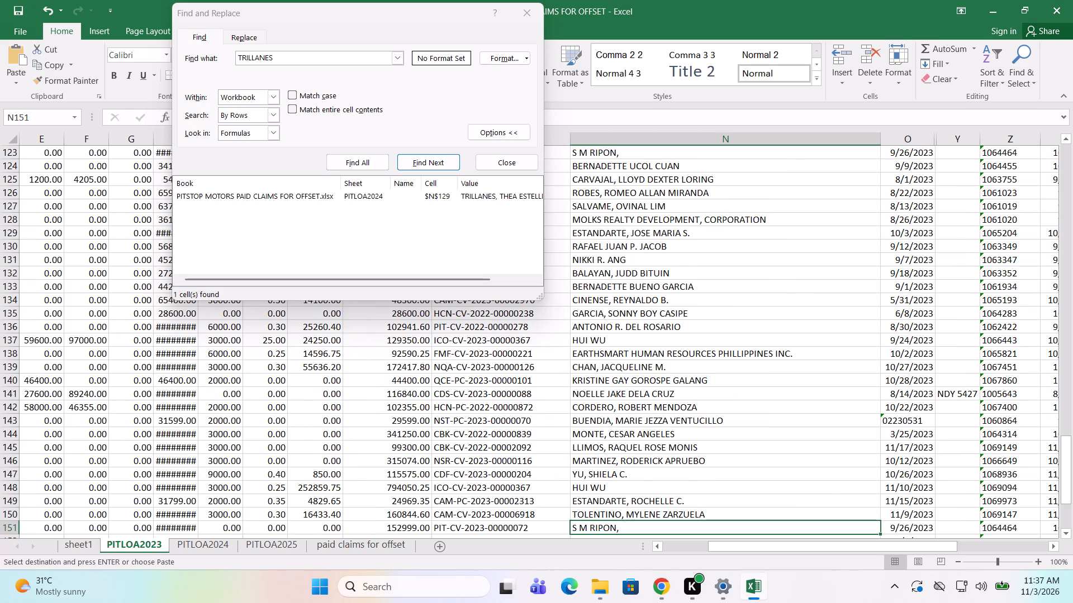
pyautogui.click(221, 540)
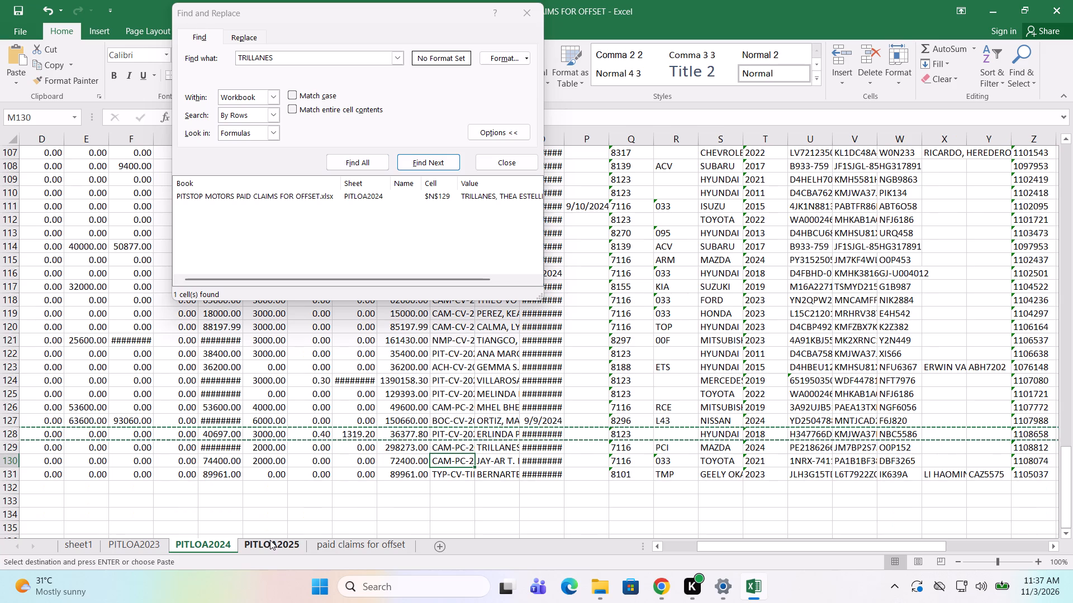
pyautogui.click(347, 434)
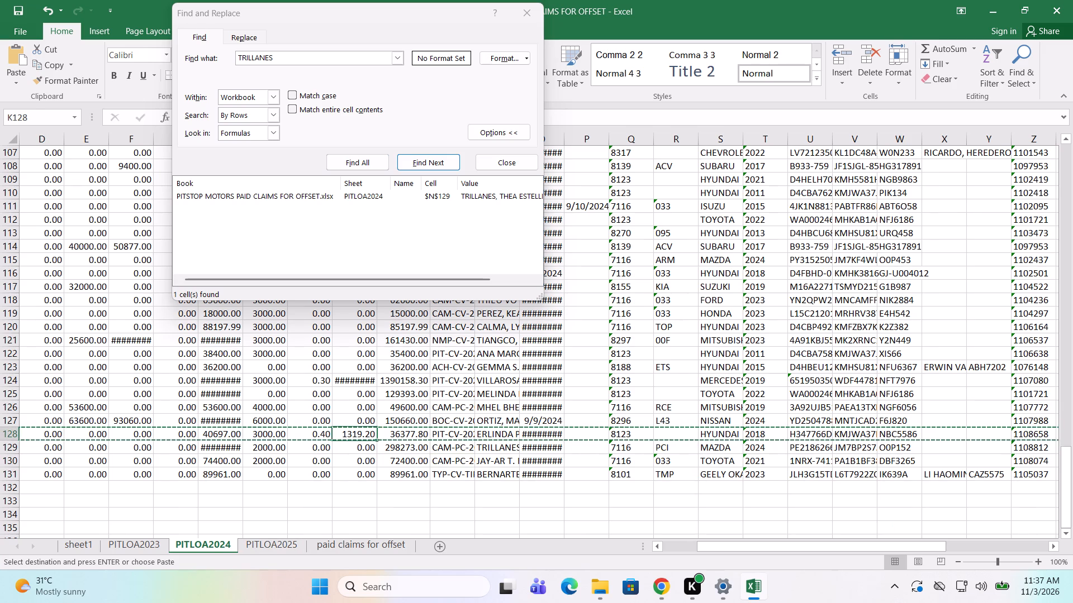
pyautogui.moveTo(721, 543); pyautogui.dragTo(616, 546)
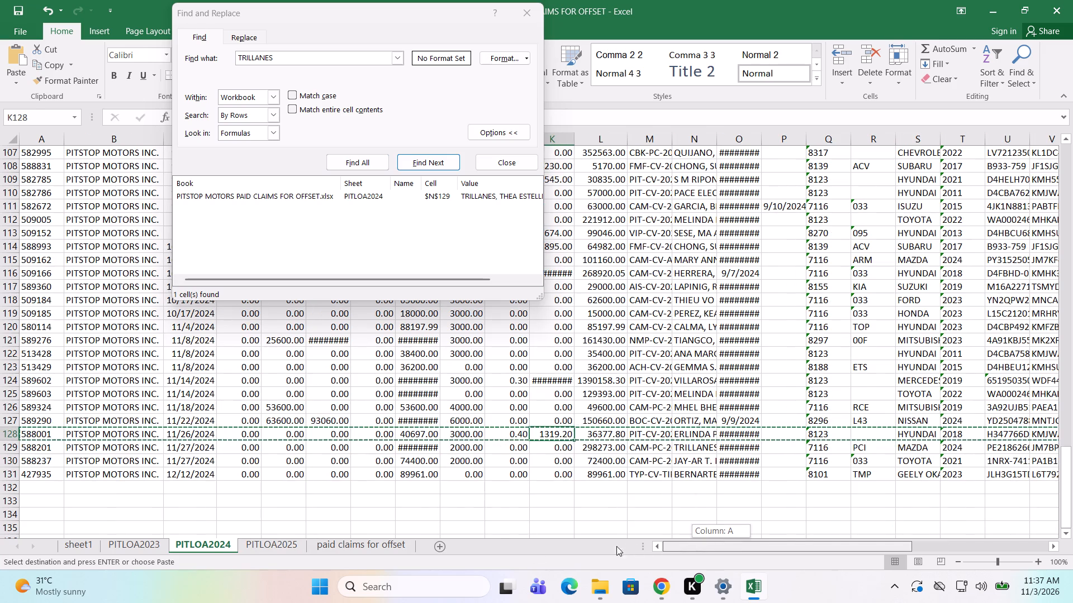
pyautogui.moveTo(616, 546); pyautogui.dragTo(602, 546)
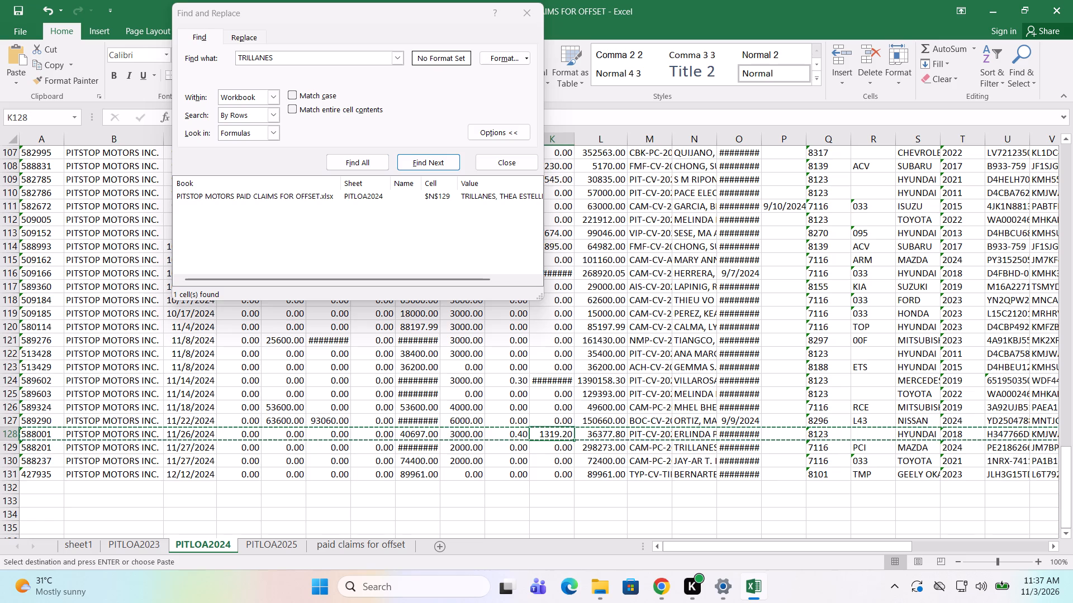
pyautogui.click(604, 446)
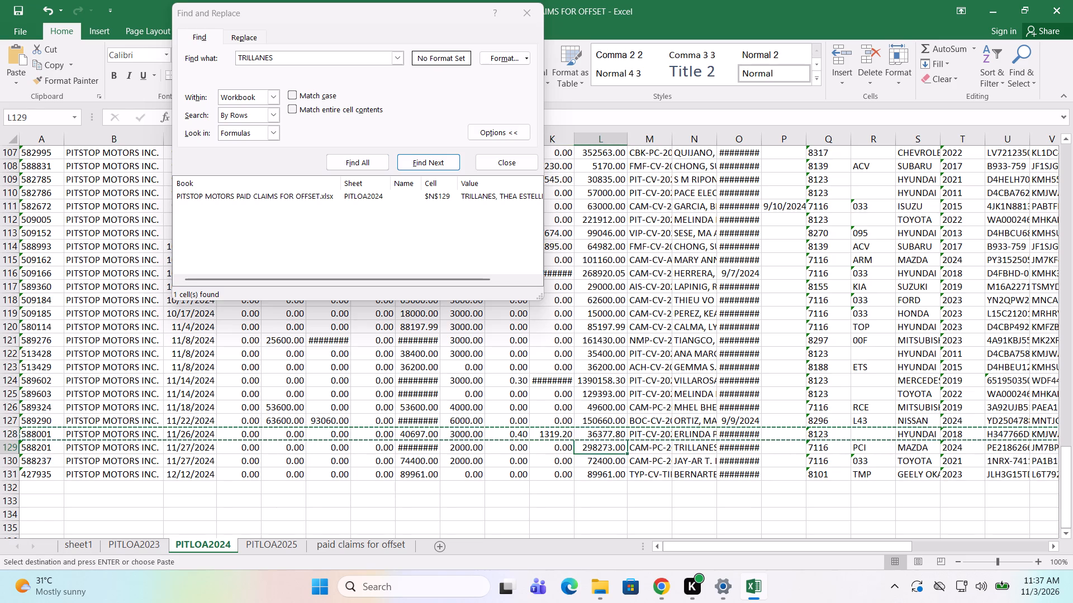
# Search the whole workbook for 14400, looking first in formulas and then in values.
pyautogui.moveTo(280, 63); pyautogui.dragTo(221, 54)
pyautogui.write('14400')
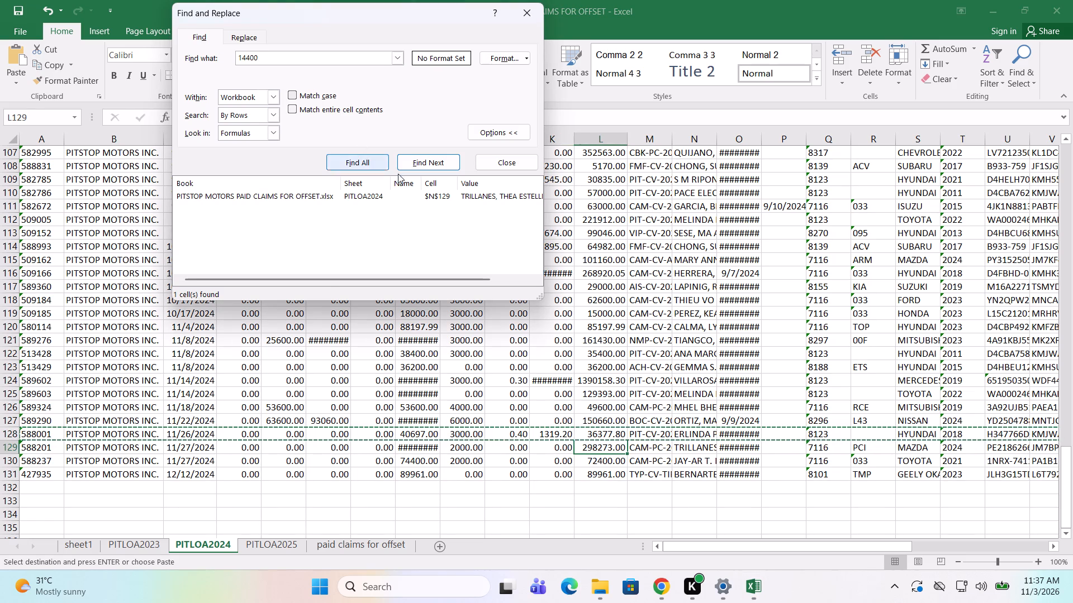
pyautogui.click(376, 156)
pyautogui.click(561, 334)
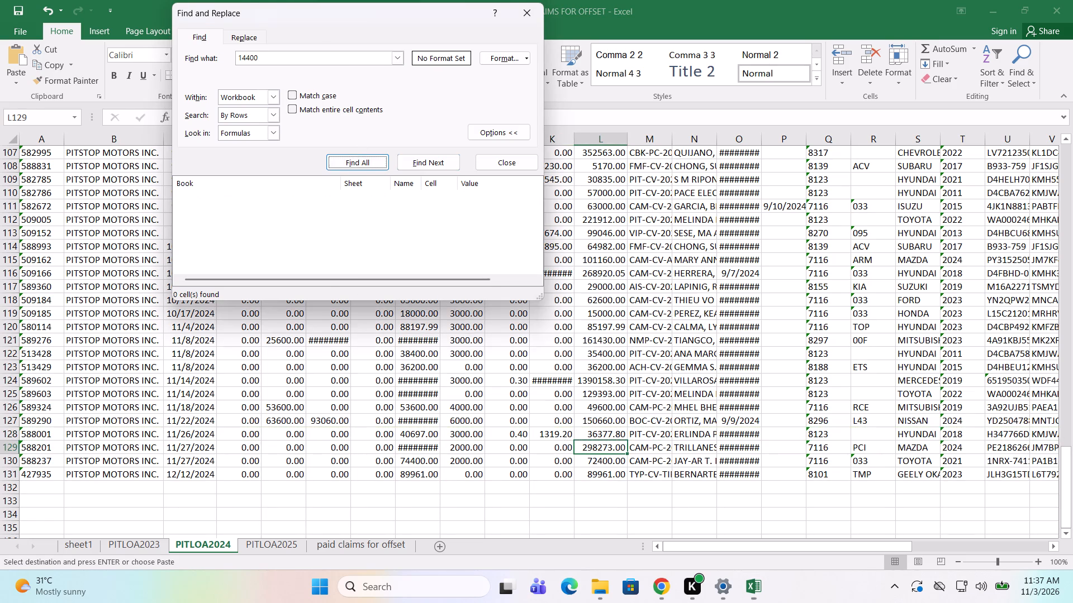
pyautogui.click(267, 98)
pyautogui.click(267, 98)
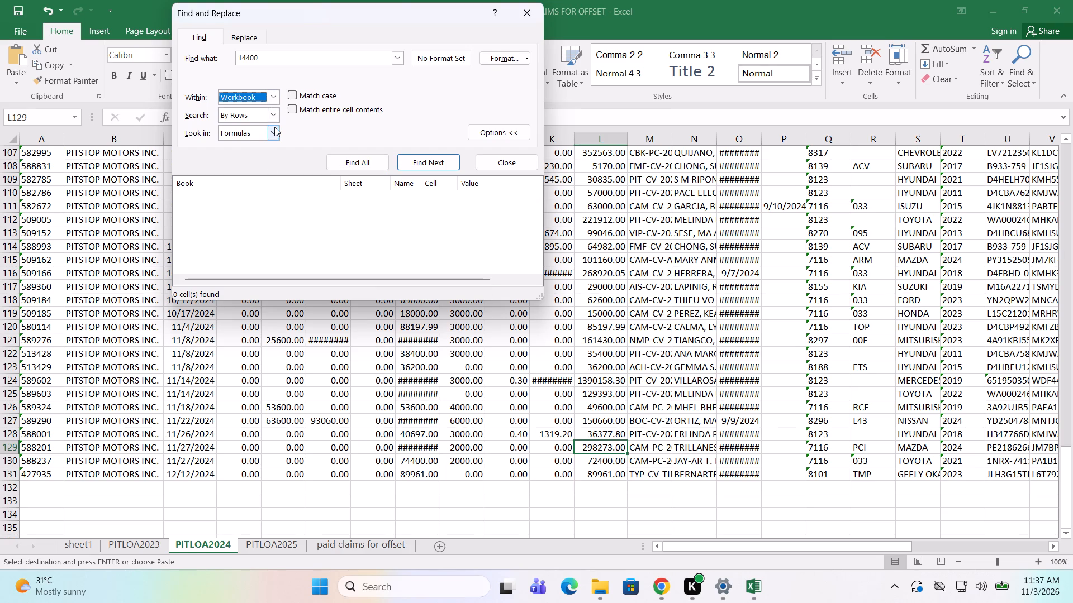
pyautogui.click(274, 127)
pyautogui.click(254, 153)
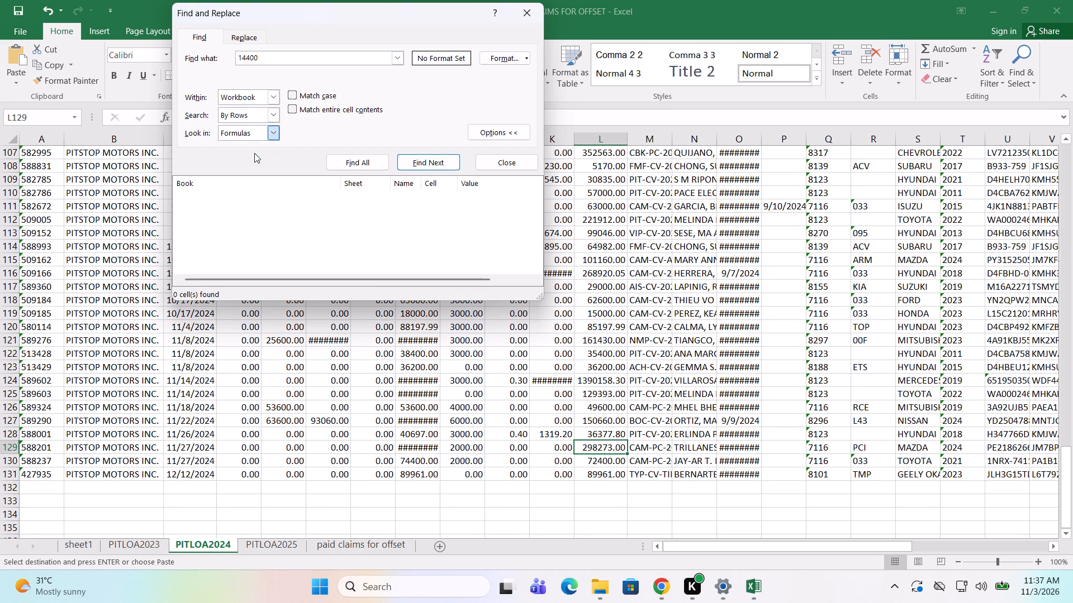
pyautogui.click(342, 166)
pyautogui.click(545, 330)
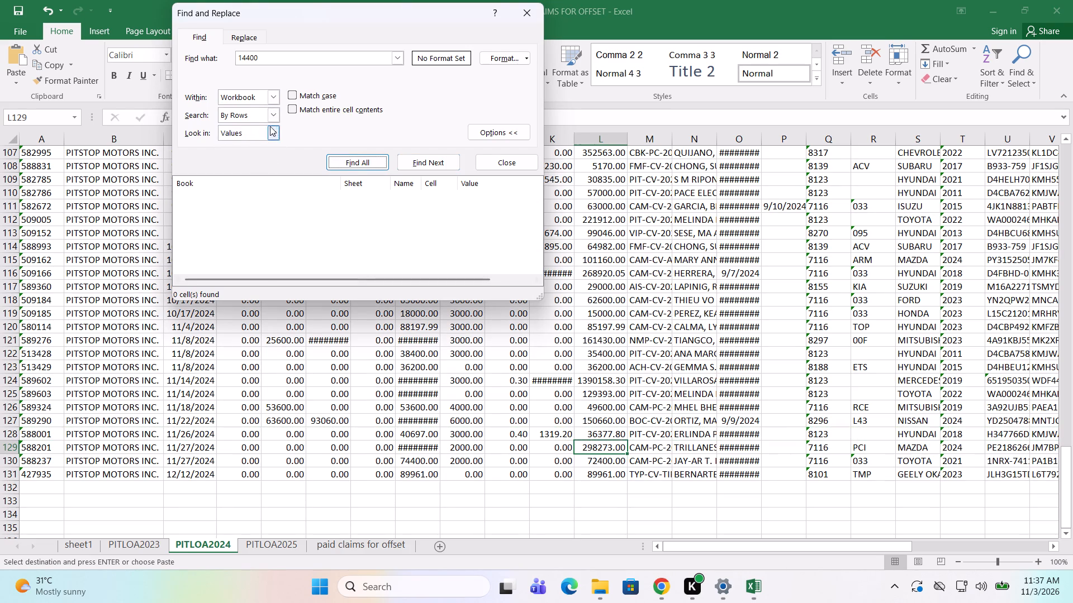
# Switch the search back to formulas and repeat the workbook-wide search for 14400.
pyautogui.click(270, 125)
pyautogui.click(272, 131)
pyautogui.click(259, 142)
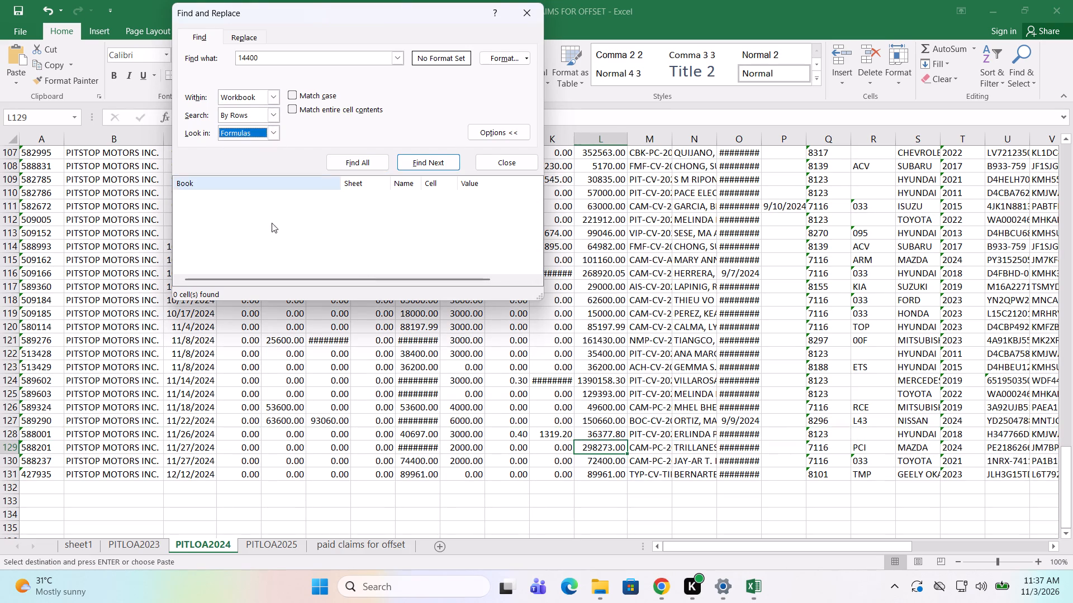
pyautogui.click(270, 230)
pyautogui.click(350, 165)
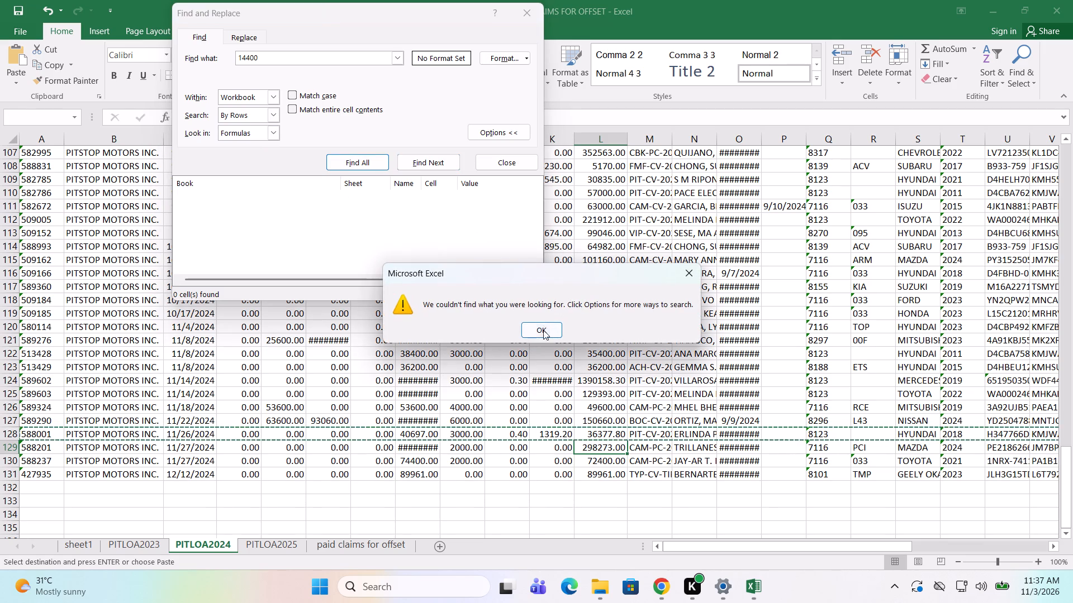
pyautogui.click(543, 330)
pyautogui.click(373, 458)
pyautogui.click(356, 170)
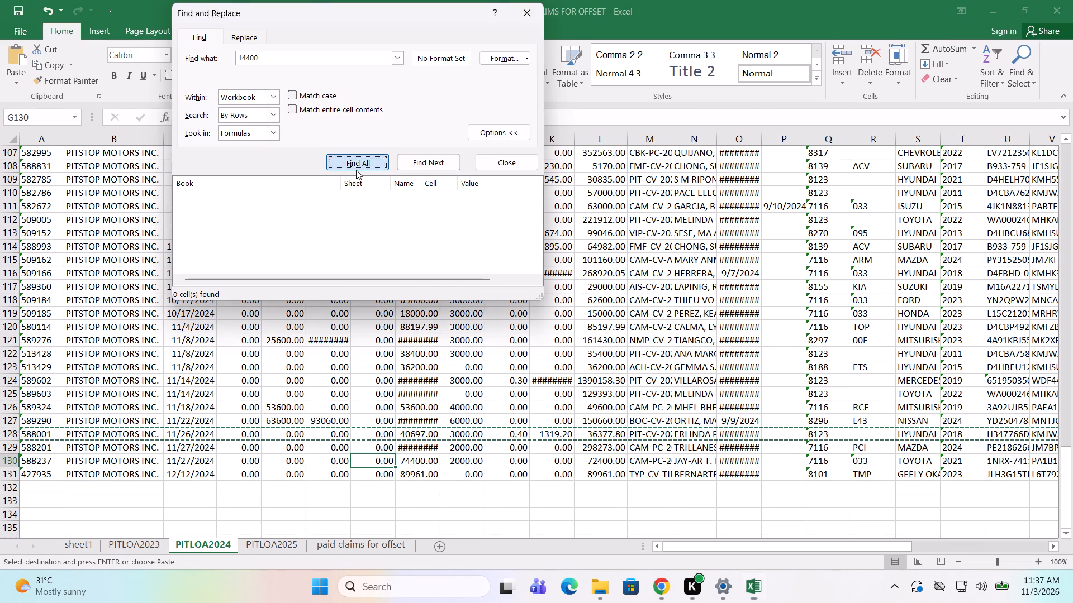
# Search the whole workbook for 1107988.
pyautogui.click(534, 324)
pyautogui.click(474, 342)
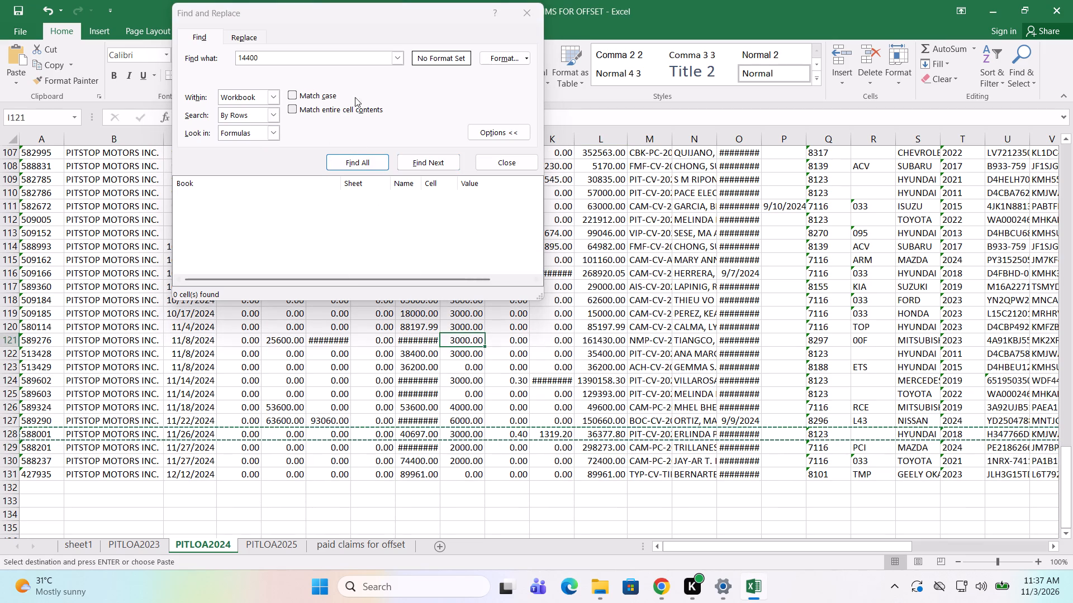
pyautogui.moveTo(267, 56); pyautogui.dragTo(192, 52)
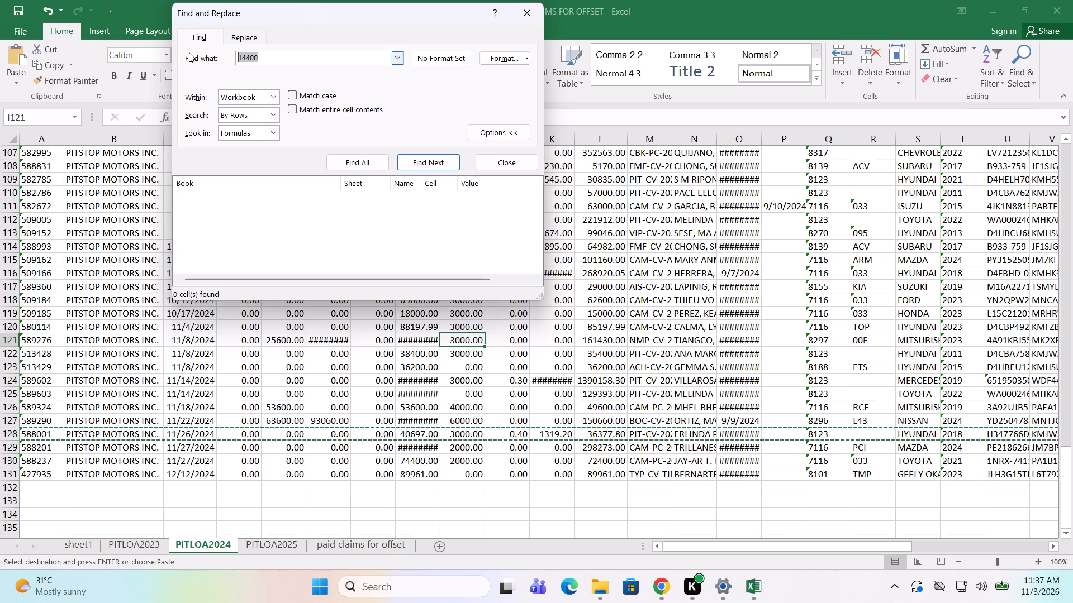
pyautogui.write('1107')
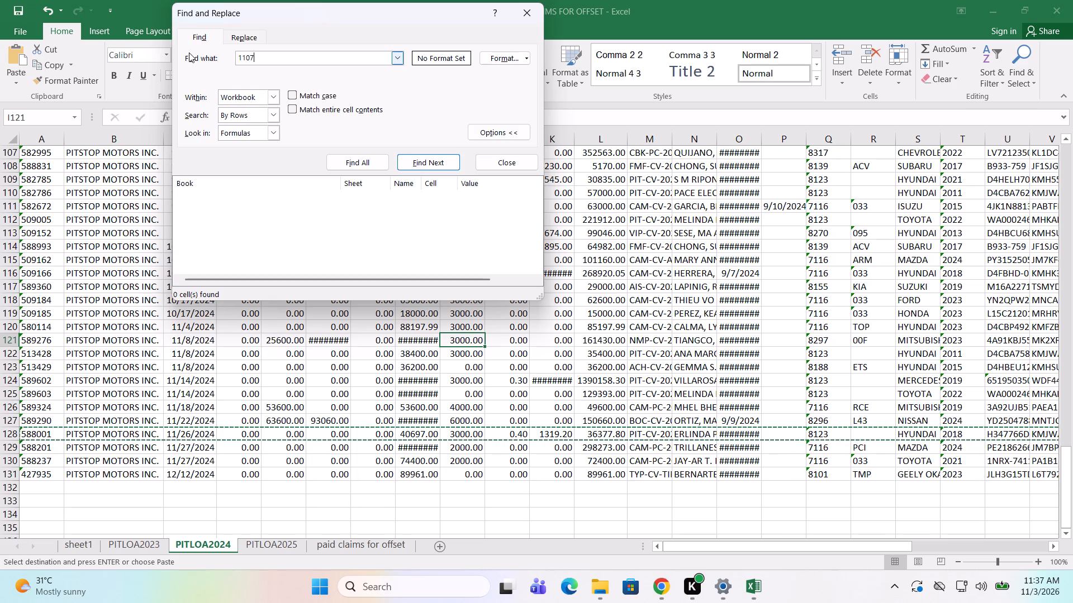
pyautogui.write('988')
pyautogui.click(361, 166)
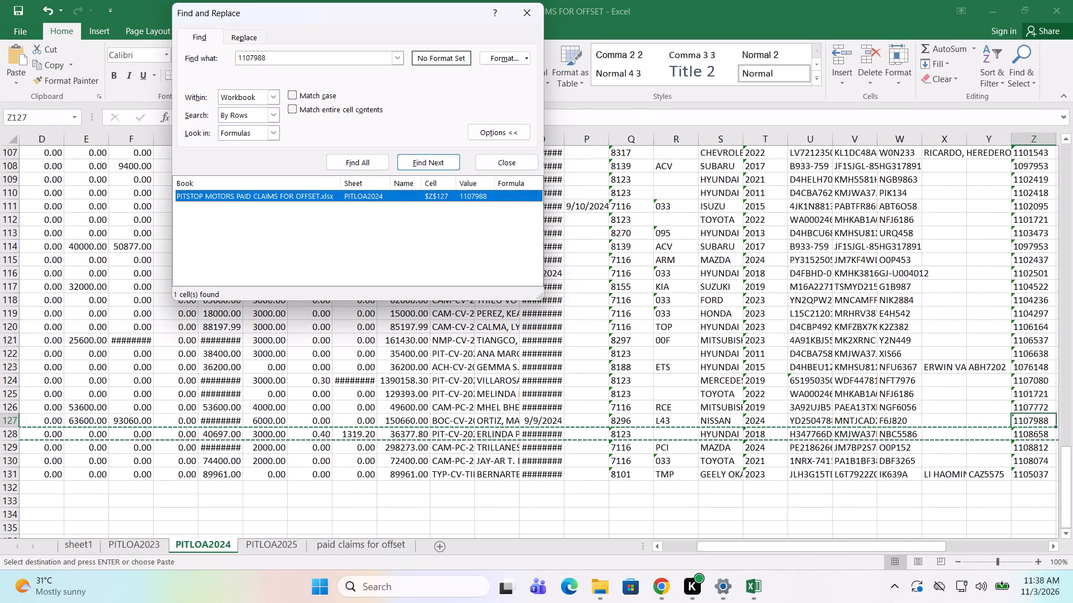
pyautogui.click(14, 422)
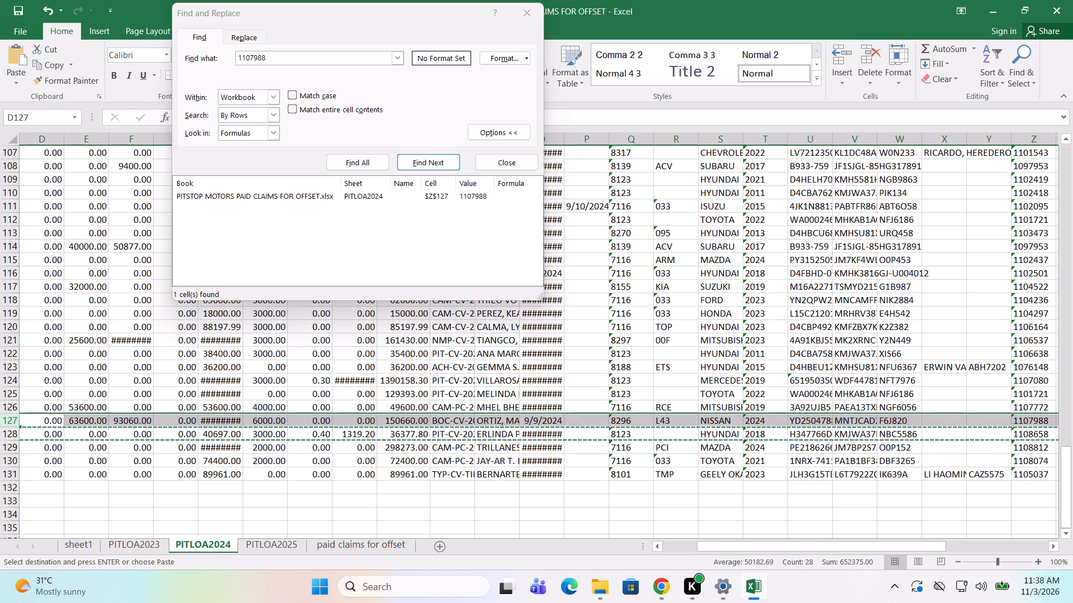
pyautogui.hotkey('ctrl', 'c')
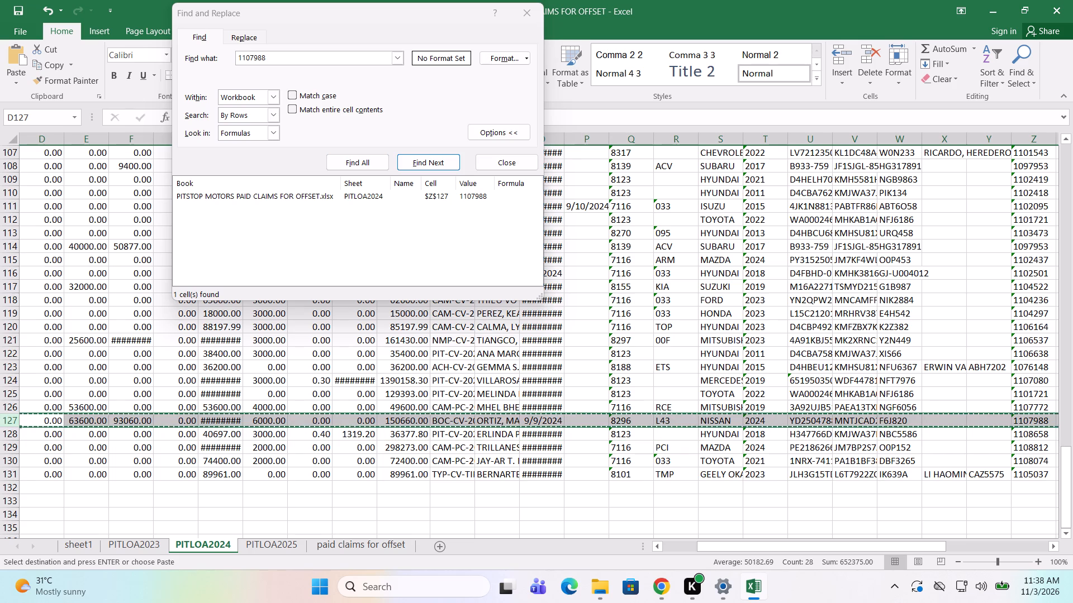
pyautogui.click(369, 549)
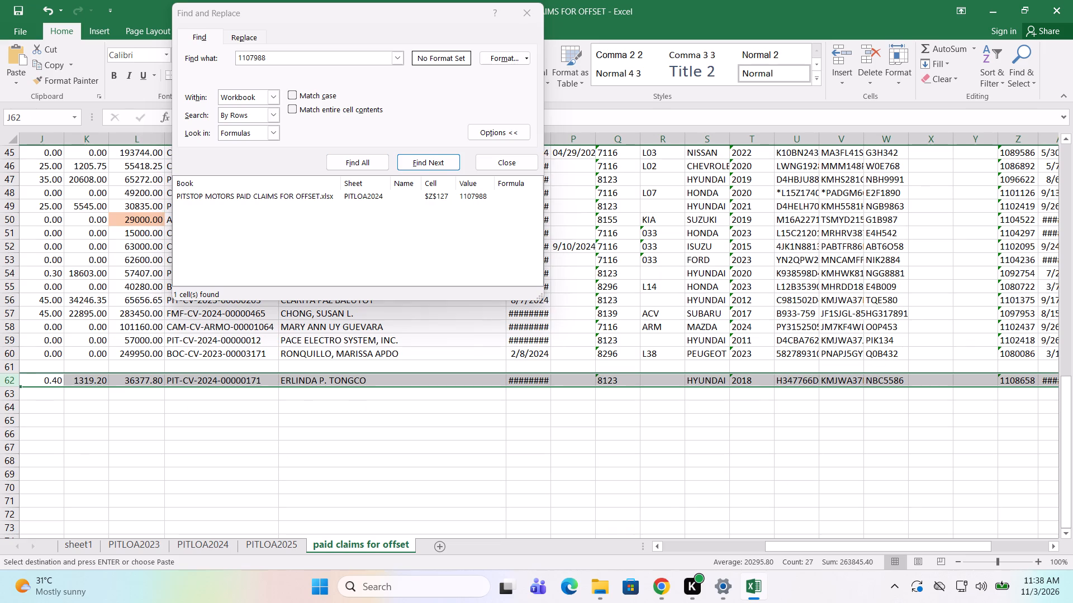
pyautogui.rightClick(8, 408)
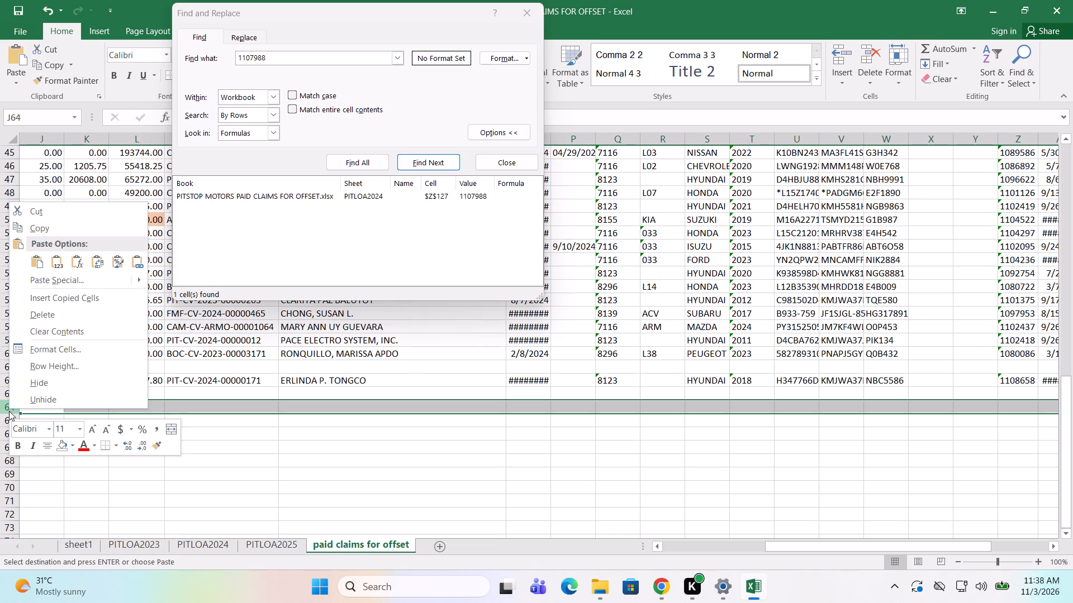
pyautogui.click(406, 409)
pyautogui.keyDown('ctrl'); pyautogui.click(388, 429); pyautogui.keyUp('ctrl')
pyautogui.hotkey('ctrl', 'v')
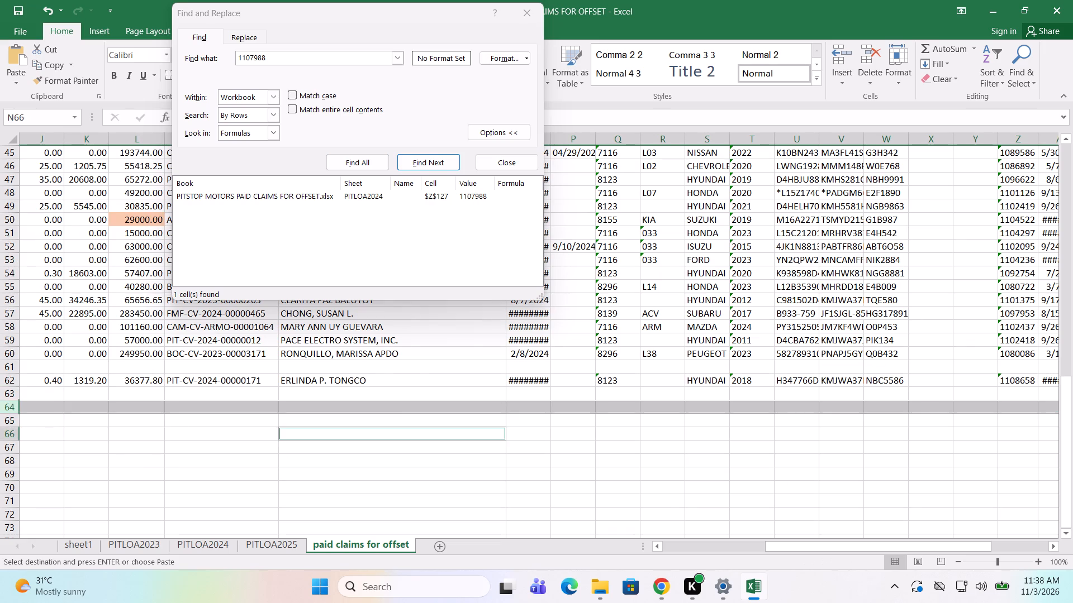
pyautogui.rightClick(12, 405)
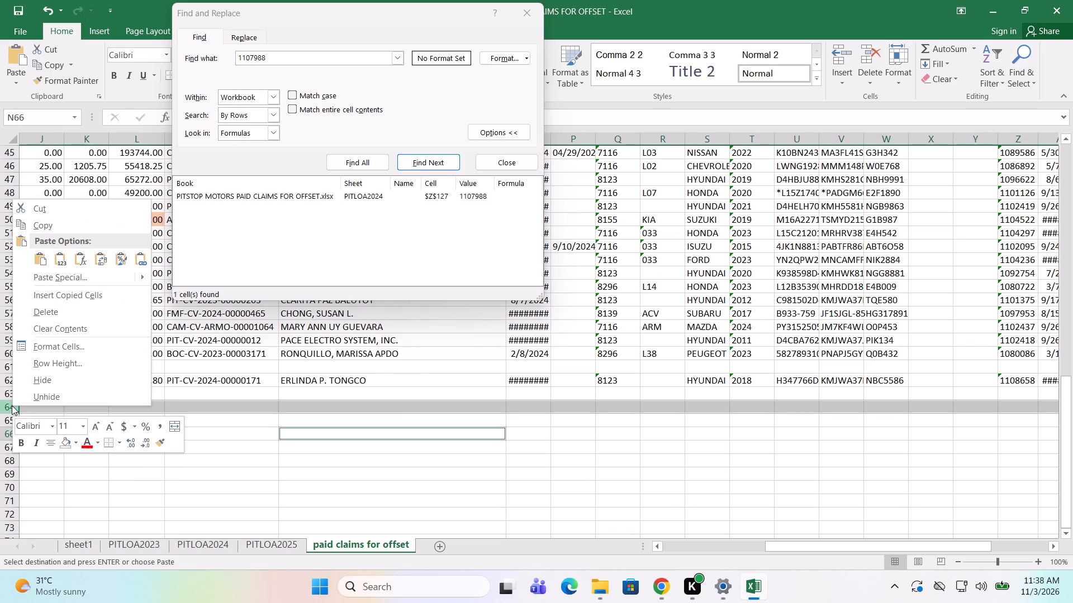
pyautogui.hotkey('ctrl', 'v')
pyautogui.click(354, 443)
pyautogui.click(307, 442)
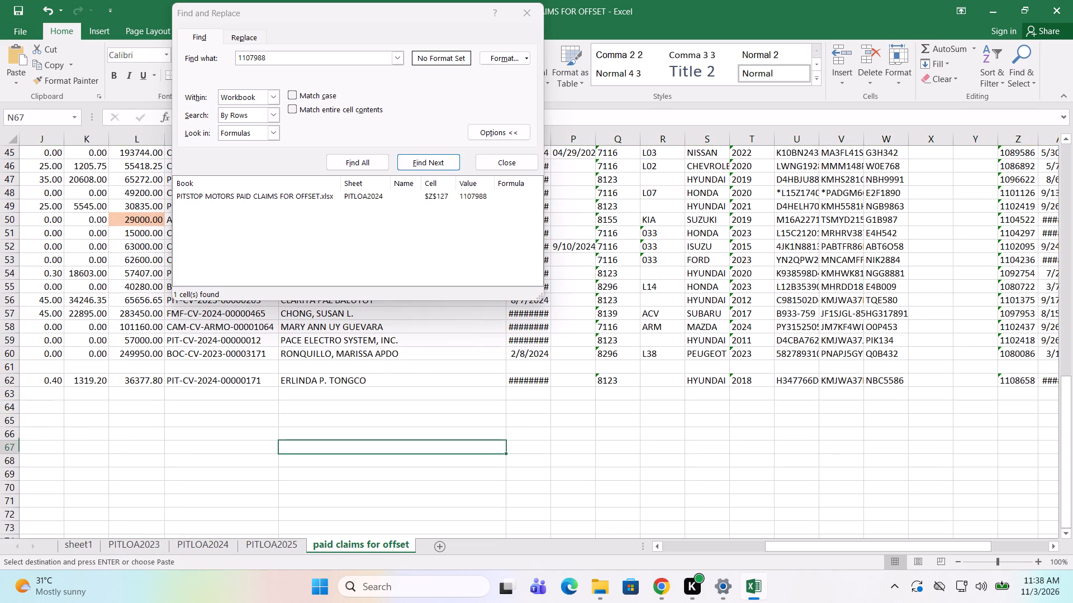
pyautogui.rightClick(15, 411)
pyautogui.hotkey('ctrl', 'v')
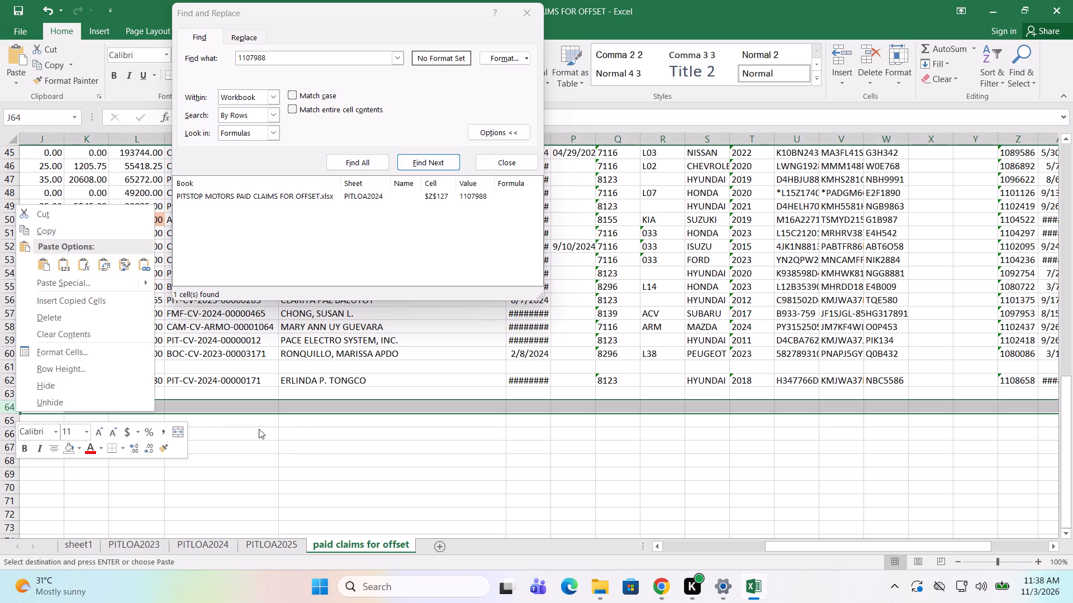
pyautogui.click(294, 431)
# Copy row 127 of PITLOA2024 again and paste it into row 64 of the paid claims for offset sheet.
pyautogui.click(141, 540)
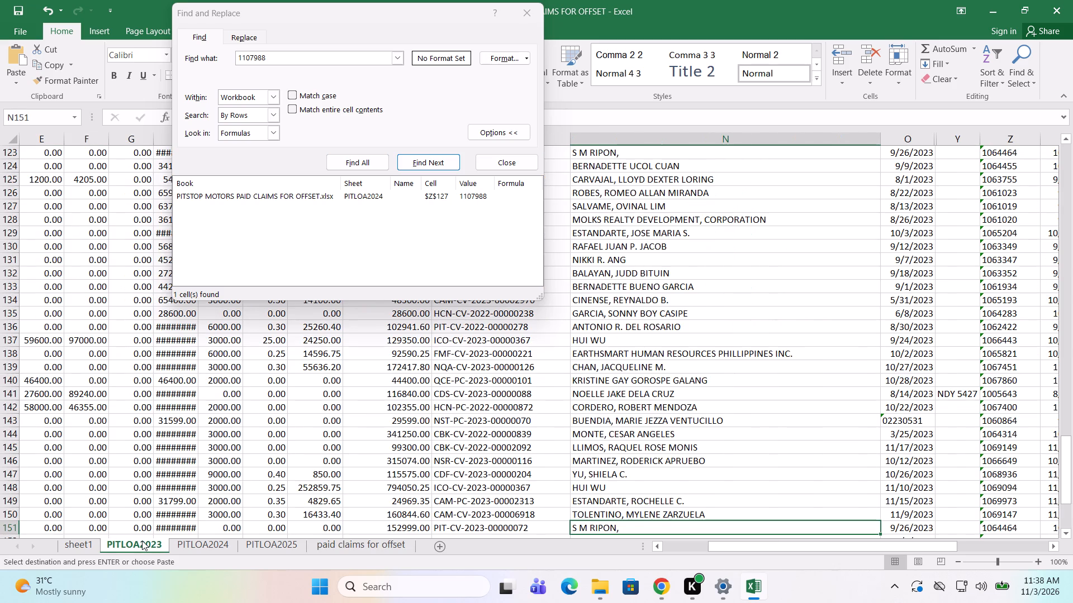
pyautogui.click(188, 540)
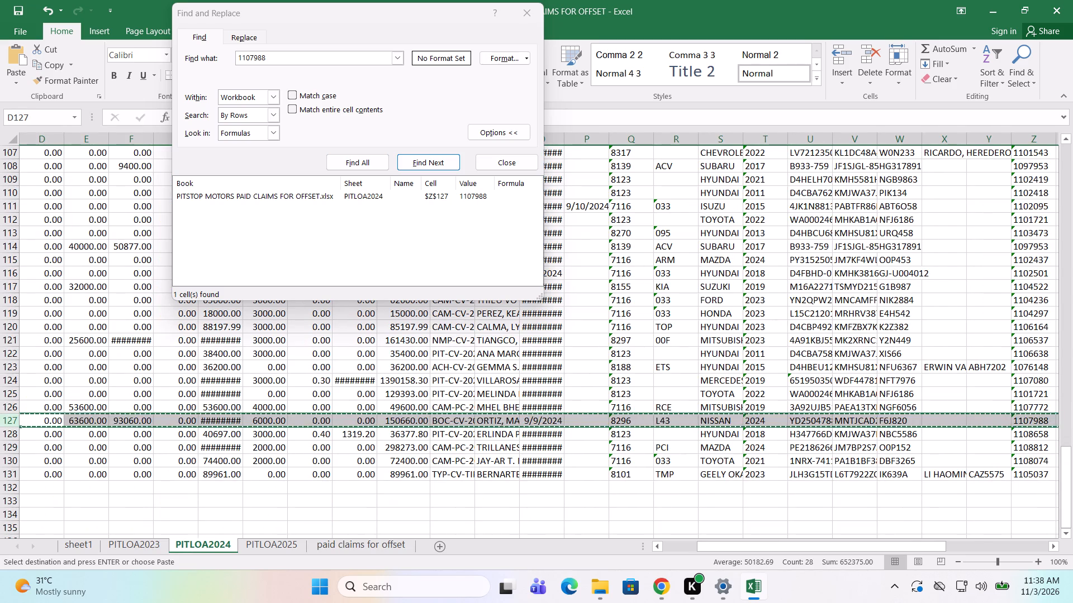
pyautogui.hotkey('ctrl', 'c')
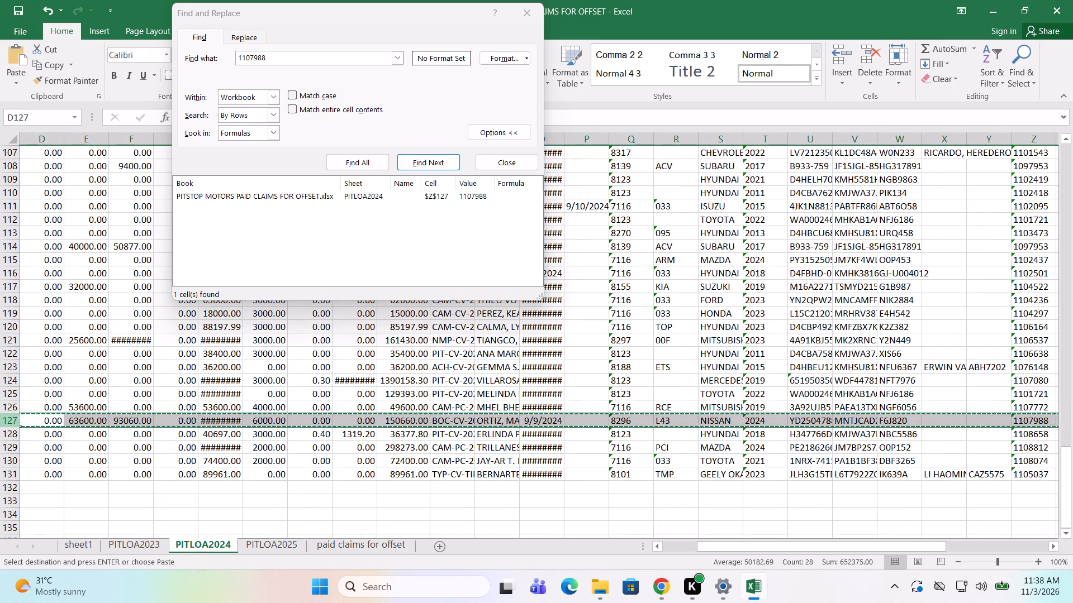
pyautogui.click(15, 419)
pyautogui.hotkey('ctrl', 'c')
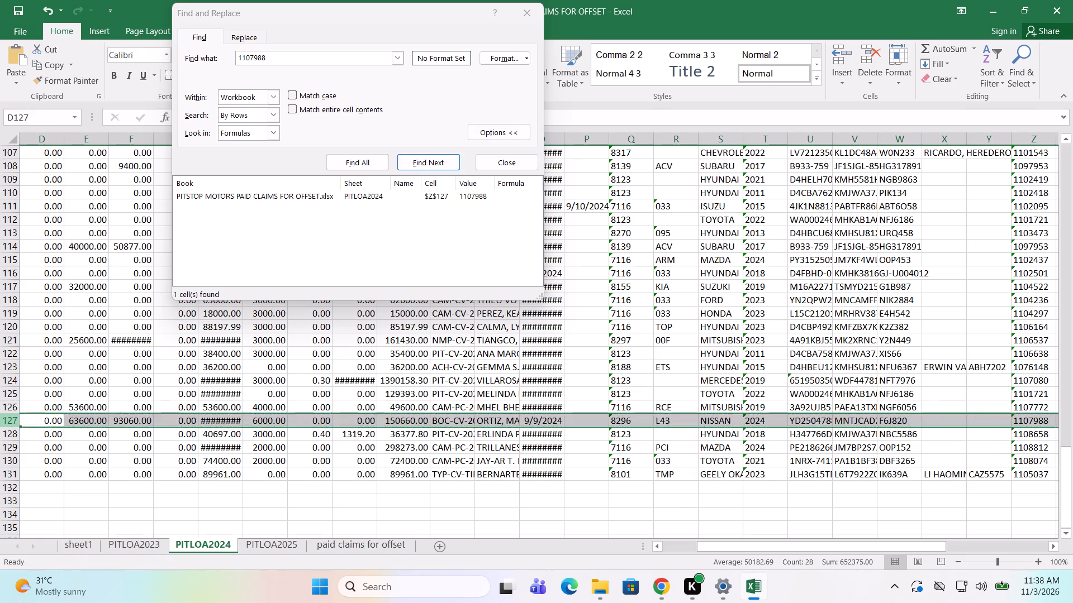
pyautogui.click(278, 546)
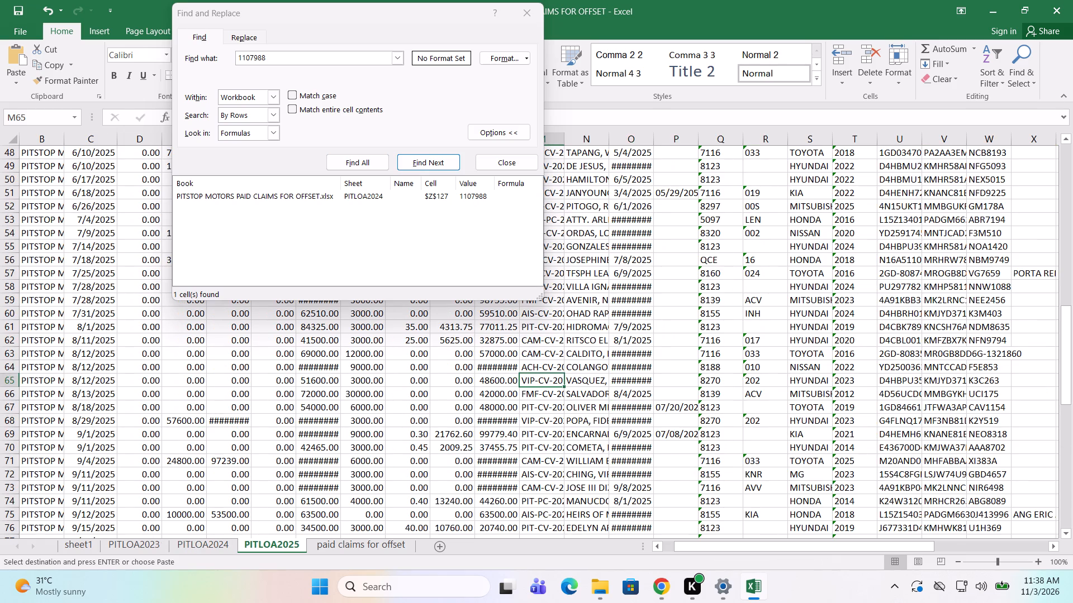
pyautogui.click(341, 539)
pyautogui.click(13, 405)
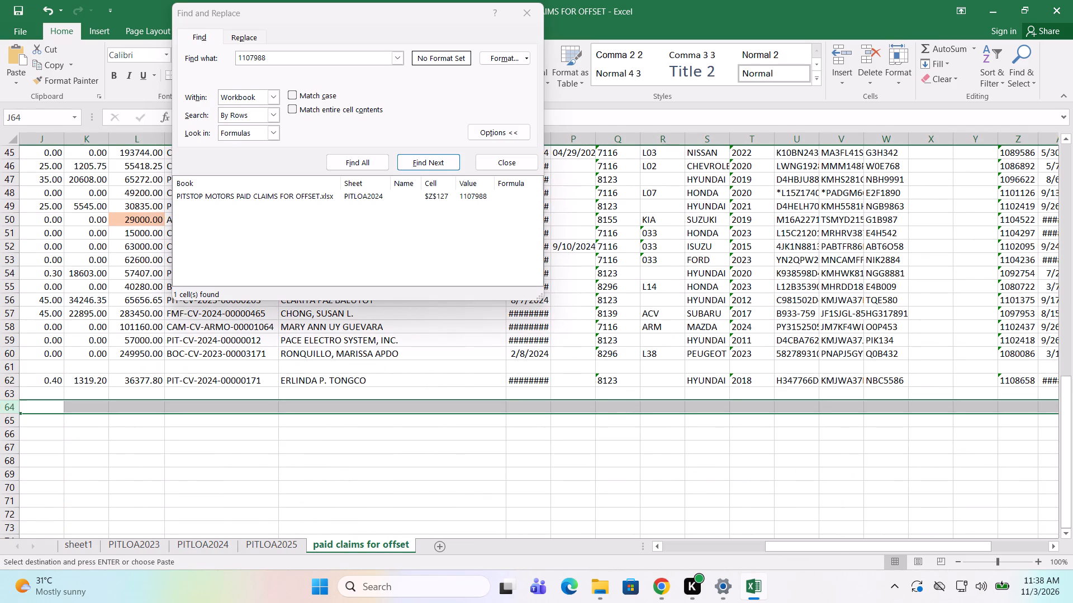
pyautogui.hotkey('ctrl', 'v')
pyautogui.click(408, 477)
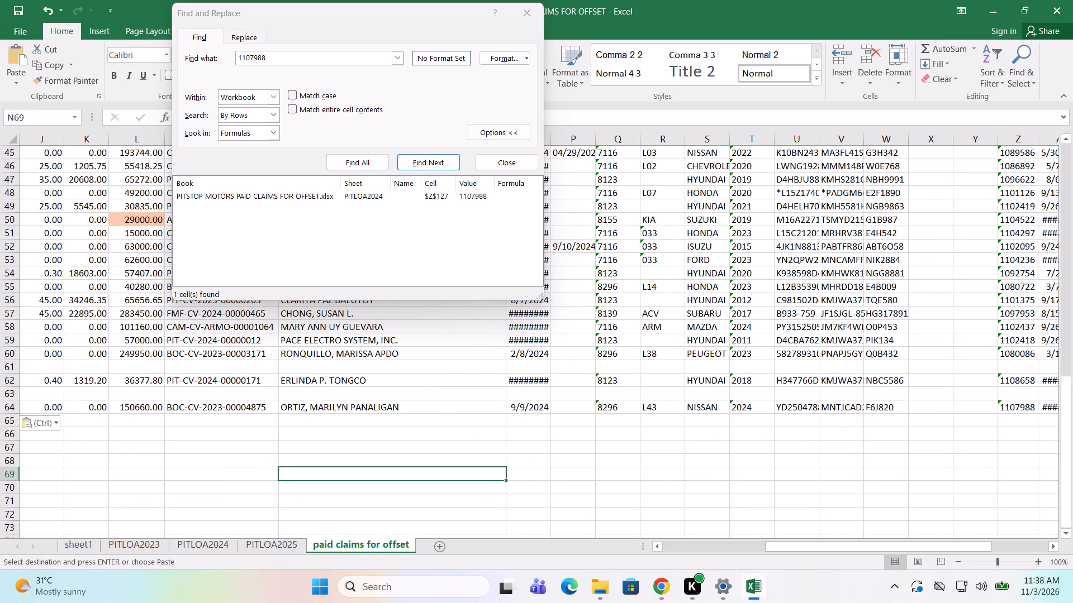
pyautogui.click(207, 396)
pyautogui.click(145, 394)
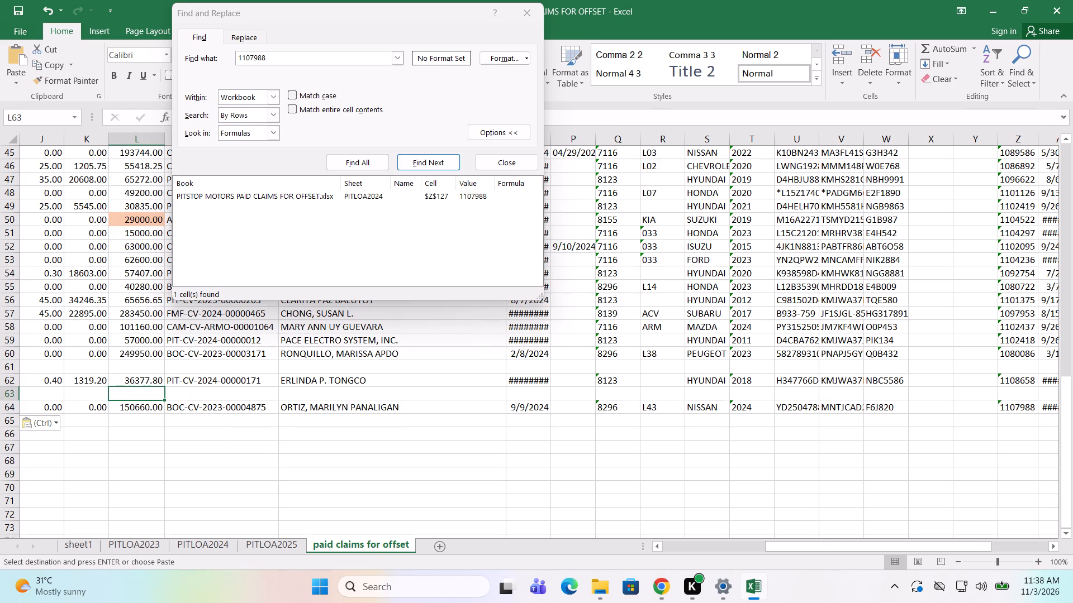
# Look through the lower rows of PITLOA2025, and search the whole workbook for THEA.
pyautogui.click(274, 545)
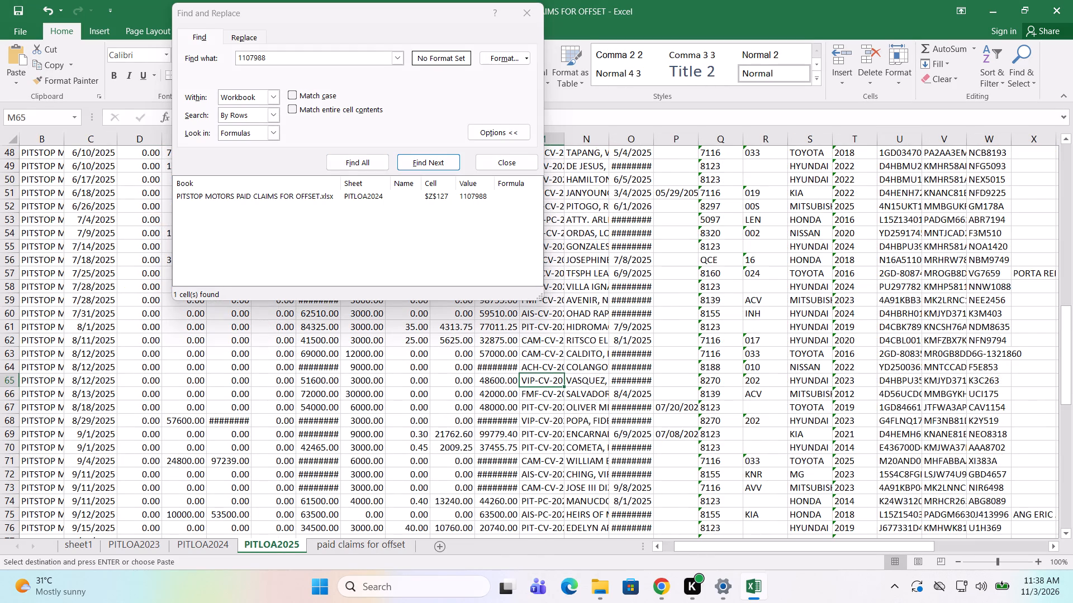
pyautogui.scroll(-2, 519, 515)
pyautogui.scroll(-1, 632, 525)
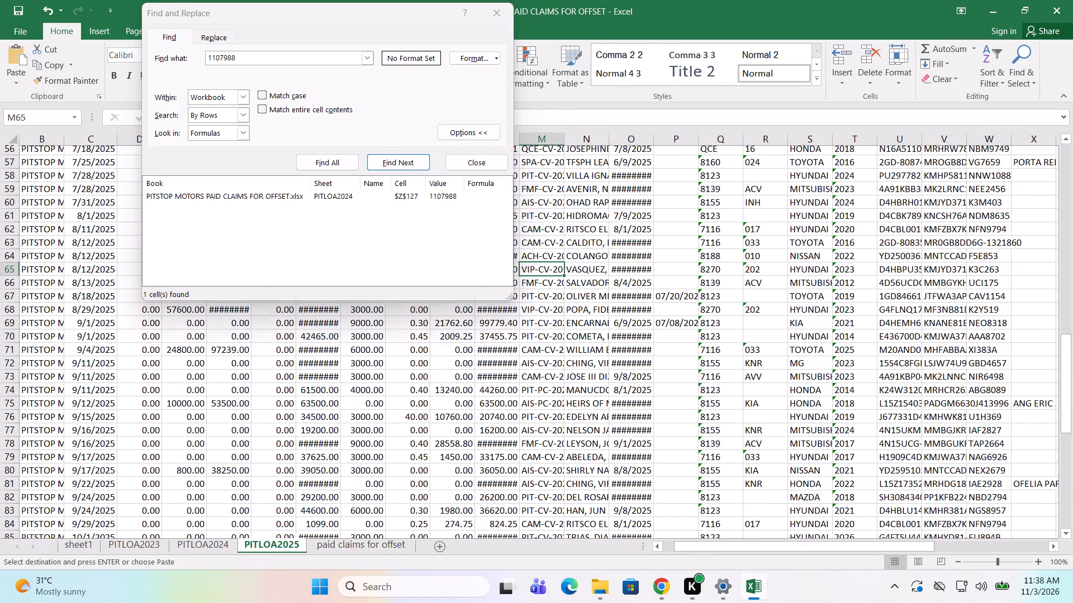
pyautogui.scroll(-2, 633, 525)
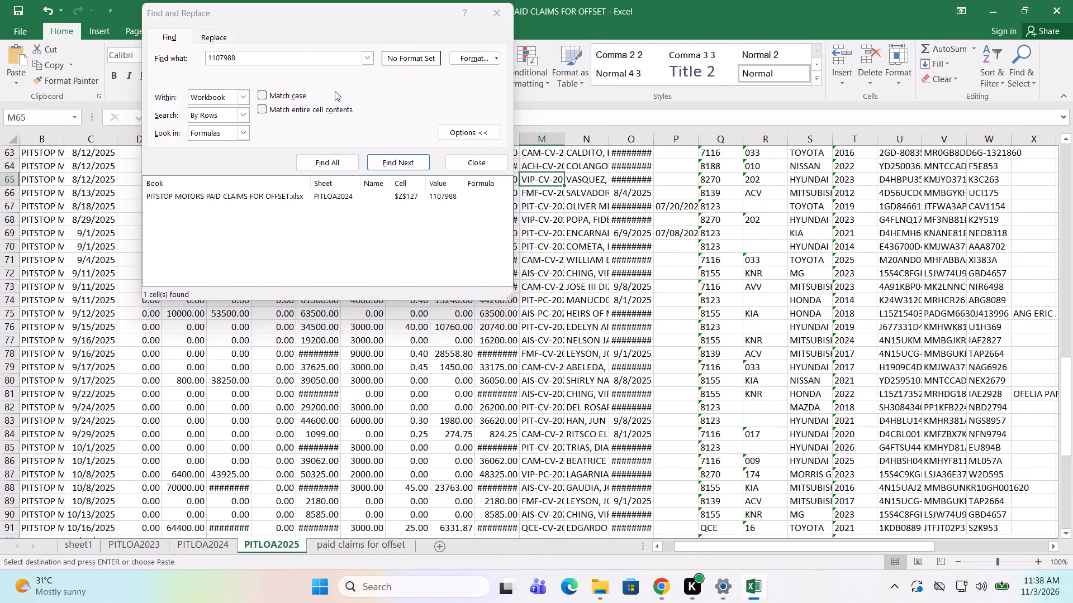
pyautogui.moveTo(298, 52); pyautogui.dragTo(243, 45)
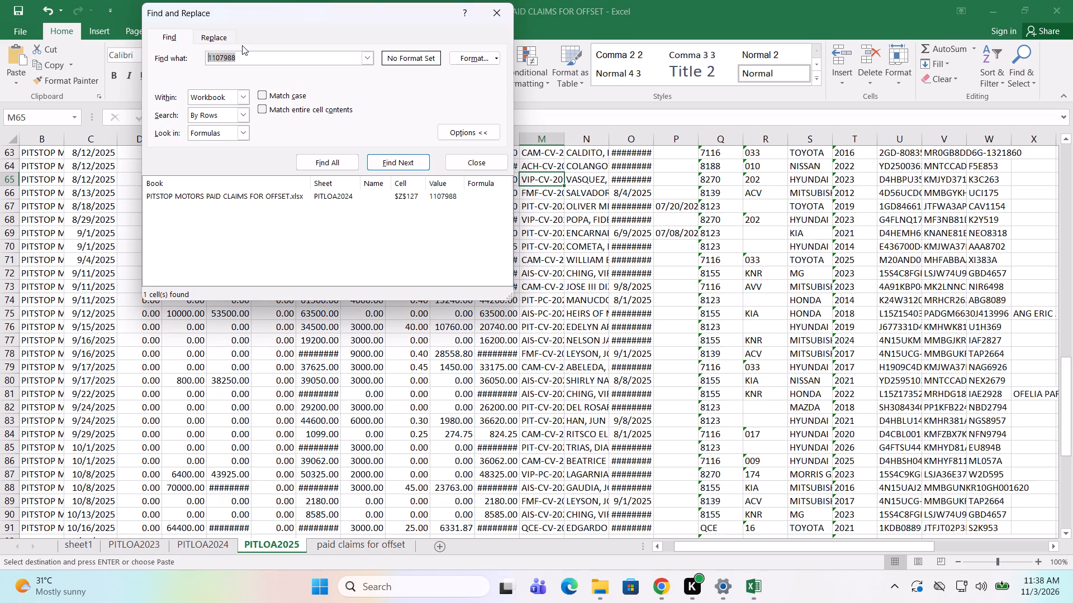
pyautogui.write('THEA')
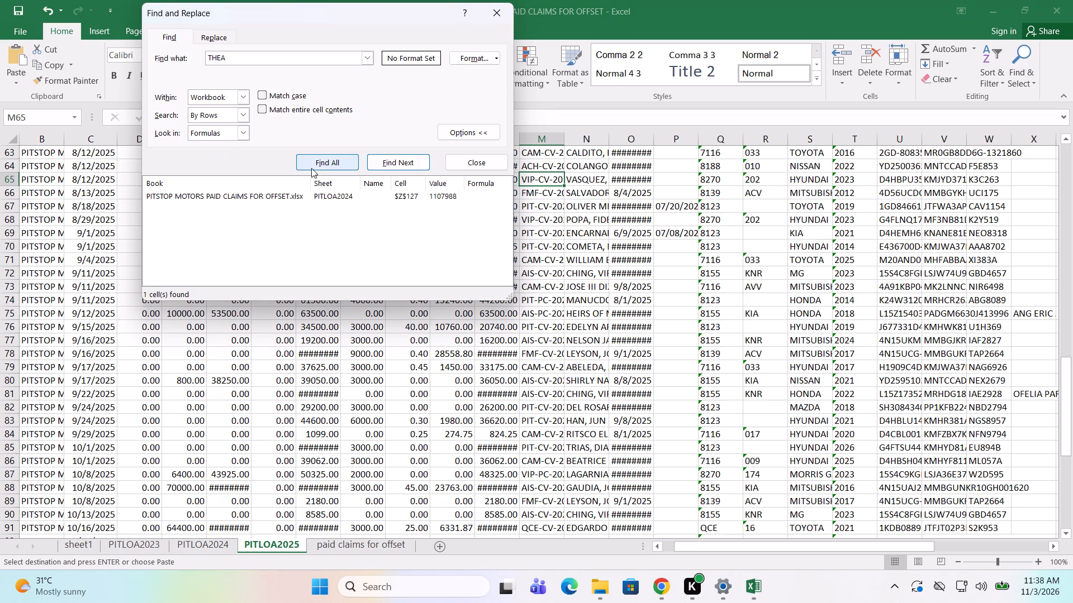
pyautogui.click(326, 163)
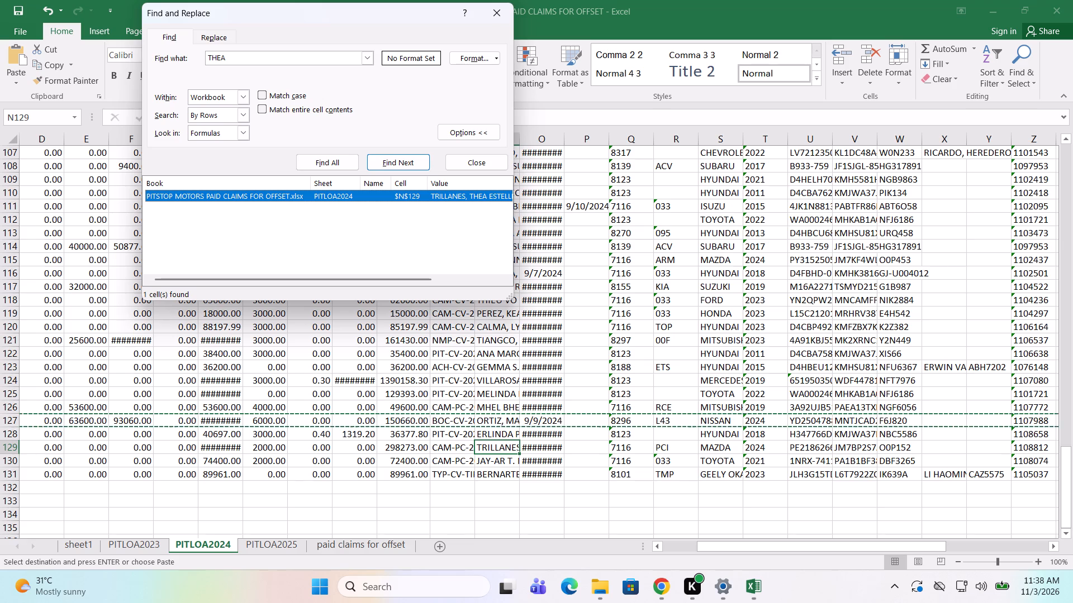
pyautogui.moveTo(252, 60); pyautogui.dragTo(177, 51)
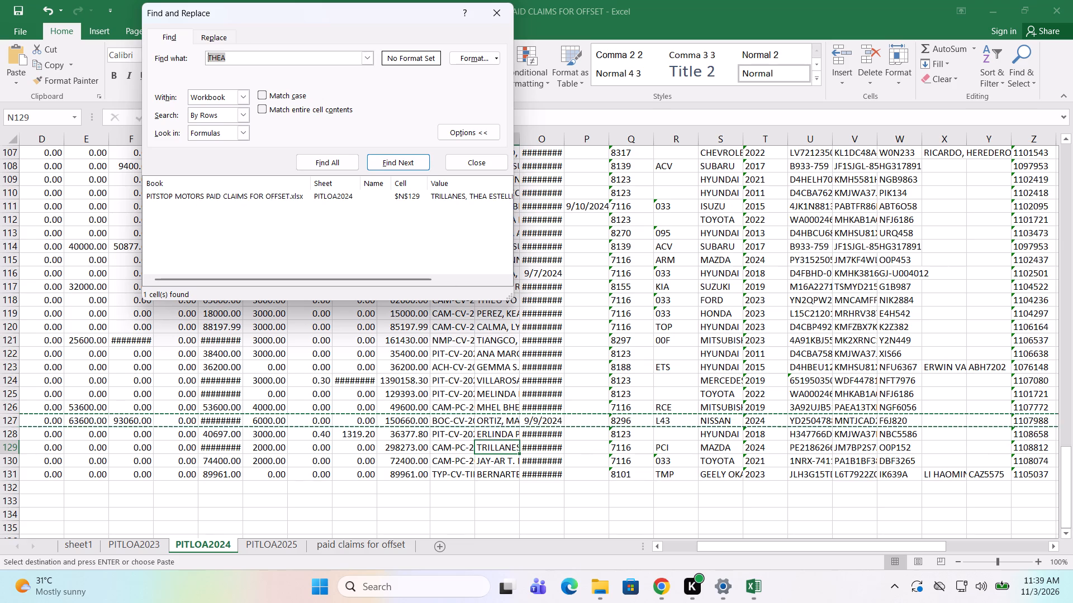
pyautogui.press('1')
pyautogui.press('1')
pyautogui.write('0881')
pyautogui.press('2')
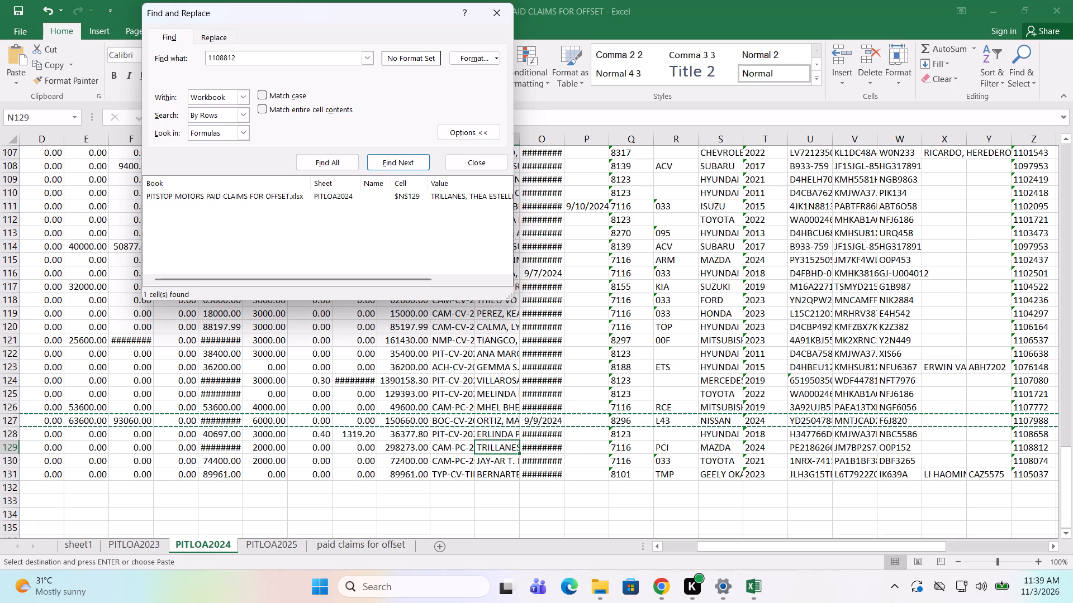
pyautogui.click(339, 166)
pyautogui.click(453, 197)
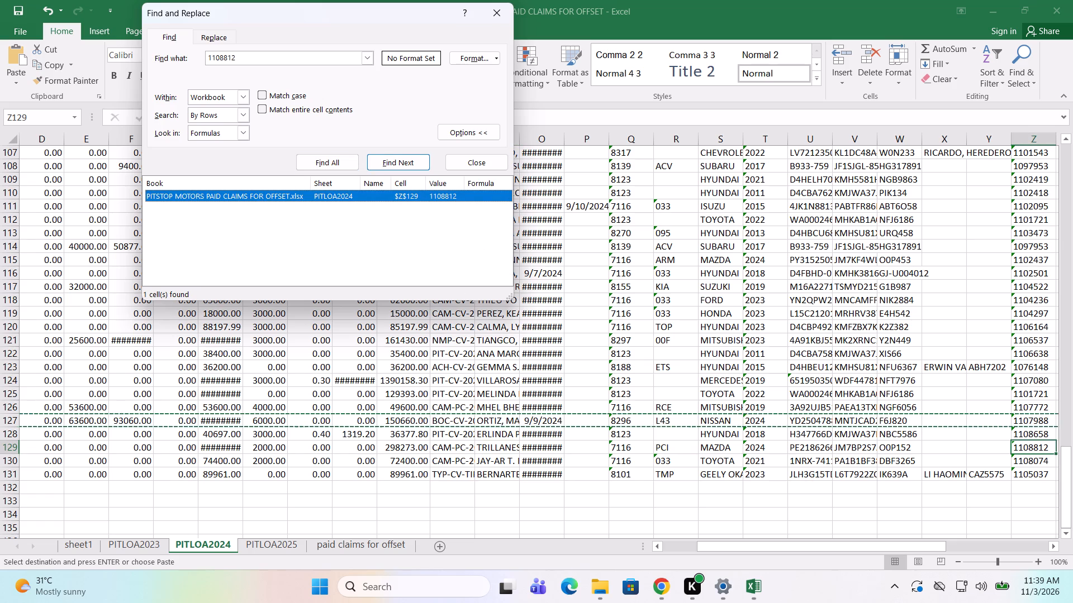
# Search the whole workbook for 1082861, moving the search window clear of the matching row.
pyautogui.moveTo(254, 60); pyautogui.dragTo(105, 54)
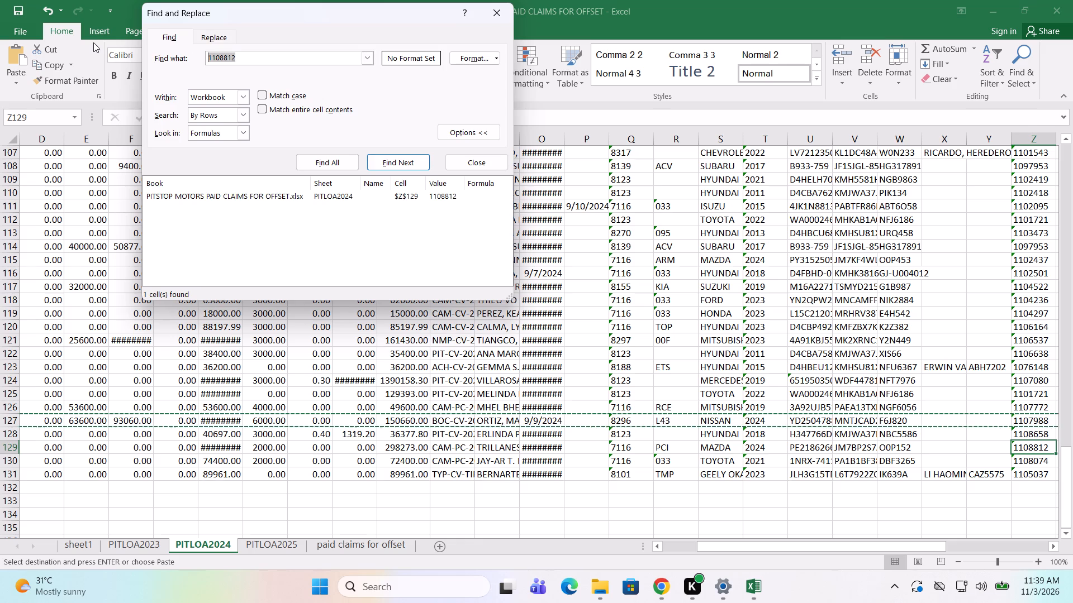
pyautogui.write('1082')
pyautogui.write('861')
pyautogui.click(321, 157)
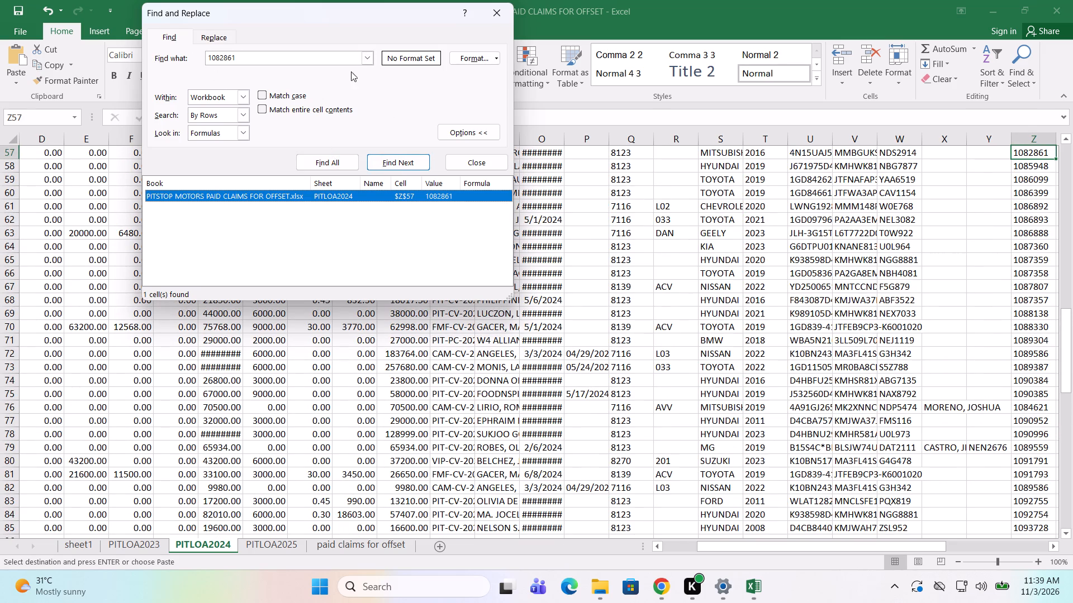
pyautogui.moveTo(339, 13); pyautogui.dragTo(396, 194)
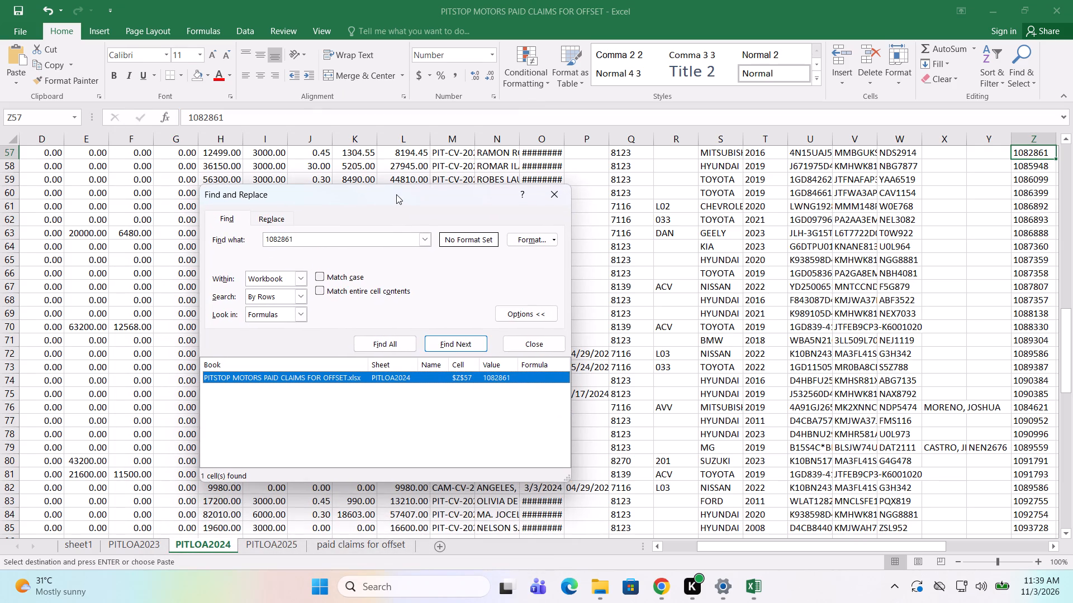
# Copy row 57 of PITLOA2024 and paste it into row 65 of the paid claims for offset sheet.
pyautogui.click(10, 152)
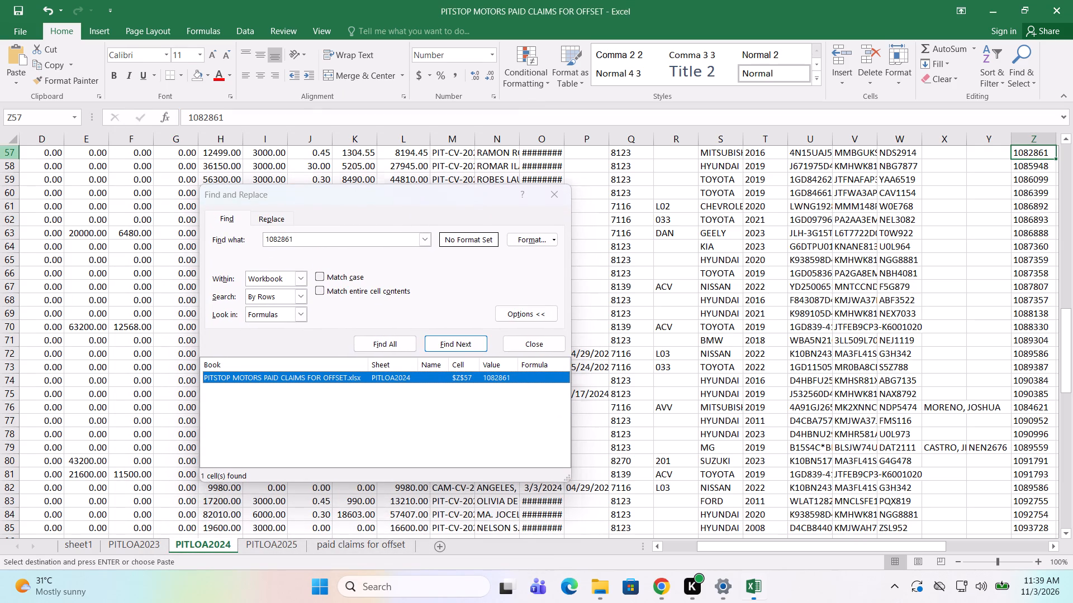
pyautogui.rightClick(10, 152)
pyautogui.click(54, 180)
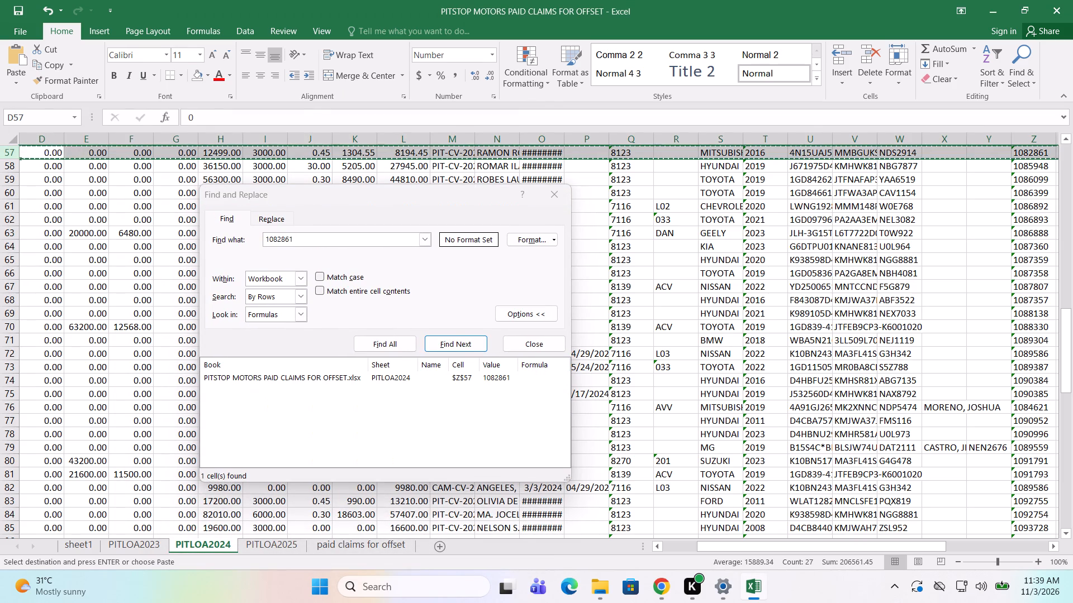
pyautogui.click(358, 543)
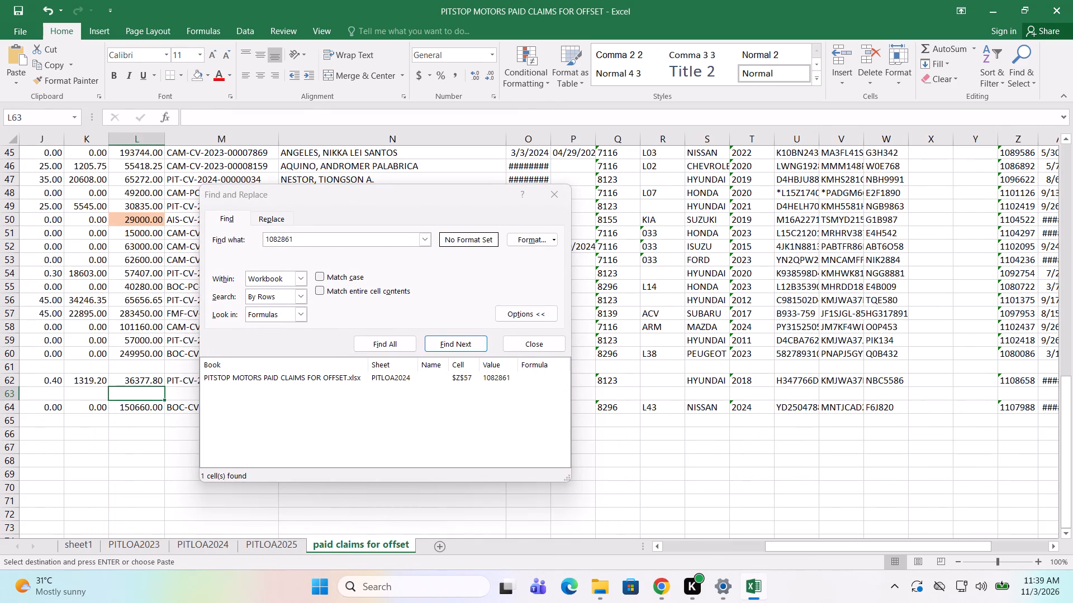
pyautogui.rightClick(17, 422)
pyautogui.click(46, 276)
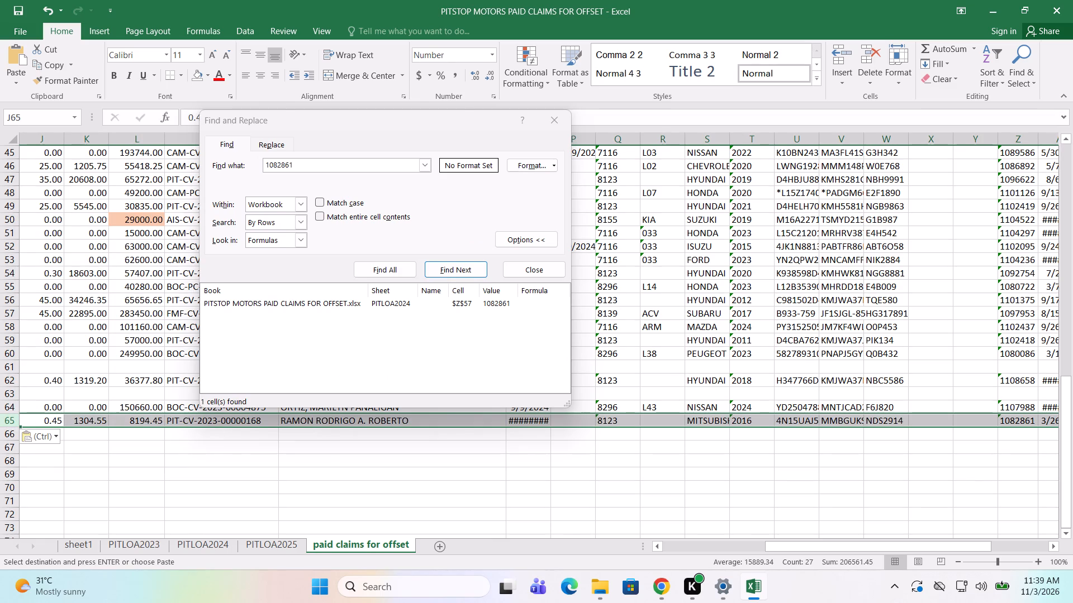
pyautogui.moveTo(352, 165); pyautogui.dragTo(200, 158)
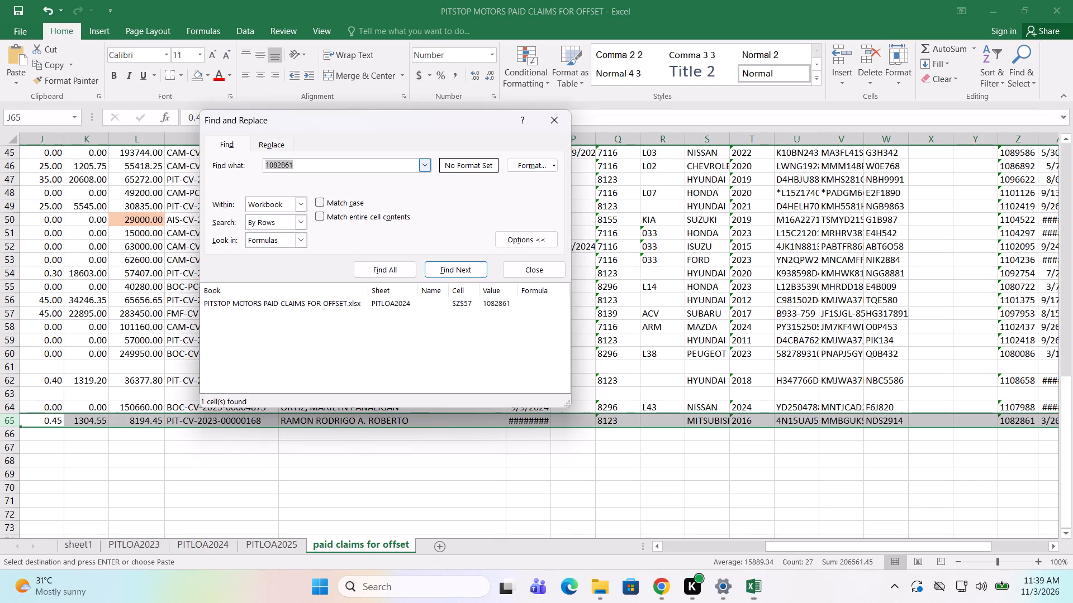
pyautogui.moveTo(200, 158); pyautogui.dragTo(198, 158)
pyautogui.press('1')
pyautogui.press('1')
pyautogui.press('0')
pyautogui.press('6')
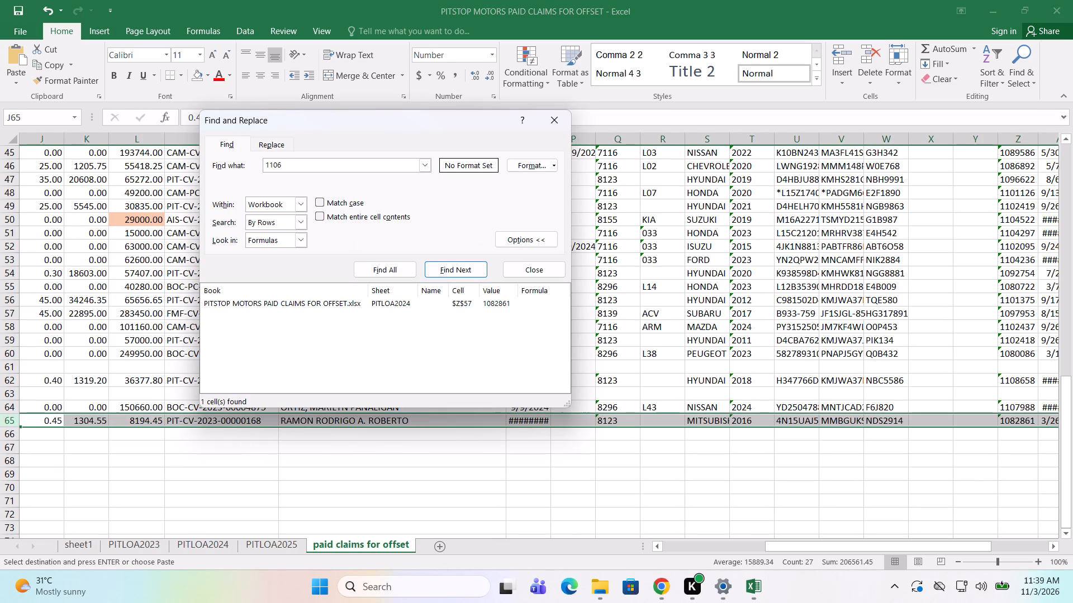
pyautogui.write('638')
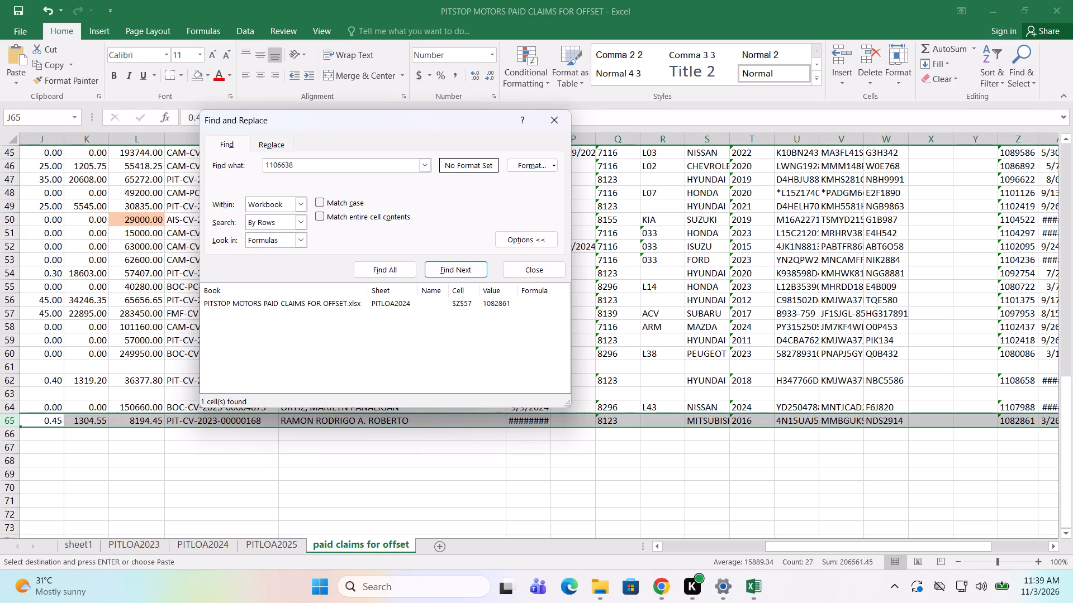
pyautogui.click(383, 269)
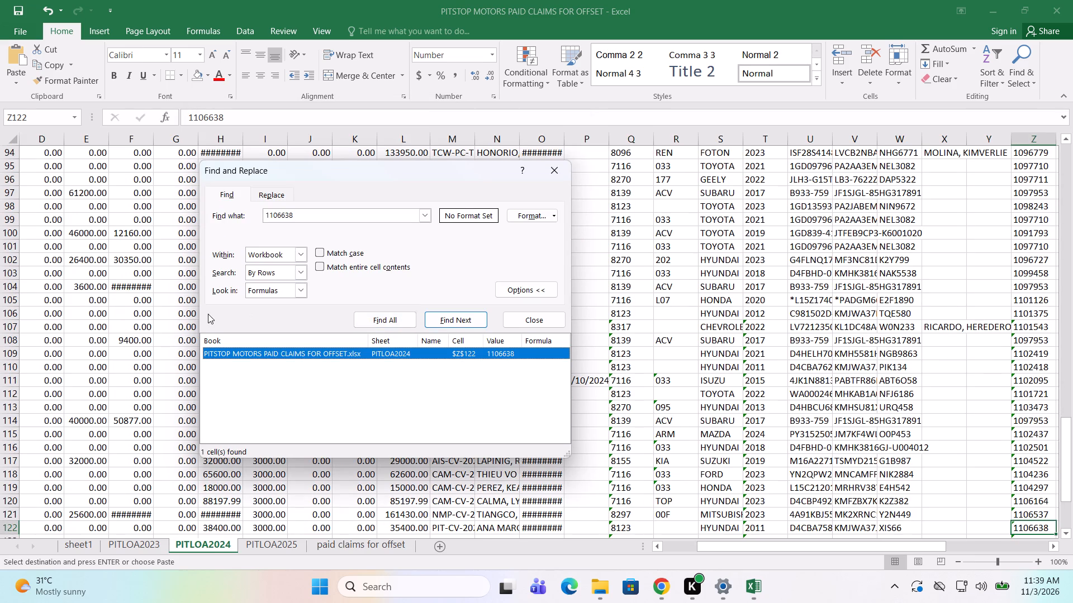
# Copy row 122 of PITLOA2024 and paste it into row 66 of the paid claims for offset sheet.
pyautogui.click(2, 529)
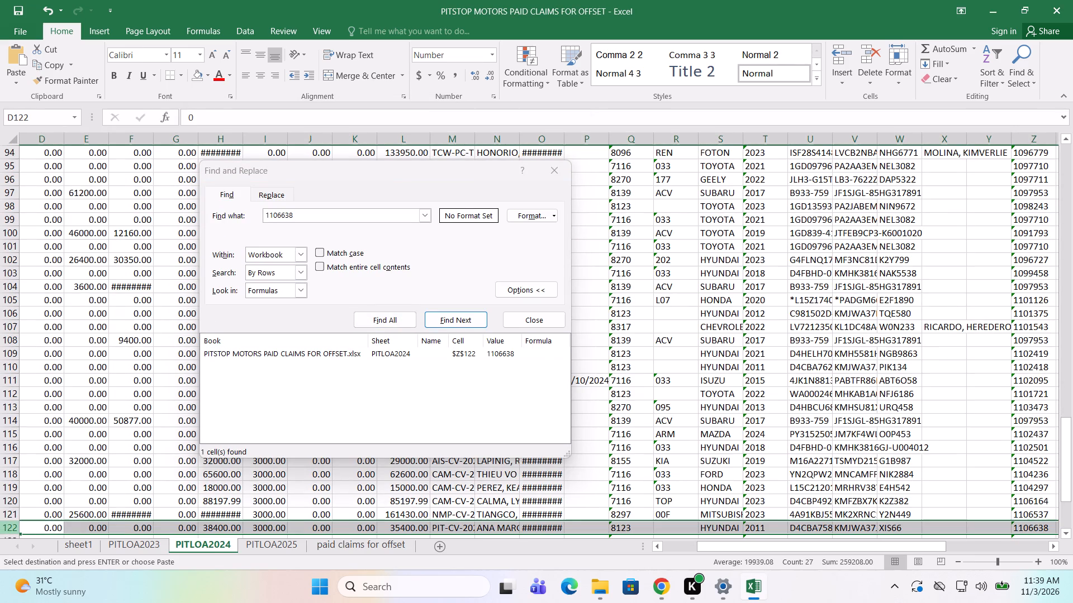
pyautogui.hotkey('ctrl', 'c')
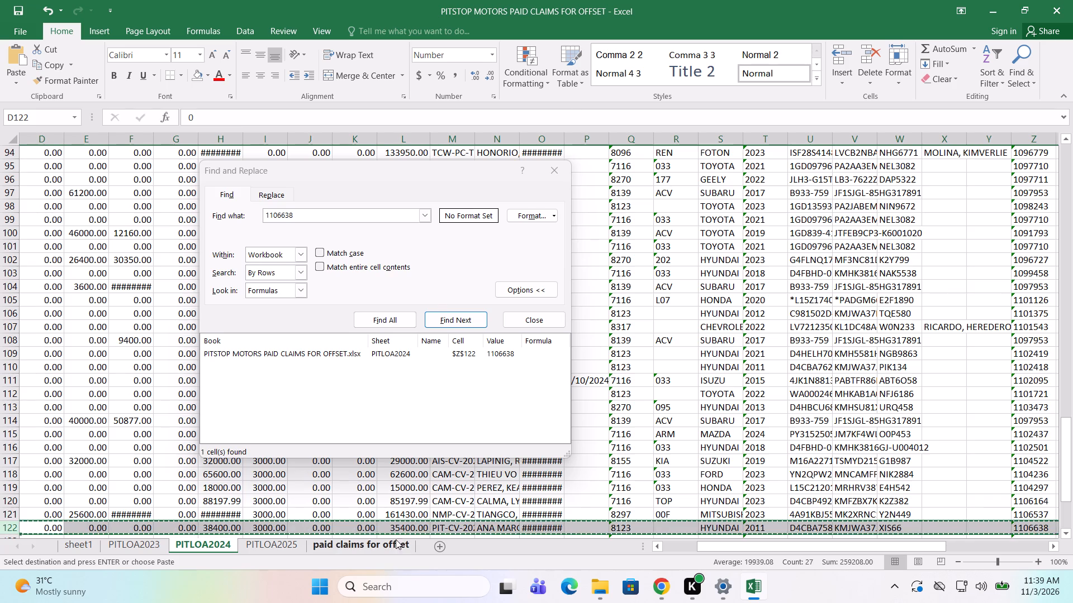
pyautogui.click(376, 546)
pyautogui.click(4, 432)
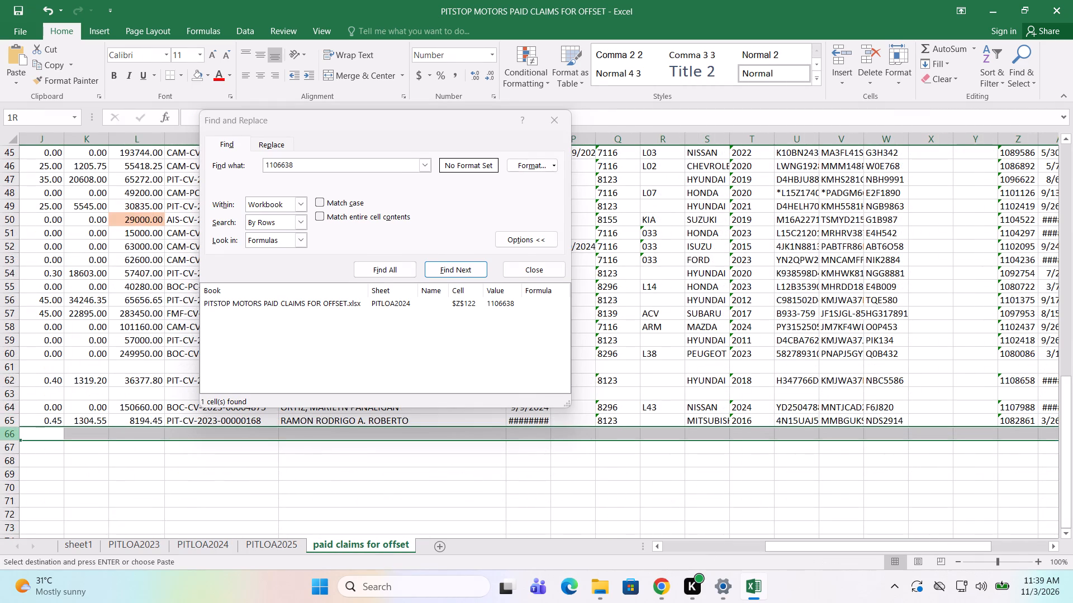
pyautogui.hotkey('ctrl', 'v')
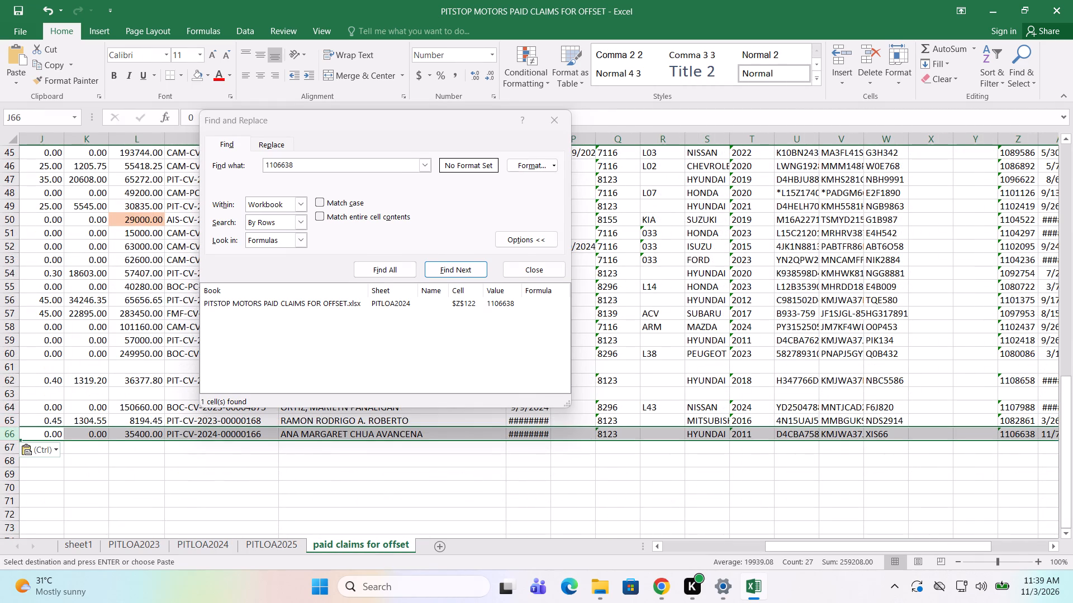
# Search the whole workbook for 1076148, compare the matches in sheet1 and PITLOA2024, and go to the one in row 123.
pyautogui.click(327, 165)
pyautogui.moveTo(327, 165); pyautogui.dragTo(308, 166)
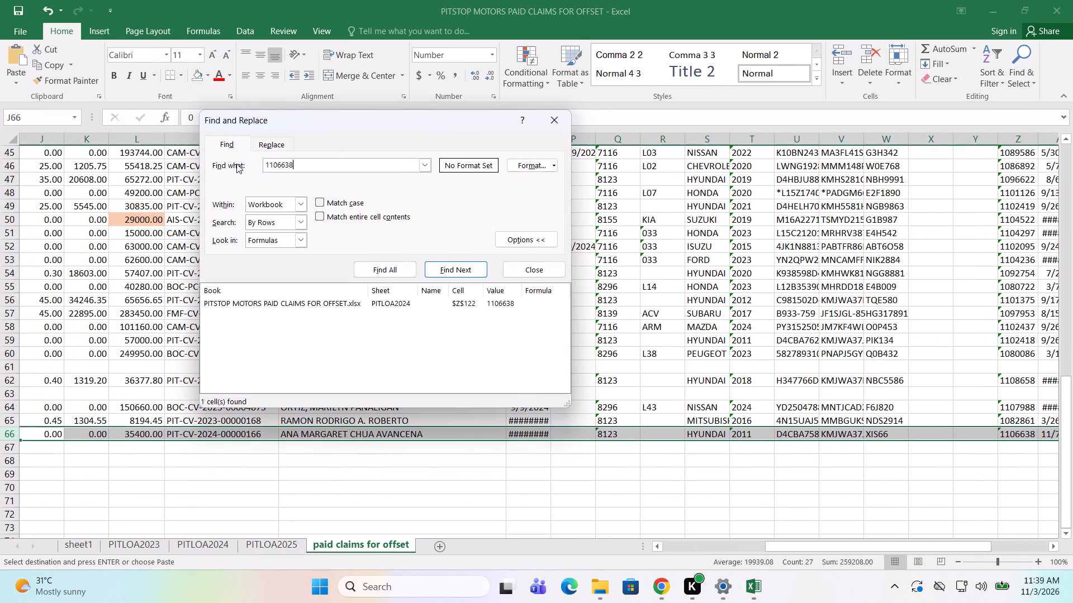
pyautogui.moveTo(322, 159); pyautogui.dragTo(297, 159)
pyautogui.moveTo(305, 168); pyautogui.dragTo(249, 162)
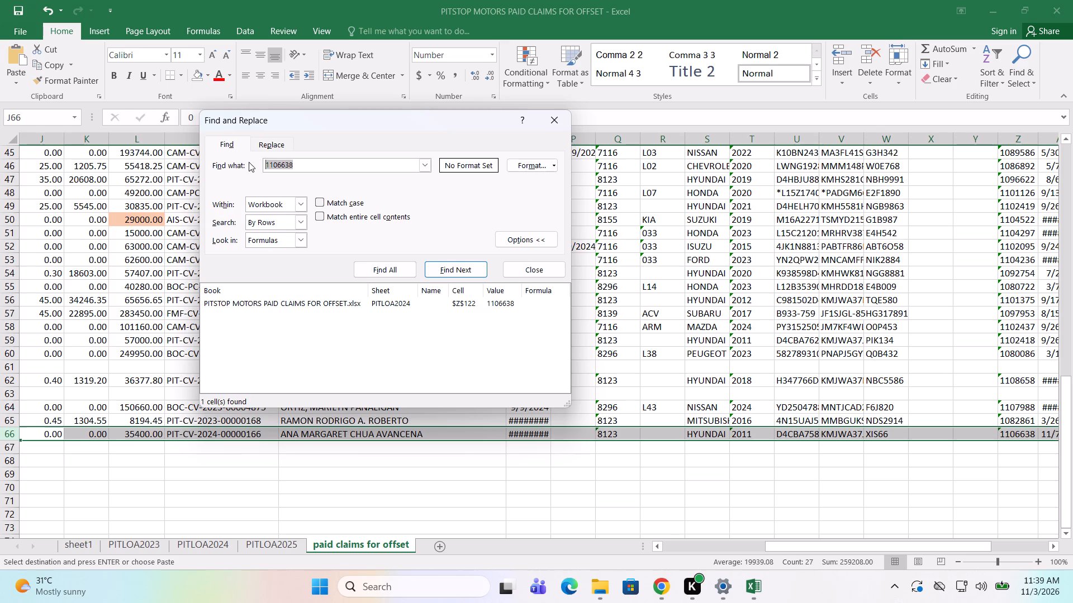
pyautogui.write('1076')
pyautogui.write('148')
pyautogui.click(377, 265)
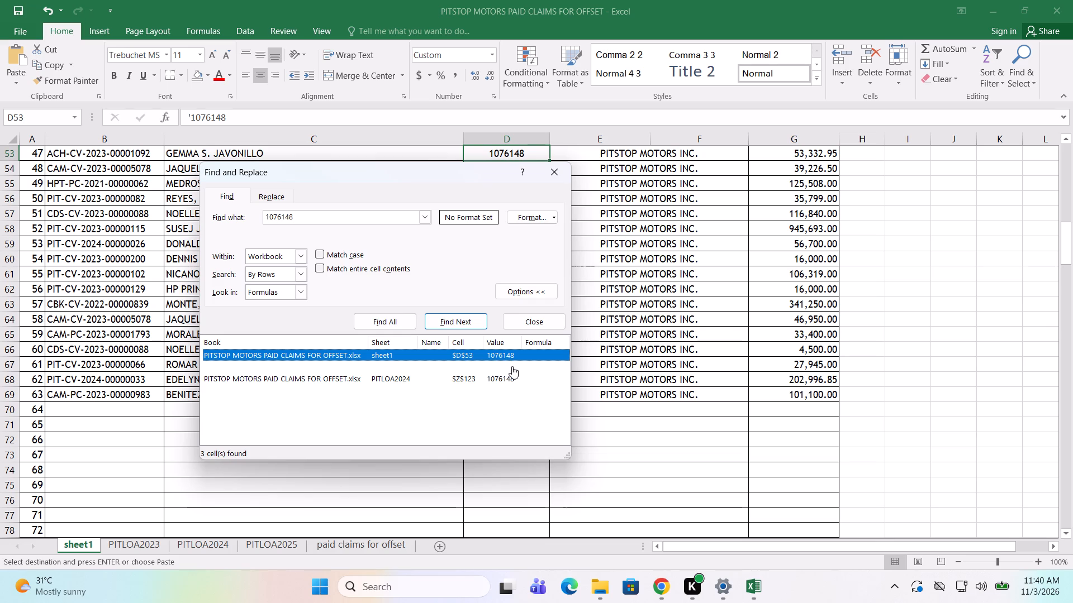
pyautogui.press('Down')
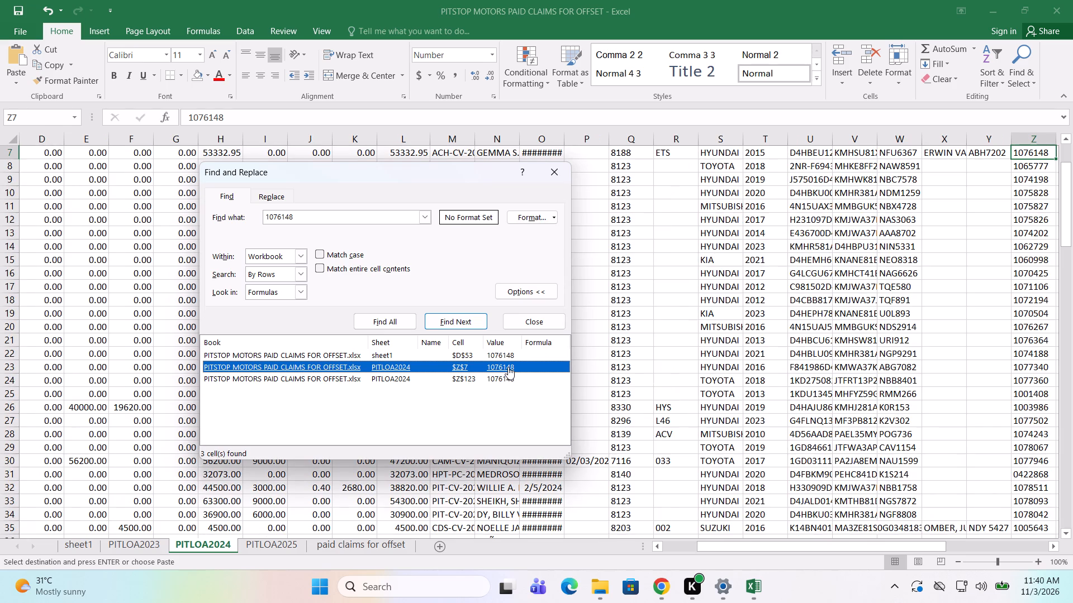
pyautogui.press('Up')
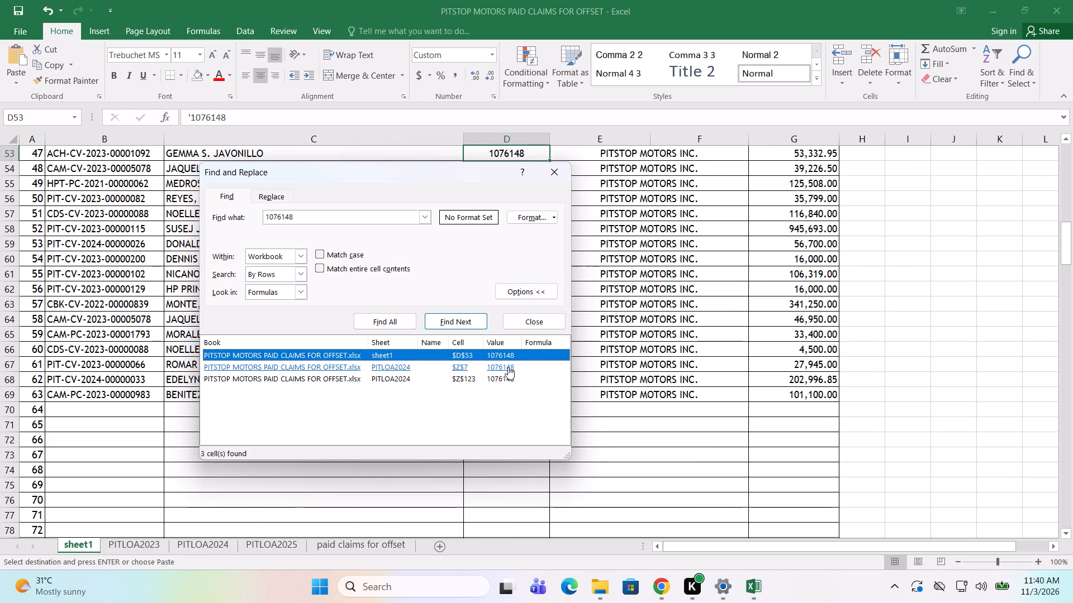
pyautogui.press('Down')
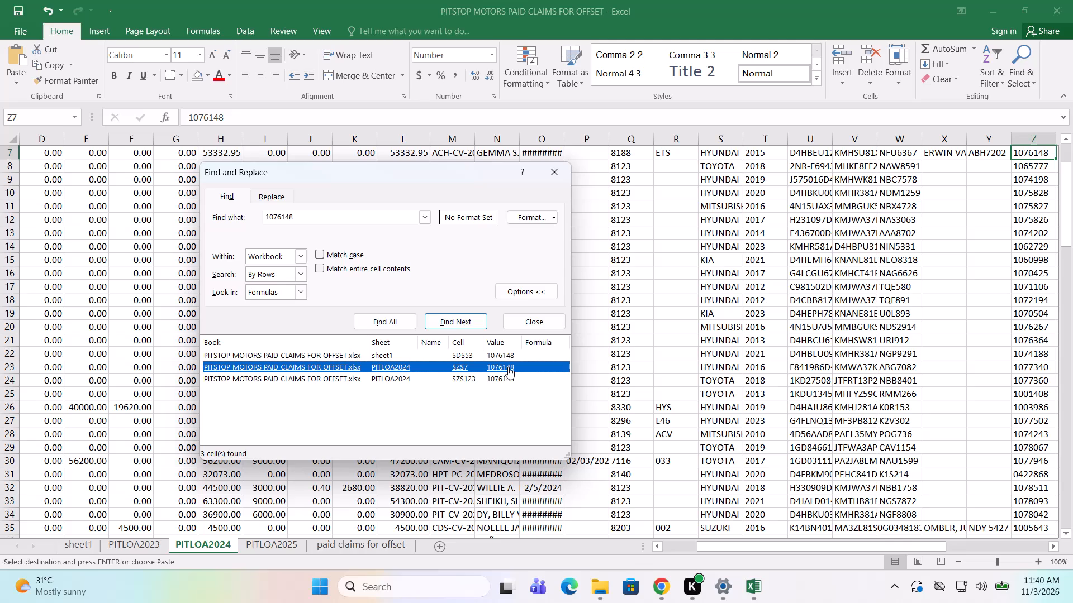
pyautogui.press('Up')
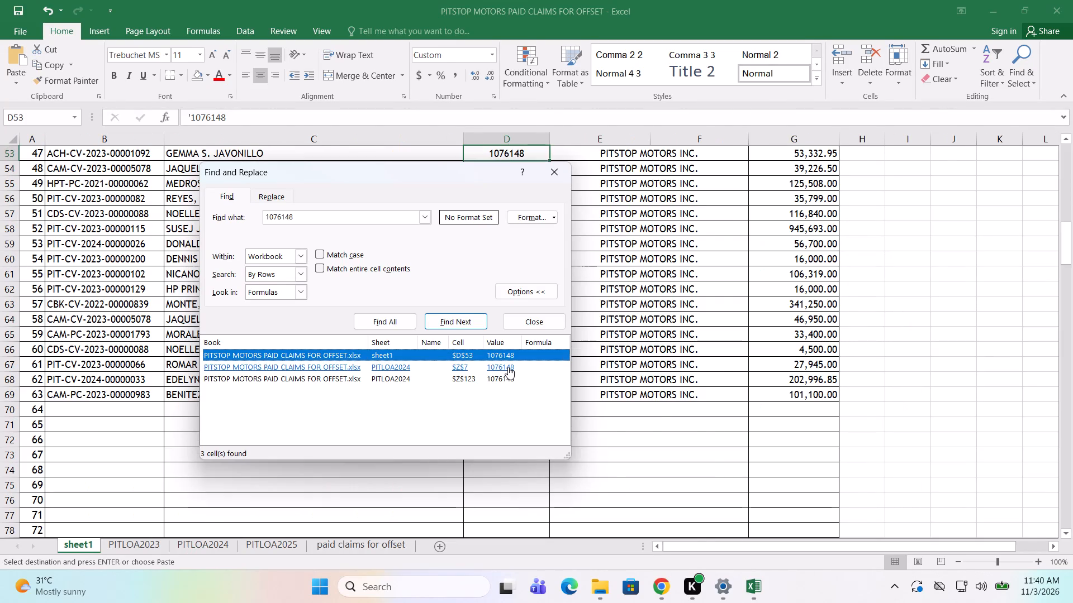
pyautogui.press('Down')
pyautogui.press('Down')
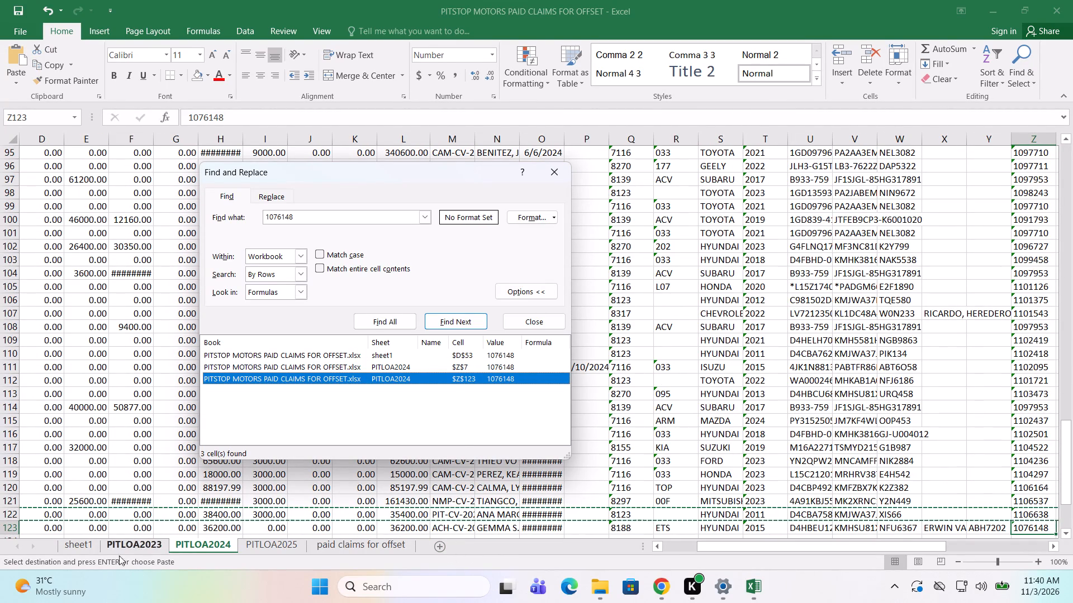
# Copy row 123 of PITLOA2024 and paste it into row 67 of the paid claims for offset sheet.
pyautogui.click(10, 528)
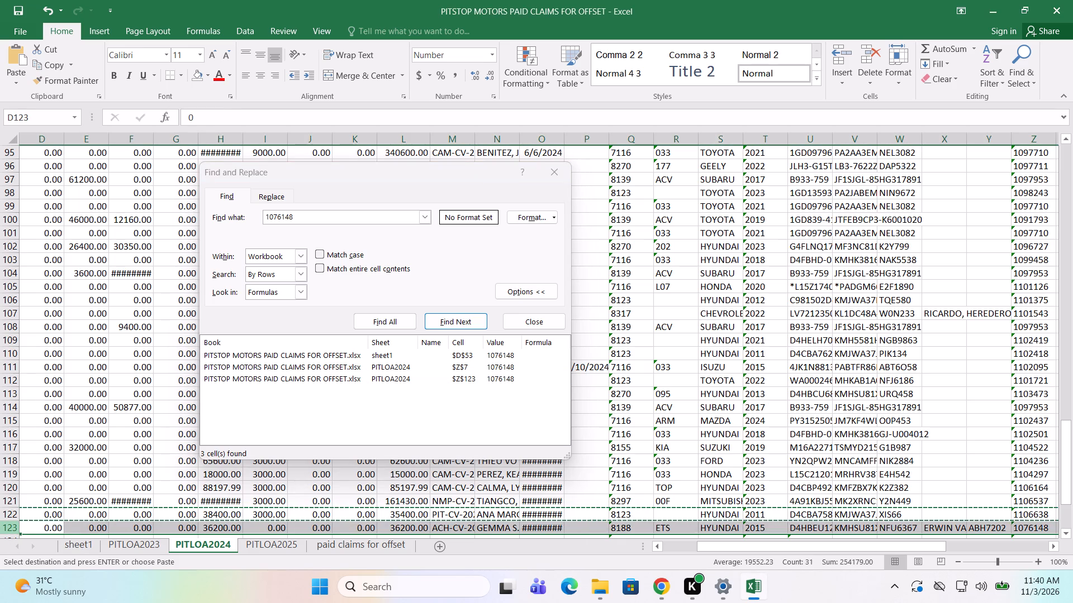
pyautogui.hotkey('ctrl', 'c')
pyautogui.click(374, 539)
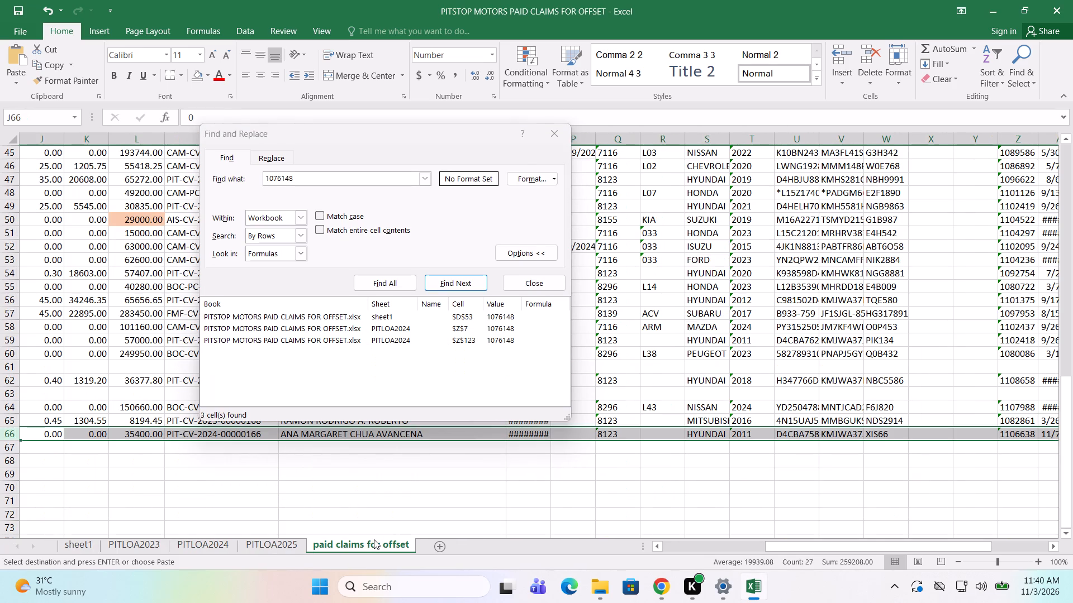
pyautogui.rightClick(17, 448)
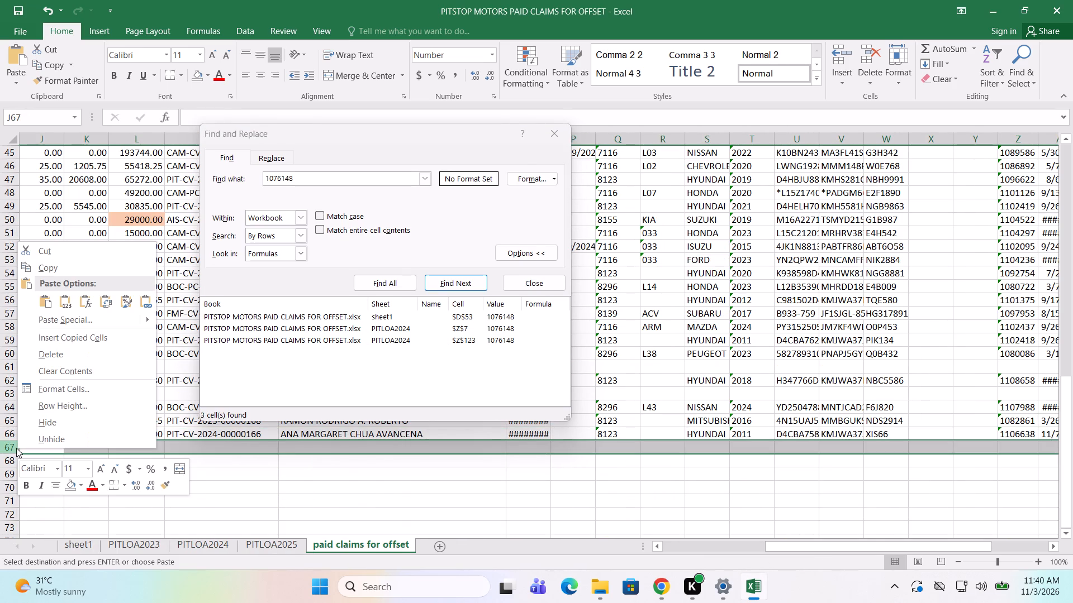
pyautogui.click(283, 487)
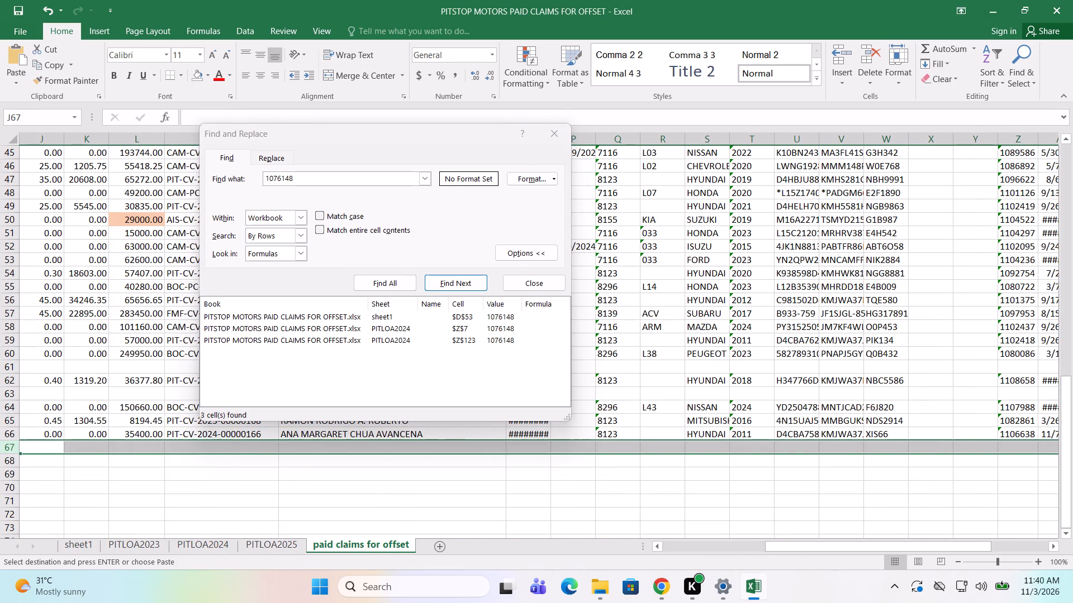
pyautogui.hotkey('ctrl', 'v')
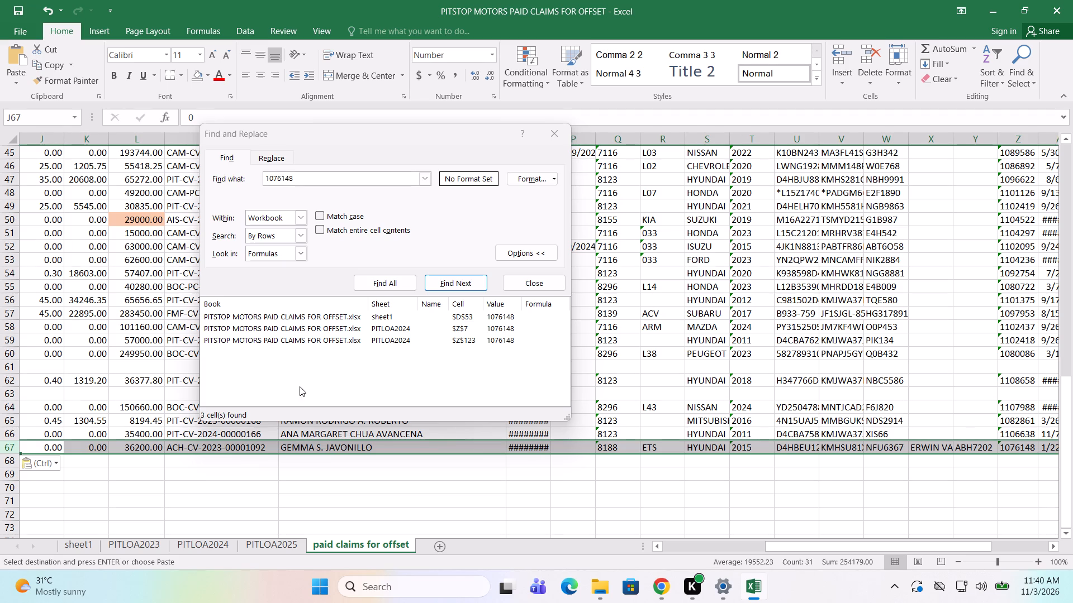
pyautogui.moveTo(351, 176); pyautogui.dragTo(177, 169)
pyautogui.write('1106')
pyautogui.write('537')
pyautogui.click(383, 283)
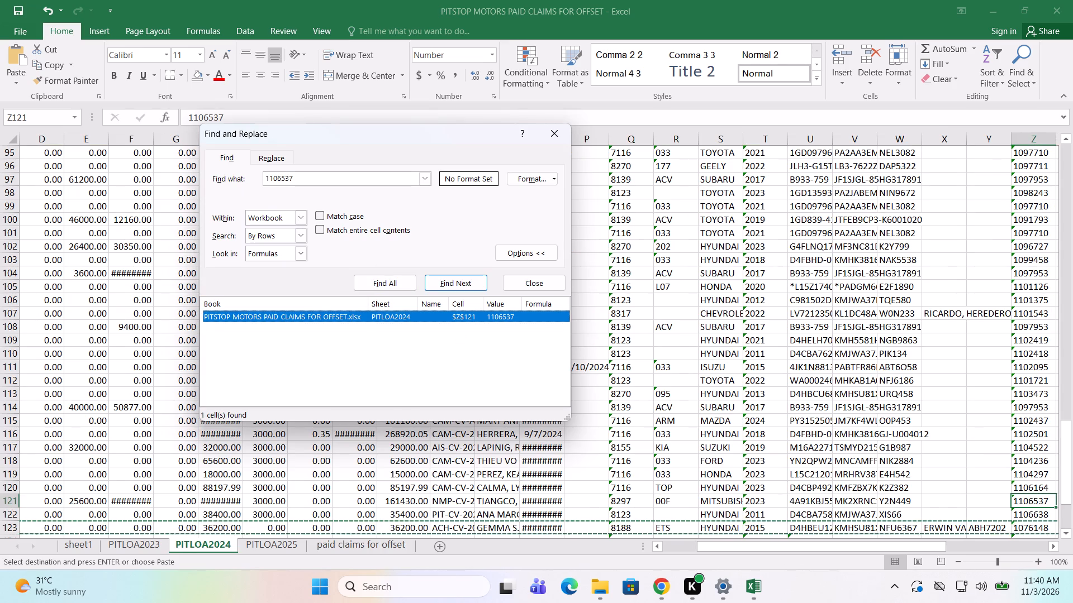
# Copy row 121 of PITLOA2024 and paste it into row 68 of the paid claims for offset sheet.
pyautogui.click(13, 501)
pyautogui.rightClick(13, 501)
pyautogui.click(54, 323)
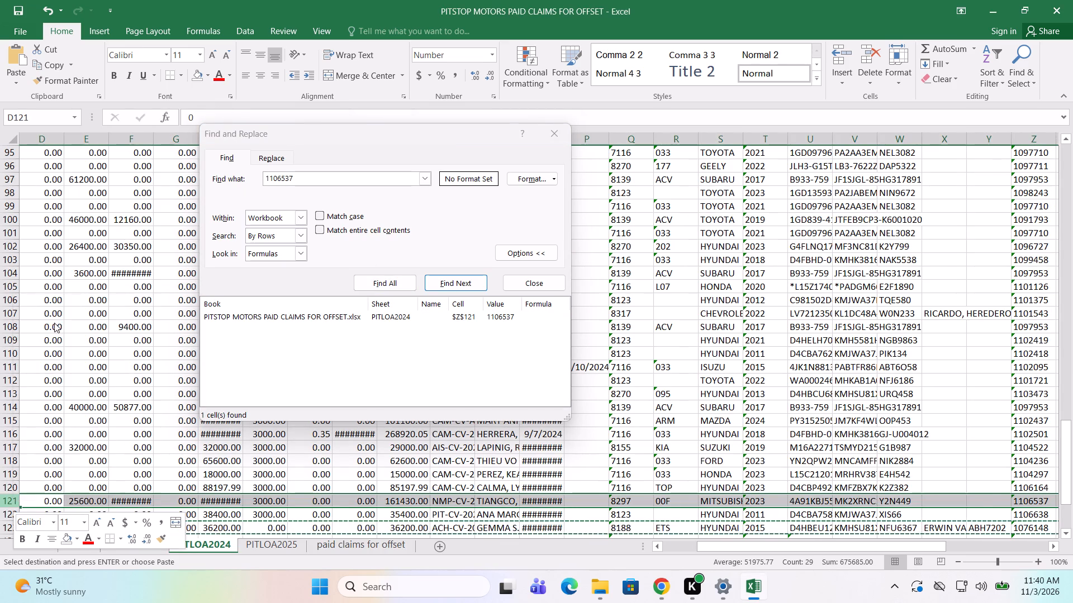
pyautogui.click(79, 548)
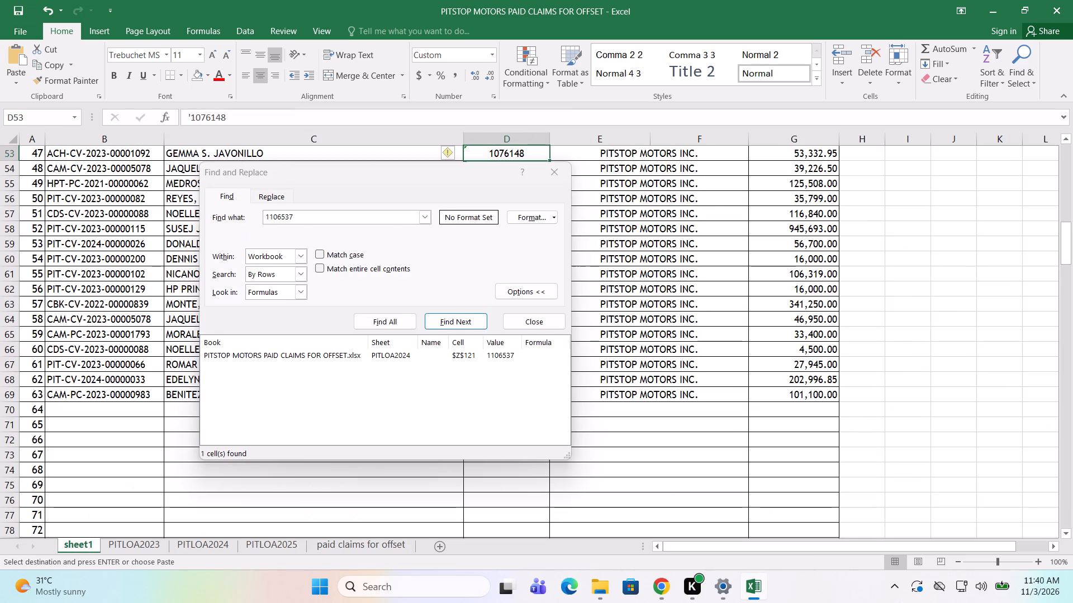
pyautogui.click(368, 544)
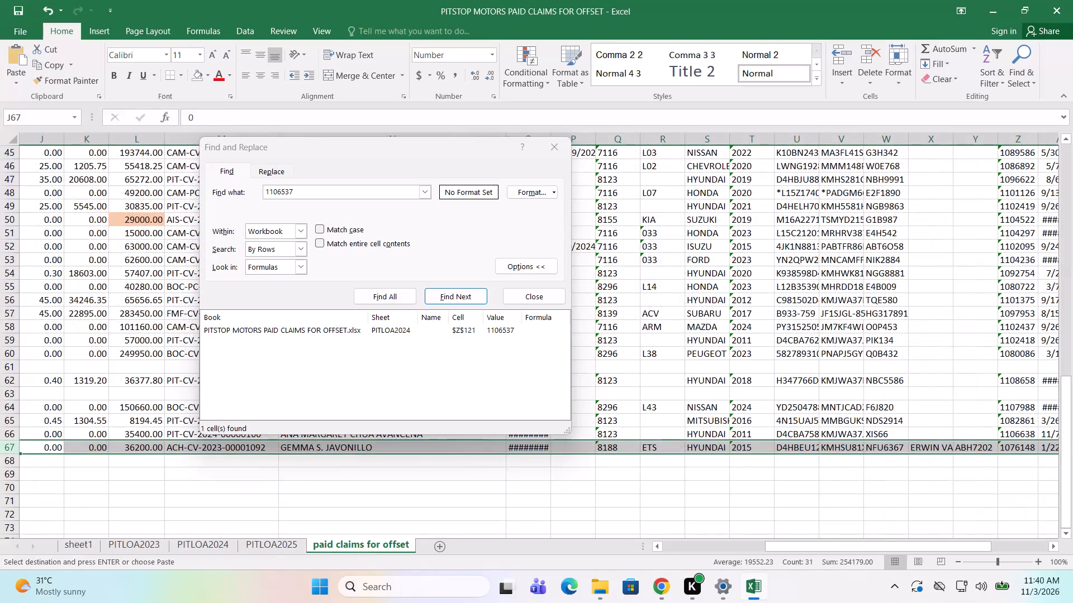
pyautogui.click(12, 461)
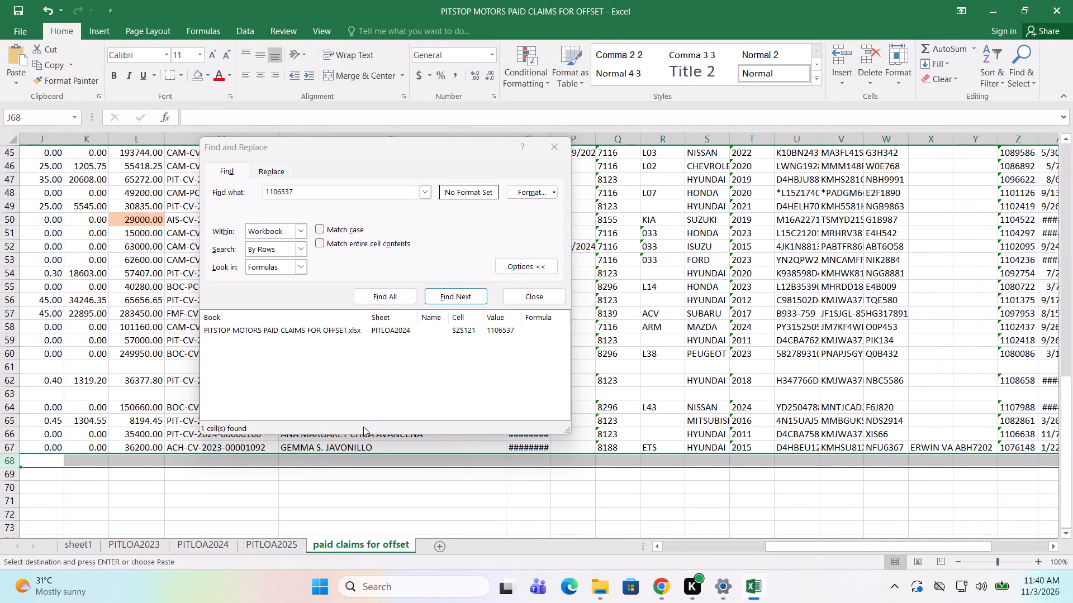
pyautogui.hotkey('ctrl', 'v')
pyautogui.click(401, 491)
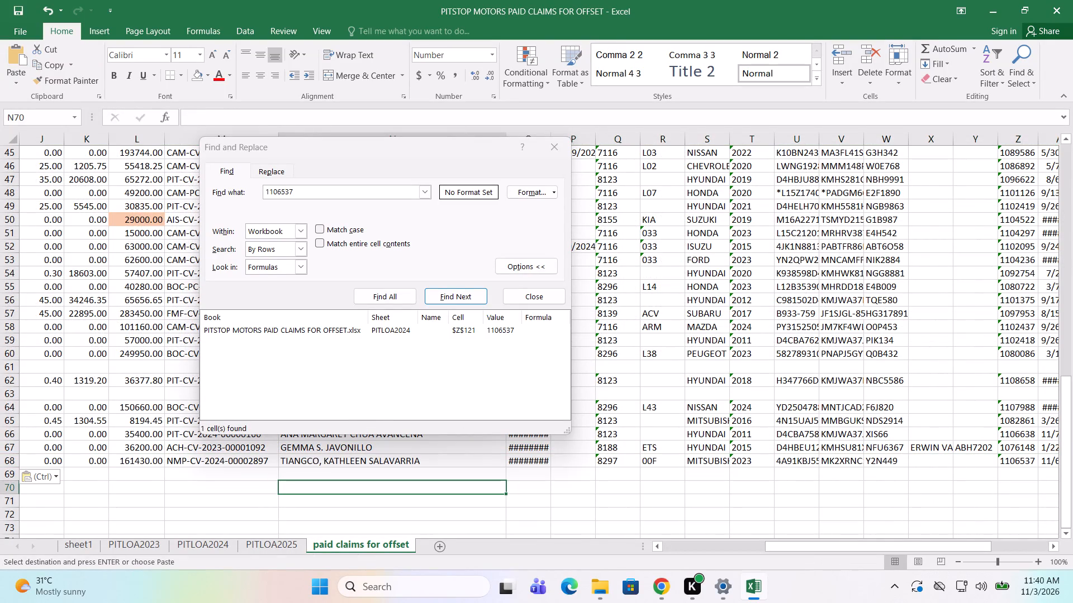
# Check the sum of the amounts from L62 downward and enter 14400 in the blank amount cell L63.
pyautogui.moveTo(137, 379); pyautogui.dragTo(130, 470)
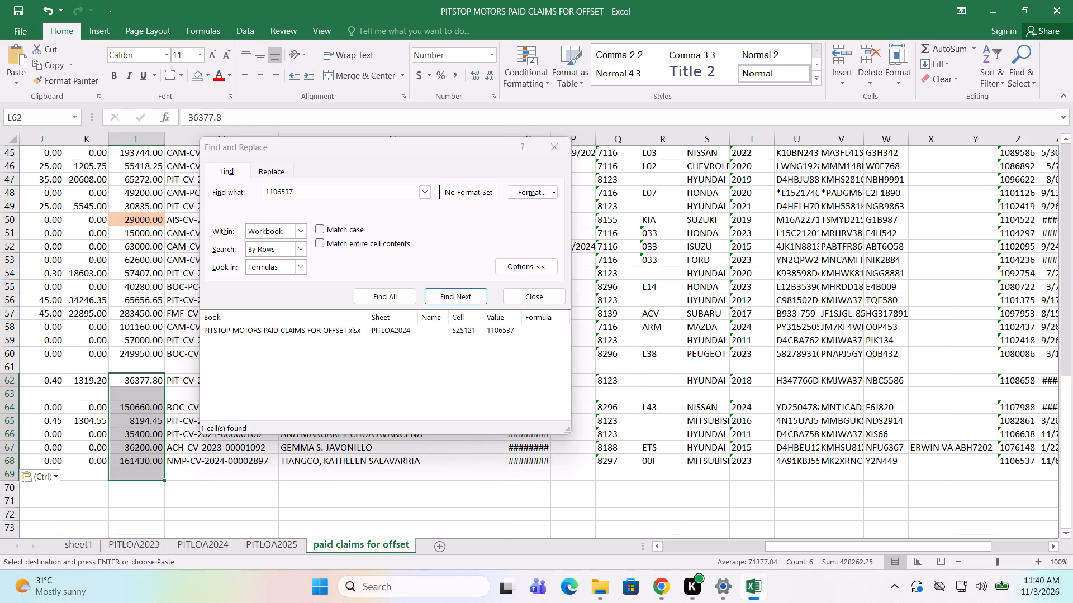
pyautogui.click(143, 393)
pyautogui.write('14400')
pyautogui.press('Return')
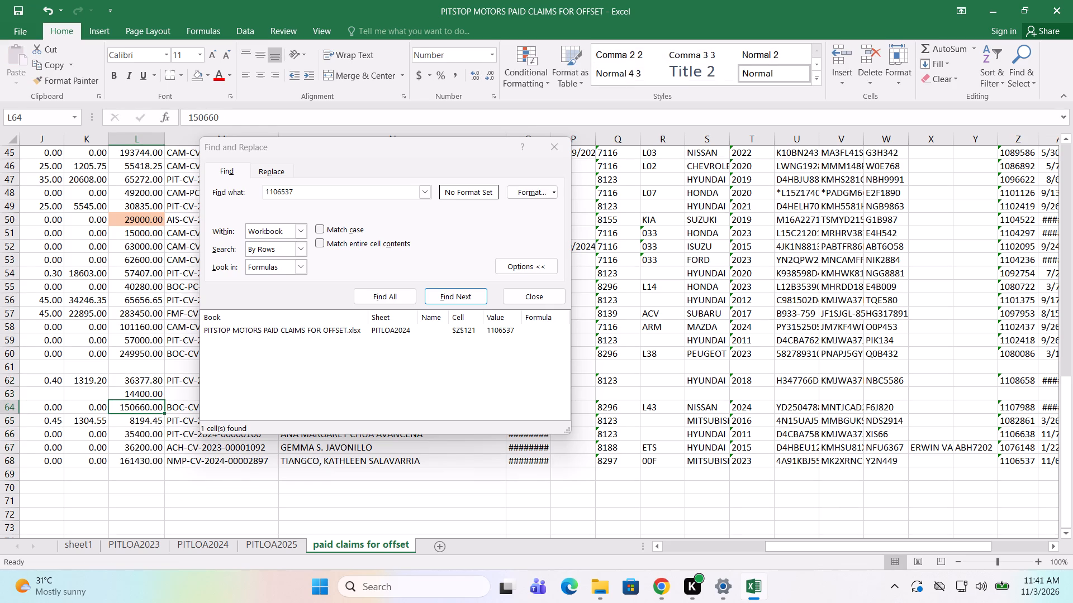
# Check the sum of the amounts in L62 to L68 of the paid claims for offset sheet.
pyautogui.moveTo(144, 379); pyautogui.dragTo(148, 464)
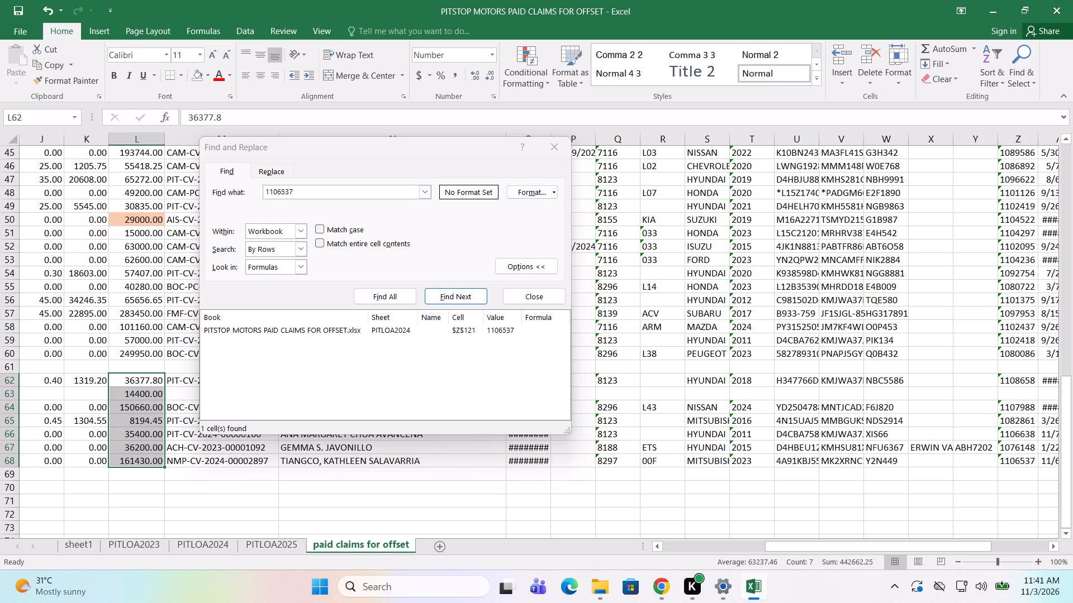
pyautogui.click(172, 398)
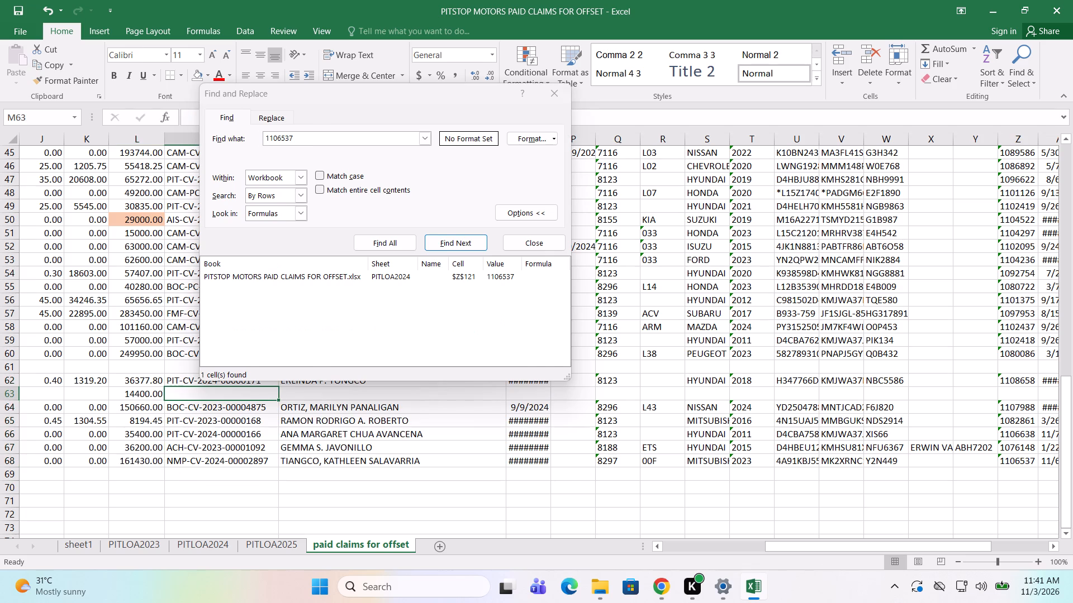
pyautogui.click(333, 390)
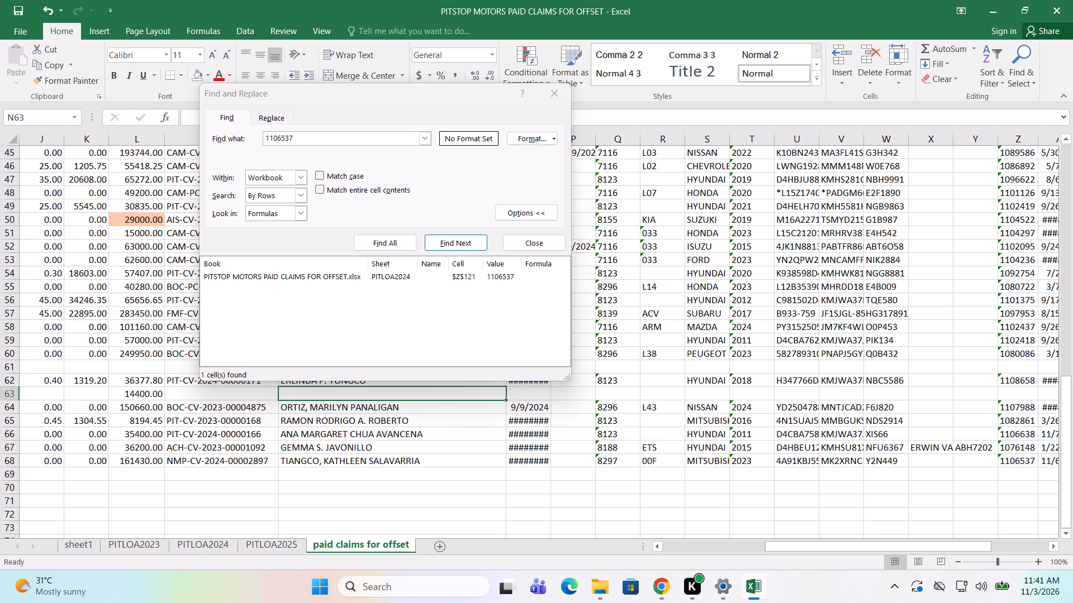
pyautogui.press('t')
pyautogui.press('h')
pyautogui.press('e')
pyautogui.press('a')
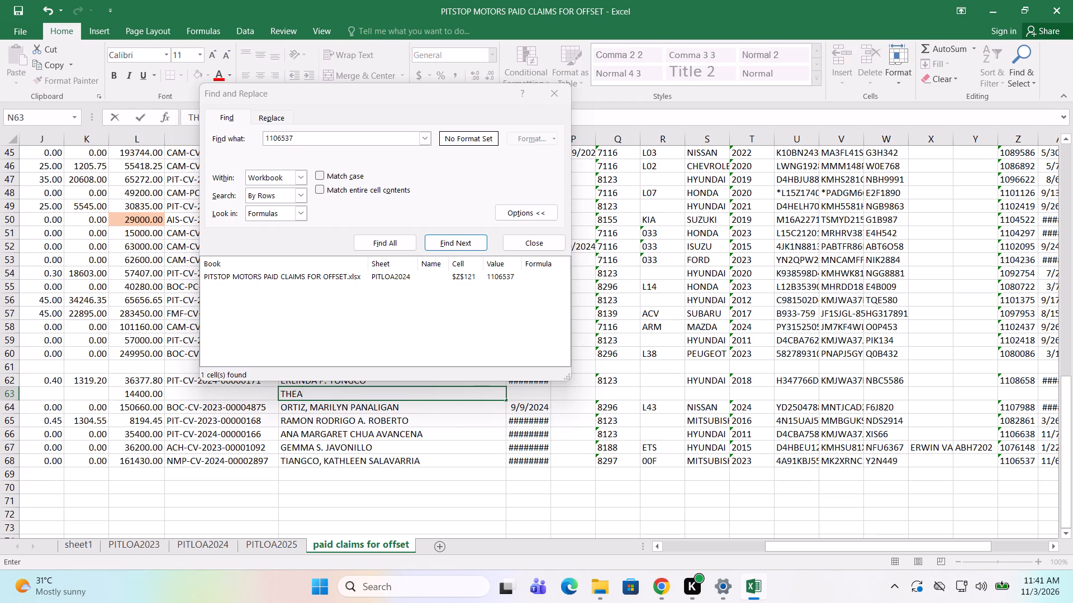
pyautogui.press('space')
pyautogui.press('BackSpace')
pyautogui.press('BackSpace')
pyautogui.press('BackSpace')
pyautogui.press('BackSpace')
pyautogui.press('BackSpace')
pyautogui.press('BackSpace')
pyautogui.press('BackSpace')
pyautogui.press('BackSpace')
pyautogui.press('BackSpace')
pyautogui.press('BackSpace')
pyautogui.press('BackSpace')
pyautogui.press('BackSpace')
# Search the whole workbook for THEA and go to the matching cell in PITLOA2024.
pyautogui.moveTo(325, 140); pyautogui.dragTo(215, 137)
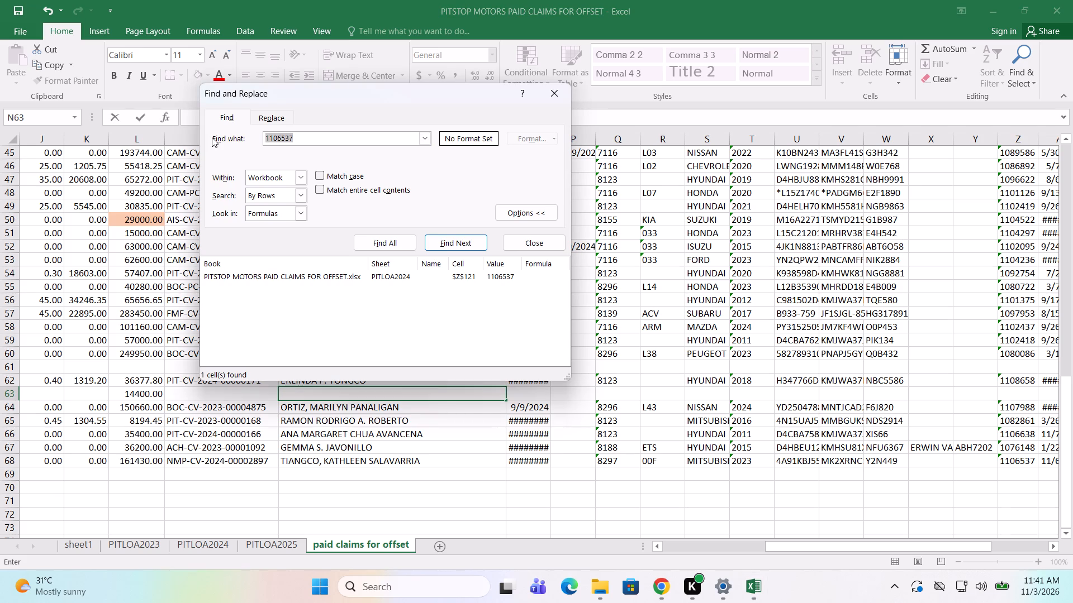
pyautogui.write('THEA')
pyautogui.click(363, 231)
pyautogui.click(372, 241)
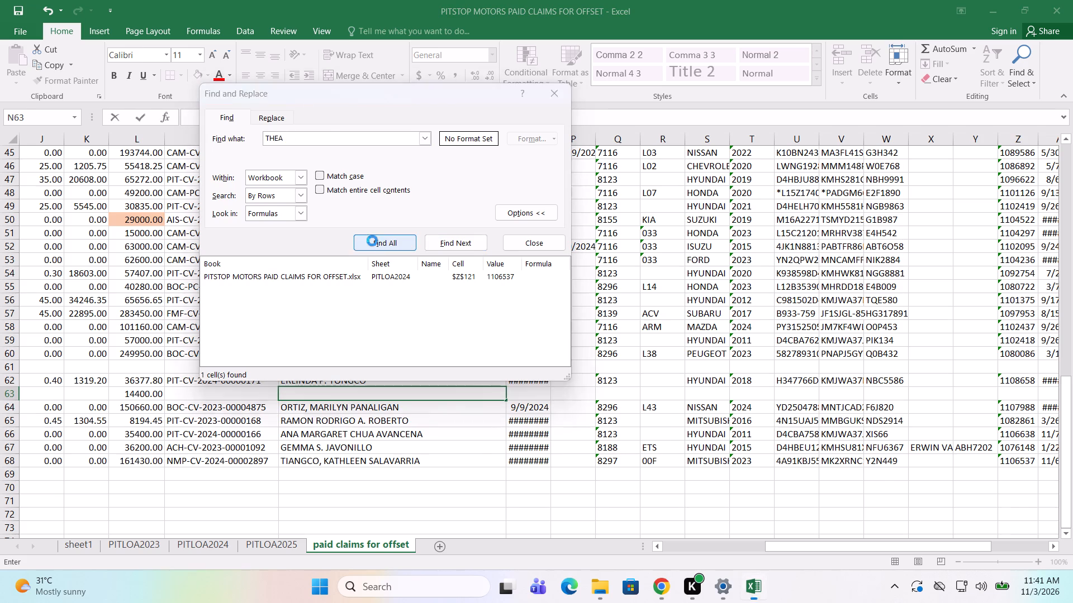
pyautogui.click(521, 277)
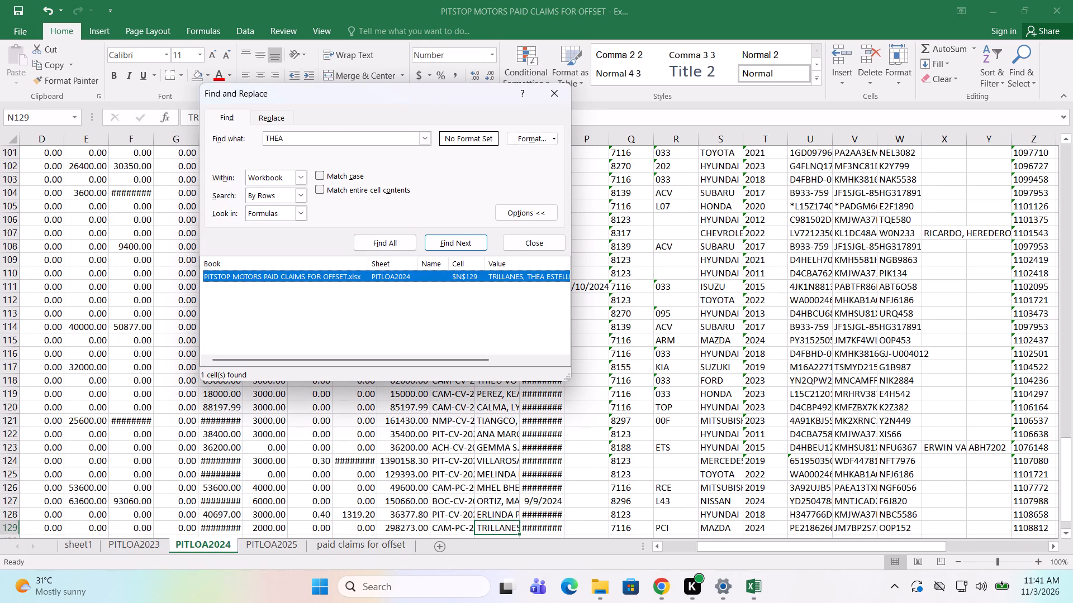
# Copy the voucher number and name in M129:N129 of PITLOA2024 and paste them into M63:N63 of the paid claims for offset sheet.
pyautogui.click(497, 533)
pyautogui.click(497, 529)
pyautogui.moveTo(446, 525); pyautogui.dragTo(493, 524)
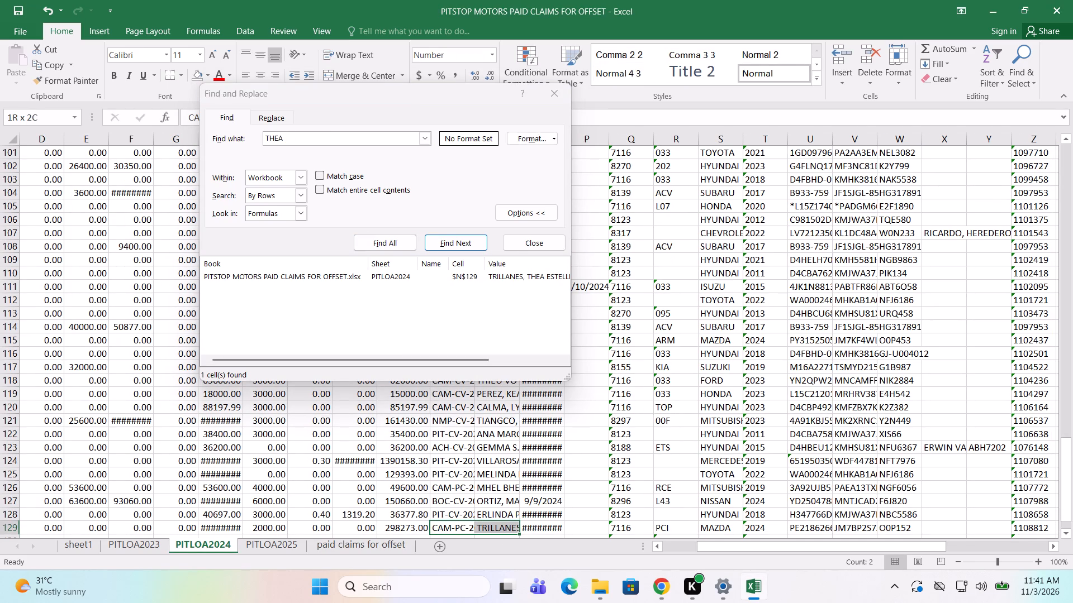
pyautogui.moveTo(493, 524); pyautogui.dragTo(493, 524)
pyautogui.hotkey('ctrl', 'c')
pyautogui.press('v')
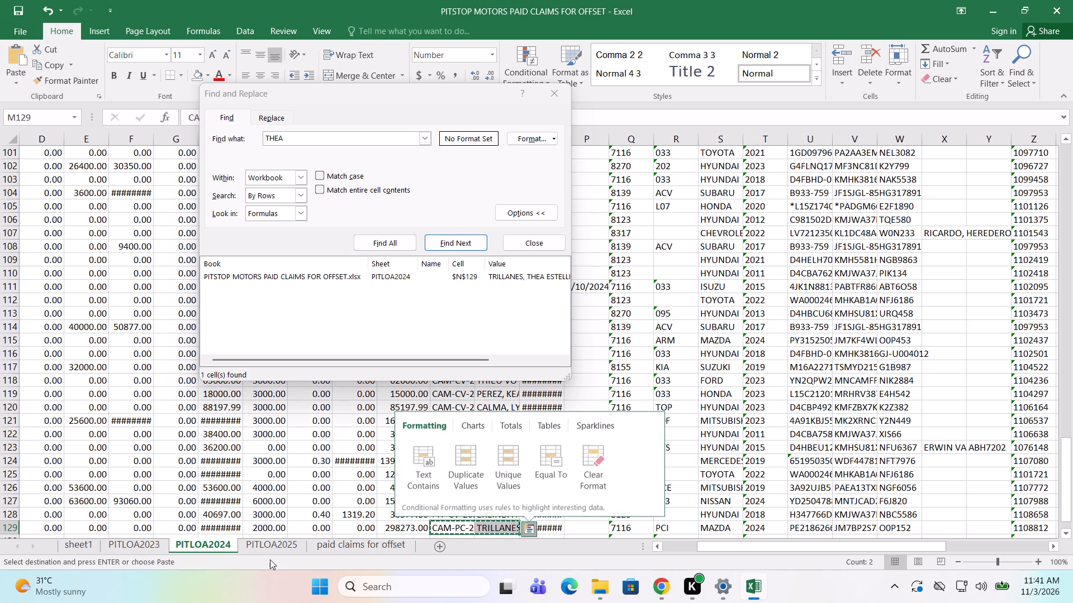
pyautogui.click(260, 501)
pyautogui.click(362, 547)
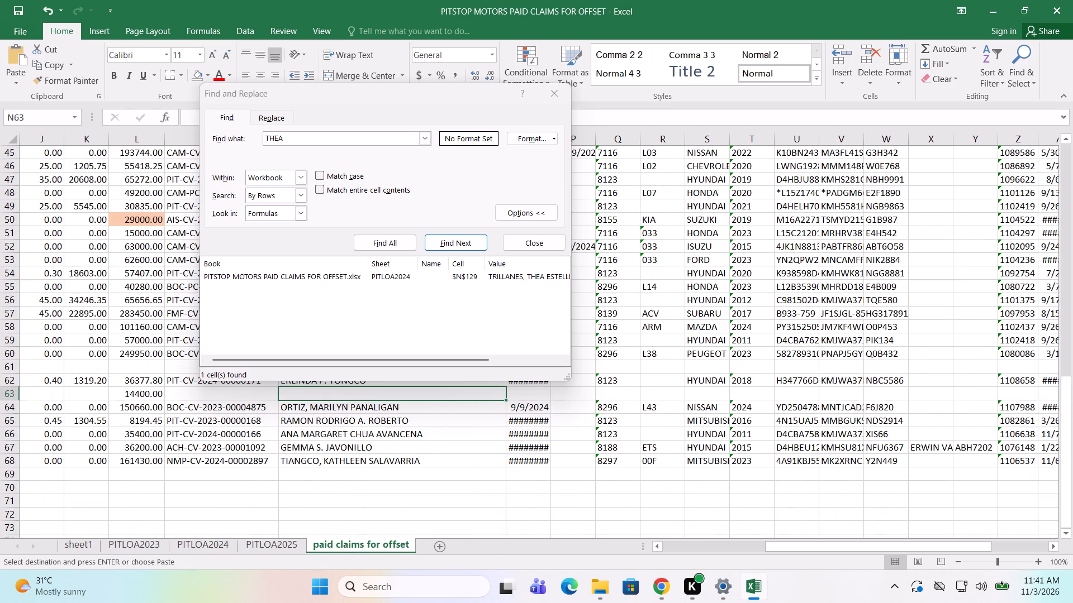
pyautogui.click(232, 397)
pyautogui.hotkey('ctrl', 'v')
pyautogui.click(293, 477)
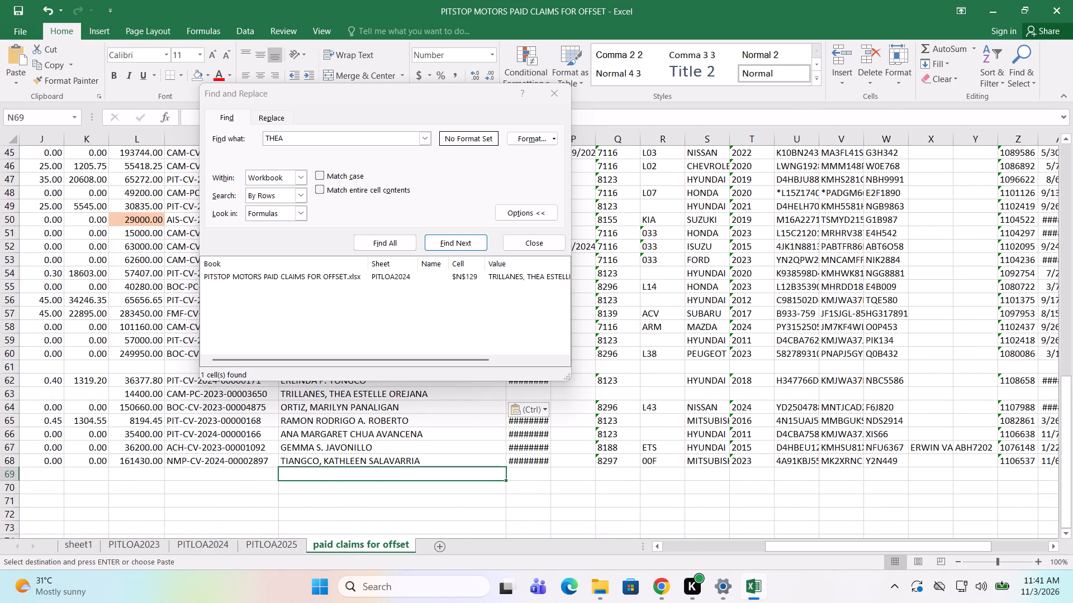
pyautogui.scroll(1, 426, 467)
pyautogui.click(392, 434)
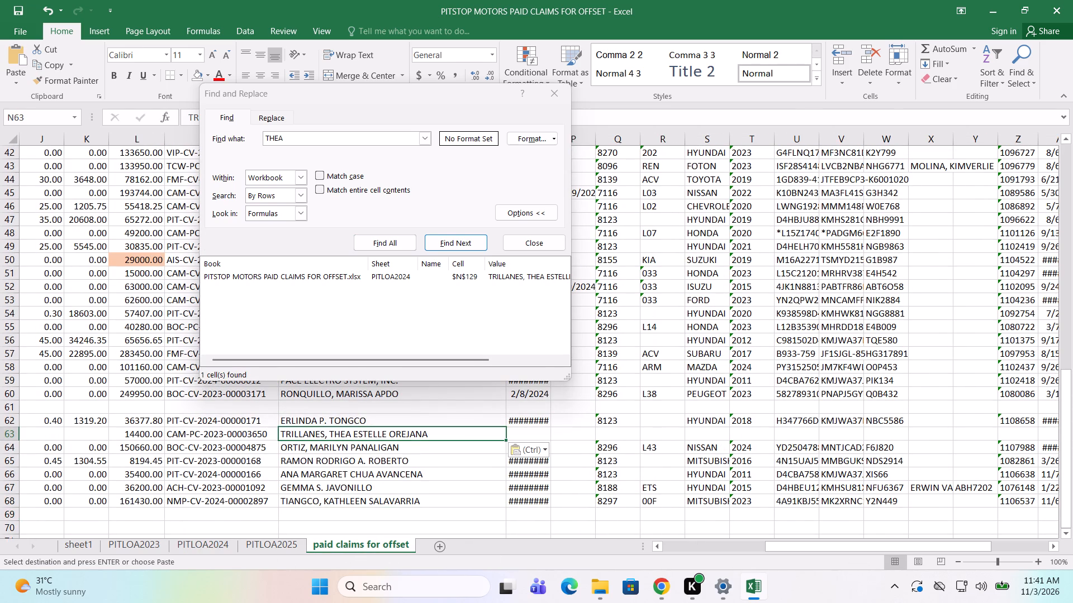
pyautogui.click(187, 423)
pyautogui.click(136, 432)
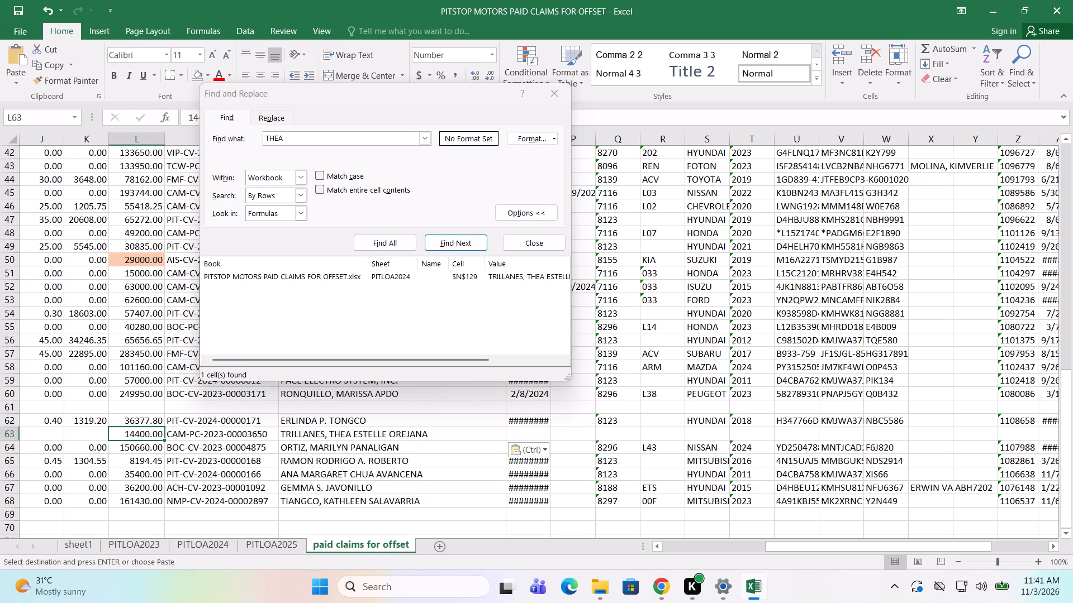
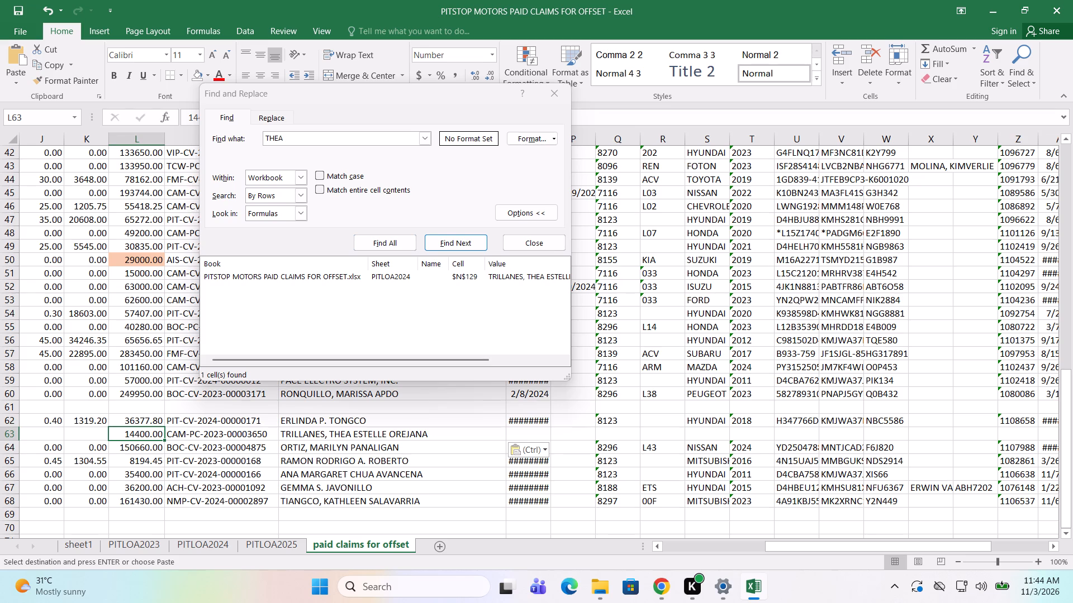
# Minimise the workbook, the PITSTOP MOTORS folder and the Settings window to reach the desktop, and move Find and Replace aside.
pyautogui.click(700, 406)
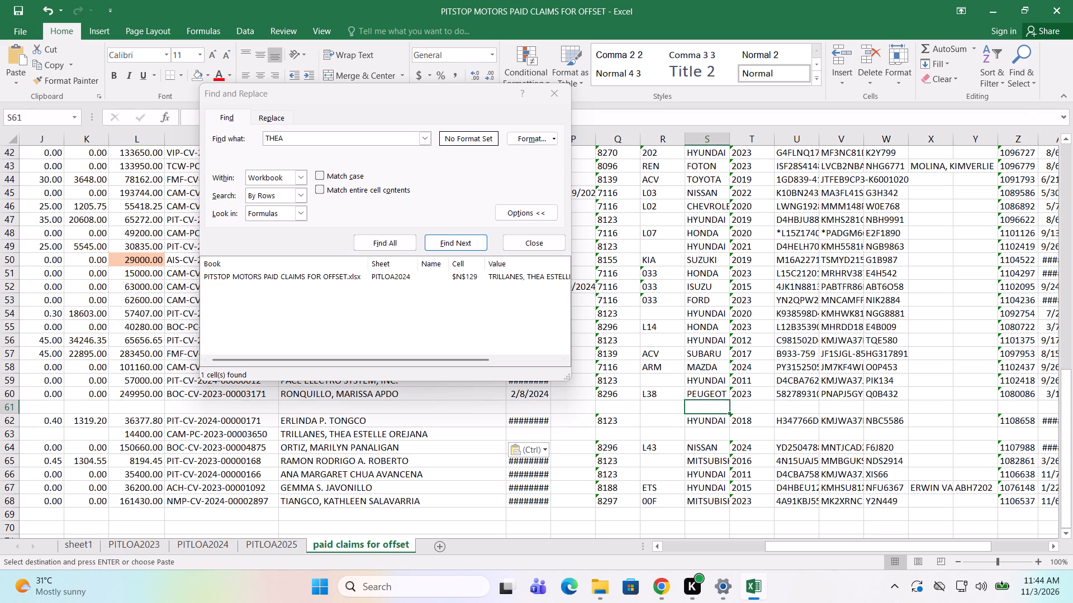
pyautogui.click(1003, 0)
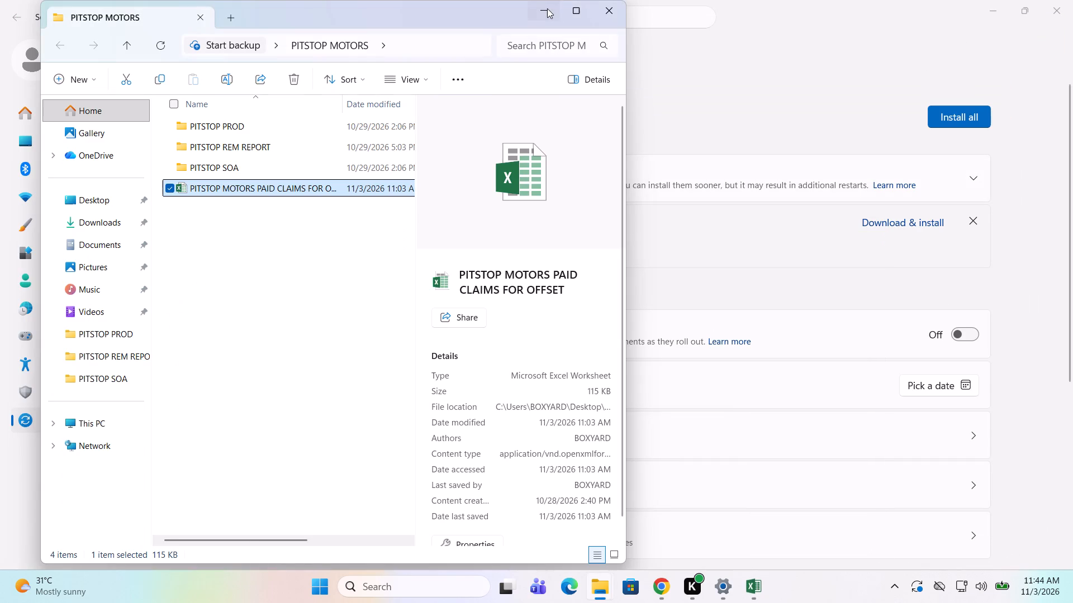
pyautogui.click(547, 8)
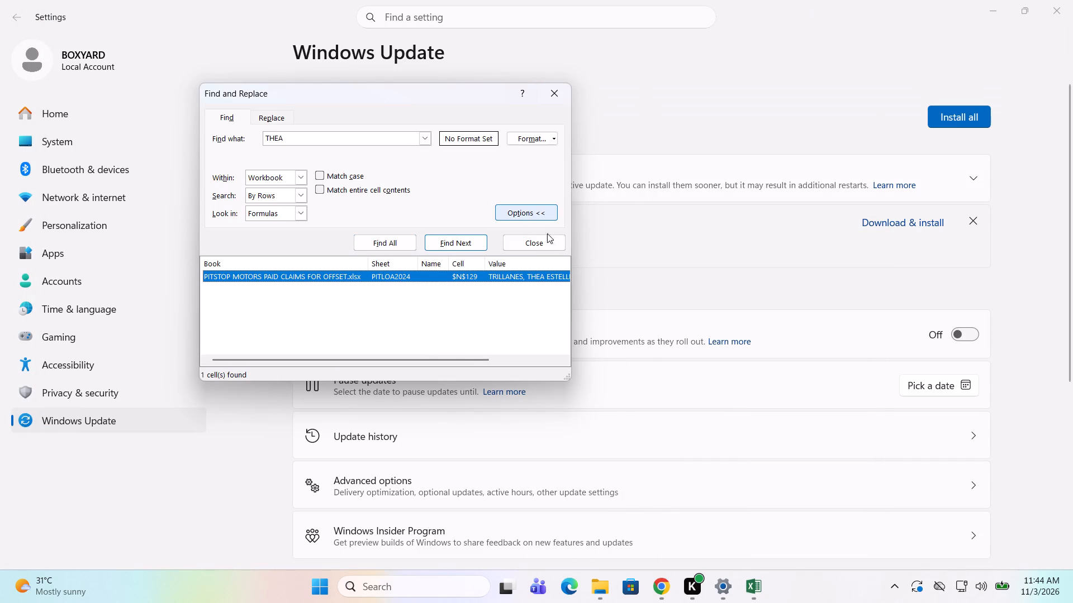
pyautogui.click(994, 3)
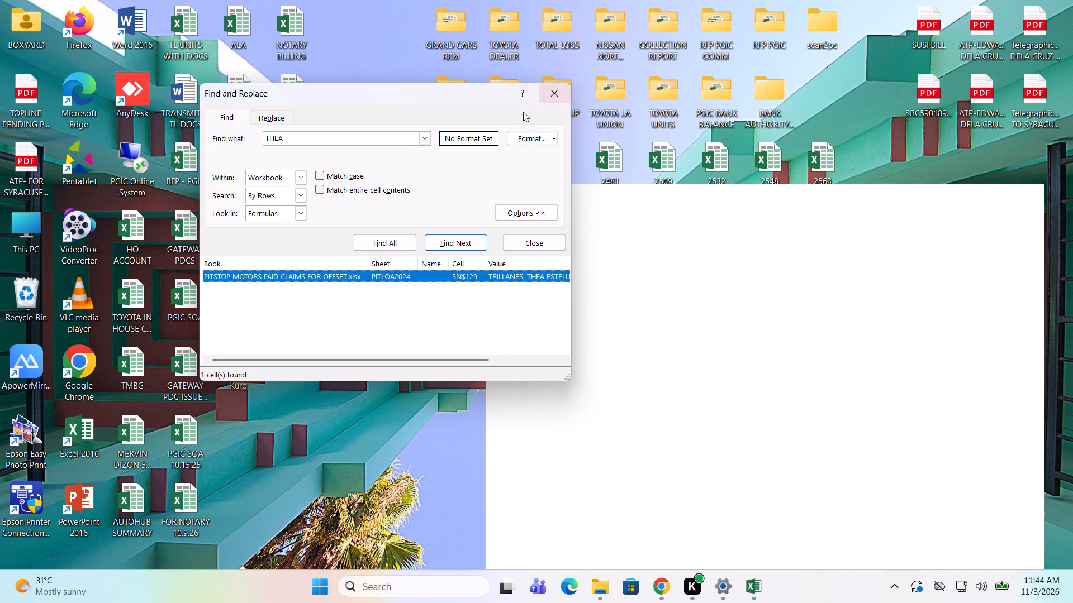
pyautogui.moveTo(445, 97); pyautogui.dragTo(773, 194)
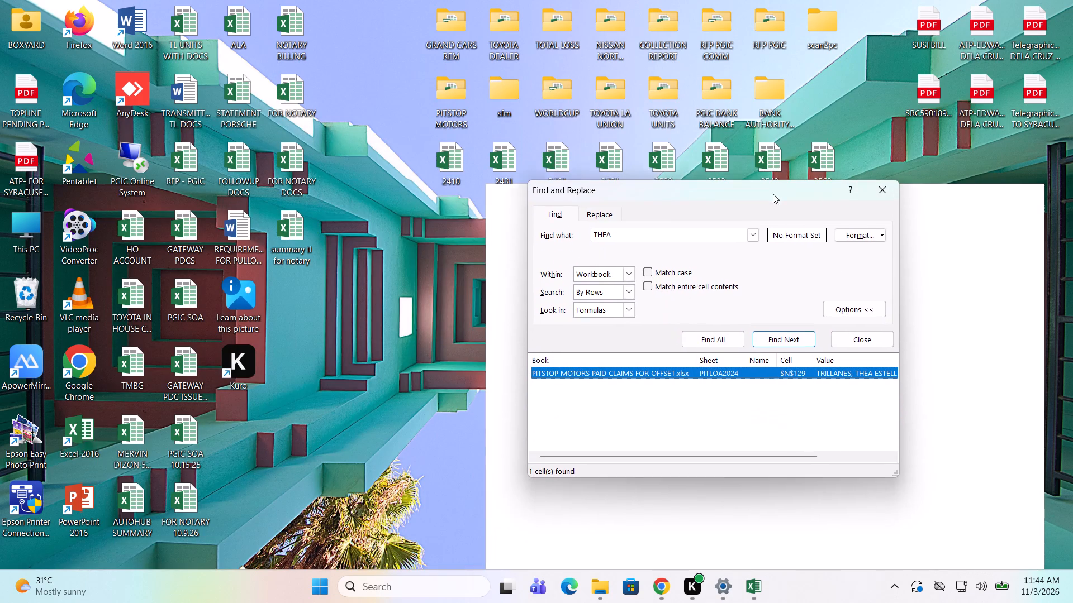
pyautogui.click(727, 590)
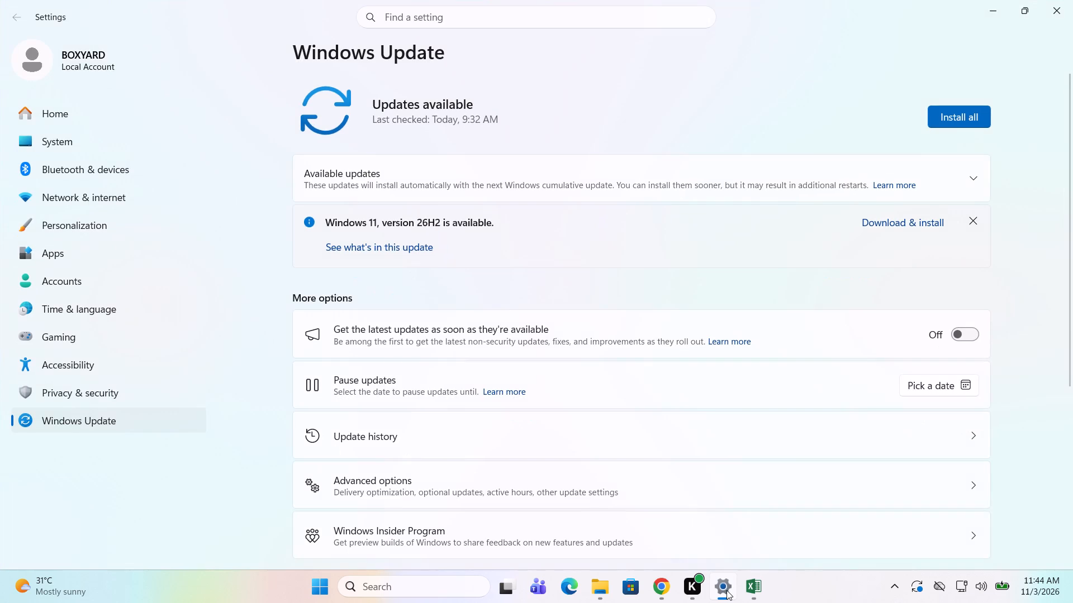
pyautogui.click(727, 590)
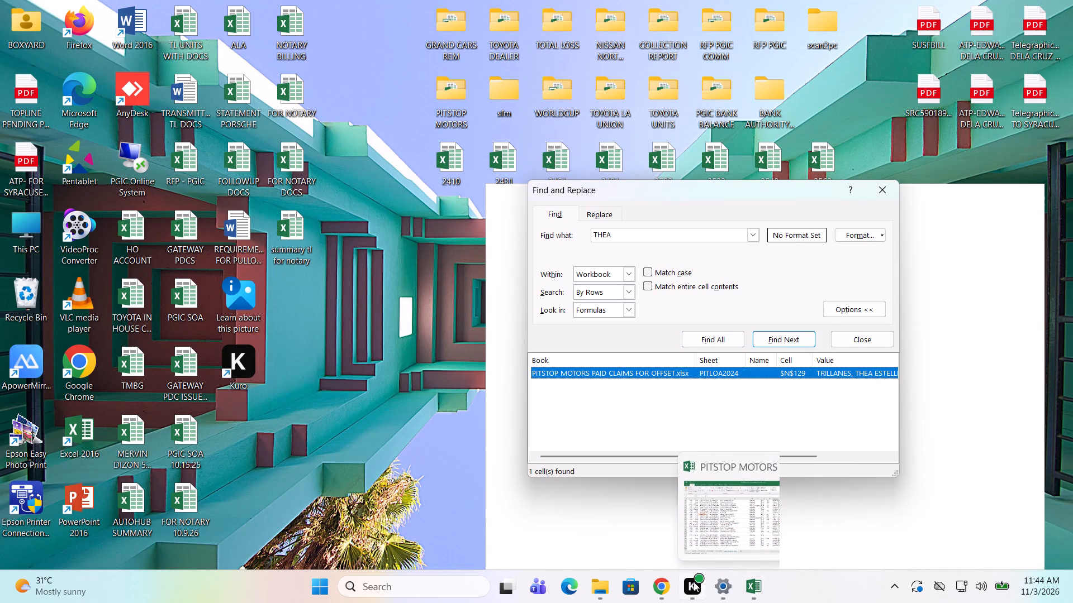
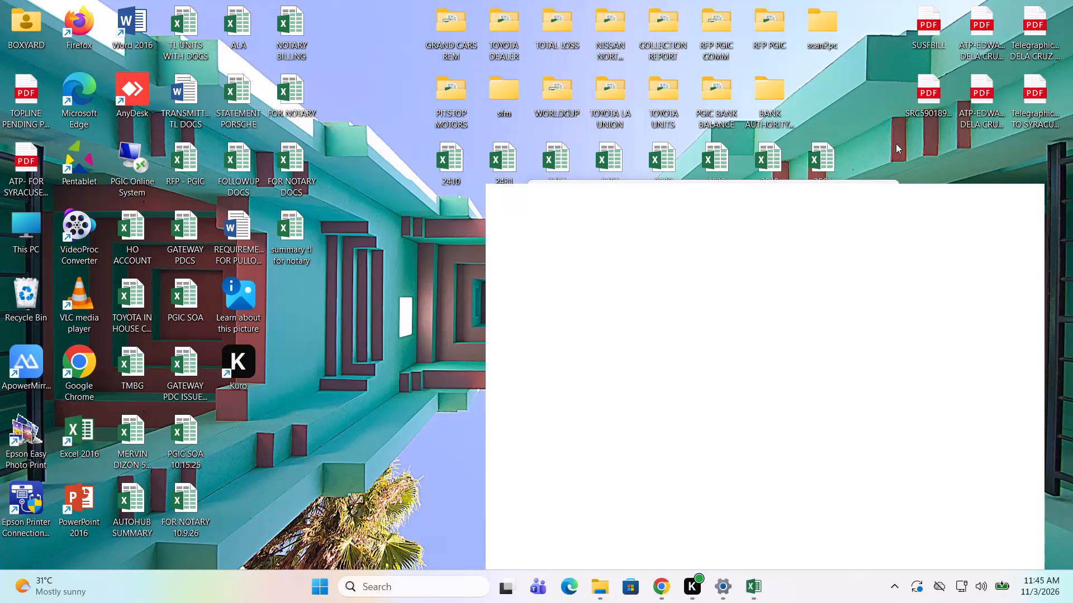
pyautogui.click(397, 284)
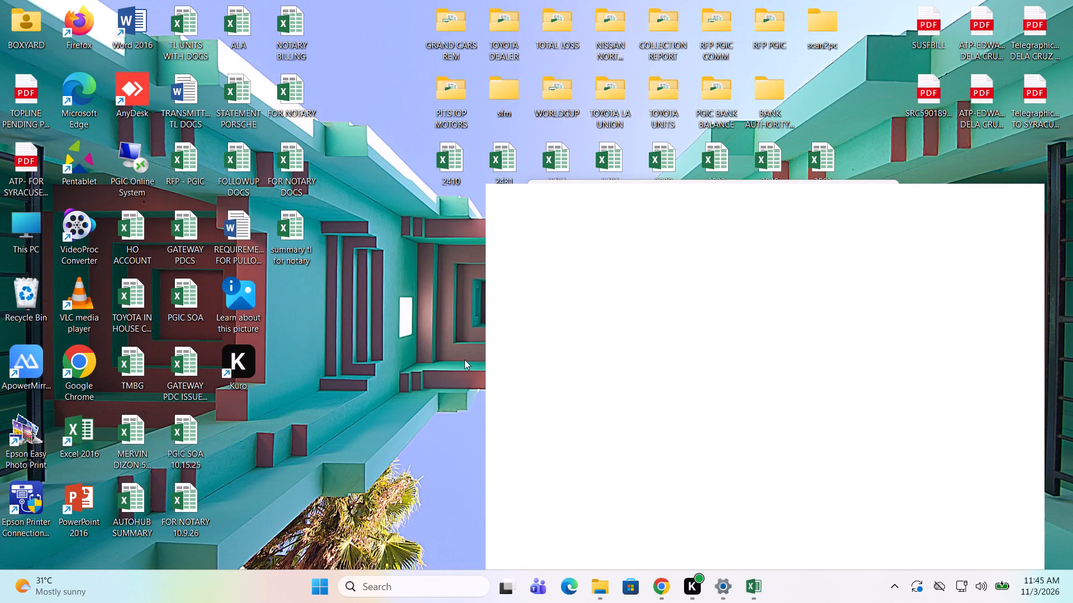
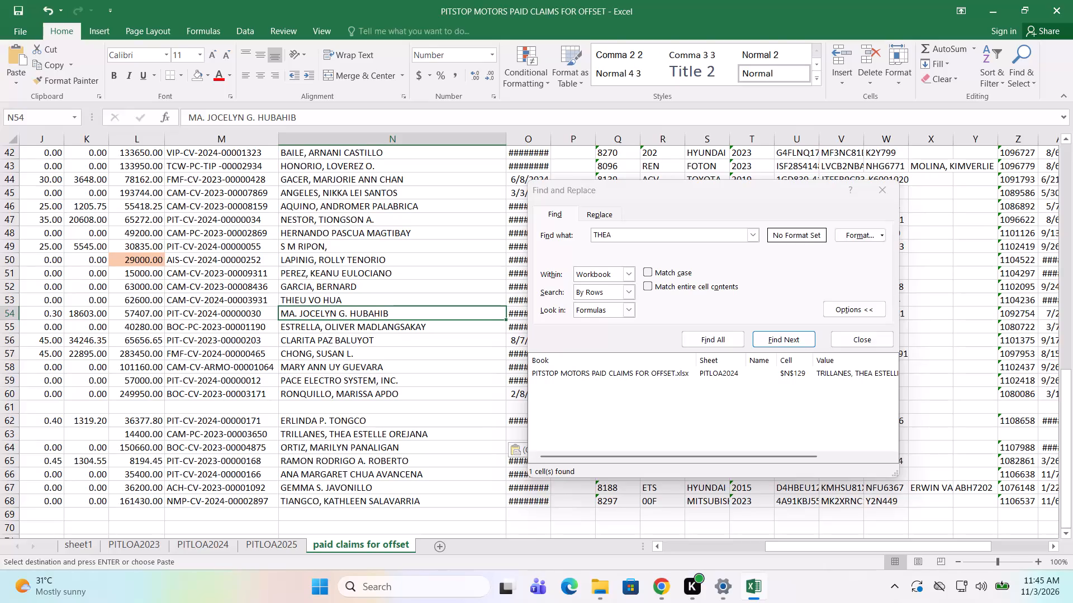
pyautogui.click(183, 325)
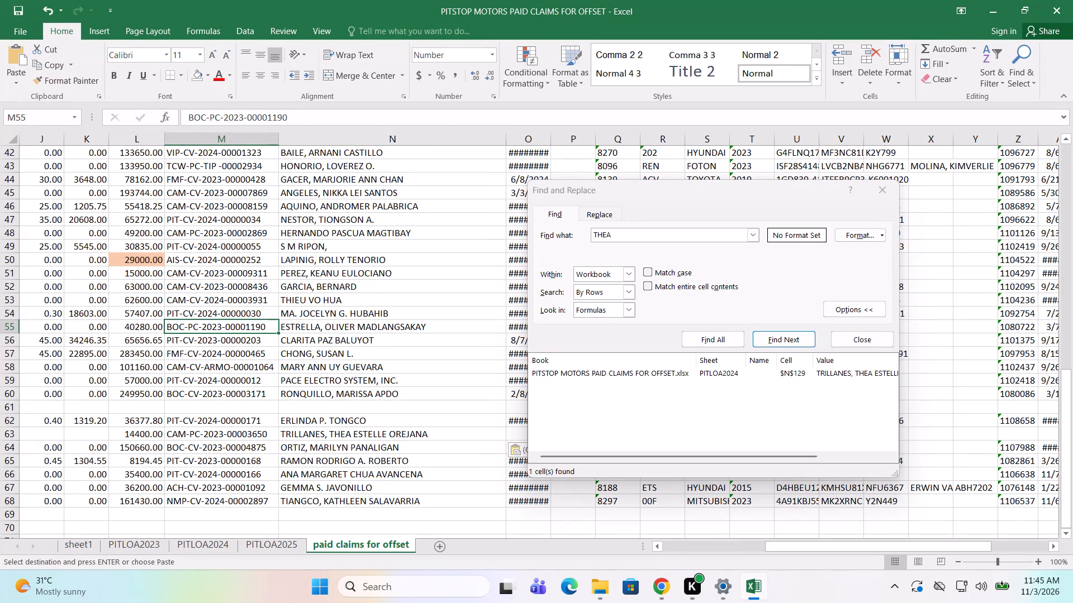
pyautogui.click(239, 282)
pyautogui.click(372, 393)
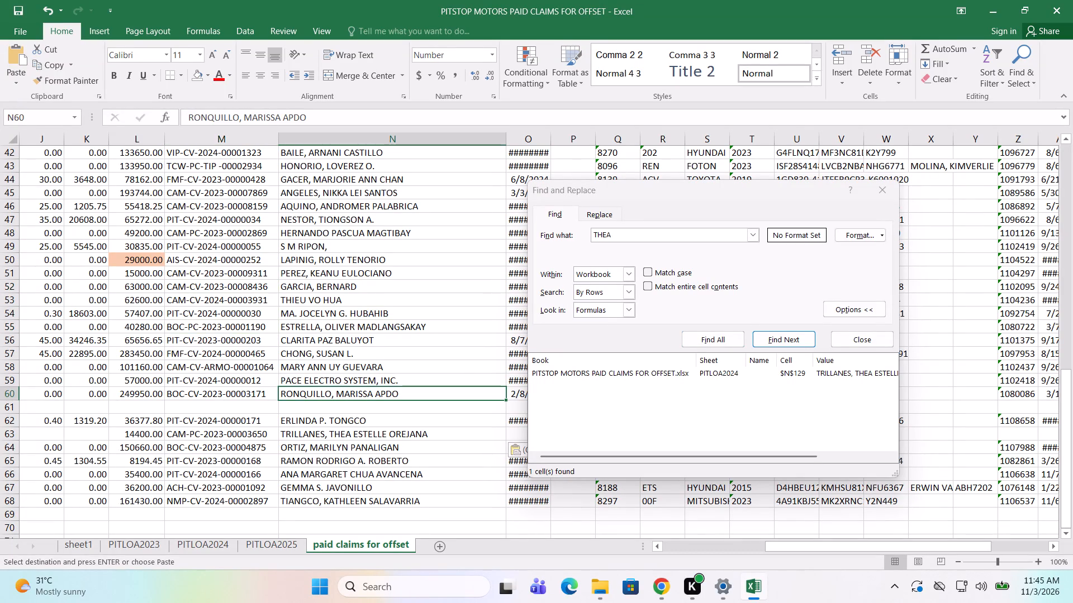
# Switch to Chrome and look through the playlists on YouTube's Music channel.
pyautogui.click(666, 586)
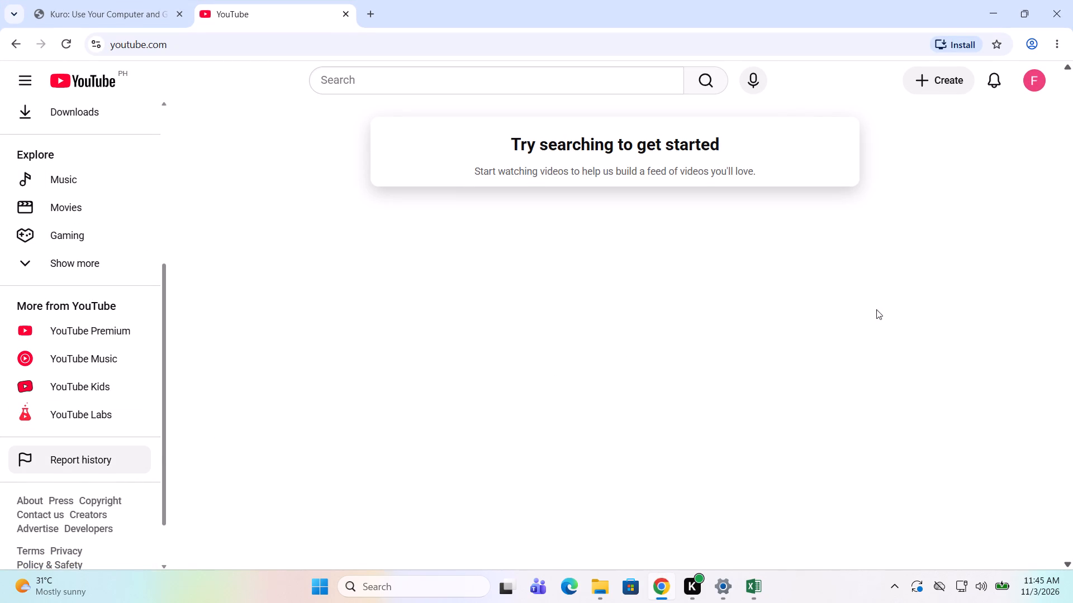
pyautogui.click(626, 348)
pyautogui.click(76, 179)
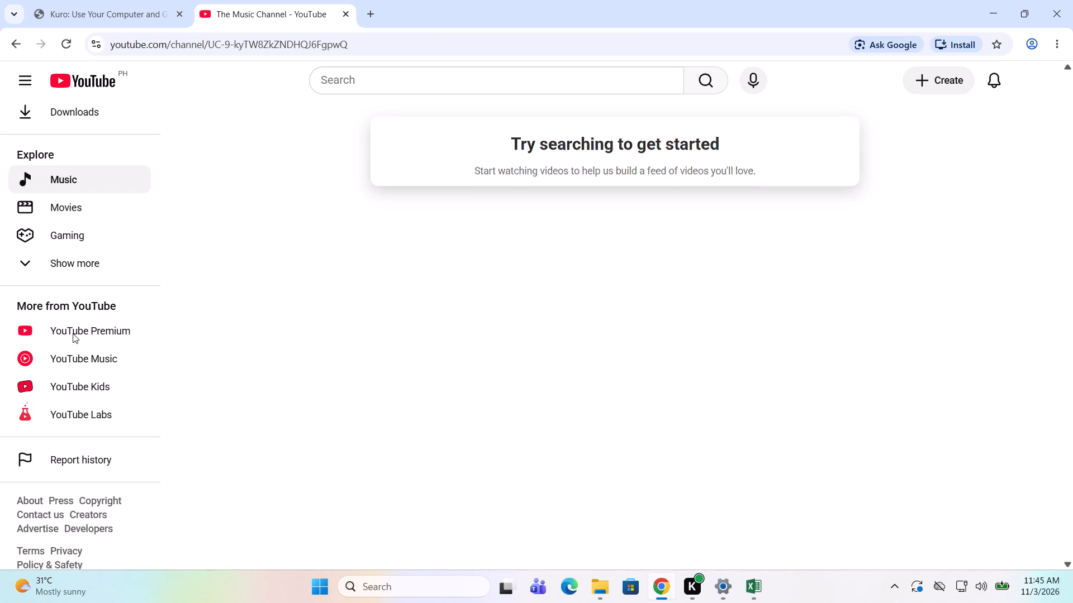
pyautogui.scroll(-14, 599, 261)
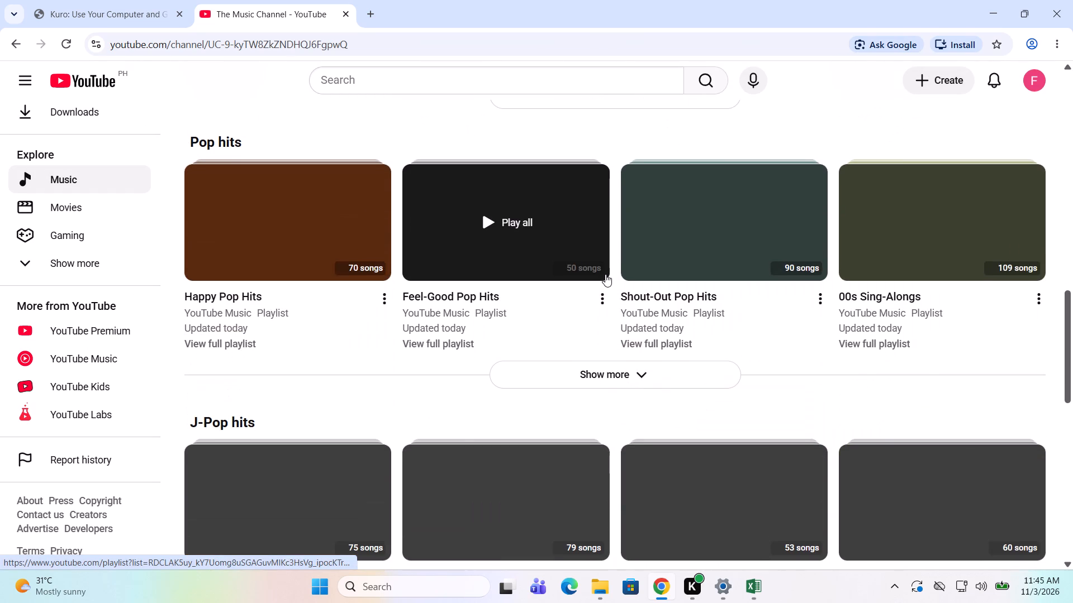
pyautogui.scroll(-2, 605, 274)
pyautogui.scroll(13, 605, 274)
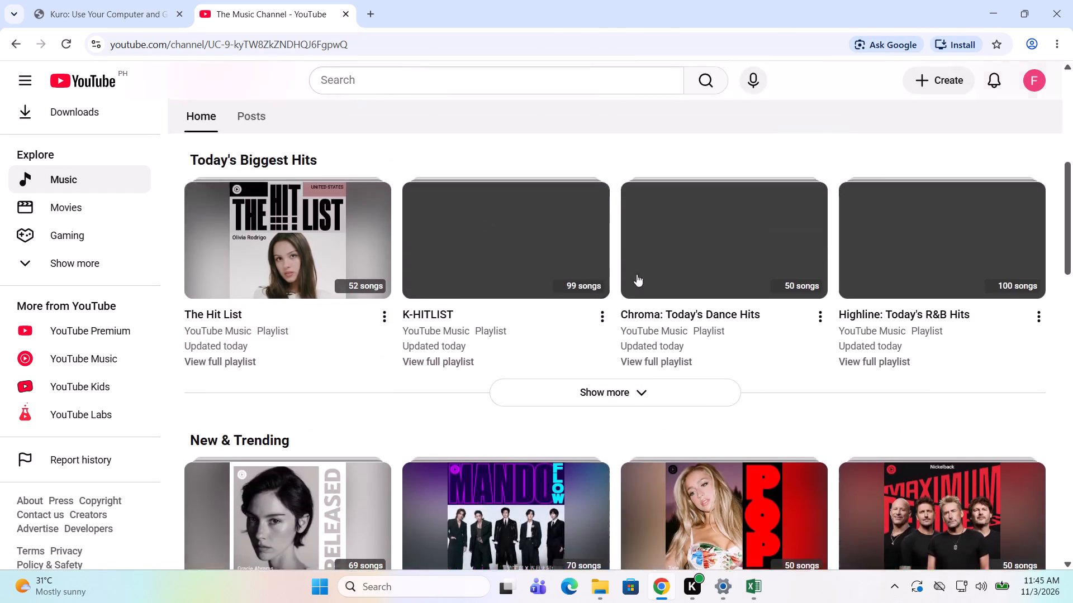
pyautogui.scroll(7, 654, 285)
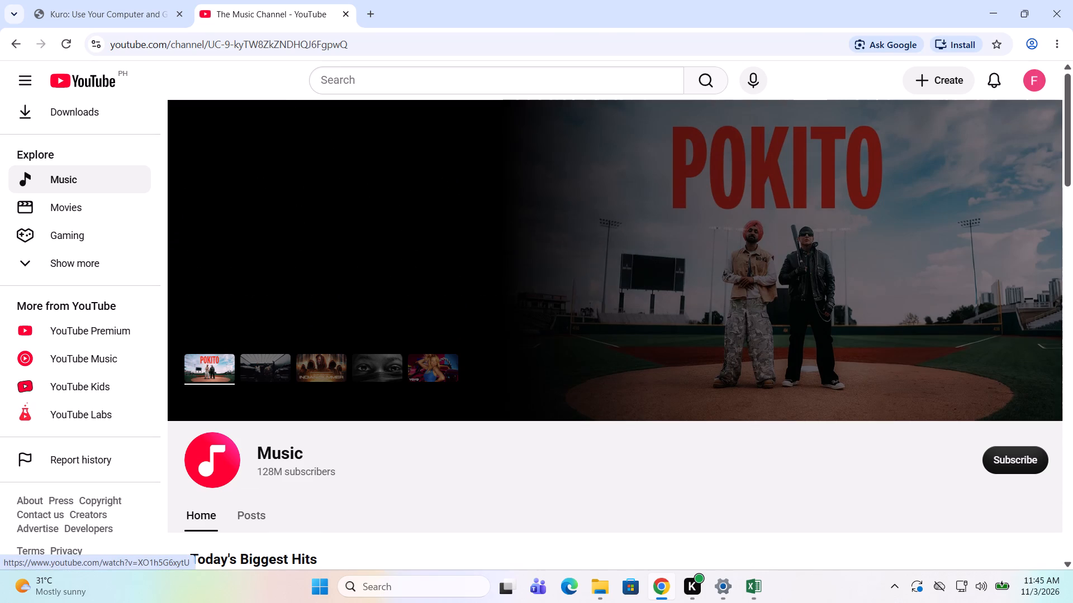
pyautogui.click(385, 82)
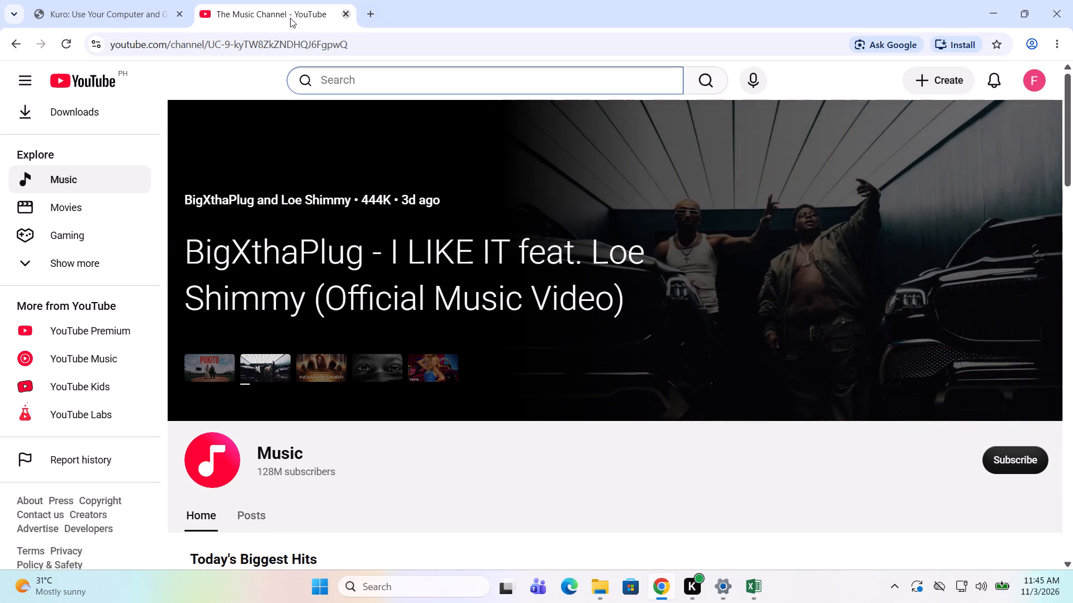
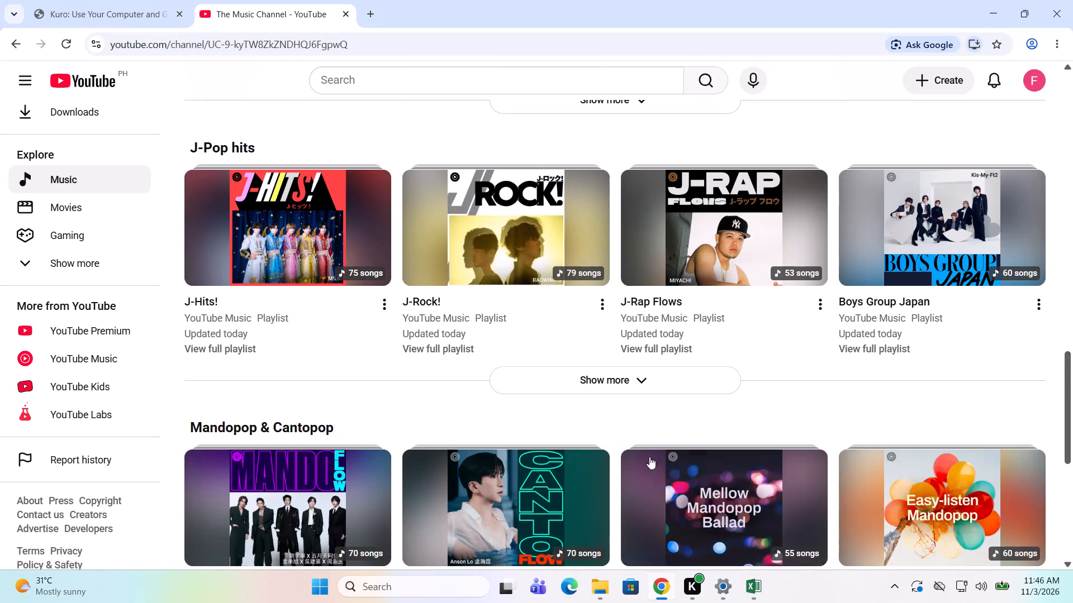
# Switch back to the Excel workbook and go to the end of the list on the paid claims for offset sheet.
pyautogui.click(757, 593)
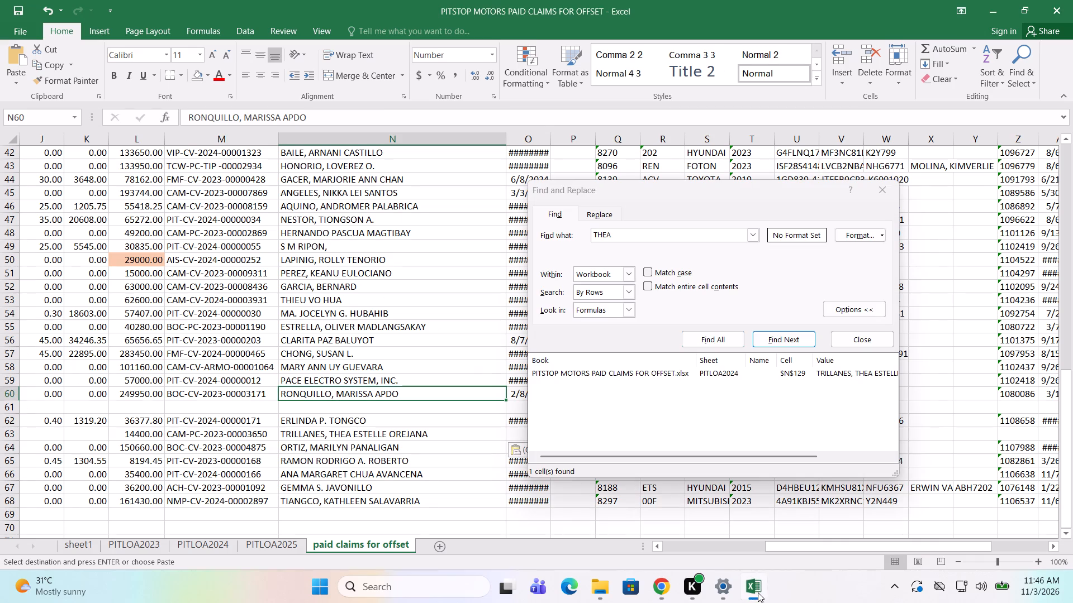
pyautogui.click(378, 390)
pyautogui.click(368, 467)
pyautogui.scroll(-2, 391, 468)
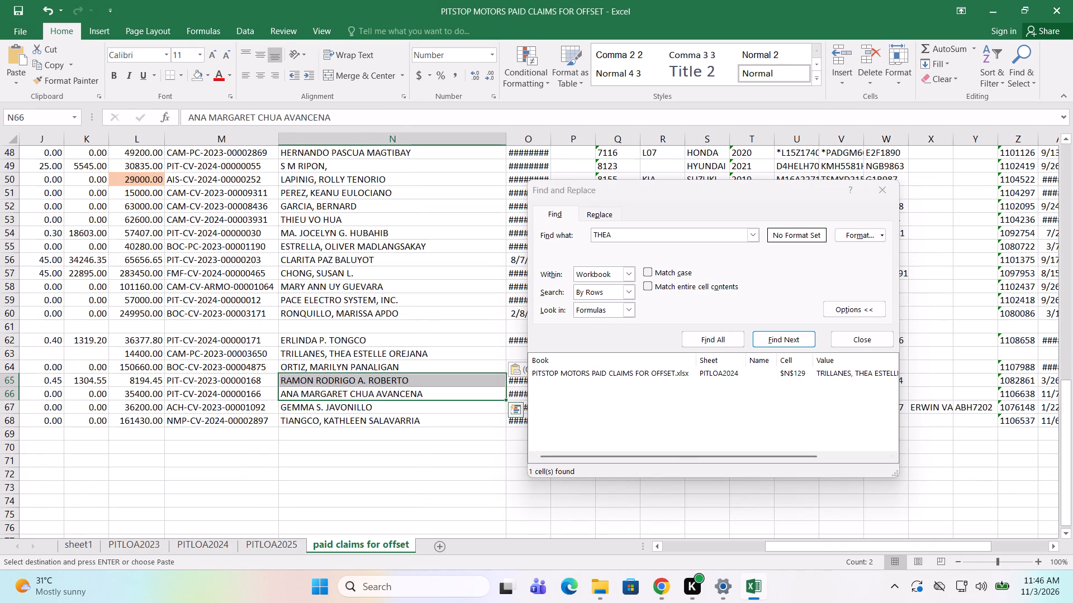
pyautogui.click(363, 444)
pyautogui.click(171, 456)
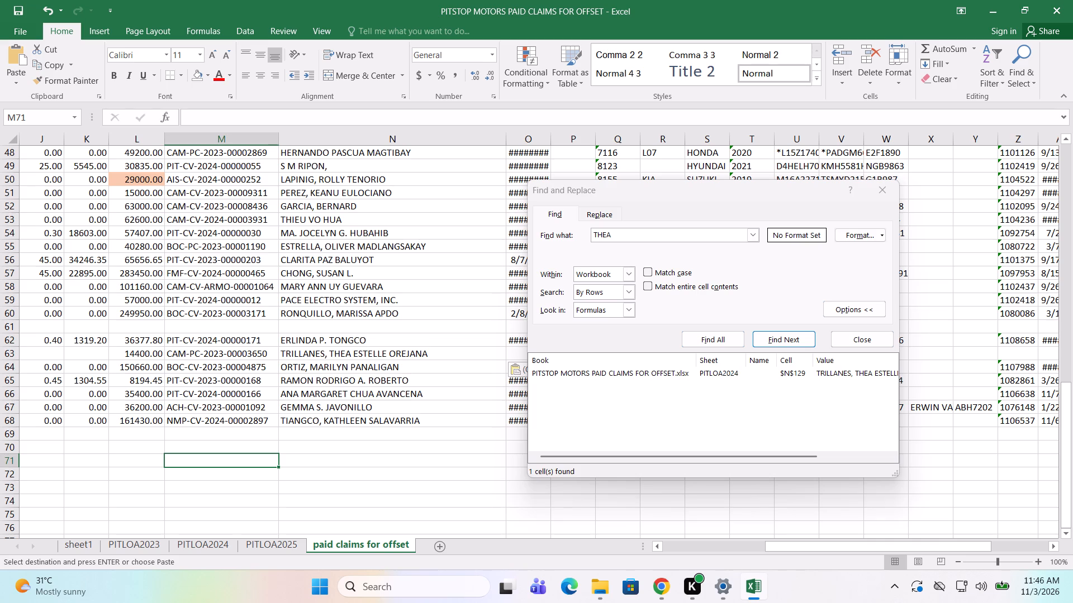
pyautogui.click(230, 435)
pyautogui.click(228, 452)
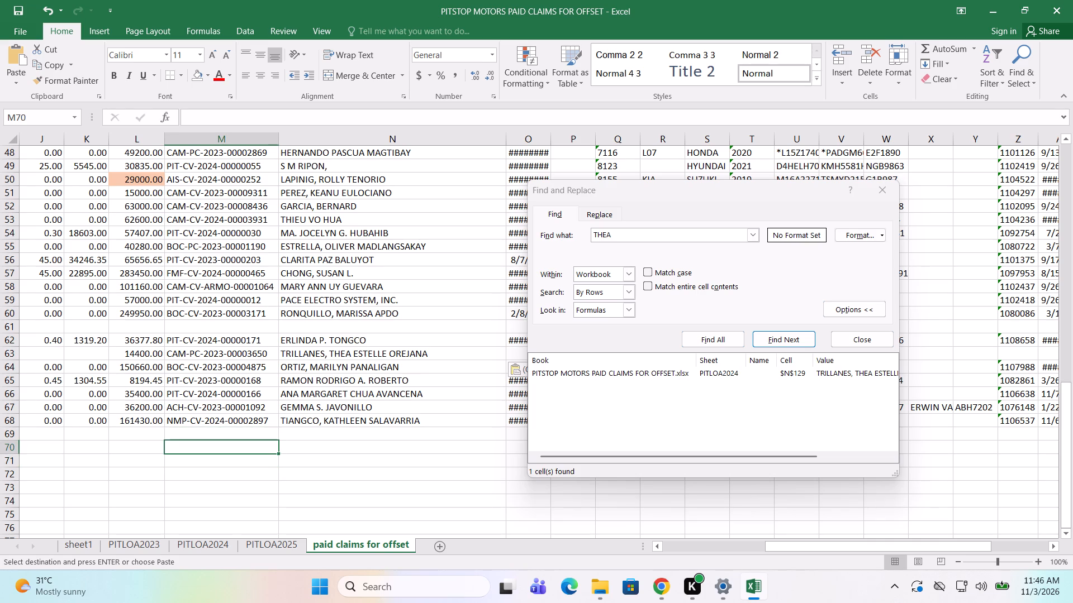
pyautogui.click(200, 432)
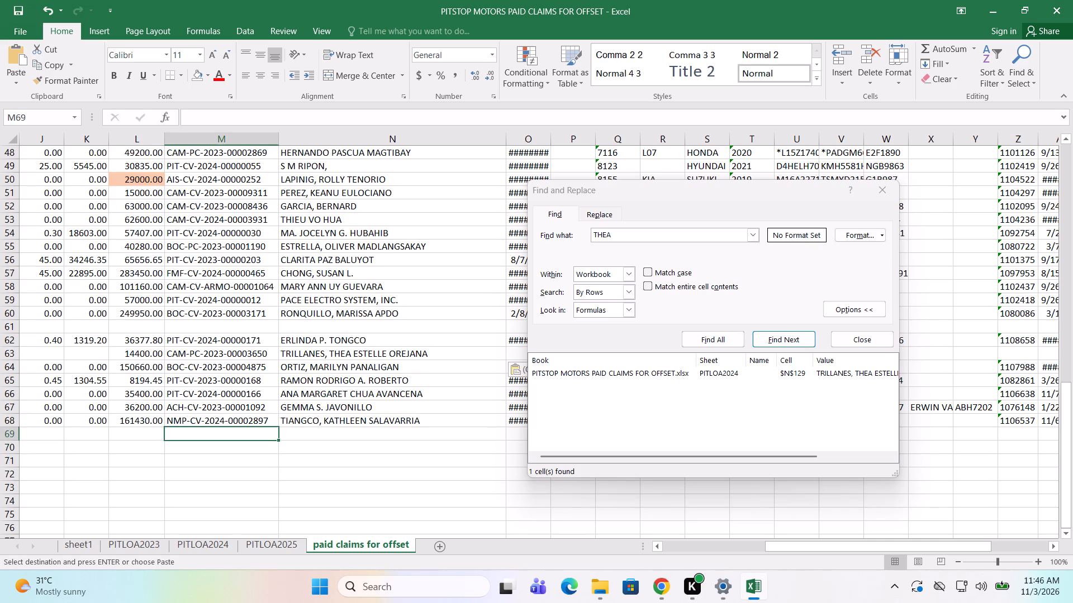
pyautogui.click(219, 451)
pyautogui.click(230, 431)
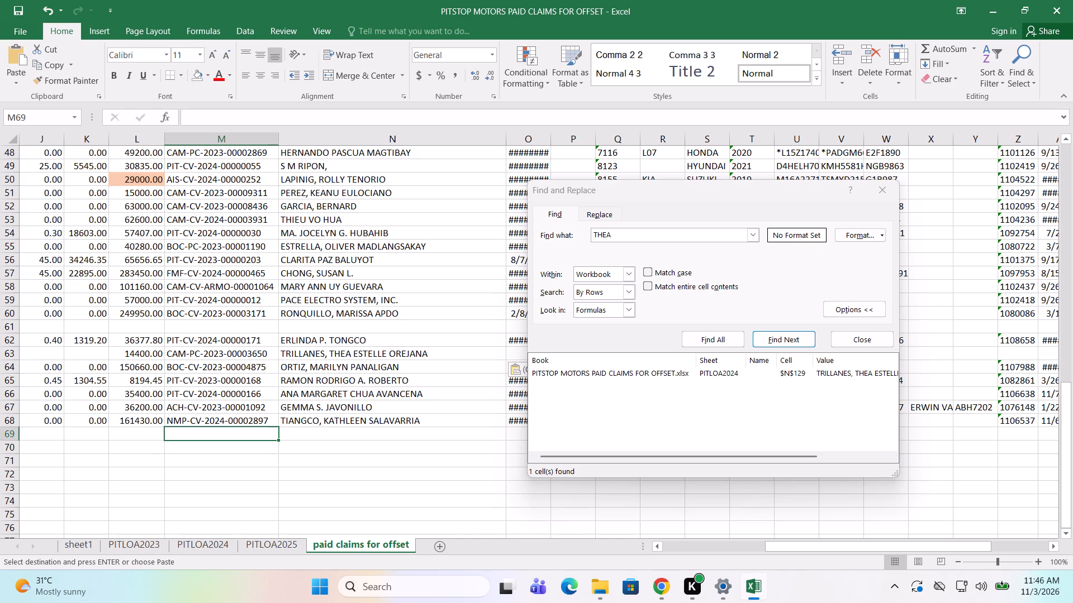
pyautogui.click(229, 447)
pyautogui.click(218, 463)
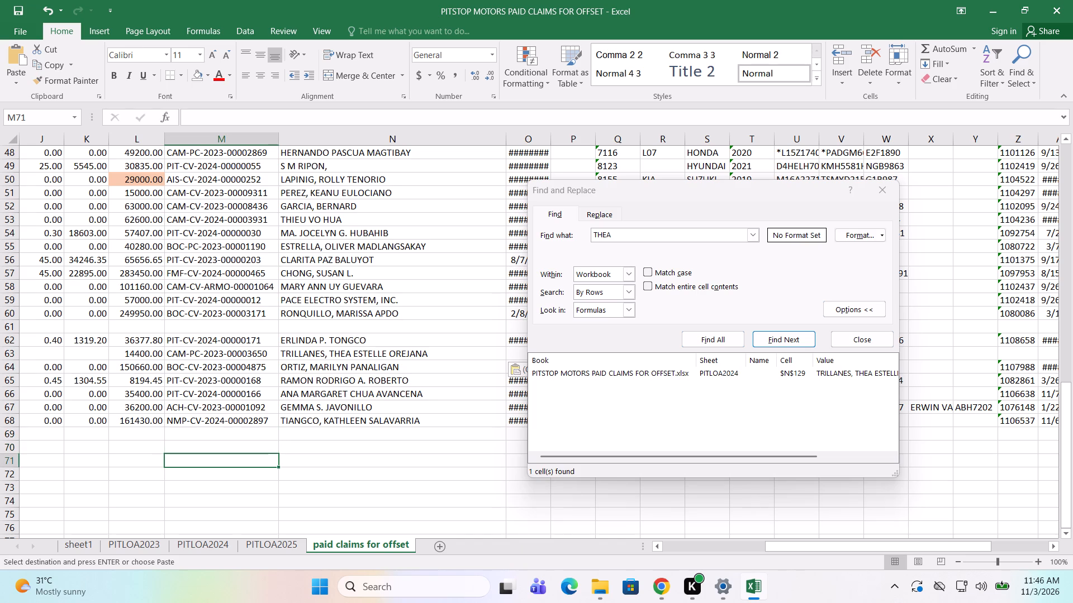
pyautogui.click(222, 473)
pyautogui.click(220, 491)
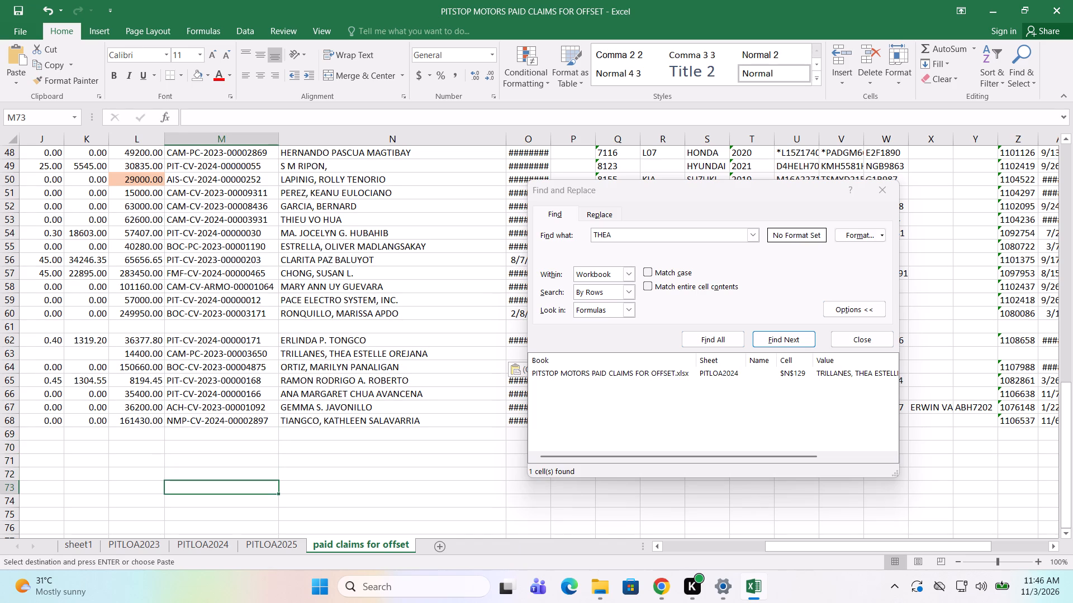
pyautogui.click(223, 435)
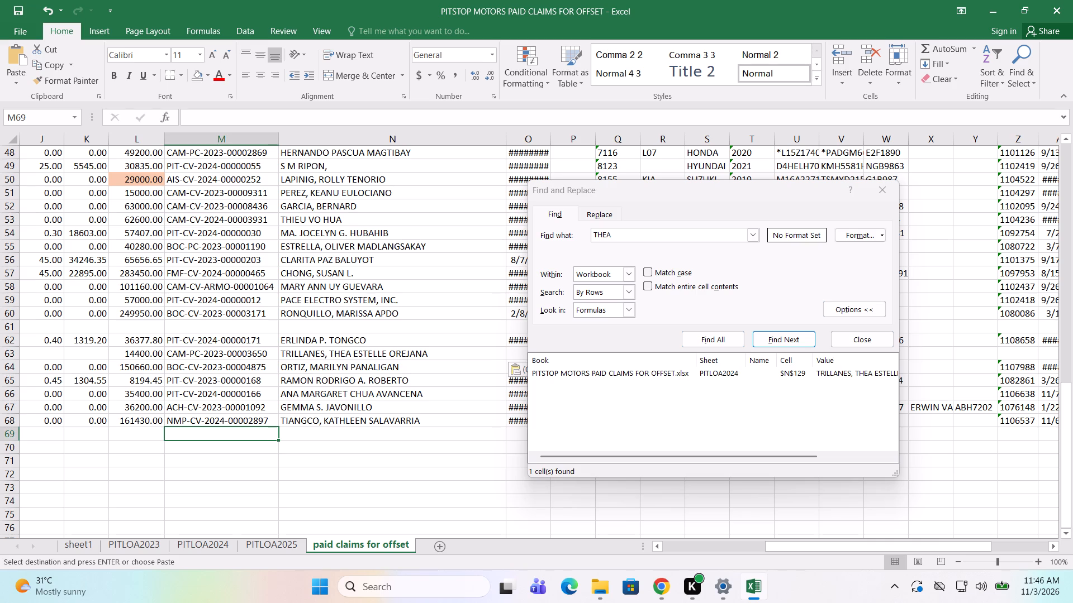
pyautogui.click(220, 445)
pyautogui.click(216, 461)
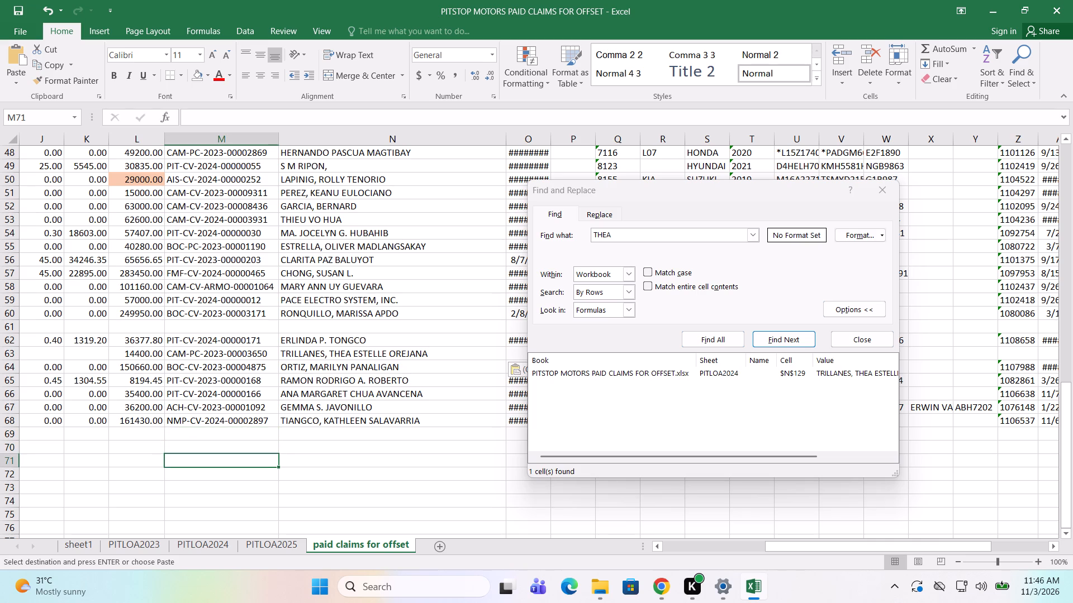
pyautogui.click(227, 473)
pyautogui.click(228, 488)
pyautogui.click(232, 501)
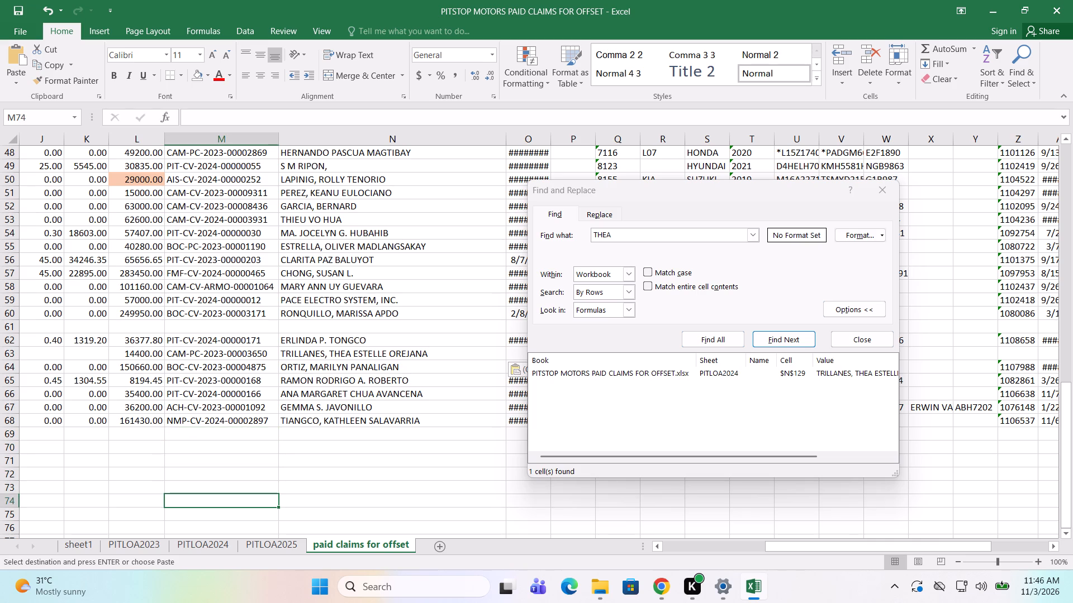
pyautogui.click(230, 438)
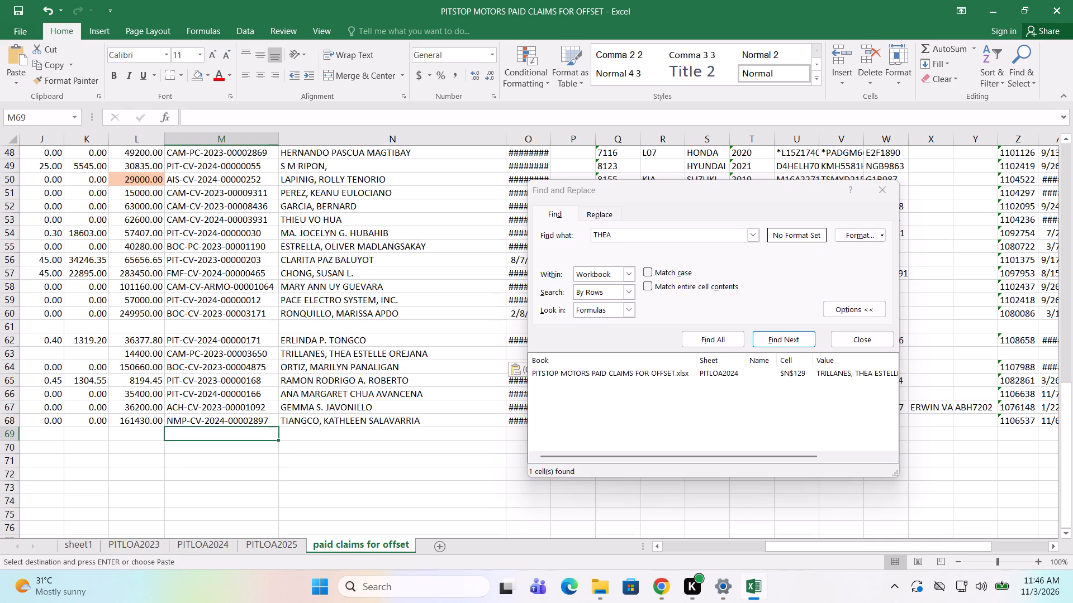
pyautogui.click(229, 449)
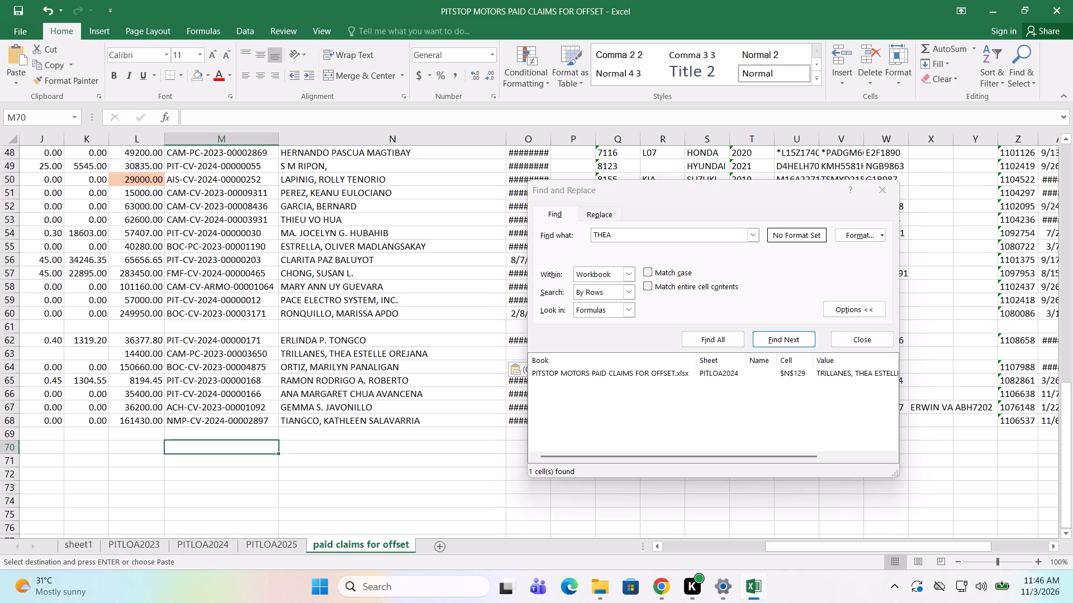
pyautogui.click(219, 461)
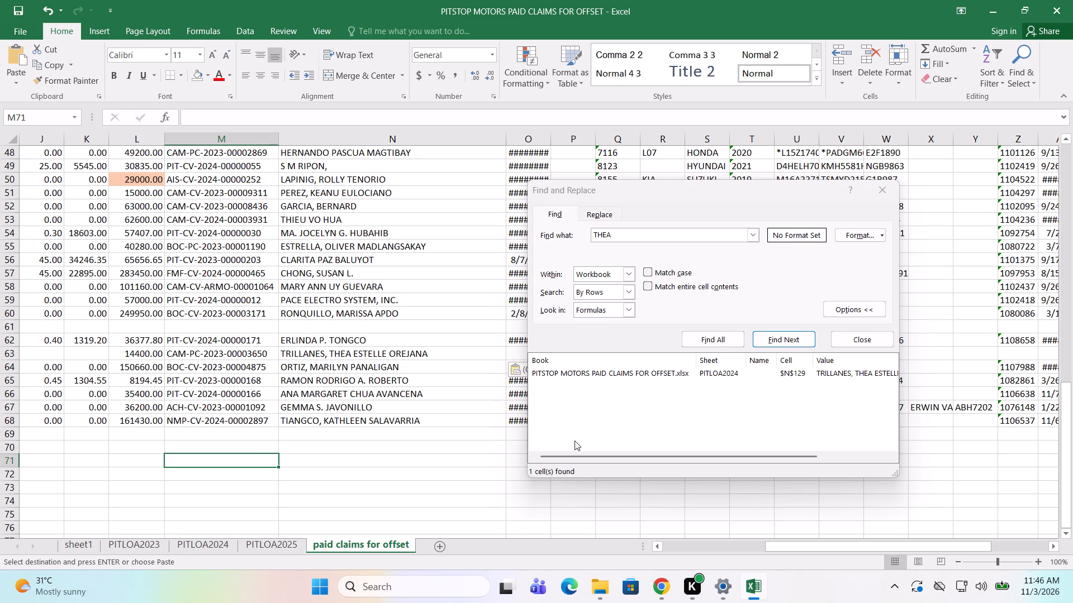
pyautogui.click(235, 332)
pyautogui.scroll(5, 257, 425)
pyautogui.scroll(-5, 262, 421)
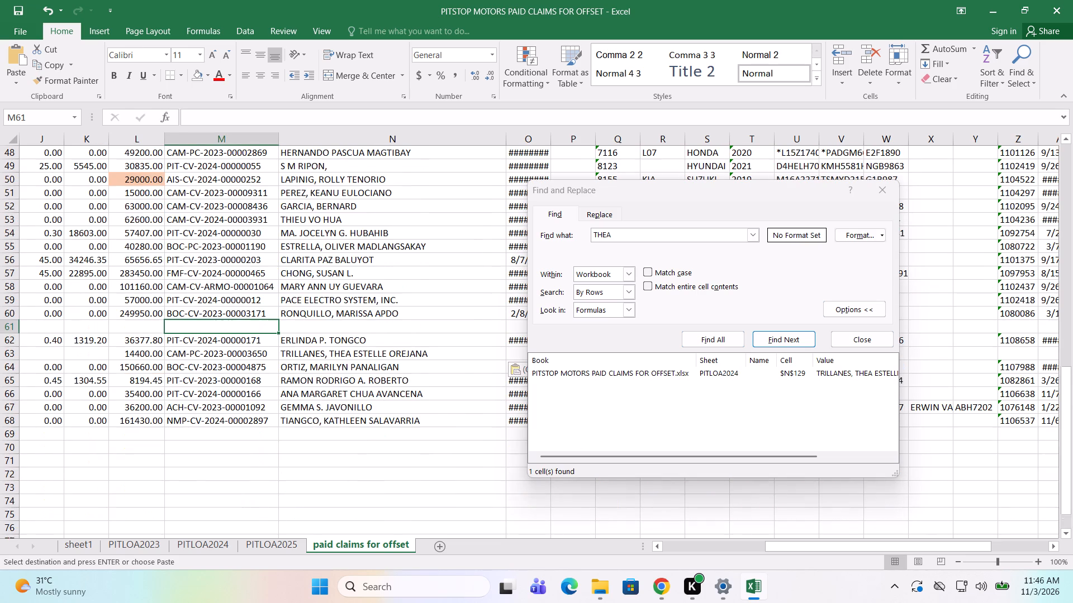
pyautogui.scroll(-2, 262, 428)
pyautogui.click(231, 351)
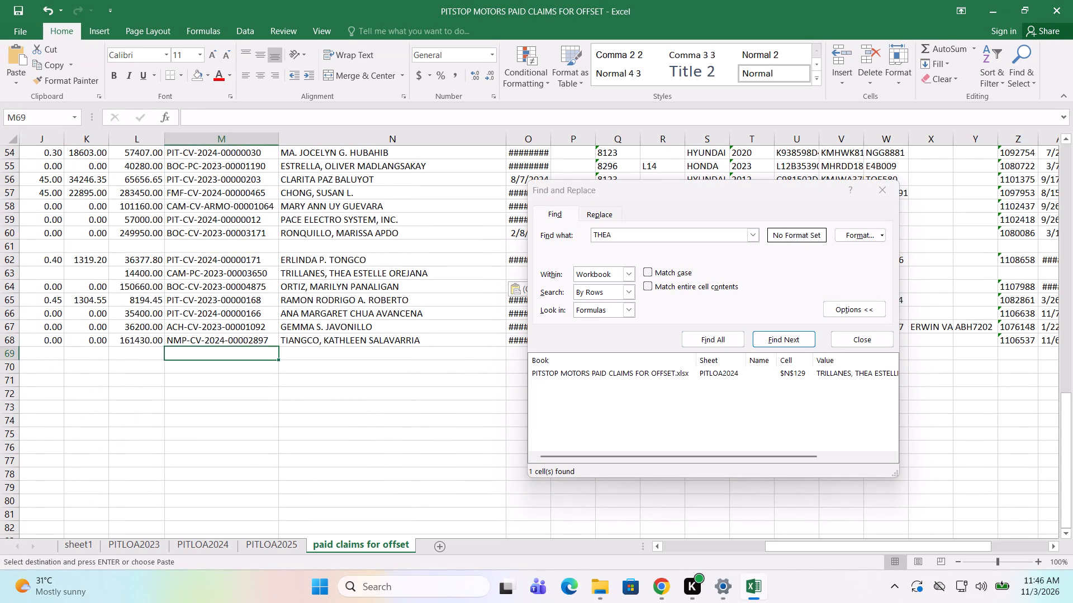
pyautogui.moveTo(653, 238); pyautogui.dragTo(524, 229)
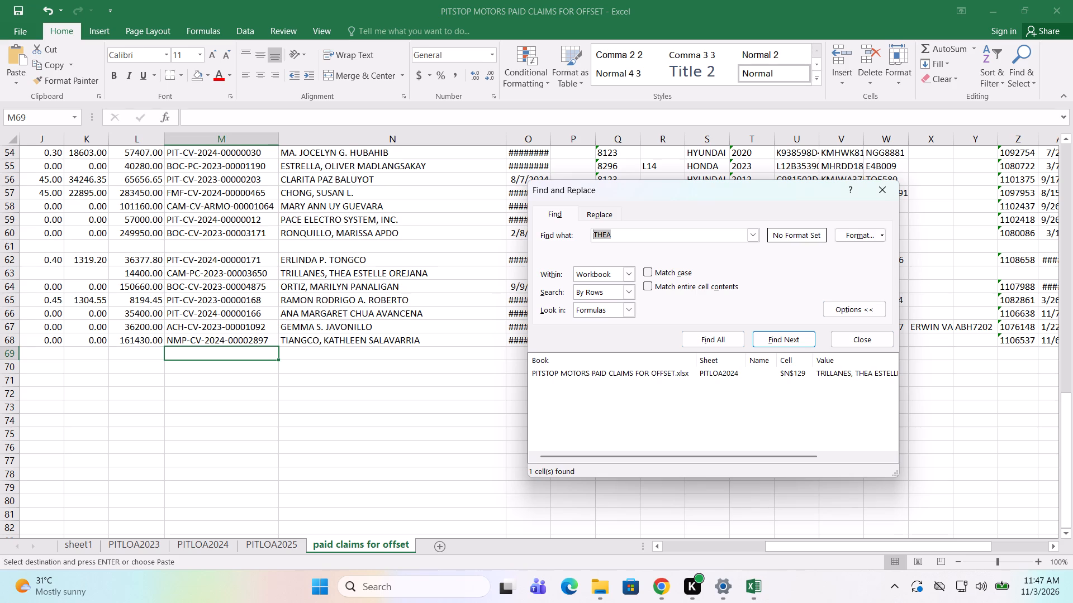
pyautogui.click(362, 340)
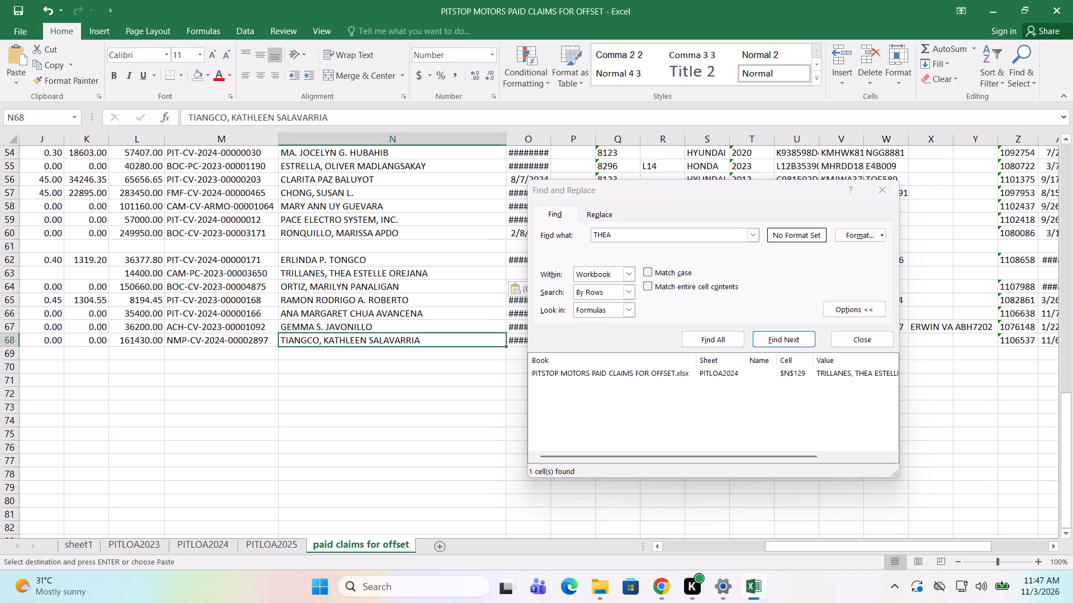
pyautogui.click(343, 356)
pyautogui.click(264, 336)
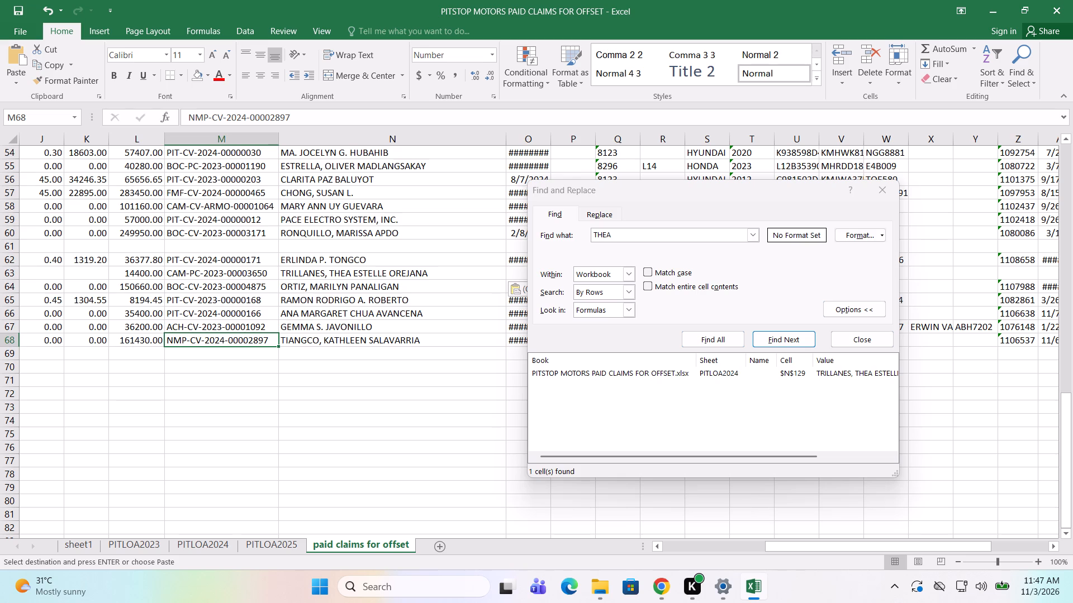
pyautogui.moveTo(650, 236); pyautogui.dragTo(544, 229)
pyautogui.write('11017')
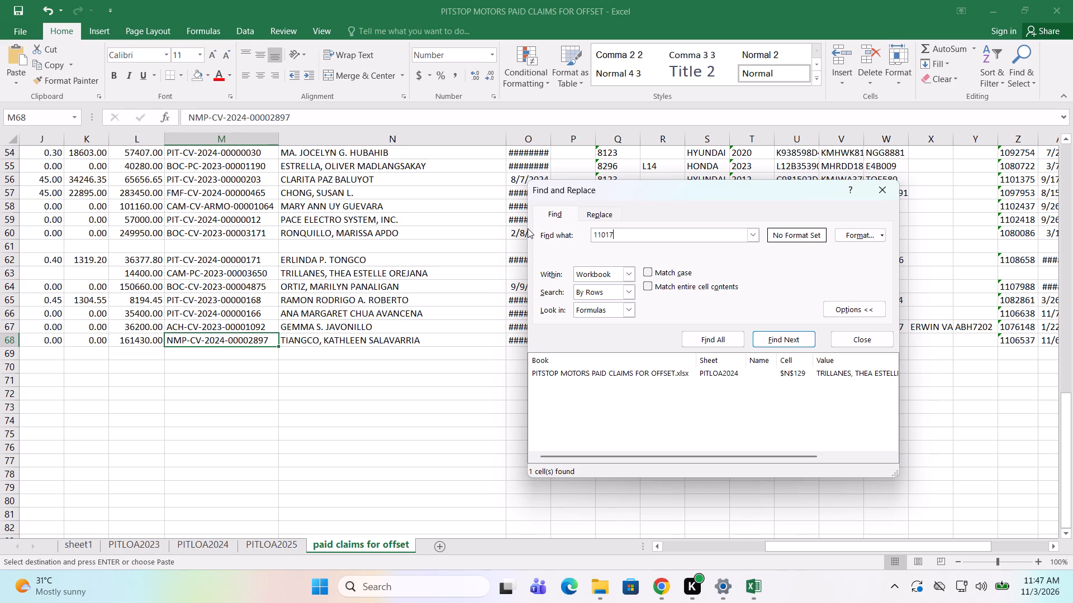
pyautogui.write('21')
pyautogui.click(716, 336)
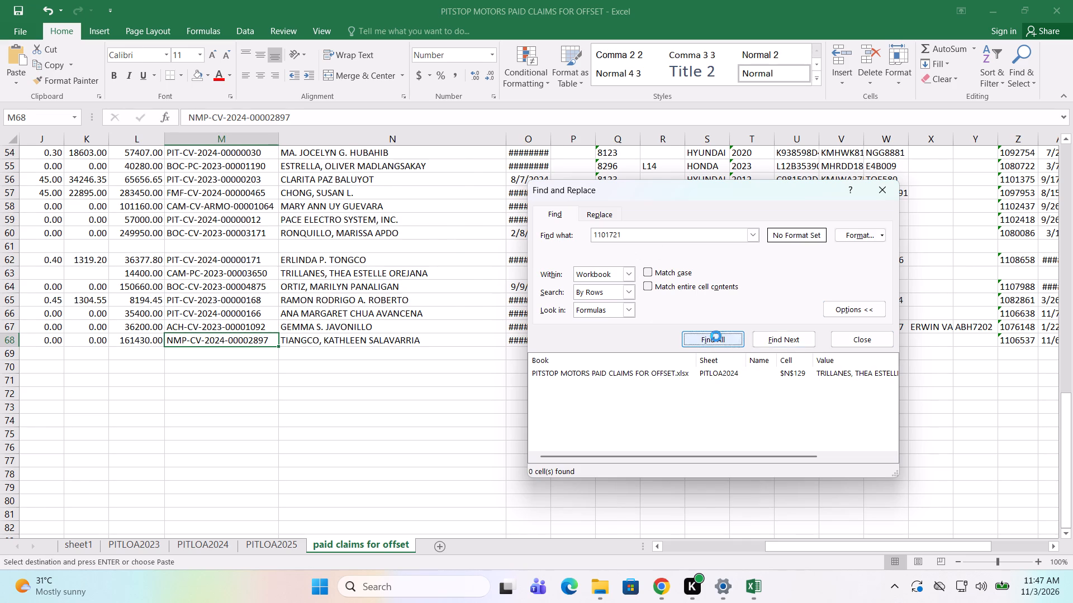
pyautogui.click(834, 371)
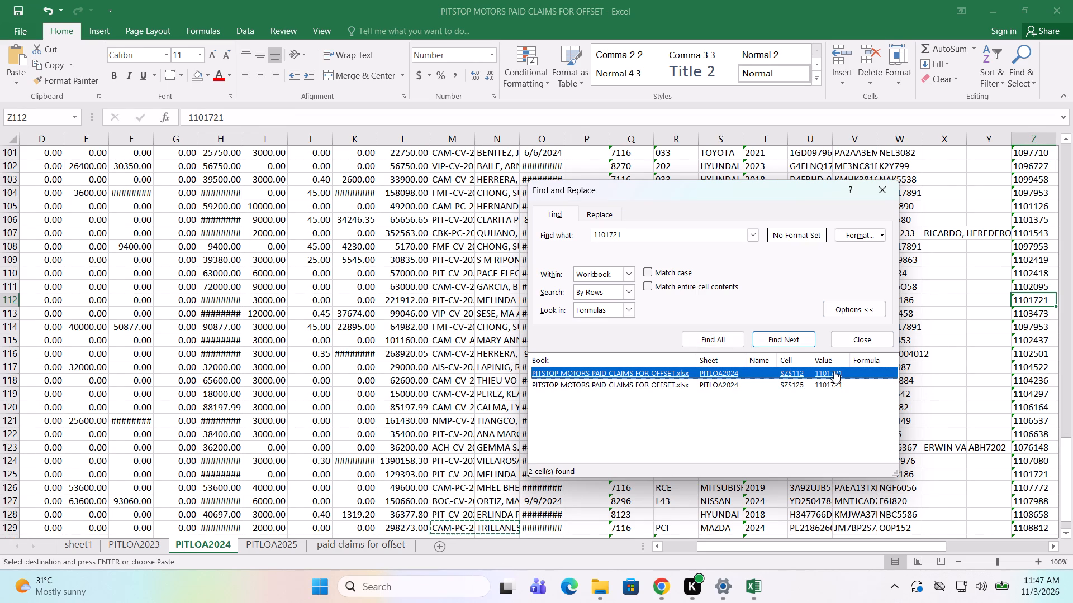
# Copy the whole row 112 from PITLOA2024 and paste it into row 70 of the paid claims for offset sheet.
pyautogui.click(12, 298)
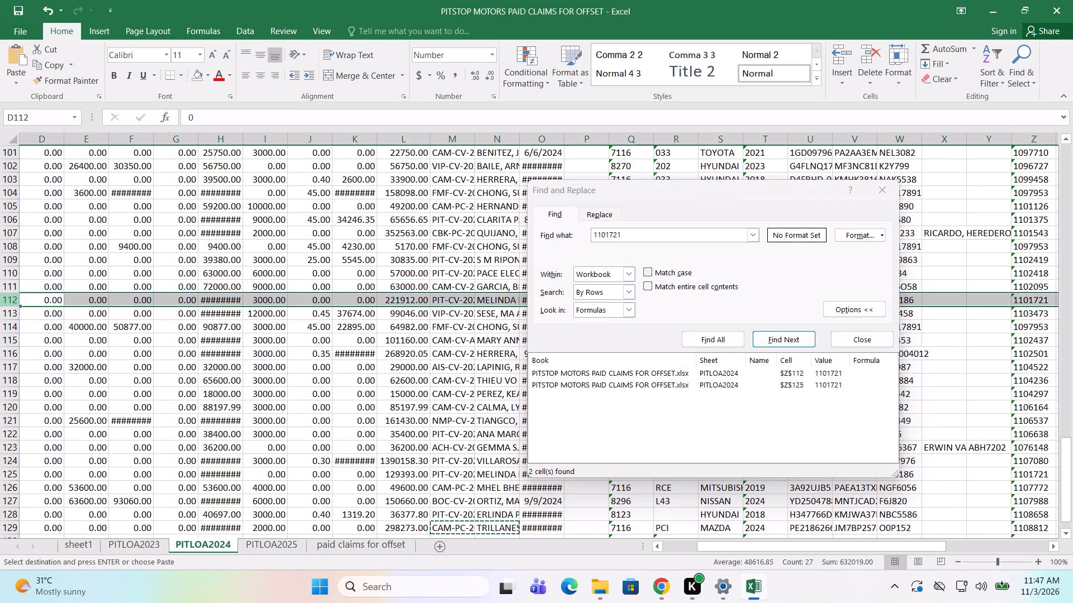
pyautogui.hotkey('ctrl', 'c')
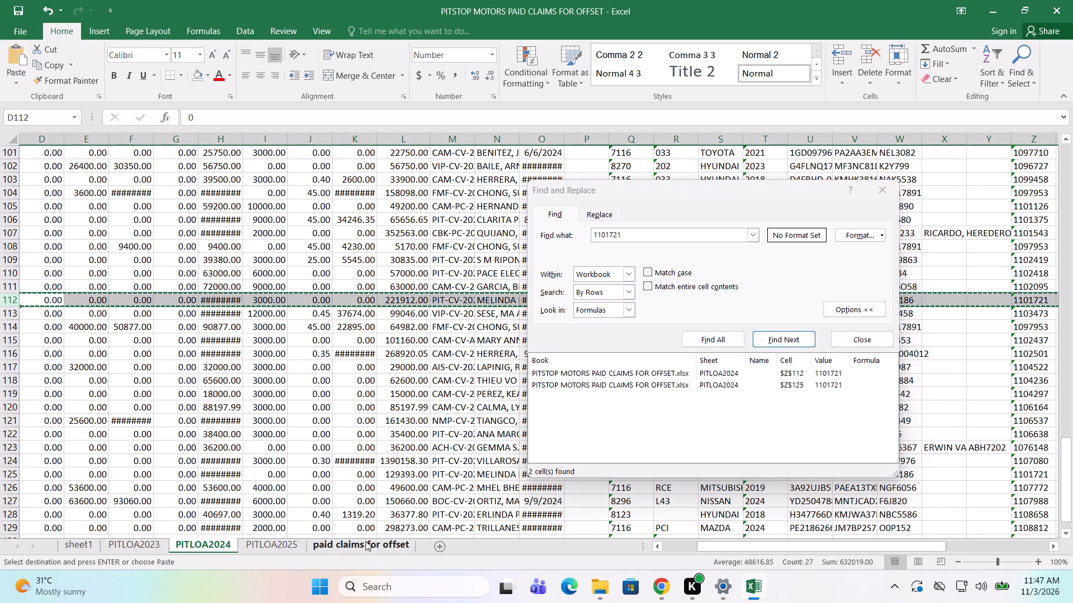
pyautogui.click(365, 541)
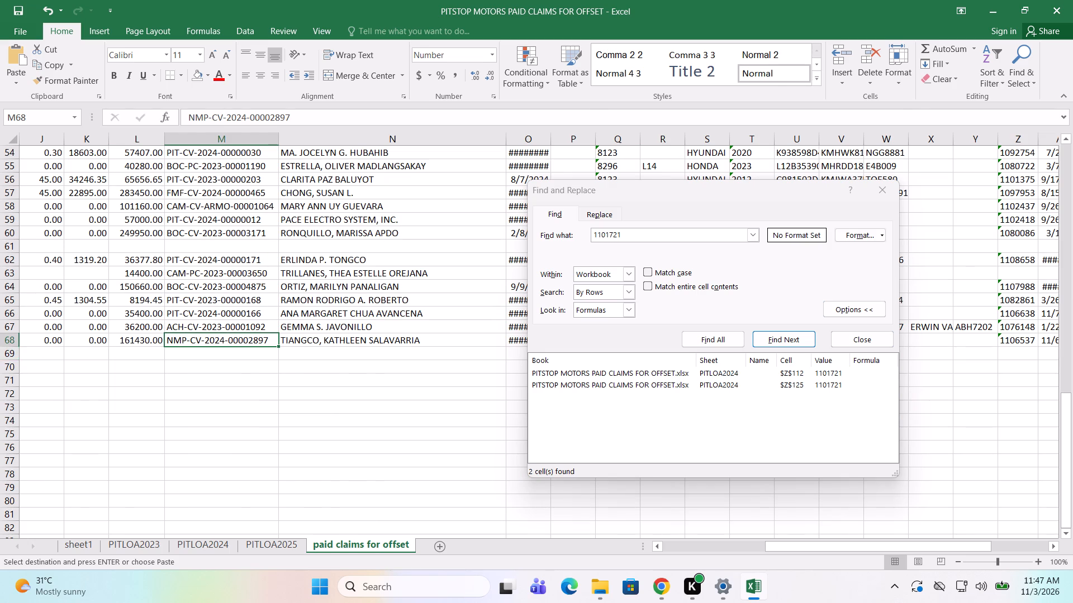
pyautogui.click(10, 365)
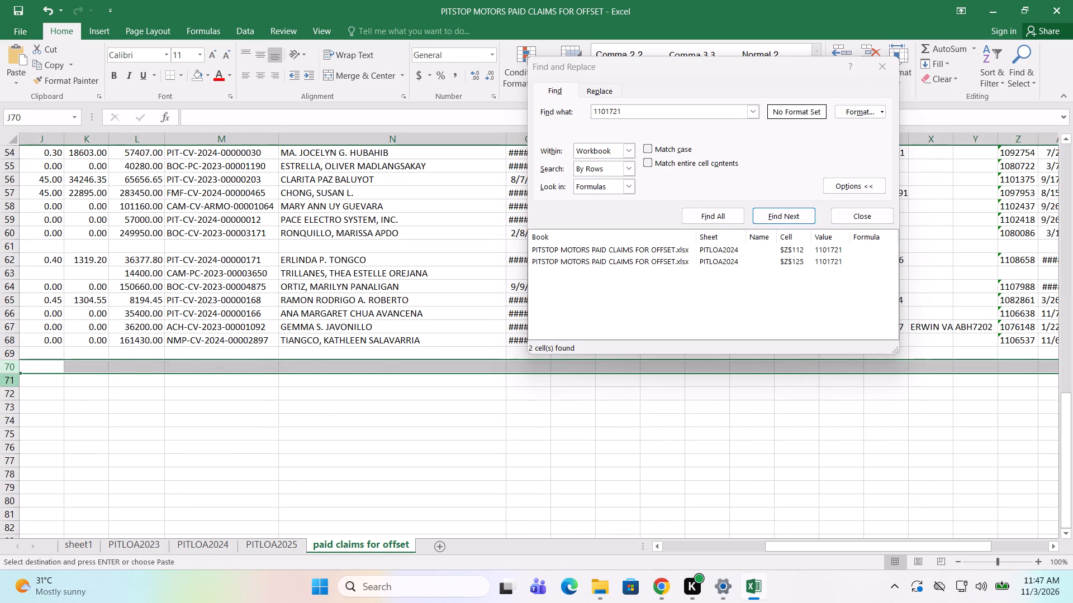
pyautogui.hotkey('ctrl', 'v')
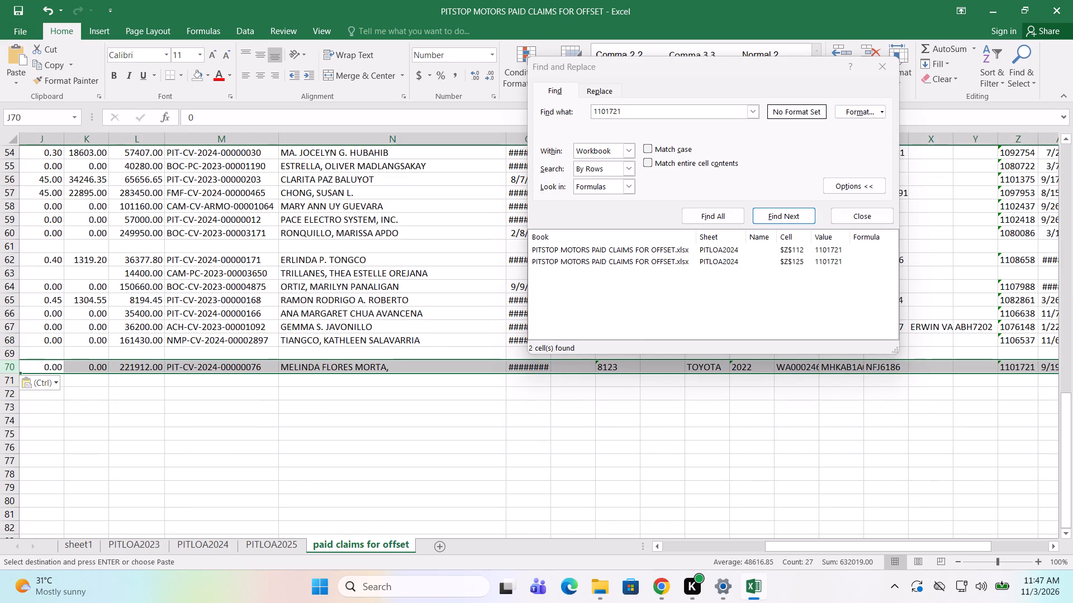
pyautogui.click(197, 417)
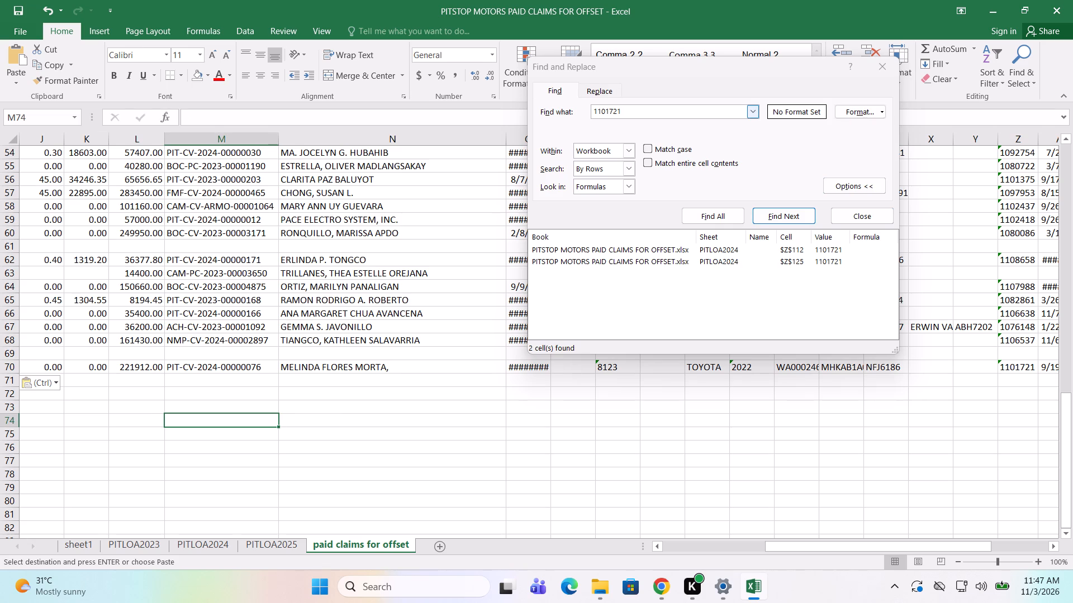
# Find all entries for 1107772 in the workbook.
pyautogui.click(631, 114)
pyautogui.press('BackSpace')
pyautogui.press('BackSpace')
pyautogui.press('BackSpace')
pyautogui.press('BackSpace')
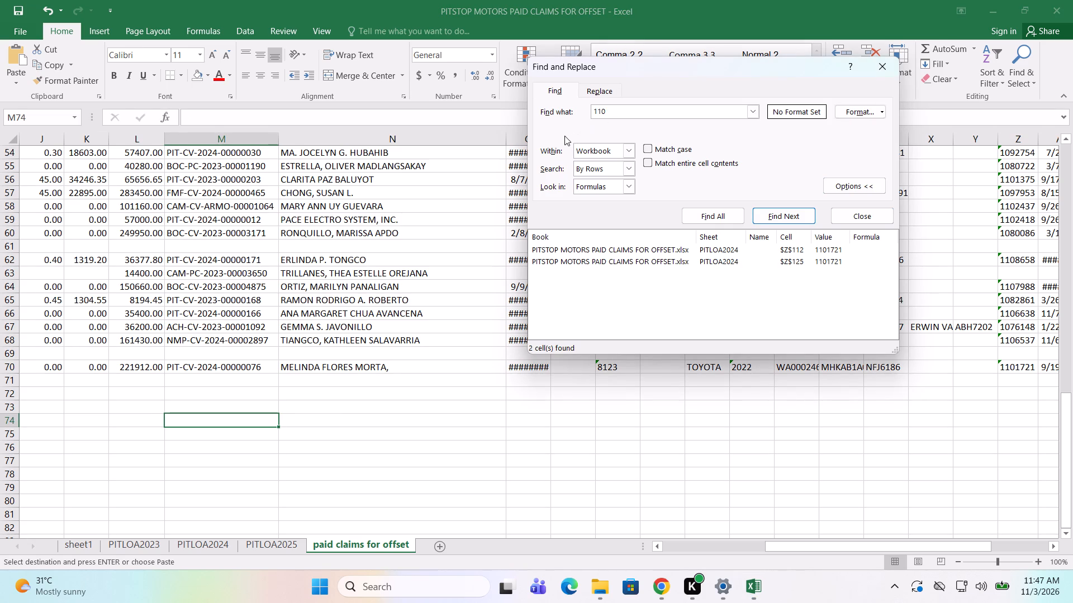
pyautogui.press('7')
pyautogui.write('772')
pyautogui.click(716, 216)
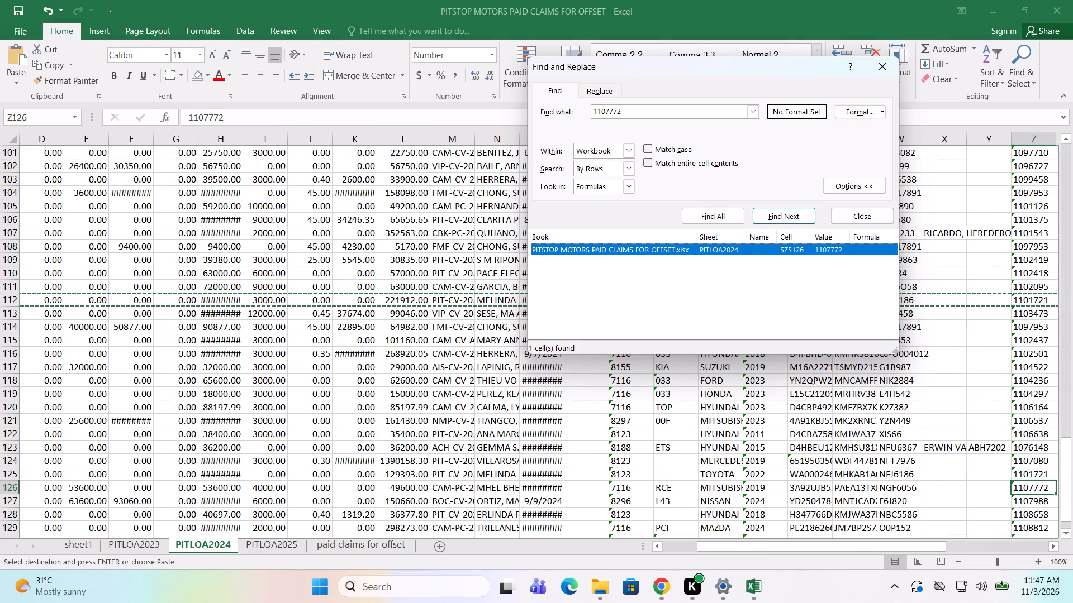
# Copy the whole row 126 from PITLOA2024 and paste it into row 71 of the paid claims for offset sheet.
pyautogui.click(8, 485)
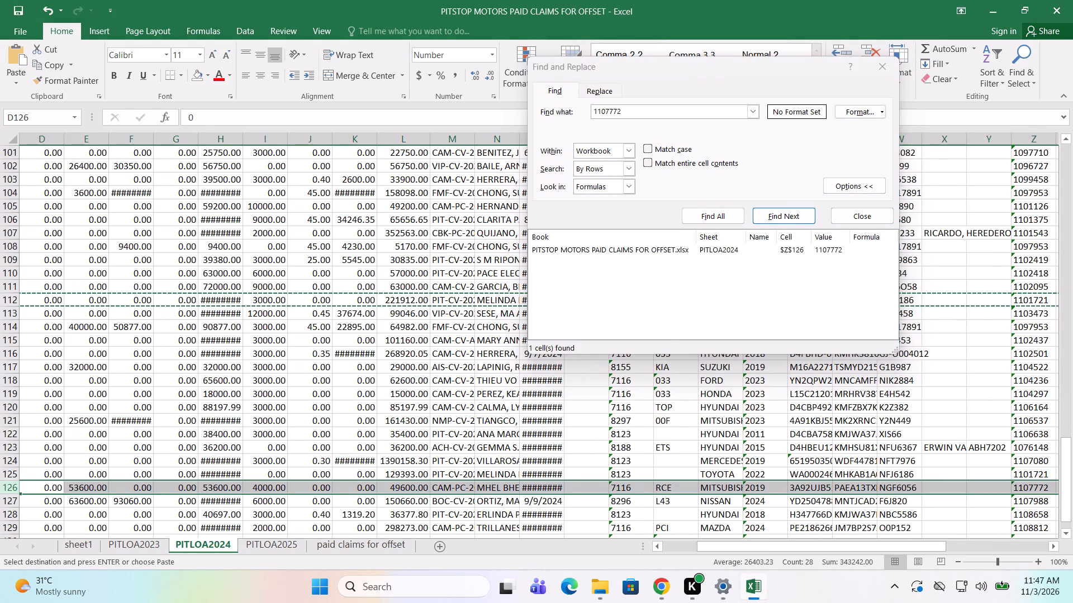
pyautogui.hotkey('ctrl', 'c')
pyautogui.click(368, 547)
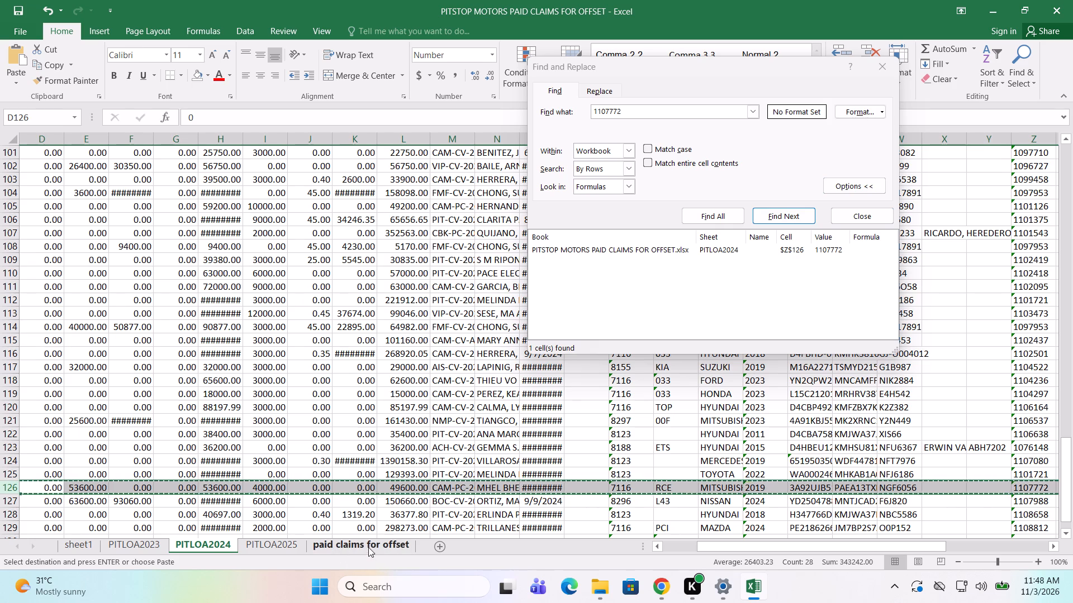
pyautogui.click(7, 379)
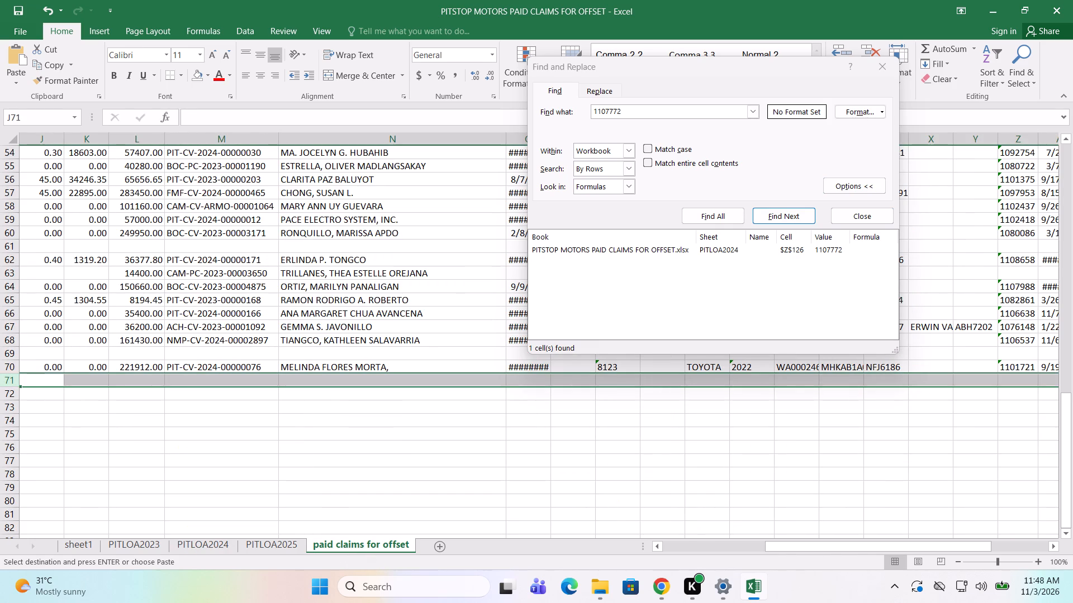
pyautogui.hotkey('ctrl', 'v')
pyautogui.moveTo(628, 109); pyautogui.dragTo(579, 106)
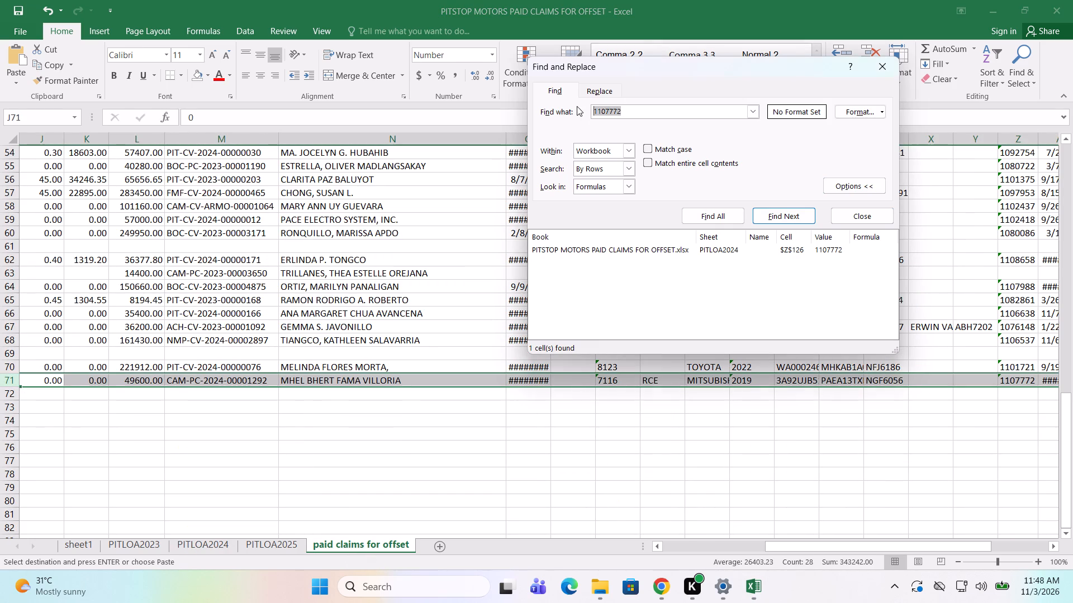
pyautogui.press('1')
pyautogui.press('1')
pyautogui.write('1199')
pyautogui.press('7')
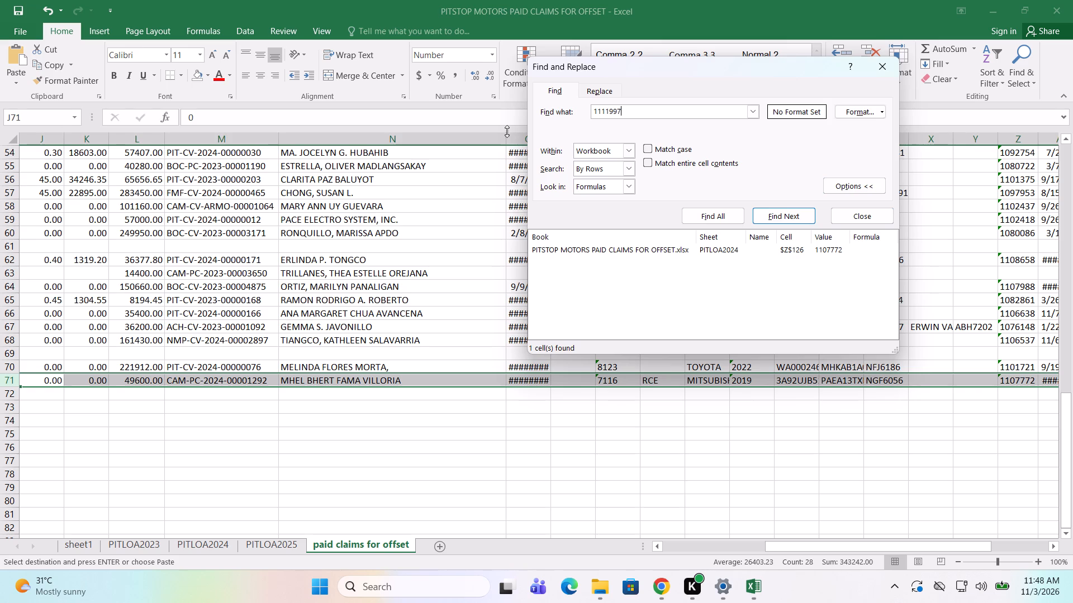
pyautogui.click(704, 218)
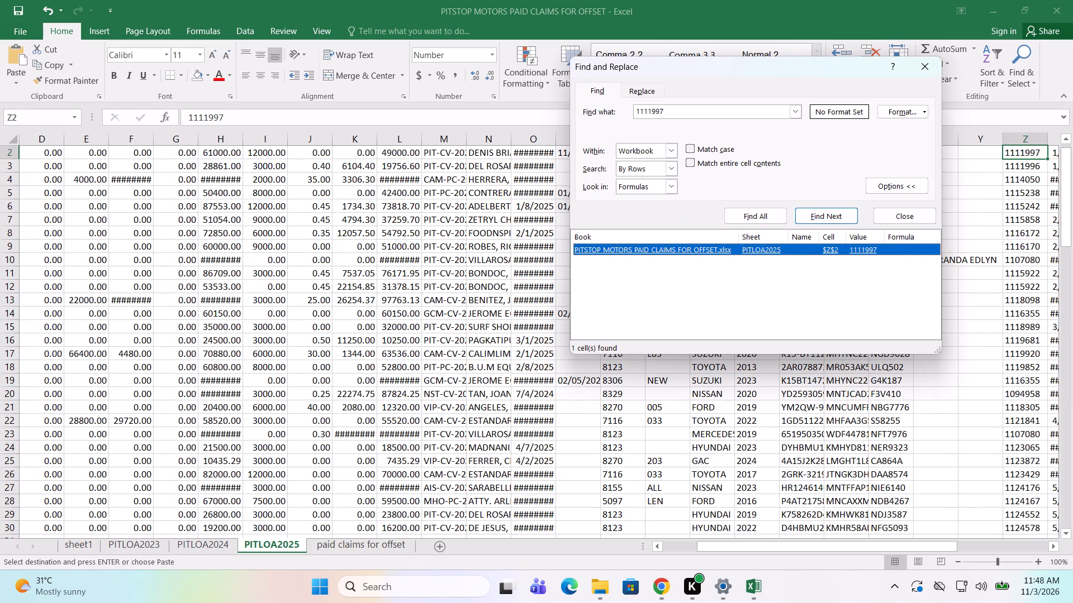
pyautogui.click(3, 156)
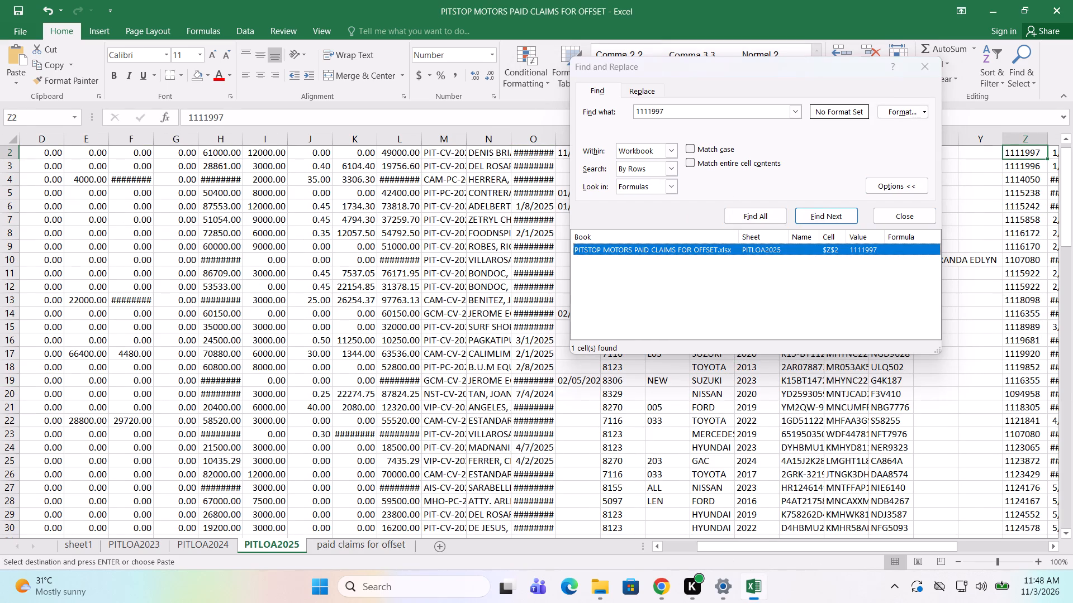
pyautogui.click(5, 151)
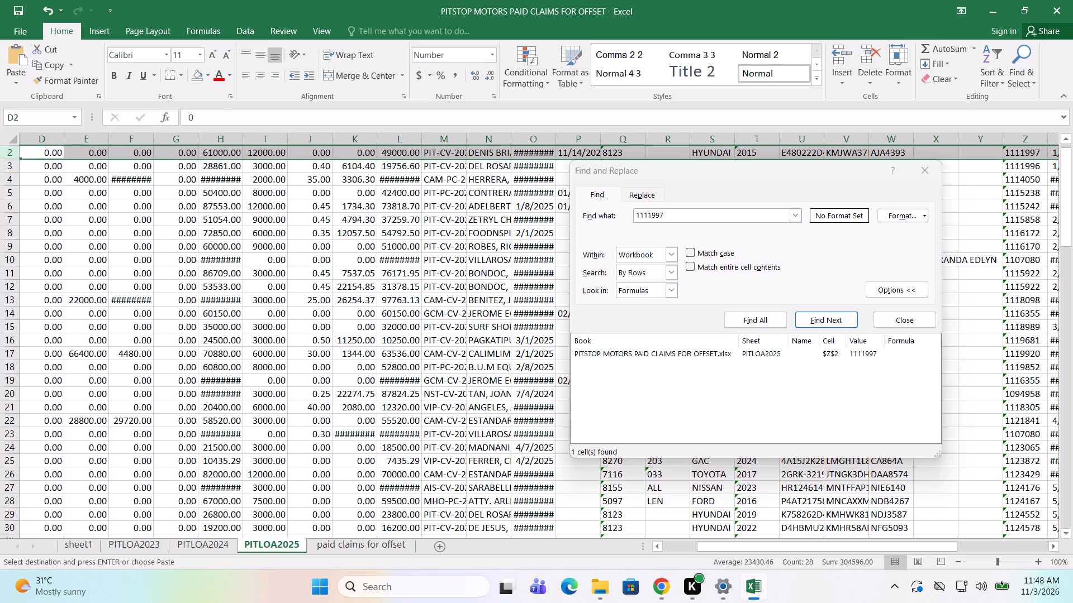
pyautogui.hotkey('ctrl', 'c')
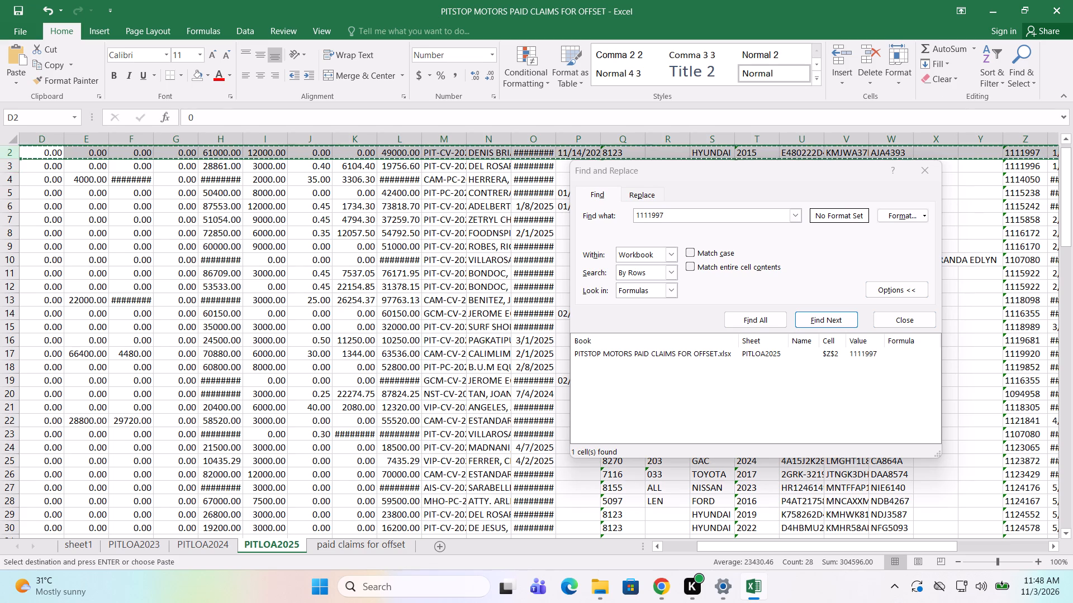
pyautogui.click(365, 545)
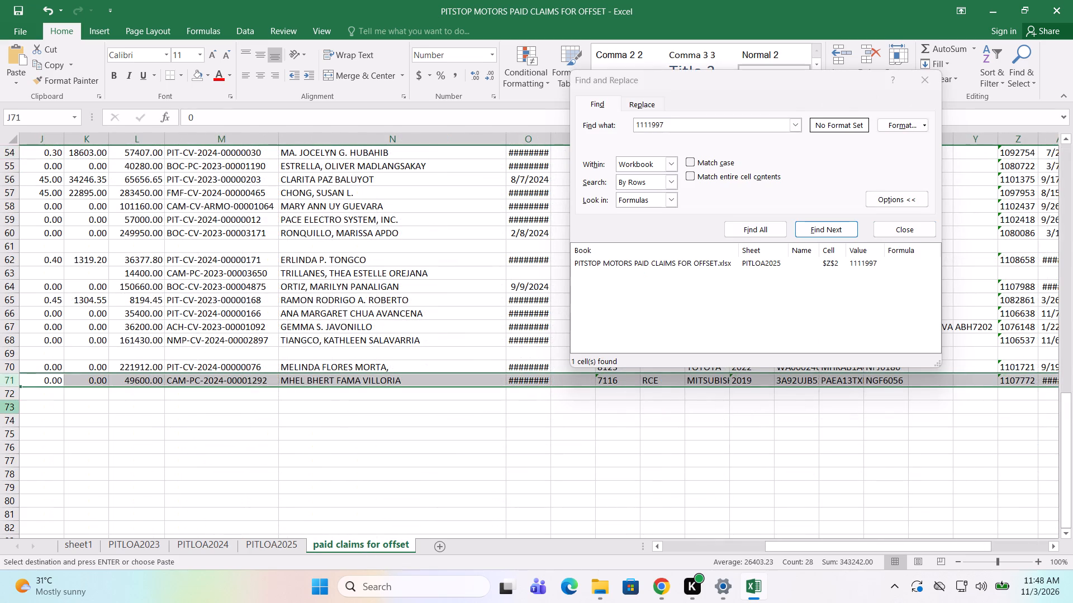
pyautogui.click(16, 393)
pyautogui.hotkey('ctrl', 'v')
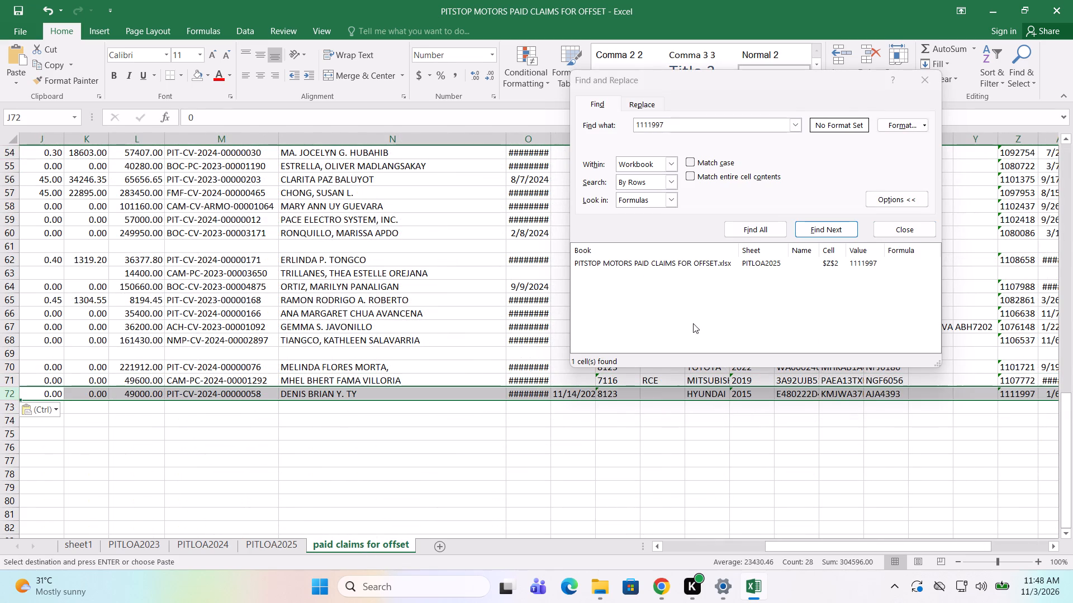
pyautogui.moveTo(687, 124); pyautogui.dragTo(576, 116)
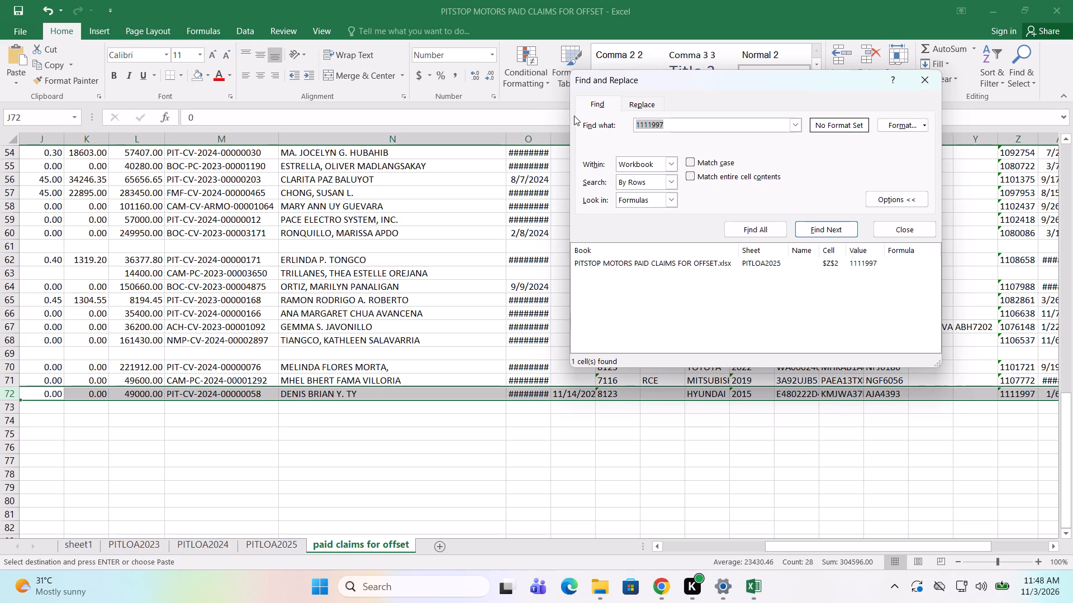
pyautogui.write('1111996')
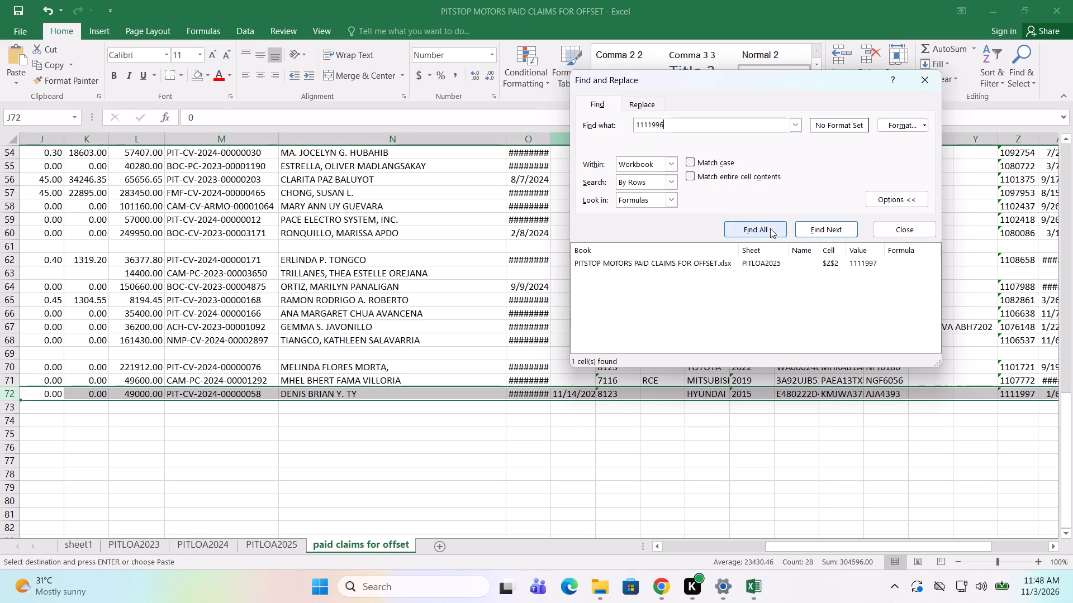
pyautogui.click(770, 229)
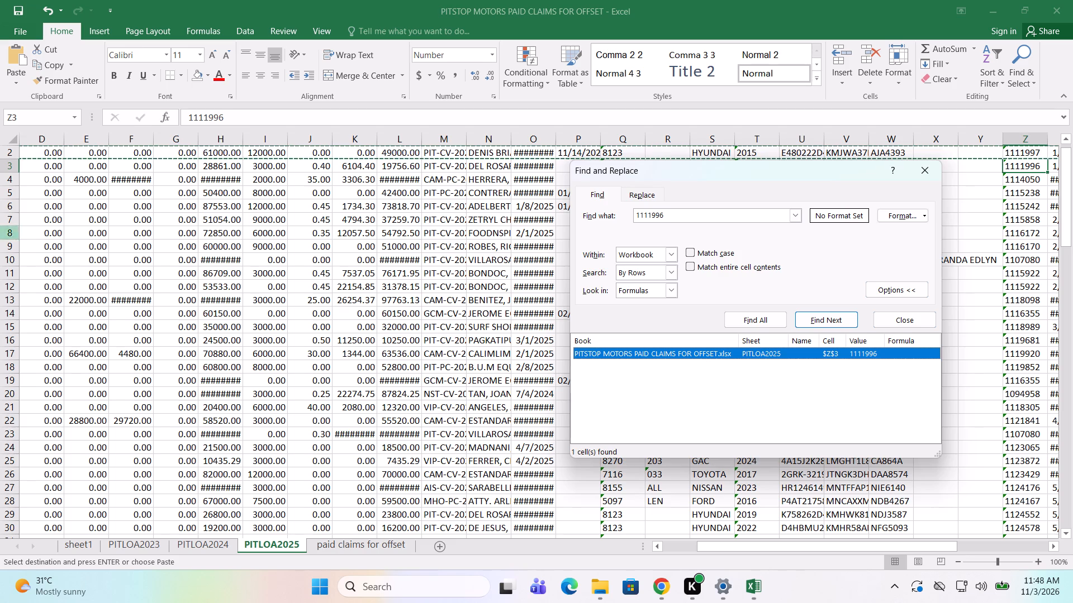
pyautogui.click(8, 166)
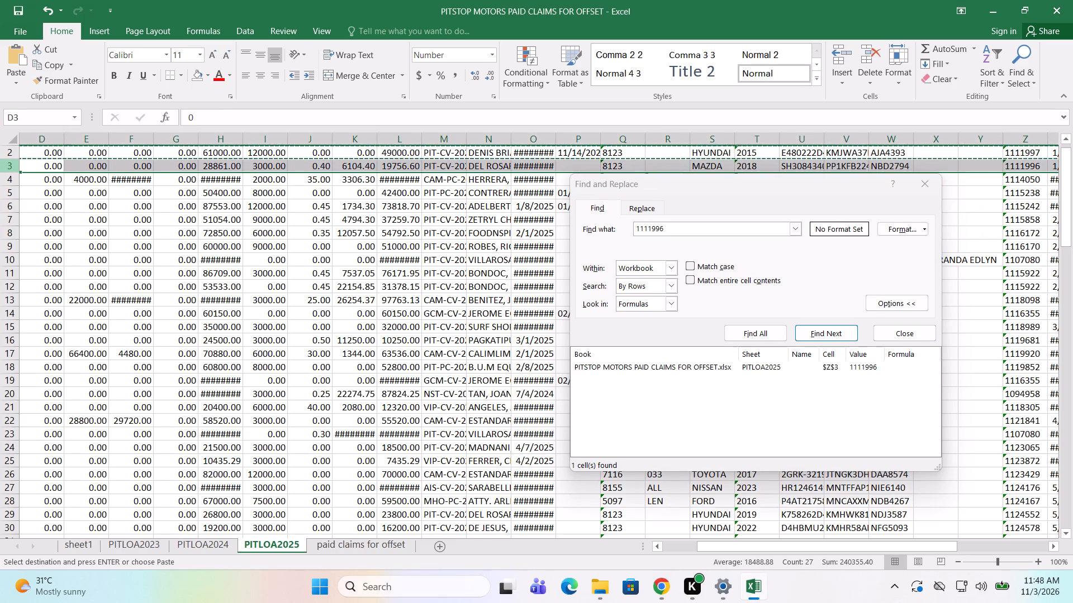
pyautogui.hotkey('ctrl', 'c')
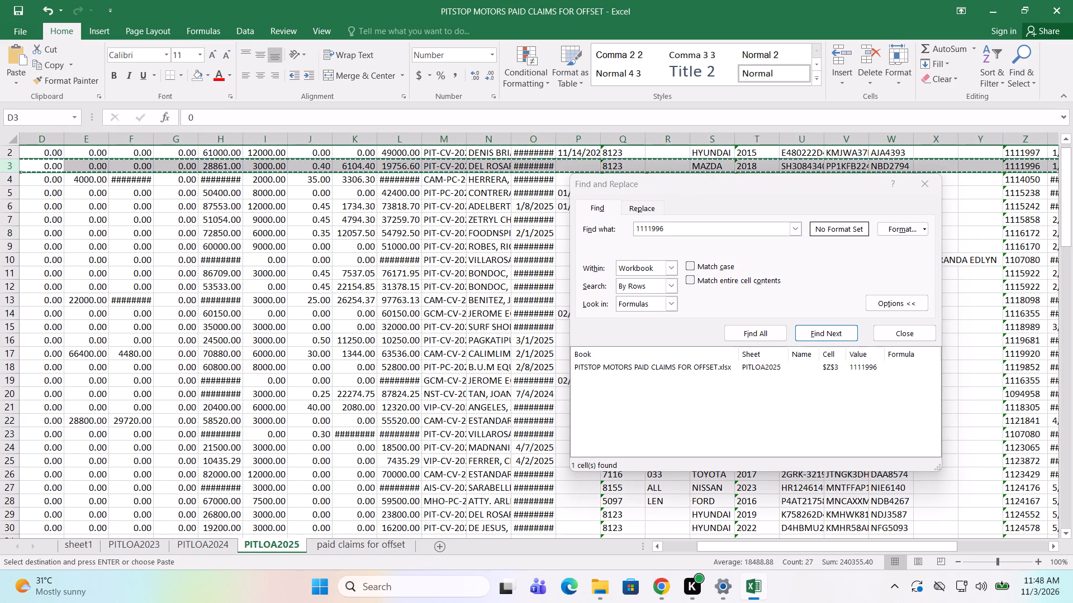
pyautogui.click(390, 537)
pyautogui.click(389, 549)
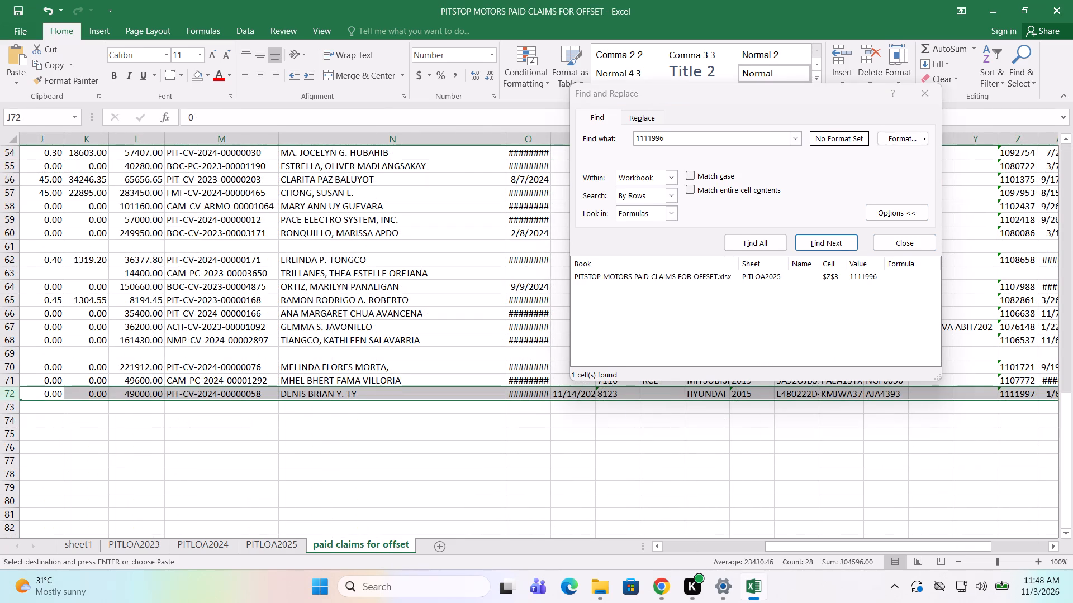
pyautogui.click(15, 409)
pyautogui.hotkey('ctrl', 'v')
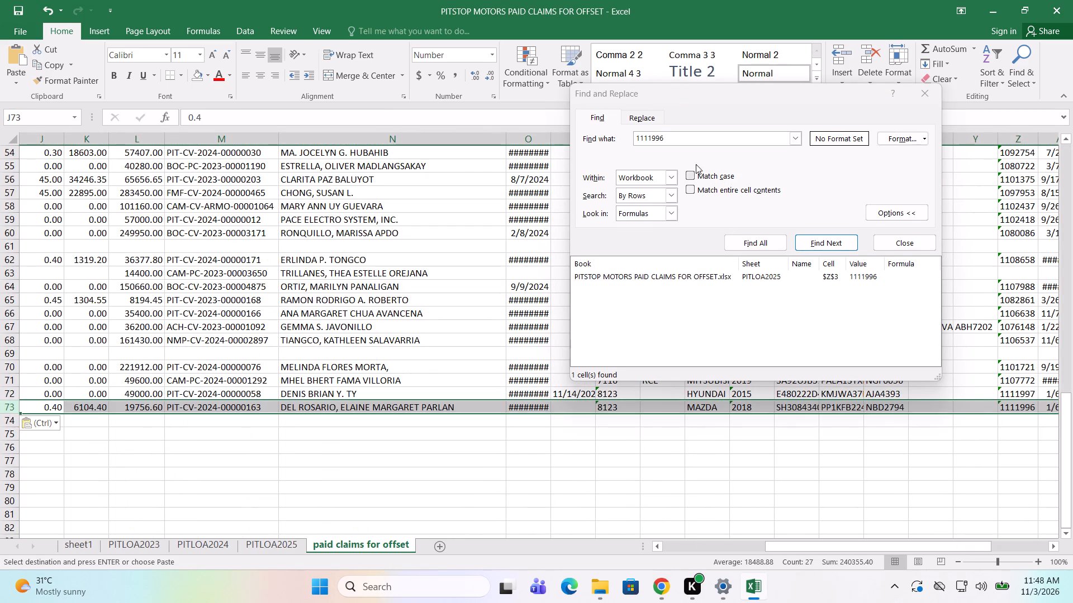
pyautogui.moveTo(688, 141); pyautogui.dragTo(605, 139)
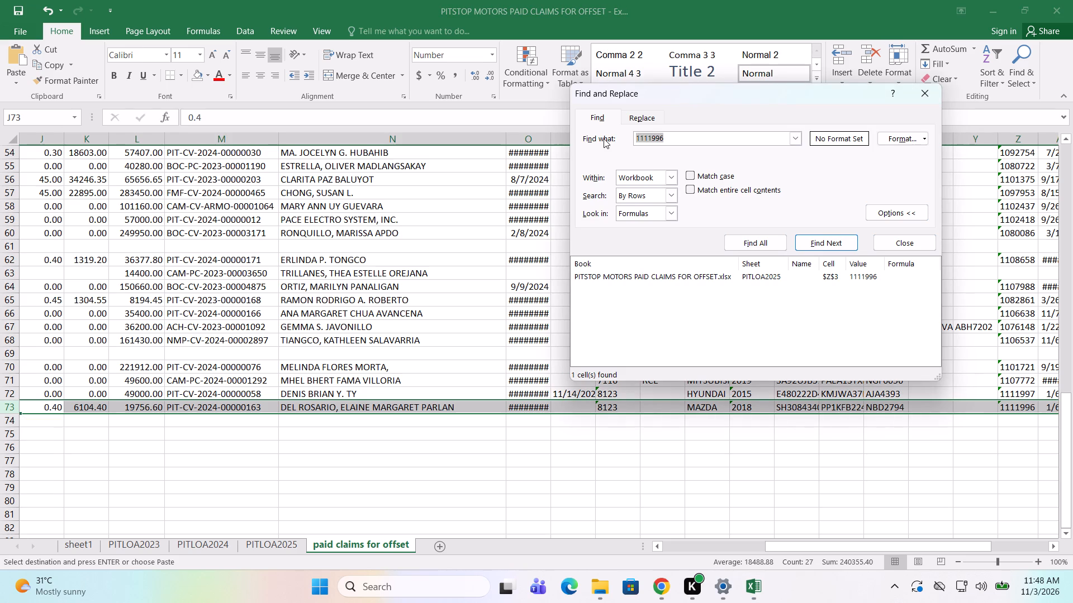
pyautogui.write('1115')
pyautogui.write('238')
pyautogui.click(753, 244)
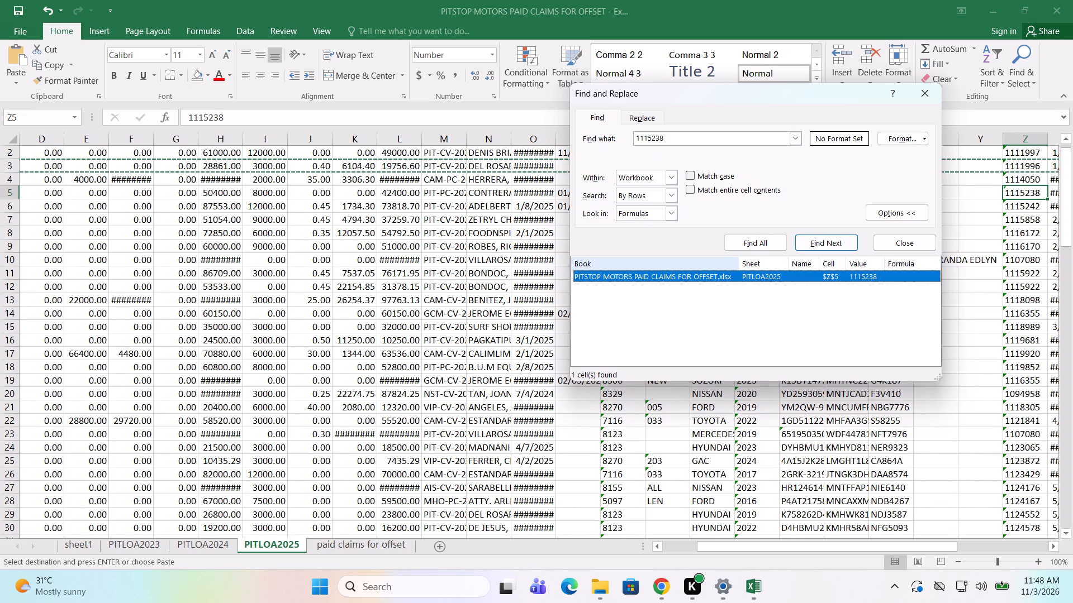
pyautogui.click(6, 193)
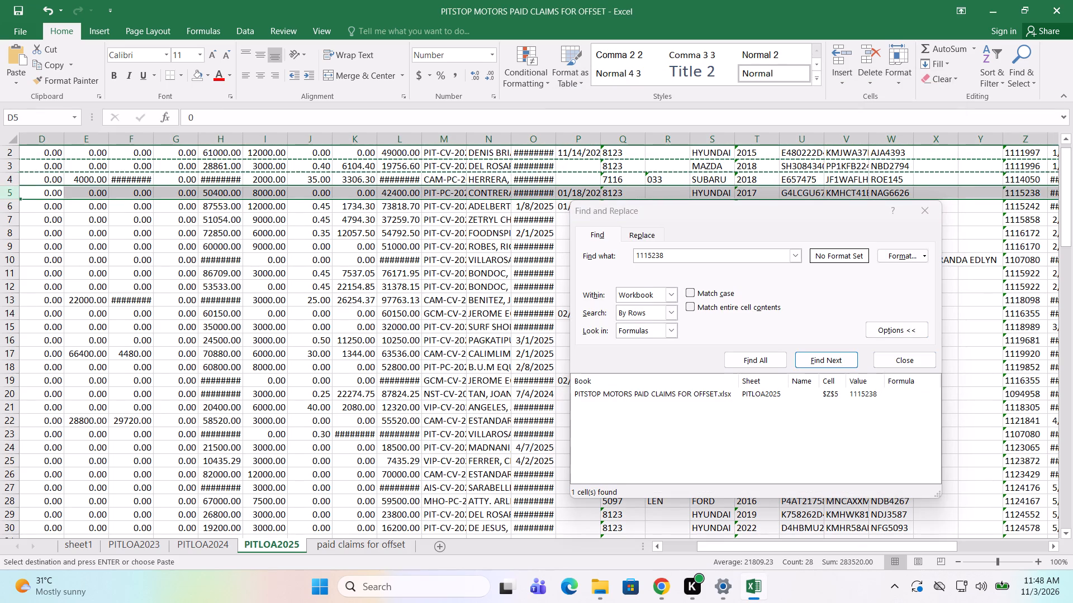
pyautogui.hotkey('ctrl', 'c')
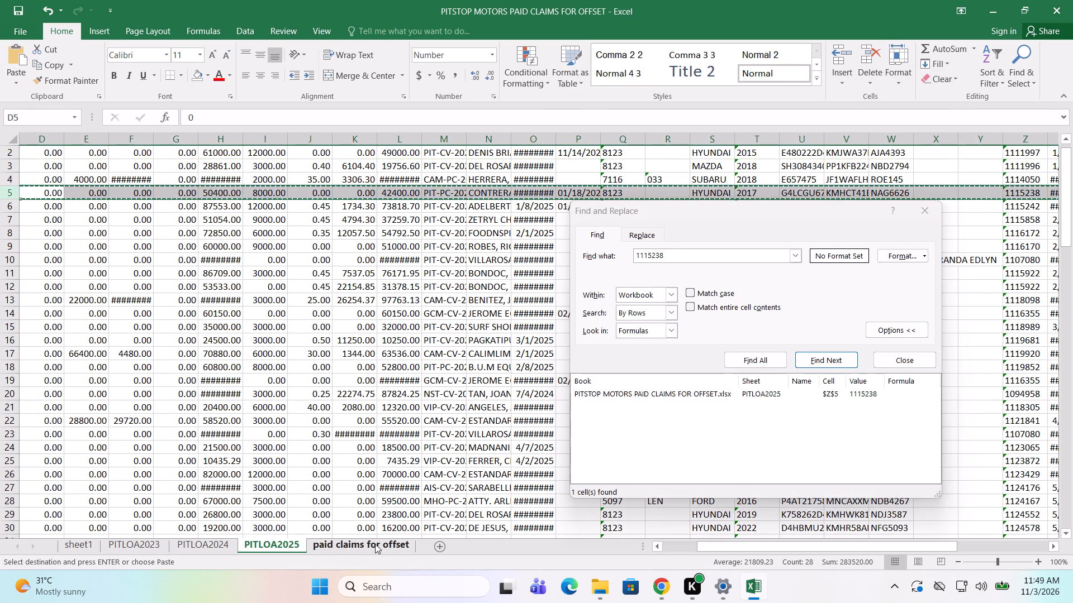
pyautogui.click(376, 543)
pyautogui.click(11, 419)
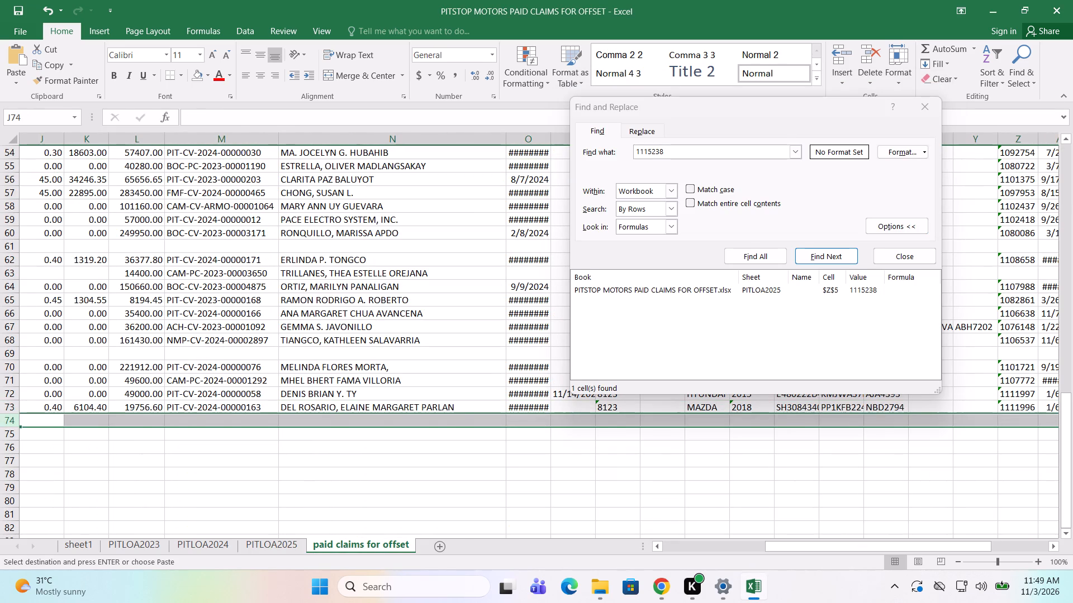
pyautogui.hotkey('ctrl', 'v')
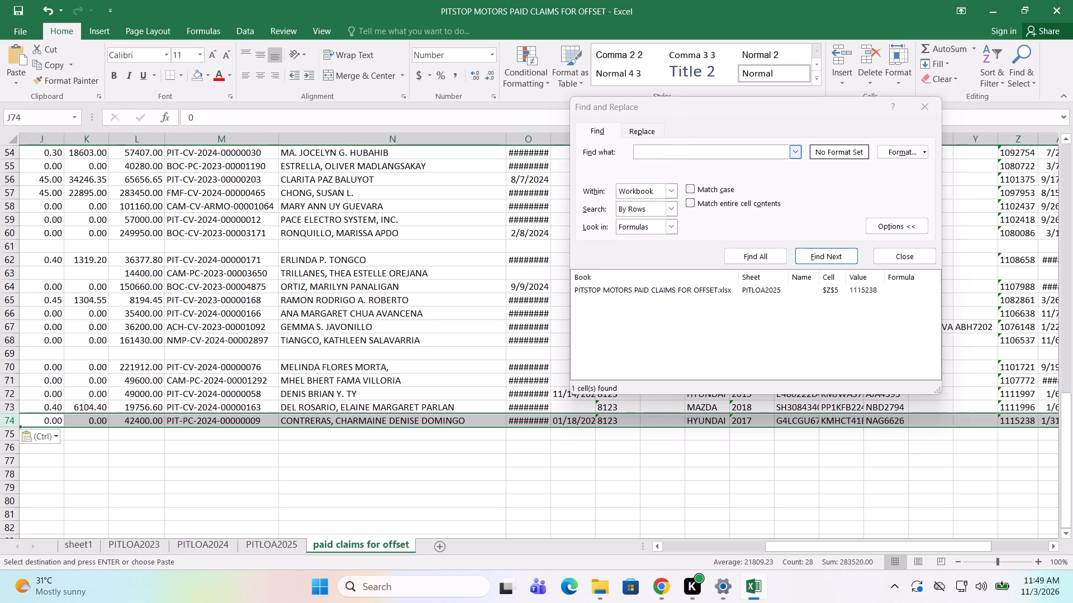
pyautogui.moveTo(671, 153); pyautogui.dragTo(590, 152)
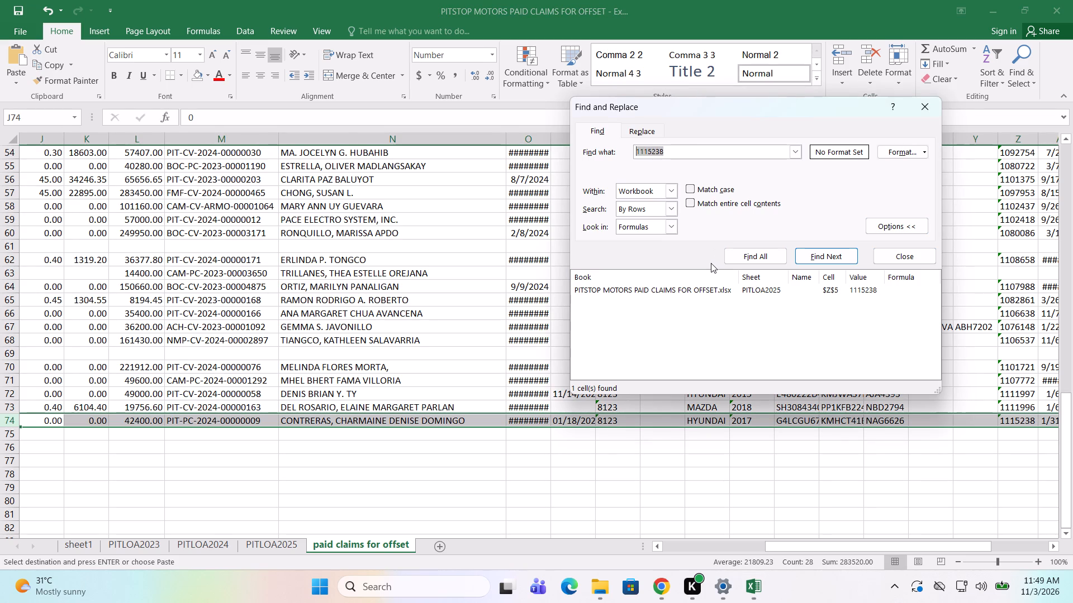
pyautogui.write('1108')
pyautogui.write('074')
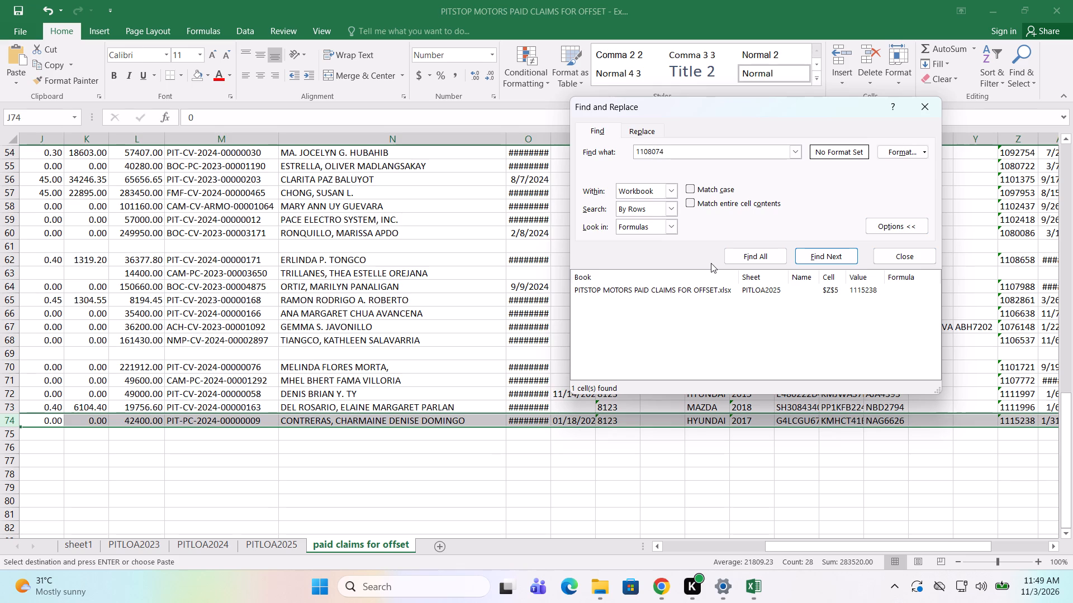
pyautogui.click(762, 261)
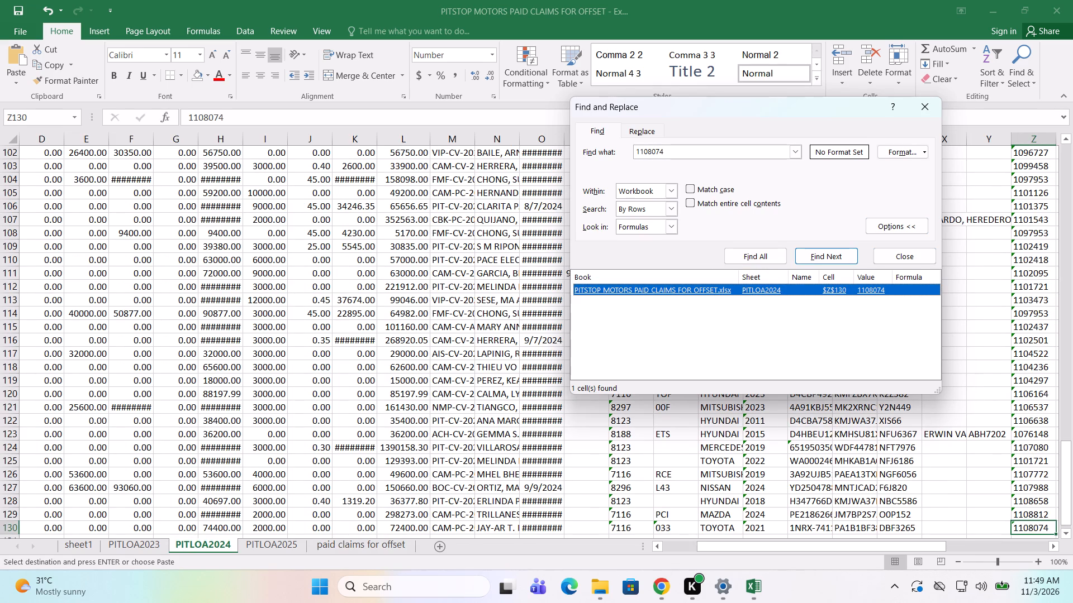
pyautogui.click(13, 528)
pyautogui.hotkey('ctrl', 'c')
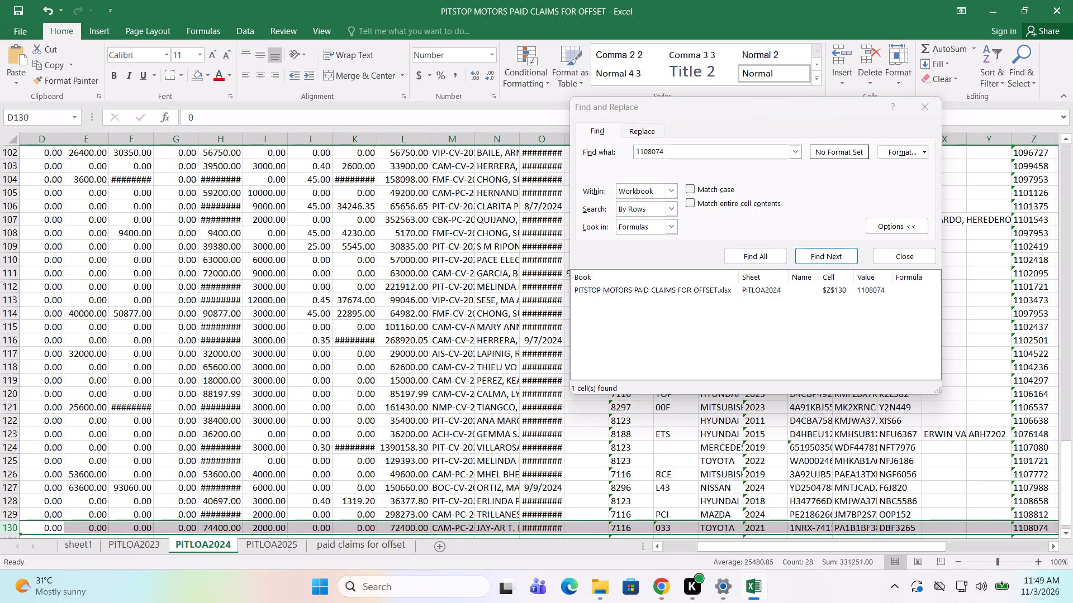
pyautogui.click(375, 545)
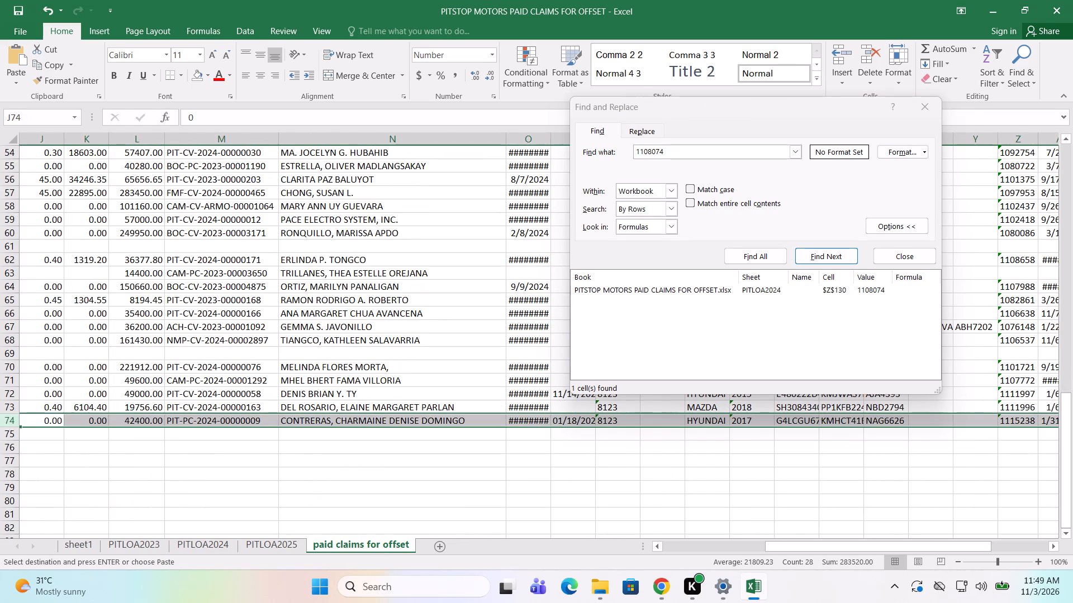
pyautogui.click(8, 435)
pyautogui.hotkey('ctrl', 'v')
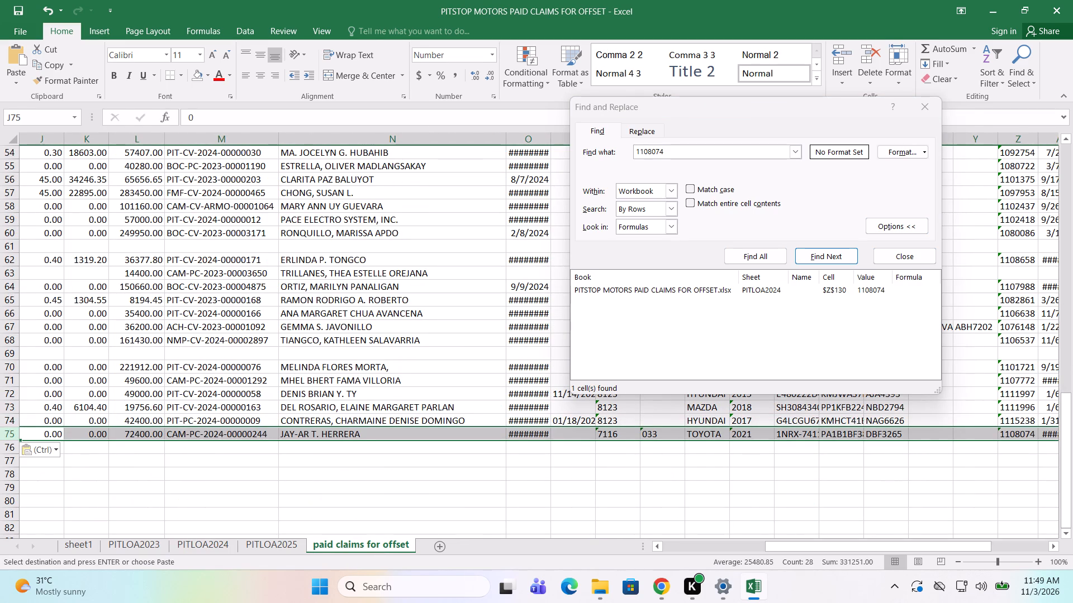
pyautogui.click(355, 480)
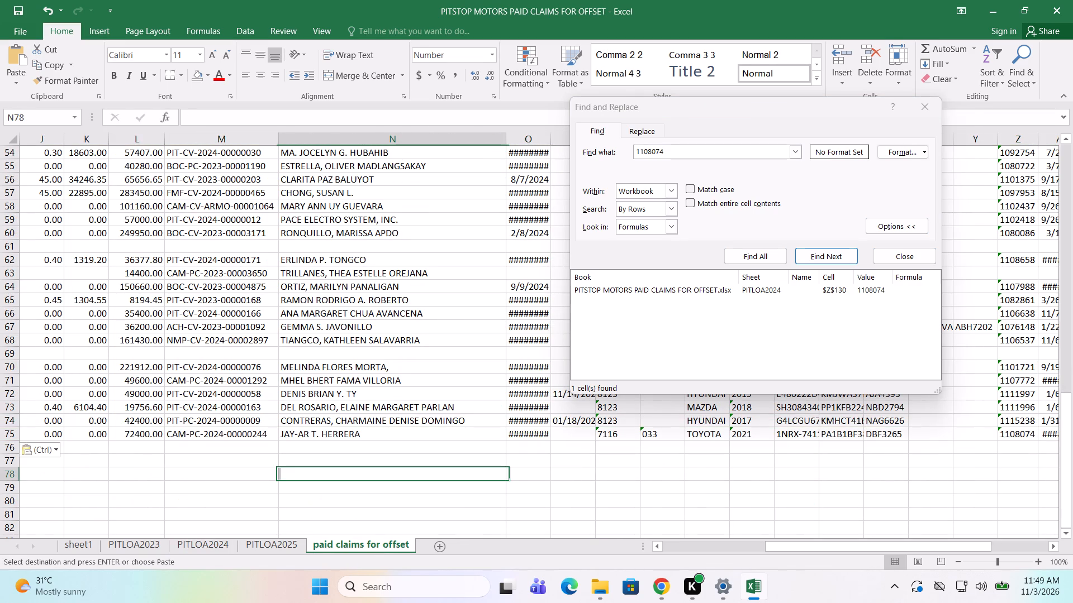
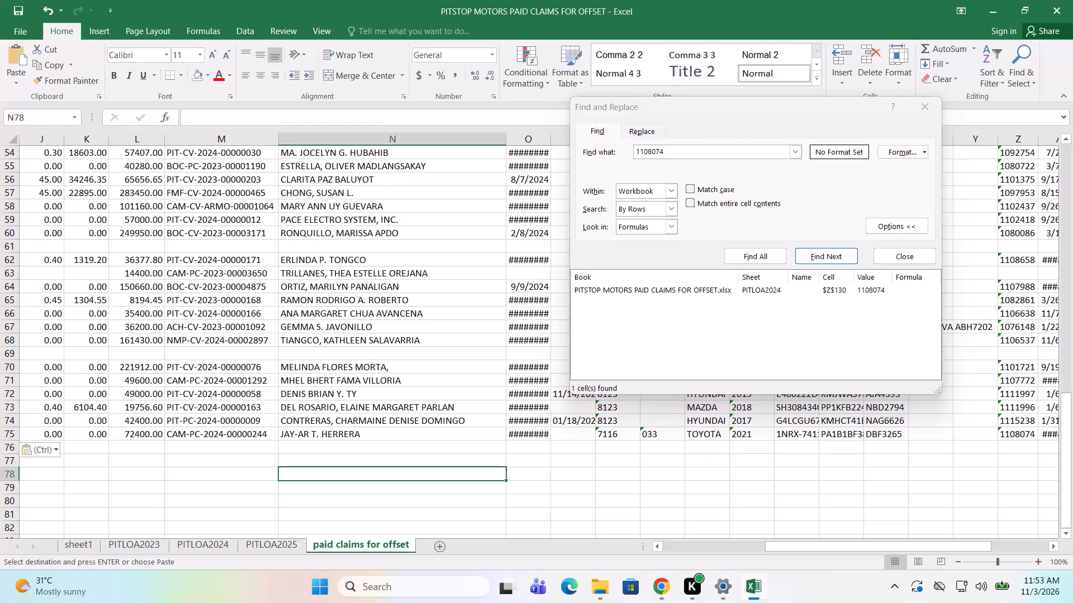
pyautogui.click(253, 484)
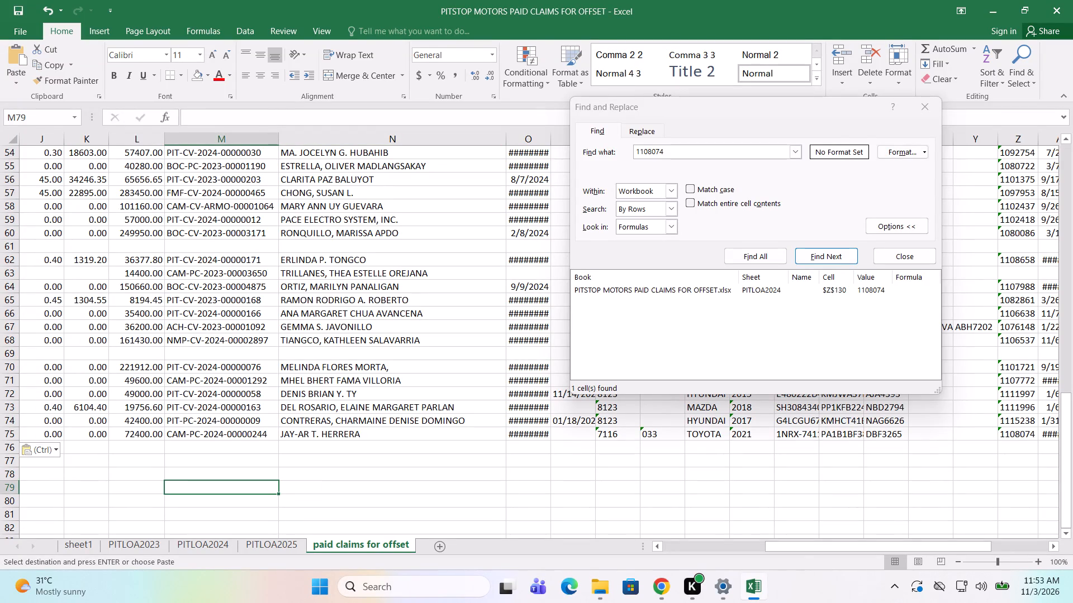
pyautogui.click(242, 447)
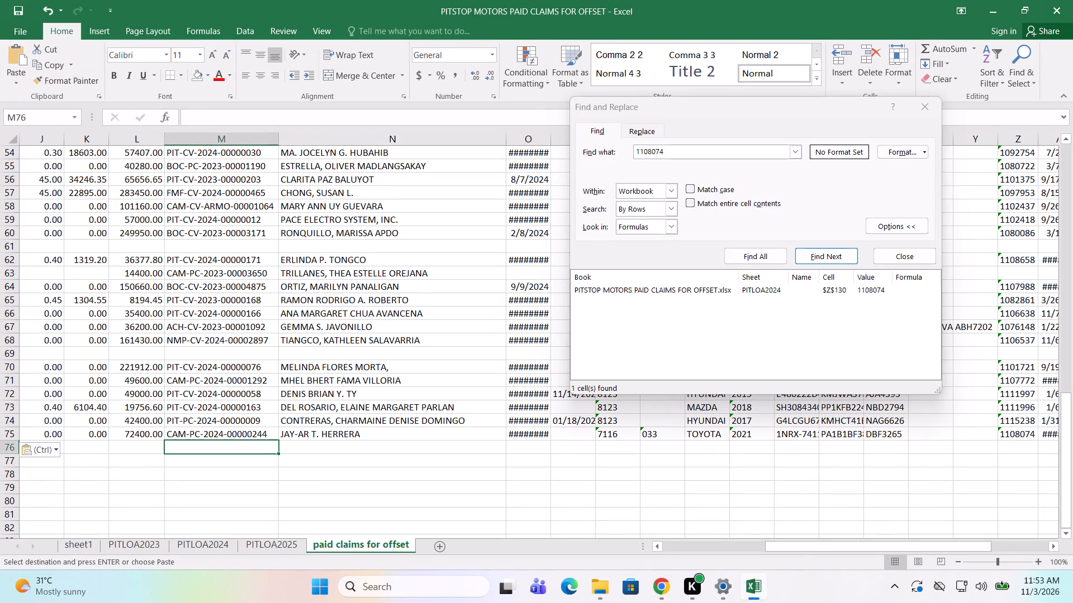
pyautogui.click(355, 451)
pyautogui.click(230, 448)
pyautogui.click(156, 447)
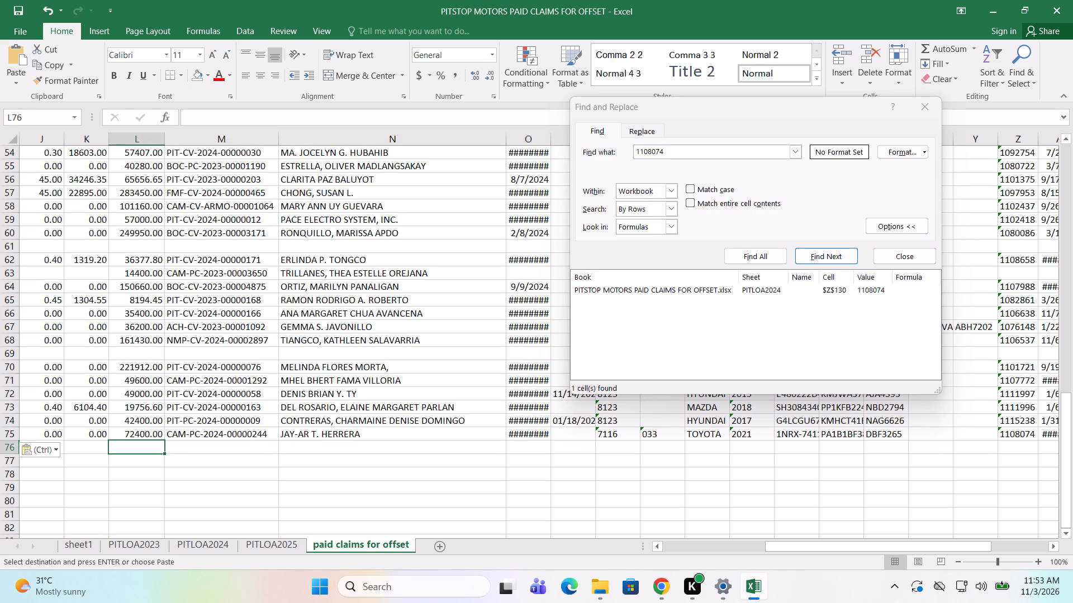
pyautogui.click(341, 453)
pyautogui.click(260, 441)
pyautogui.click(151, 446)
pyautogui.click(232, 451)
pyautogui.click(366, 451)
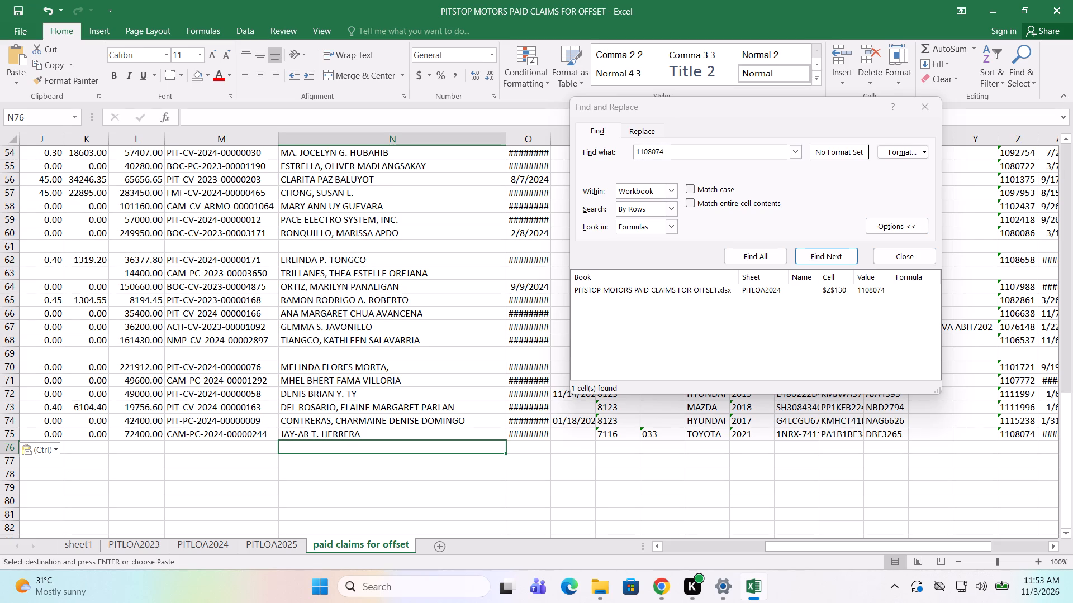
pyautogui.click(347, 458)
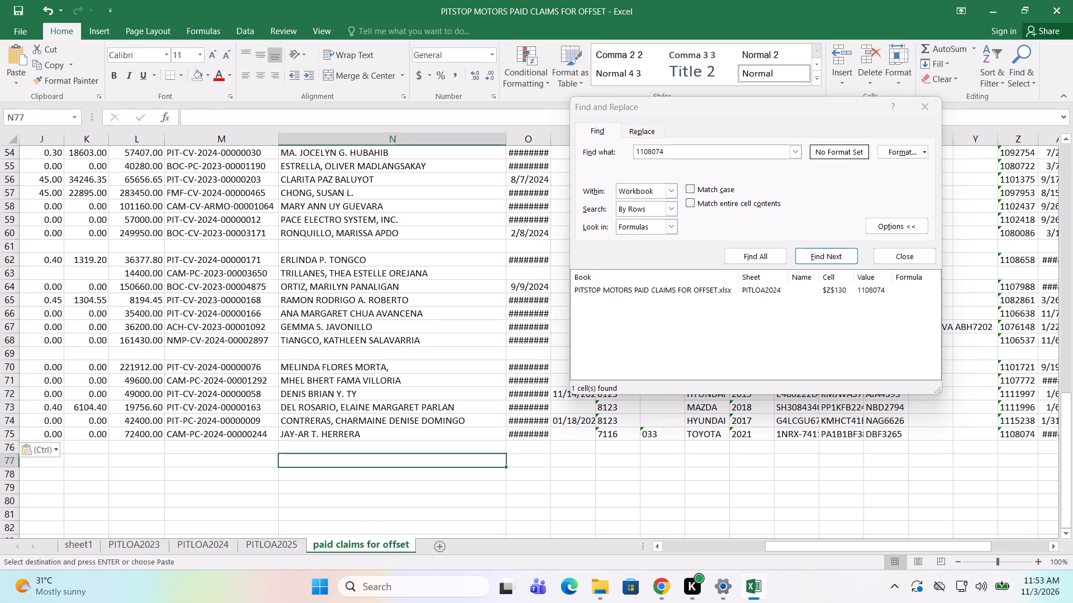
# Check the sum of the column L amounts in rows 70 to 75 of the paid claims for offset sheet.
pyautogui.moveTo(143, 367); pyautogui.dragTo(143, 431)
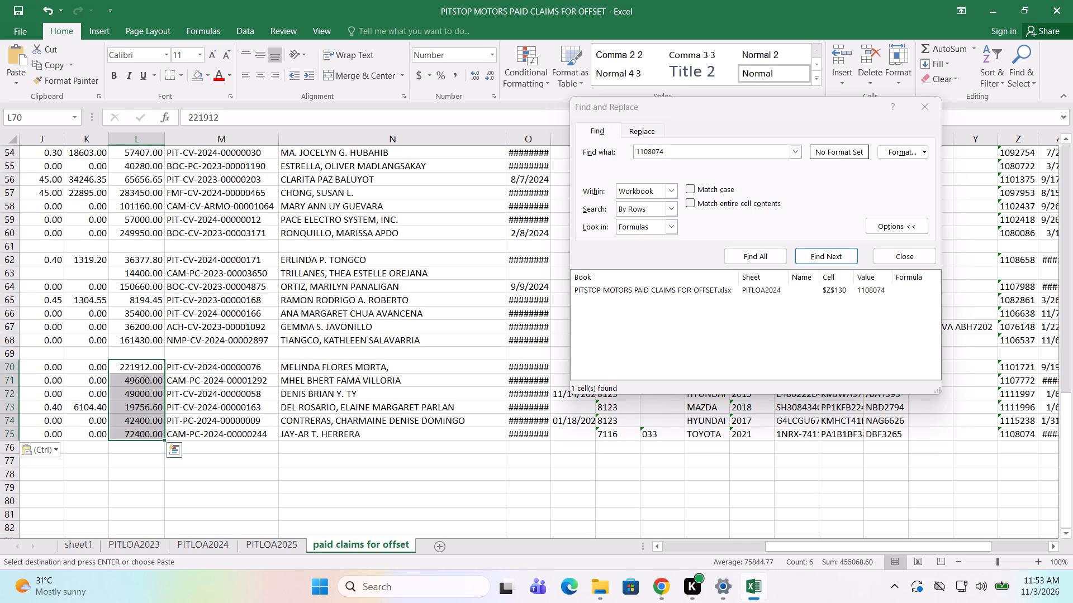
pyautogui.click(246, 479)
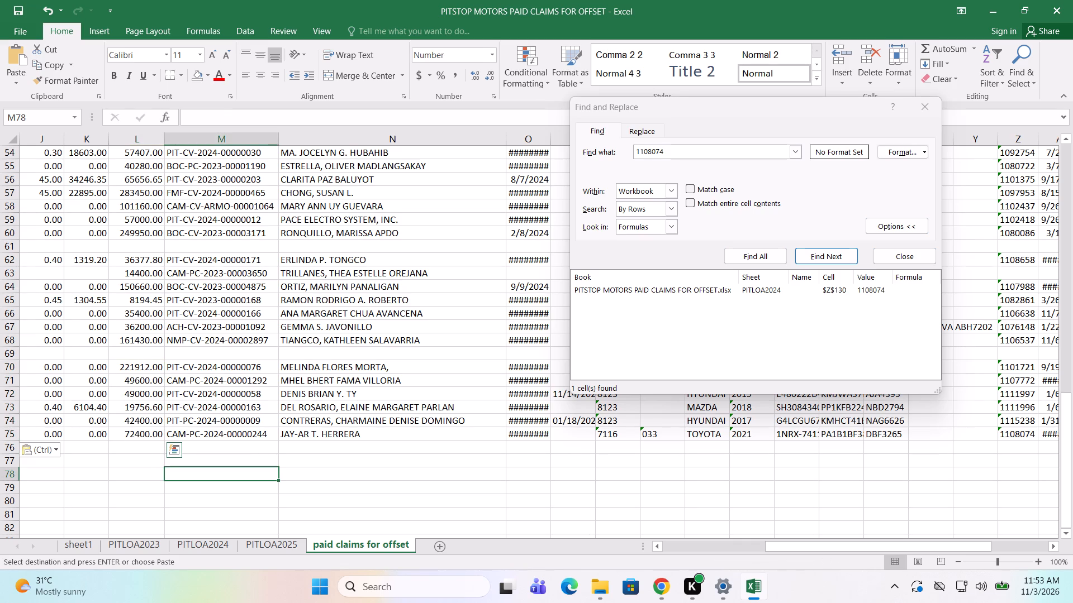
pyautogui.click(357, 484)
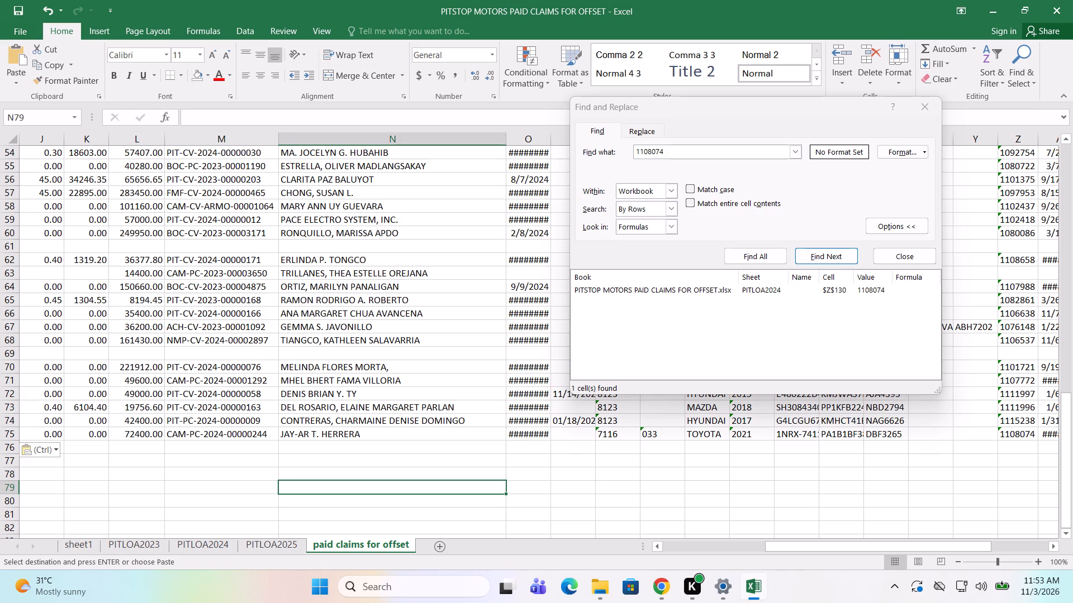
pyautogui.click(210, 468)
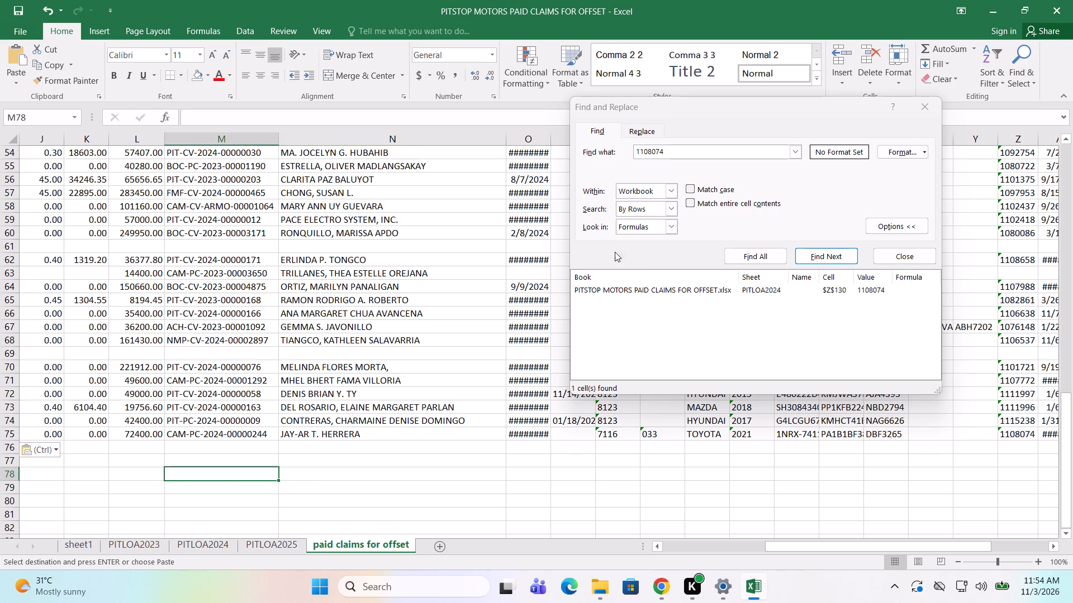
pyautogui.moveTo(705, 155); pyautogui.dragTo(583, 151)
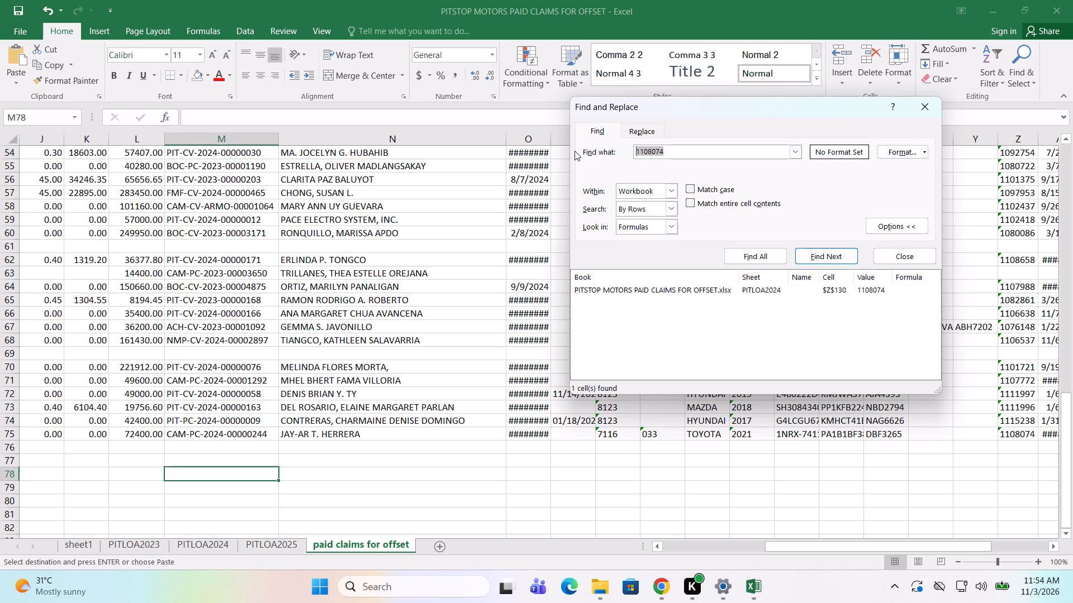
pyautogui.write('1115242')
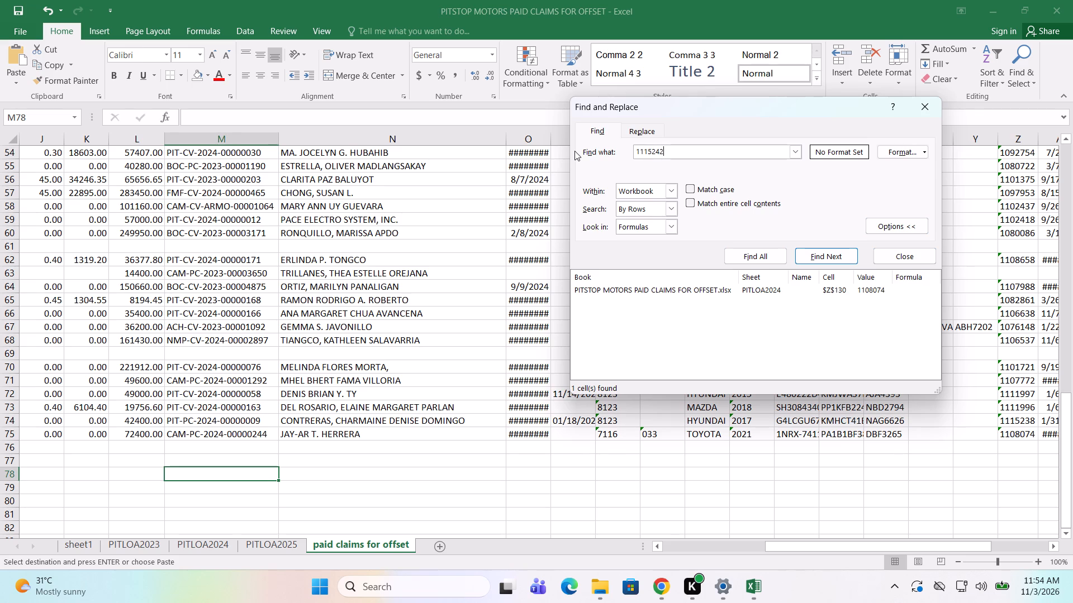
pyautogui.click(749, 257)
pyautogui.click(860, 385)
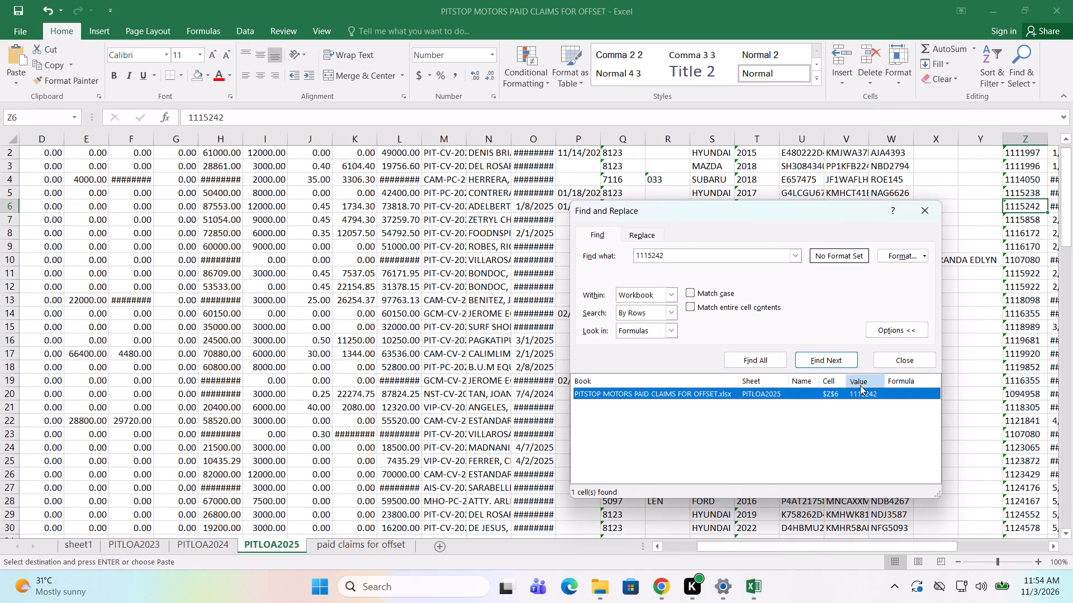
pyautogui.click(861, 389)
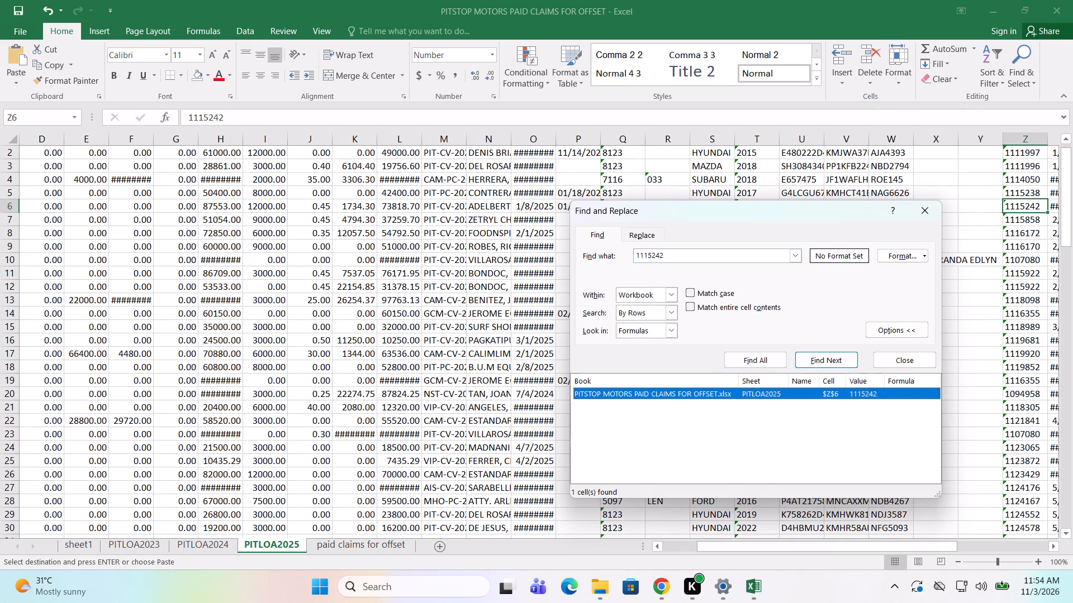
pyautogui.click(9, 206)
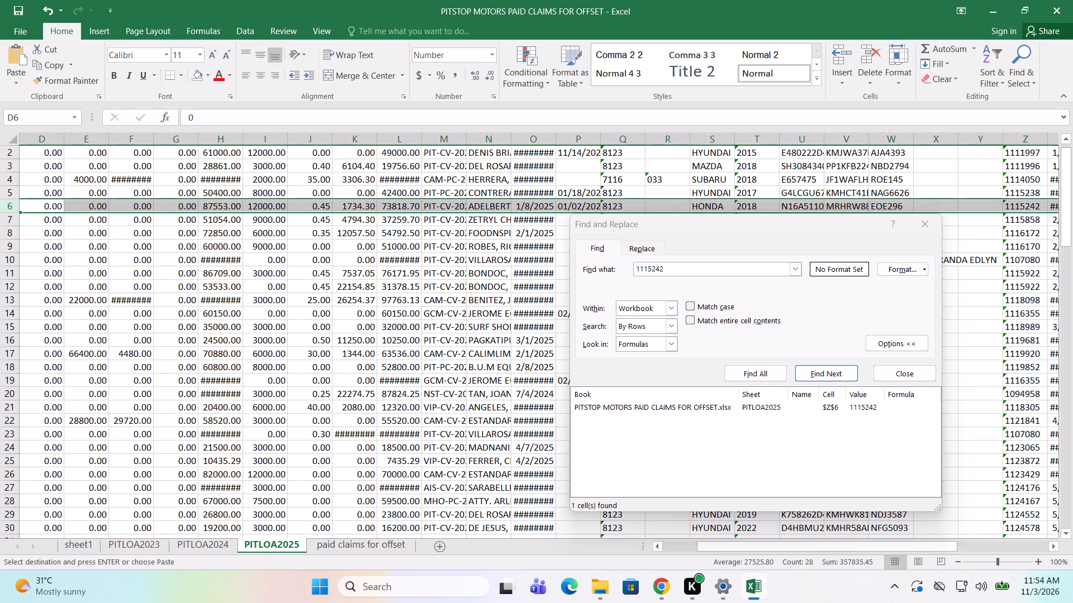
pyautogui.hotkey('ctrl', 'c')
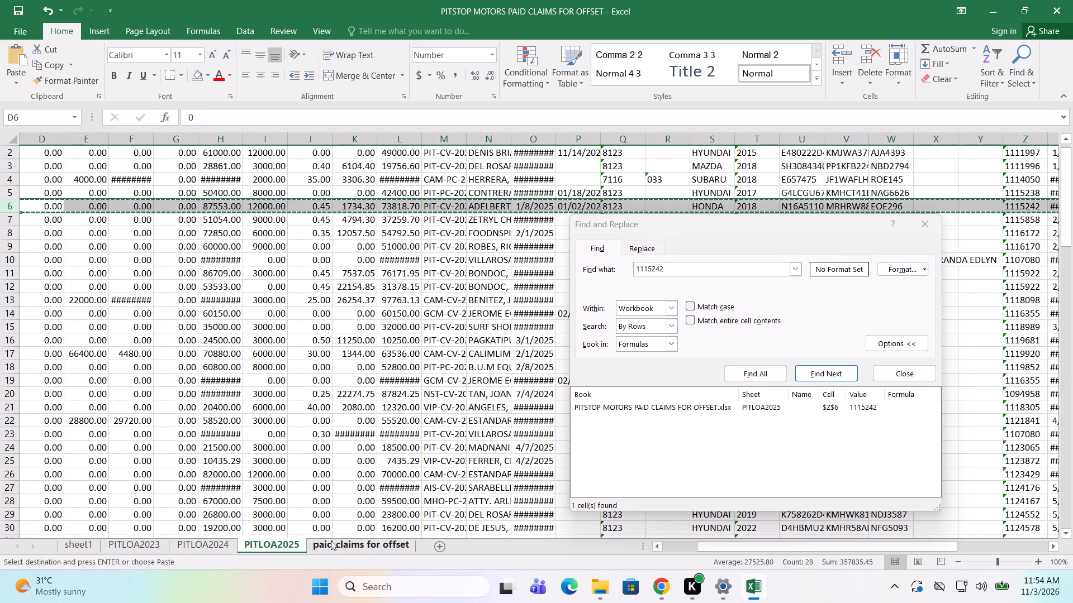
pyautogui.click(334, 540)
pyautogui.rightClick(8, 461)
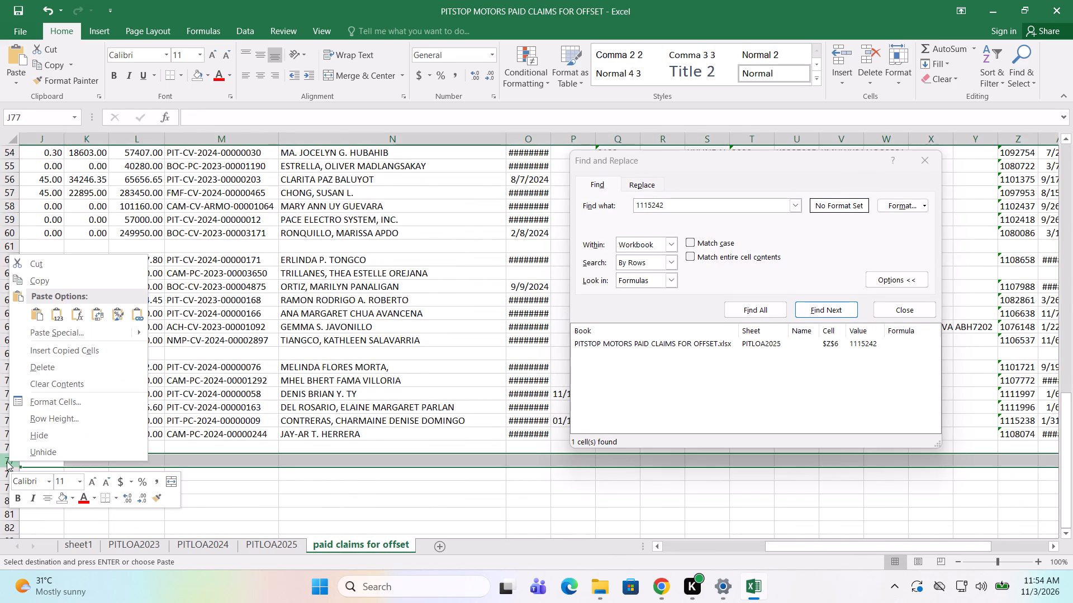
pyautogui.hotkey('ctrl', 'v')
pyautogui.click(259, 482)
pyautogui.hotkey('ctrl', 'v')
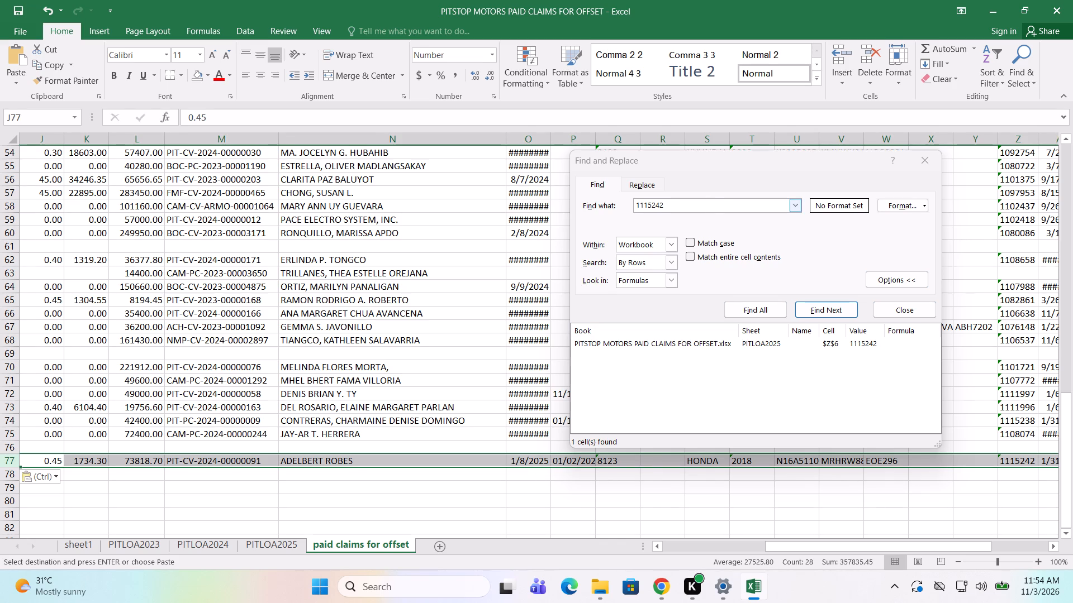
pyautogui.moveTo(709, 205); pyautogui.dragTo(571, 207)
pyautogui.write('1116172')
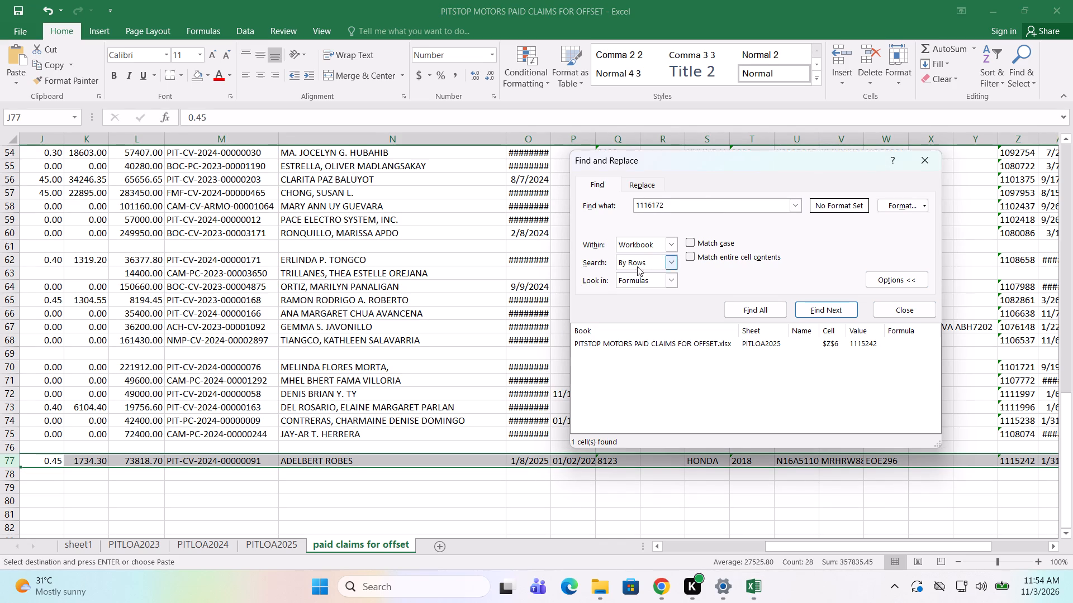
pyautogui.click(752, 310)
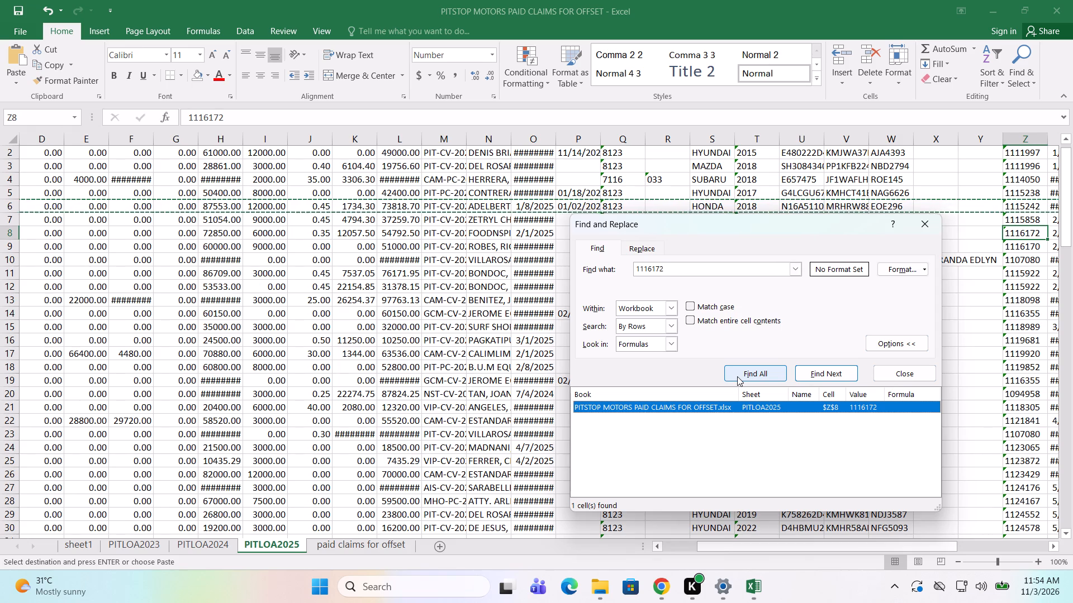
pyautogui.click(851, 408)
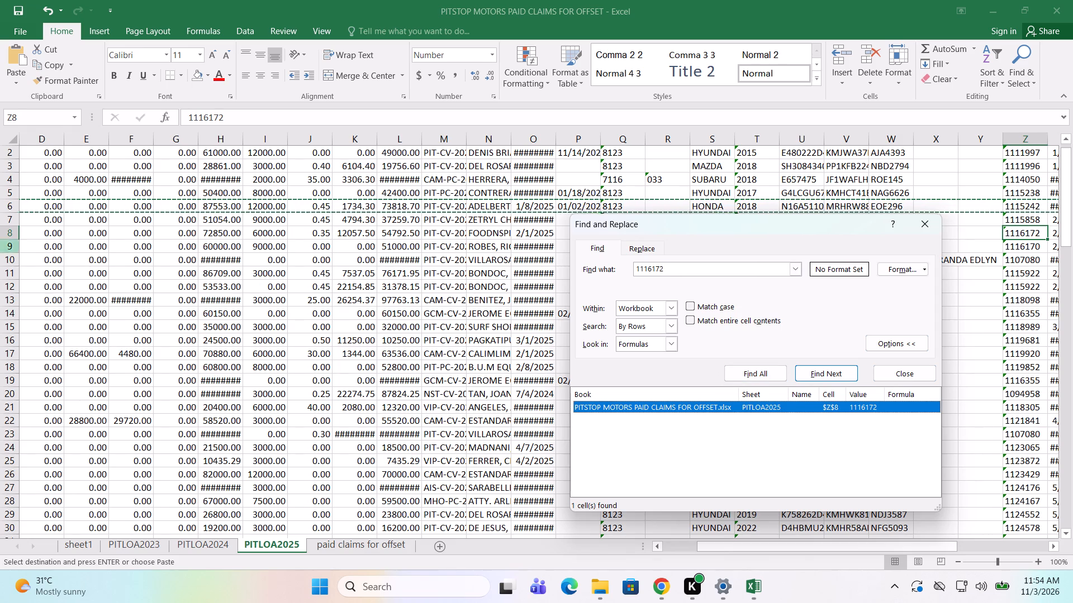
pyautogui.click(5, 233)
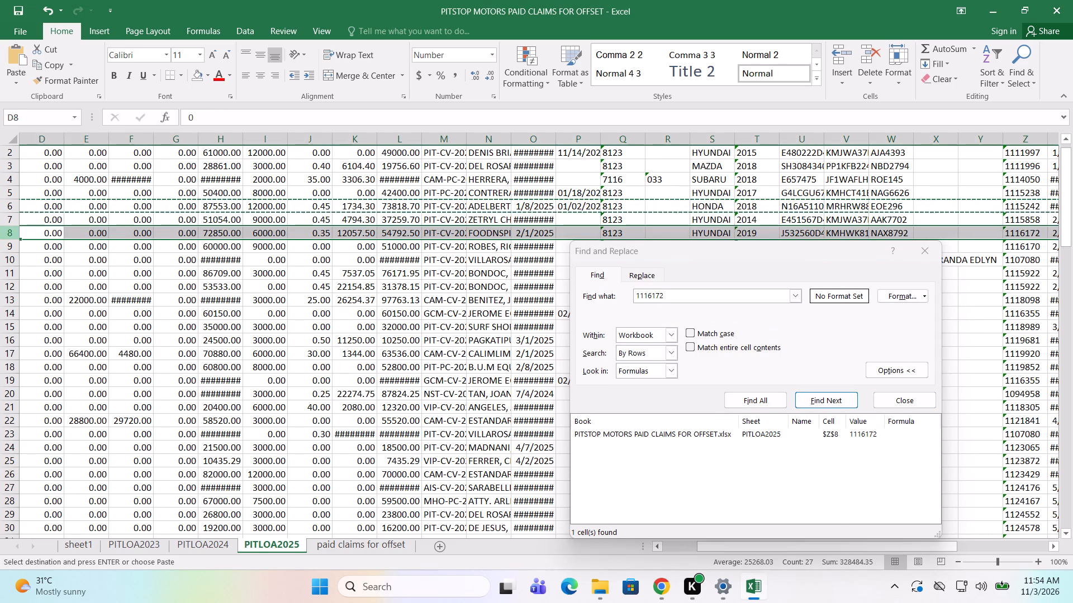
pyautogui.hotkey('ctrl', 'c')
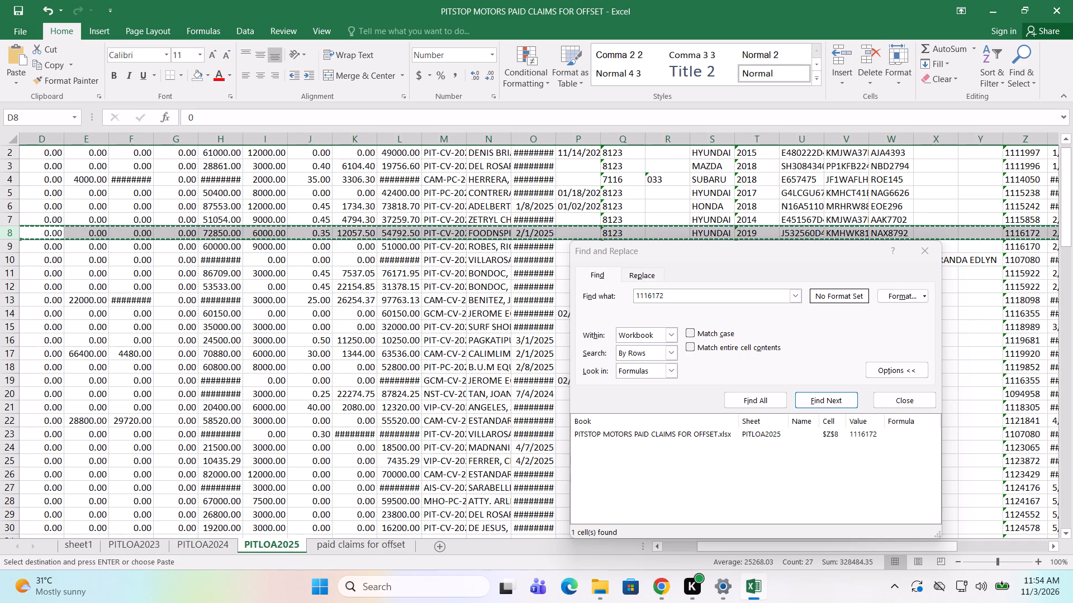
pyautogui.click(339, 545)
pyautogui.click(15, 477)
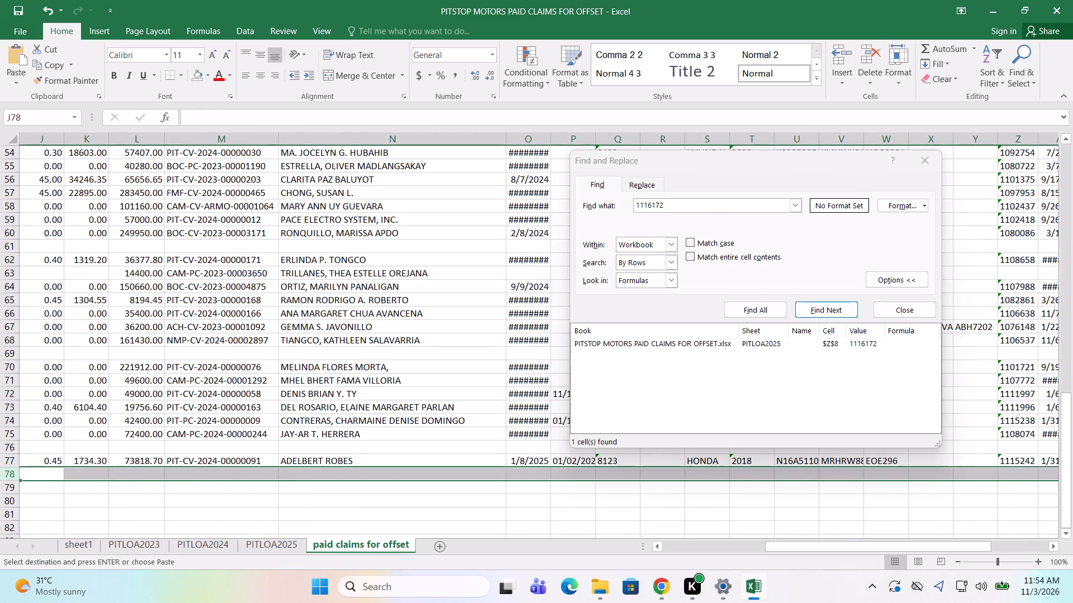
pyautogui.hotkey('ctrl', 'v')
pyautogui.moveTo(727, 206); pyautogui.dragTo(547, 206)
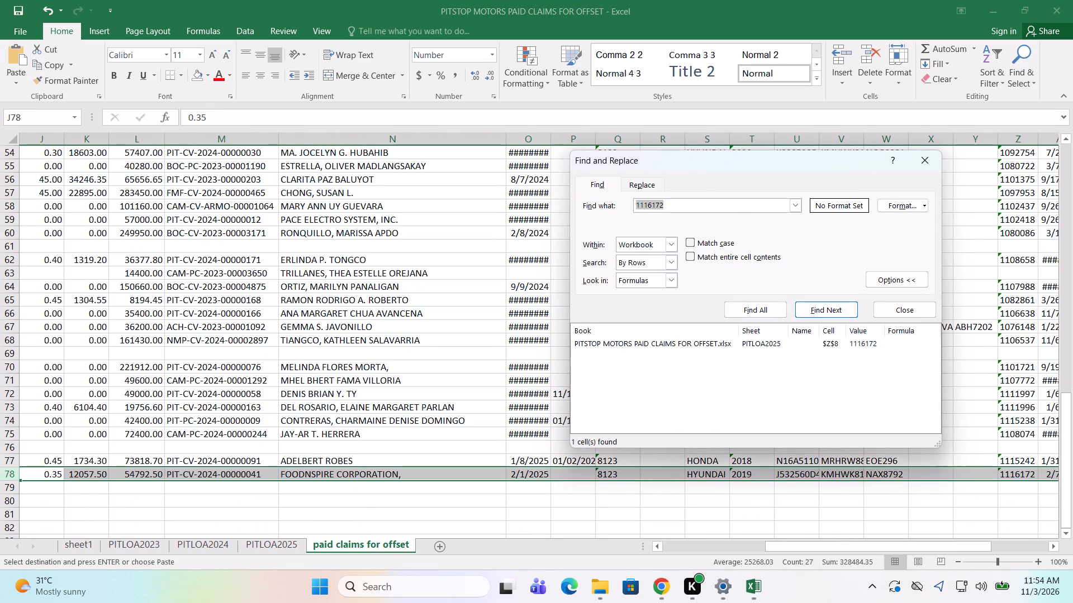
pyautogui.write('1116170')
pyautogui.click(759, 306)
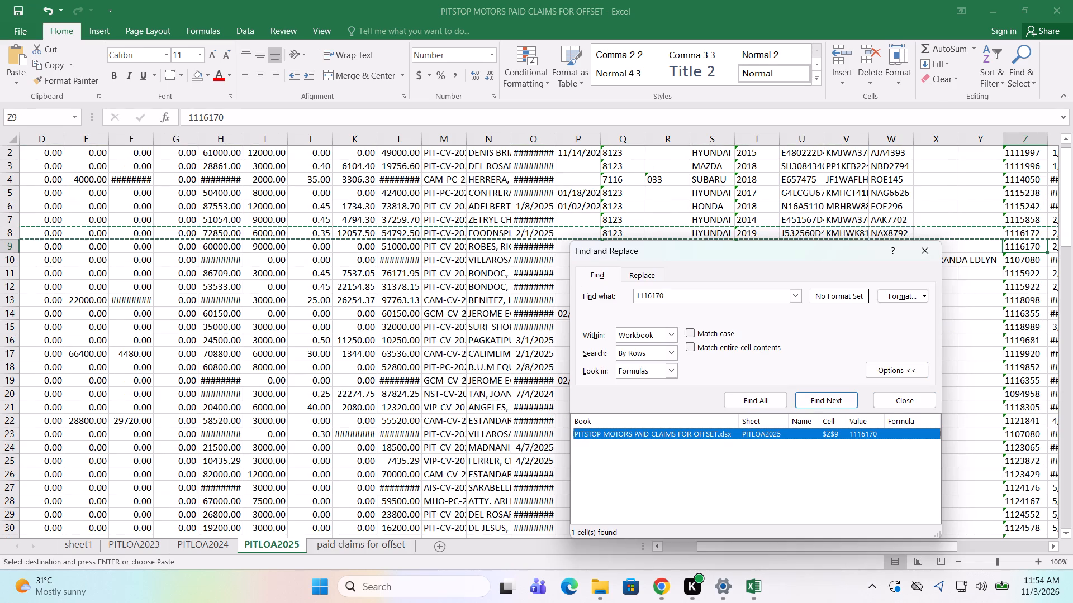
pyautogui.click(13, 246)
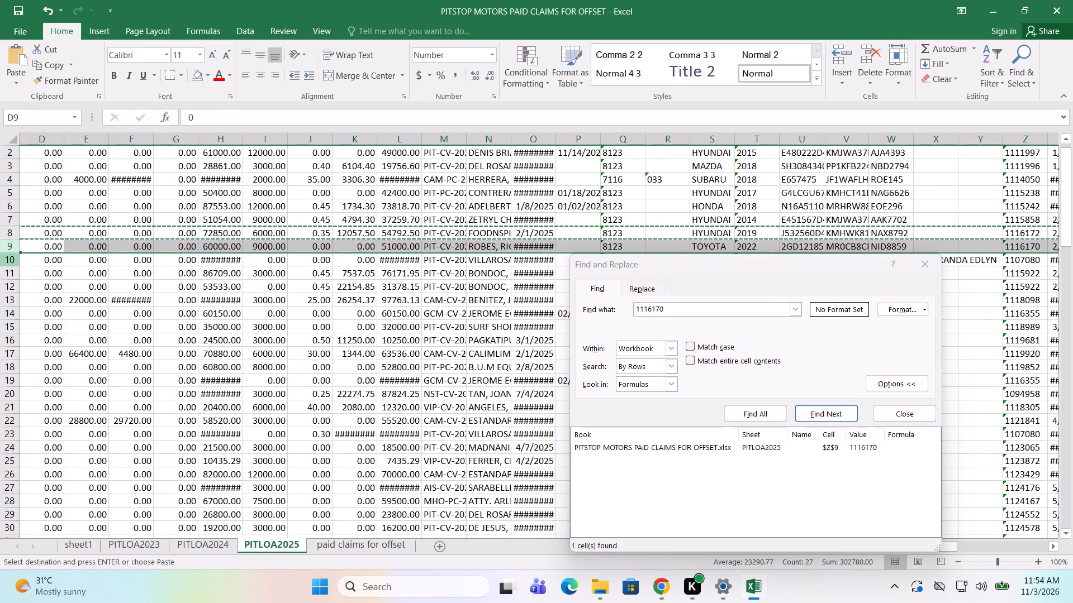
pyautogui.hotkey('ctrl', 'c')
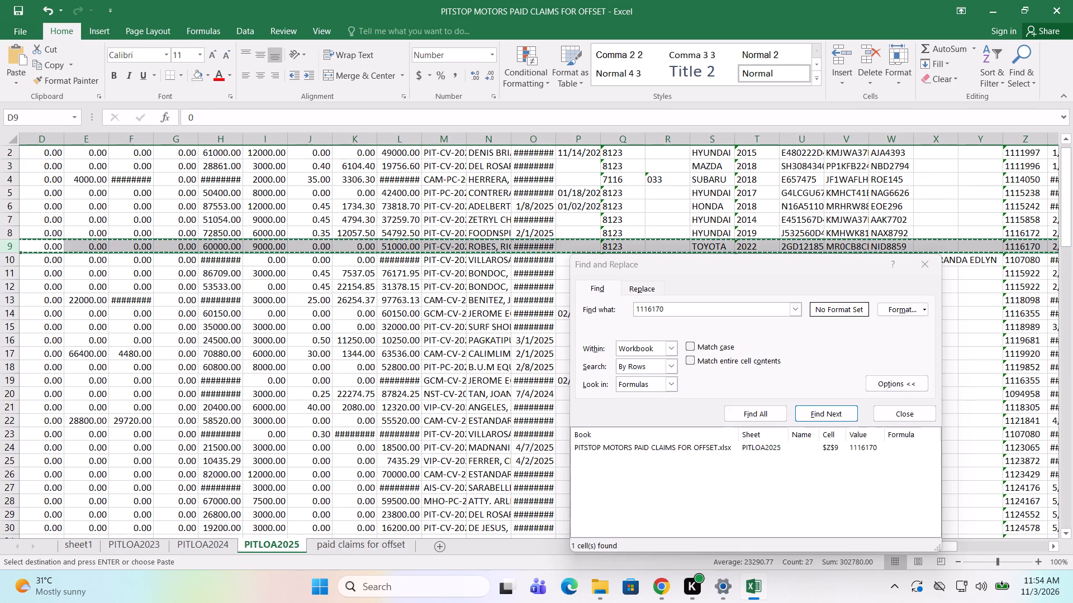
pyautogui.click(385, 540)
pyautogui.click(6, 487)
pyautogui.hotkey('ctrl', 'v')
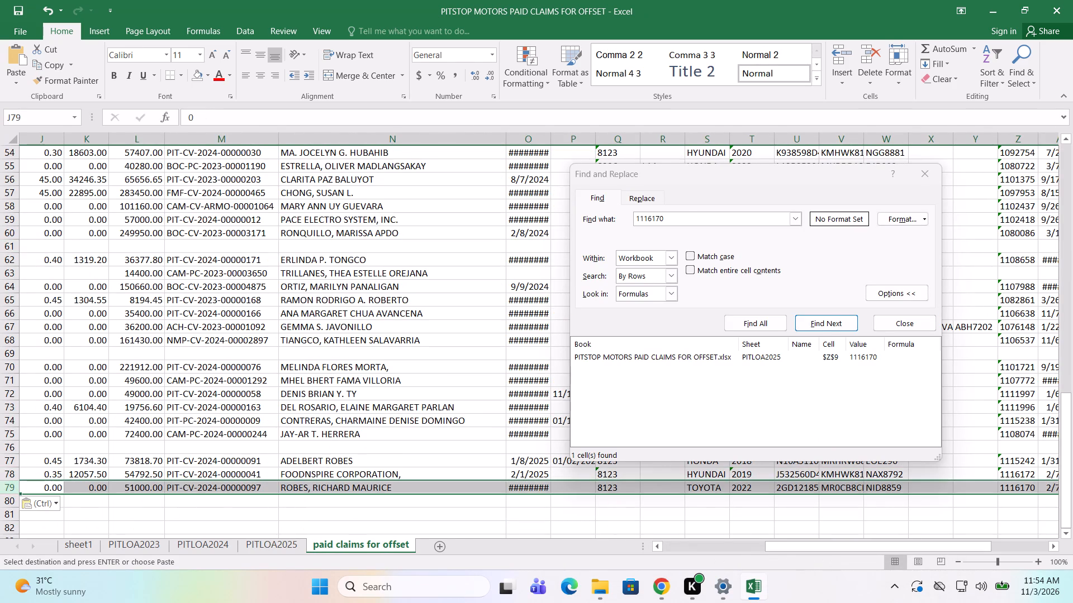
pyautogui.moveTo(690, 220); pyautogui.dragTo(576, 214)
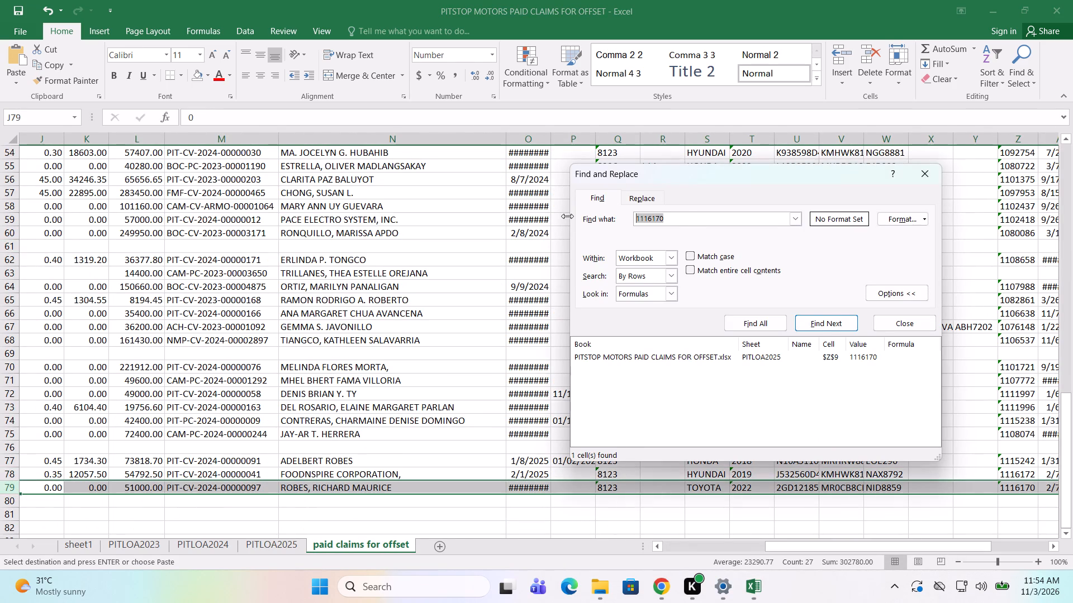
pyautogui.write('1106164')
pyautogui.click(768, 319)
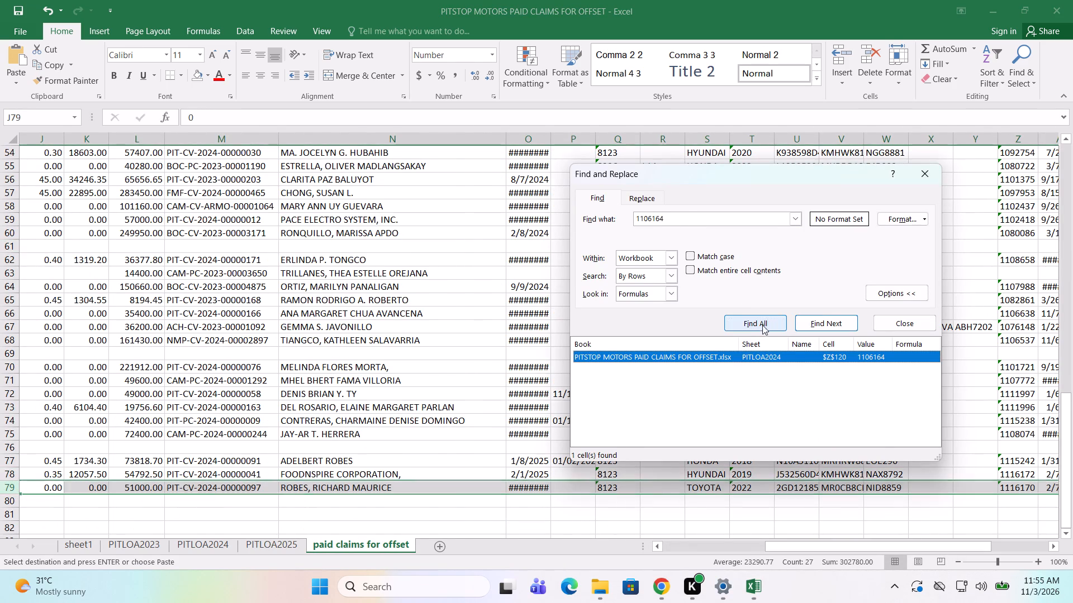
pyautogui.click(10, 393)
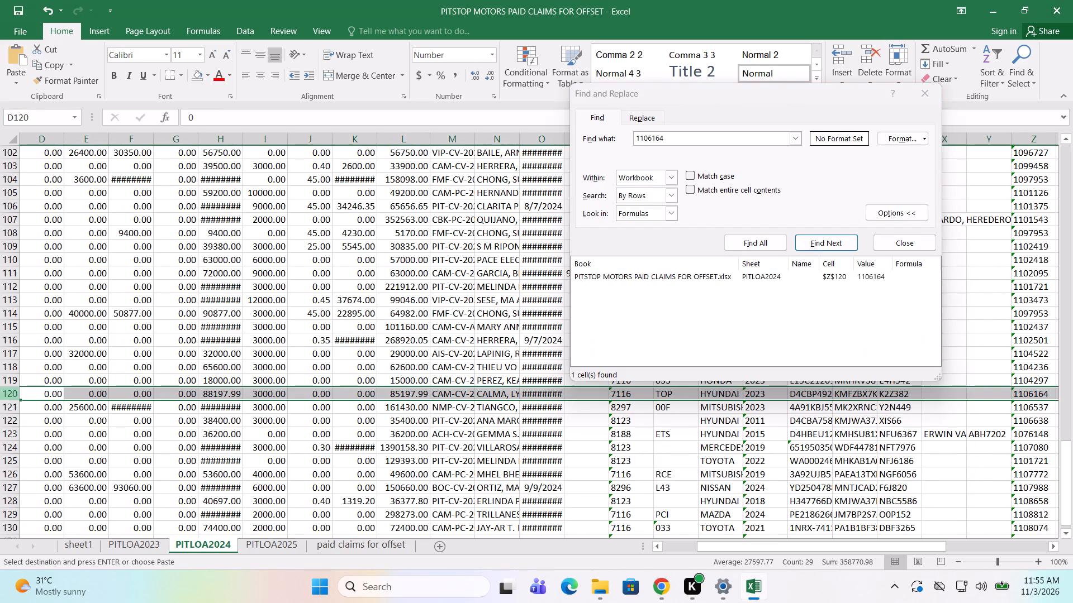
pyautogui.hotkey('ctrl', 'v')
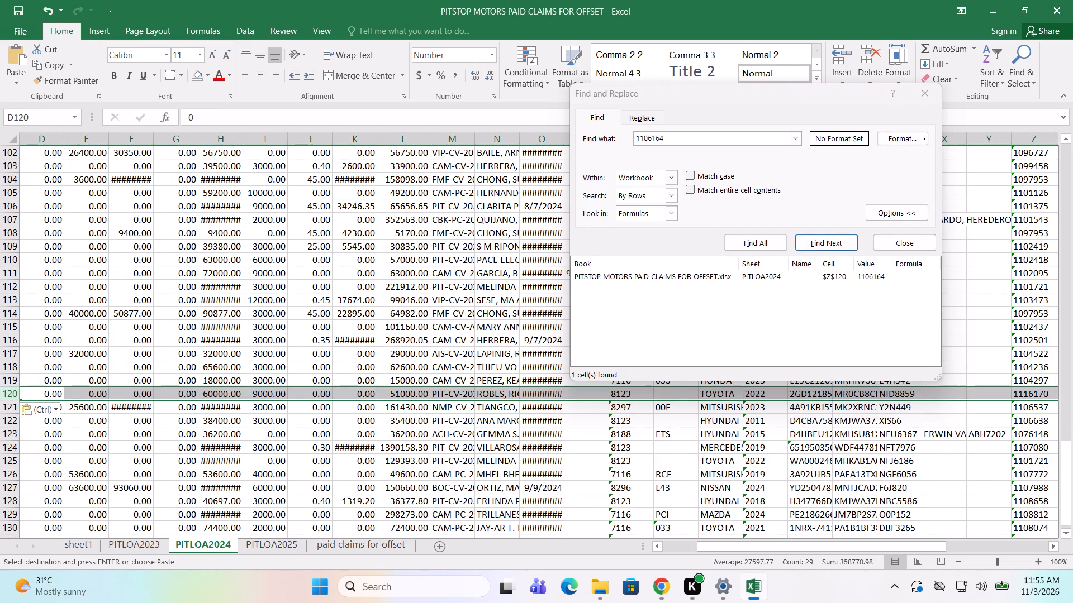
pyautogui.click(54, 11)
pyautogui.hotkey('ctrl', 'c')
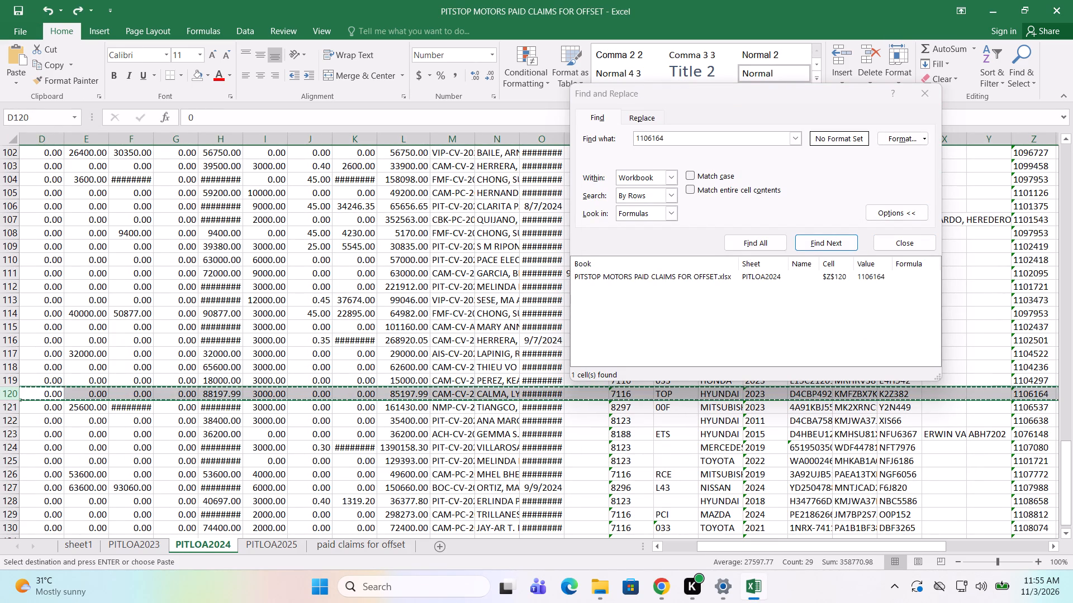
pyautogui.click(387, 547)
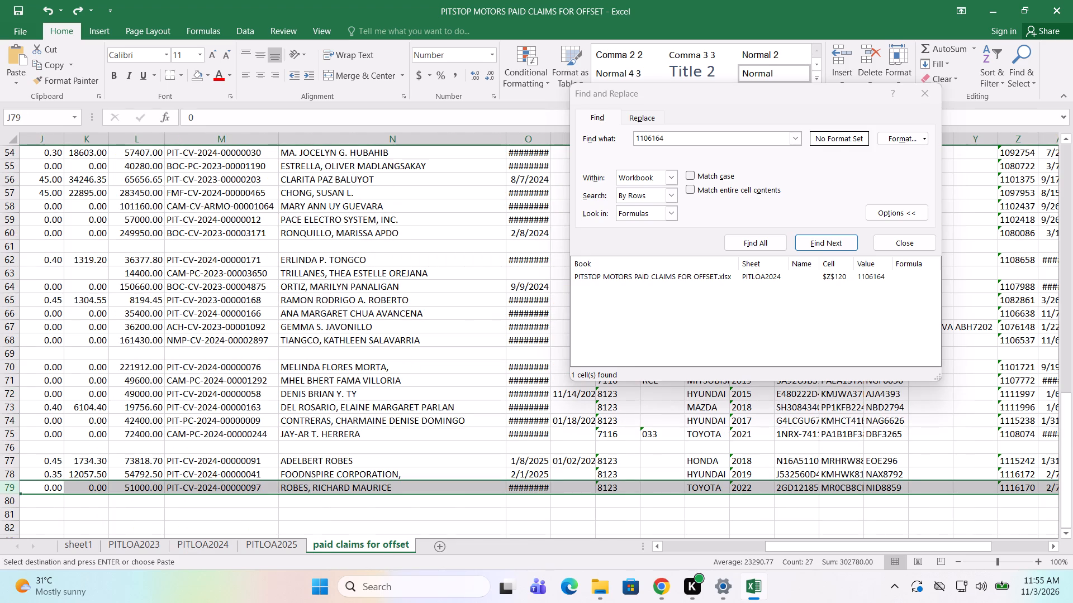
pyautogui.click(17, 499)
pyautogui.hotkey('ctrl', 'c')
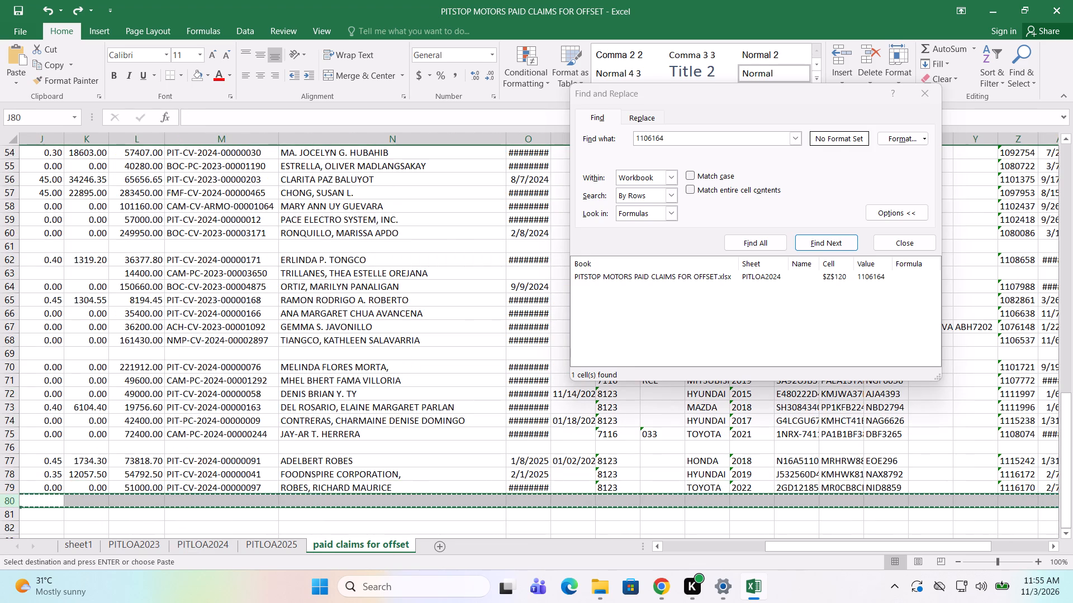
pyautogui.click(113, 543)
pyautogui.click(221, 542)
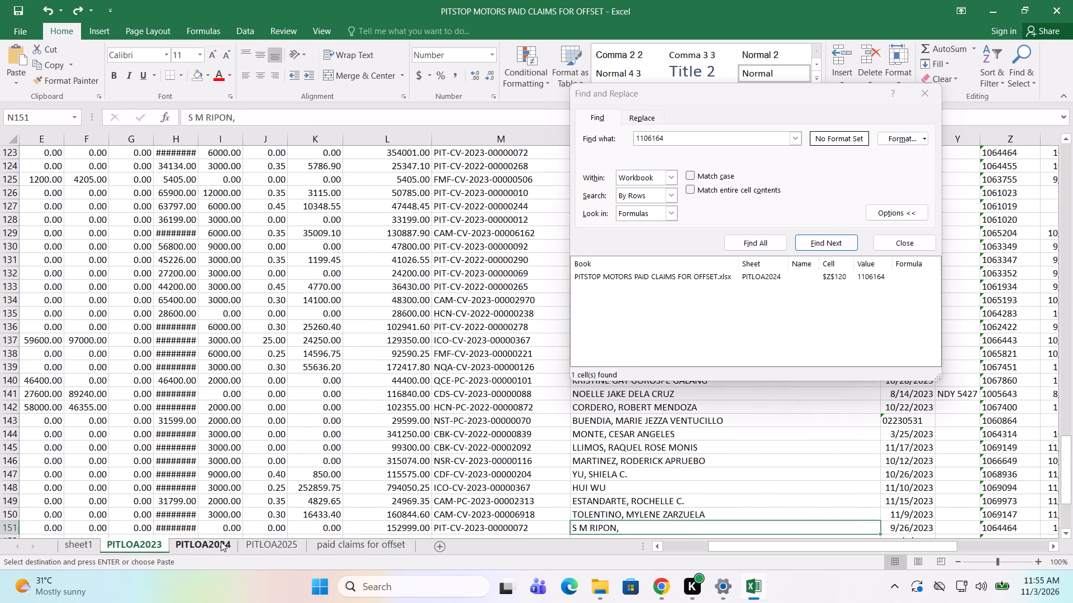
pyautogui.hotkey('ctrl', 'c')
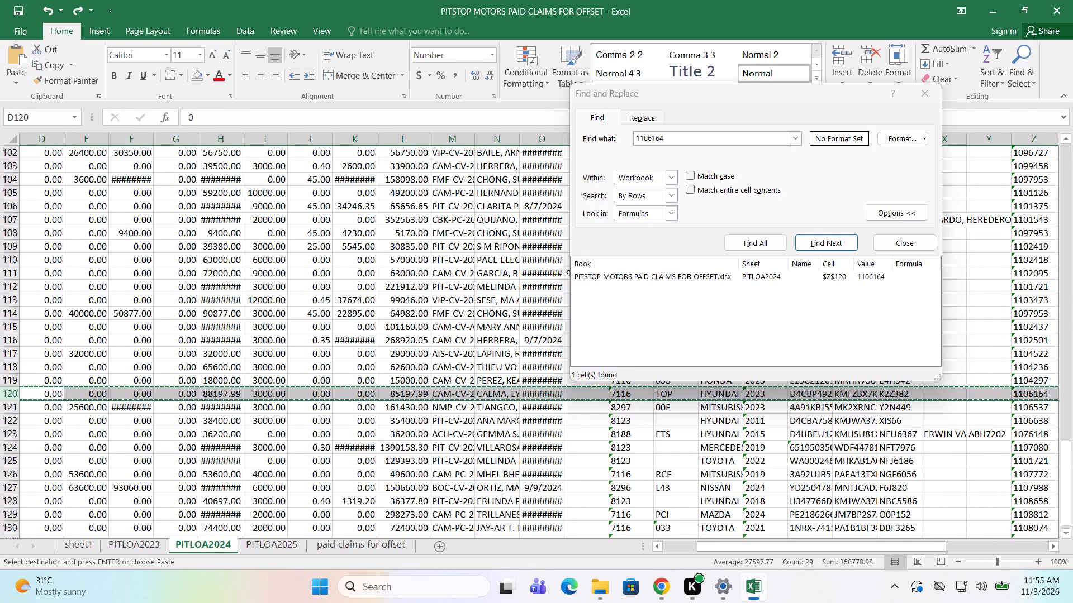
pyautogui.click(390, 543)
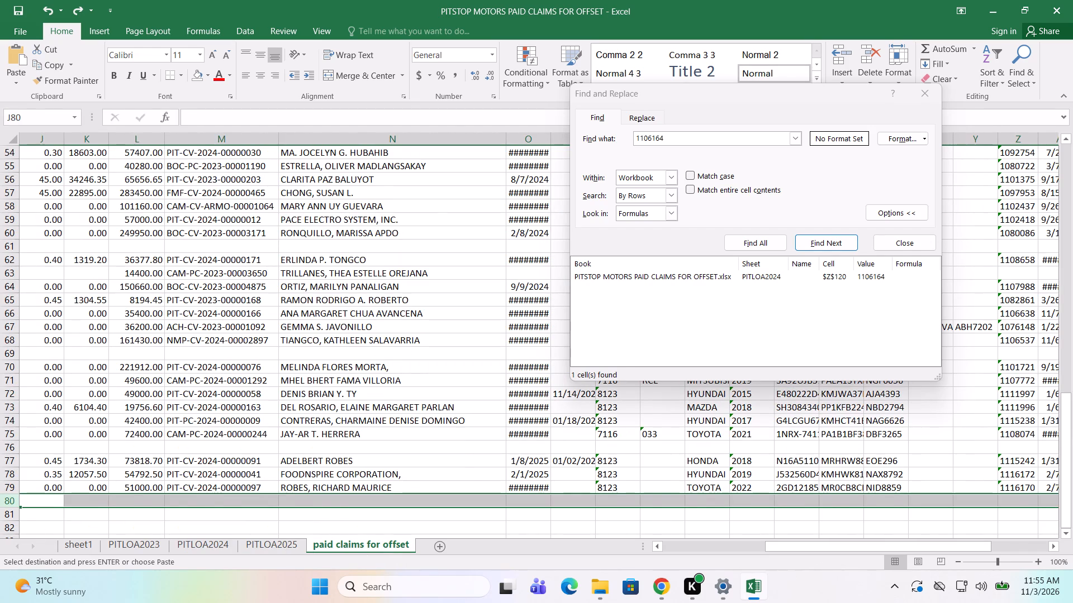
pyautogui.hotkey('ctrl', 'v')
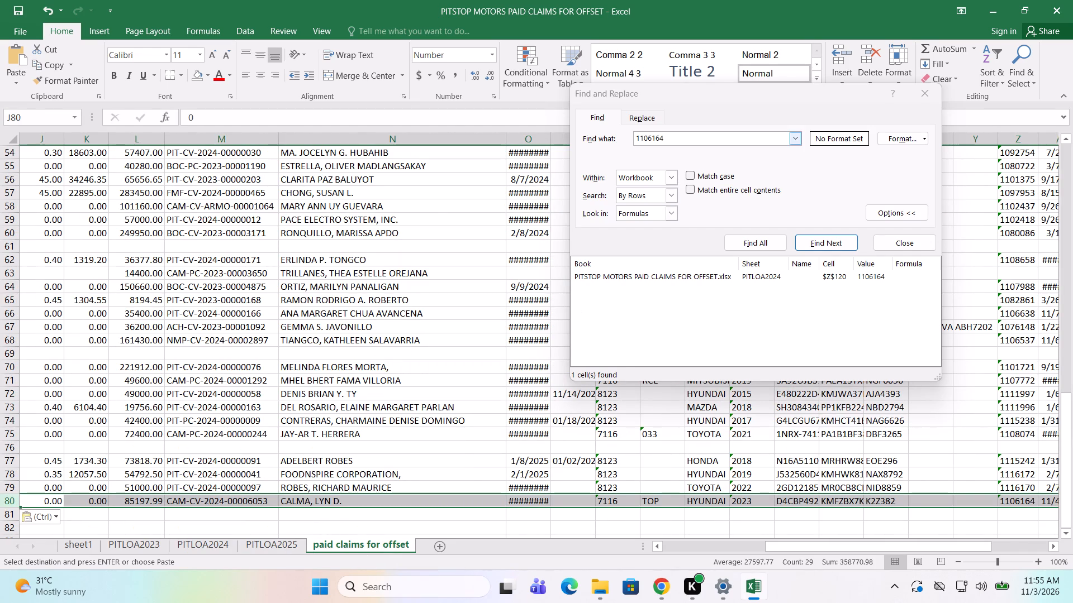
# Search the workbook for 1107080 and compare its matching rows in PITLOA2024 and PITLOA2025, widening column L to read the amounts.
pyautogui.moveTo(676, 137); pyautogui.dragTo(617, 129)
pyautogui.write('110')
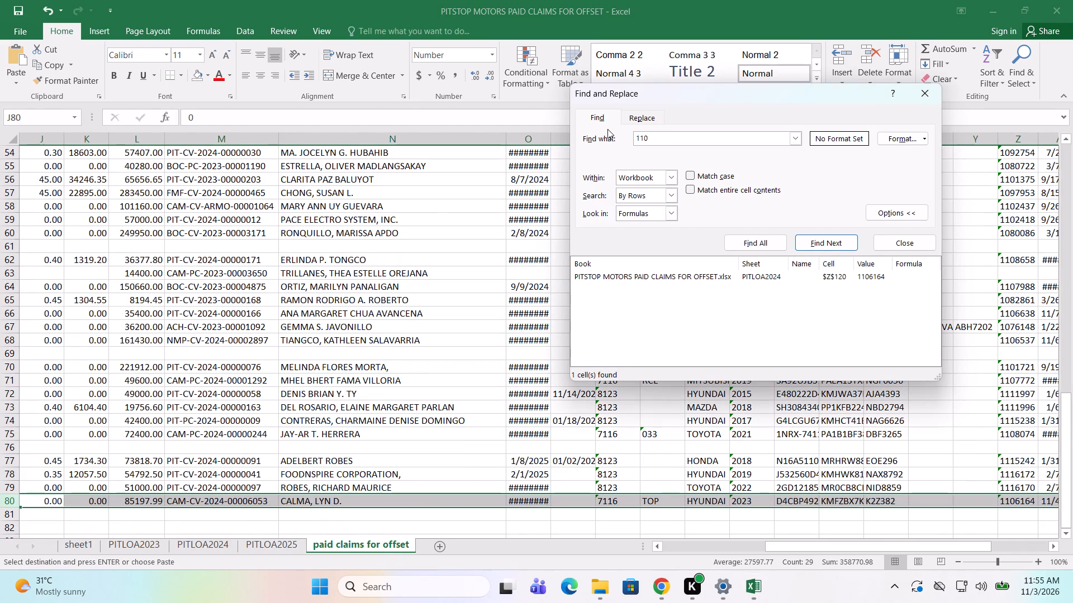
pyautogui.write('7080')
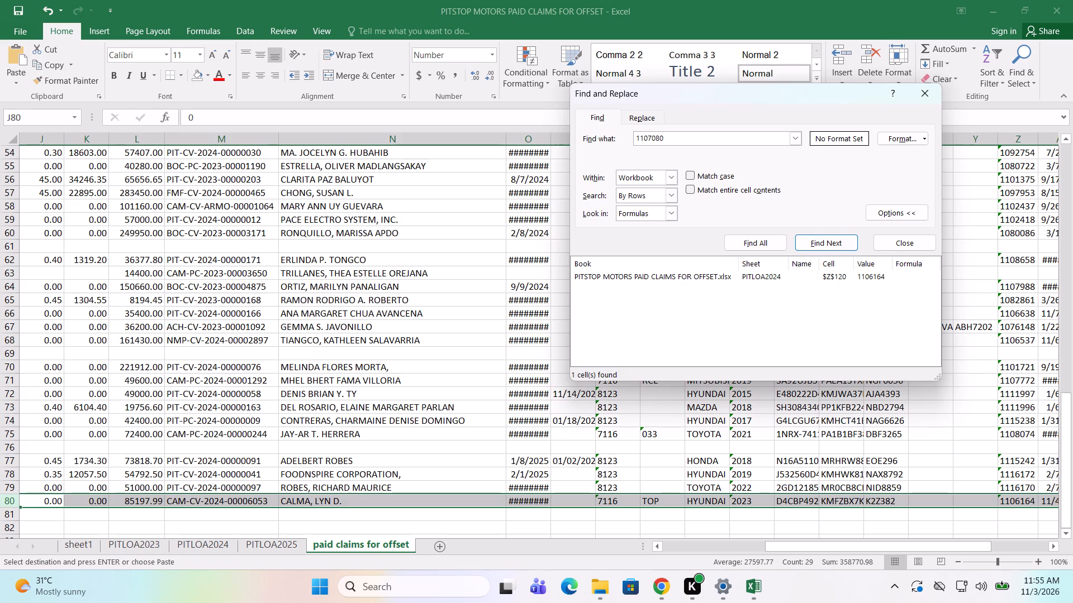
pyautogui.click(780, 241)
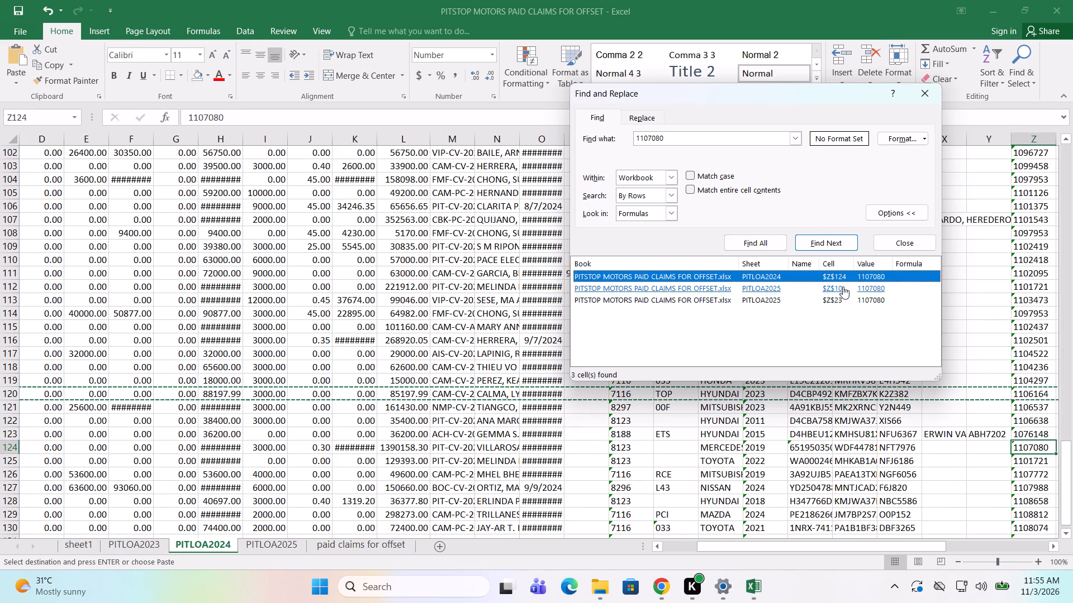
pyautogui.click(871, 274)
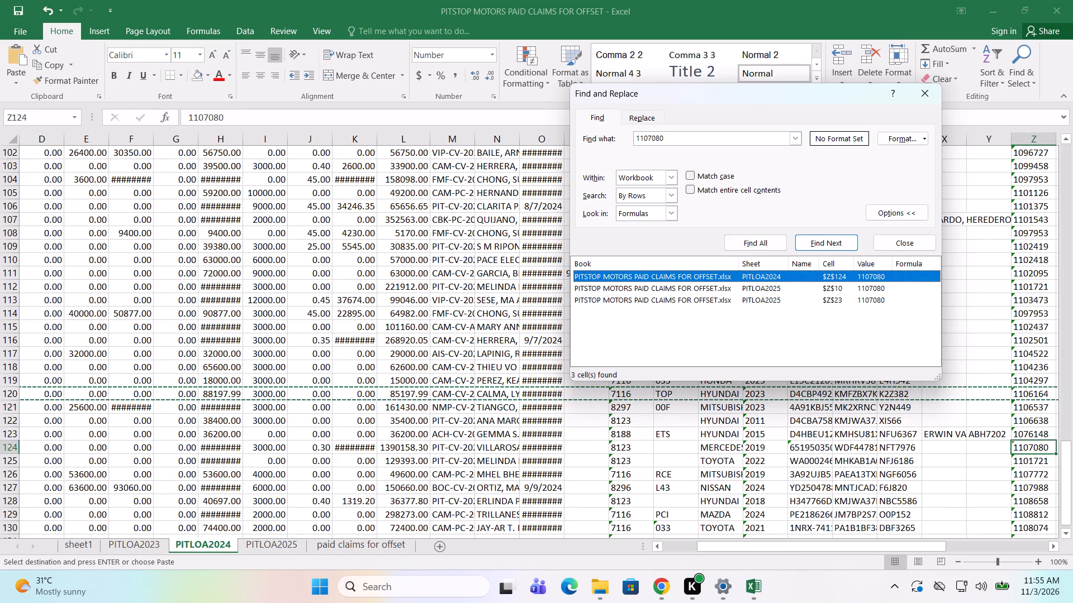
pyautogui.click(11, 446)
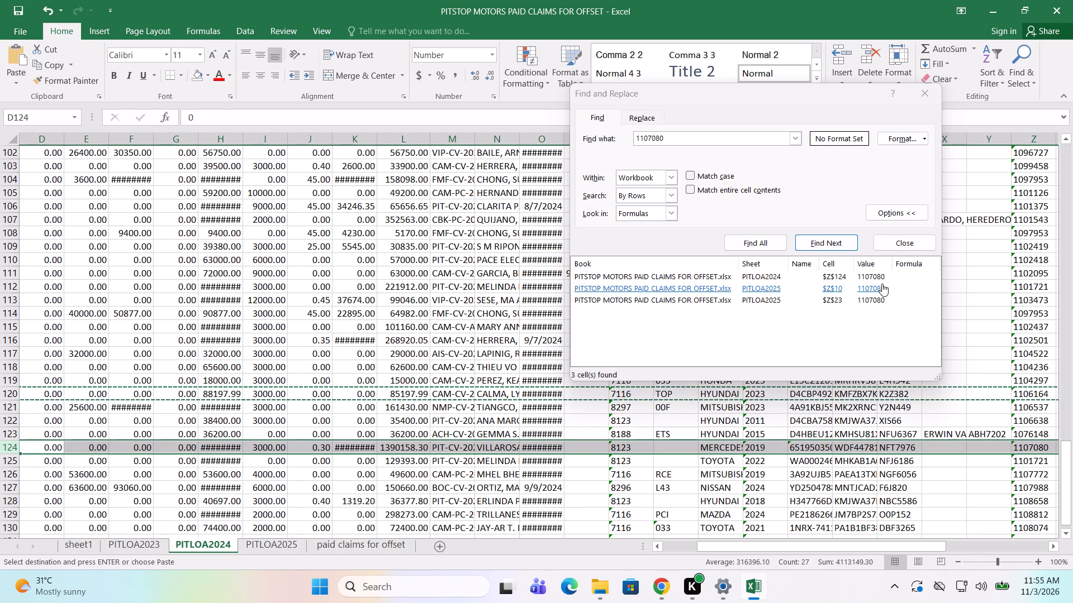
pyautogui.moveTo(880, 286); pyautogui.dragTo(880, 457)
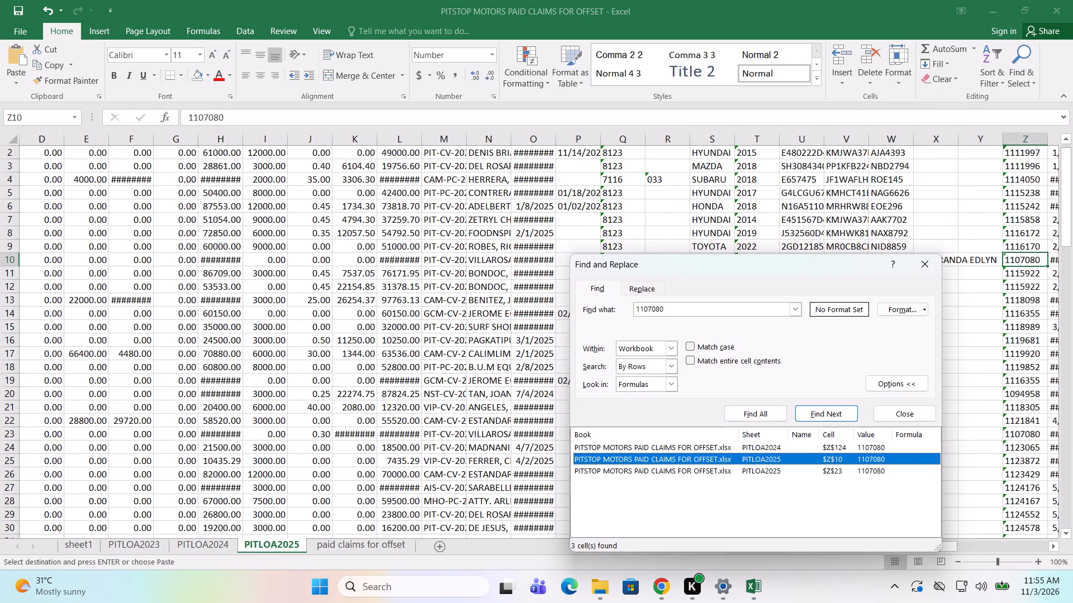
pyautogui.click(14, 258)
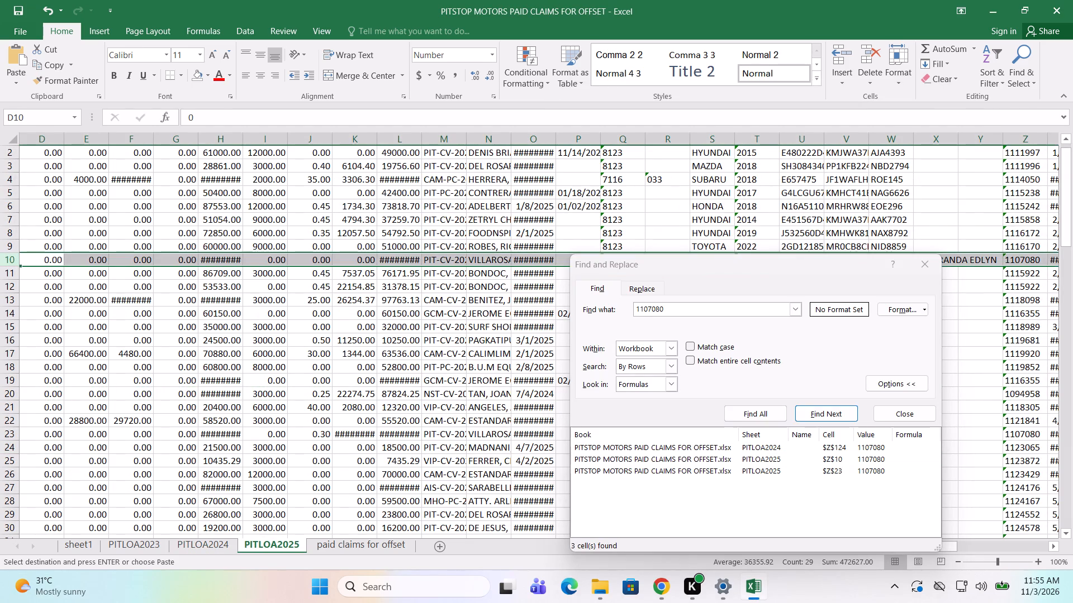
pyautogui.moveTo(424, 136); pyautogui.dragTo(430, 134)
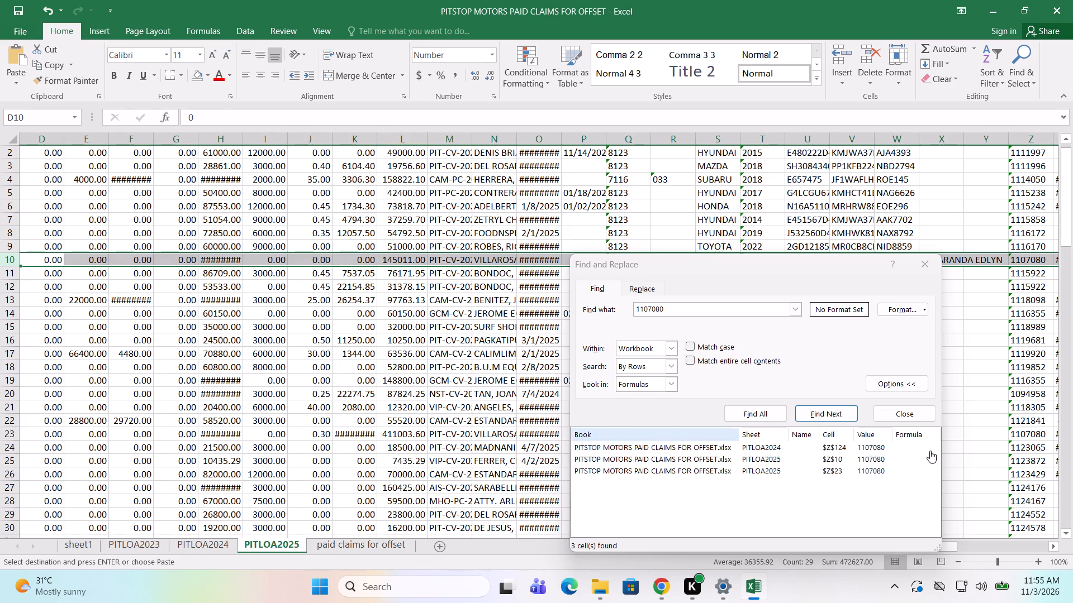
pyautogui.click(874, 475)
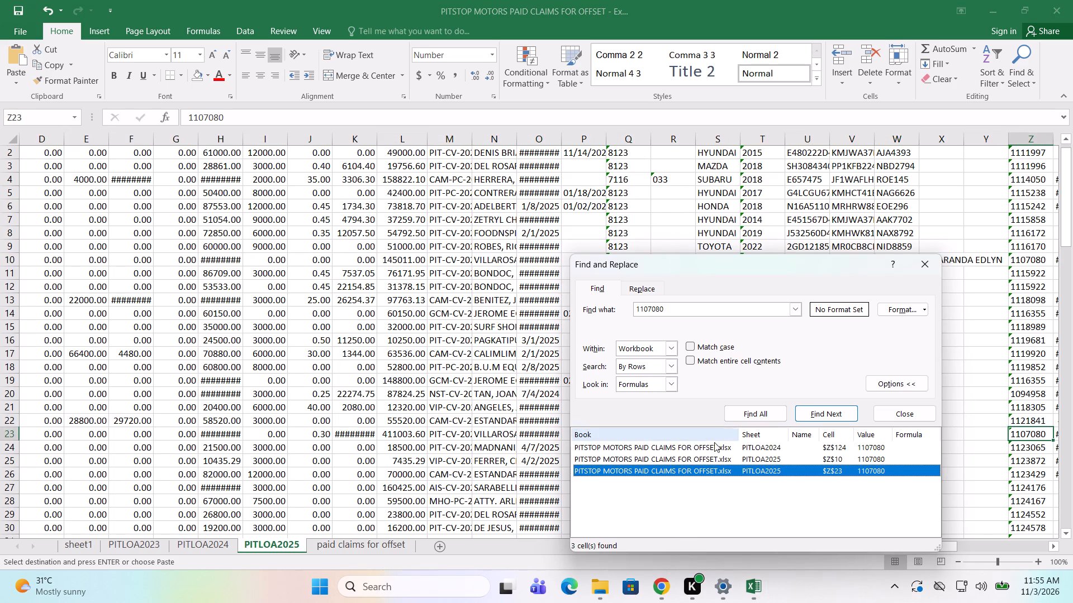
pyautogui.click(883, 456)
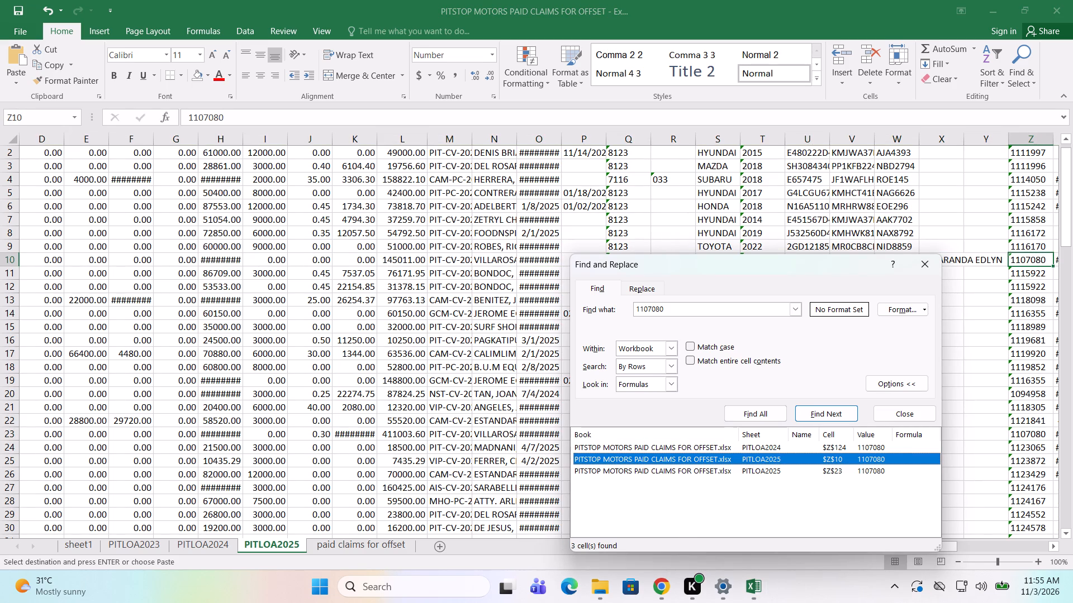
pyautogui.click(10, 261)
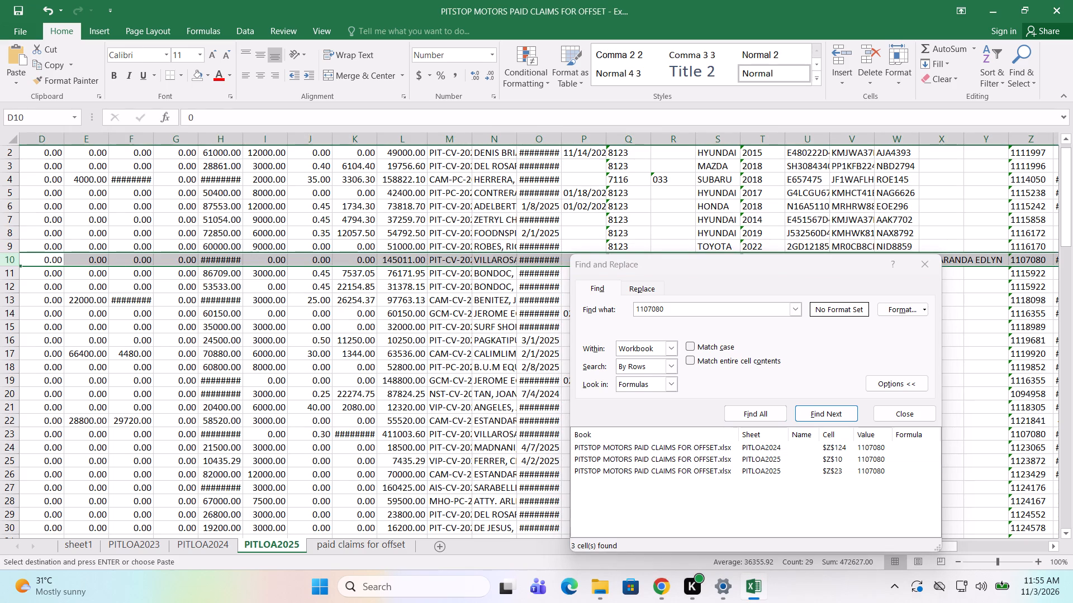
pyautogui.hotkey('ctrl', 'c')
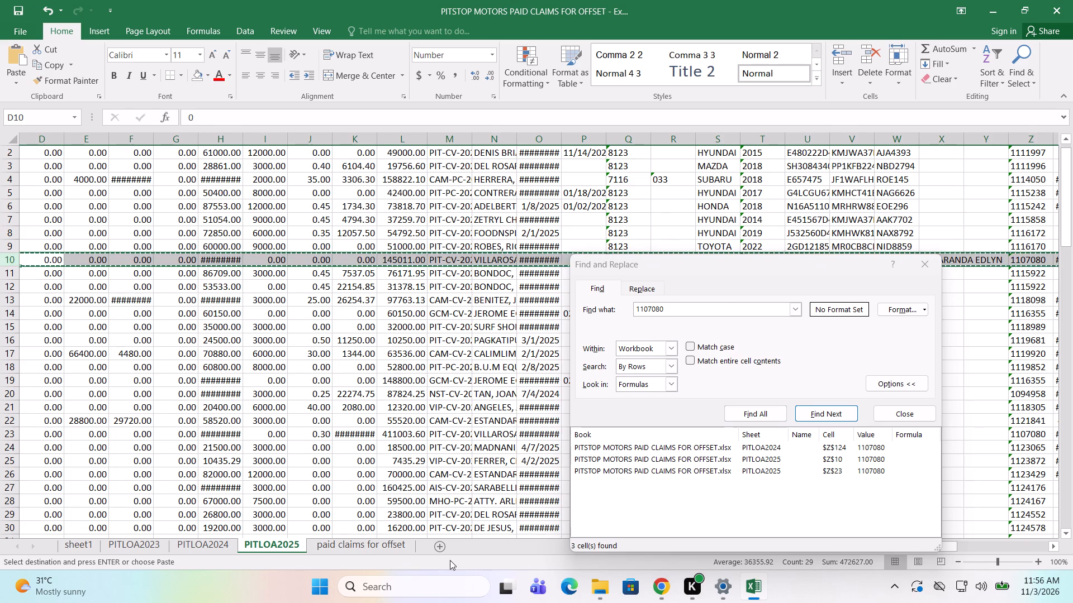
pyautogui.click(396, 545)
pyautogui.click(12, 516)
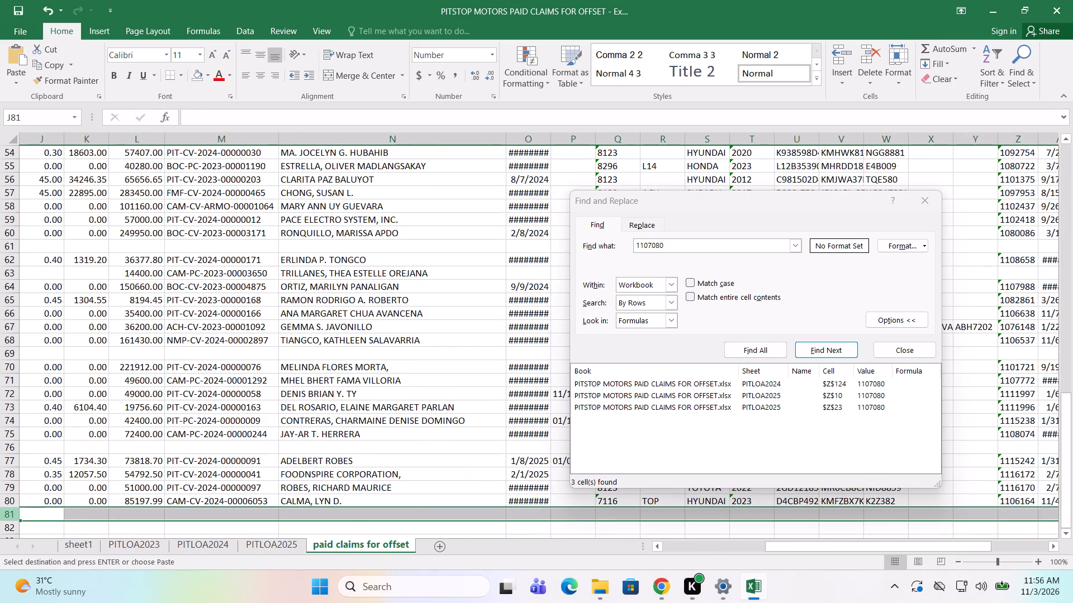
pyautogui.hotkey('ctrl', 'v')
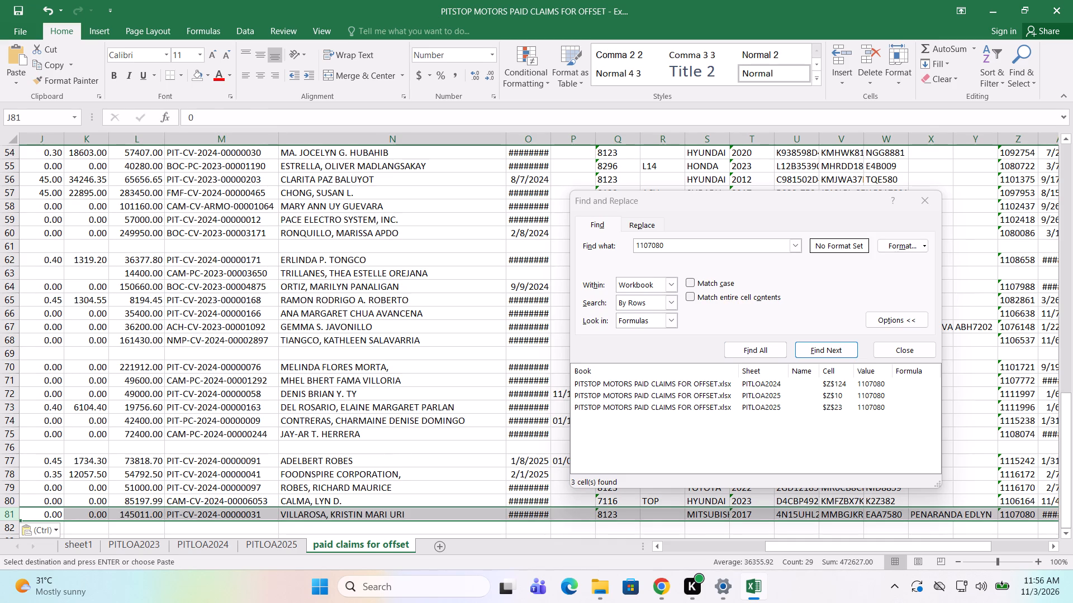
# Check the sum of the column L amounts in rows 77 to 81 of the paid claims for offset sheet.
pyautogui.click(442, 456)
pyautogui.moveTo(137, 456); pyautogui.dragTo(135, 512)
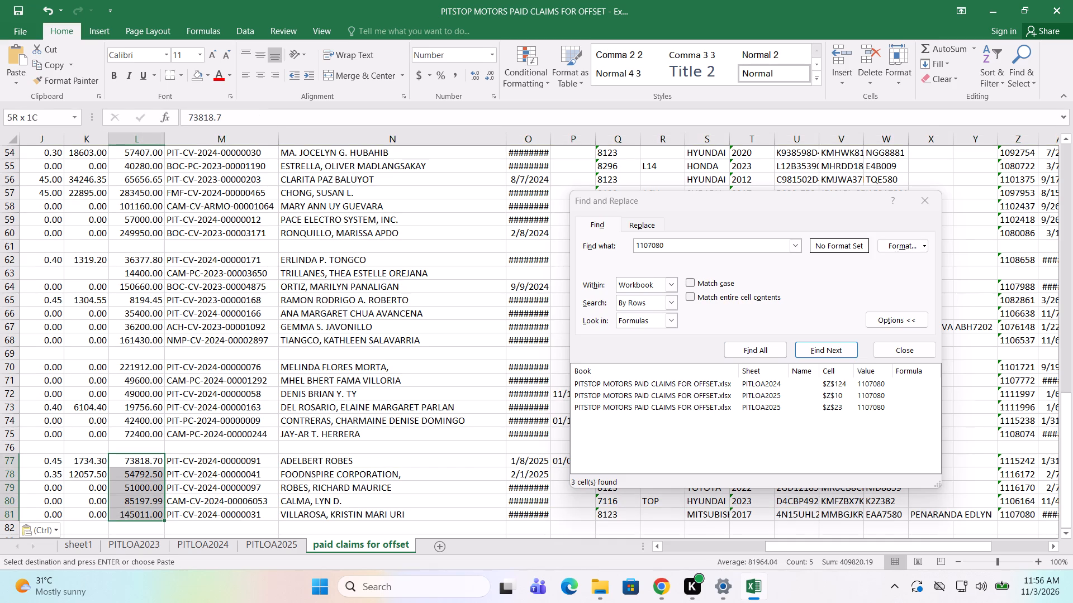
pyautogui.moveTo(135, 512); pyautogui.dragTo(134, 511)
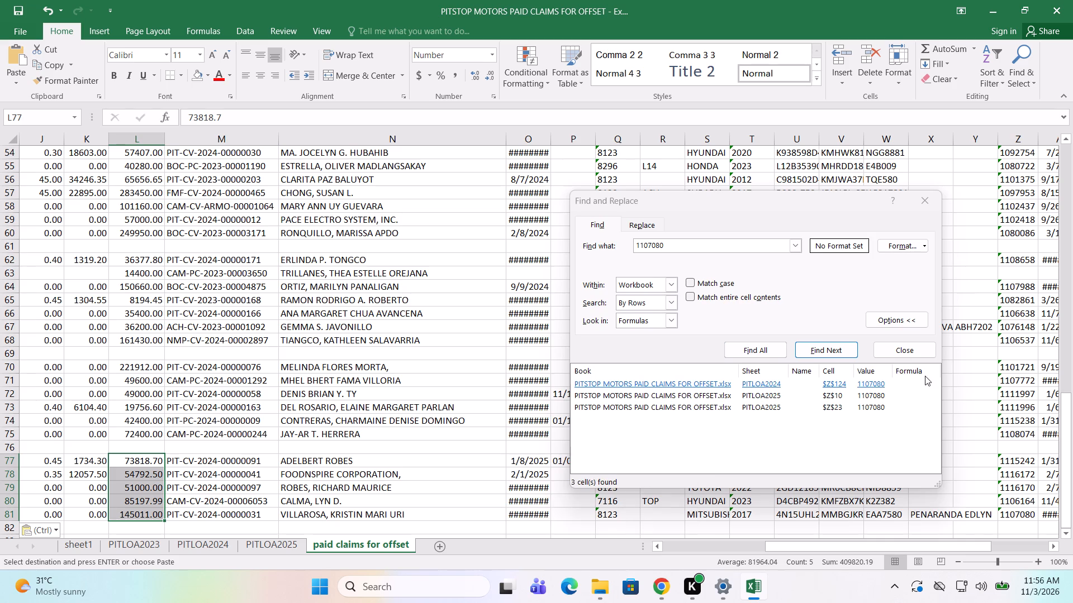
# Close Find and Replace and save the workbook.
pyautogui.click(917, 351)
pyautogui.click(453, 381)
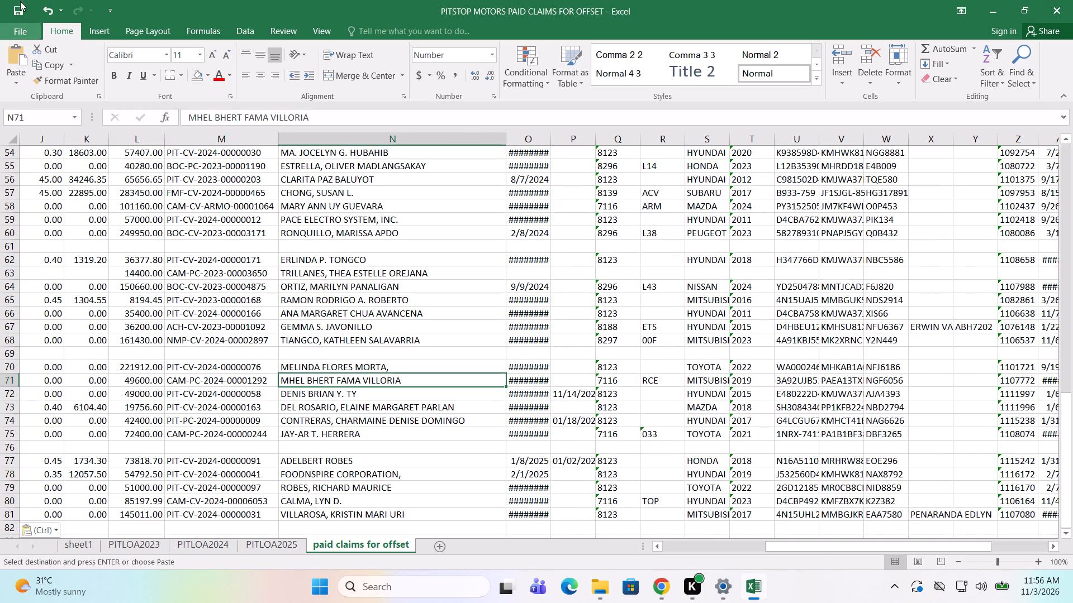
pyautogui.click(17, 12)
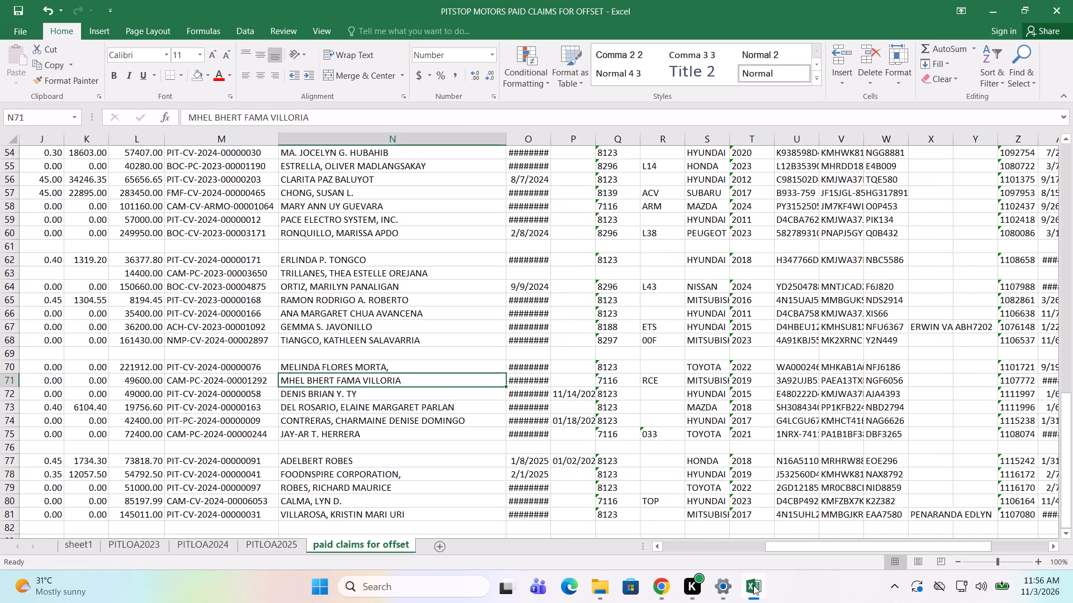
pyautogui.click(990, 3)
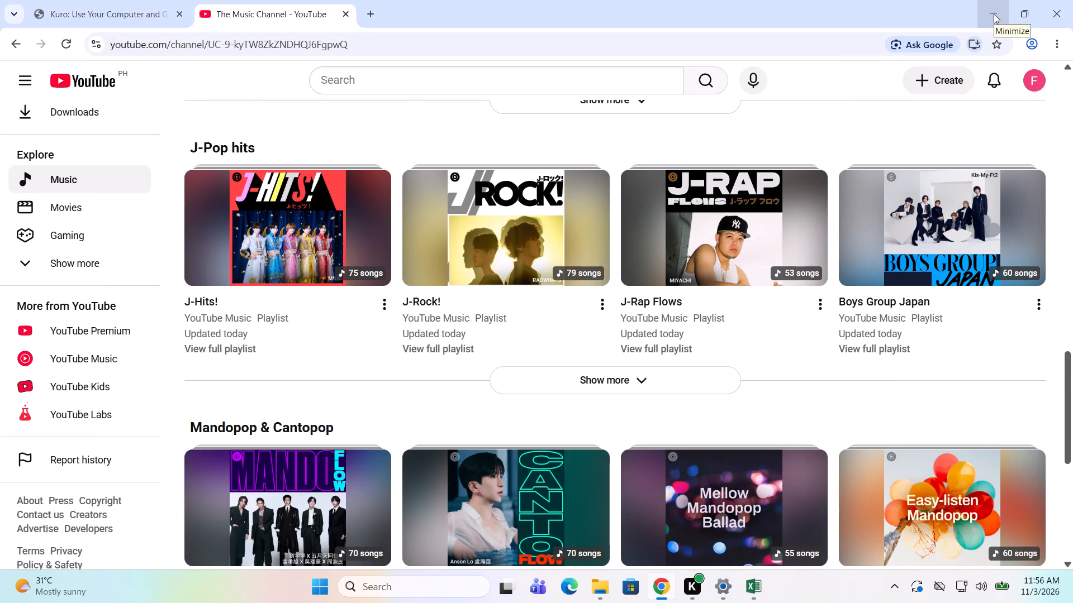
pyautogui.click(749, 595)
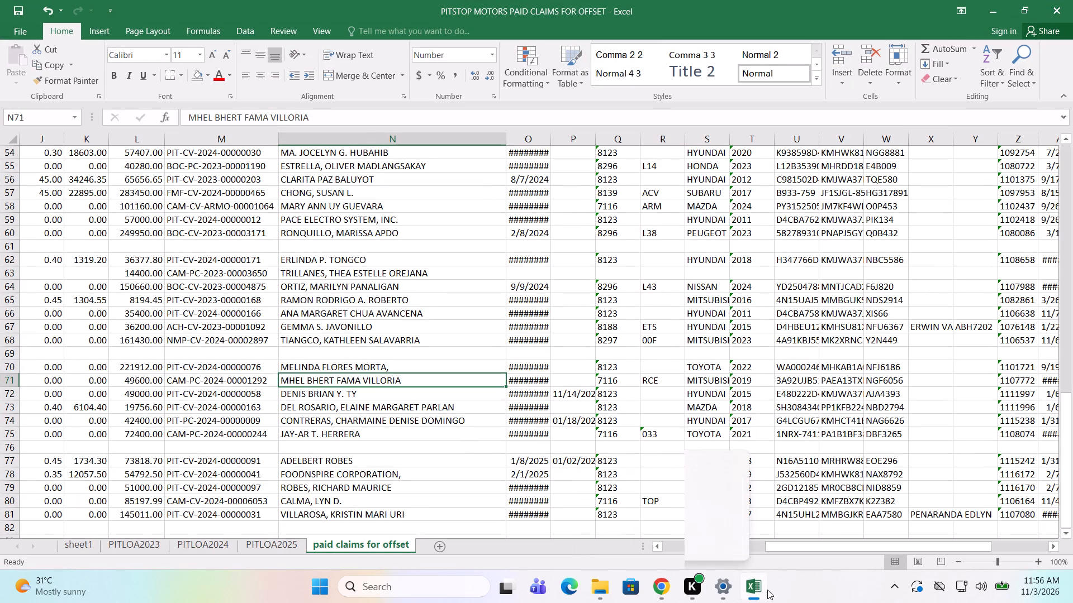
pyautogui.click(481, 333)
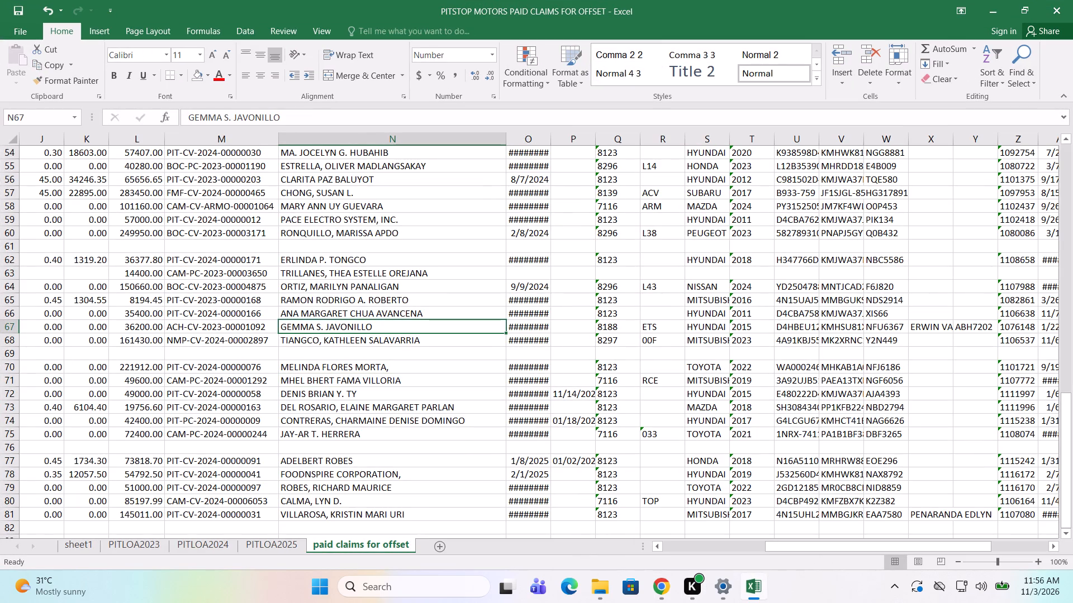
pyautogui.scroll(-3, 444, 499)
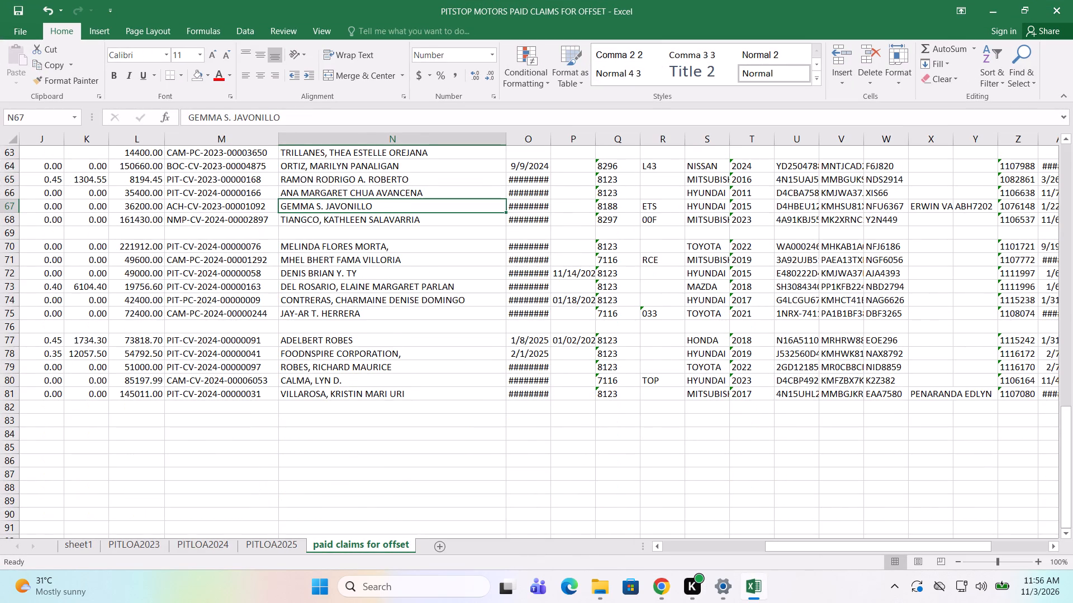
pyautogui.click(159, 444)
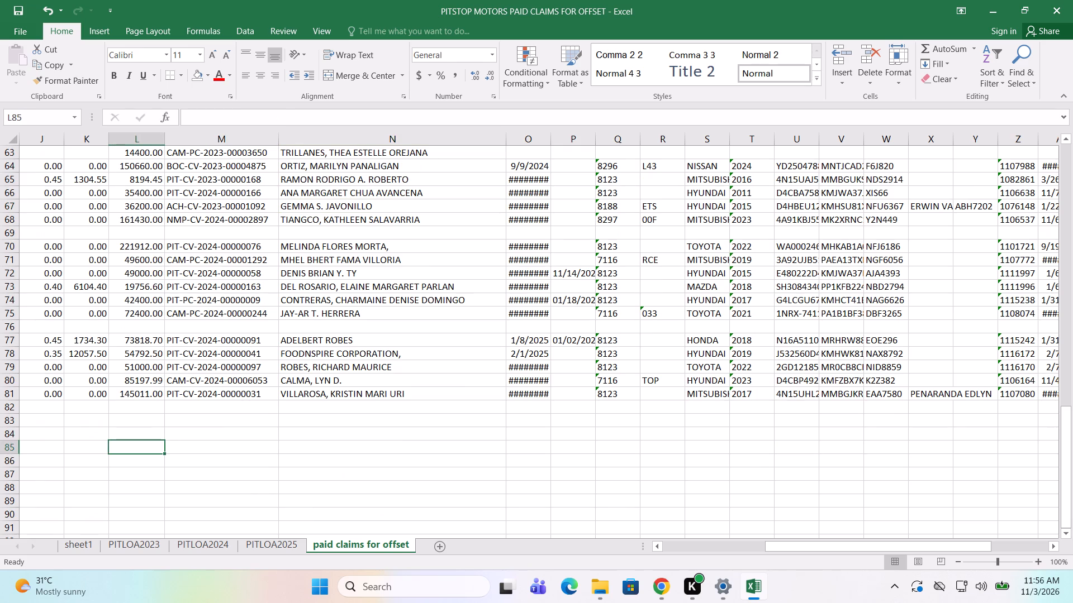
pyautogui.click(303, 465)
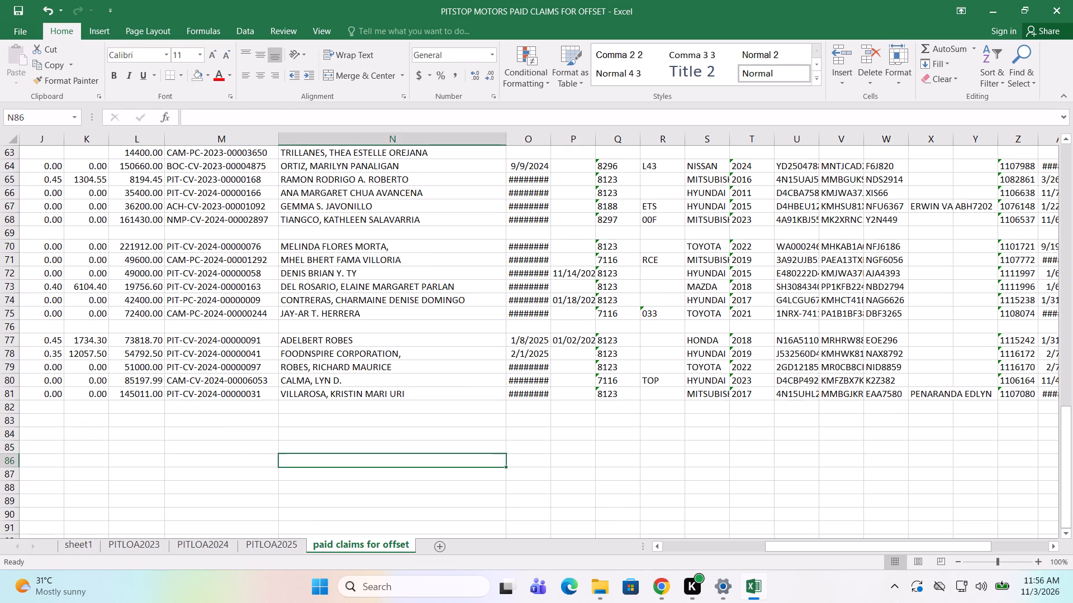
pyautogui.hotkey('ctrl', 'f')
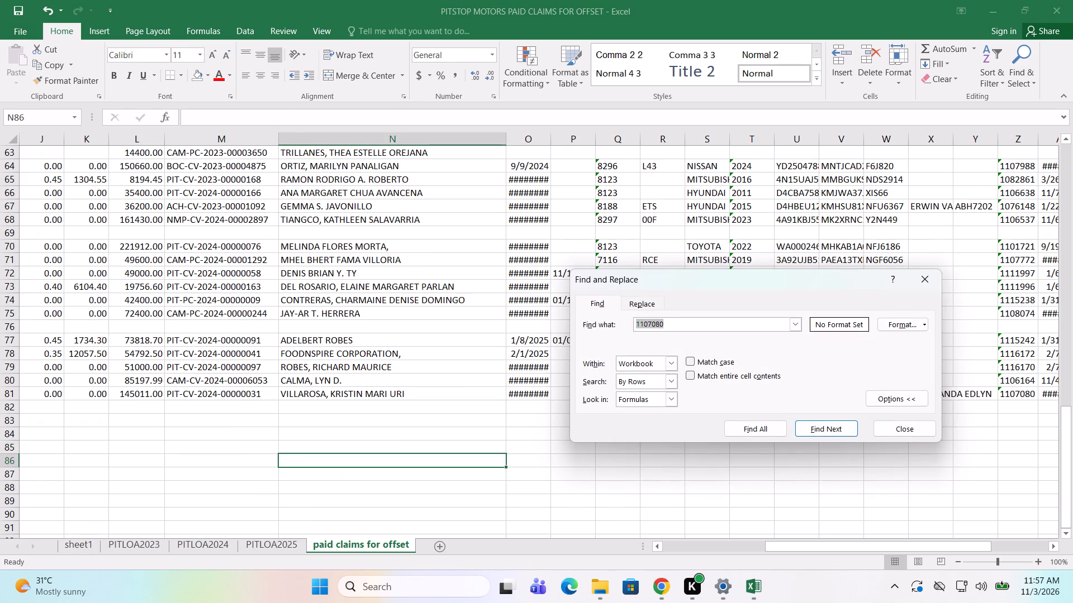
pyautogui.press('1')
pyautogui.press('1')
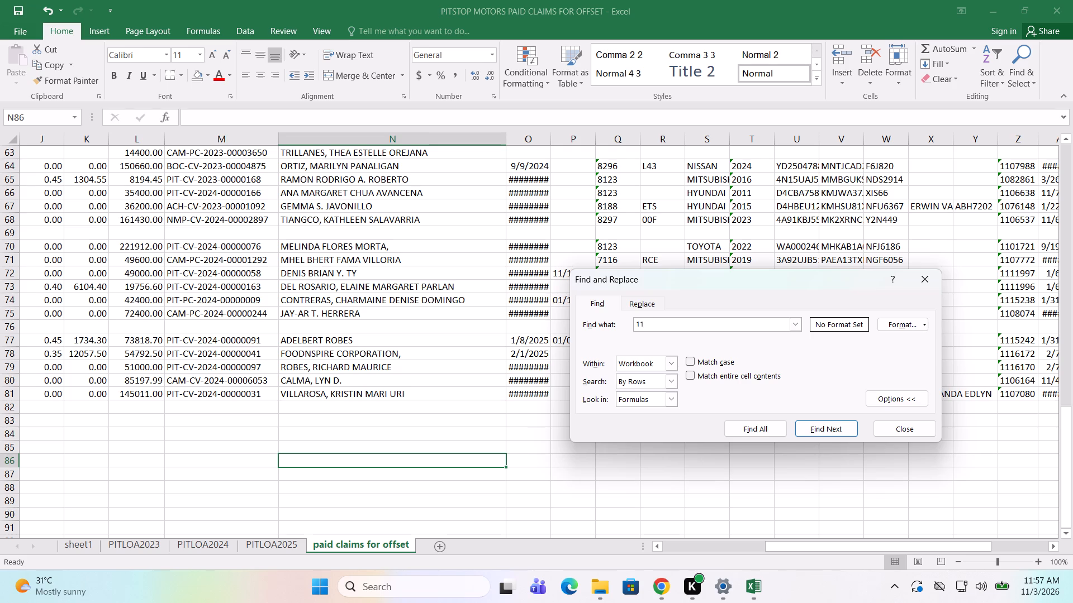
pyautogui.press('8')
pyautogui.press('BackSpace')
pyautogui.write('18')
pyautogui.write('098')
pyautogui.click(773, 425)
pyautogui.click(860, 461)
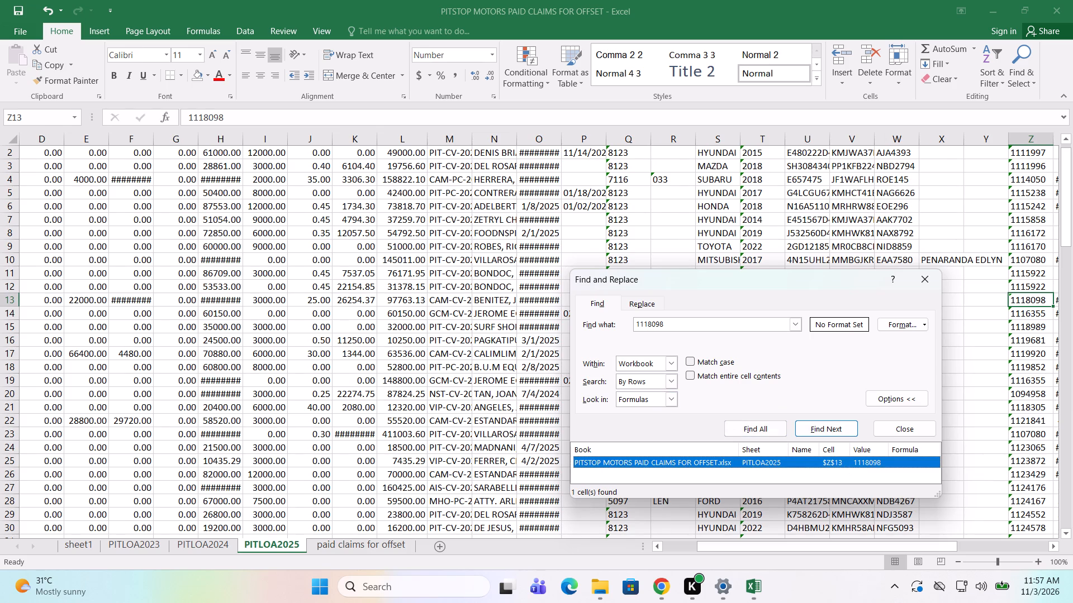
pyautogui.click(8, 301)
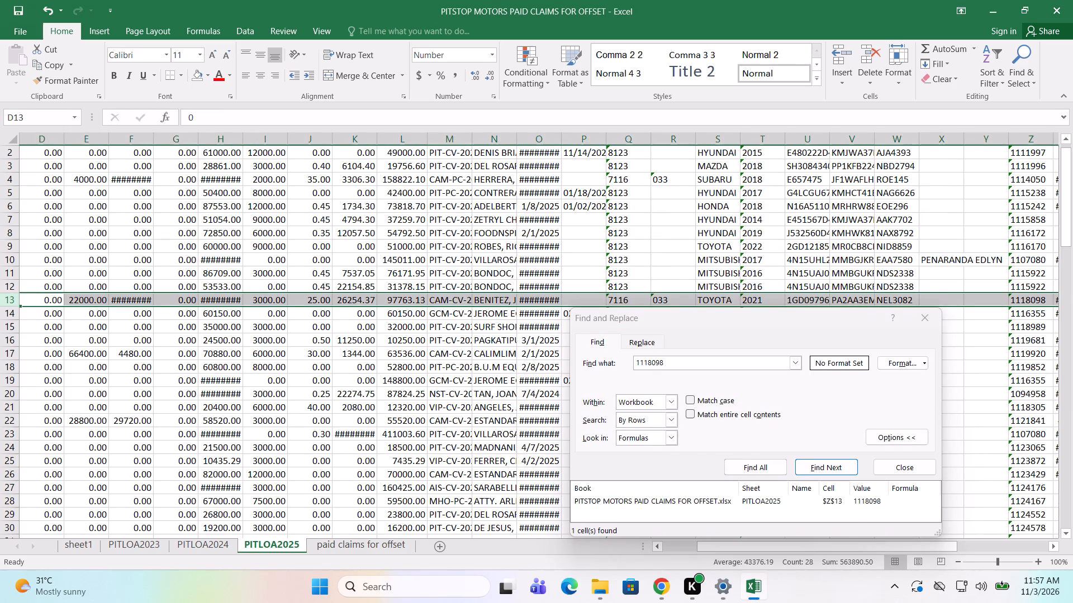
pyautogui.hotkey('ctrl', 'c')
pyautogui.click(372, 551)
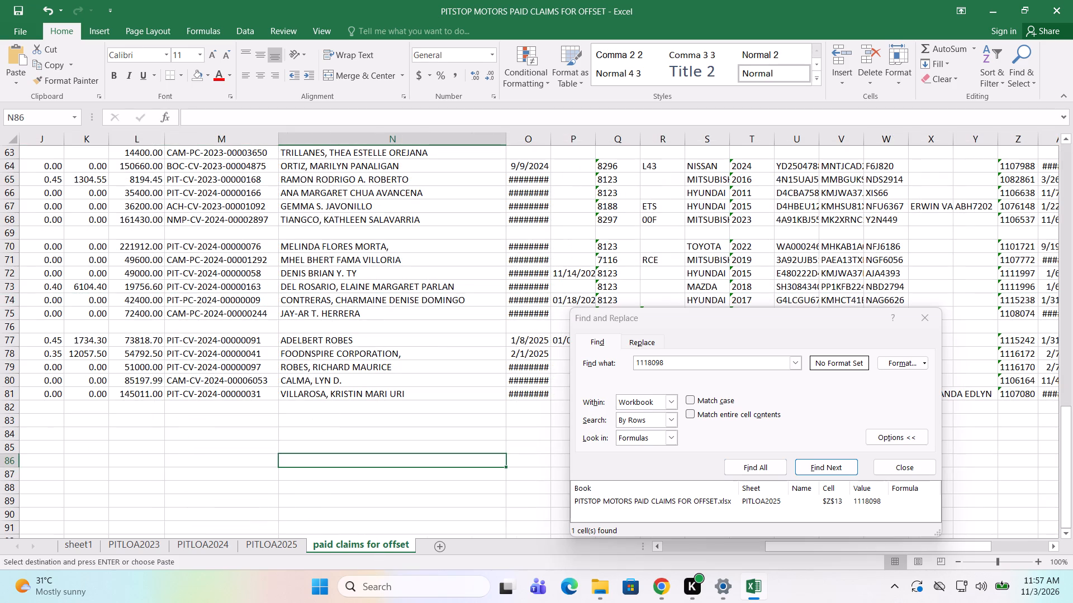
pyautogui.rightClick(12, 420)
pyautogui.hotkey('ctrl', 'v')
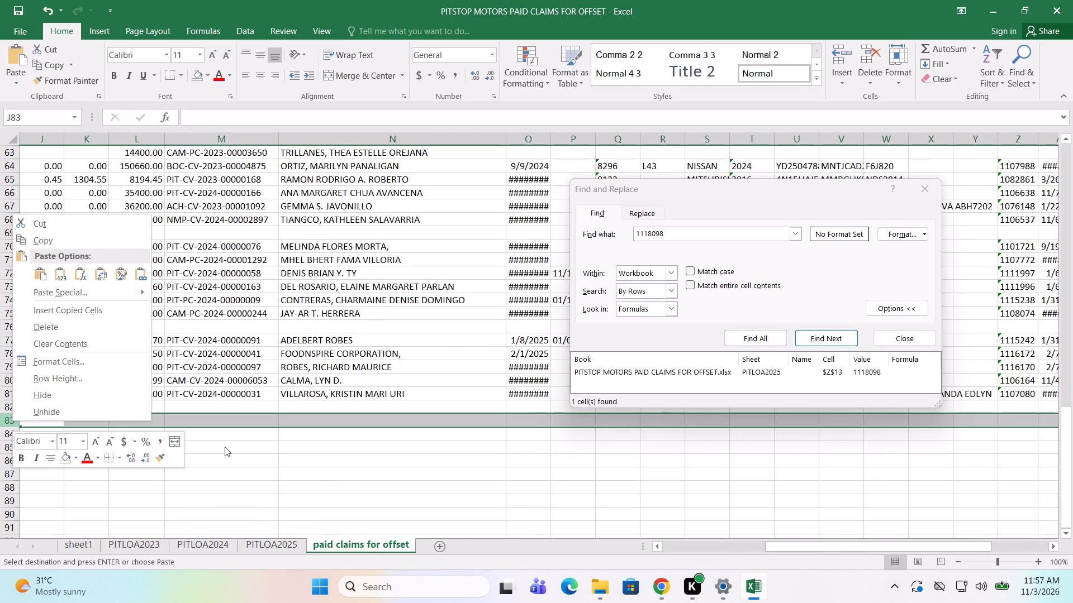
pyautogui.click(225, 447)
pyautogui.hotkey('ctrl', 'v')
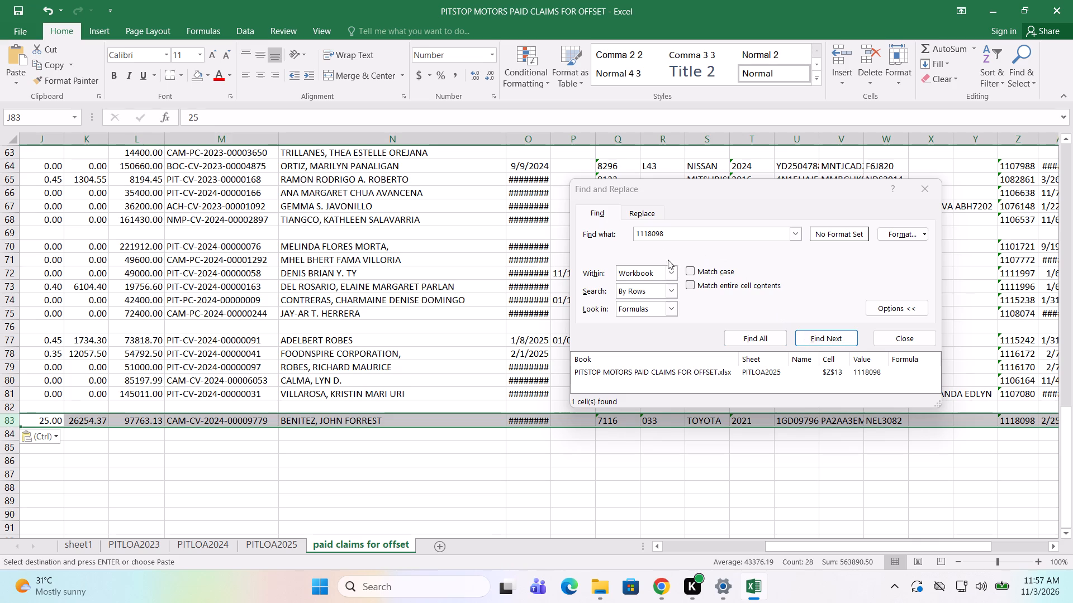
pyautogui.moveTo(681, 236); pyautogui.dragTo(604, 233)
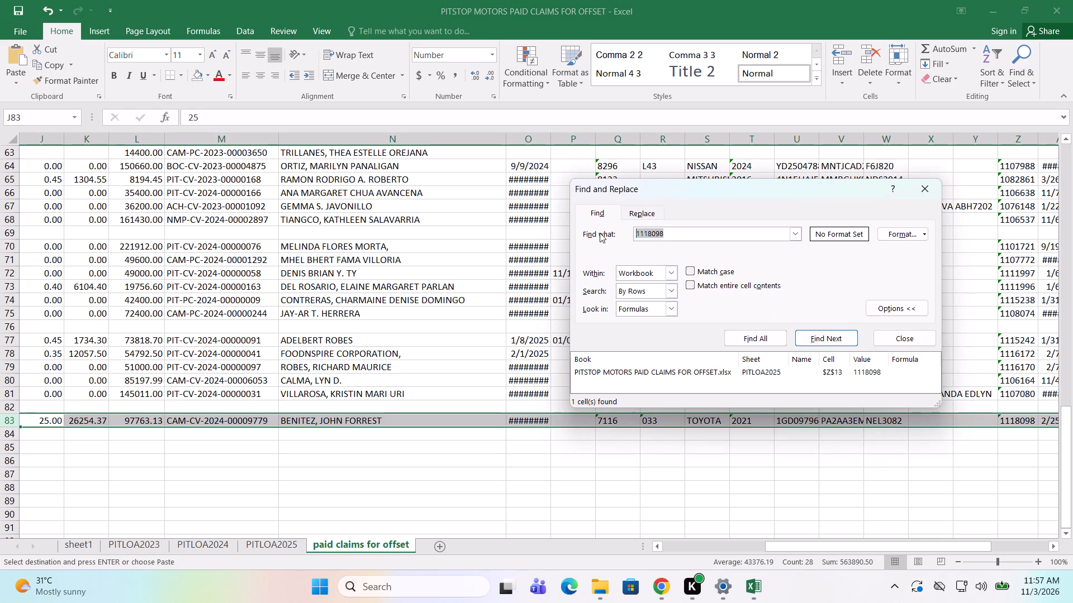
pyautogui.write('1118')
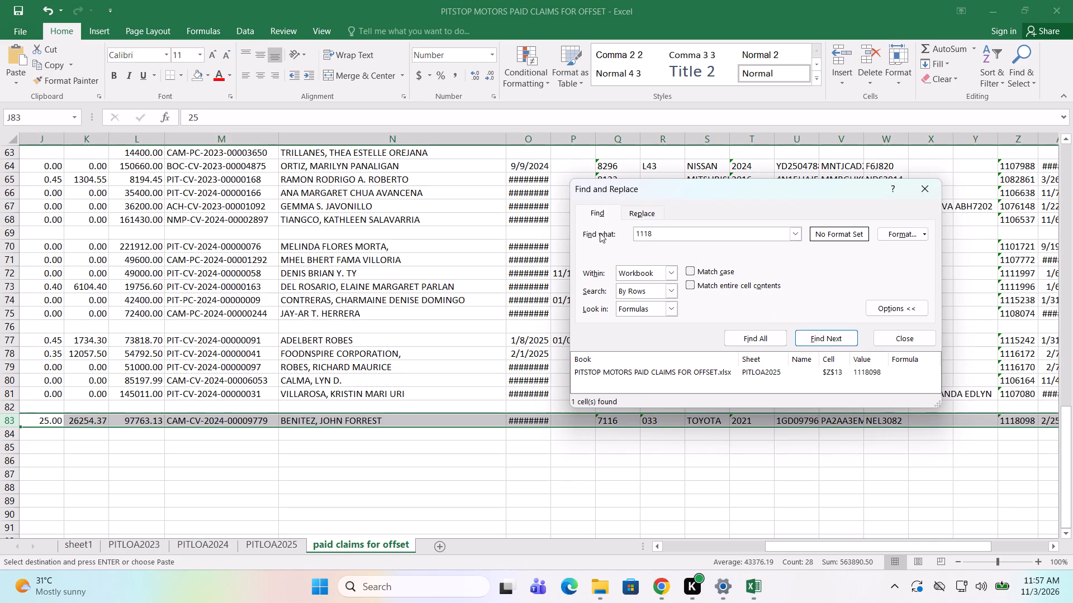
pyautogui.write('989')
pyautogui.click(765, 336)
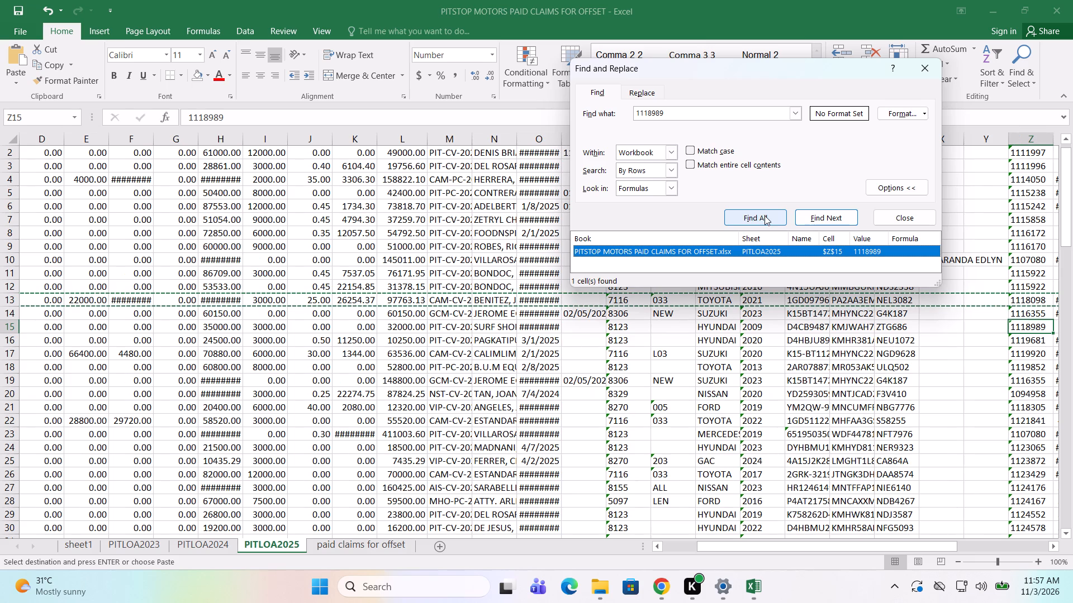
pyautogui.click(3, 326)
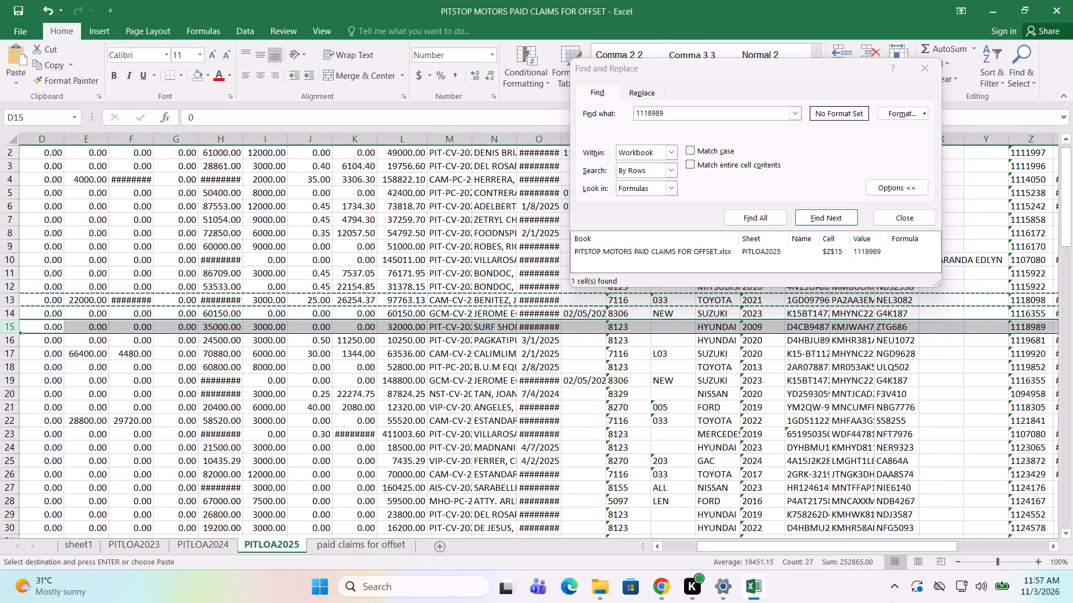
pyautogui.hotkey('ctrl', 'c')
pyautogui.click(355, 542)
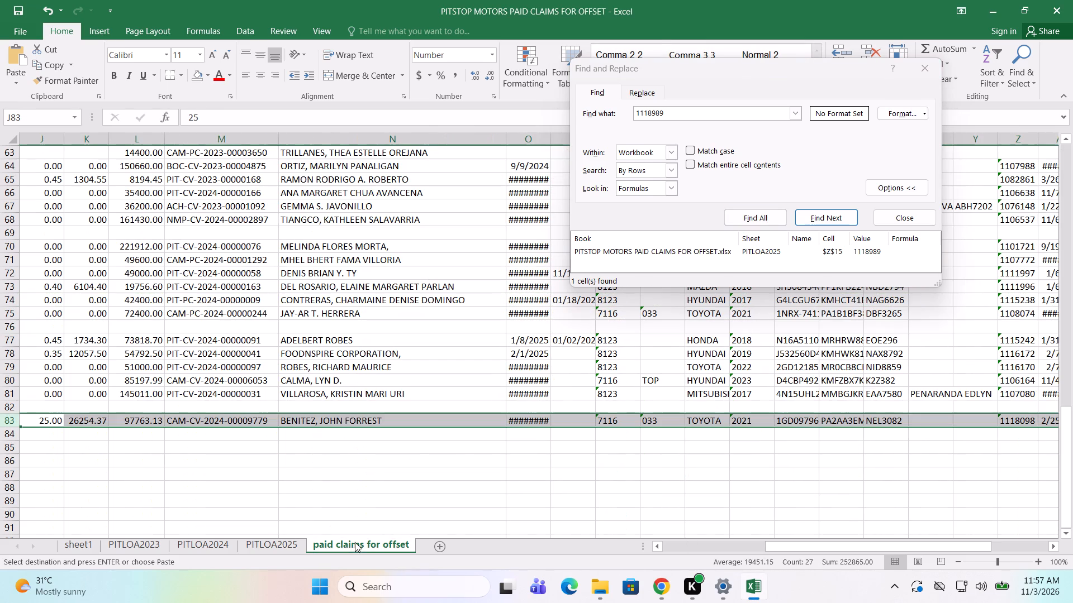
pyautogui.click(15, 435)
pyautogui.hotkey('ctrl', 'v')
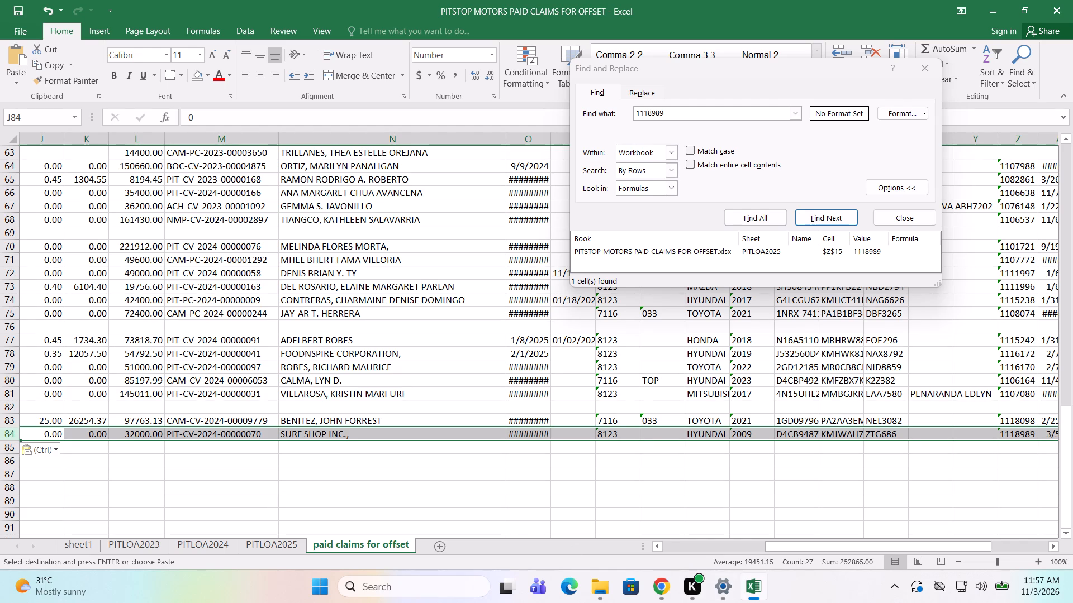
pyautogui.click(239, 470)
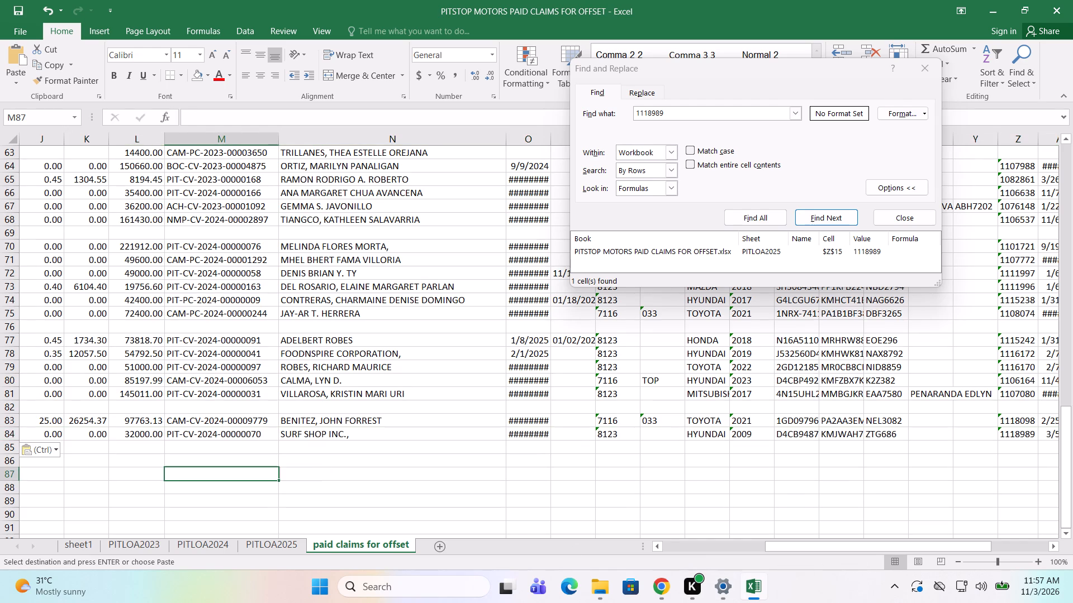